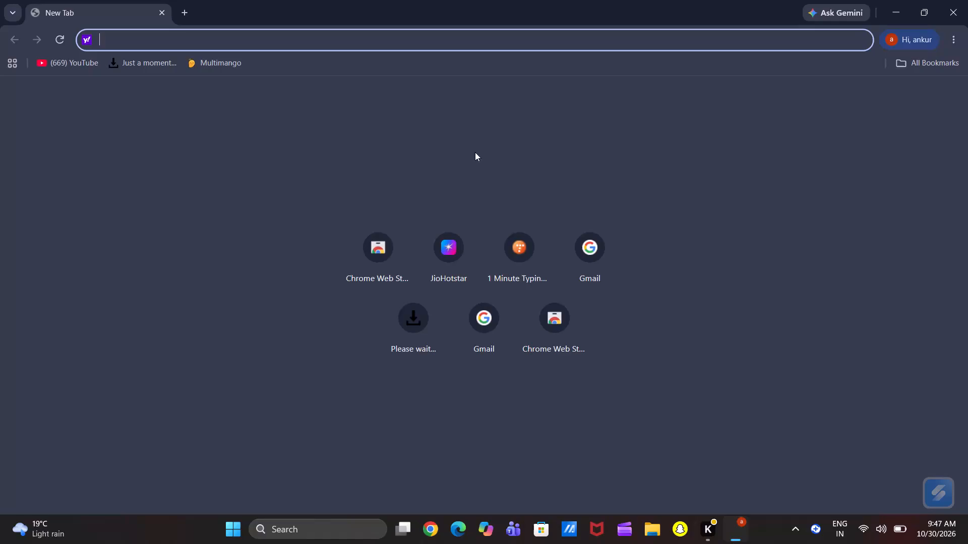
Switch to the first of the other Chrome profiles.
click(902, 38)
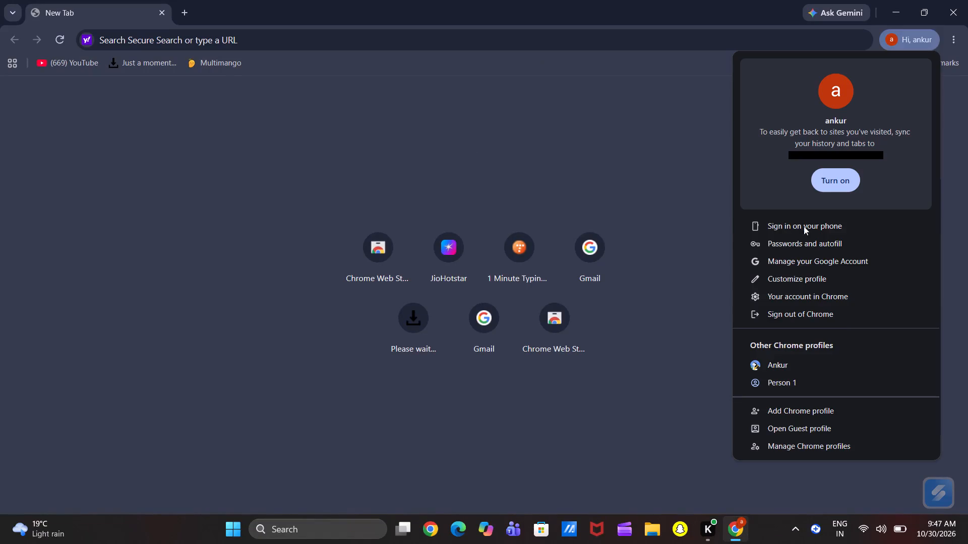
click(767, 367)
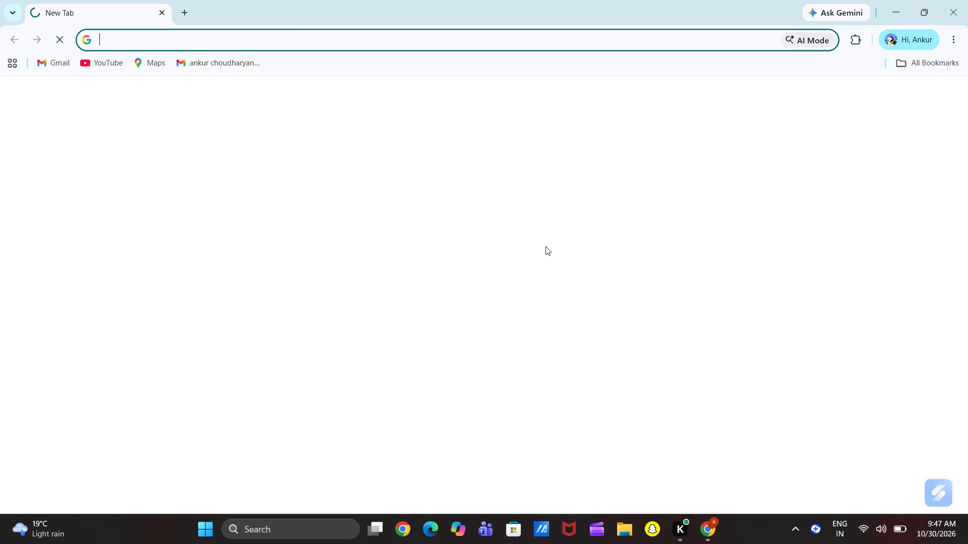
Search Google for meesho supplier and log in to the Meesho supplier panel from its official site.
drag(423, 260, 359, 269)
click(359, 269)
click(333, 287)
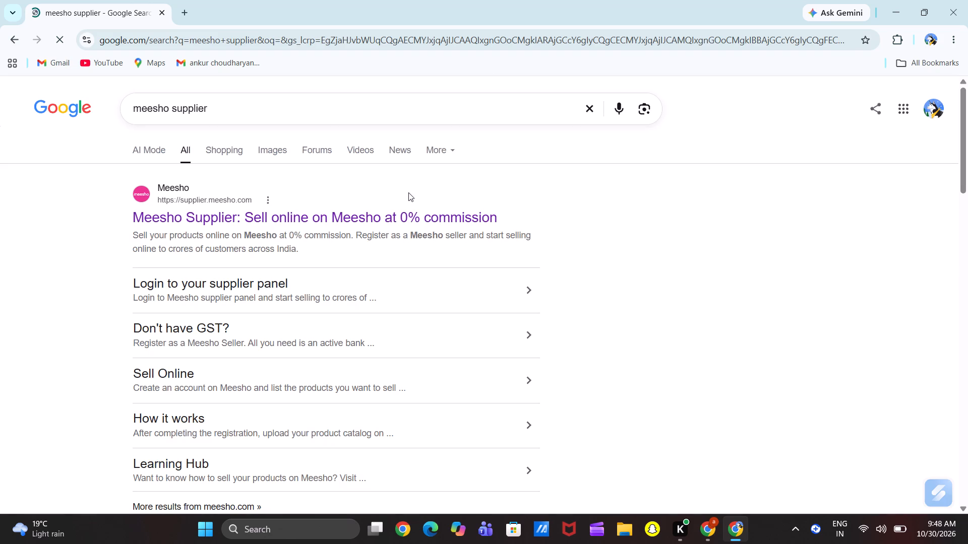
click(320, 211)
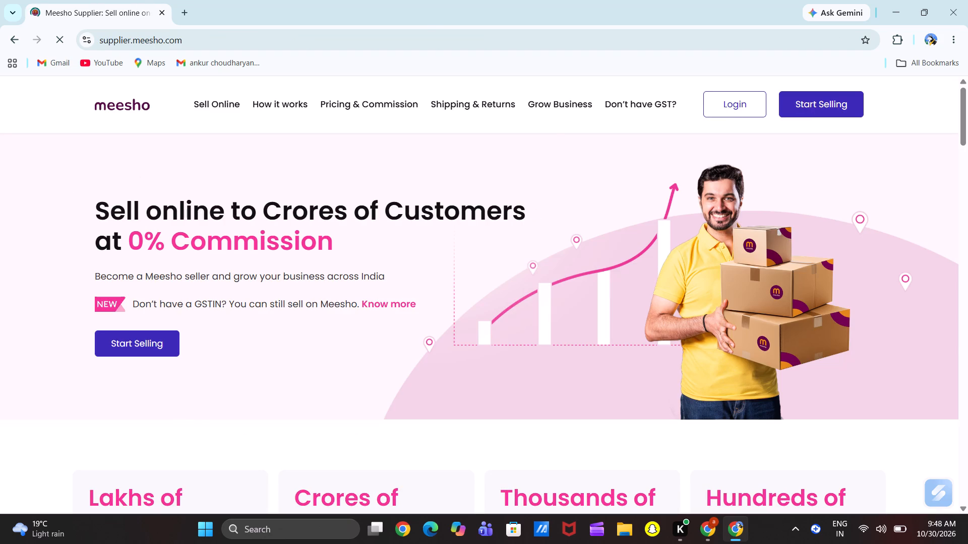
click(740, 105)
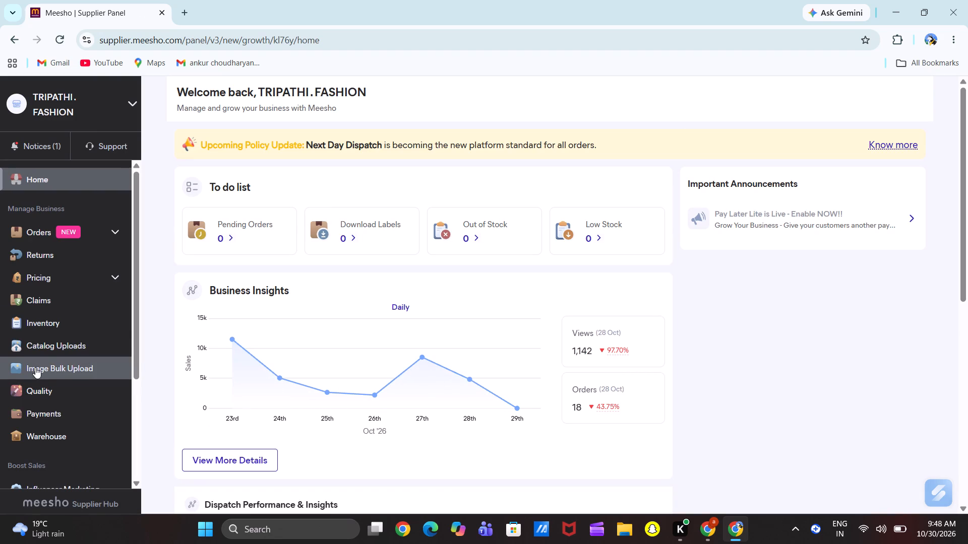
Open draft number 6, the Tshirts catalog created 29 Oct '26 at 11:04 PM, for editing from the single catalog uploads.
click(51, 342)
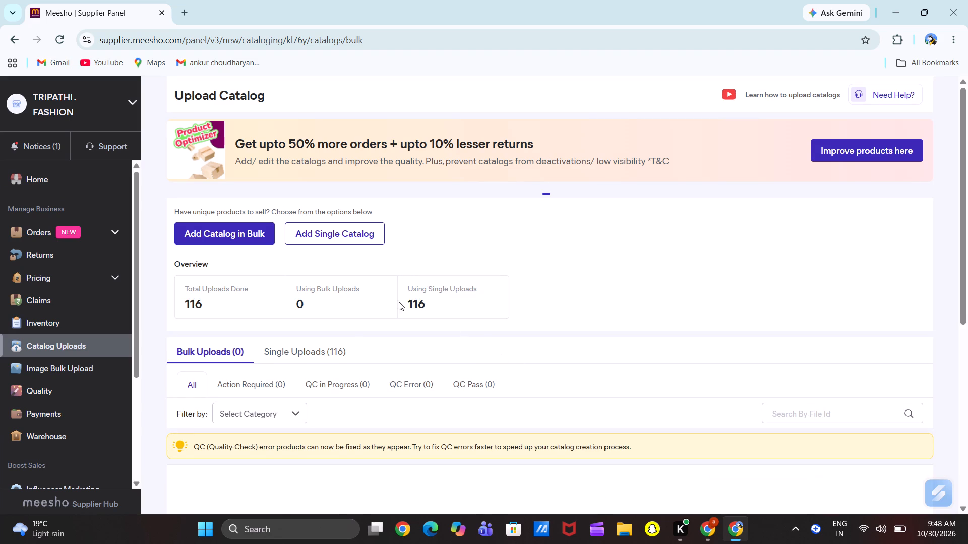
click(298, 360)
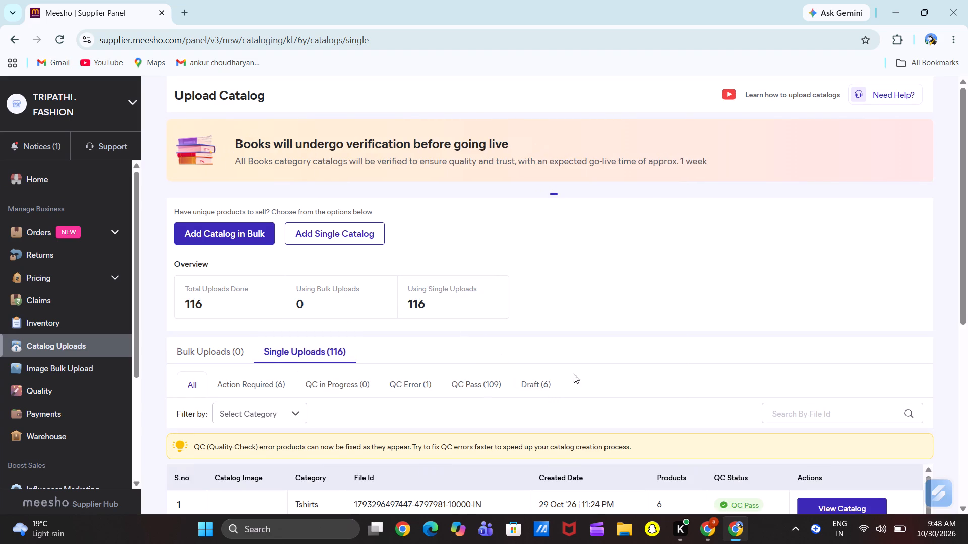
click(529, 379)
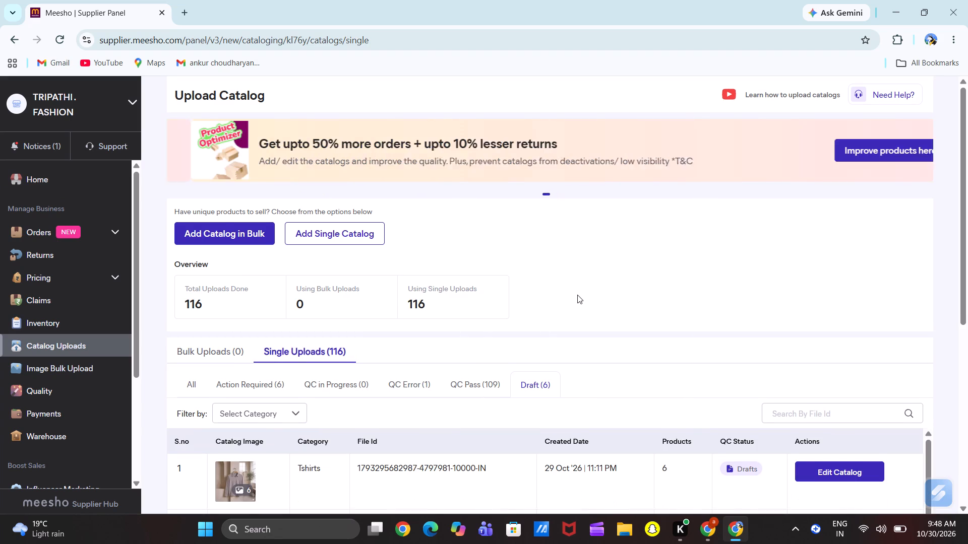
scroll(577, 295, down, 8)
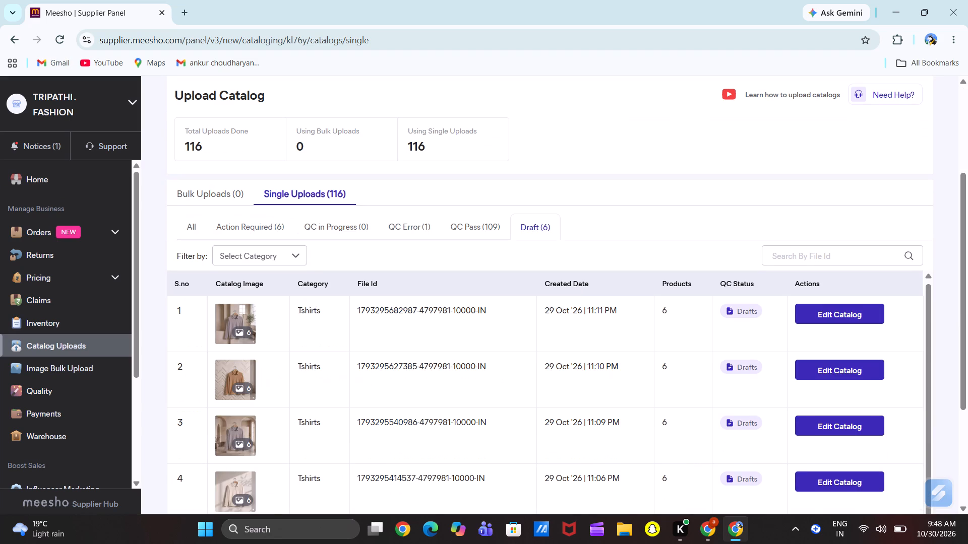
scroll(552, 341, down, 4)
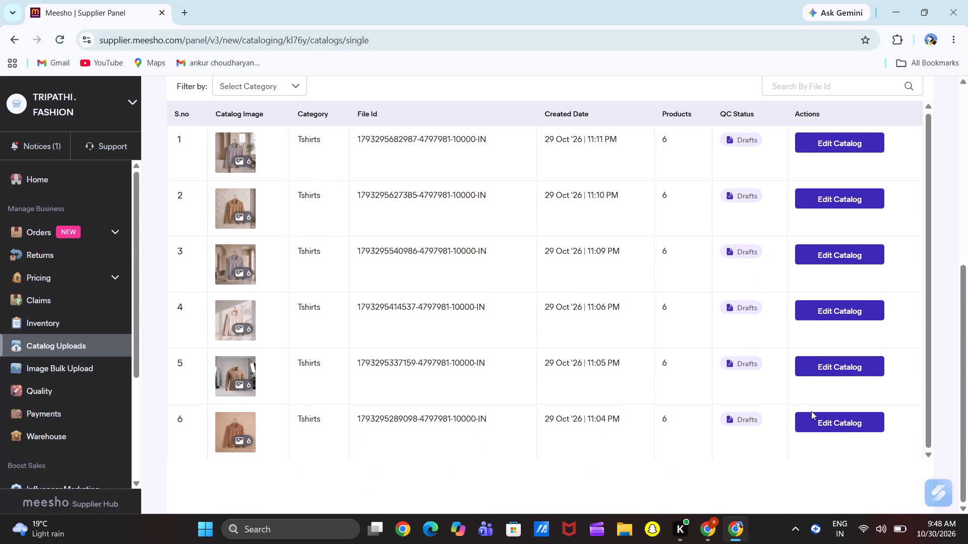
click(823, 426)
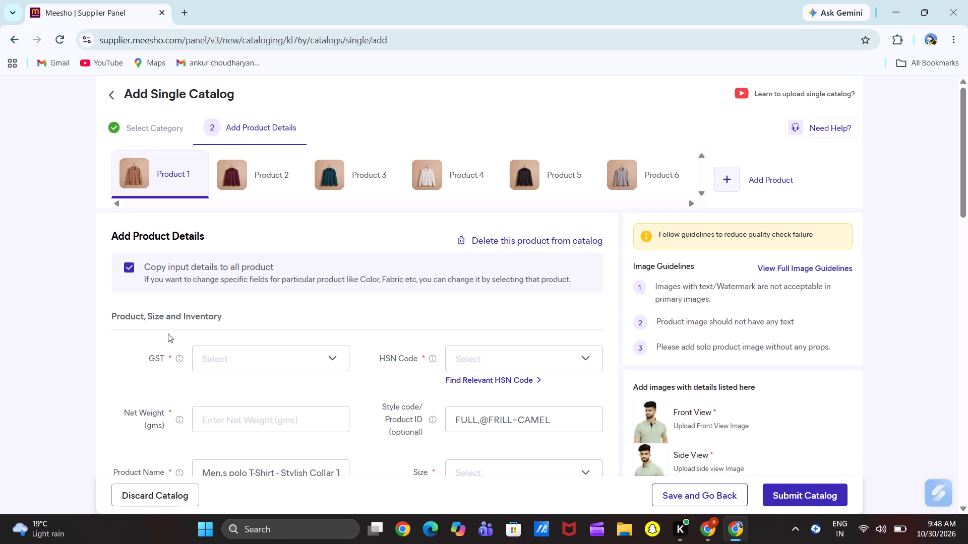
Set Product 1's GST to 5 and its HSN code to 610910.
click(221, 359)
click(221, 359)
click(221, 359)
click(214, 418)
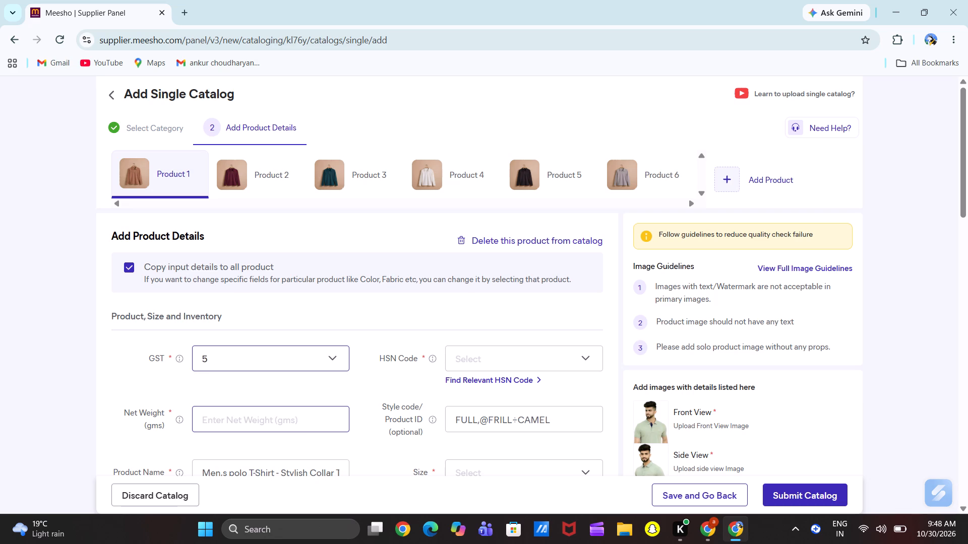
click(472, 356)
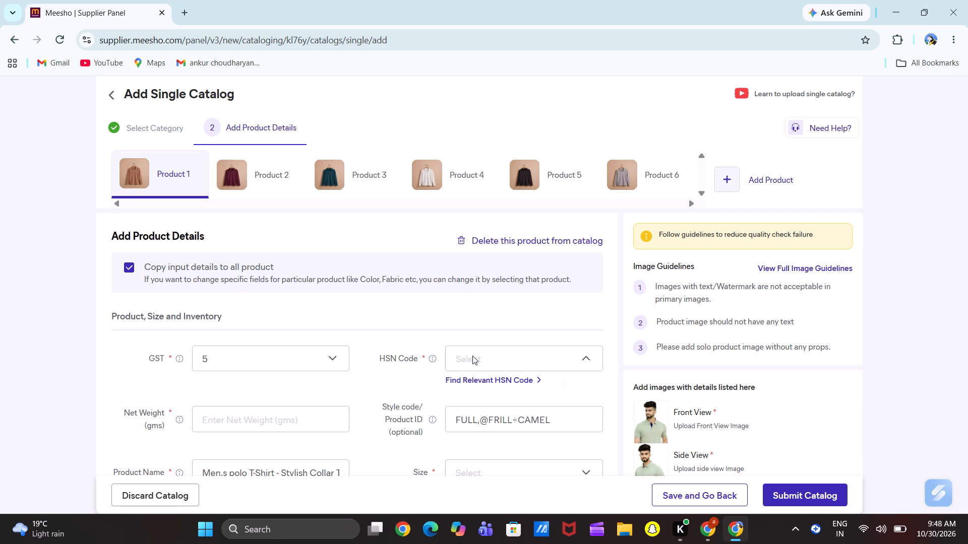
click(478, 469)
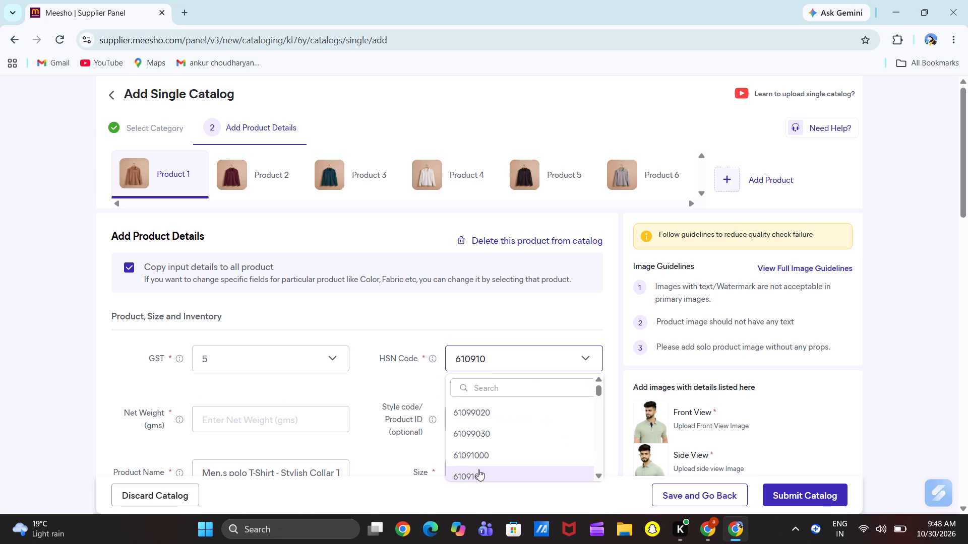
Enter a net weight of 100 gms for Product 1.
scroll(407, 394, down, 2)
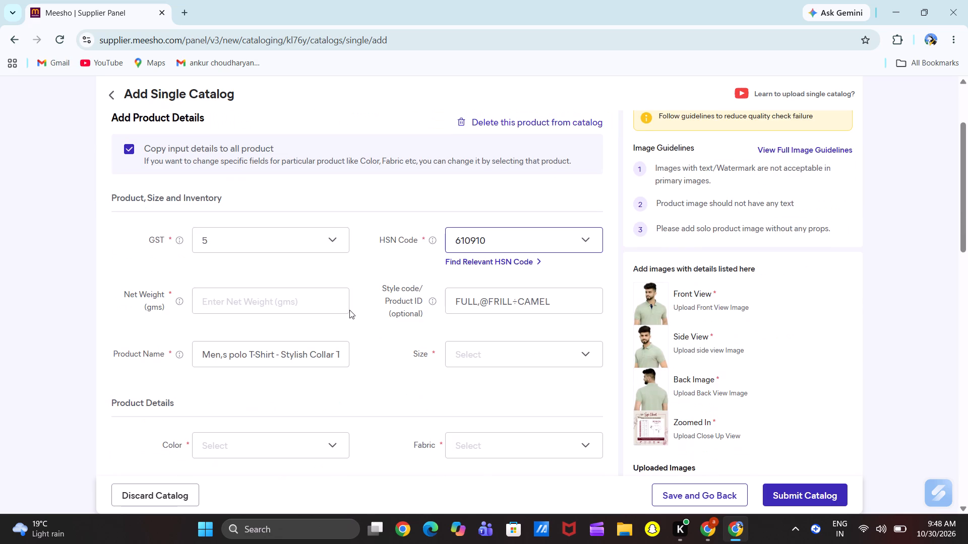
click(262, 305)
click(227, 299)
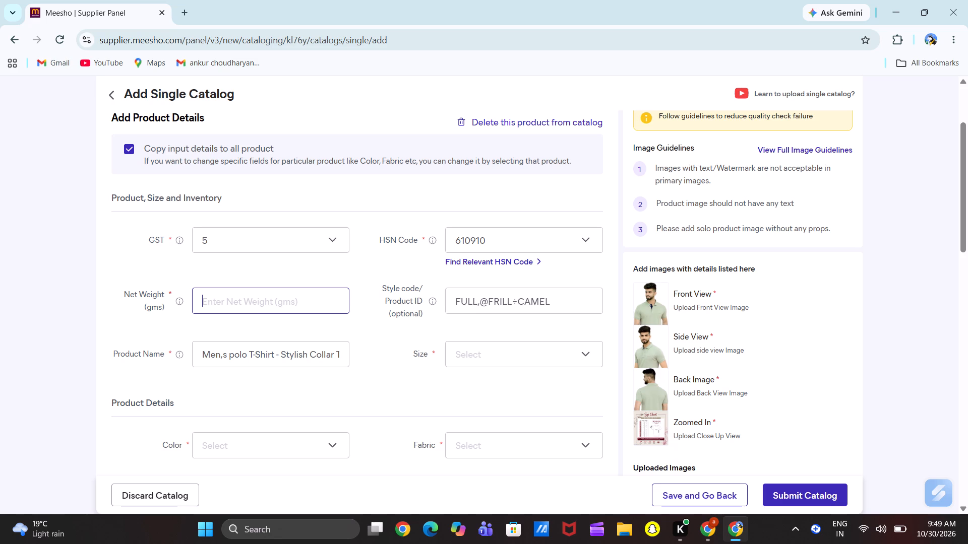
text(100)
Apply sizes S, M, L and XL to Product 1.
click(485, 353)
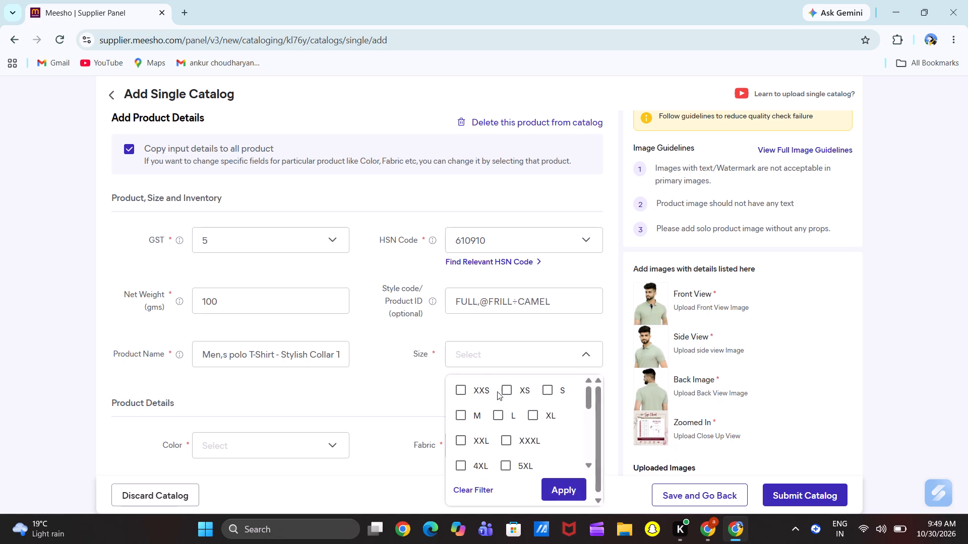
click(548, 393)
click(461, 415)
click(510, 414)
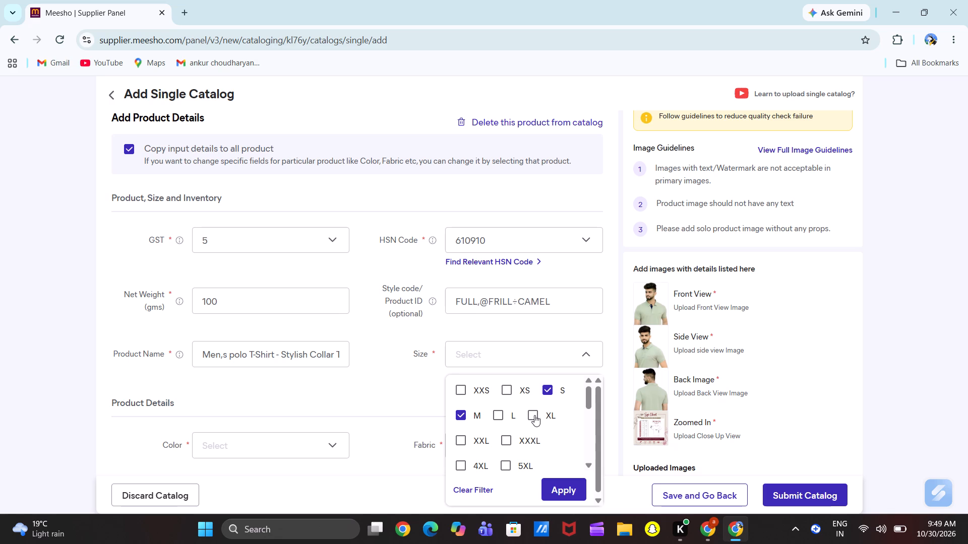
click(535, 415)
click(500, 415)
click(558, 483)
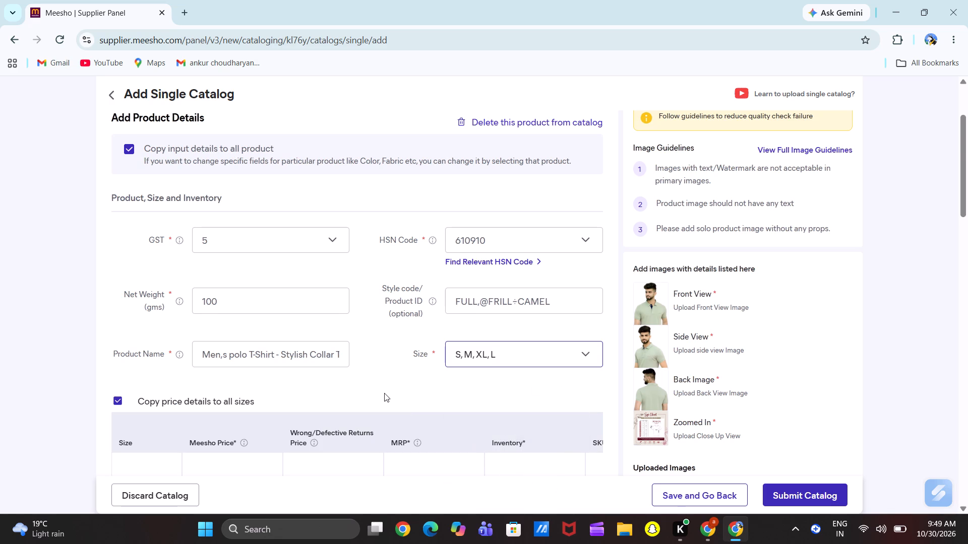
Go to the table of price, MRP and inventory per size for Product 1.
scroll(384, 393, down, 5)
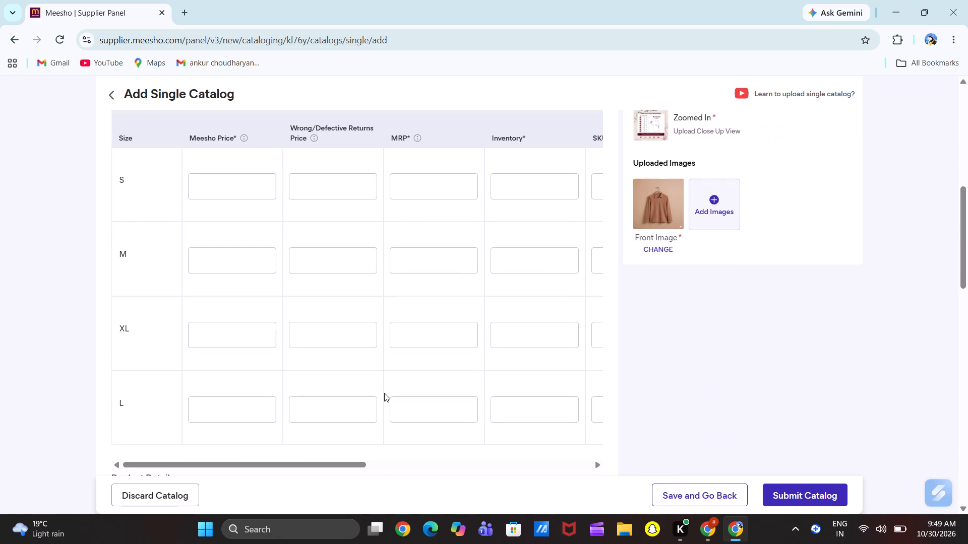
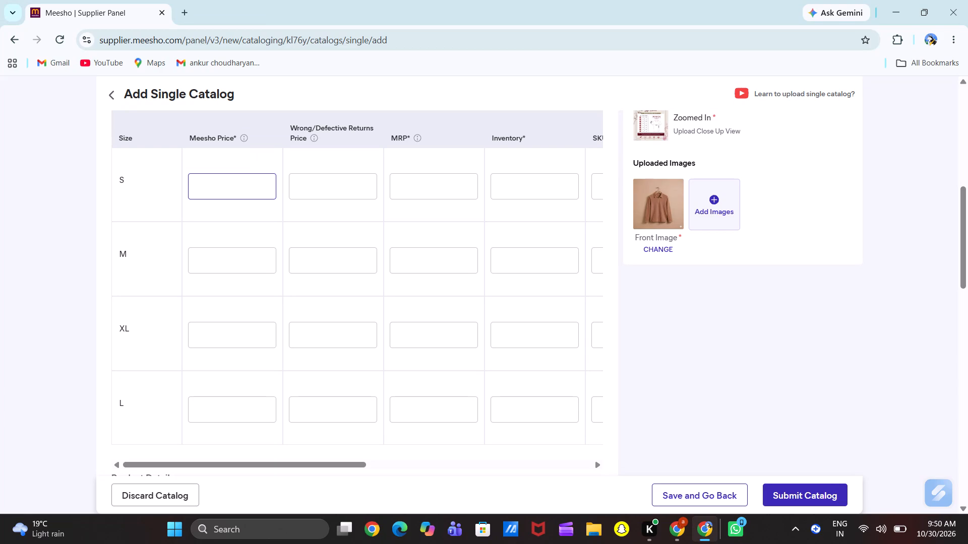
Enter a Meesho price of 220 in the size S row of the price table.
key(2)
text(20)
click(227, 180)
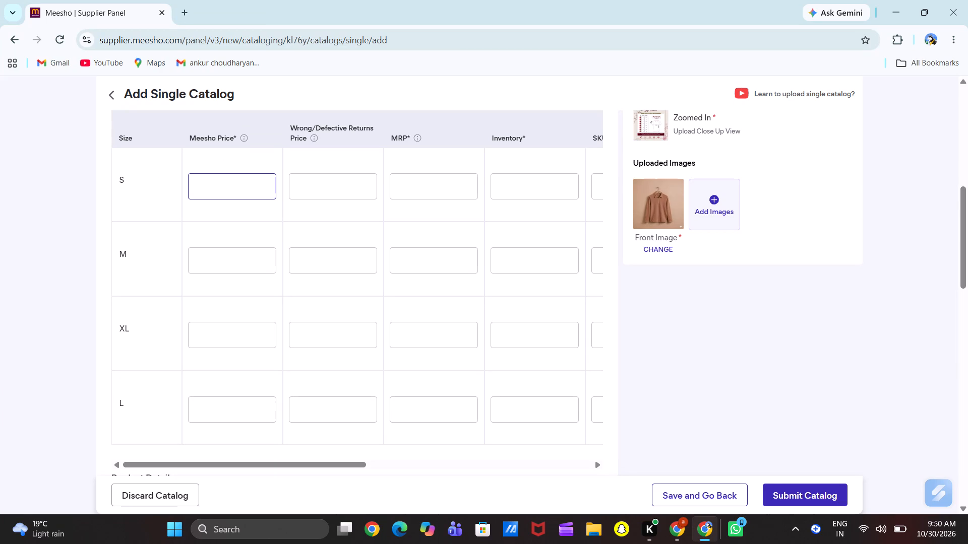
click(227, 180)
text(220)
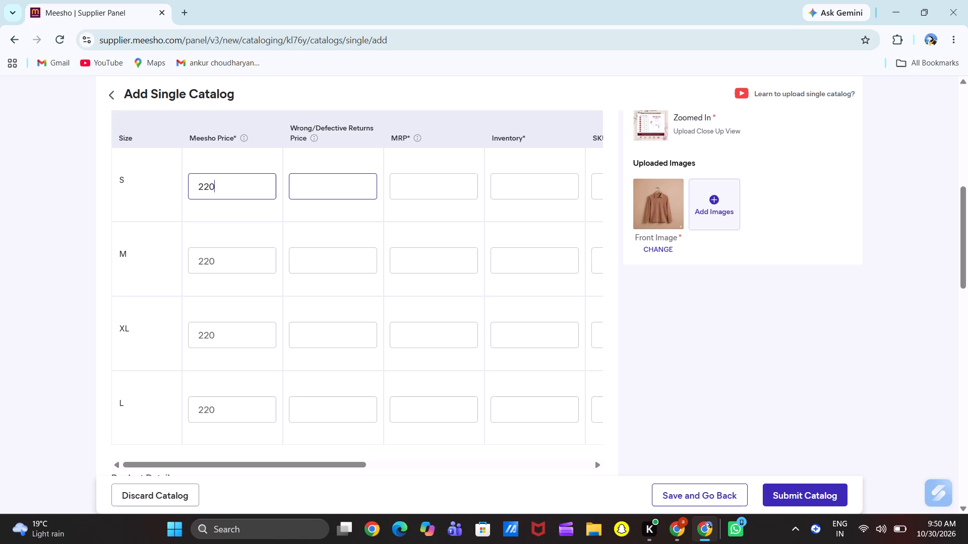
Set the Wrong/Defective Returns Price to 219 in the size S row.
click(314, 182)
key(BackSpace)
key(BackSpace)
key(BackSpace)
key(BackSpace)
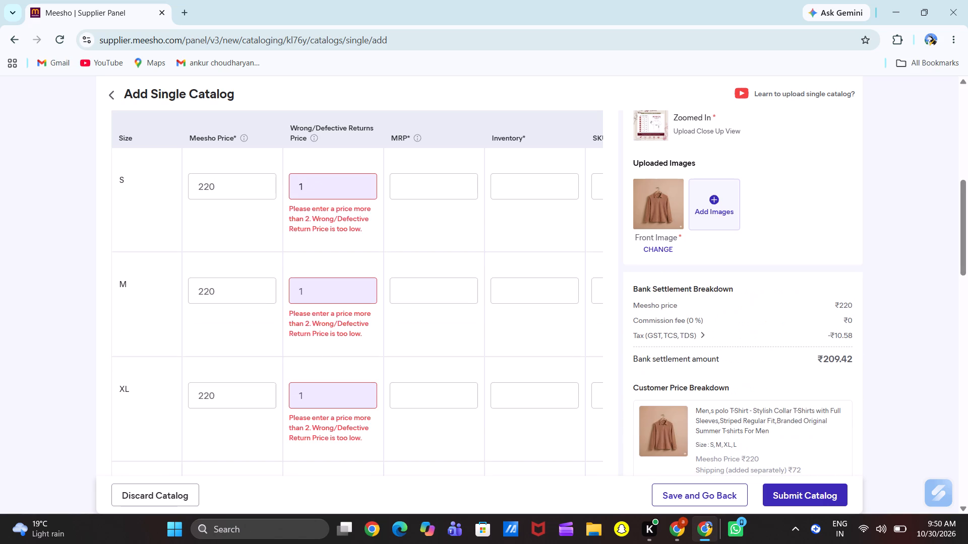
key(BackSpace)
text(219)
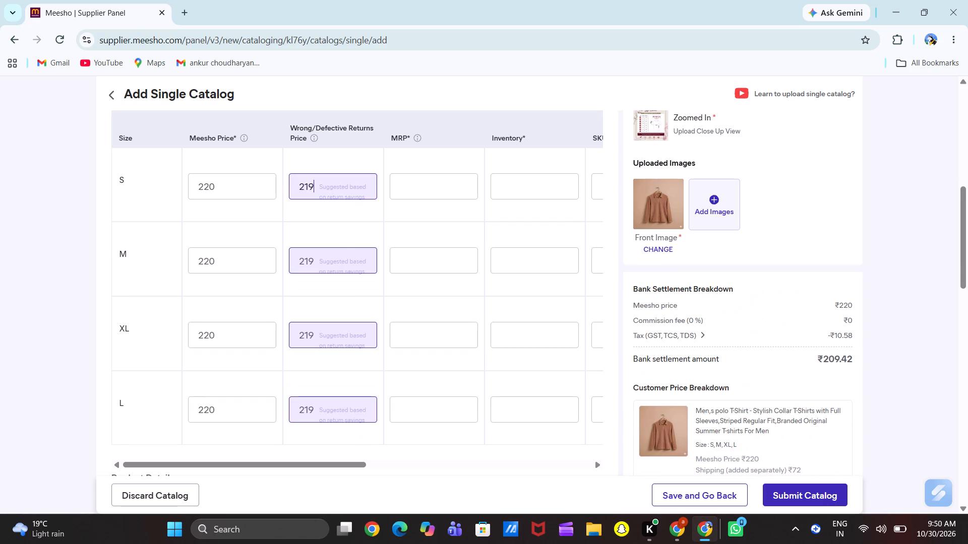
Enter an MRP of 899 and an inventory of 100 in the size S row.
click(420, 182)
text(899)
click(528, 180)
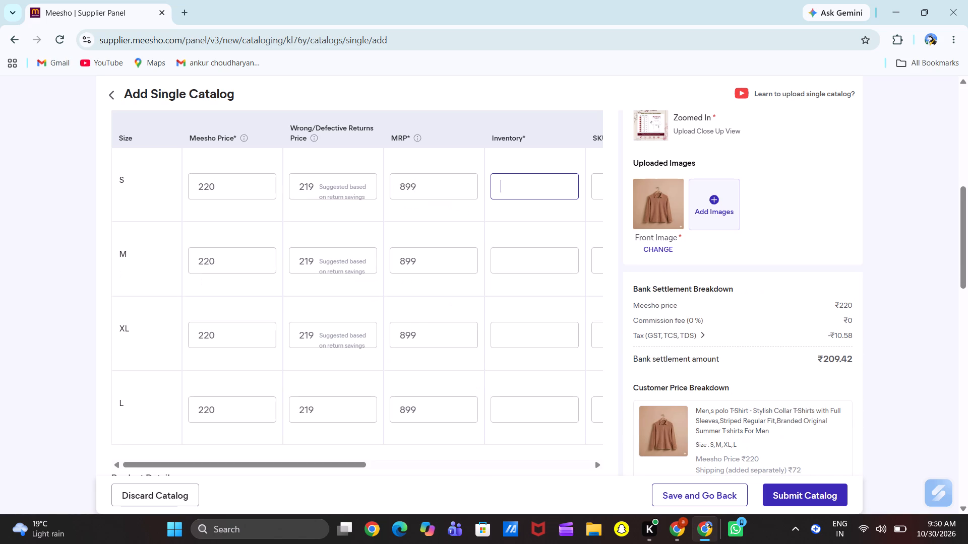
text(100)
Set the chest size to 36 inches for size S and 38 inches for size M.
scroll(440, 218, left, 5)
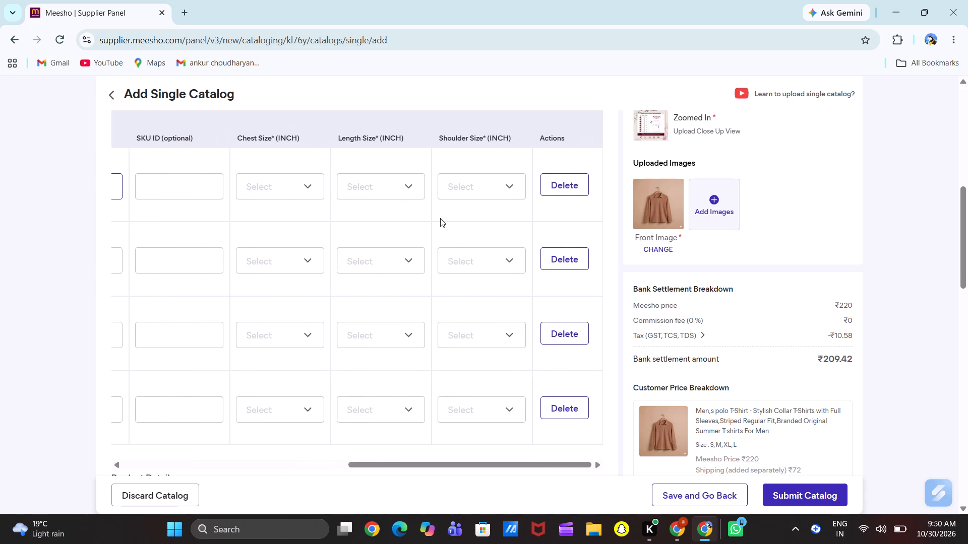
click(288, 175)
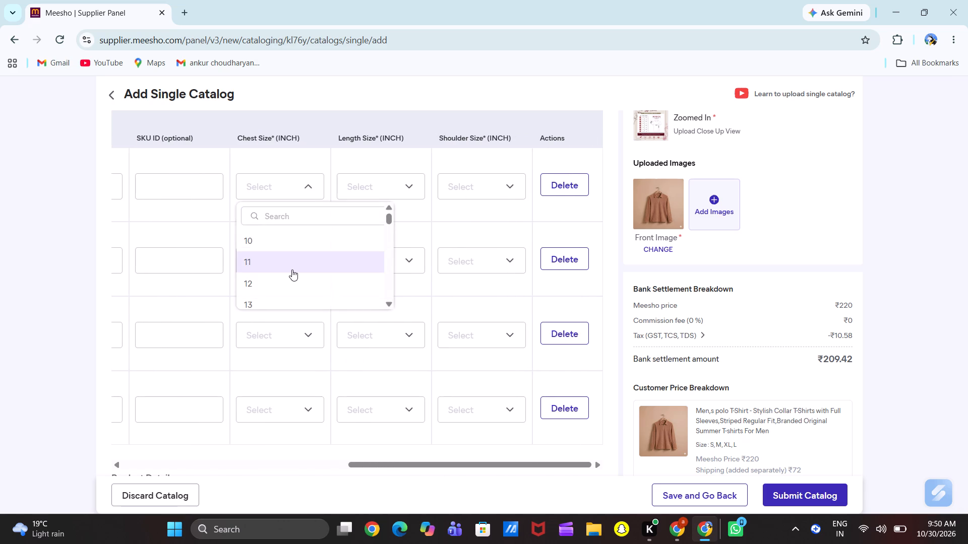
scroll(292, 269, down, 5)
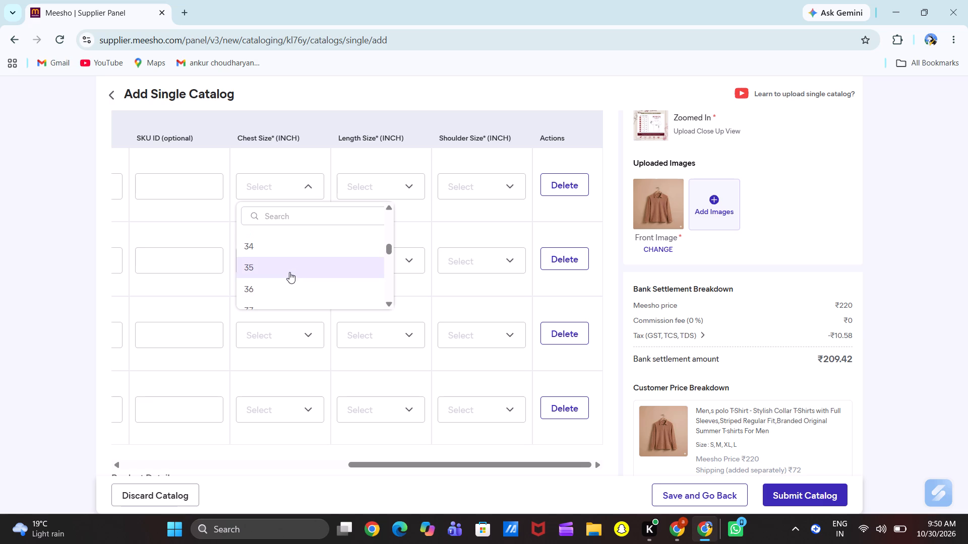
click(275, 287)
click(254, 271)
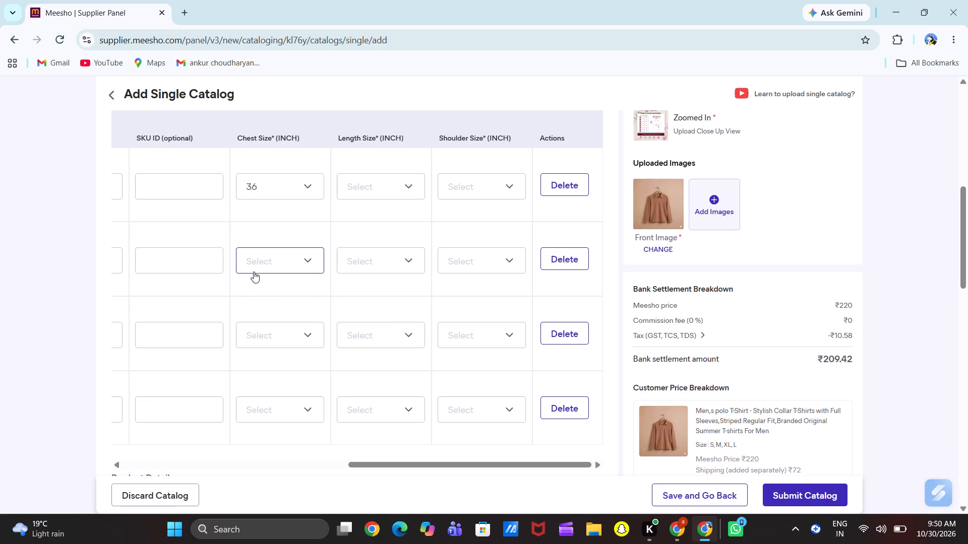
scroll(269, 344, down, 2)
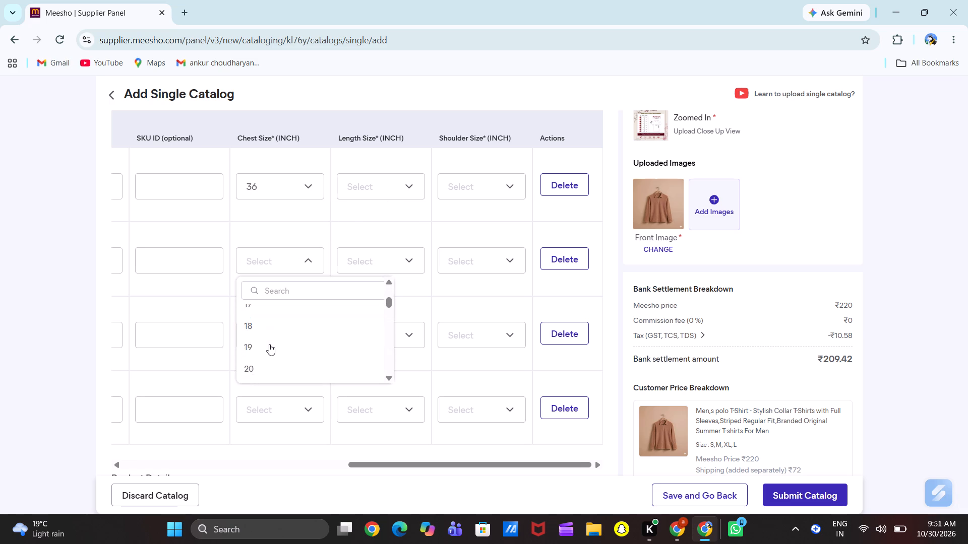
scroll(269, 344, down, 7)
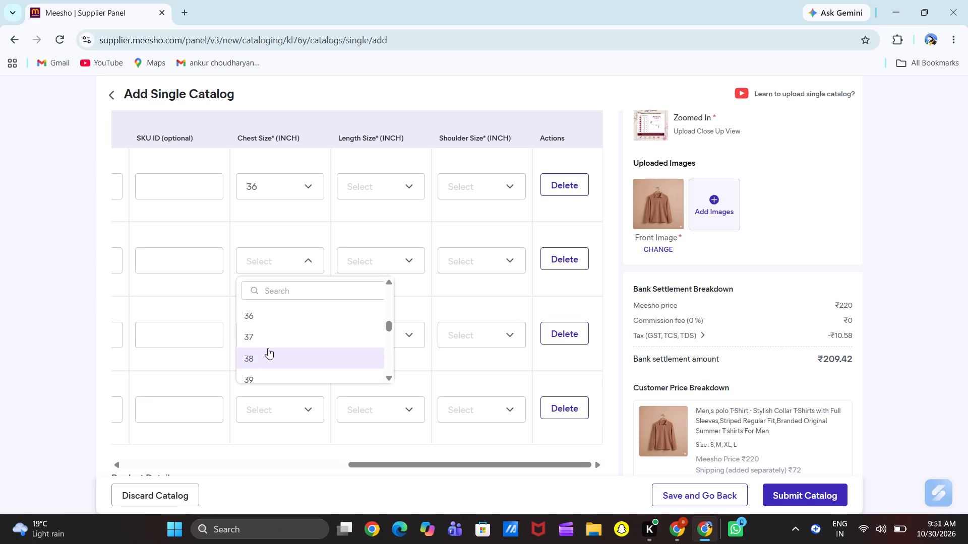
click(268, 351)
Set the chest size to 40 inches for the XL row and 42 inches for the L row.
click(256, 347)
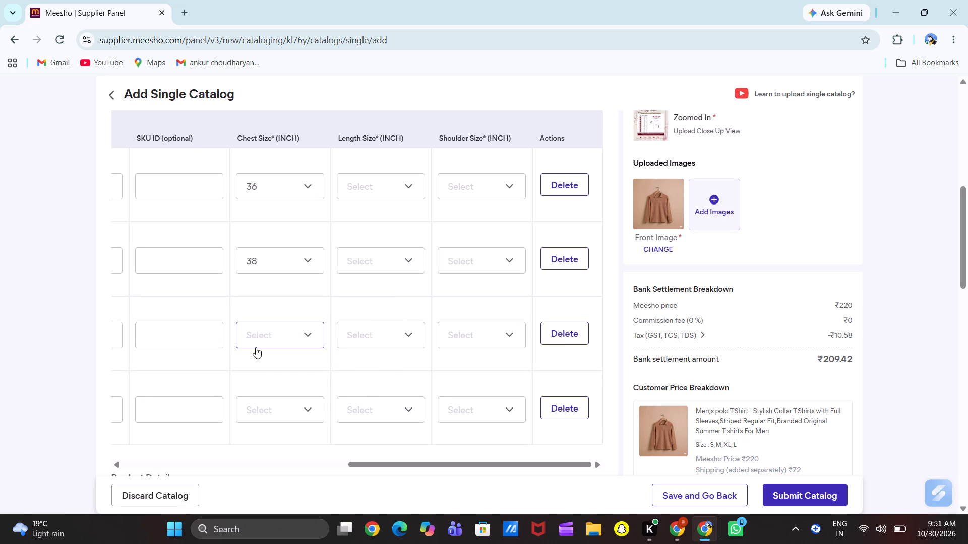
scroll(291, 426, down, 6)
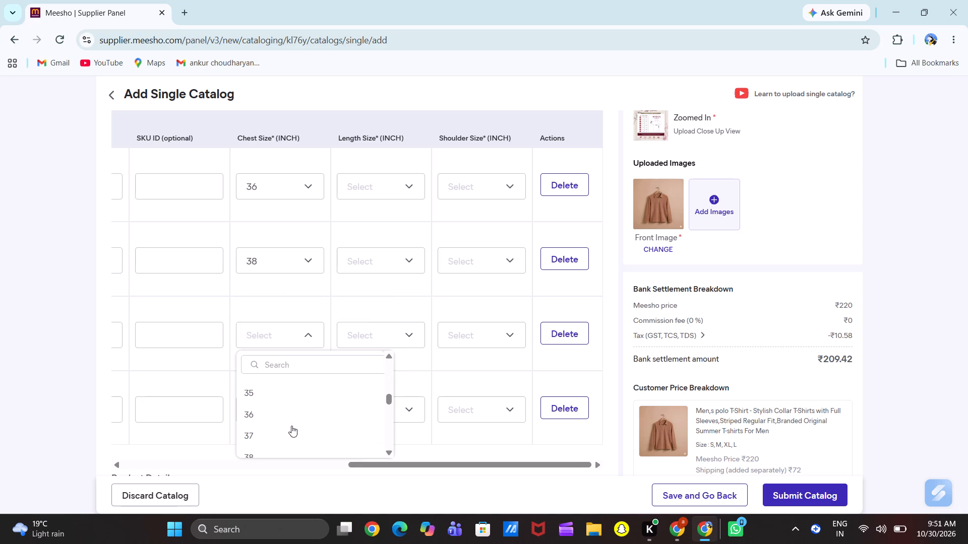
scroll(291, 426, down, 1)
click(291, 426)
click(260, 407)
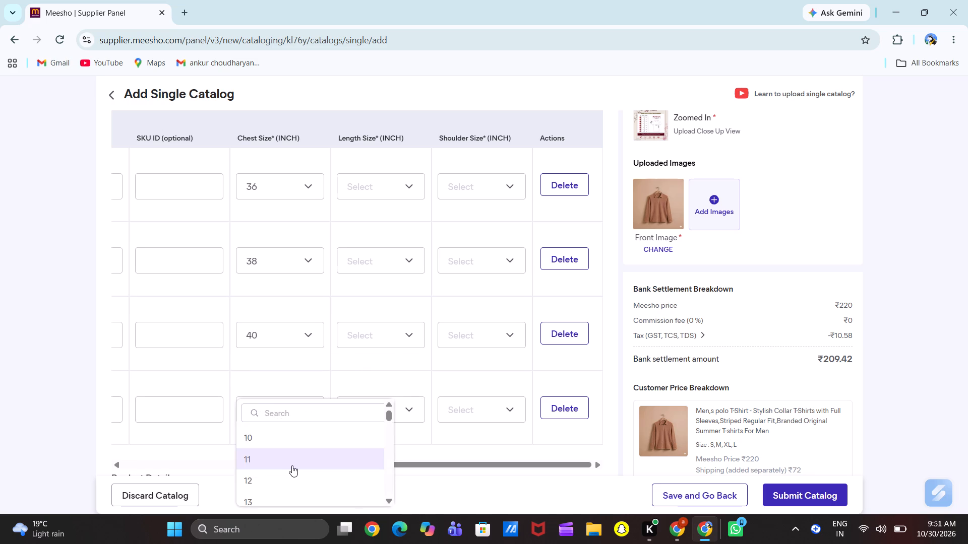
scroll(292, 465, down, 5)
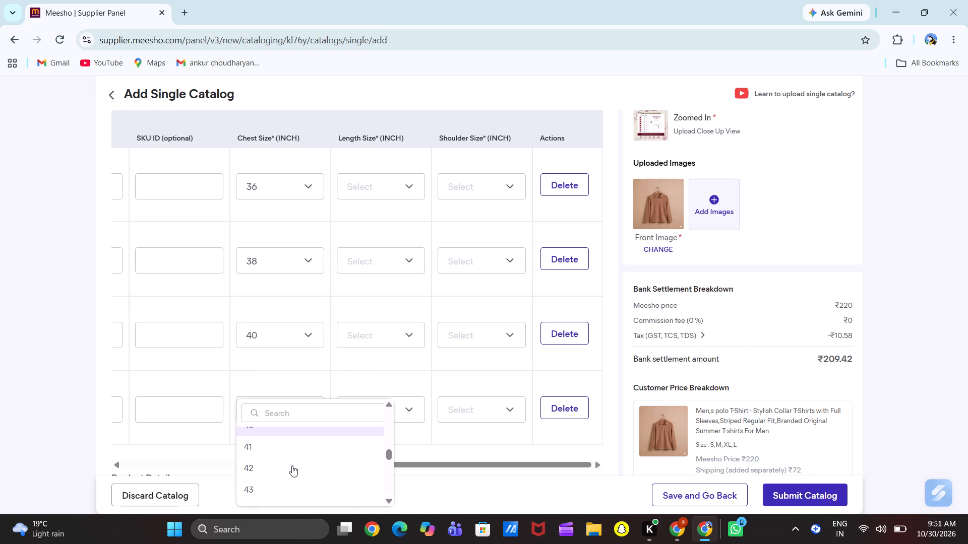
scroll(292, 465, down, 2)
click(292, 465)
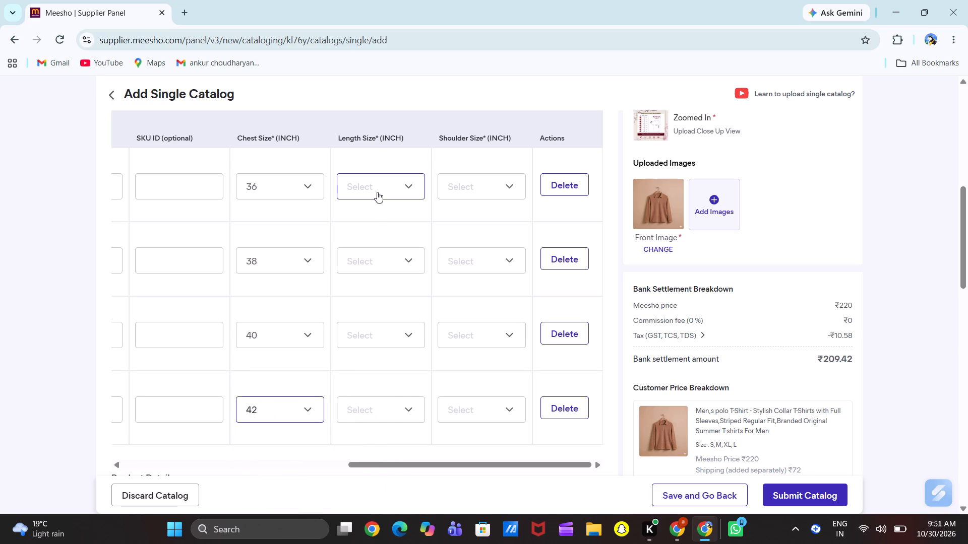
Set the length size to 24.5 inches for size S and 25.5 inches for size M.
click(377, 192)
scroll(387, 279, down, 2)
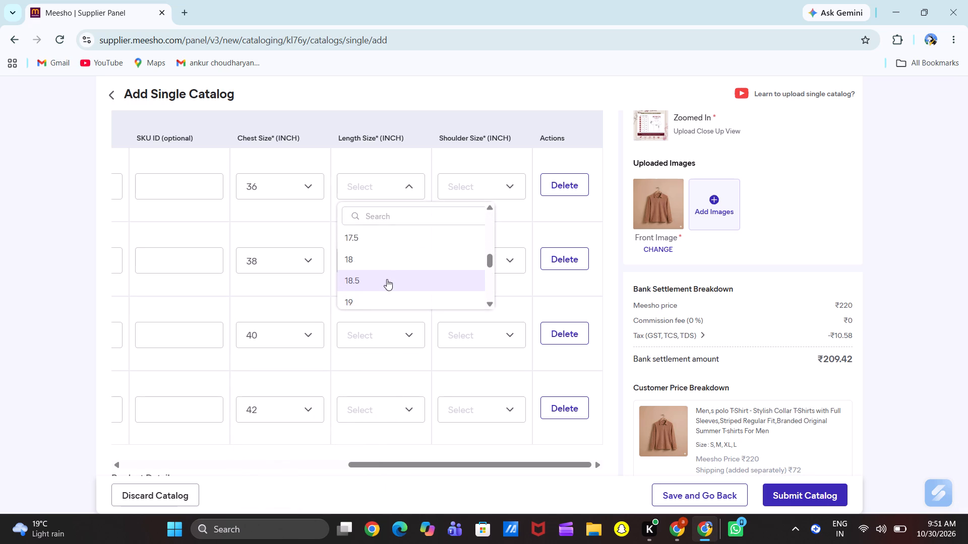
scroll(387, 279, down, 5)
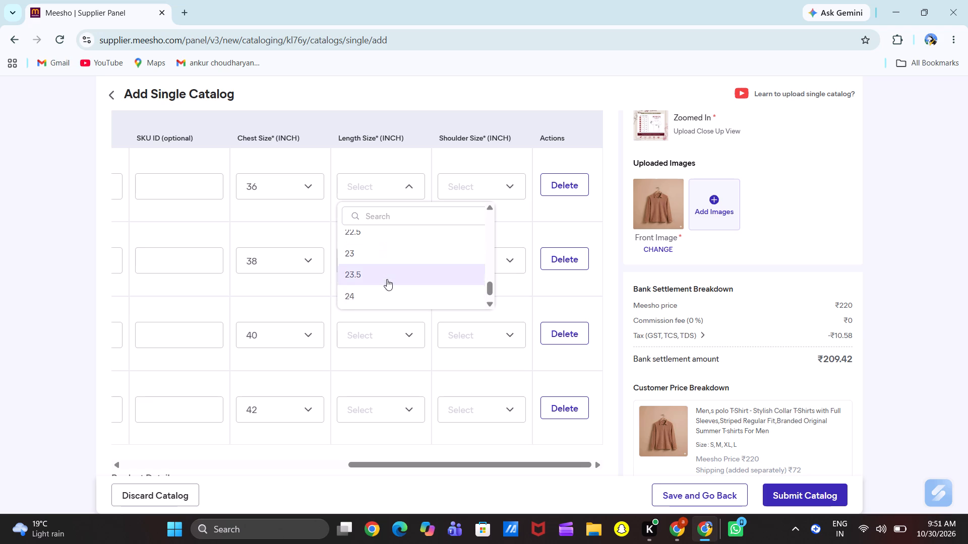
scroll(387, 279, down, 2)
click(387, 279)
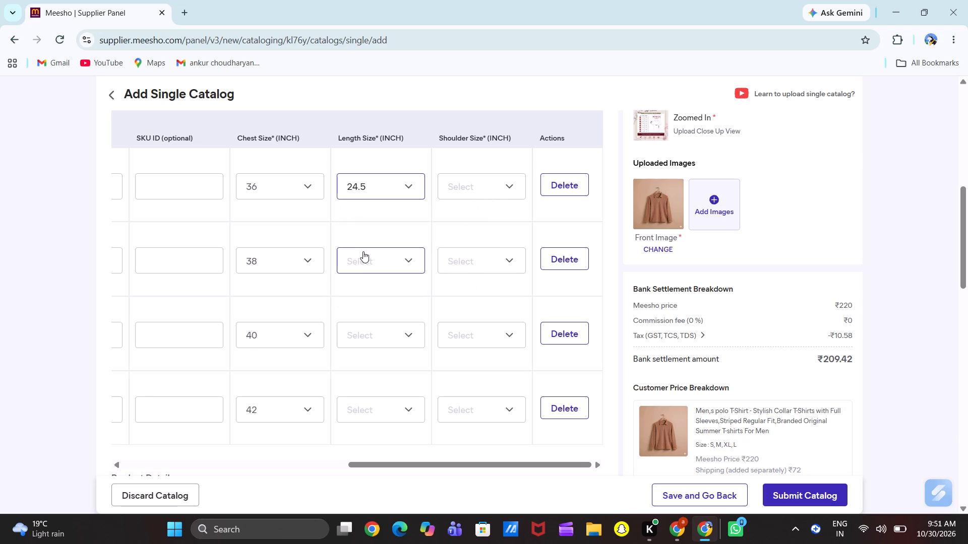
click(363, 251)
scroll(383, 342, down, 3)
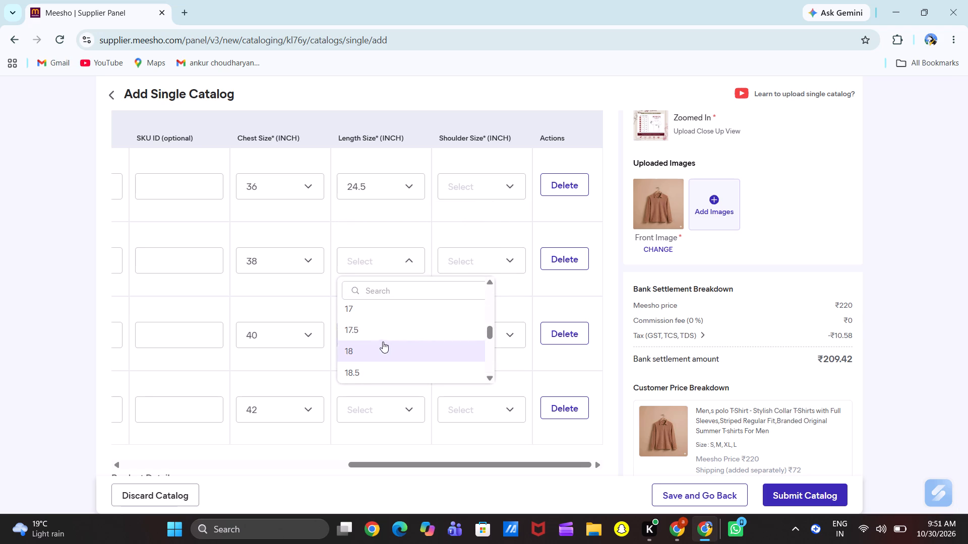
scroll(383, 342, down, 4)
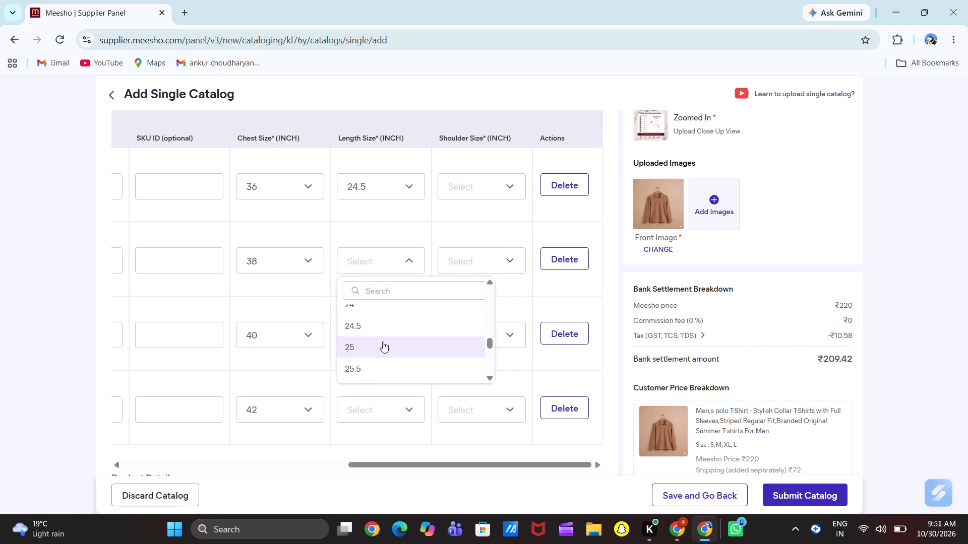
scroll(383, 342, down, 2)
click(383, 342)
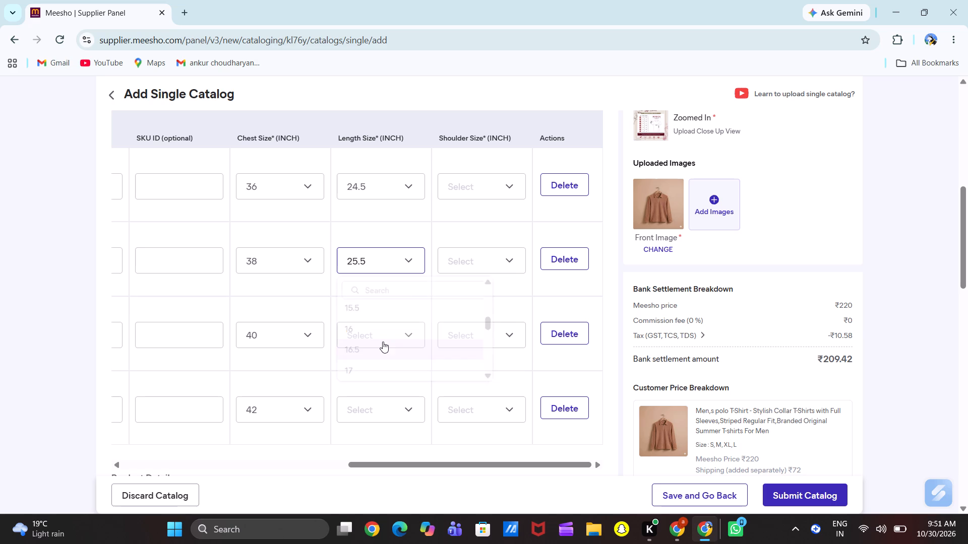
Set the length size to 26.5 inches for the XL row and 27.5 inches for the L row.
click(374, 328)
scroll(376, 401, down, 1)
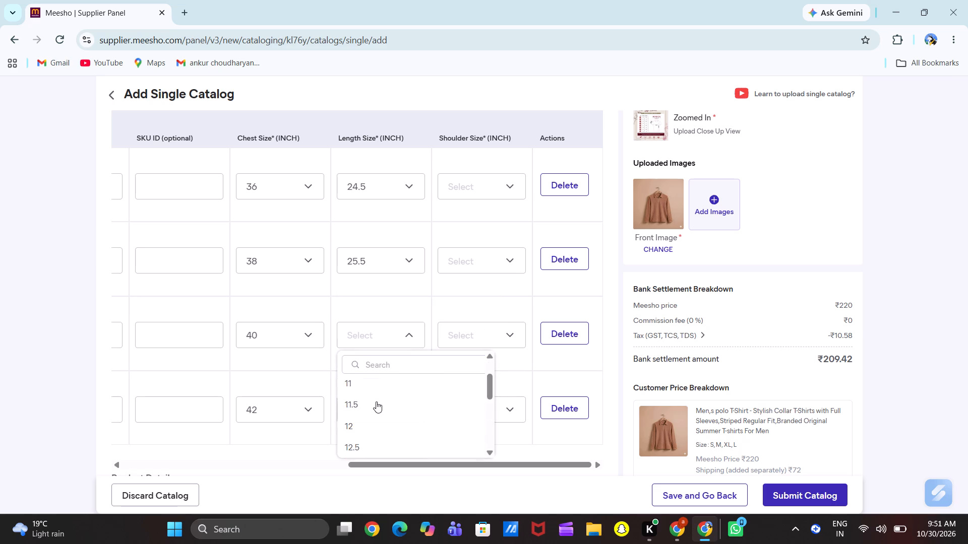
scroll(376, 401, down, 4)
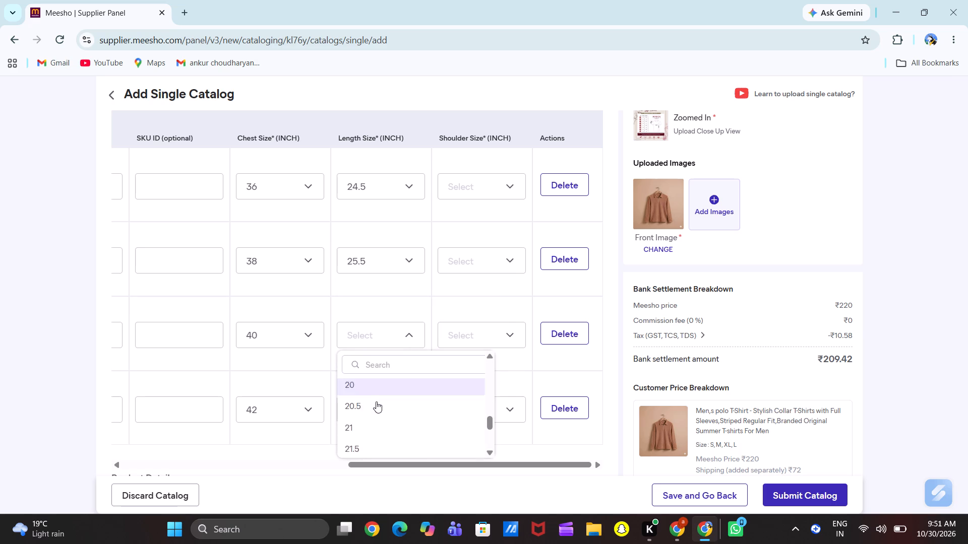
scroll(376, 401, down, 4)
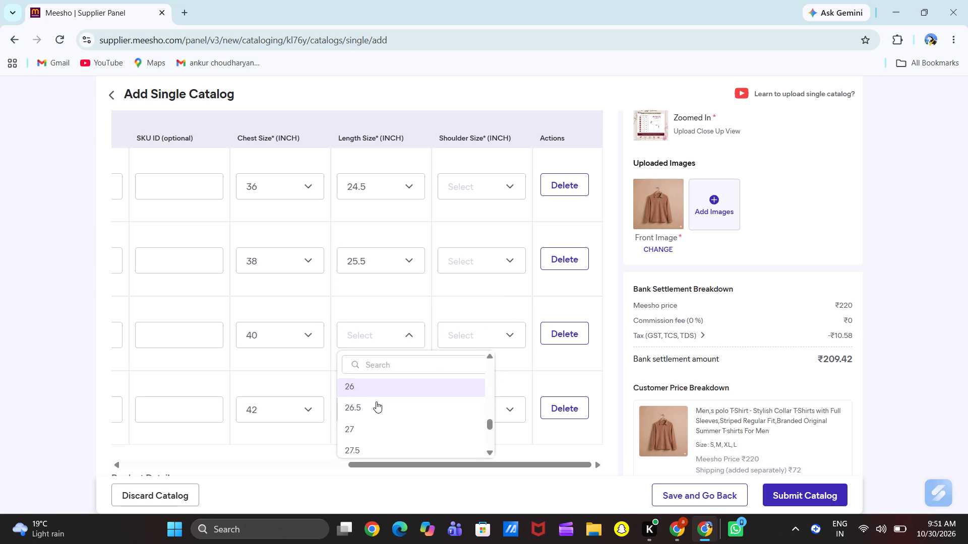
scroll(376, 401, down, 2)
click(376, 401)
click(365, 405)
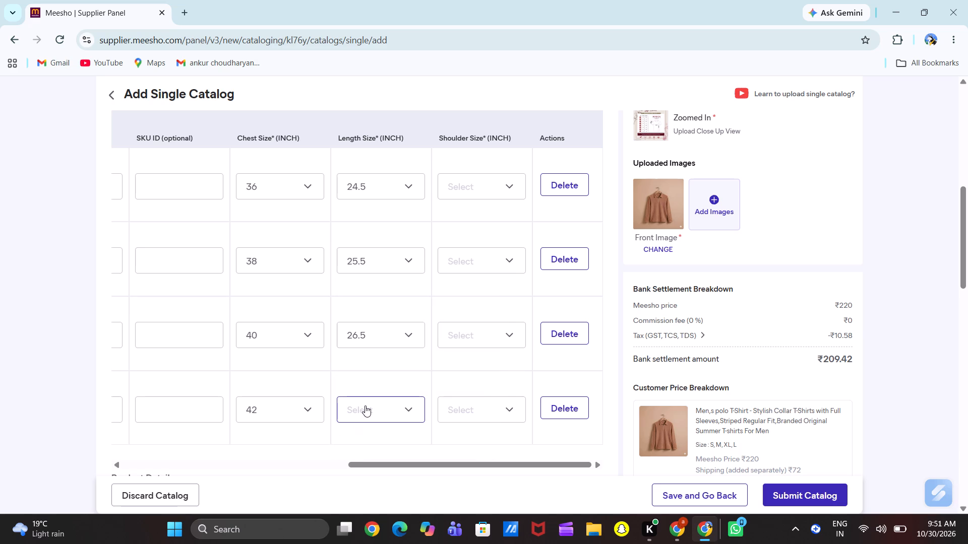
scroll(381, 462, down, 4)
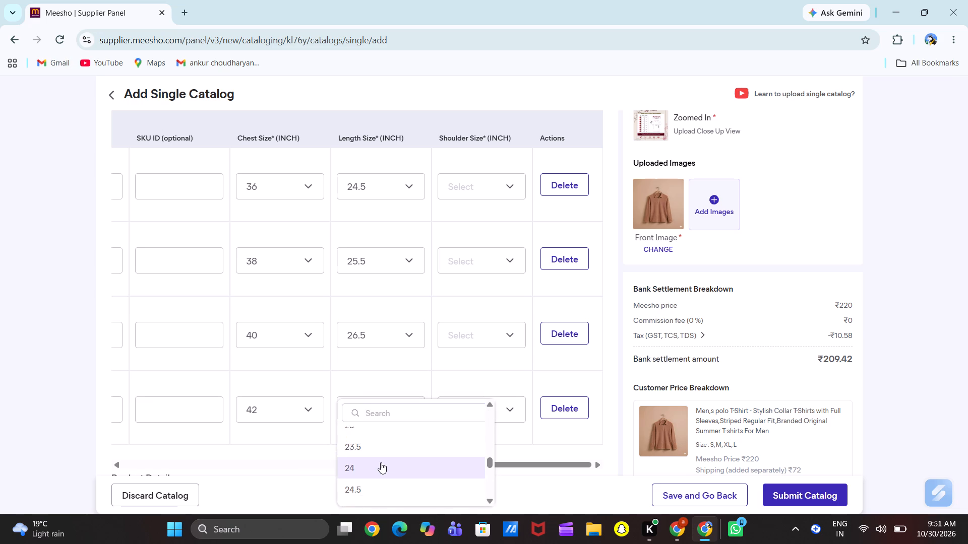
scroll(381, 462, down, 4)
click(381, 462)
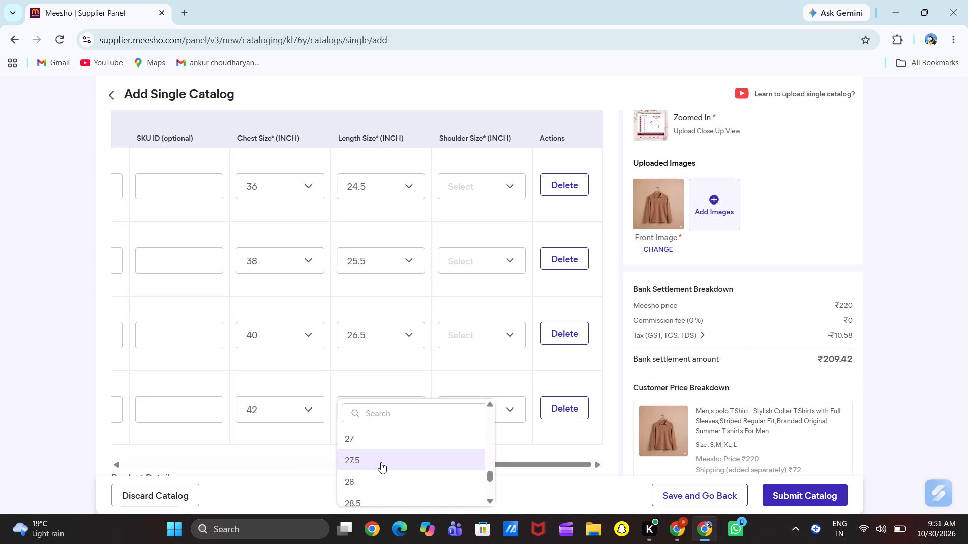
Set the shoulder size to 14.5 inches for size S.
click(465, 191)
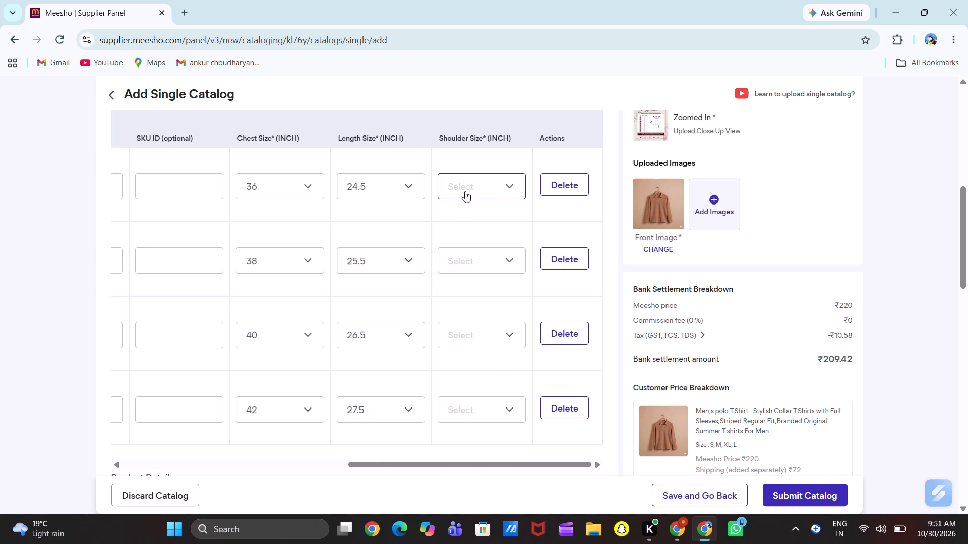
scroll(487, 252, down, 3)
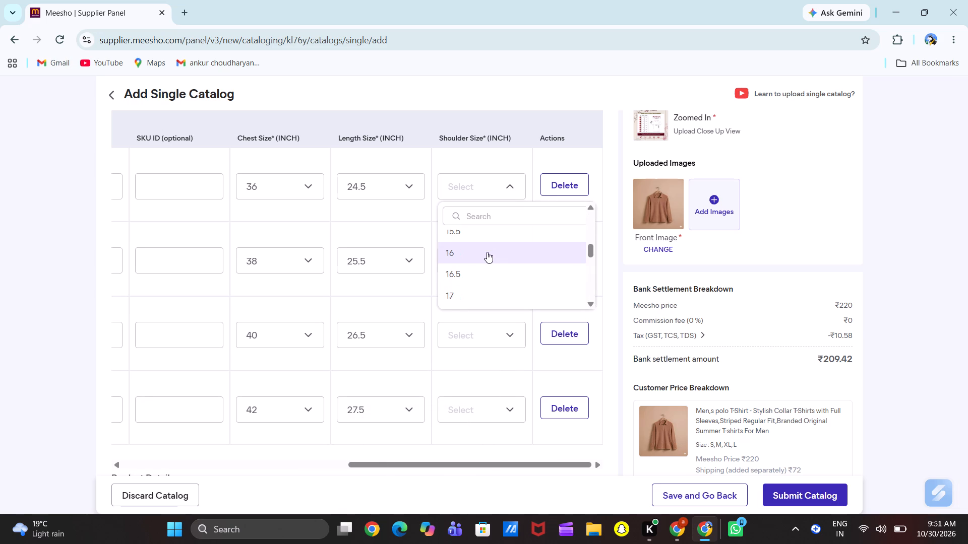
scroll(487, 252, up, 1)
click(480, 246)
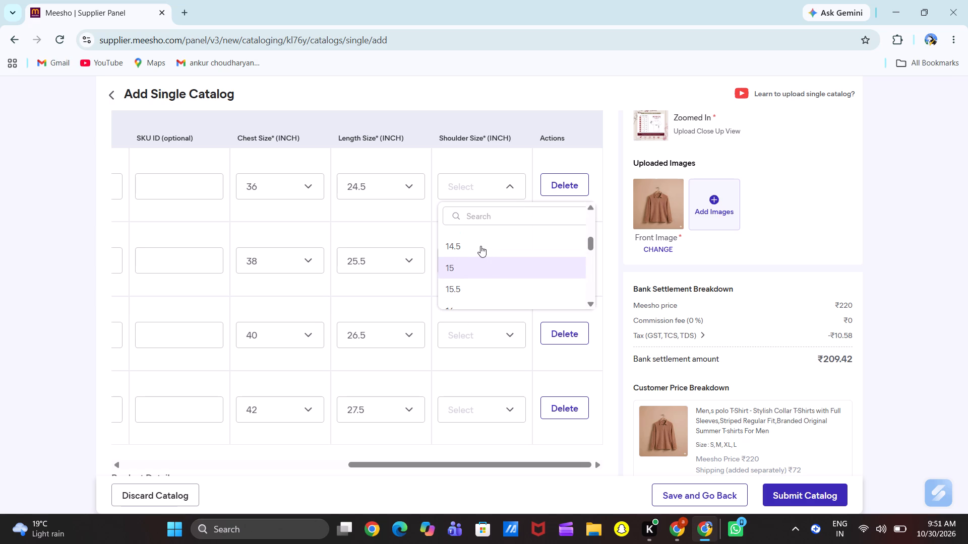
Set the shoulder size to 15.5 inches for size M.
click(451, 253)
scroll(490, 347, down, 1)
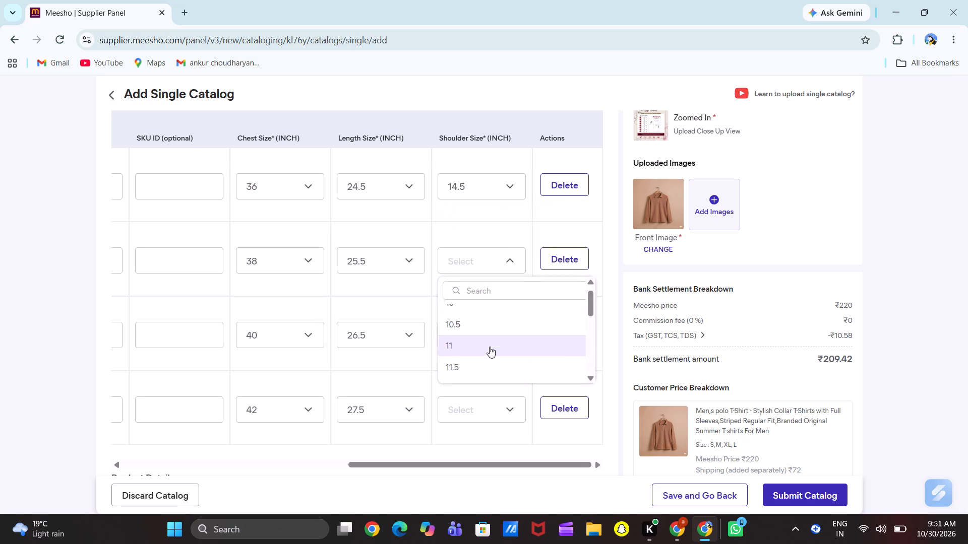
scroll(490, 347, down, 1)
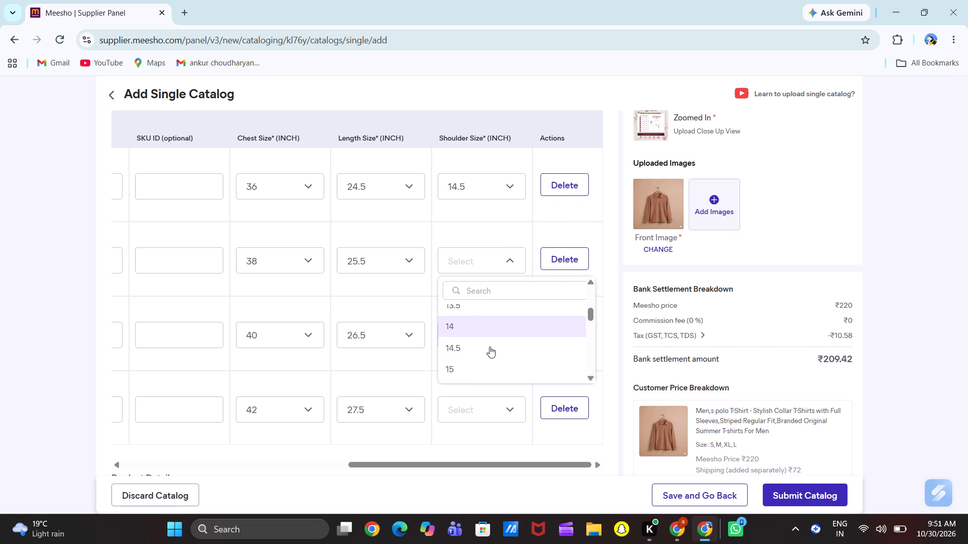
scroll(490, 347, down, 1)
click(474, 339)
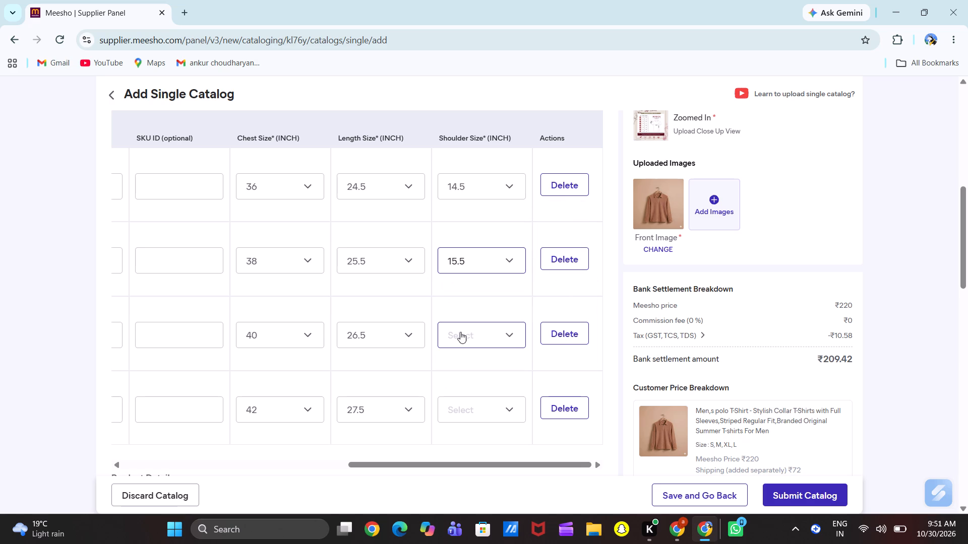
Set the shoulder size to 16.5 inches for the XL row and 17.5 inches for the L row.
click(464, 332)
scroll(481, 401, down, 4)
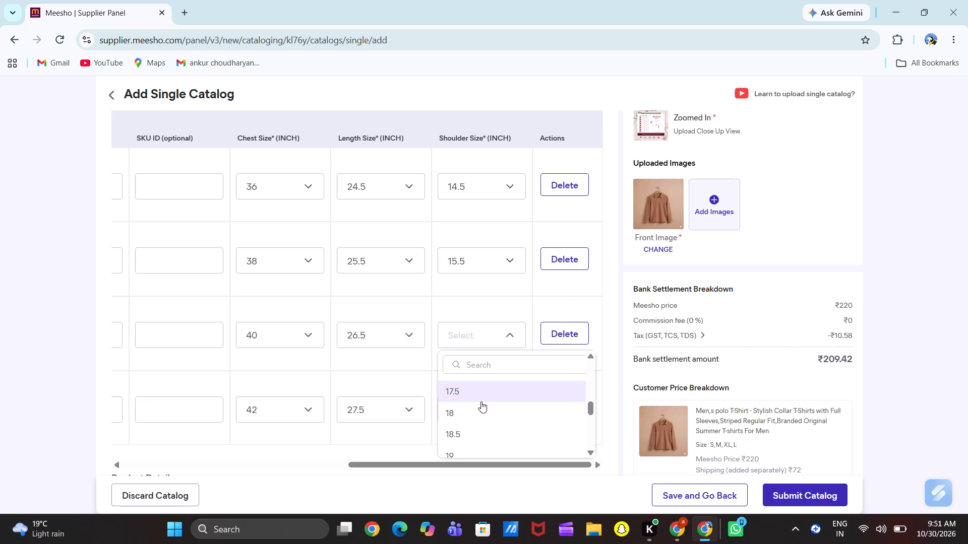
scroll(481, 401, up, 1)
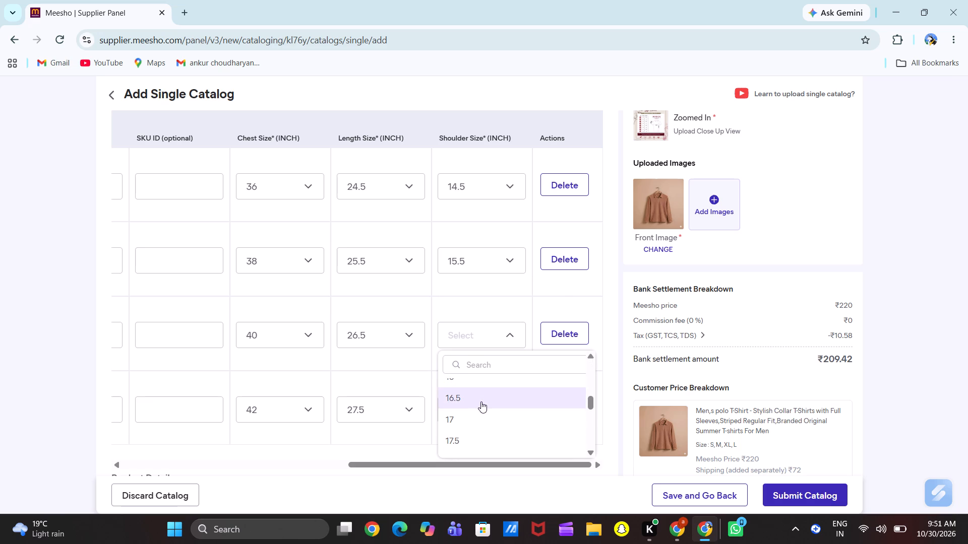
click(481, 401)
click(473, 402)
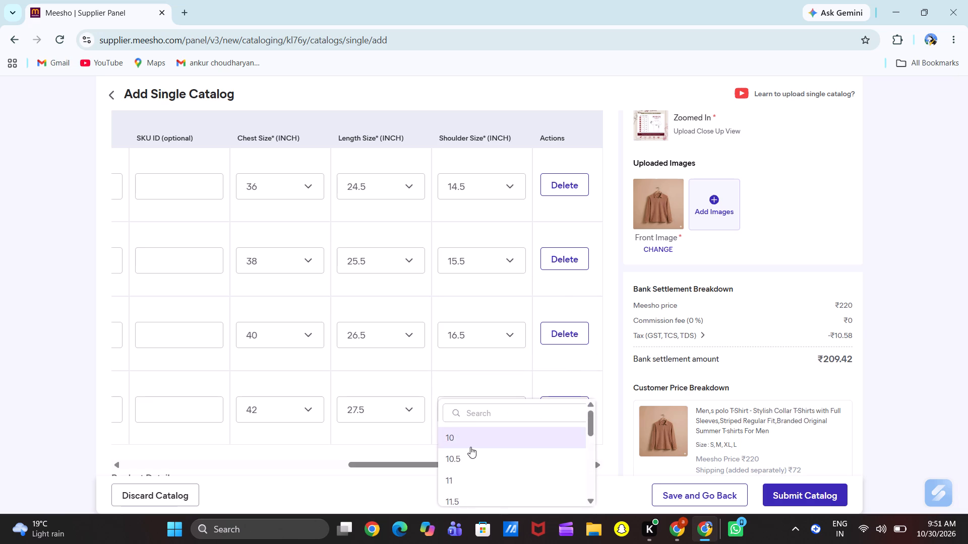
scroll(470, 447, down, 5)
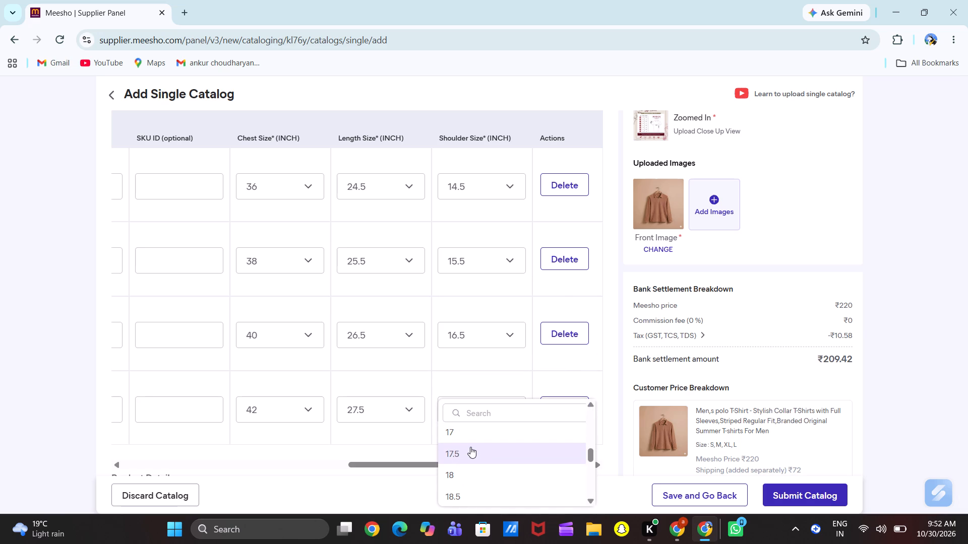
scroll(470, 447, down, 1)
click(470, 447)
Set the product color to Caramel Brown in the Product Details section.
scroll(339, 404, down, 3)
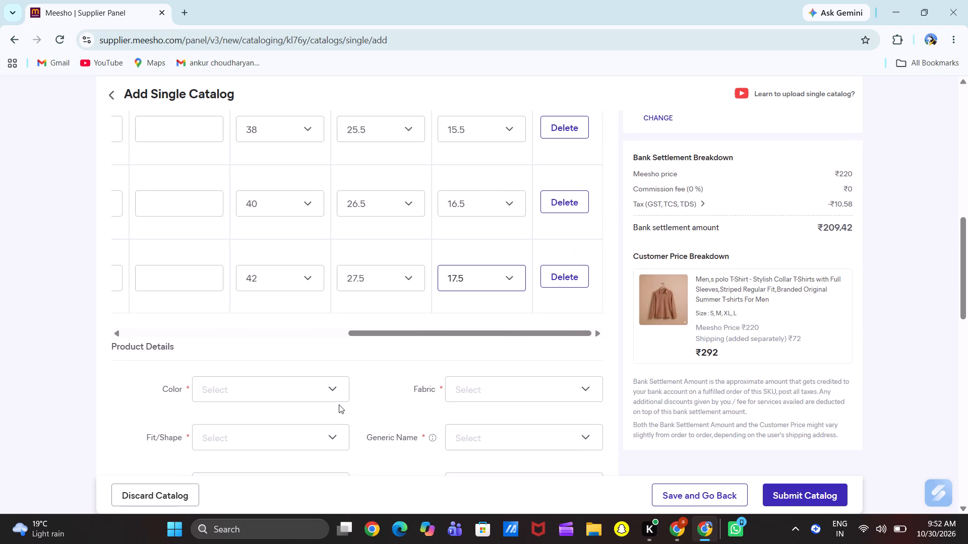
click(246, 389)
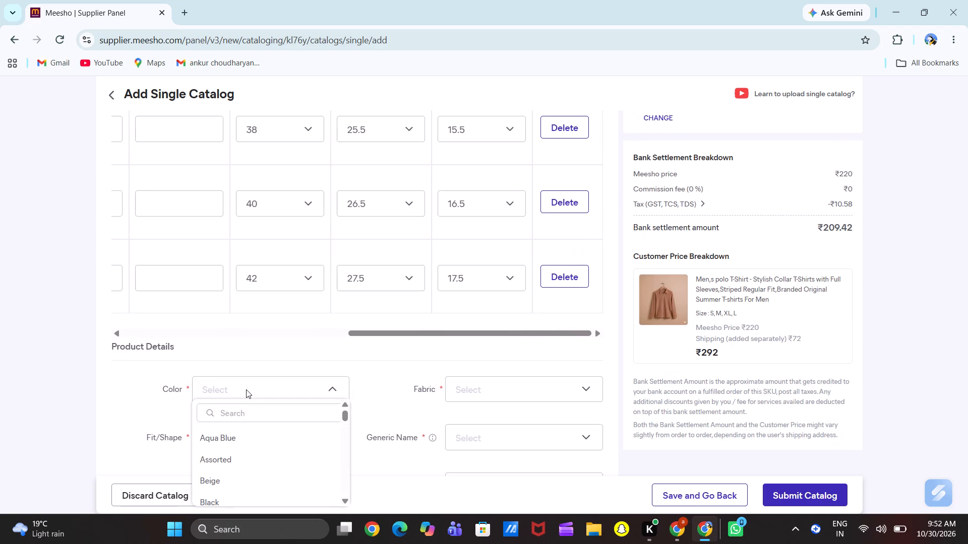
text(ce)
text(ce)
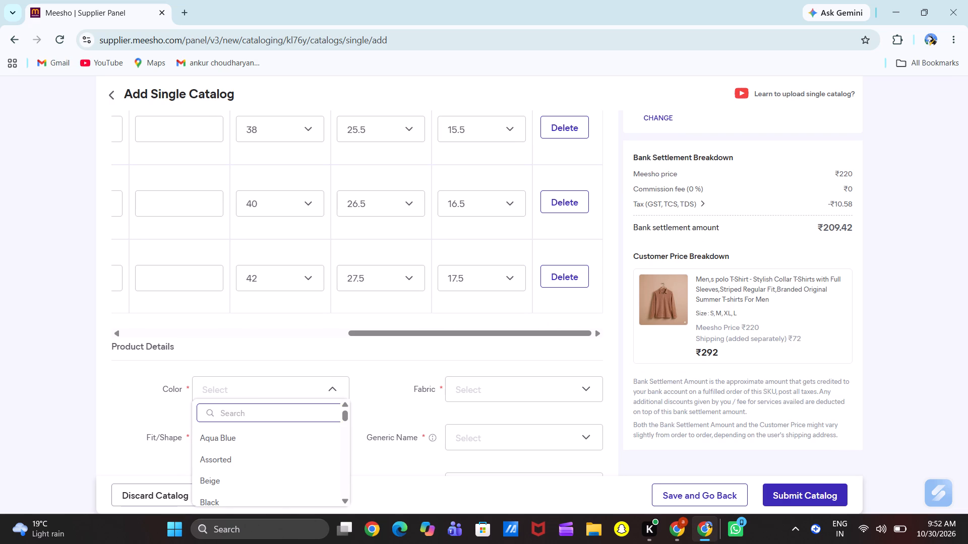
click(246, 413)
text(ce)
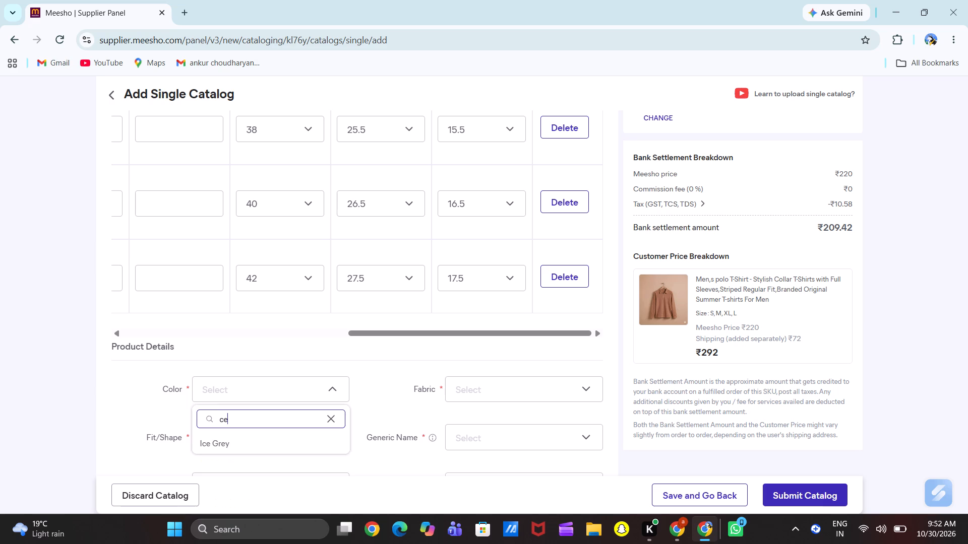
key(BackSpace)
key(a)
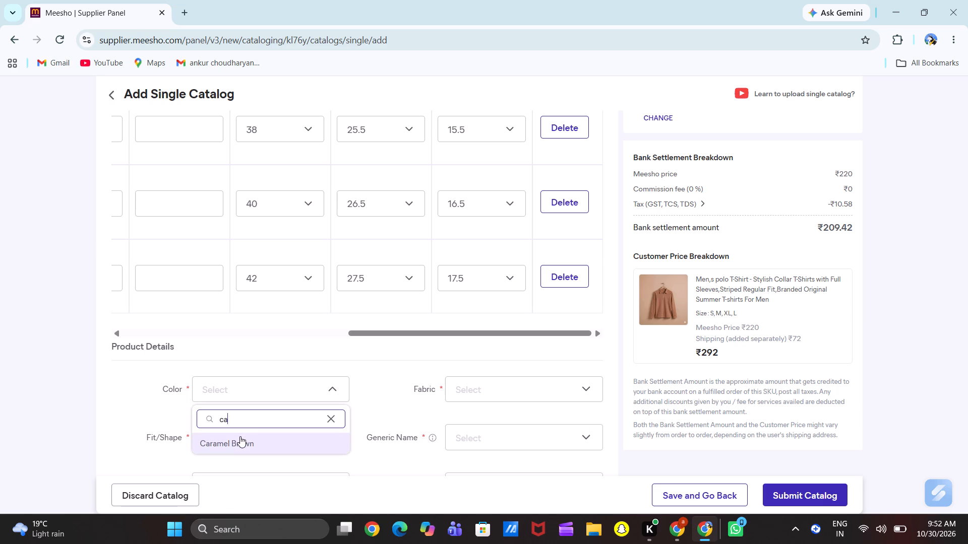
click(240, 436)
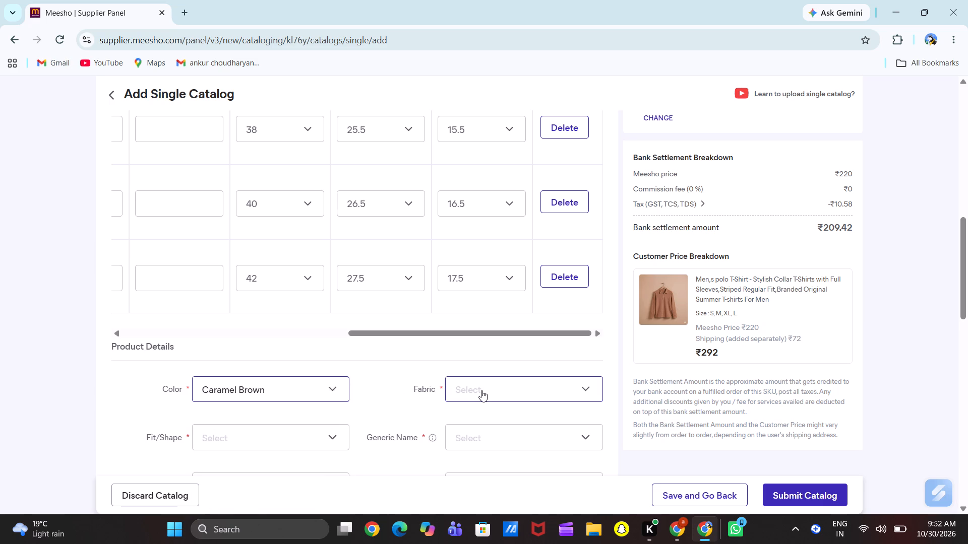
Set the product fabric to Cotton Blend.
click(481, 390)
scroll(494, 456, down, 1)
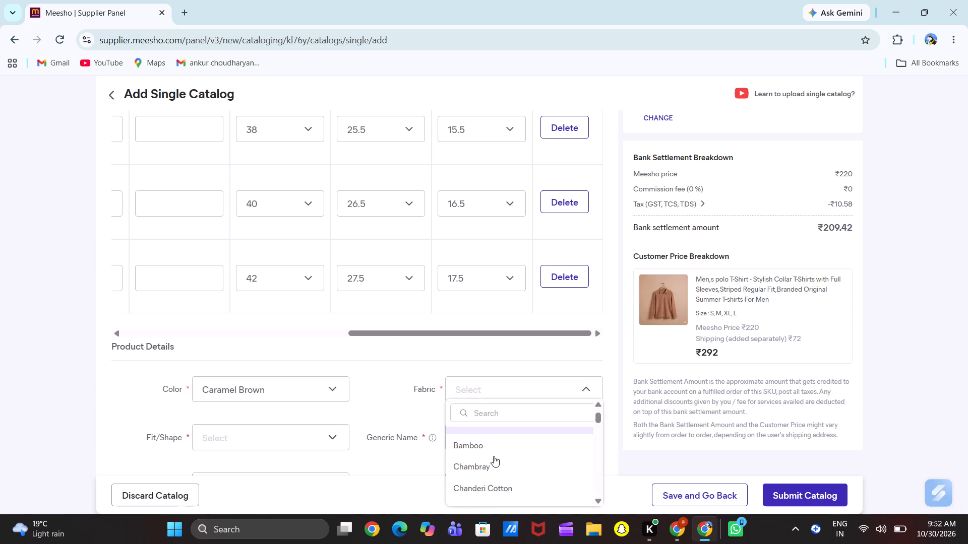
scroll(494, 456, down, 2)
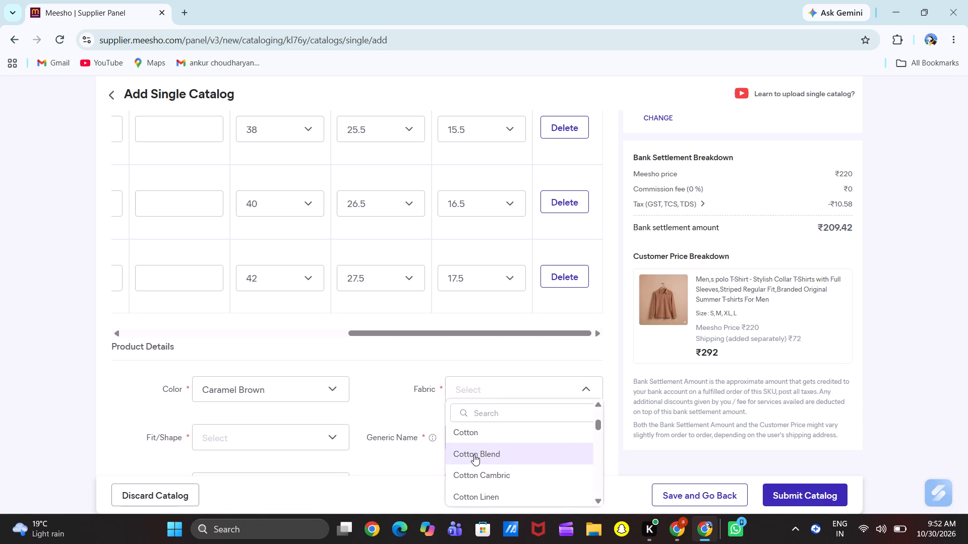
click(474, 454)
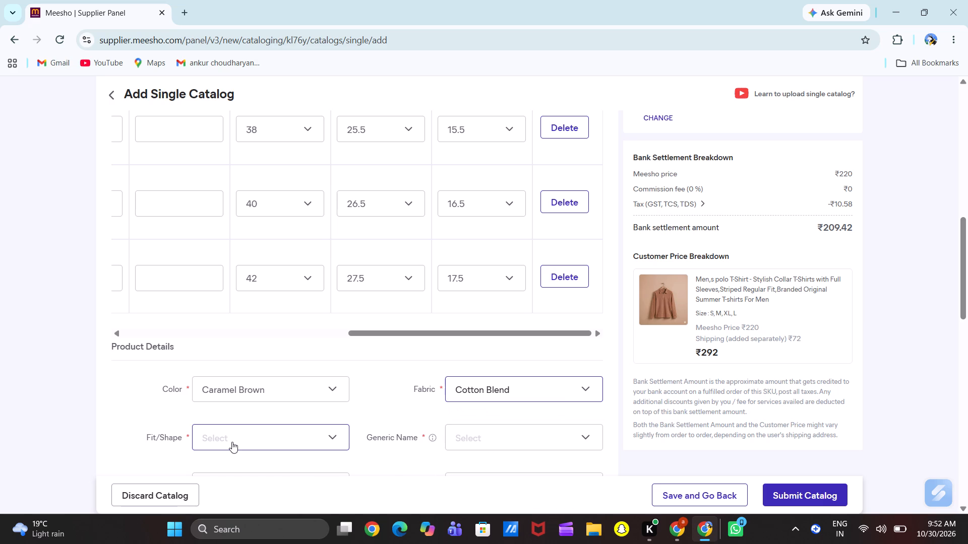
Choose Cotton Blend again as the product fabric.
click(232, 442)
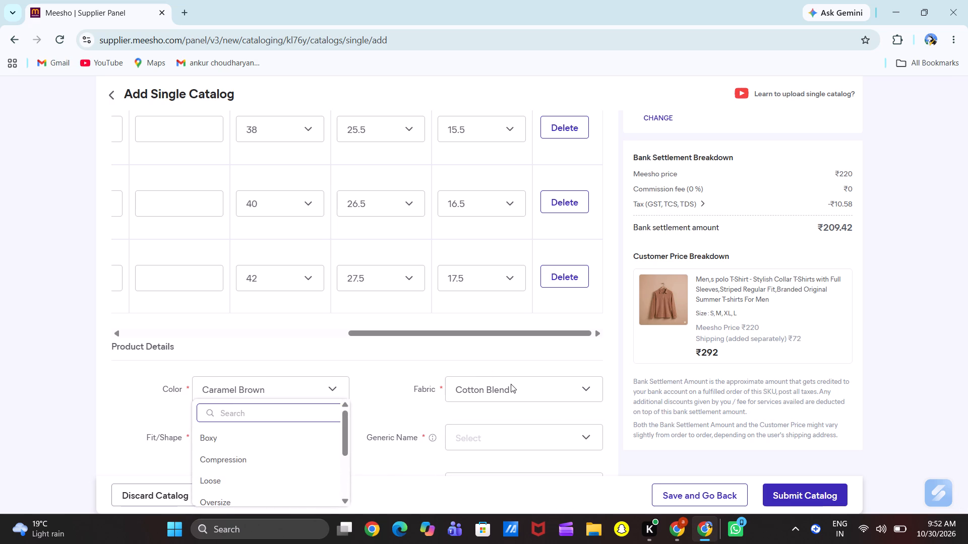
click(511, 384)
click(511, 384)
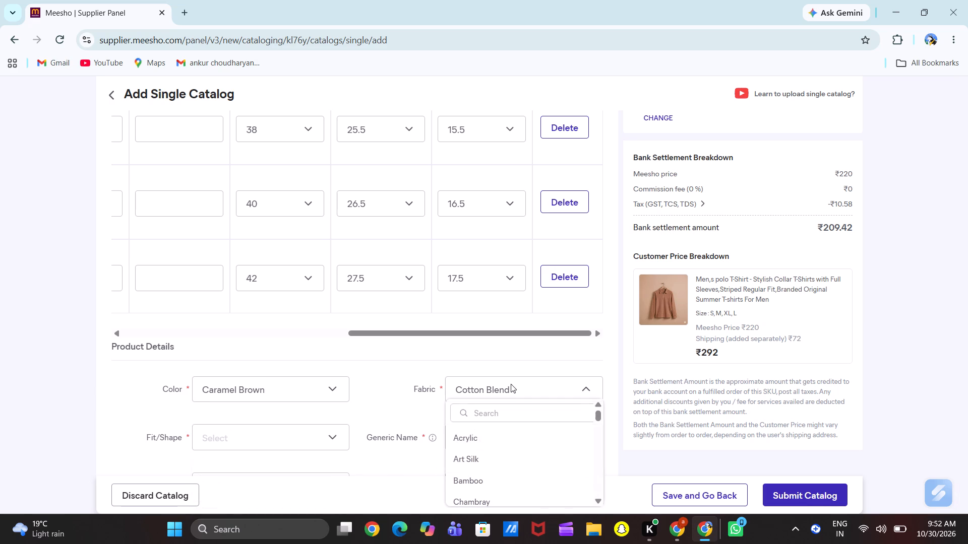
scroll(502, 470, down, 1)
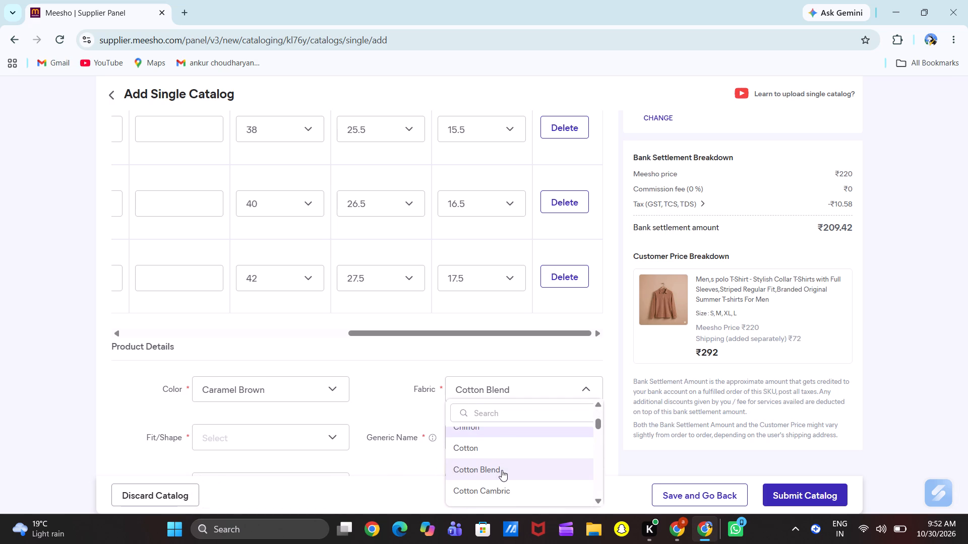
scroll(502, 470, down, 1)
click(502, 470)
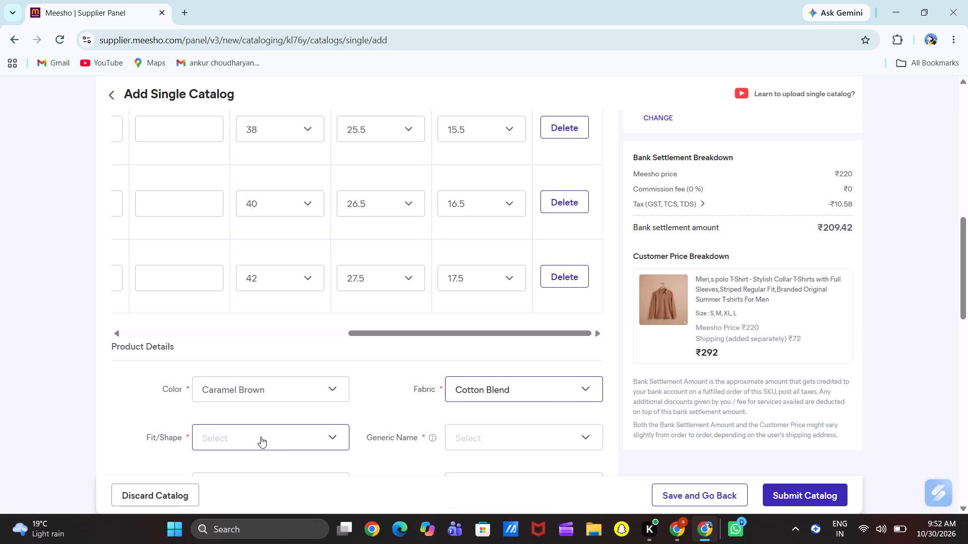
Set the product's fit/shape to Regular and its generic name to Tshirts.
click(261, 437)
scroll(258, 481, down, 1)
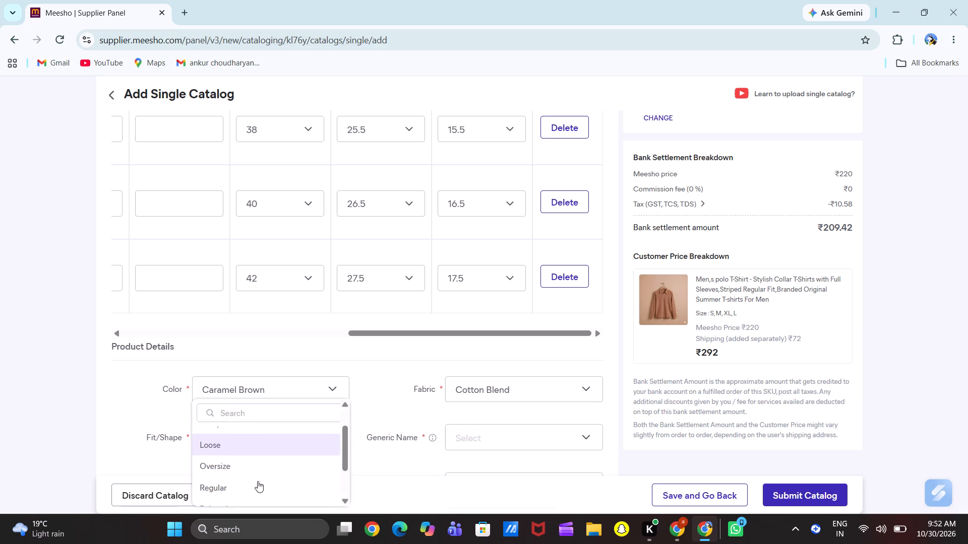
scroll(258, 481, down, 1)
click(258, 481)
click(517, 450)
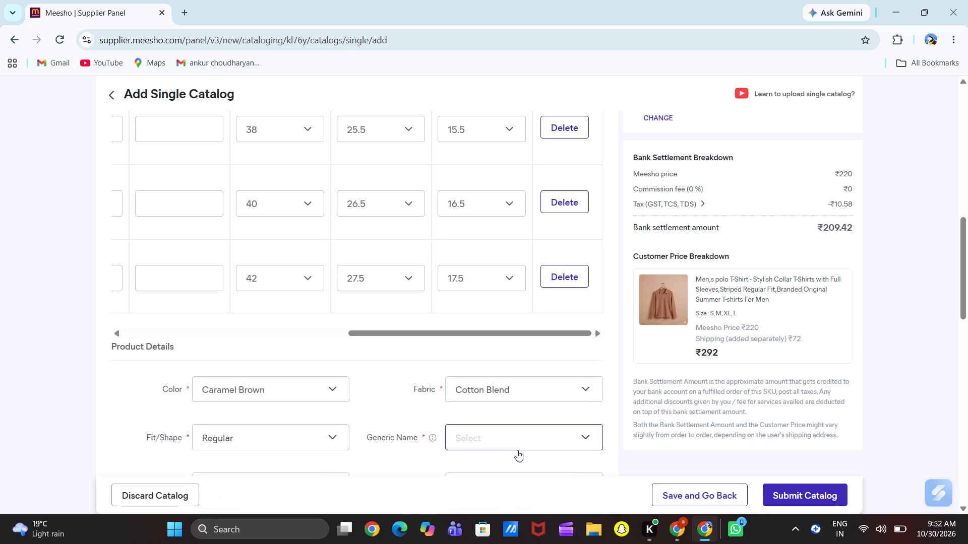
scroll(487, 475, down, 1)
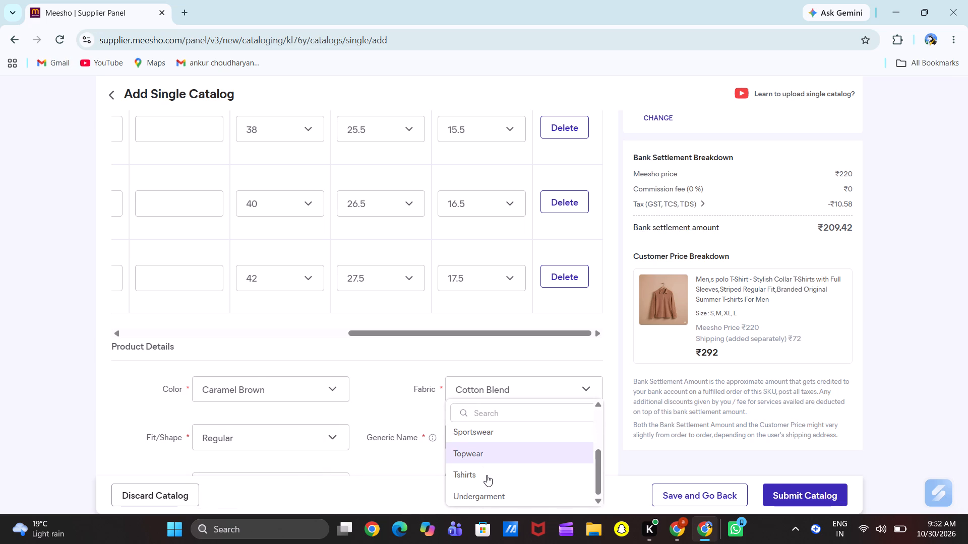
scroll(487, 475, down, 1)
click(487, 475)
Set the product's net quantity to 1 and its neck style to Polo.
scroll(370, 454, down, 2)
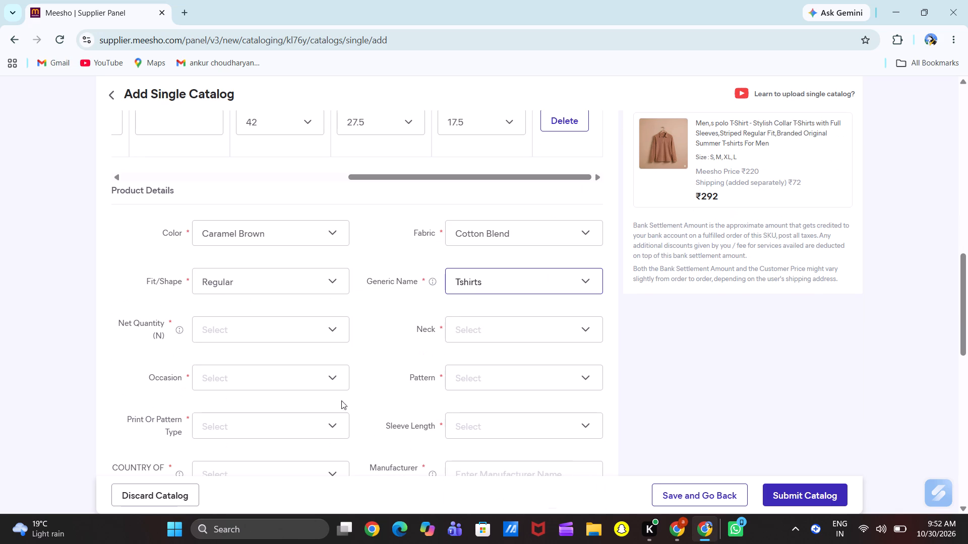
click(259, 318)
click(222, 383)
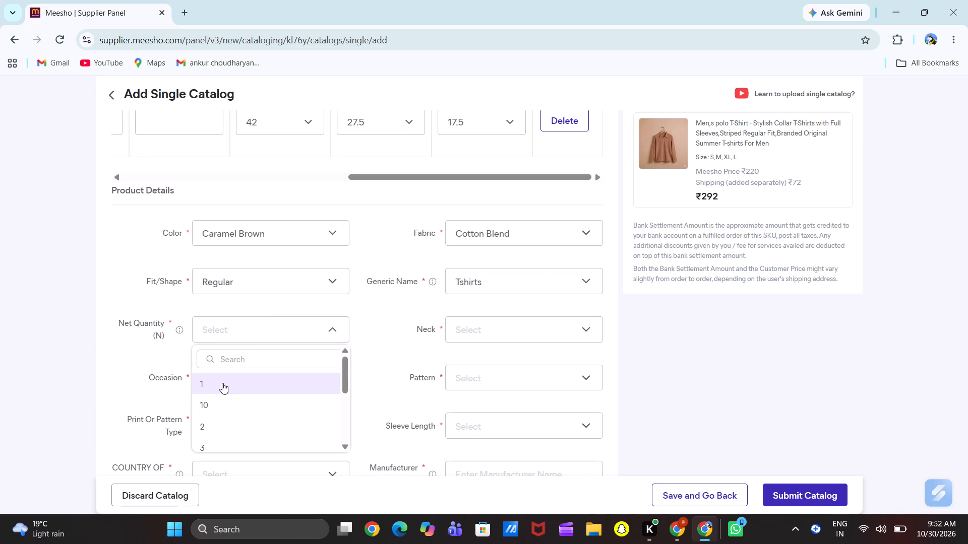
click(485, 339)
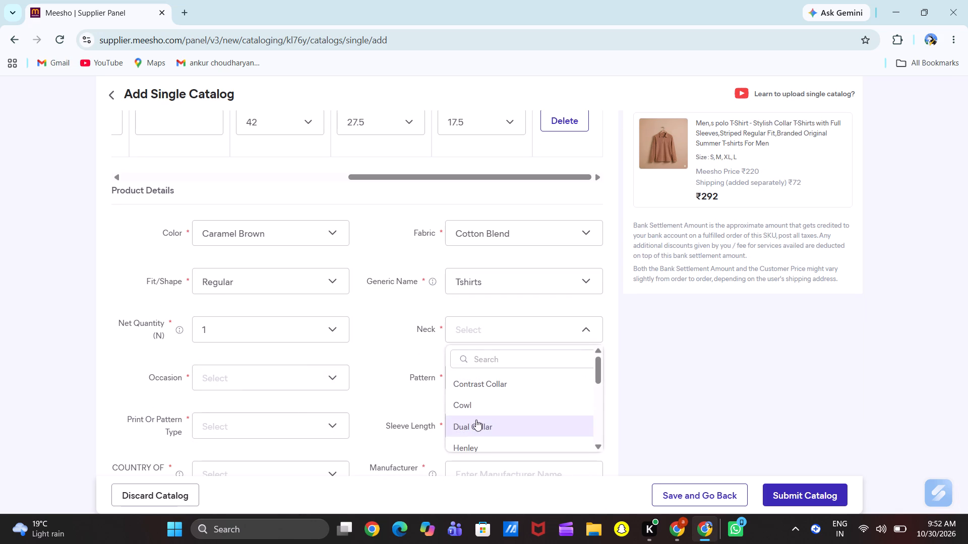
scroll(479, 416, down, 2)
click(479, 416)
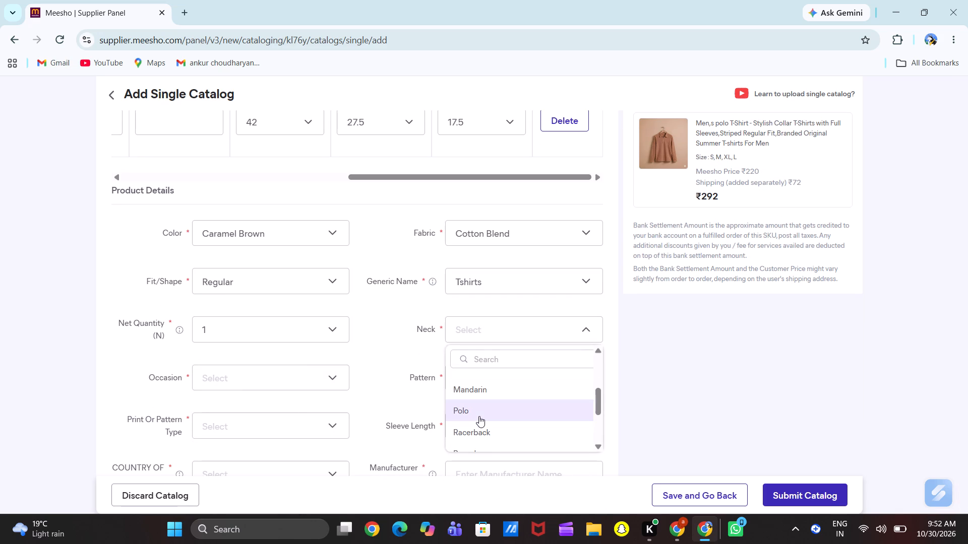
Set the product's occasion to Casual and its pattern to Solid.
click(251, 378)
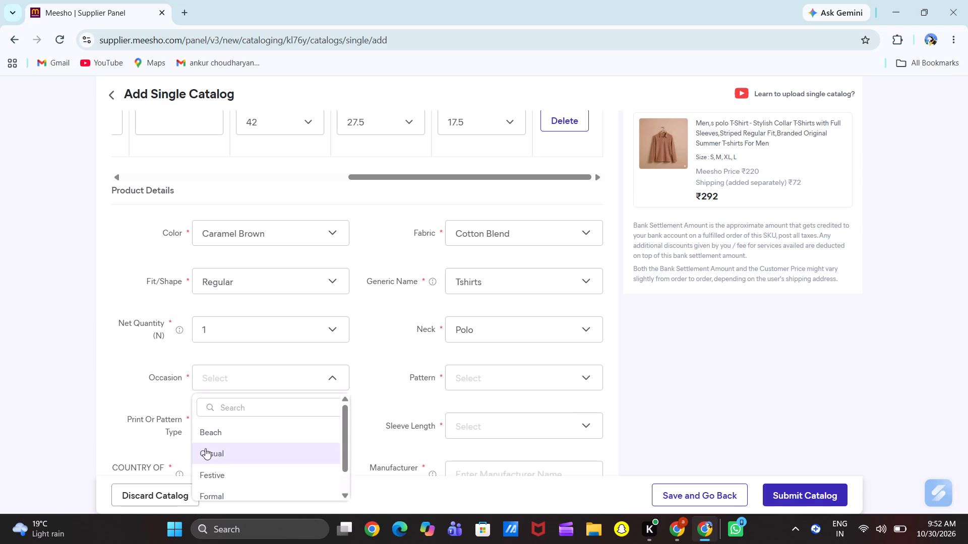
click(220, 457)
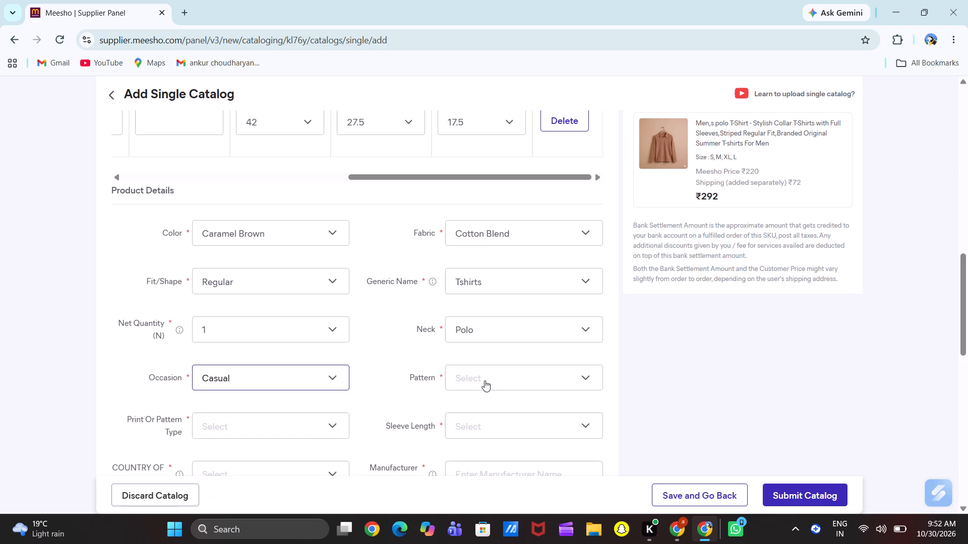
click(486, 380)
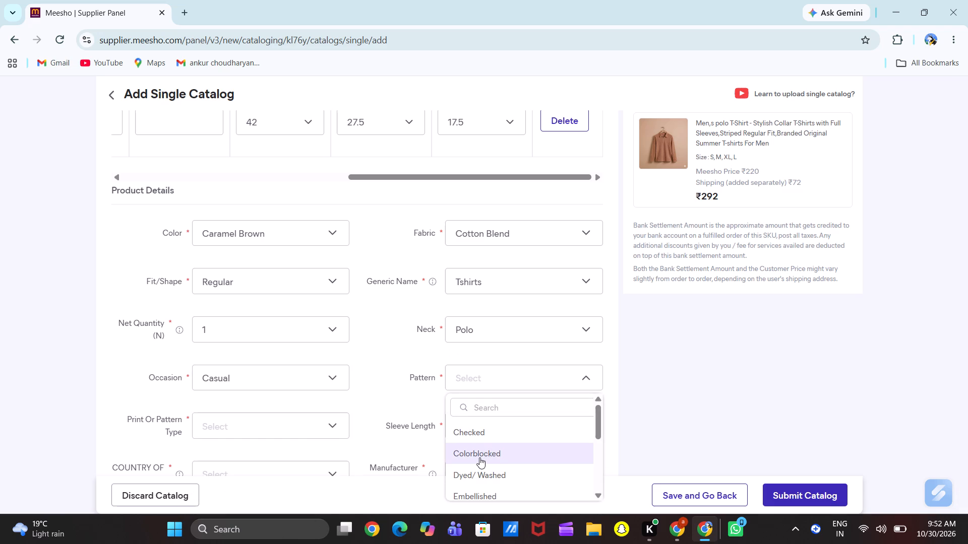
scroll(479, 457, down, 2)
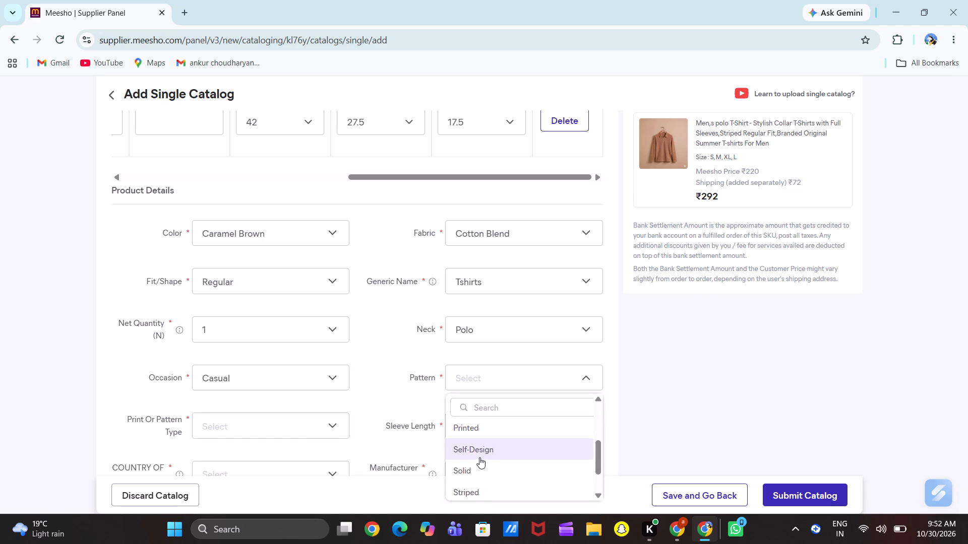
click(462, 470)
Set the product's print or pattern type to Solid and its sleeve length to Long Sleeves.
click(260, 430)
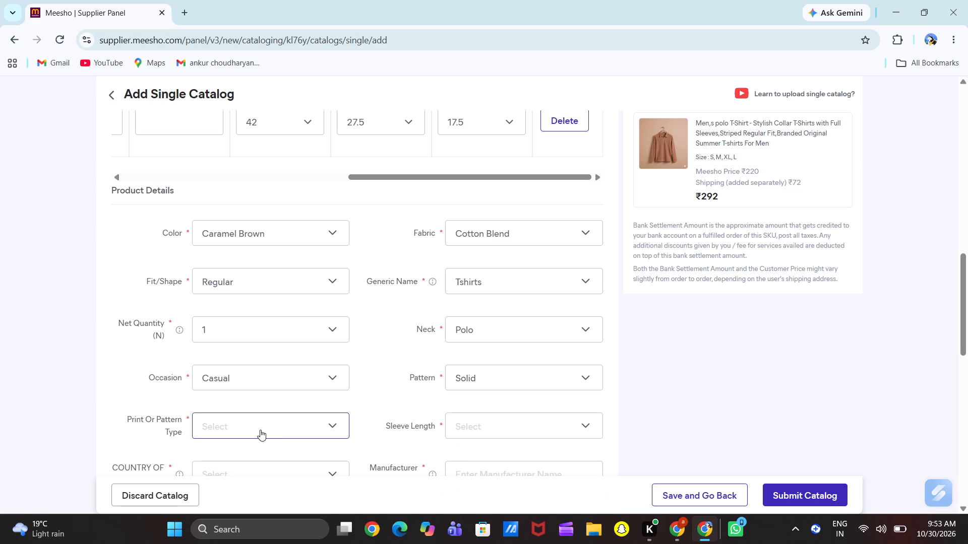
click(237, 413)
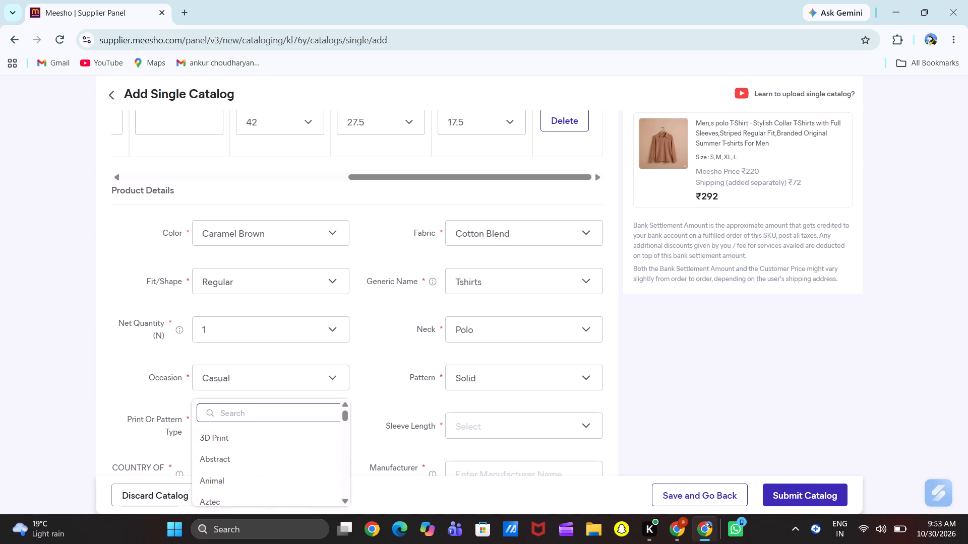
text(so)
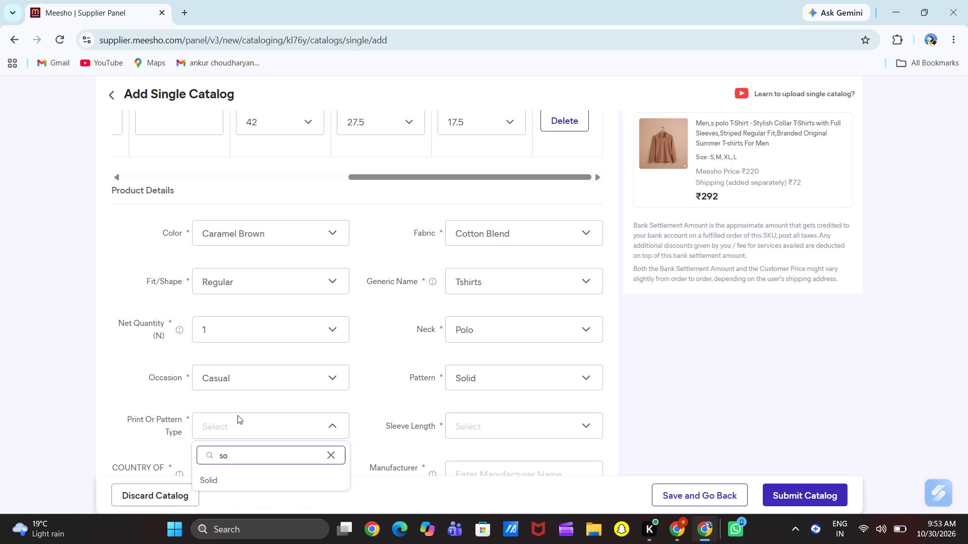
click(228, 478)
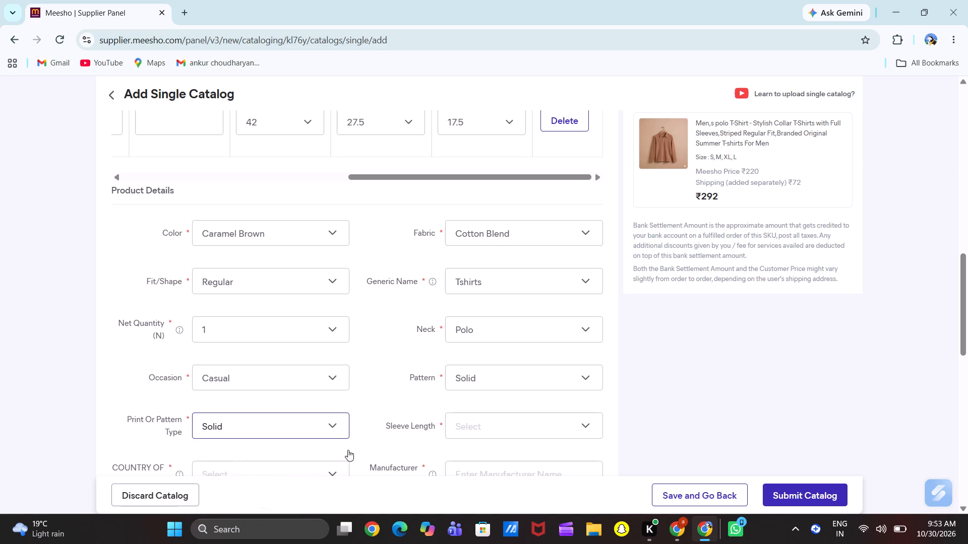
click(480, 431)
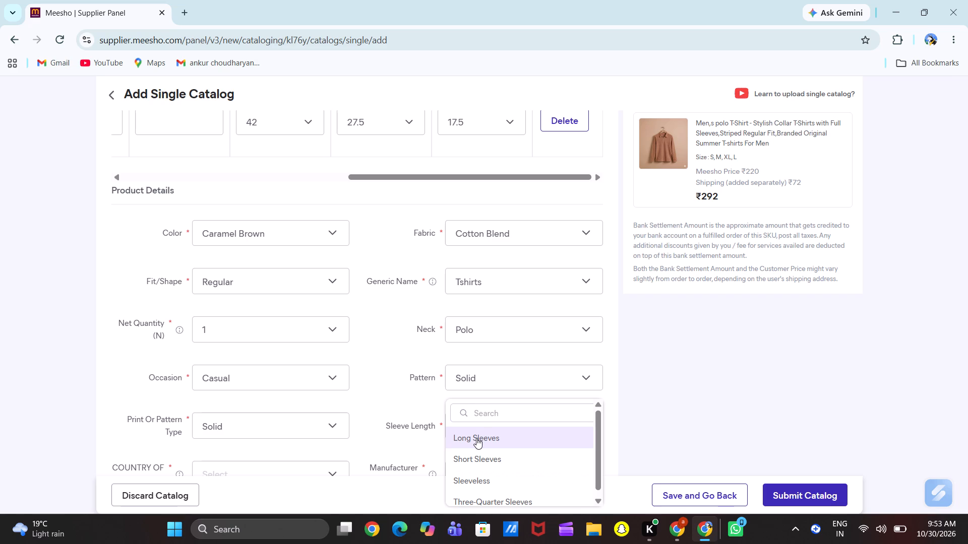
click(476, 438)
Set the product's country of origin to India.
scroll(427, 426, down, 2)
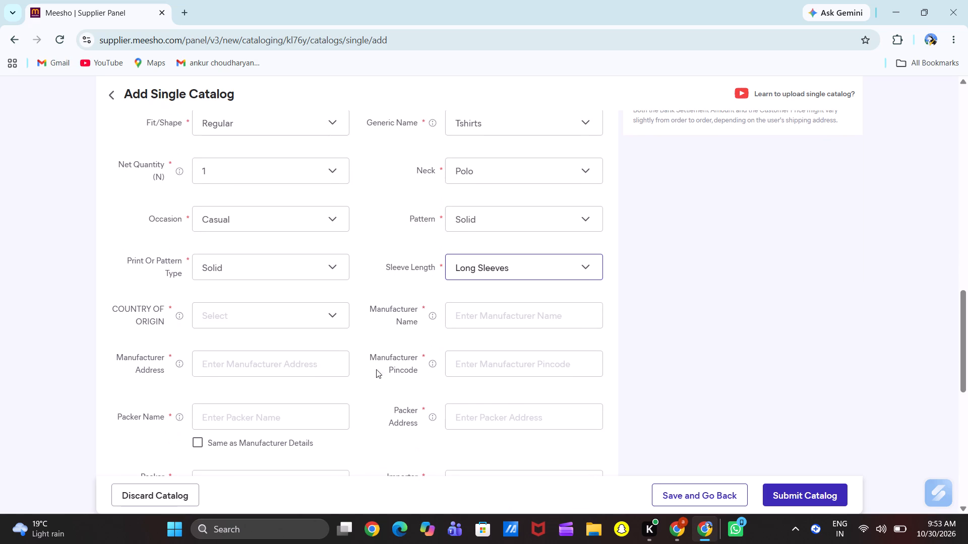
click(240, 305)
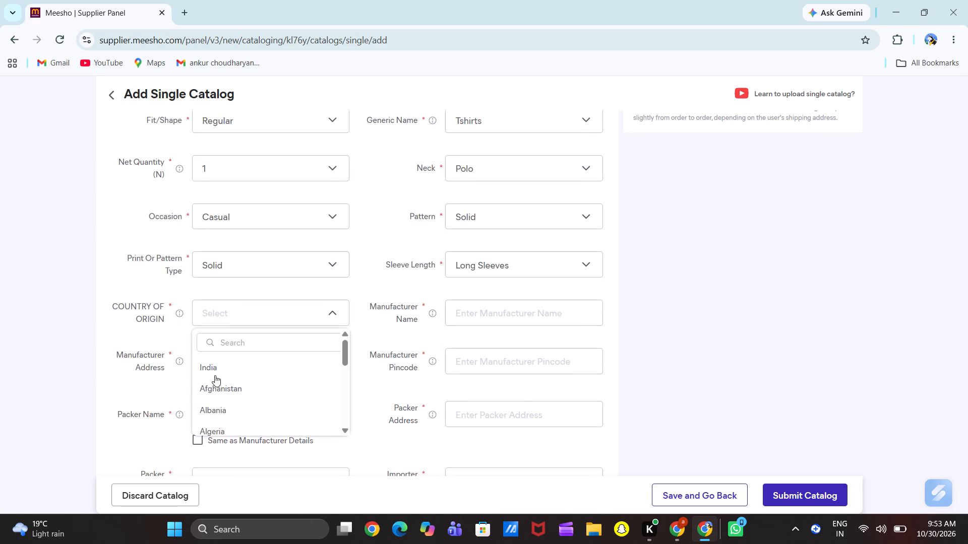
click(215, 375)
Fill in the manufacturer's name, address and pincode in the product details.
click(501, 315)
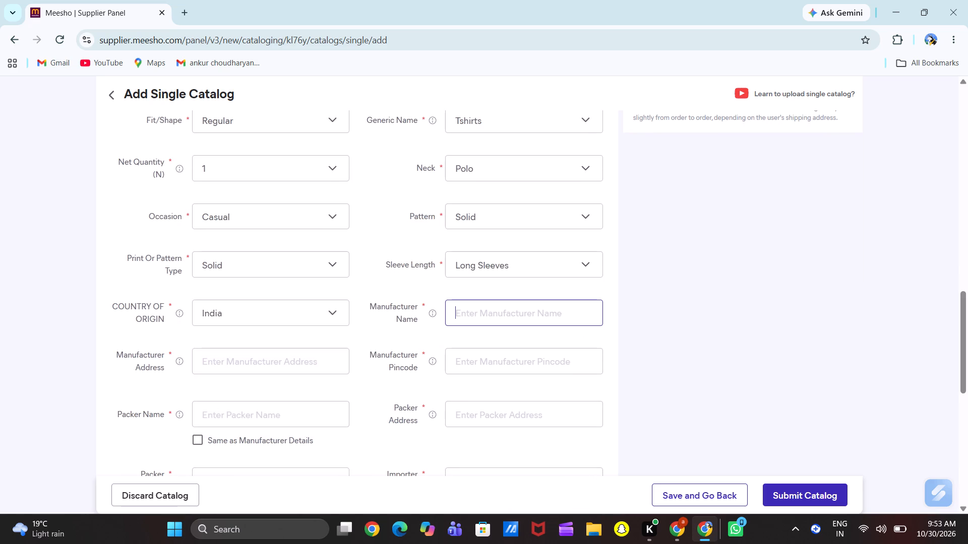
click(531, 340)
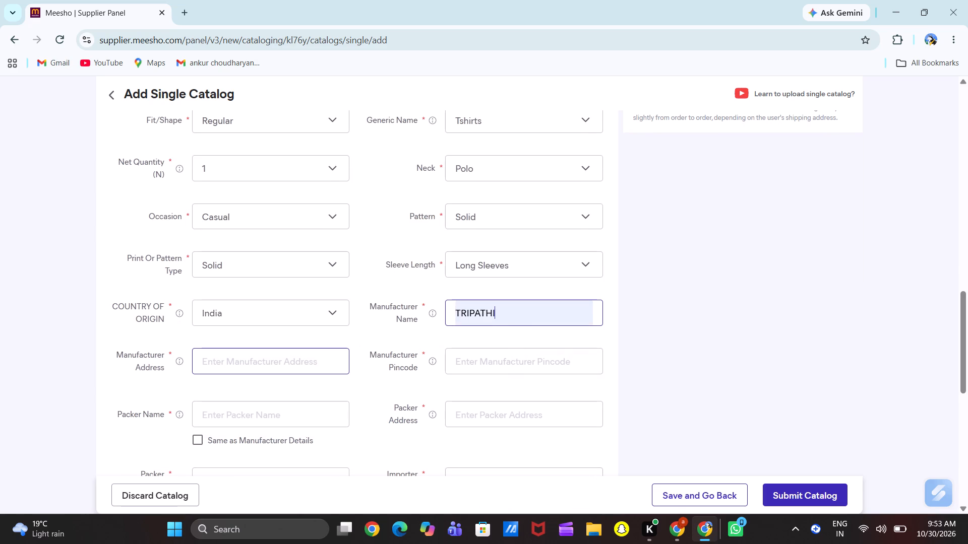
click(241, 354)
key(s)
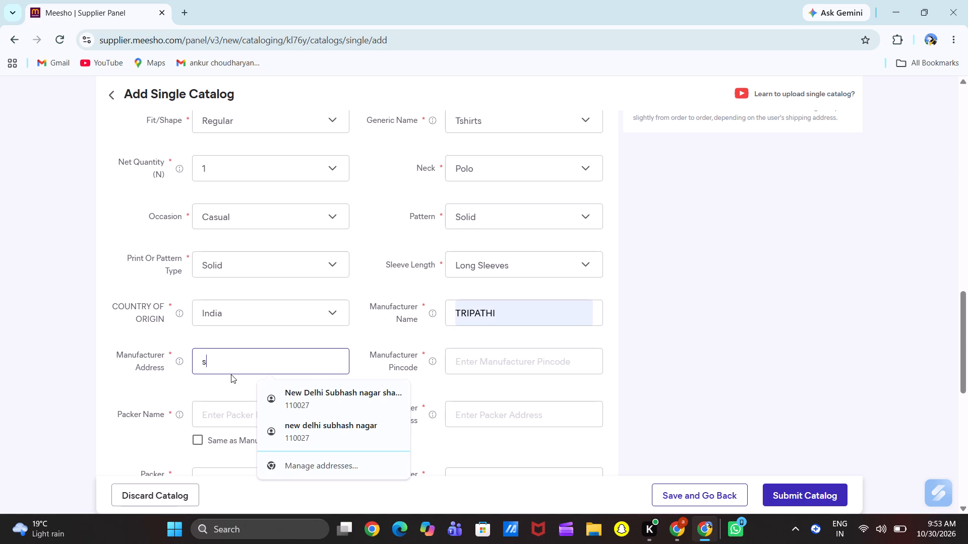
click(271, 389)
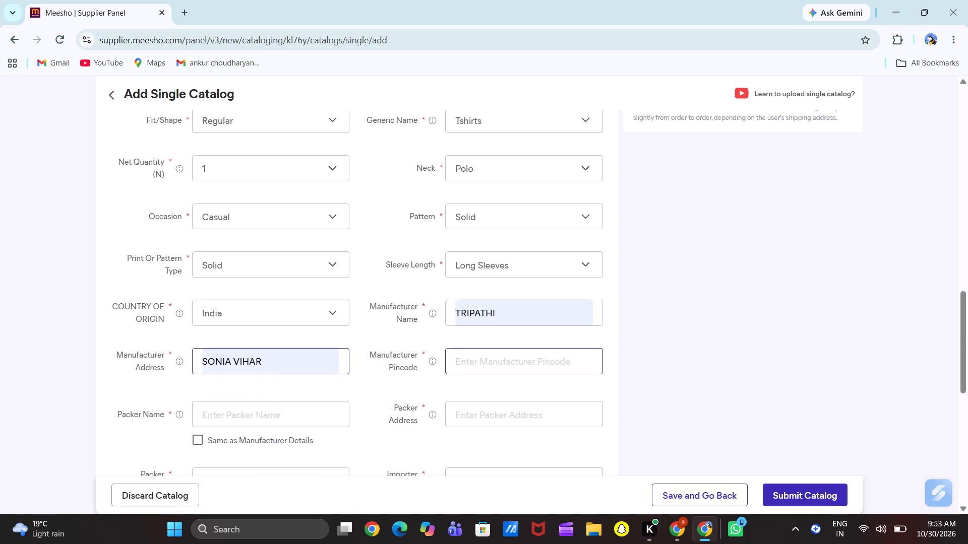
click(478, 366)
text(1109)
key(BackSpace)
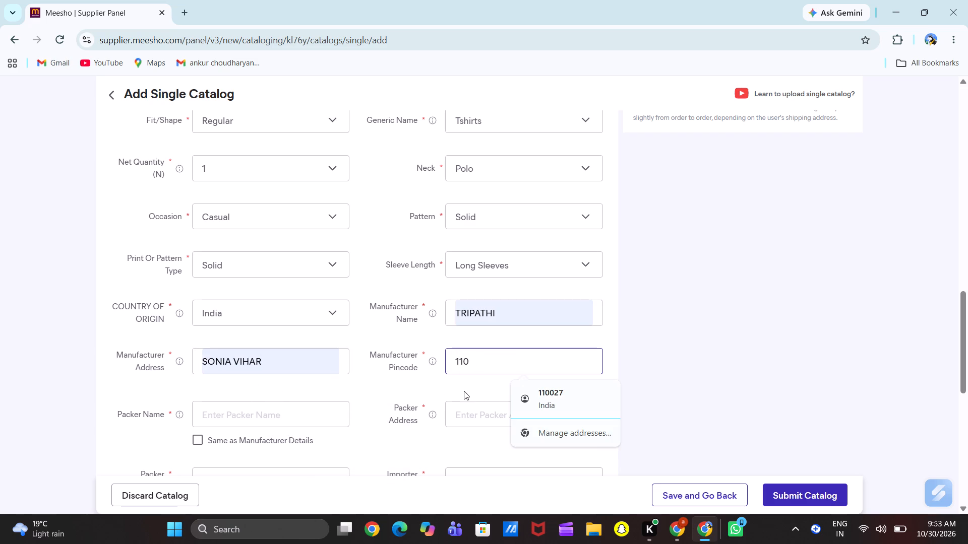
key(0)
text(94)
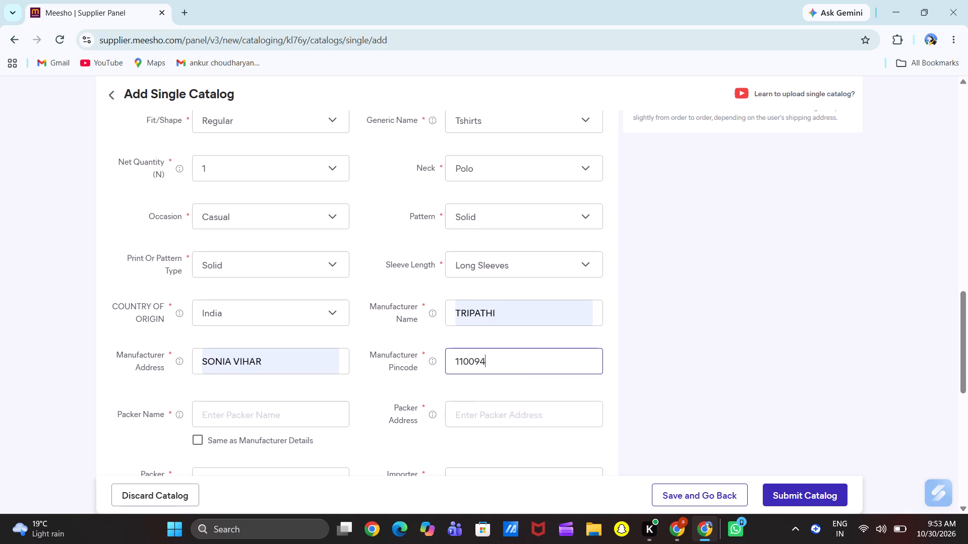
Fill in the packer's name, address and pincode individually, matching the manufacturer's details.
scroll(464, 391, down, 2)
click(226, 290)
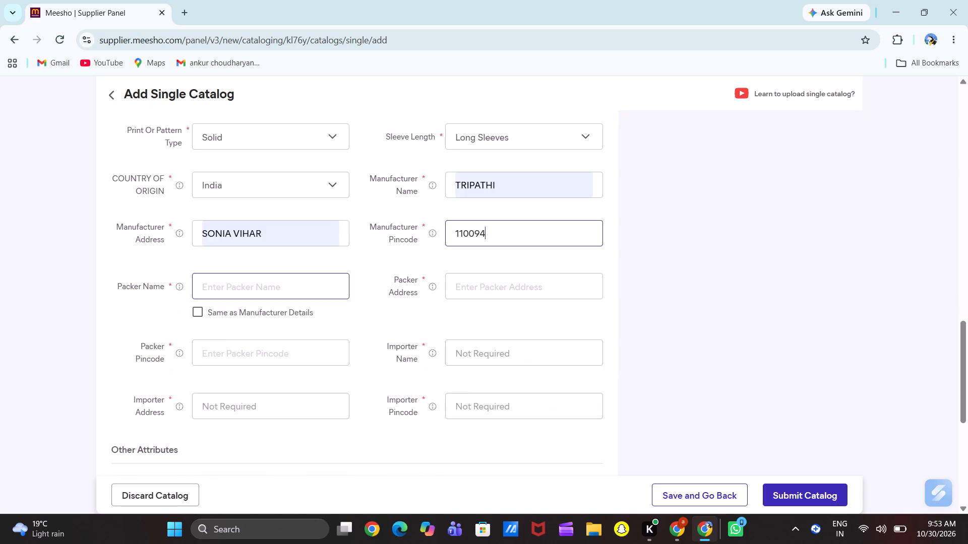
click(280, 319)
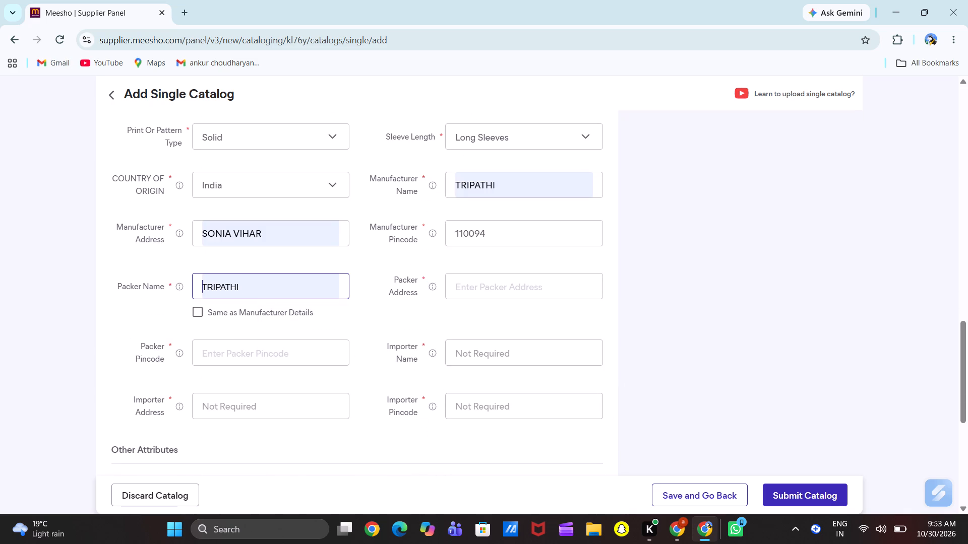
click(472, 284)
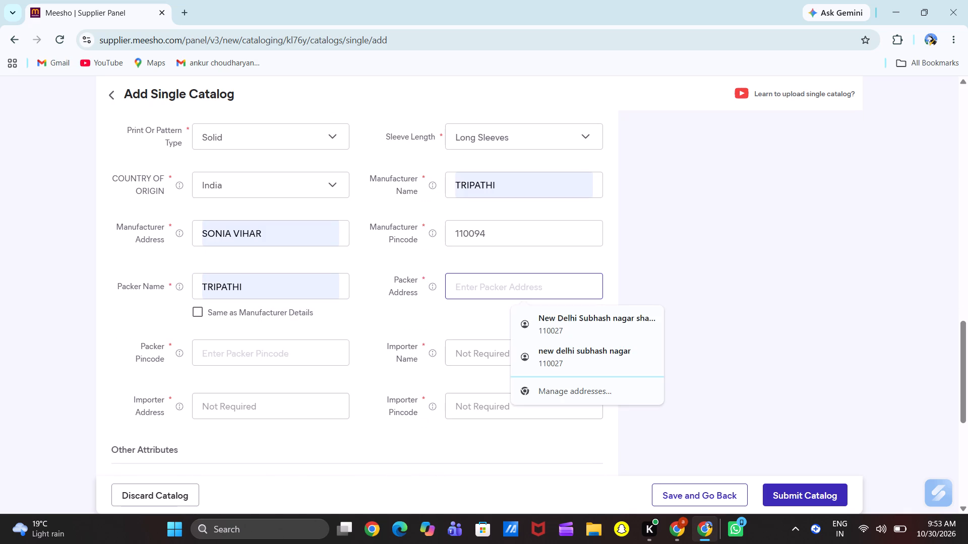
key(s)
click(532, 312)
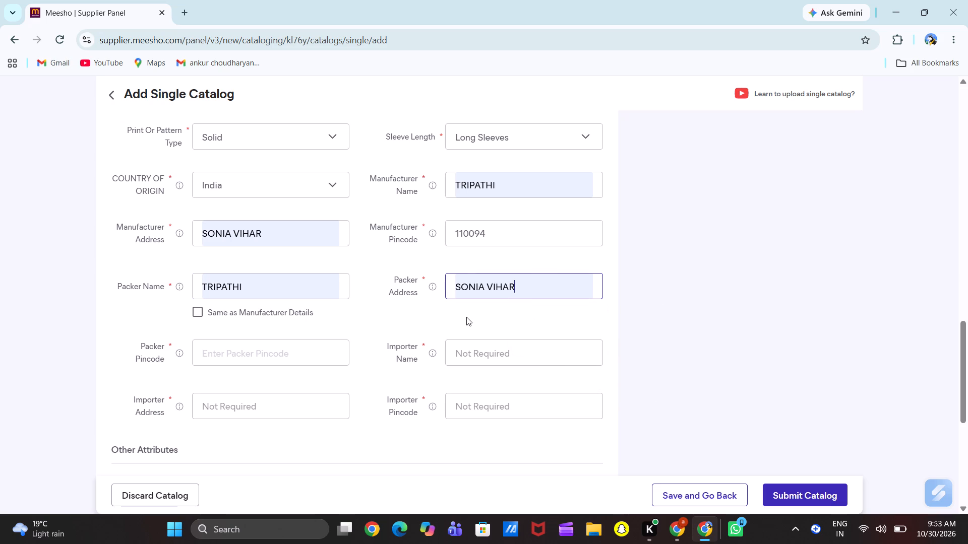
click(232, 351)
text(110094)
Set the product's length to Regular under the other attributes.
scroll(232, 351, down, 3)
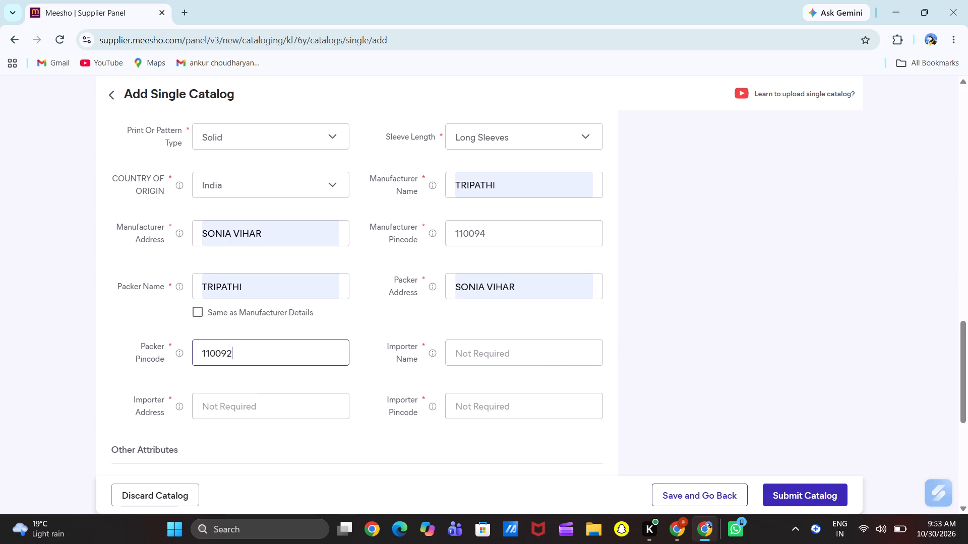
scroll(357, 407, down, 4)
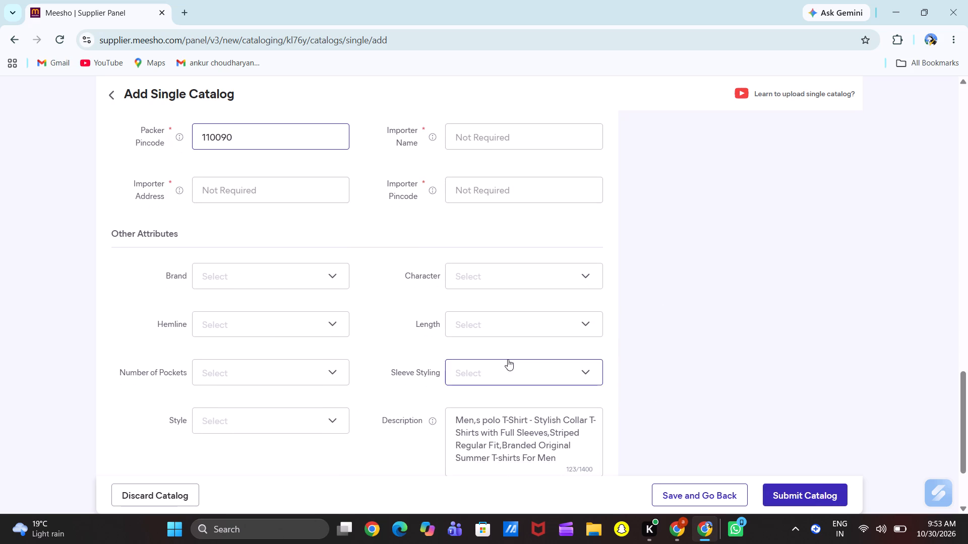
drag(509, 338, 489, 325)
click(489, 325)
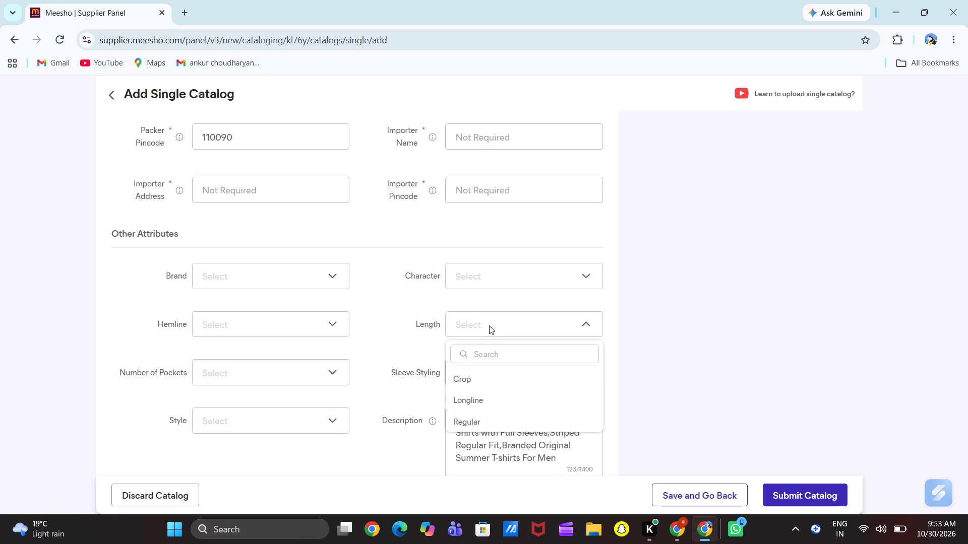
click(490, 425)
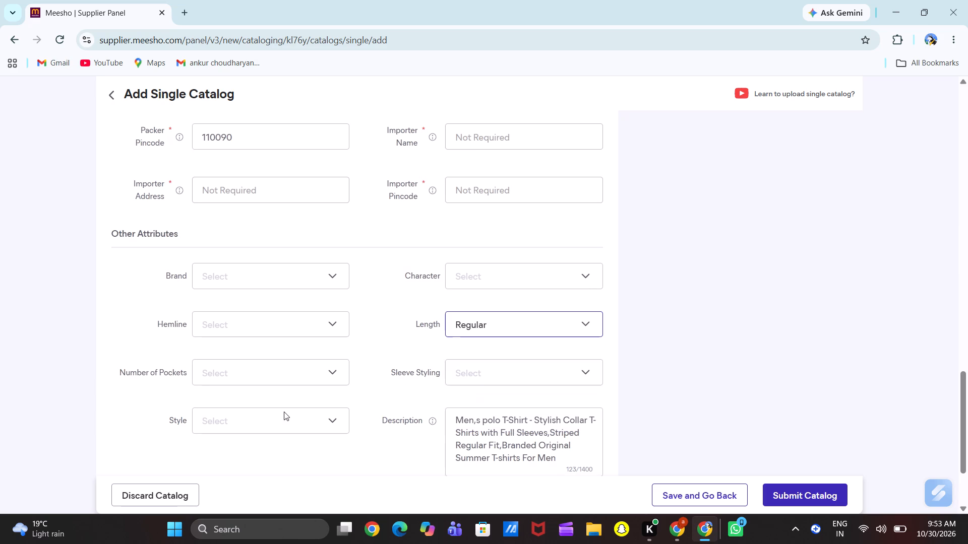
Set the product's style to Korean and its number of pockets to No Pocket.
click(256, 414)
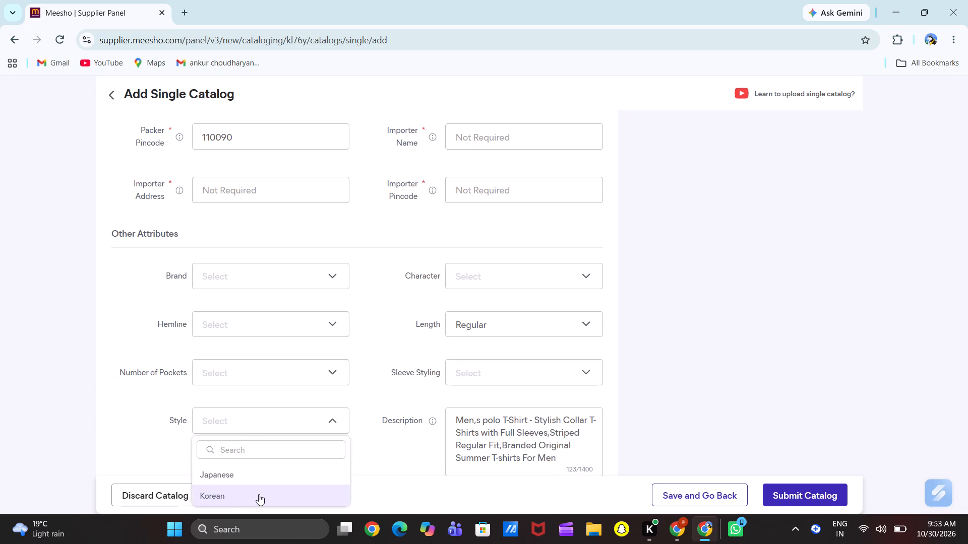
click(259, 495)
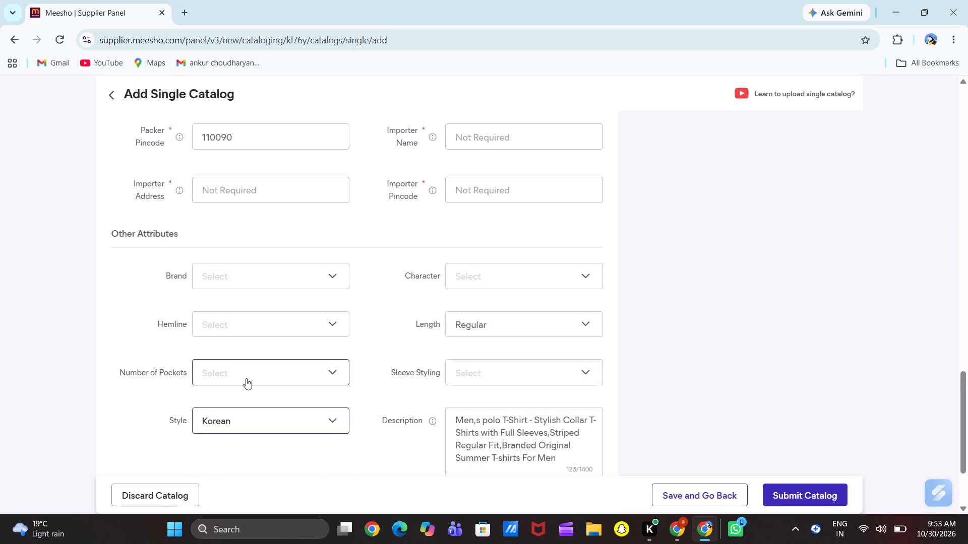
click(246, 378)
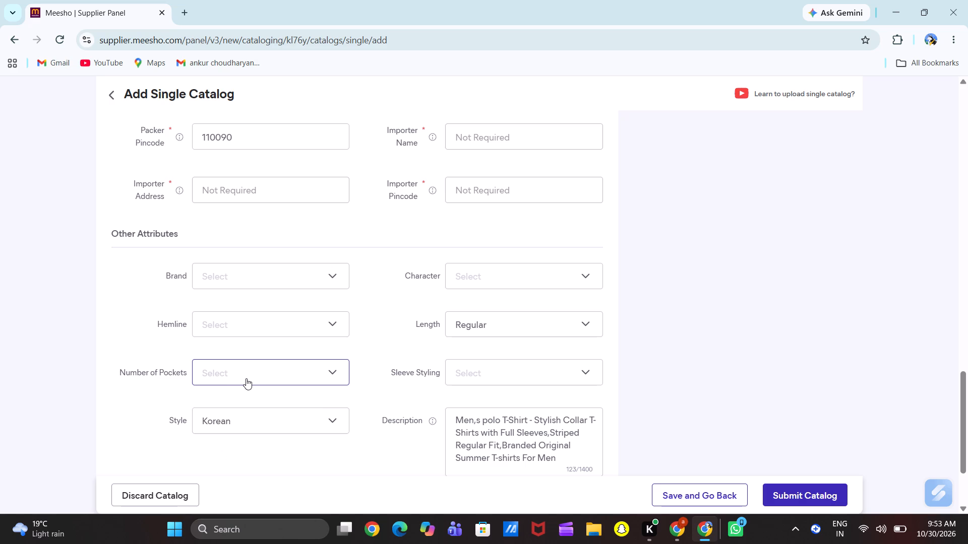
click(252, 465)
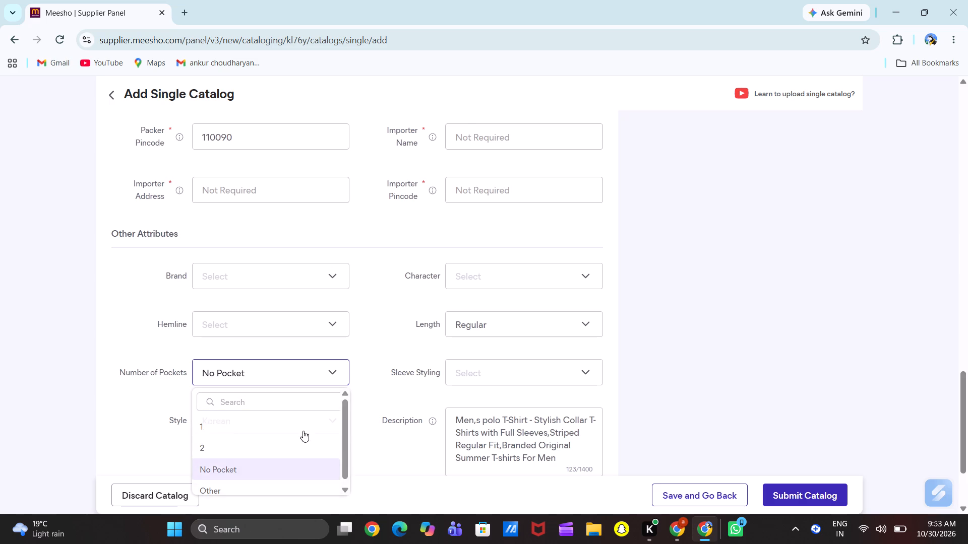
Review the per-size price, inventory and measurement table along with the product details.
scroll(374, 246, up, 6)
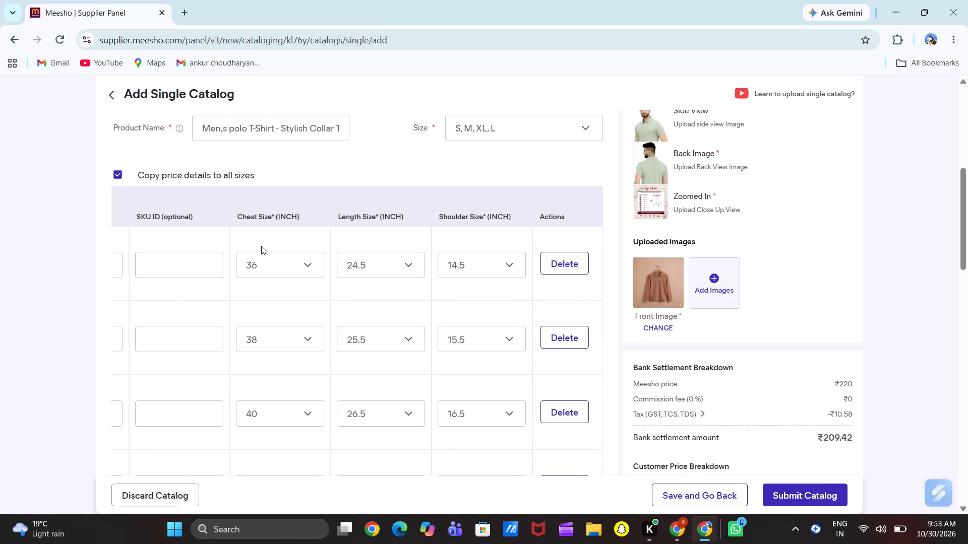
scroll(246, 263, right, 3)
scroll(246, 263, down, 5)
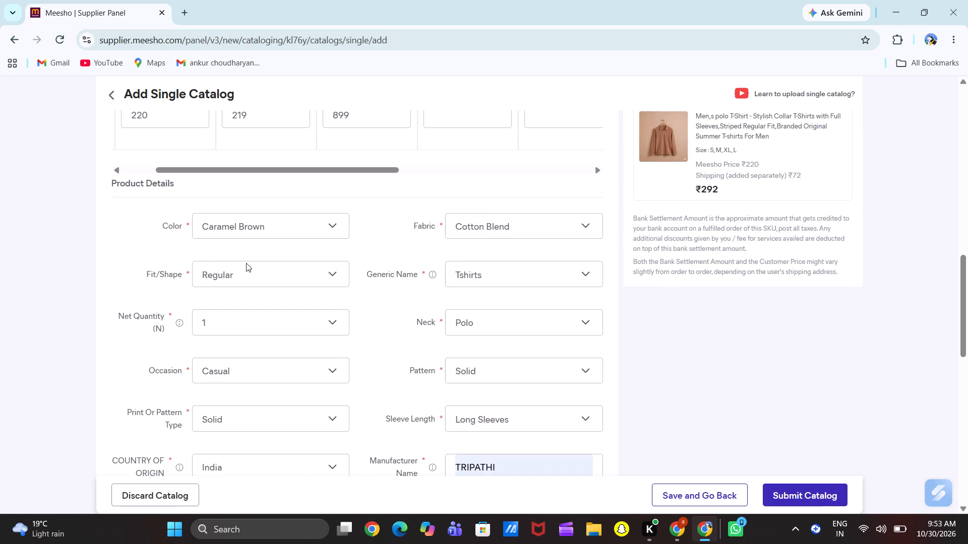
scroll(246, 263, down, 6)
scroll(246, 263, up, 1)
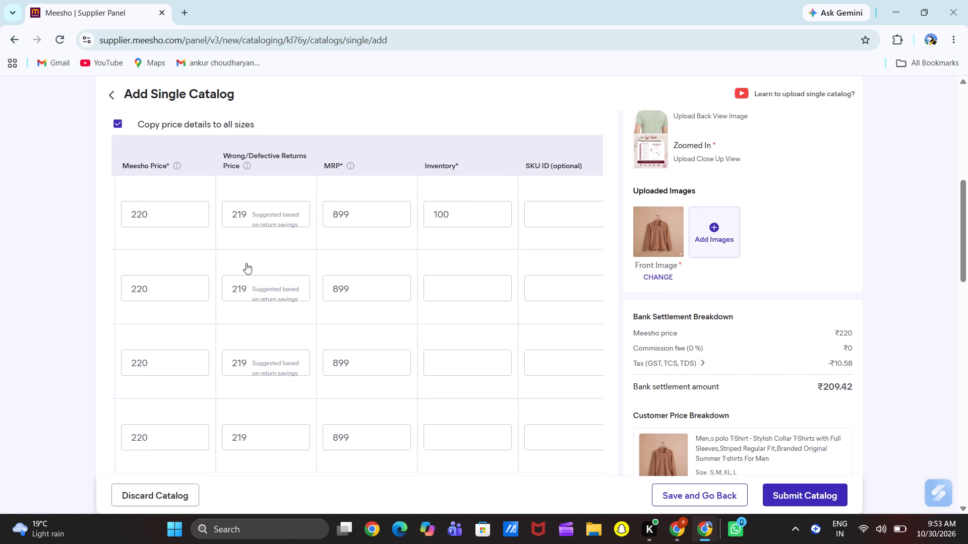
scroll(246, 263, down, 2)
scroll(162, 363, down, 2)
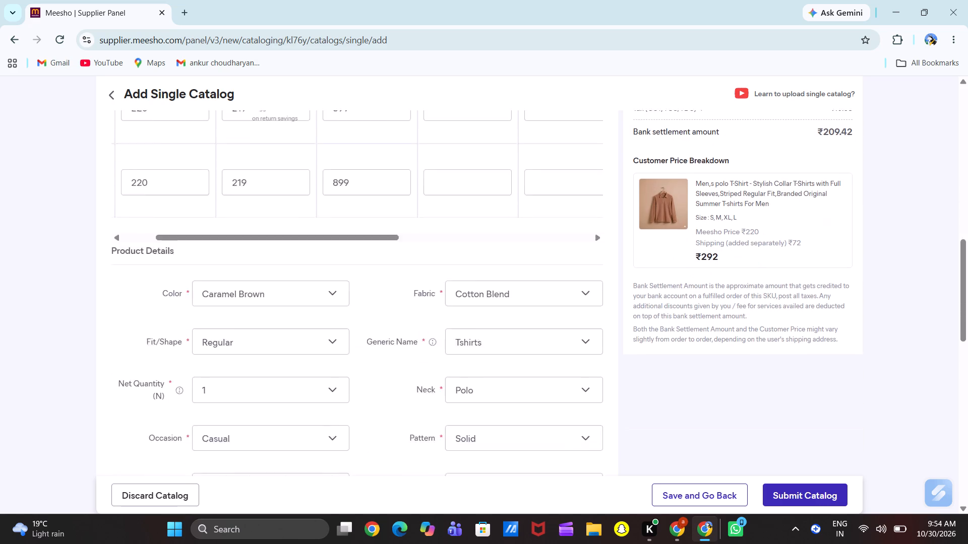
Make the packer details the same as the manufacturer details.
scroll(162, 363, down, 2)
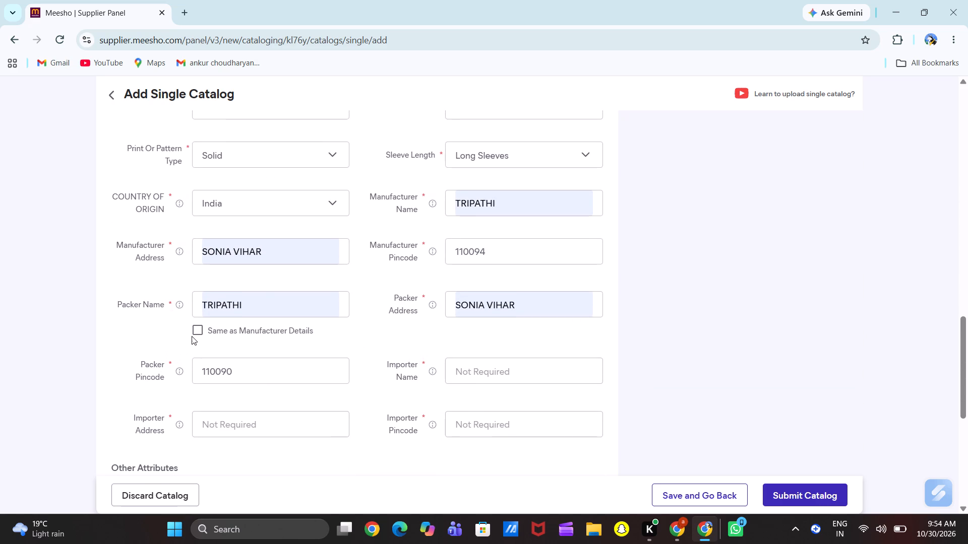
click(199, 333)
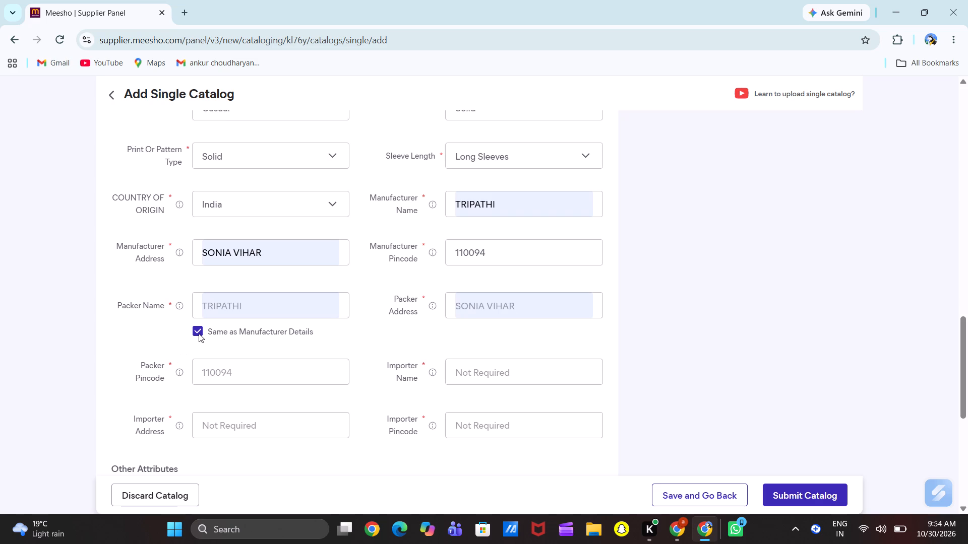
Check the per-size prices and inventory and the option for copying price details to all sizes.
scroll(167, 286, up, 5)
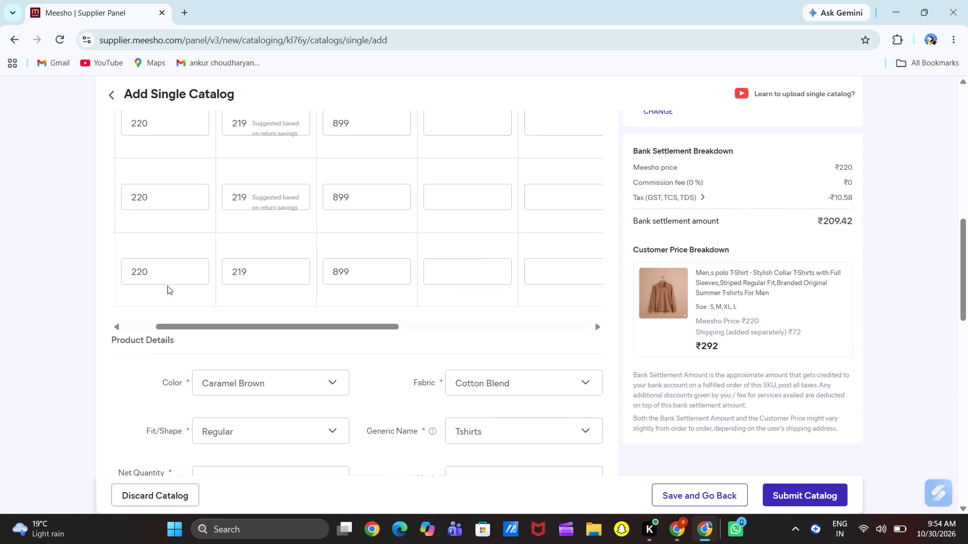
scroll(124, 327, up, 2)
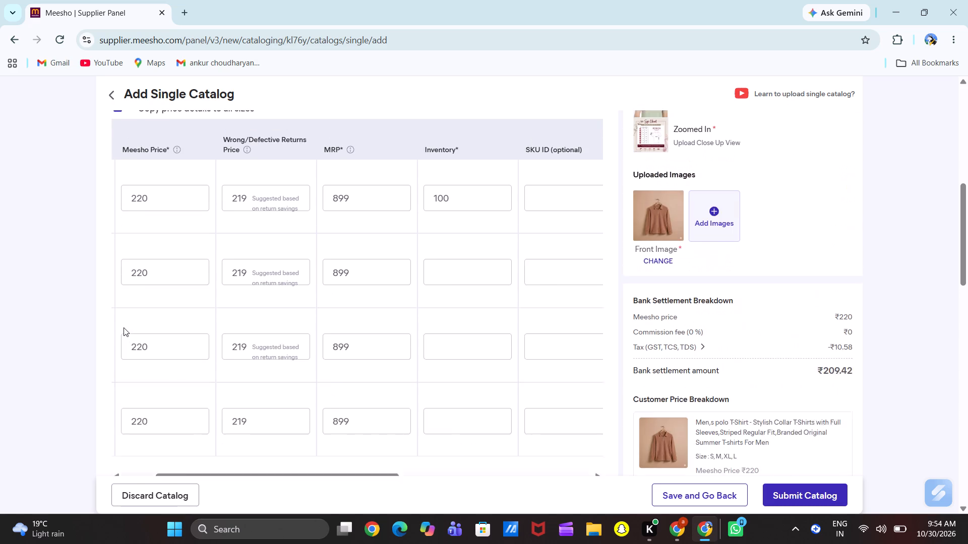
scroll(124, 327, up, 2)
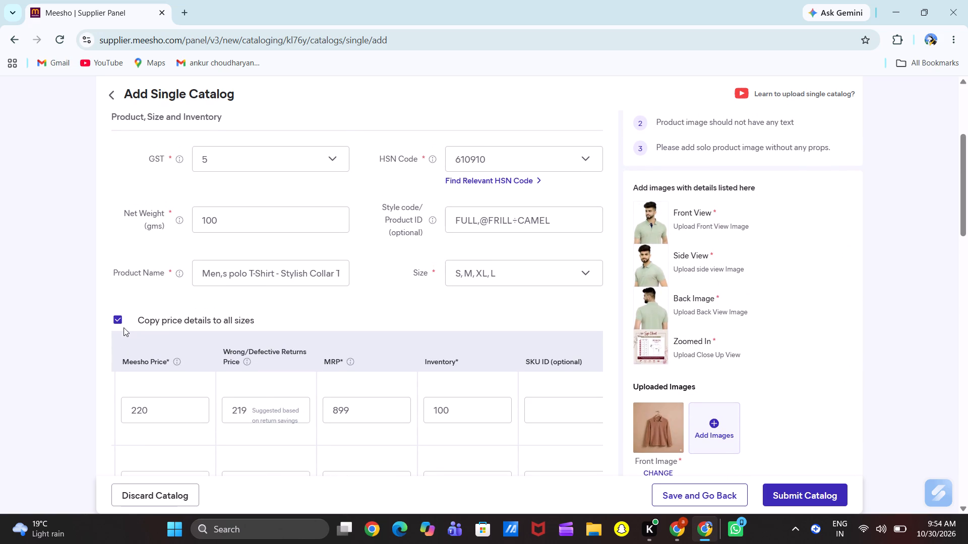
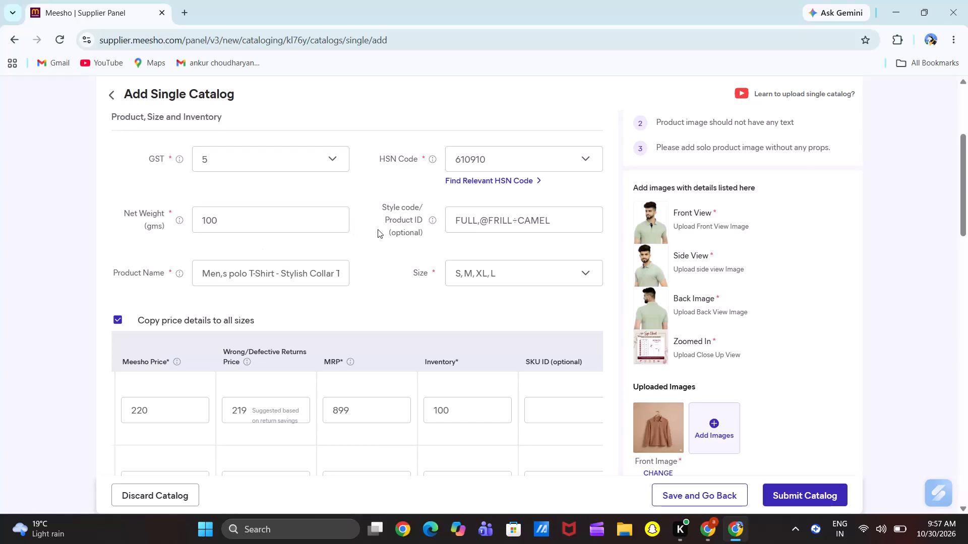
Set the style code of Product 2, the maroon shirt, to FULL=KARARA/;[MAROON];;.
scroll(378, 229, up, 3)
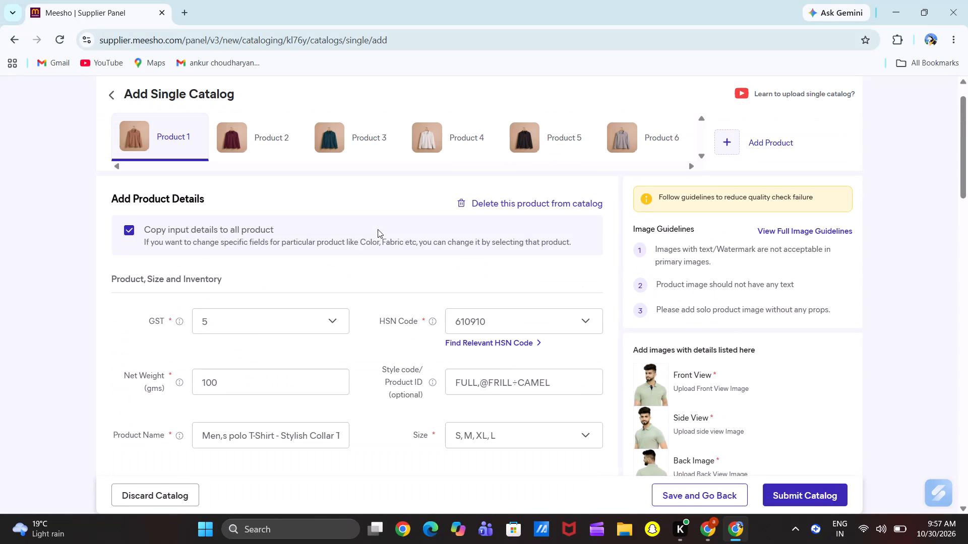
scroll(378, 229, up, 3)
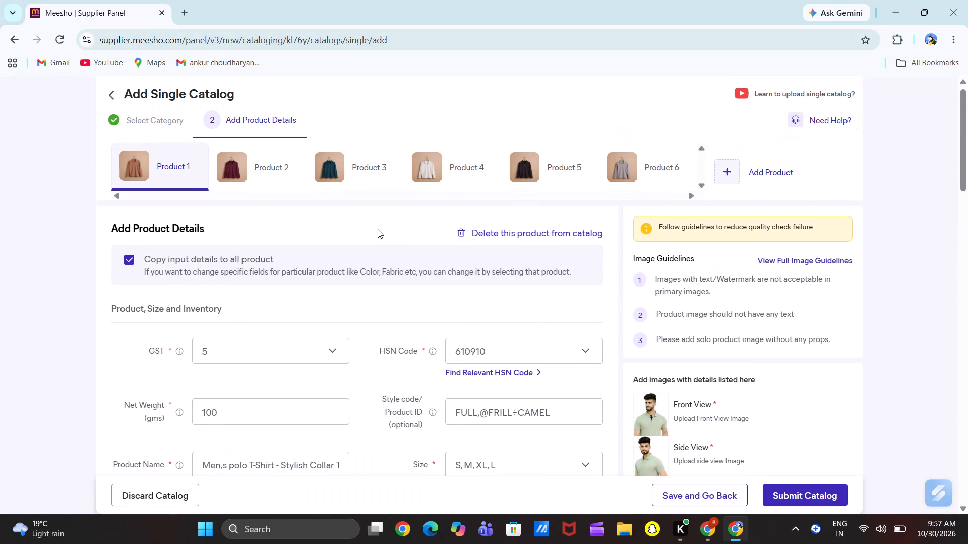
click(251, 175)
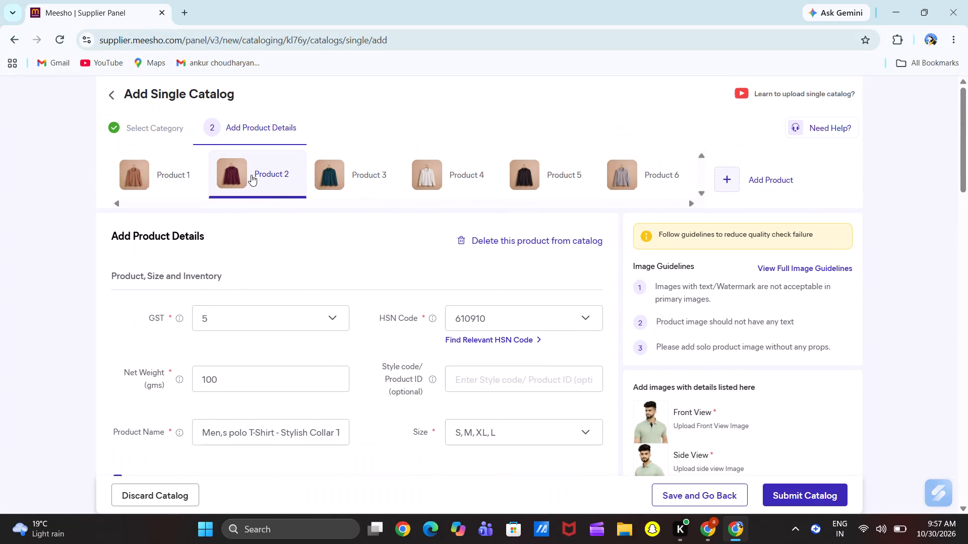
click(225, 175)
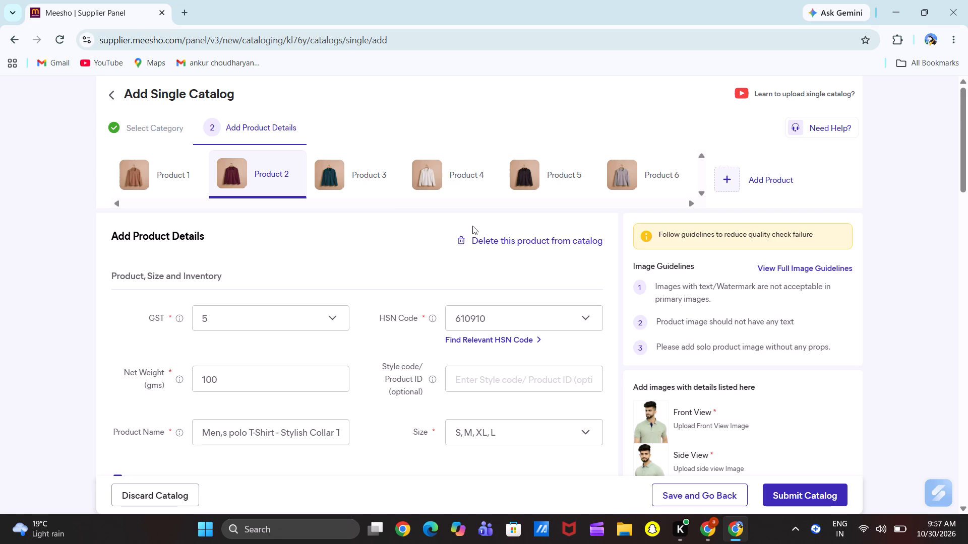
scroll(503, 240, down, 3)
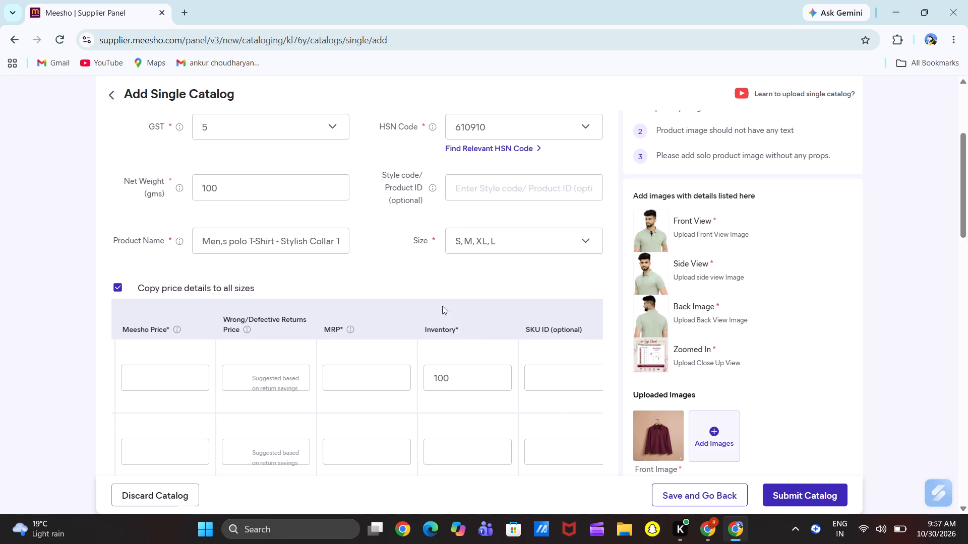
click(478, 187)
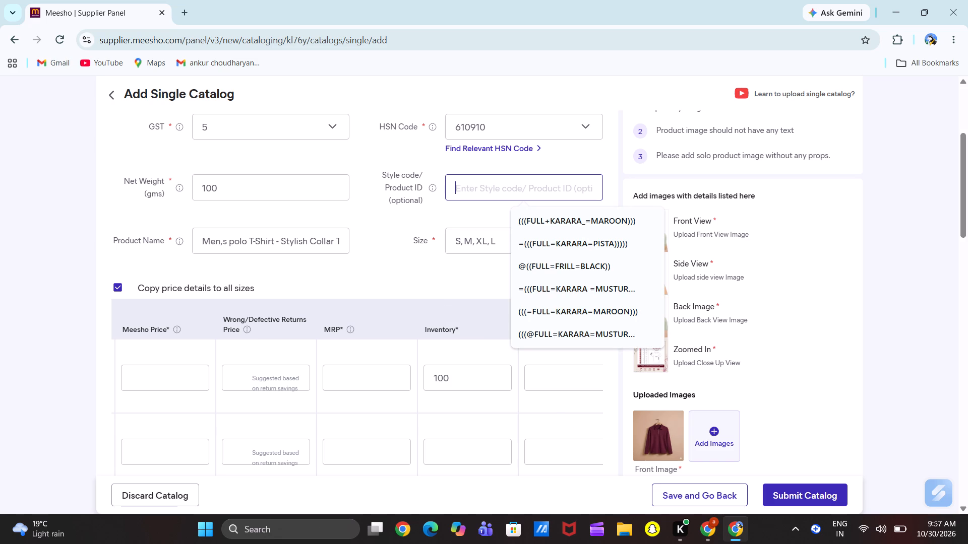
text(full)
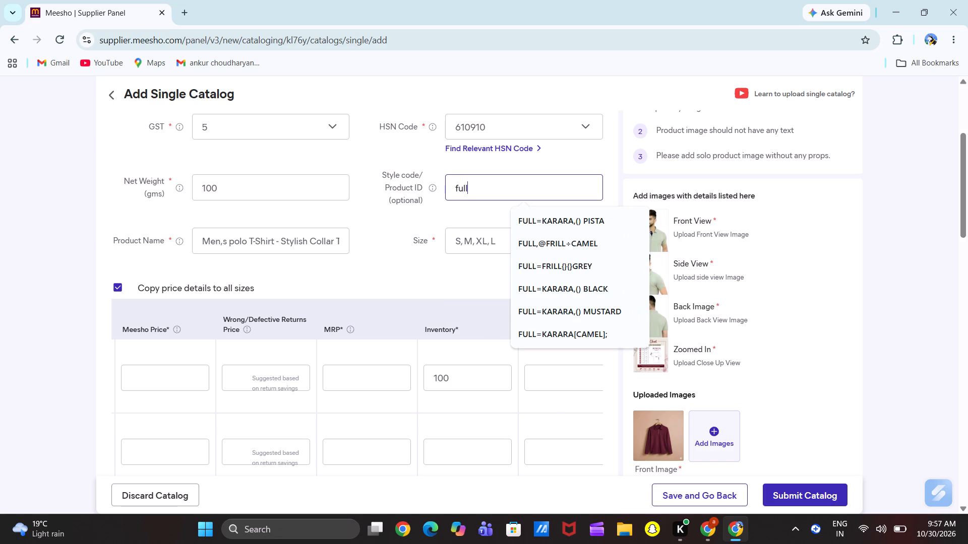
key(BackSpace)
key(BackSpace)
key(BackSpace)
key(BackSpace)
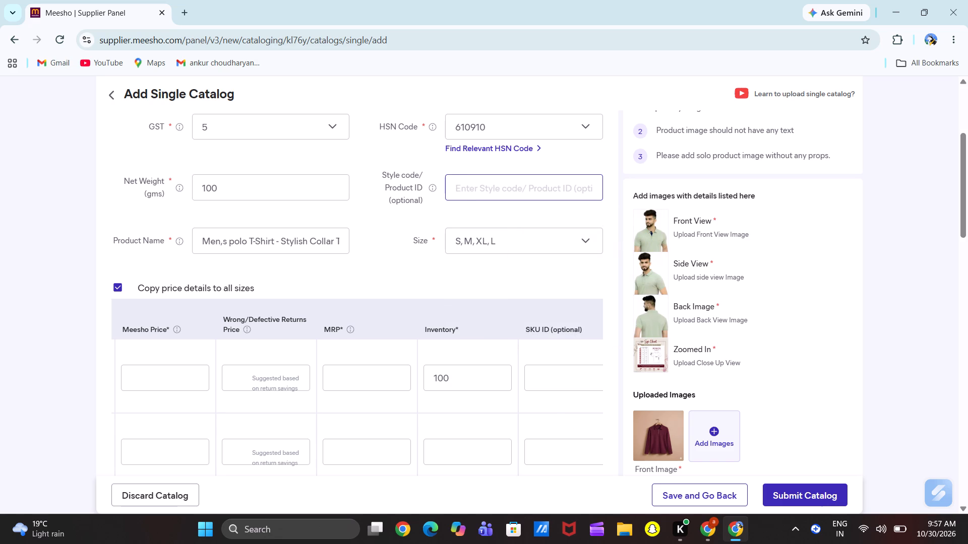
text(FULL)
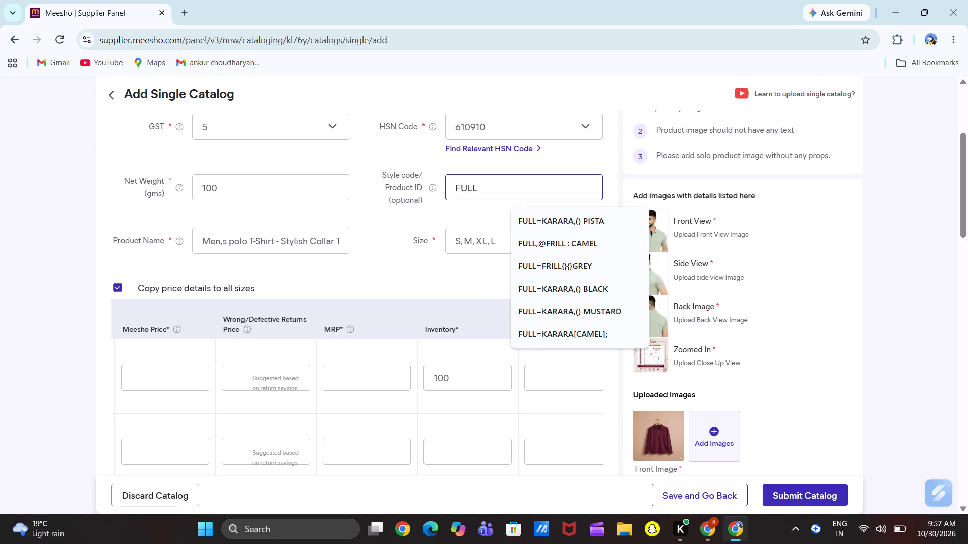
key(equal)
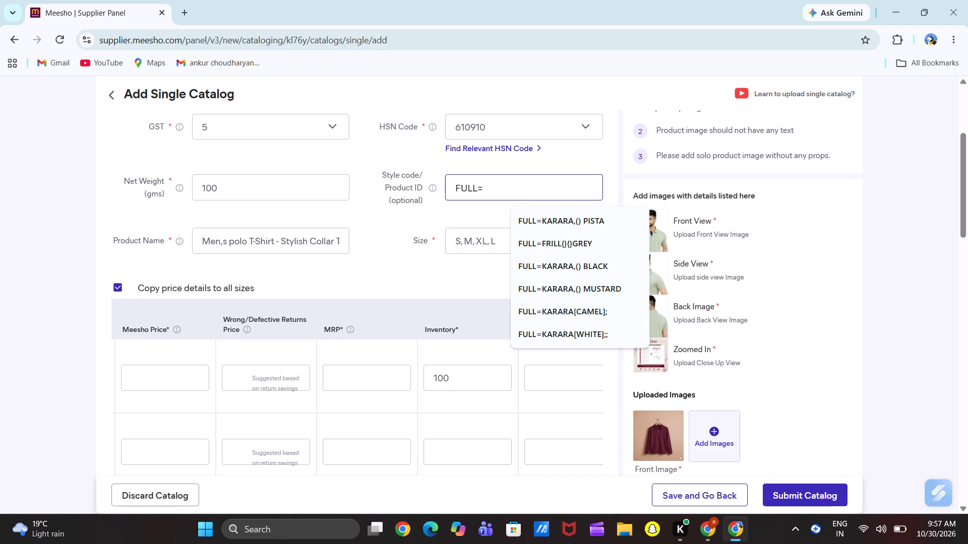
key(k)
text(ARA)
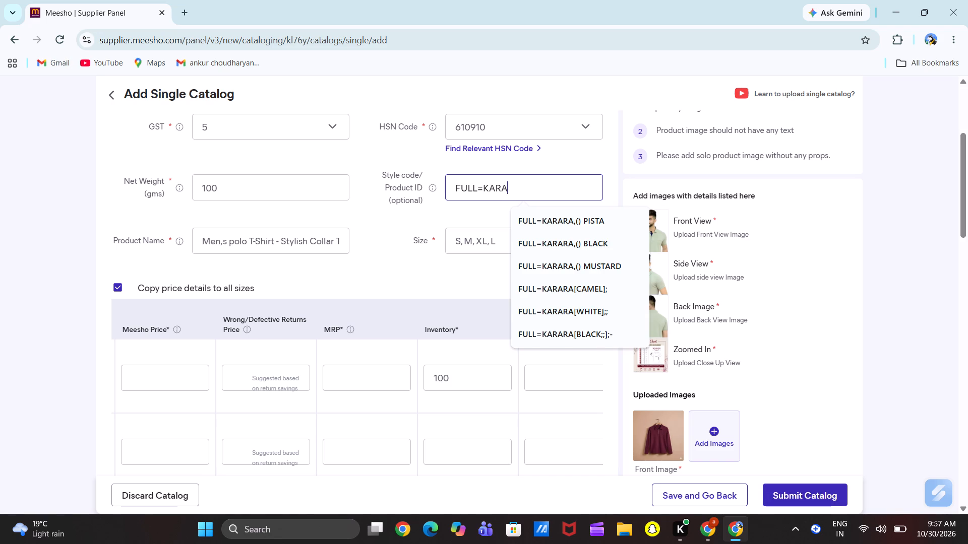
text(RA)
key(bracketleft)
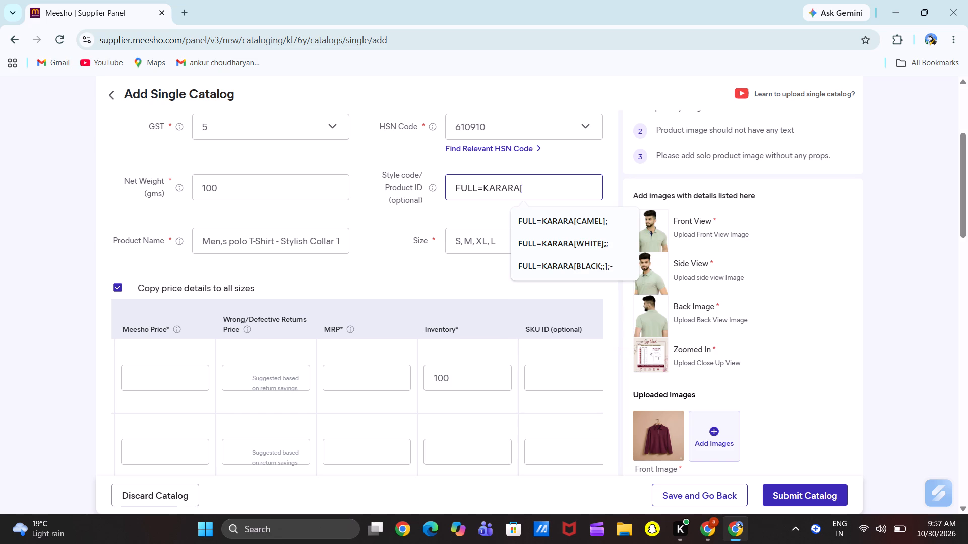
key(m)
text(AR)
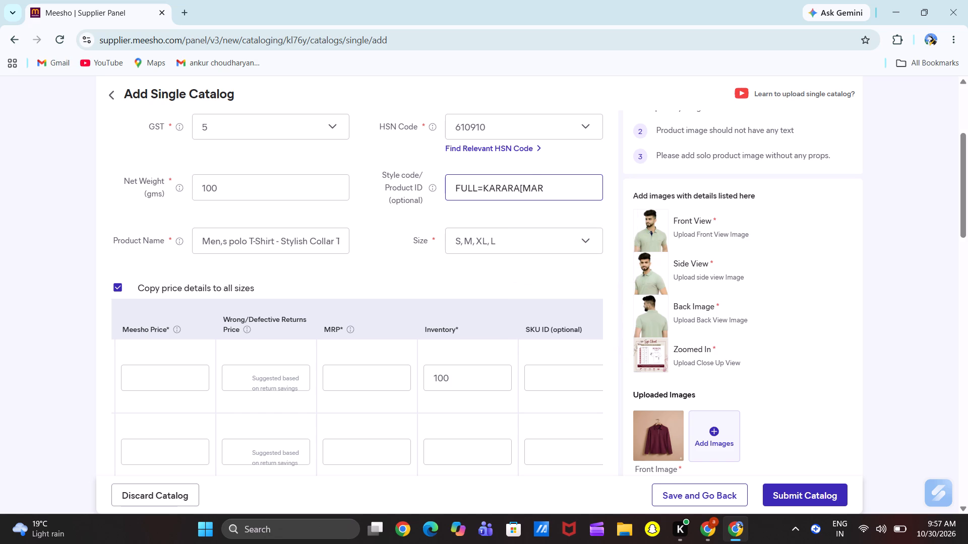
key(BackSpace)
key(BackSpace)
key(BackSpace)
key(BackSpace)
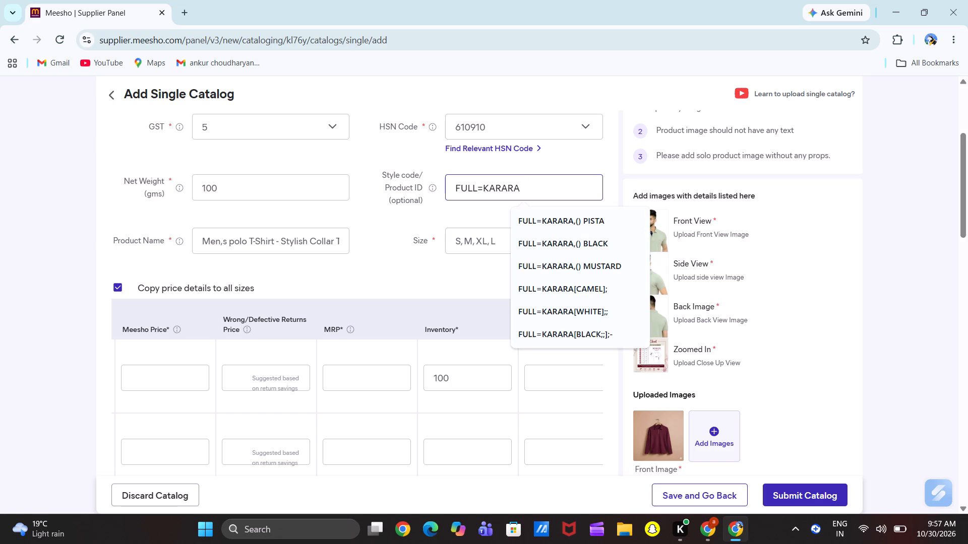
key(slash)
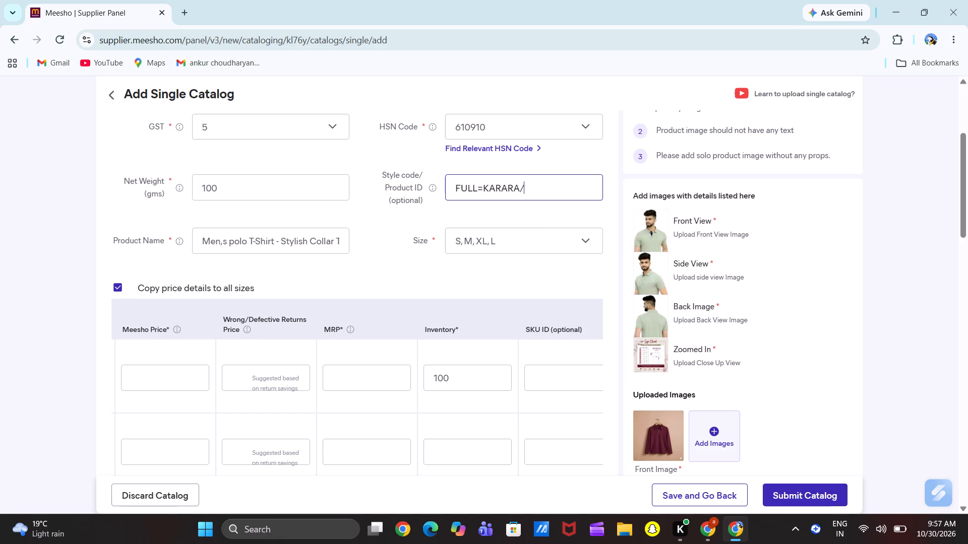
key(semicolon)
key(bracketright)
key(BackSpace)
key(bracketleft)
text(MAR)
text(OO)
key(n)
key(bracketright)
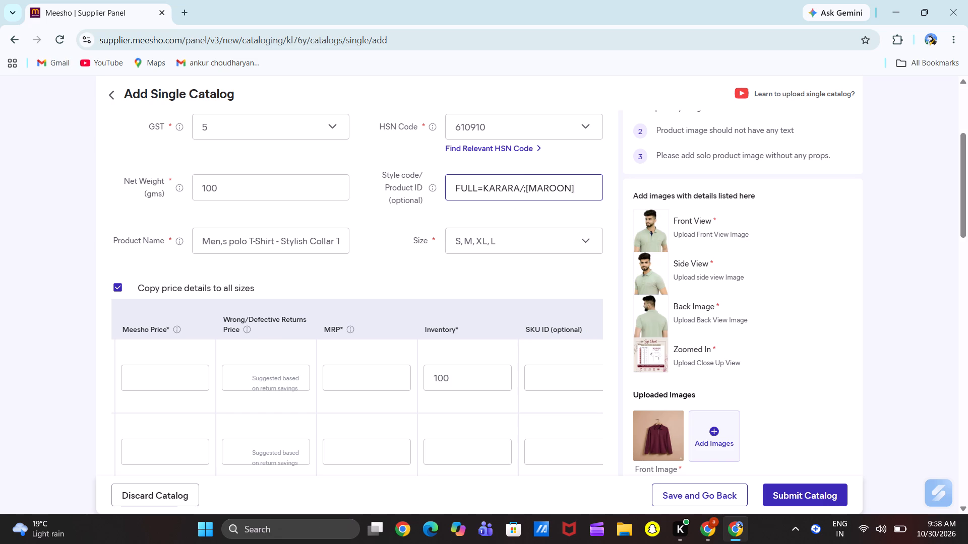
text(;;)
Check the prices entered for Product 1 as a reference for Product 2's empty price fields.
scroll(418, 249, down, 3)
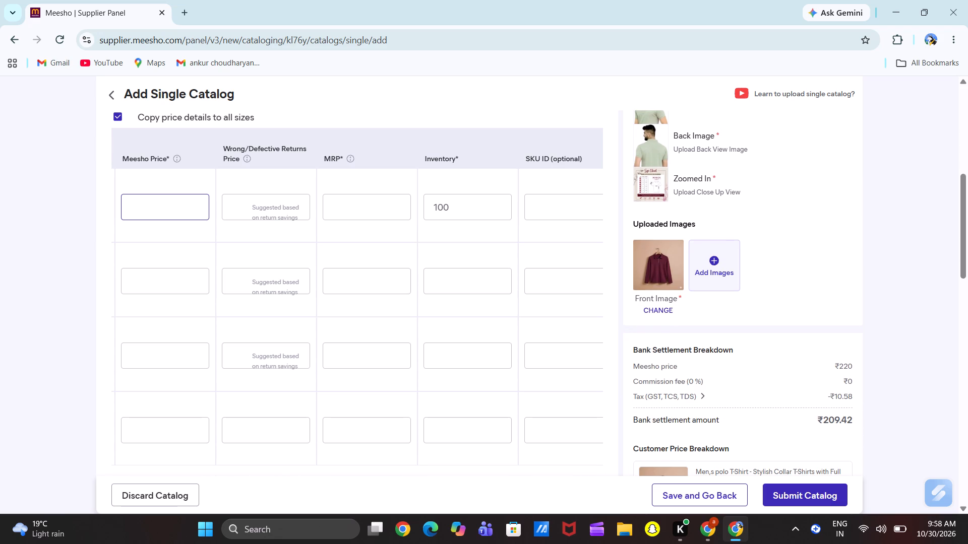
click(161, 209)
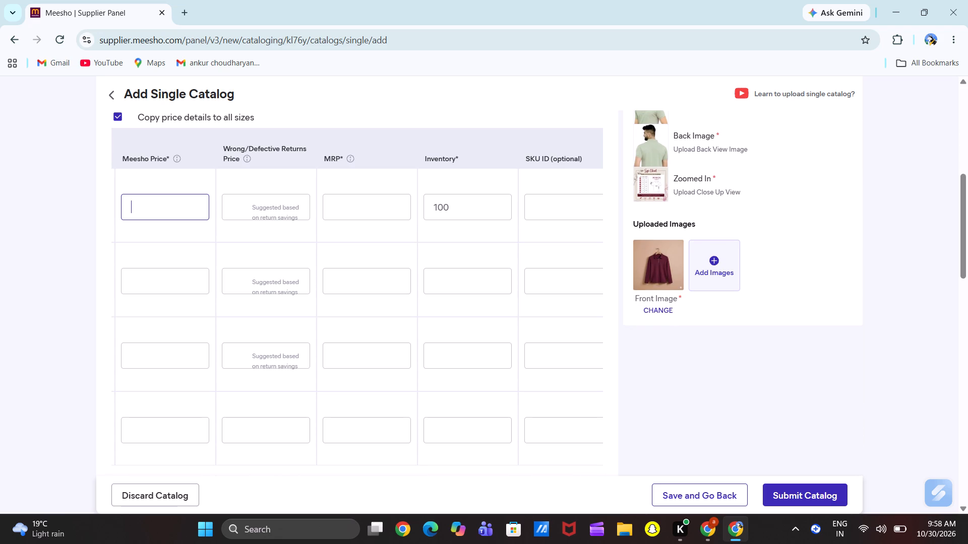
scroll(279, 157, up, 2)
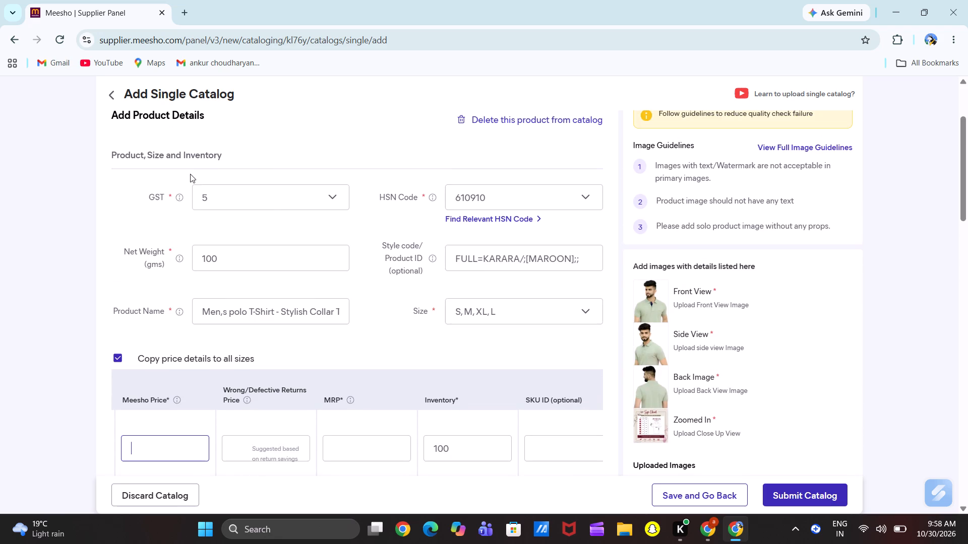
scroll(243, 163, up, 2)
click(154, 173)
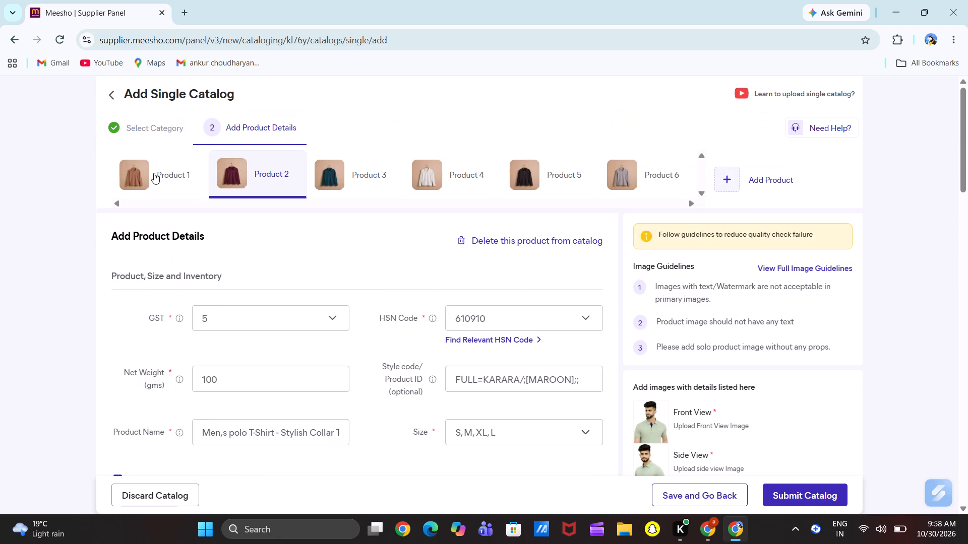
scroll(244, 261, down, 4)
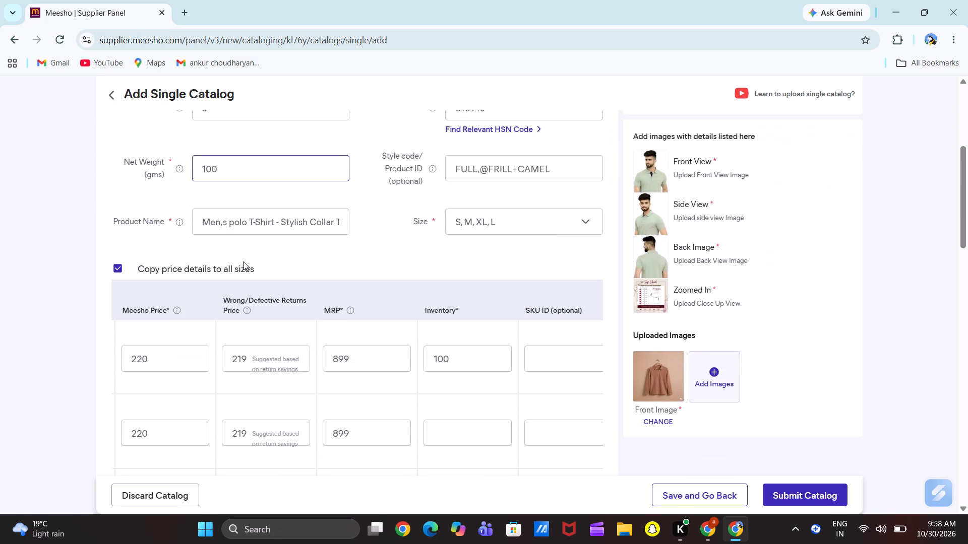
scroll(244, 261, up, 1)
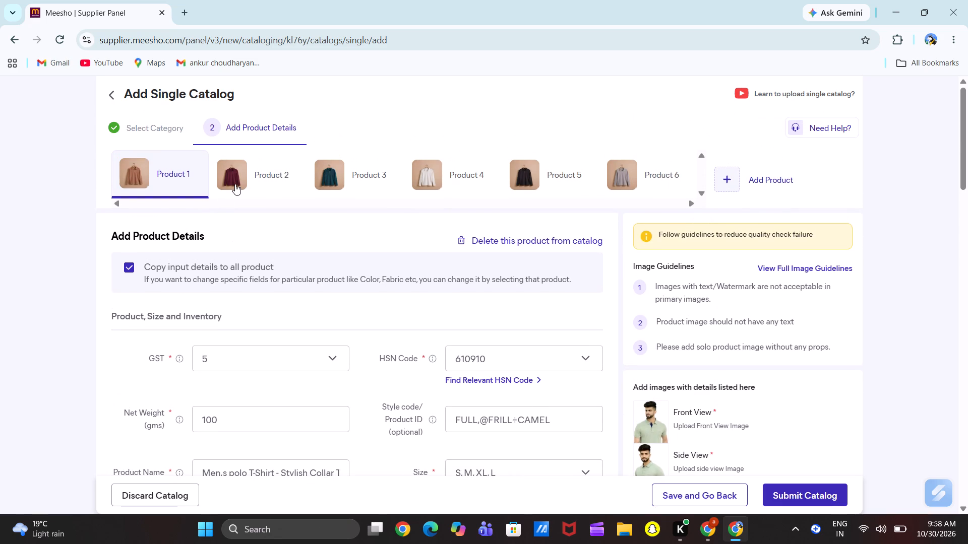
Set Product 2's Meesho price to 220, wrong/defective returns price to 219 and MRP to 799, starting from the first size row.
click(235, 184)
scroll(266, 374, down, 2)
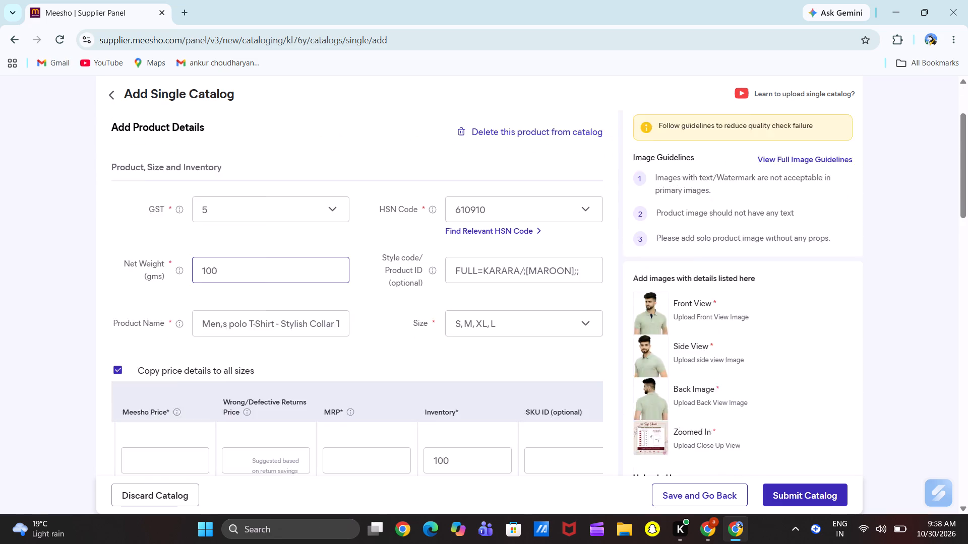
scroll(266, 374, down, 2)
click(147, 269)
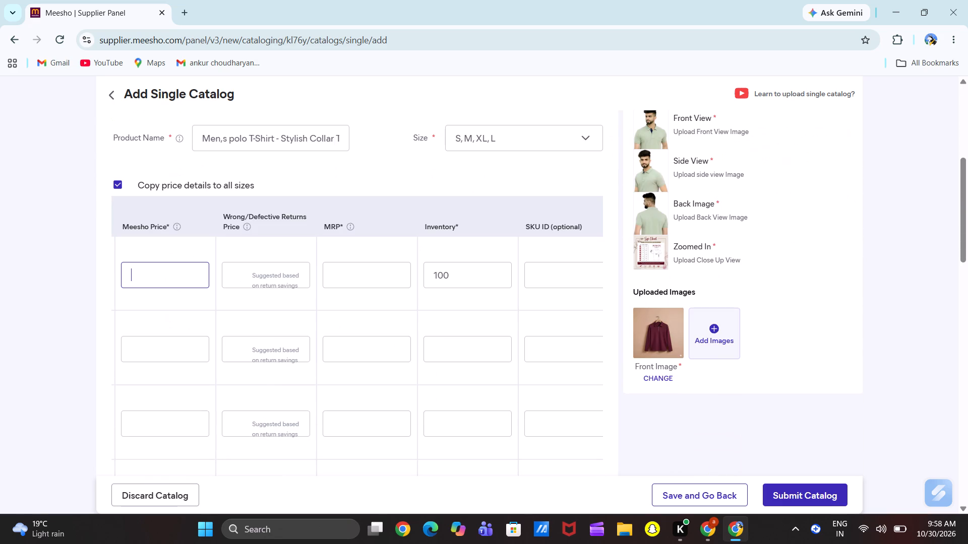
text(220)
click(231, 279)
key(BackSpace)
key(BackSpace)
key(BackSpace)
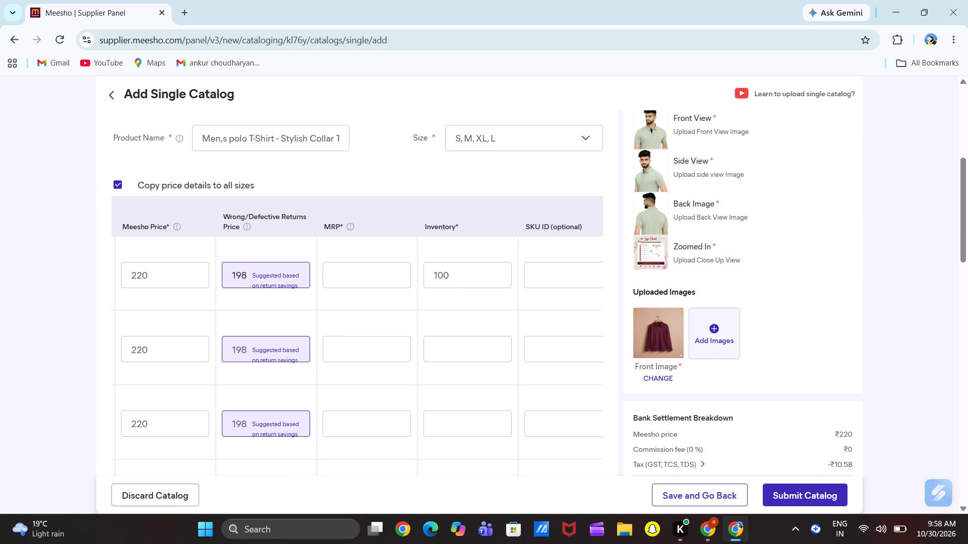
key(BackSpace)
key(BackSpace)
text(219)
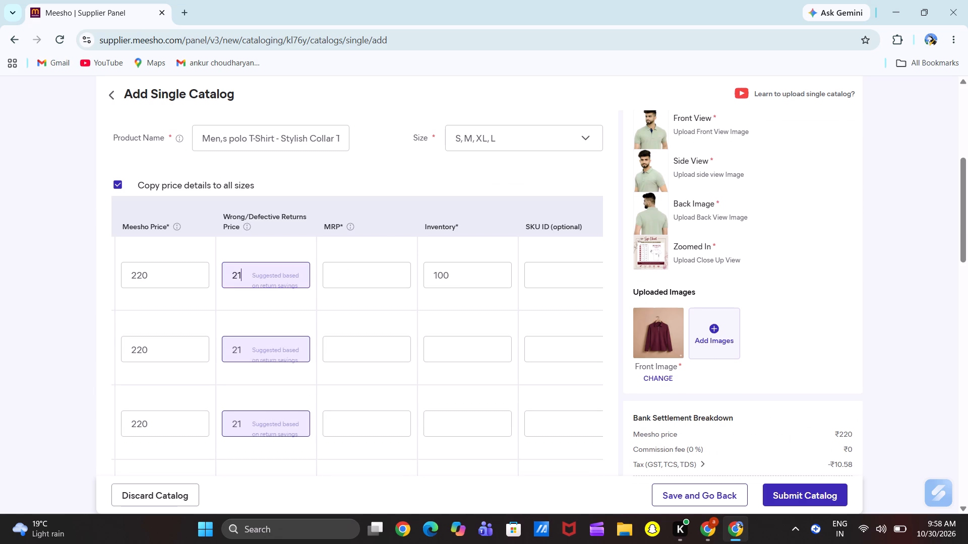
click(351, 282)
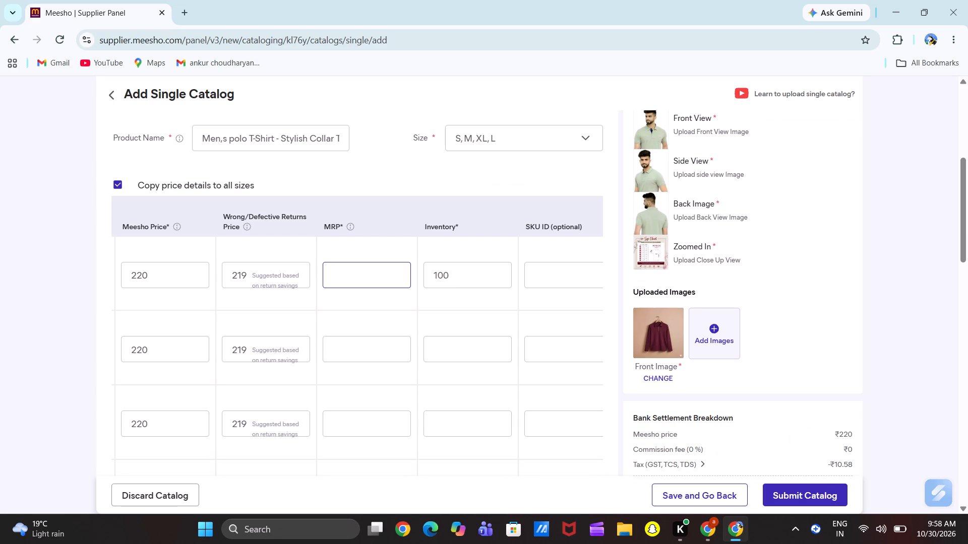
text(799)
Set Product 2's MRP to 899 in the first size row, with price details copied to all sizes.
scroll(310, 179, up, 2)
scroll(256, 163, up, 2)
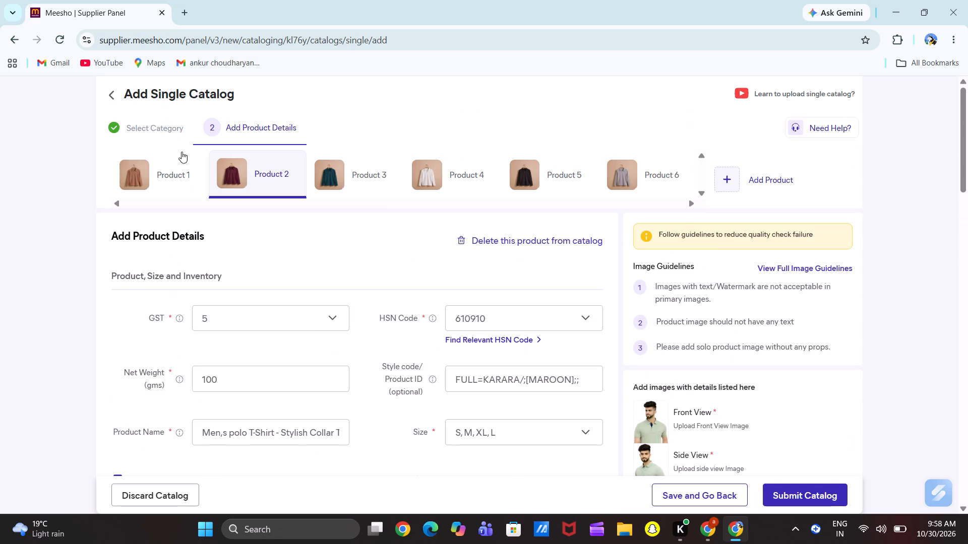
click(158, 178)
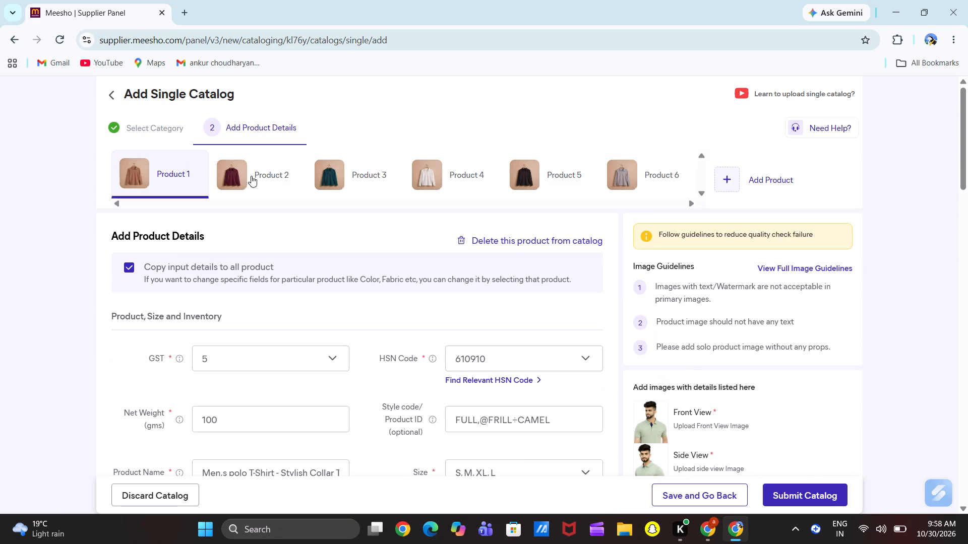
click(245, 173)
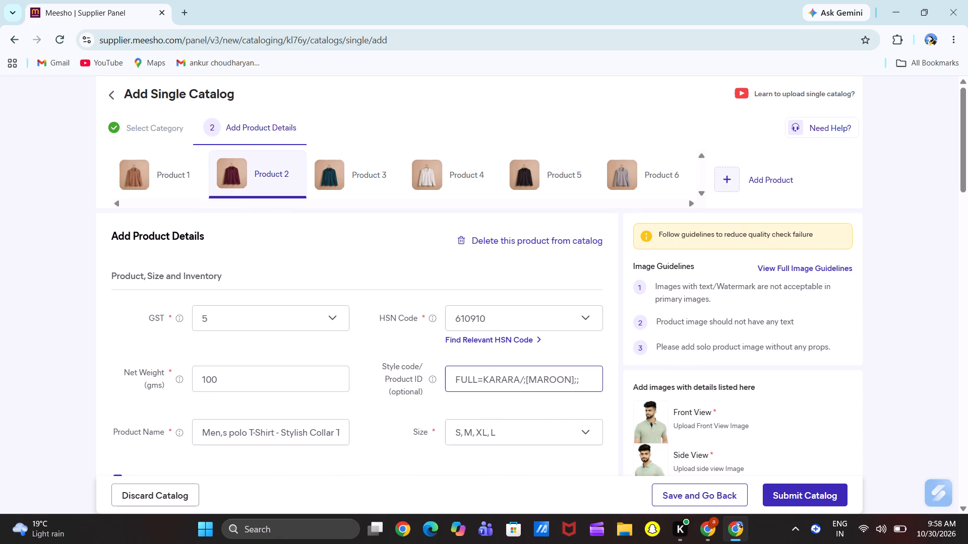
scroll(480, 380, down, 2)
click(357, 418)
key(BackSpace)
key(BackSpace)
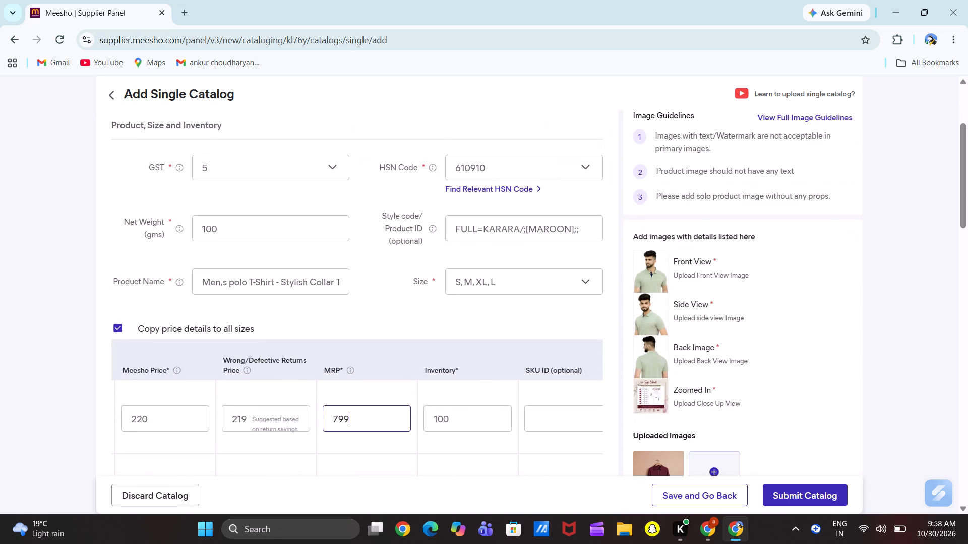
key(BackSpace)
key(BackSpace)
key(BackSpace)
key(BackSpace)
text(899)
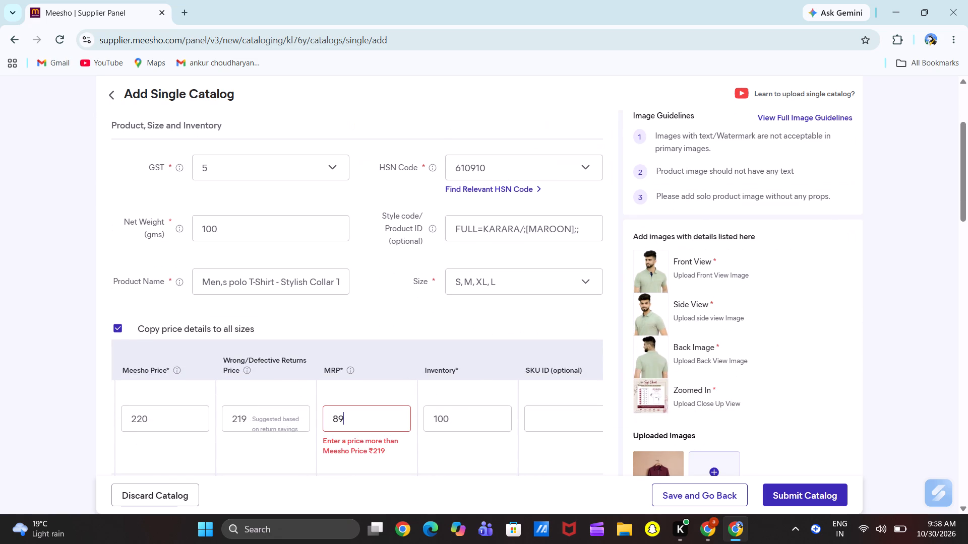
scroll(357, 418, down, 2)
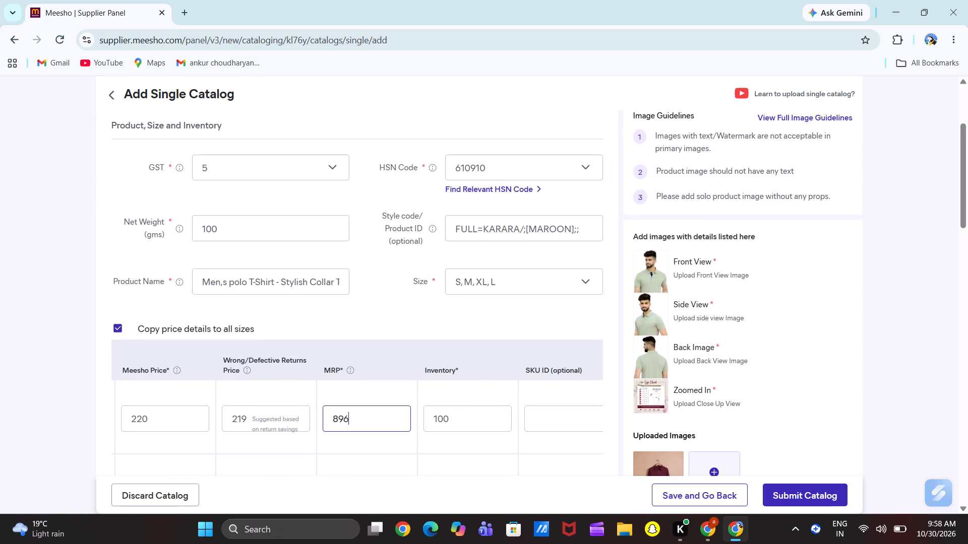
key(BackSpace)
key(BackSpace)
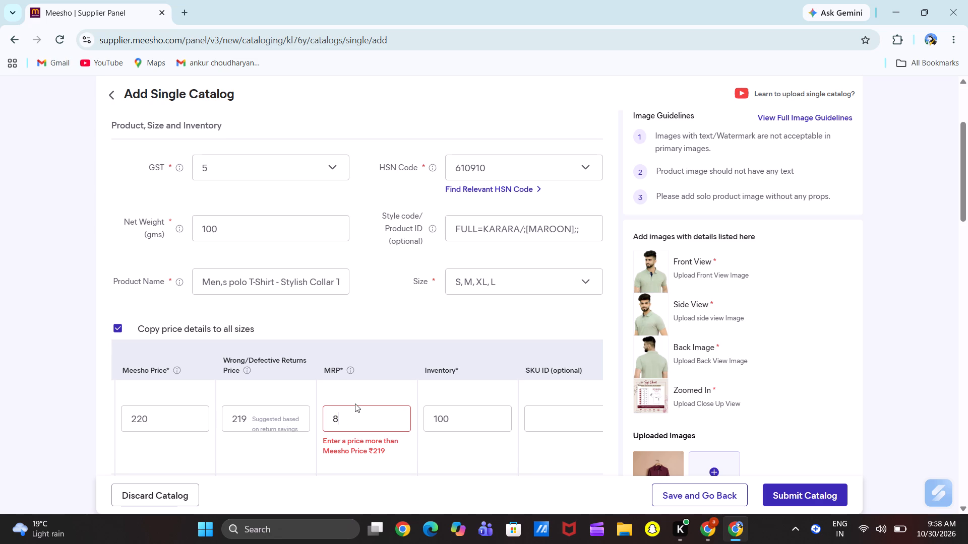
text(99)
scroll(426, 407, down, 1)
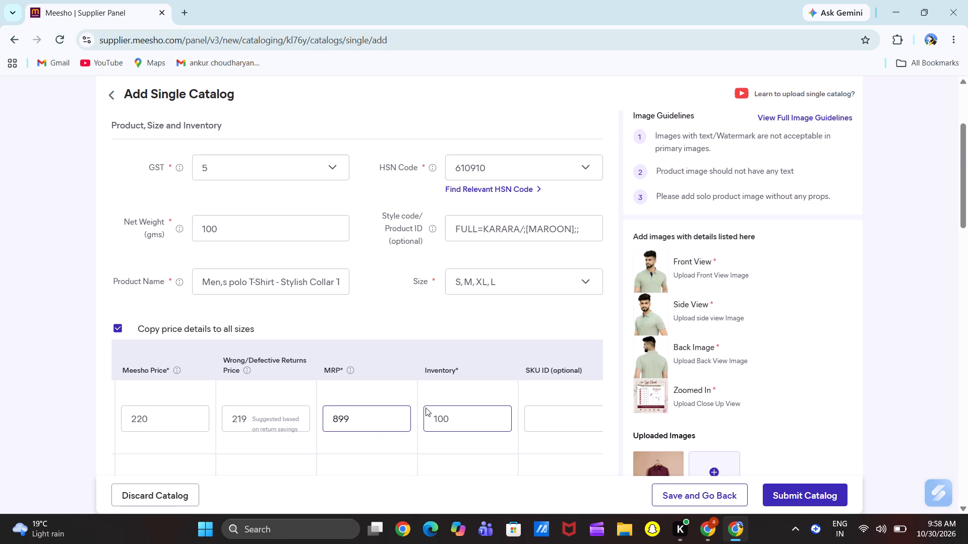
scroll(426, 407, down, 1)
scroll(416, 310, down, 1)
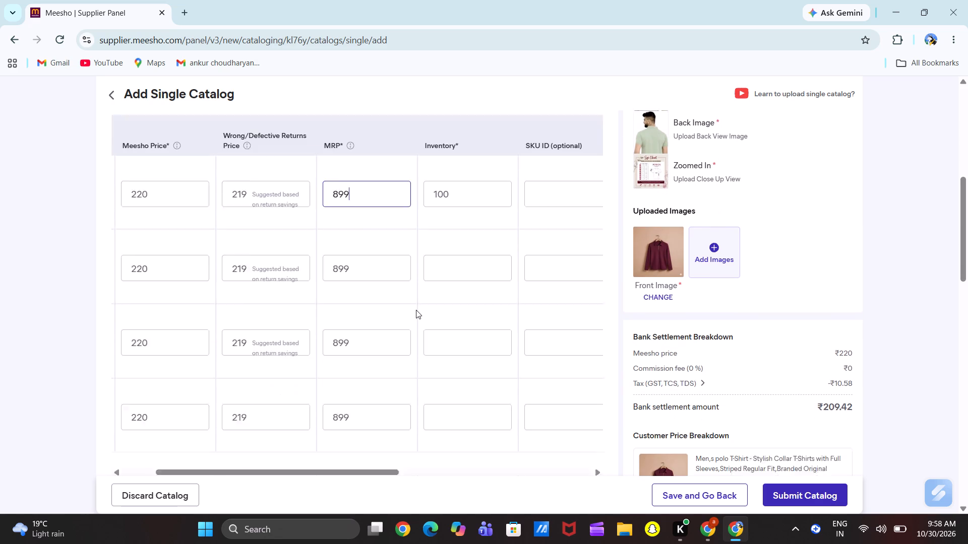
scroll(416, 310, down, 1)
Set the inventory of Product 1's second size row to 100.
scroll(416, 310, up, 2)
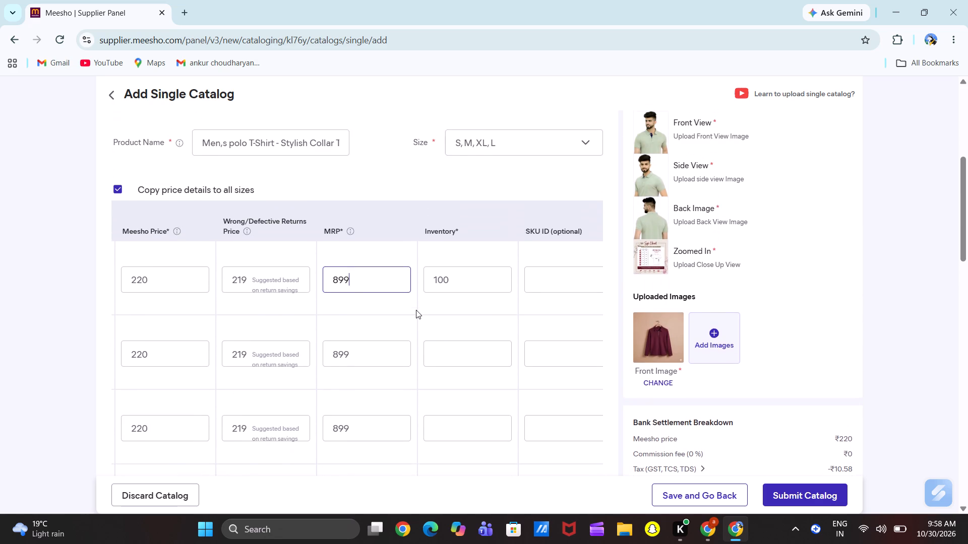
scroll(416, 310, up, 4)
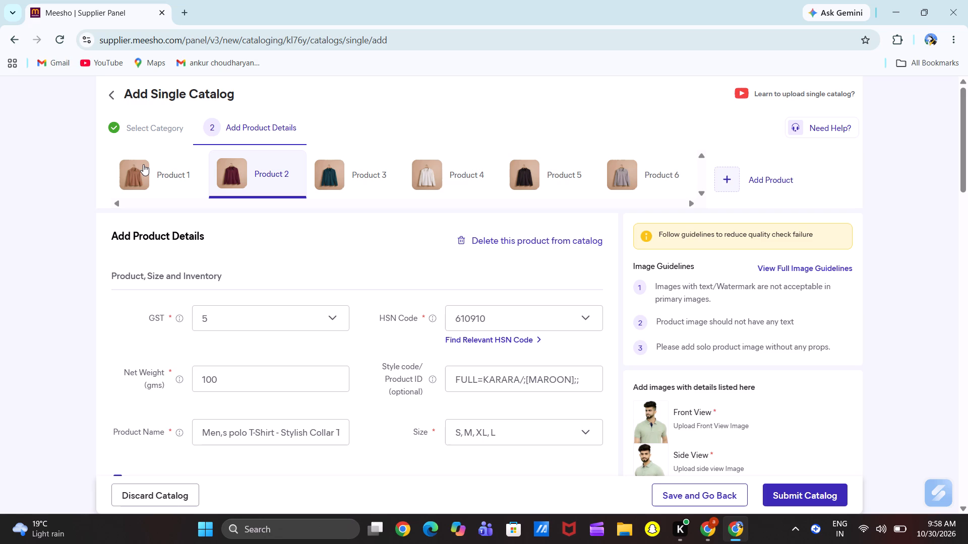
click(142, 164)
scroll(386, 288, down, 3)
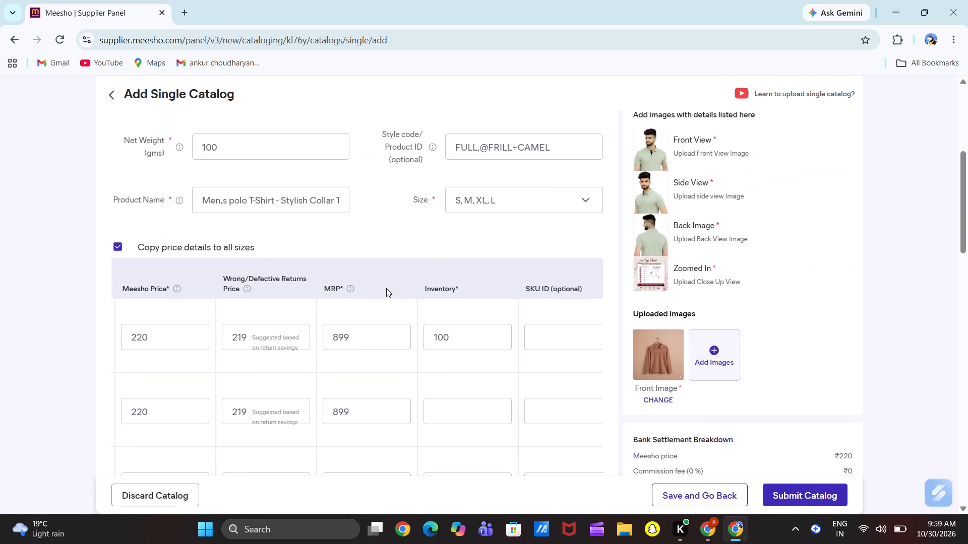
click(439, 405)
text(100)
scroll(439, 405, down, 2)
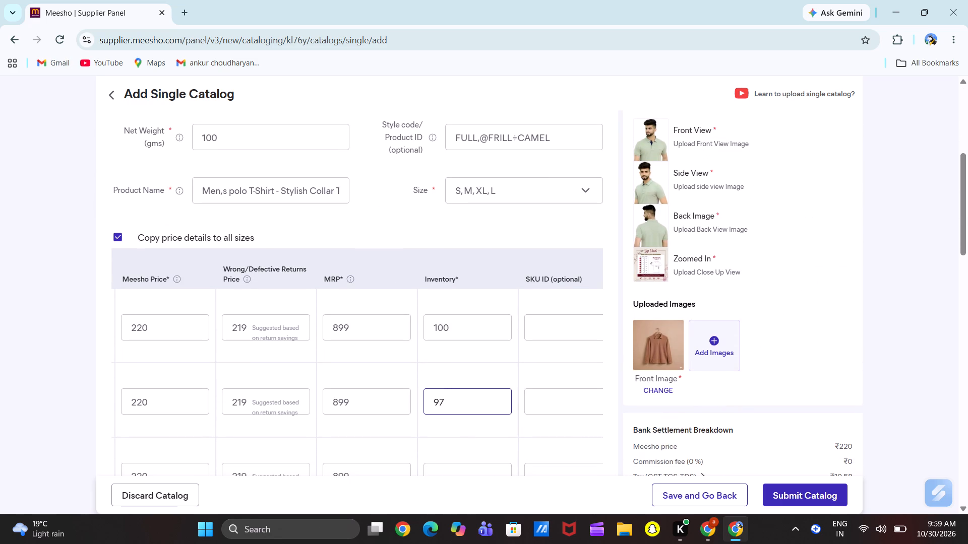
key(BackSpace)
key(BackSpace)
text(100)
scroll(416, 372, down, 2)
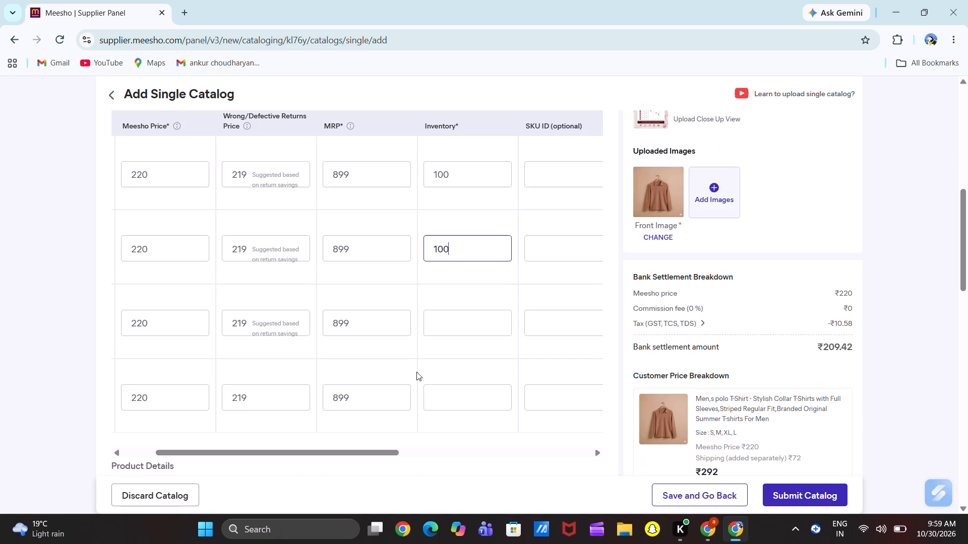
key(1)
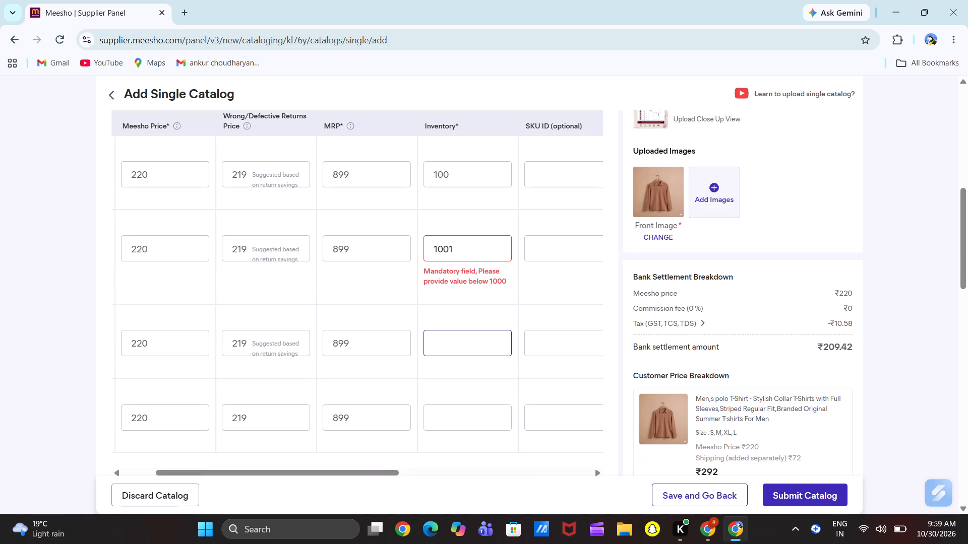
key(BackSpace)
Set the inventory of Product 1's third and fourth size rows to 100.
click(445, 324)
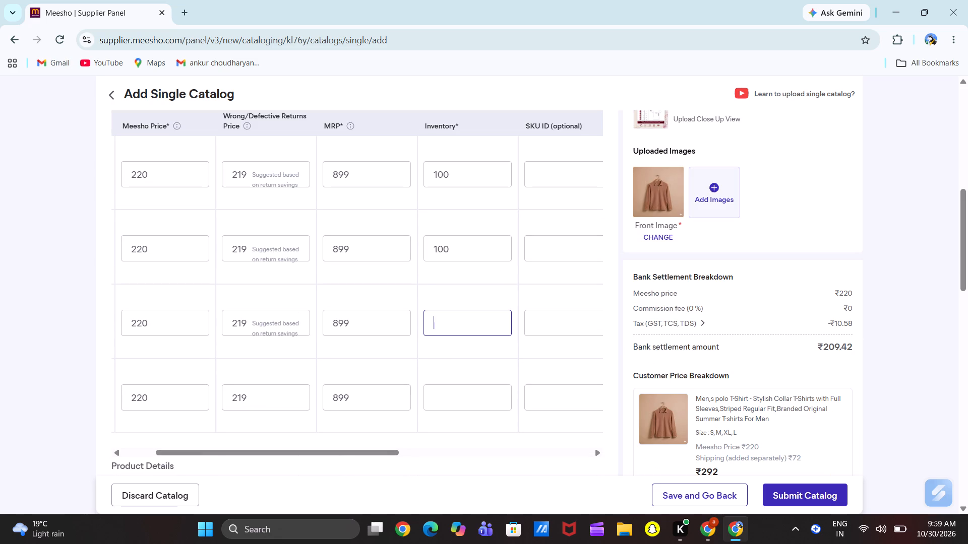
text(100)
click(464, 396)
text(100)
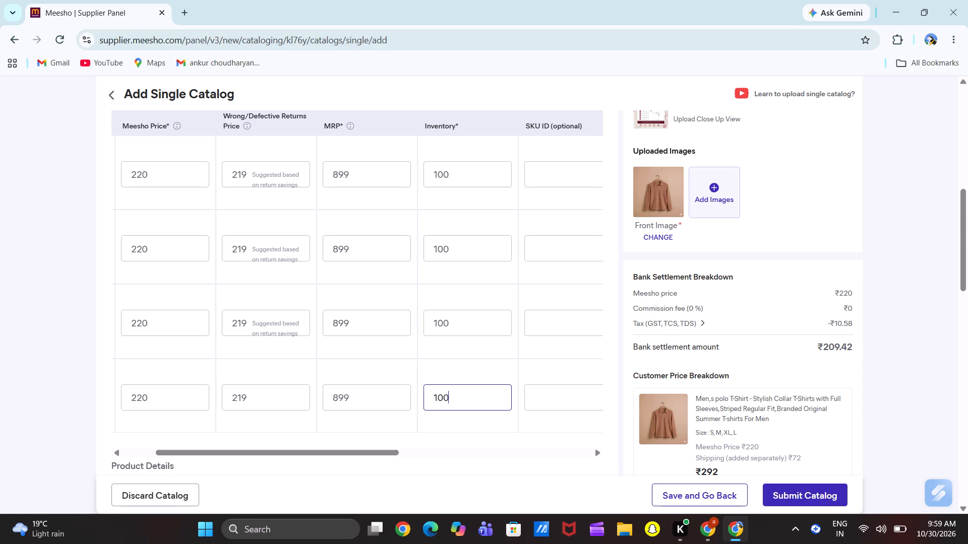
scroll(464, 396, up, 7)
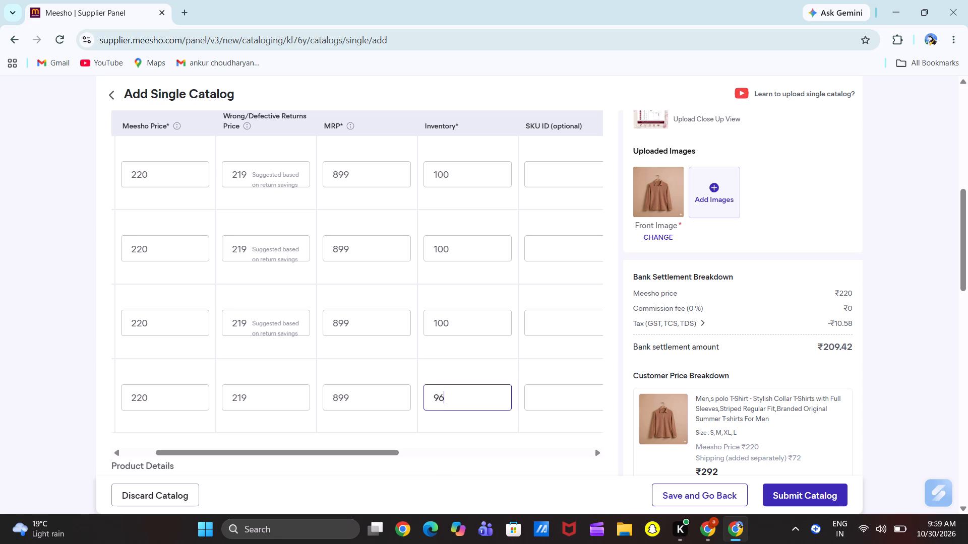
scroll(464, 396, up, 1)
key(BackSpace)
key(BackSpace)
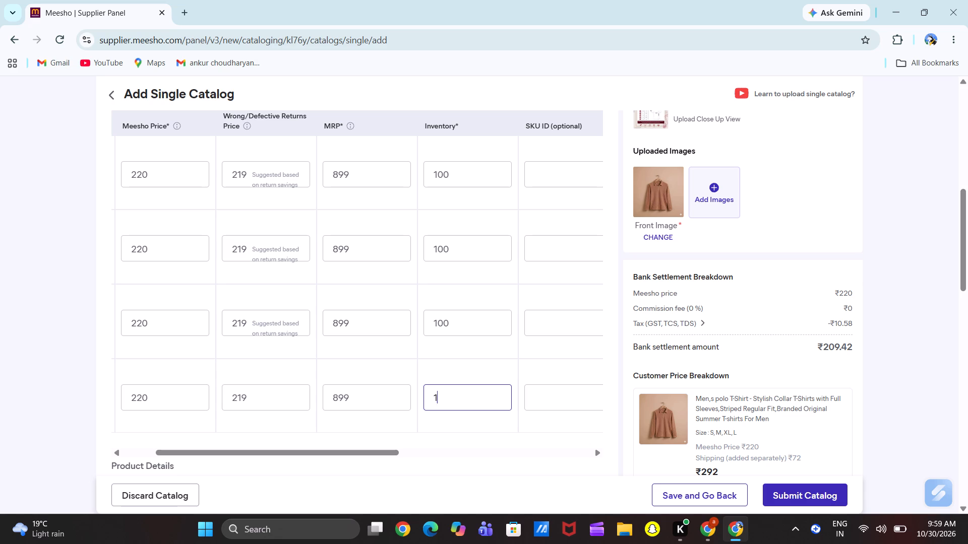
text(00)
Check Product 1's chest, length and shoulder sizes and its product details as a reference for Product 2.
scroll(479, 344, left, 2)
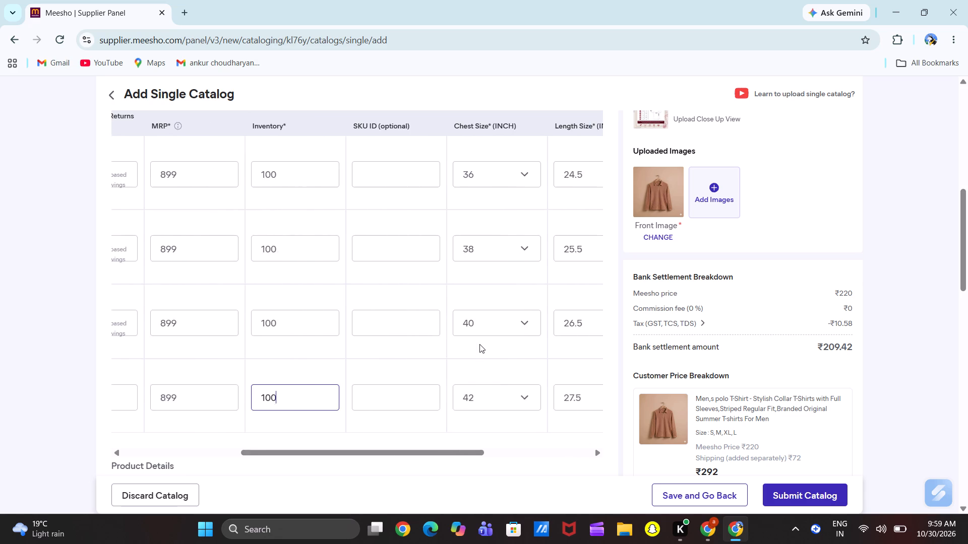
scroll(479, 344, left, 3)
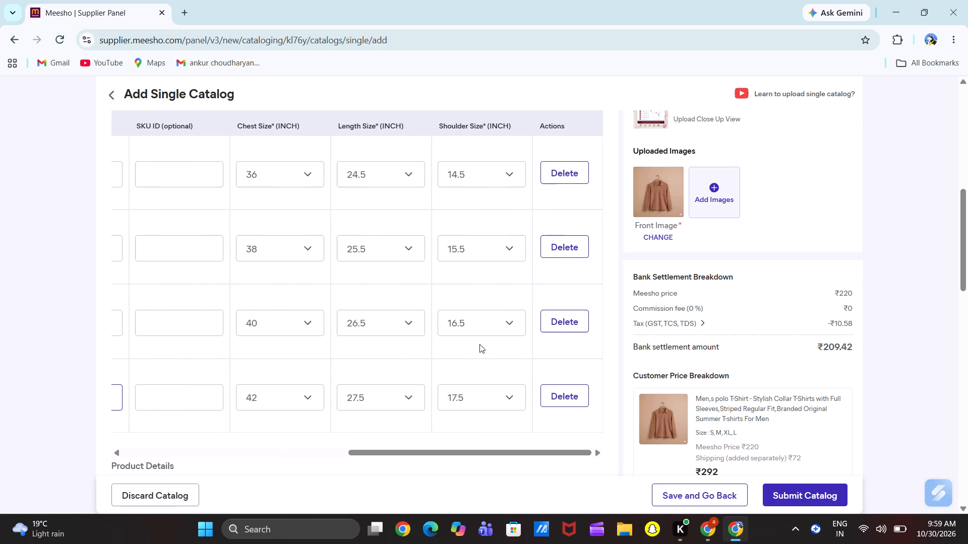
scroll(479, 344, down, 2)
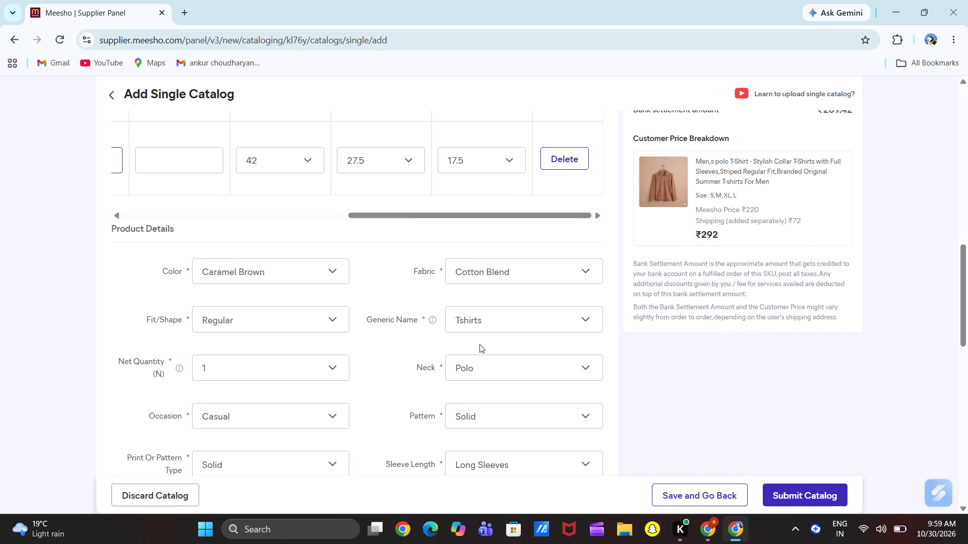
scroll(479, 344, up, 4)
scroll(385, 228, up, 2)
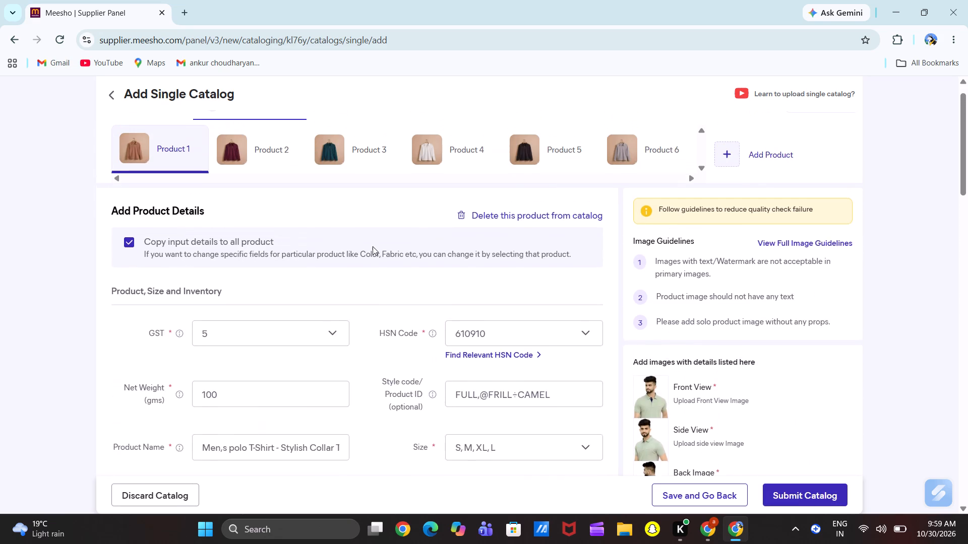
scroll(373, 246, up, 1)
Set Product 2's shoulder size to 14.5 inches in the first size row and 15.5 inches in the second.
click(223, 176)
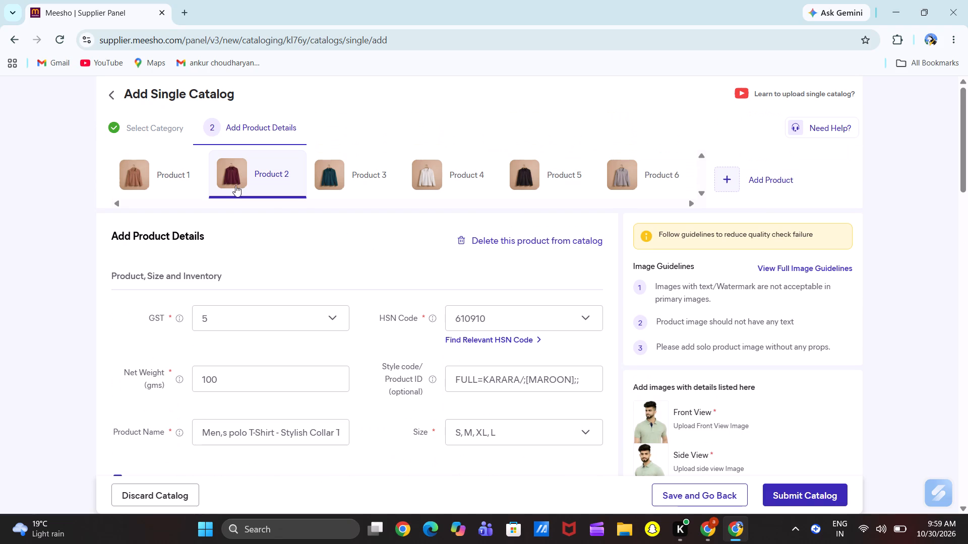
scroll(391, 385, down, 4)
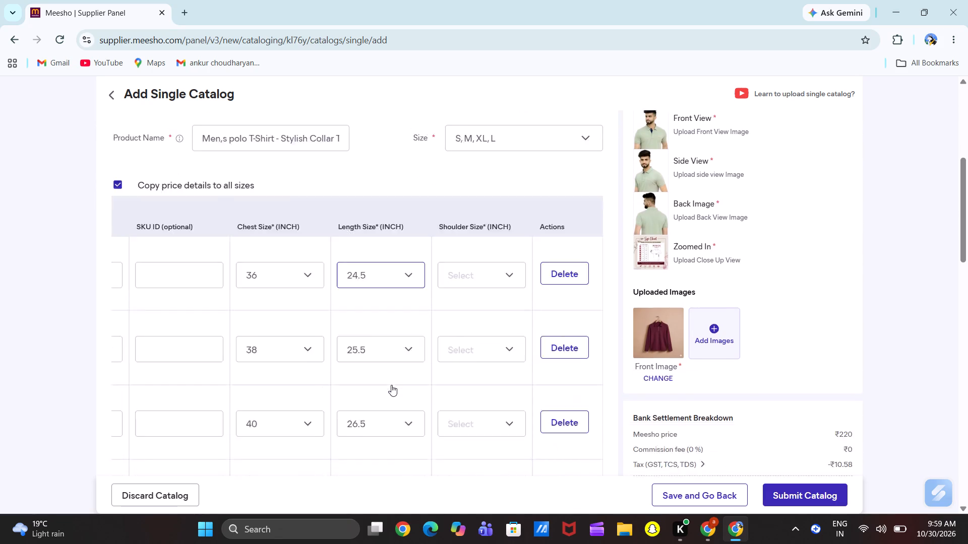
scroll(391, 385, down, 1)
scroll(391, 385, up, 4)
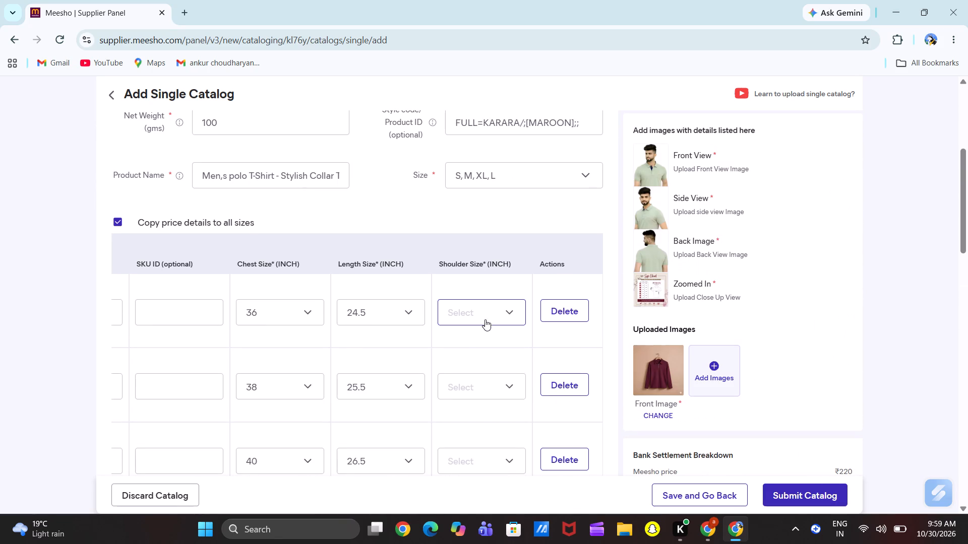
click(490, 316)
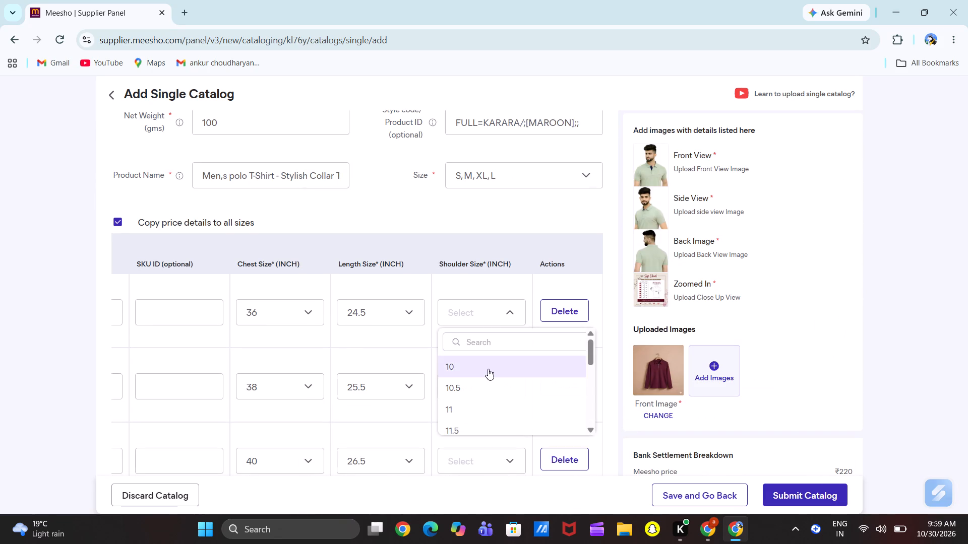
scroll(488, 369, down, 2)
click(483, 385)
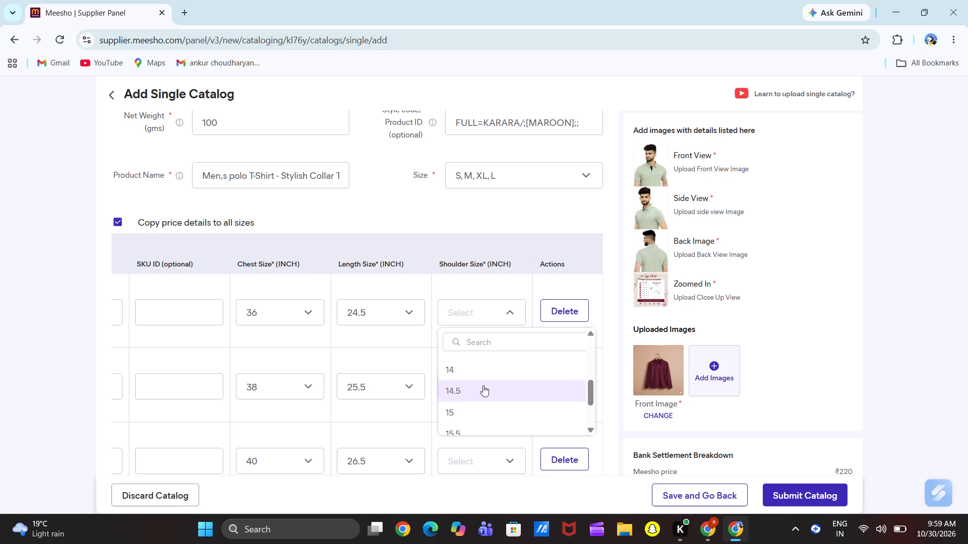
click(464, 386)
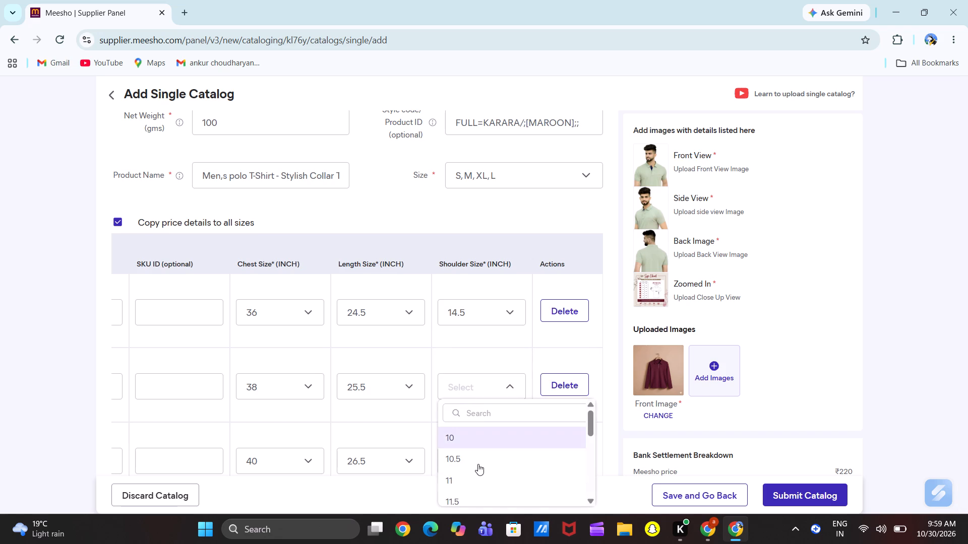
scroll(478, 464, down, 3)
click(478, 464)
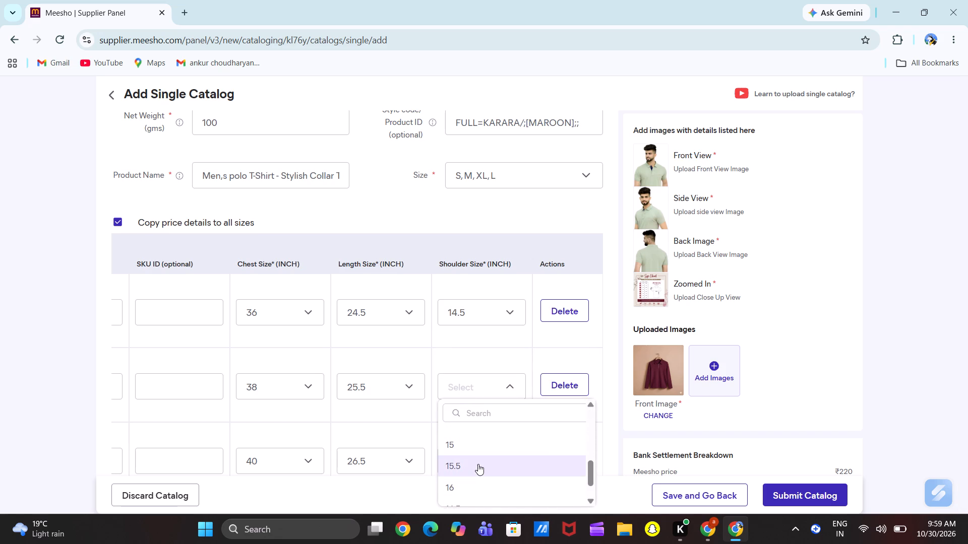
Set Product 2's shoulder size to 16.5 inches in the third size row.
click(462, 462)
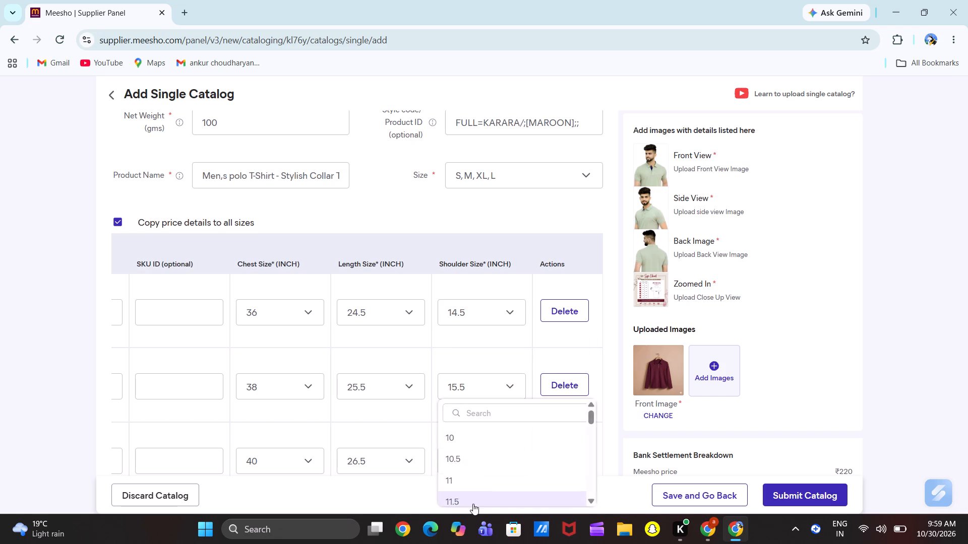
scroll(473, 504, down, 4)
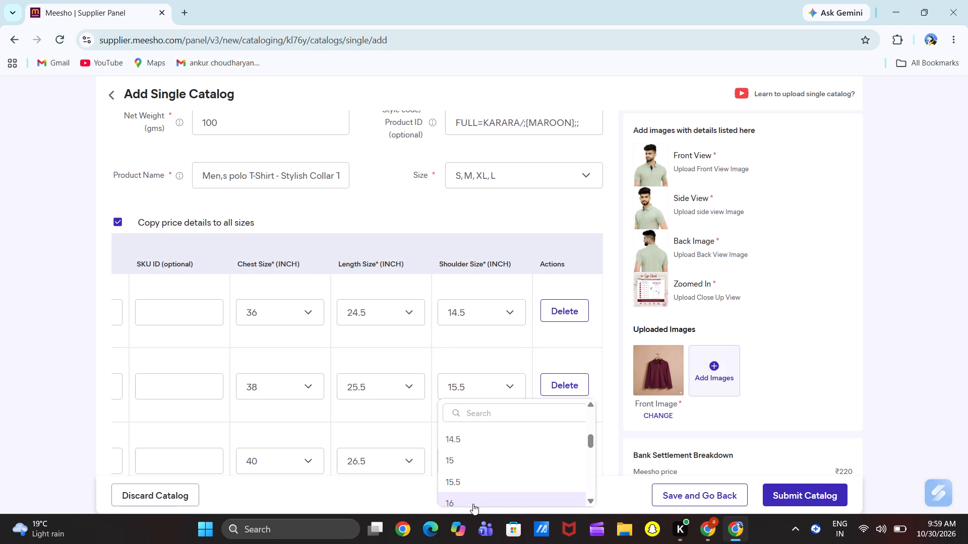
scroll(473, 504, down, 2)
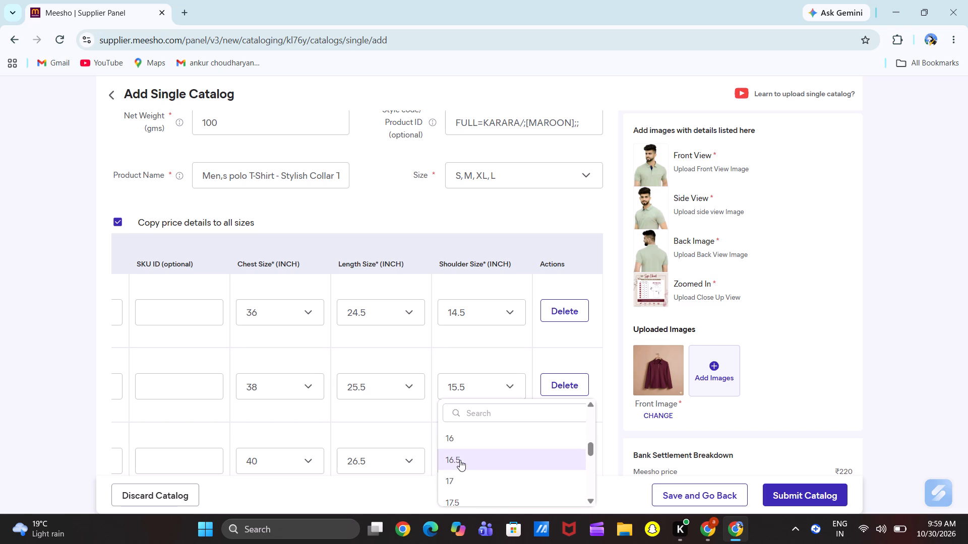
click(460, 460)
Set Product 2's shoulder size to 17.5 inches in the fourth size row.
scroll(432, 417, down, 1)
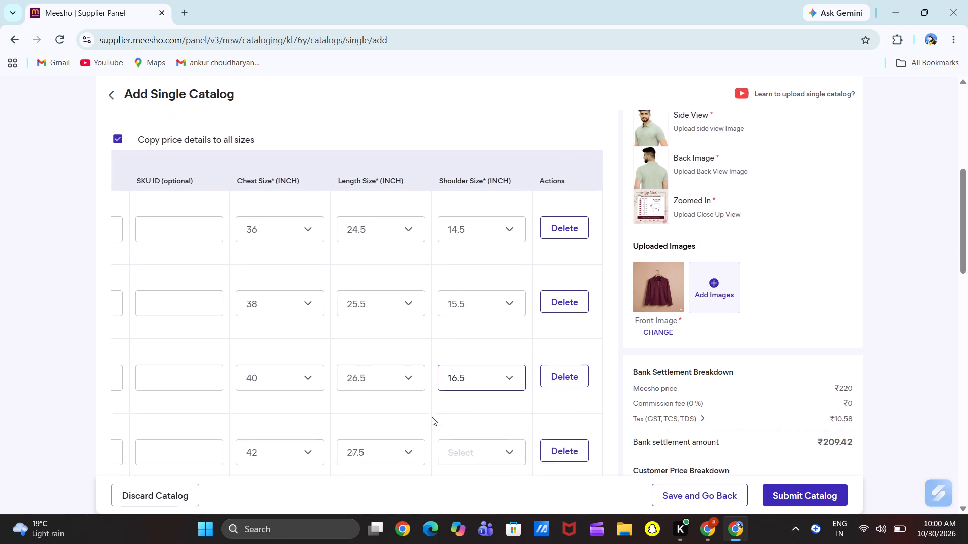
scroll(432, 417, down, 1)
click(459, 438)
scroll(469, 475, down, 1)
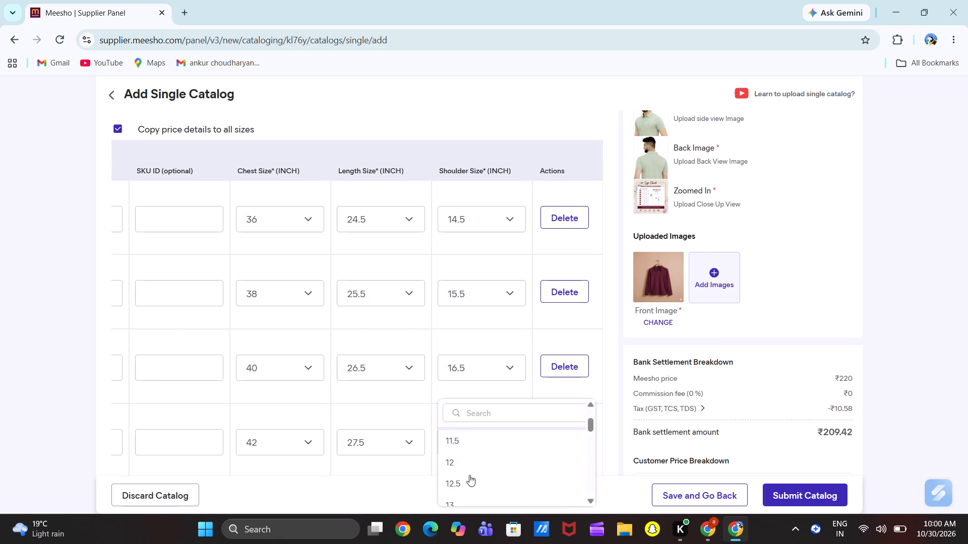
scroll(469, 475, down, 2)
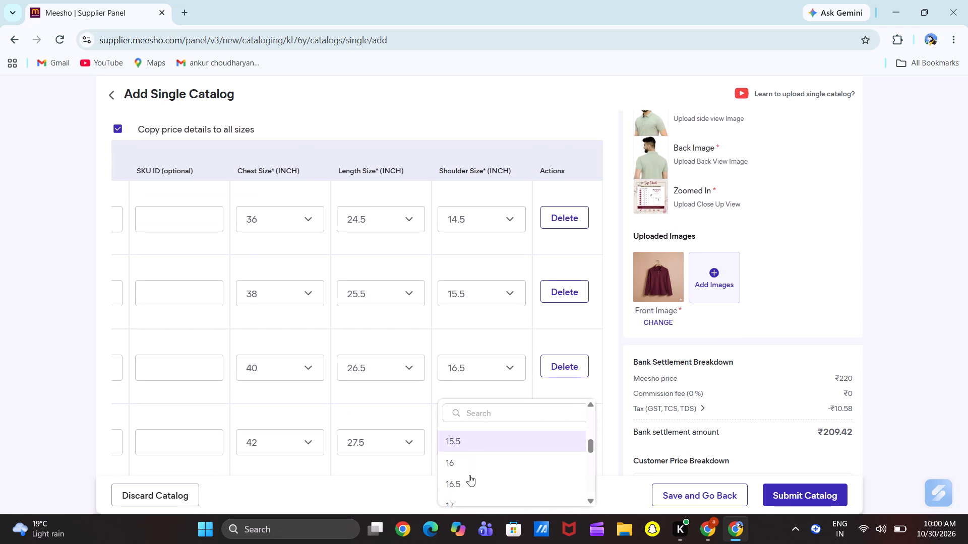
scroll(469, 475, down, 2)
click(469, 475)
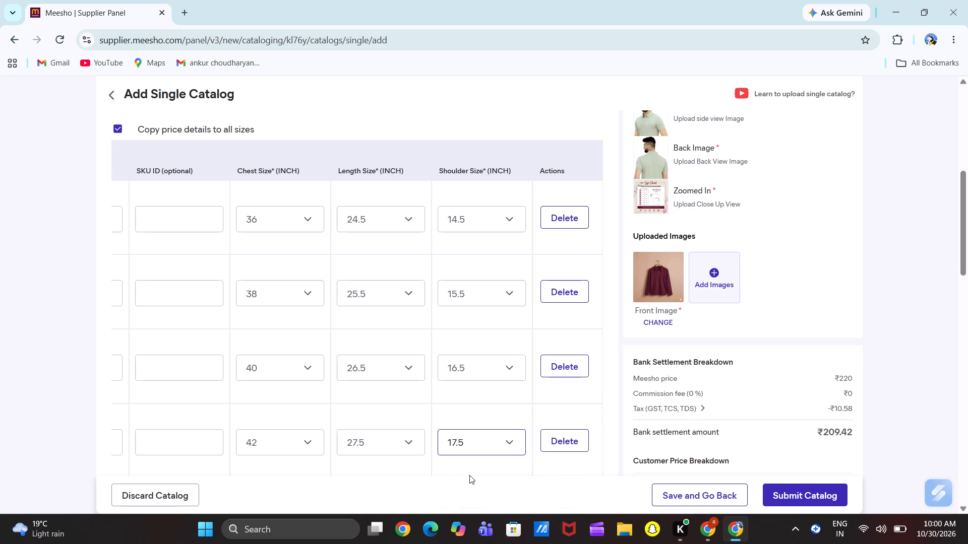
Find and choose Maroon as Product 2's color in the product details.
scroll(398, 414, down, 3)
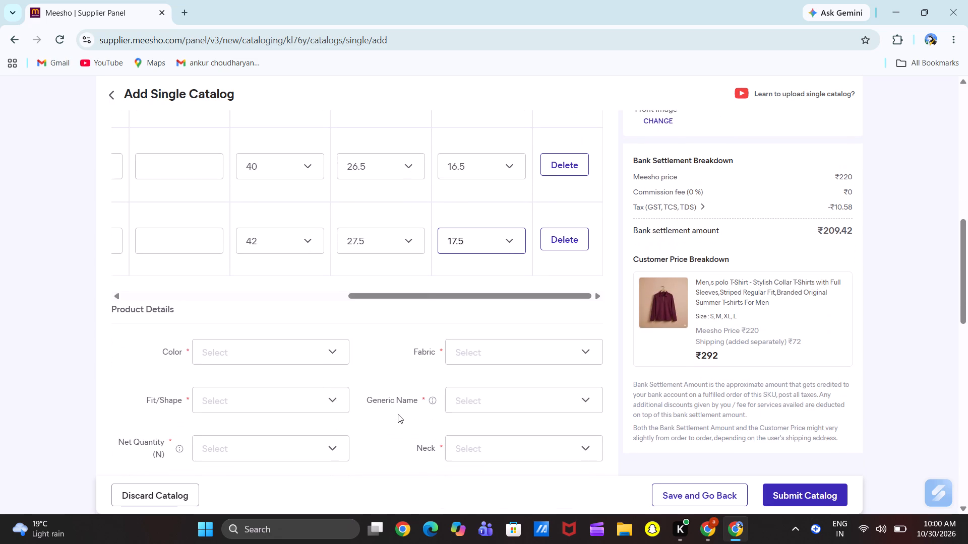
click(269, 353)
text(MAR)
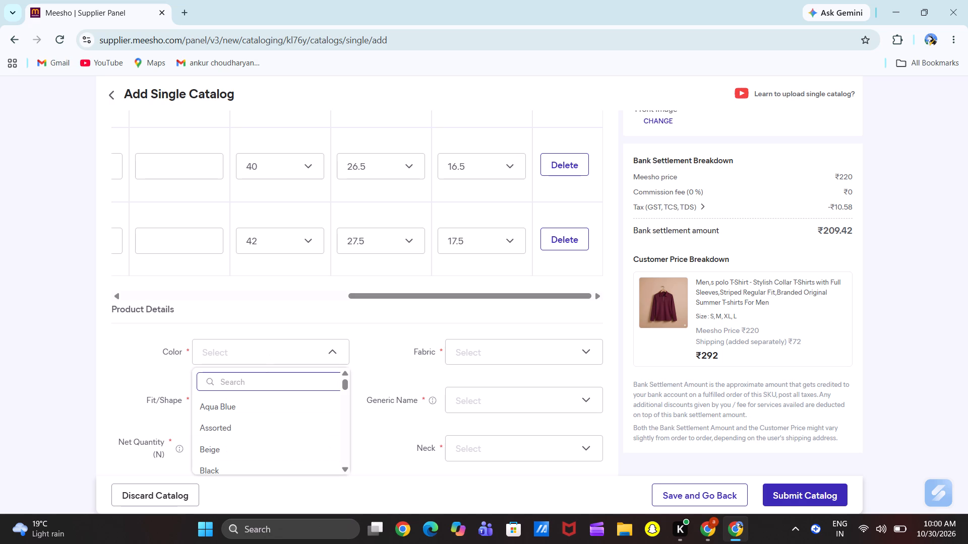
text(MAR)
text(MA)
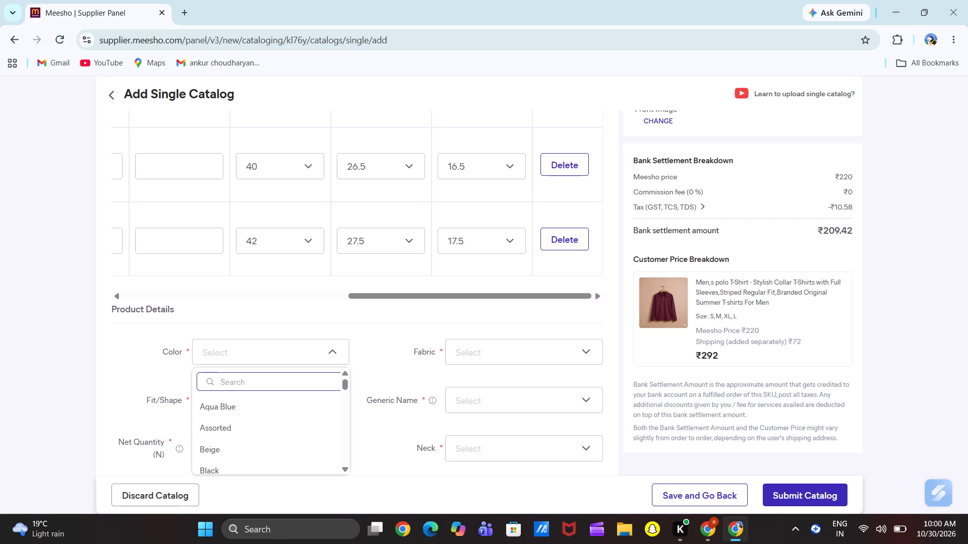
click(241, 381)
text(MAR)
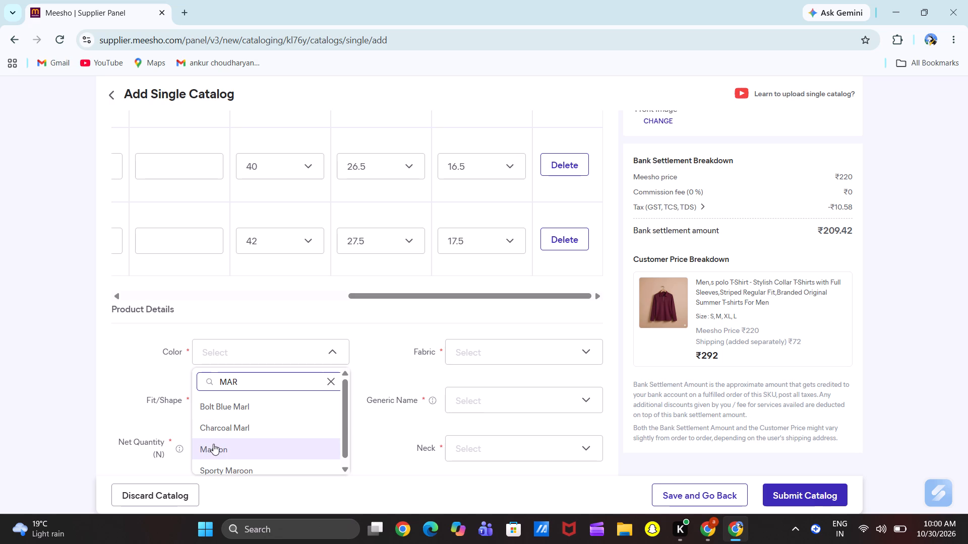
click(213, 444)
Set Product 2's fabric to Cotton Blend and its fit/shape to Regular.
click(485, 357)
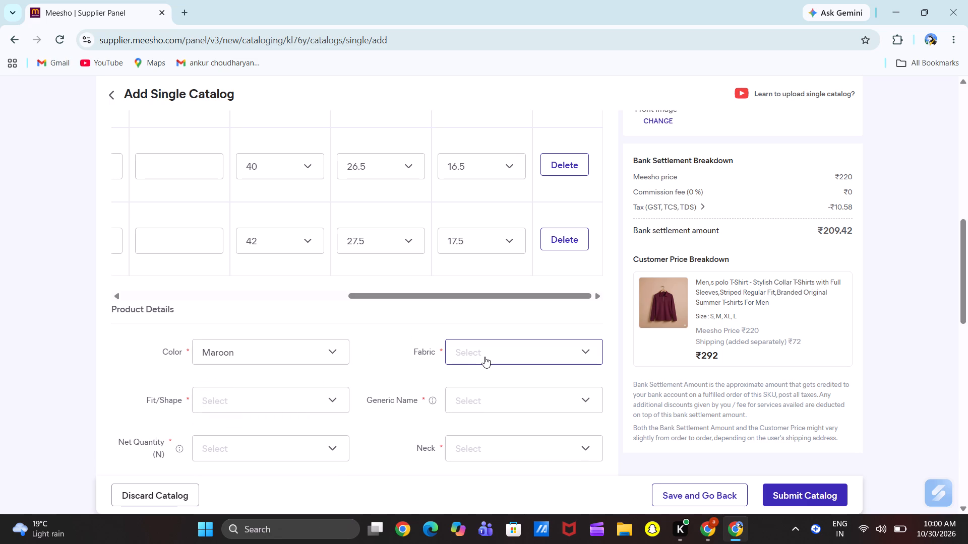
scroll(471, 412, down, 1)
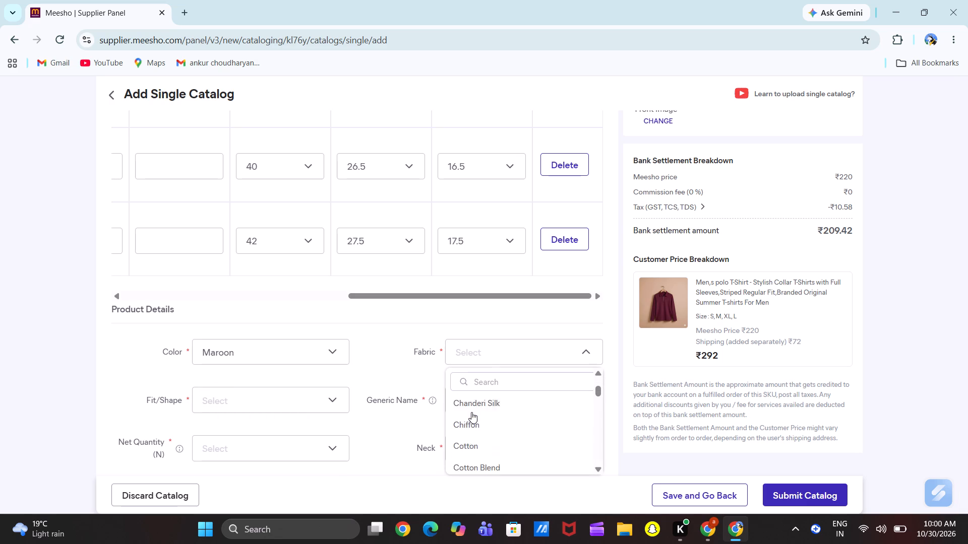
scroll(471, 412, down, 2)
click(471, 412)
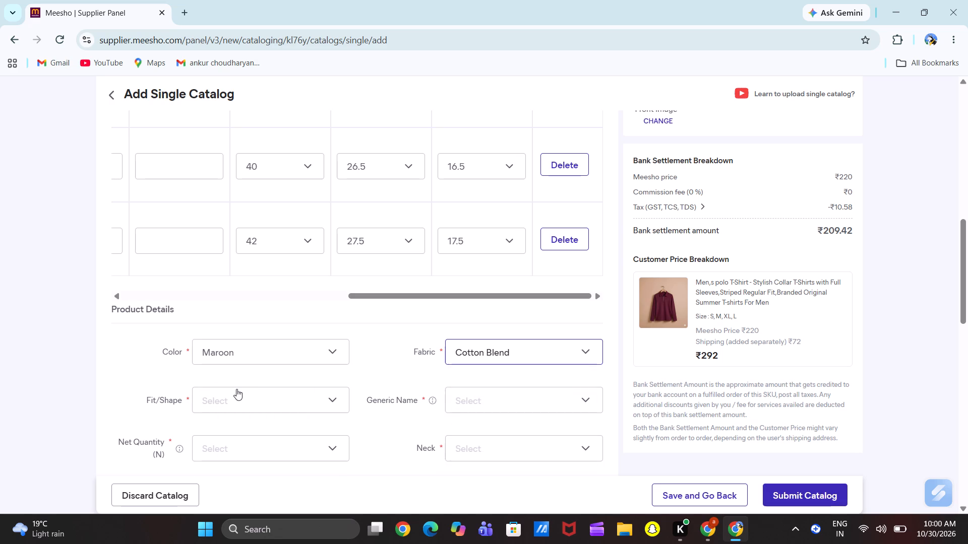
click(236, 392)
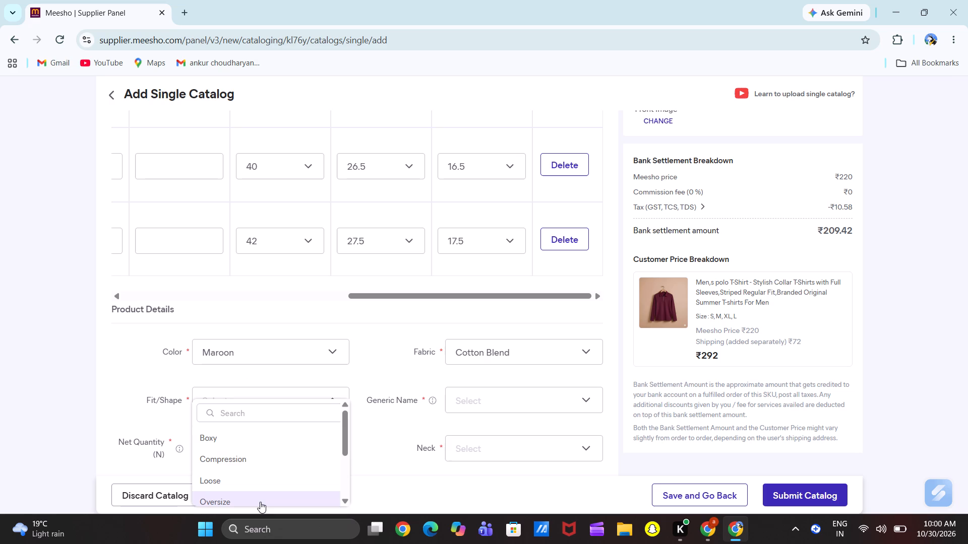
scroll(260, 502, down, 1)
click(230, 470)
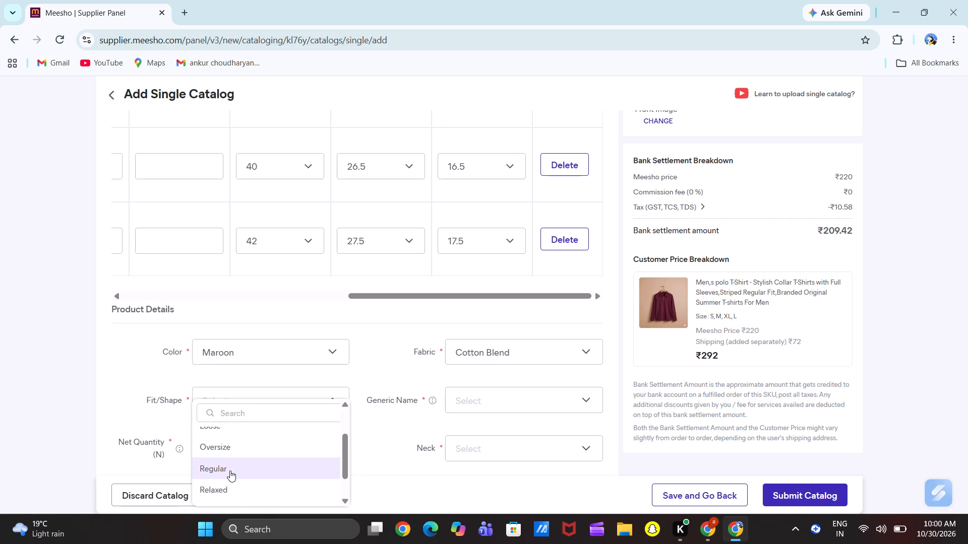
Set Product 2's generic name to Tshirts and its net quantity to 1.
click(507, 412)
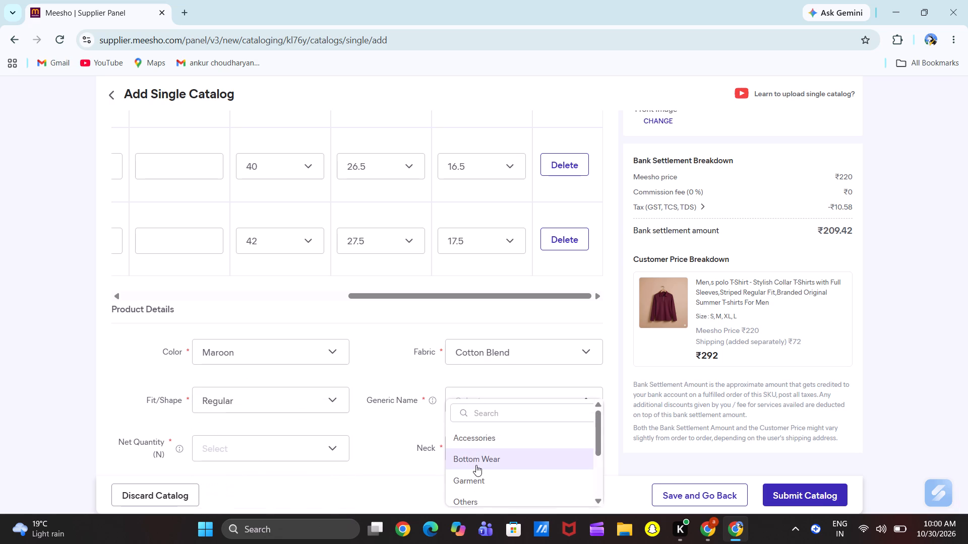
scroll(476, 465, down, 2)
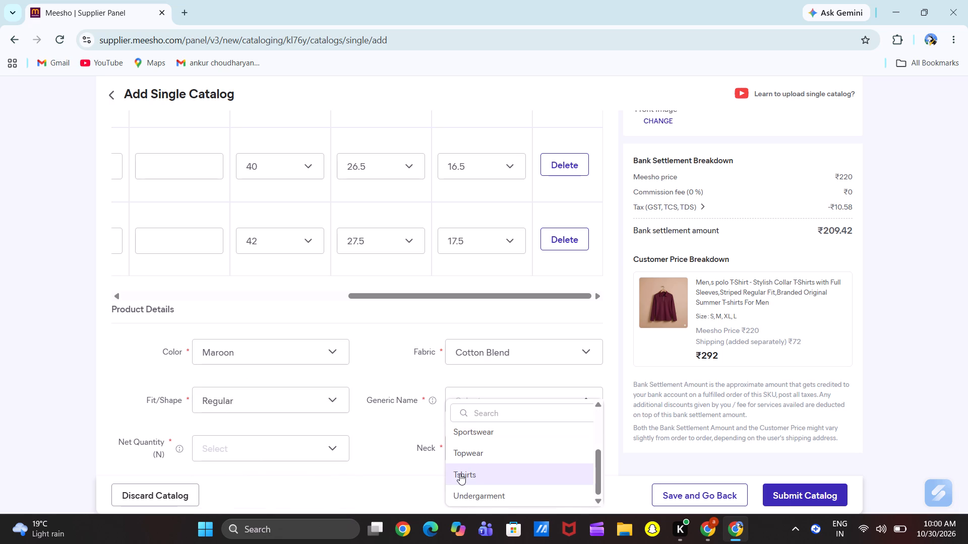
click(460, 473)
click(252, 442)
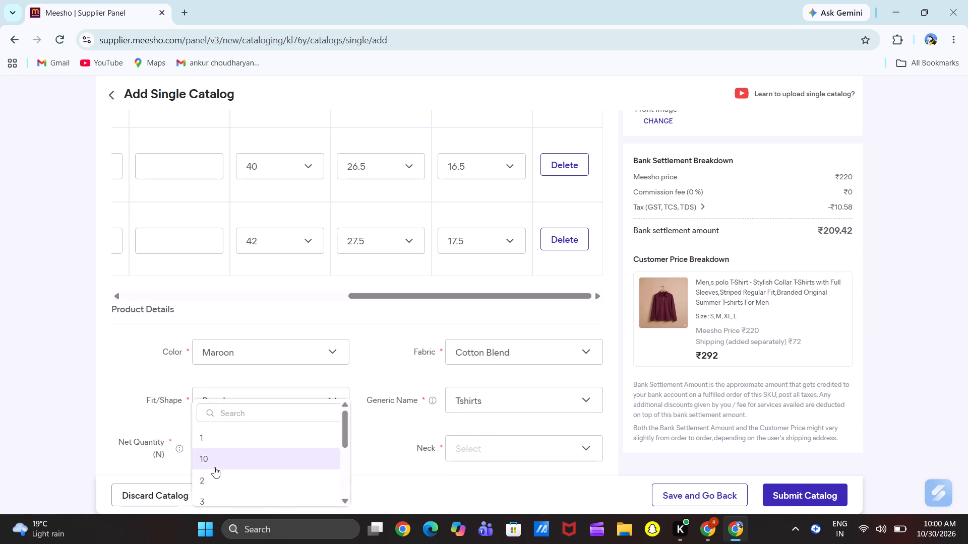
click(239, 432)
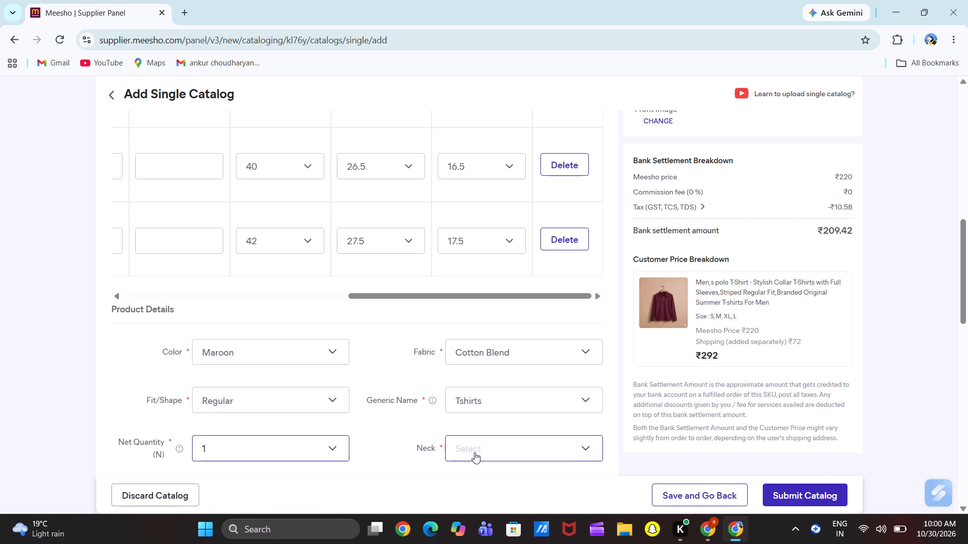
Set Product 2's neck to Polo and its occasion to Casual.
click(482, 454)
scroll(477, 474, down, 1)
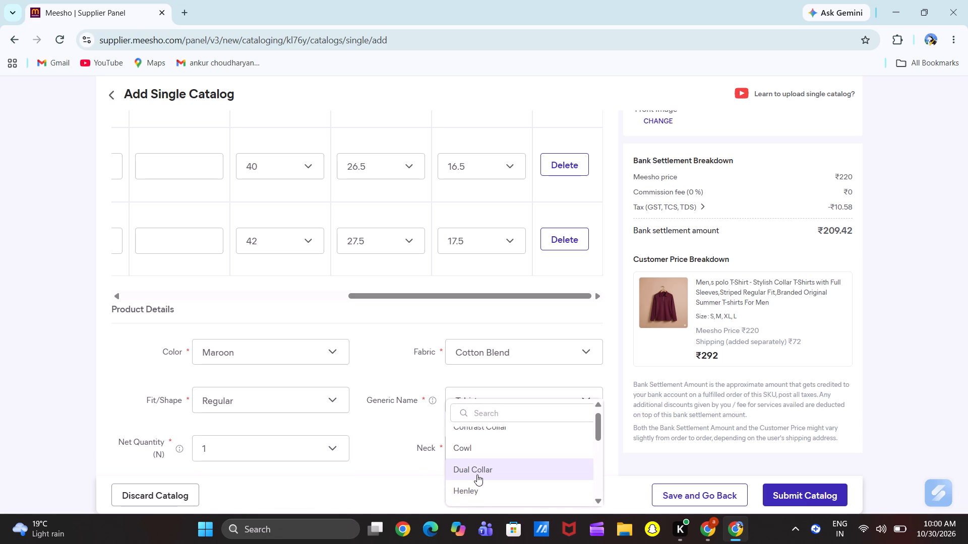
scroll(477, 474, down, 1)
click(477, 474)
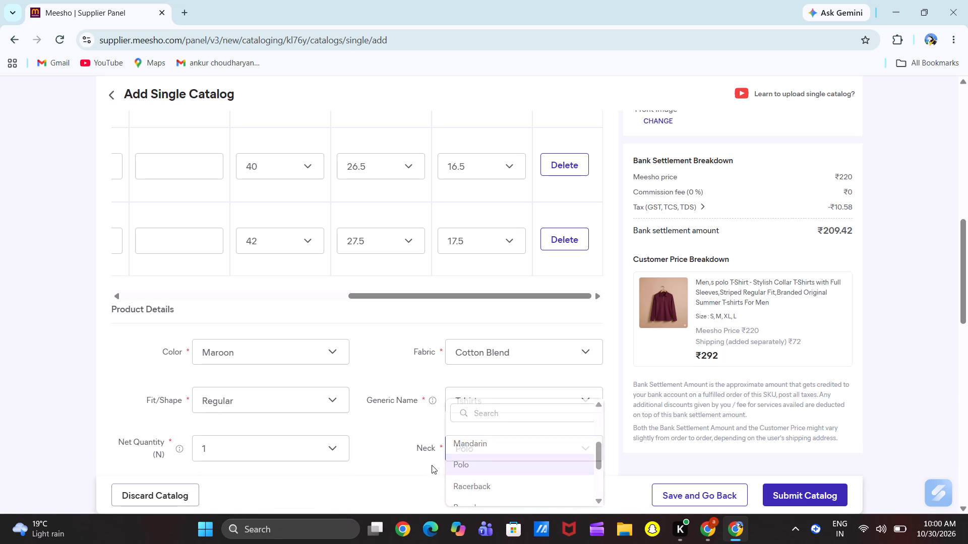
scroll(432, 465, down, 3)
click(239, 314)
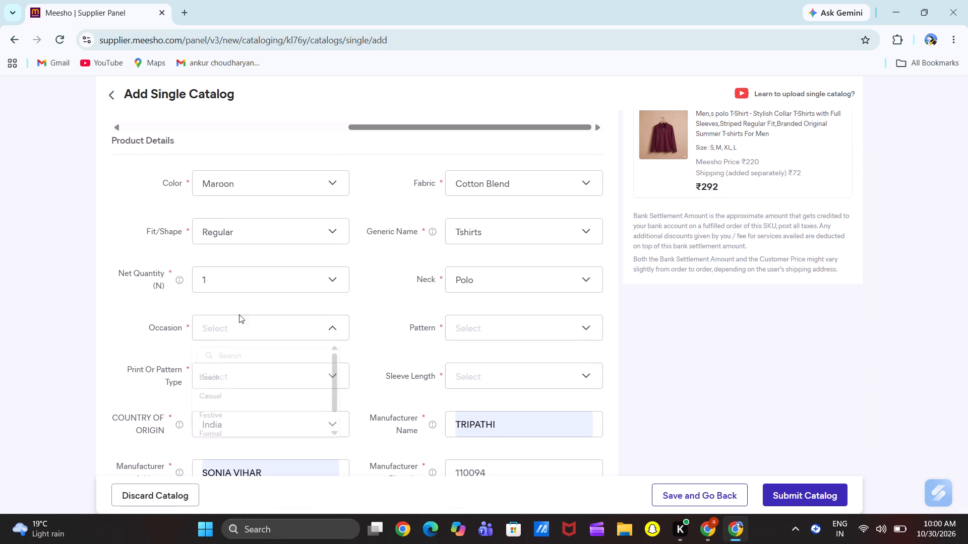
click(267, 393)
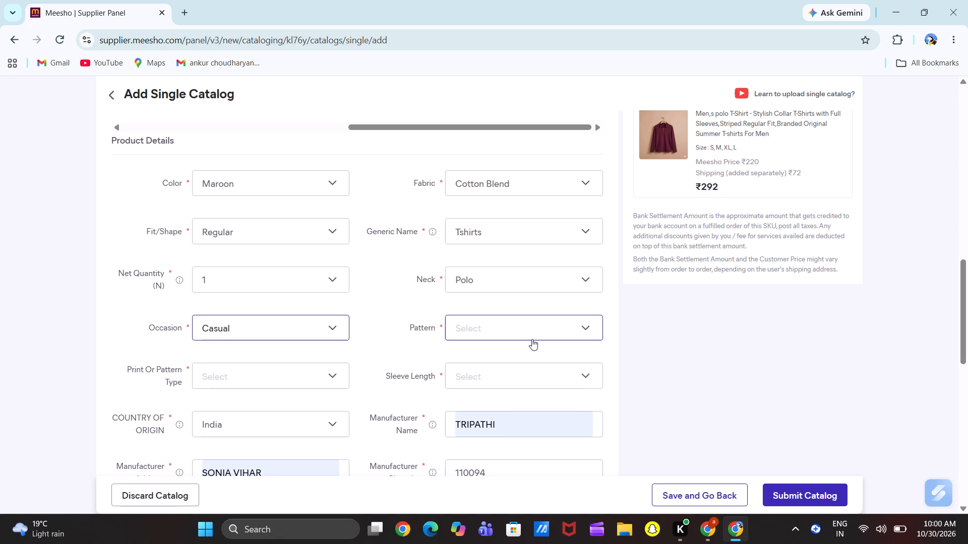
Set both the pattern and the print or pattern type of Product 2 to Solid.
click(532, 339)
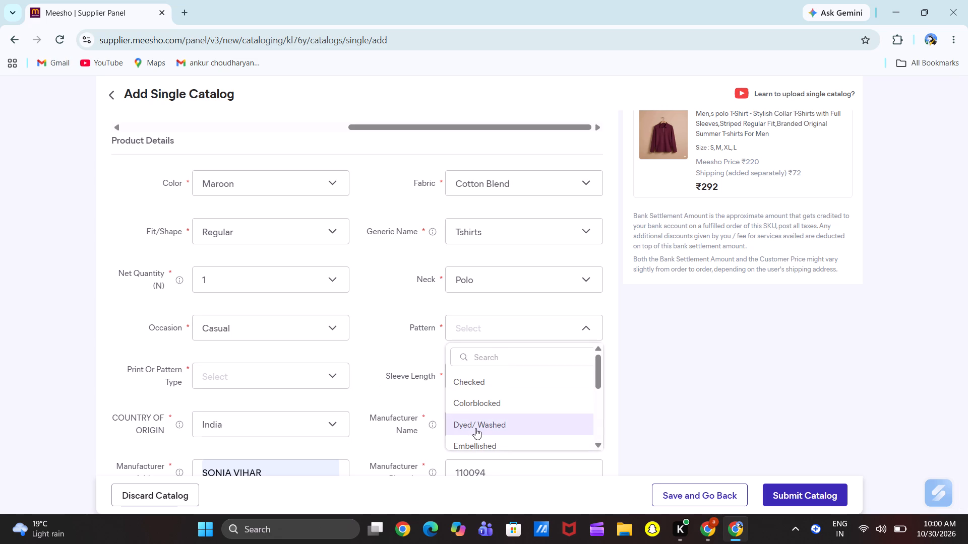
scroll(475, 428, down, 2)
click(475, 428)
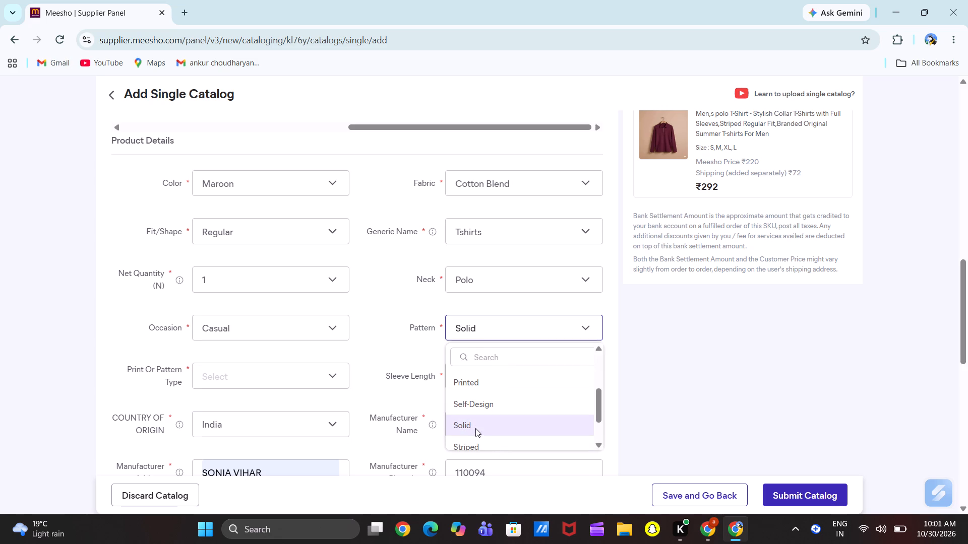
click(231, 376)
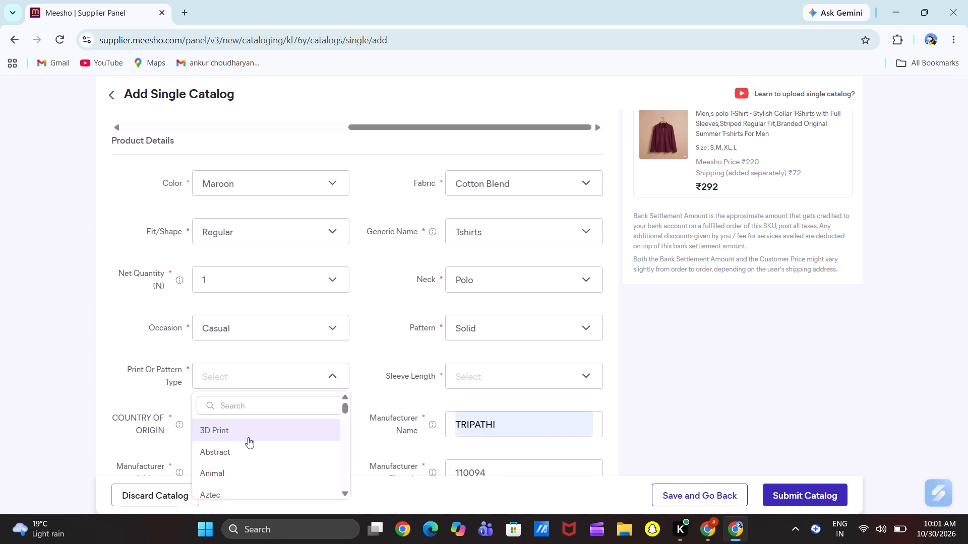
scroll(248, 437, down, 3)
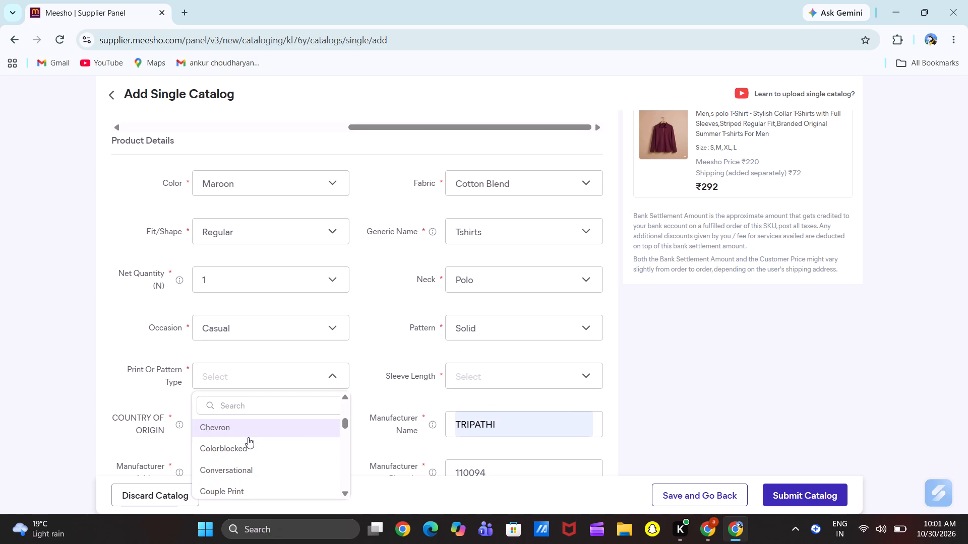
scroll(248, 437, down, 2)
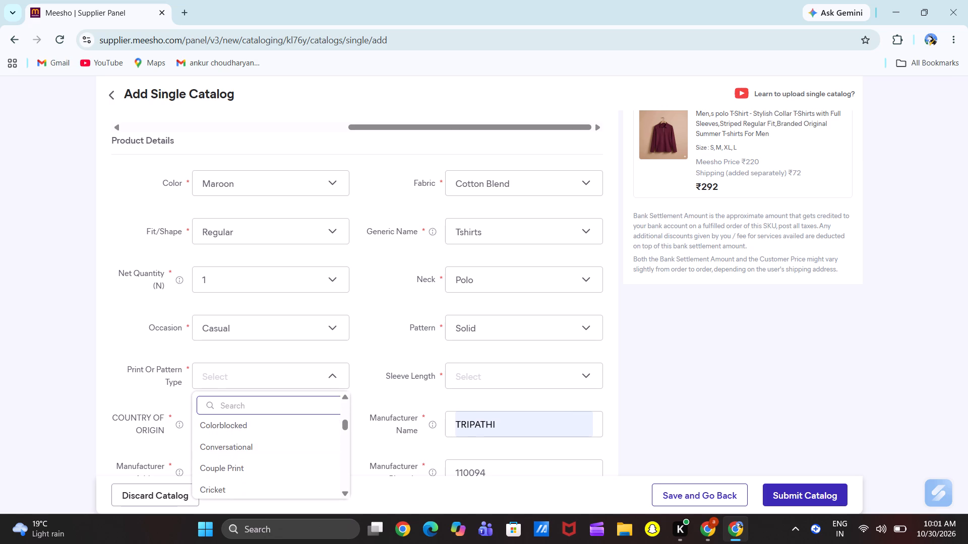
click(237, 407)
text(SO)
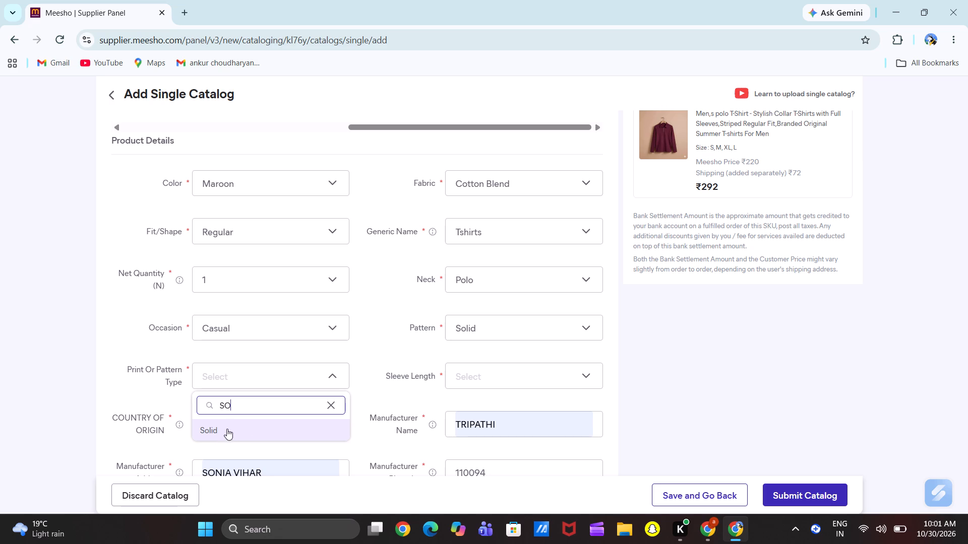
click(217, 430)
click(217, 430)
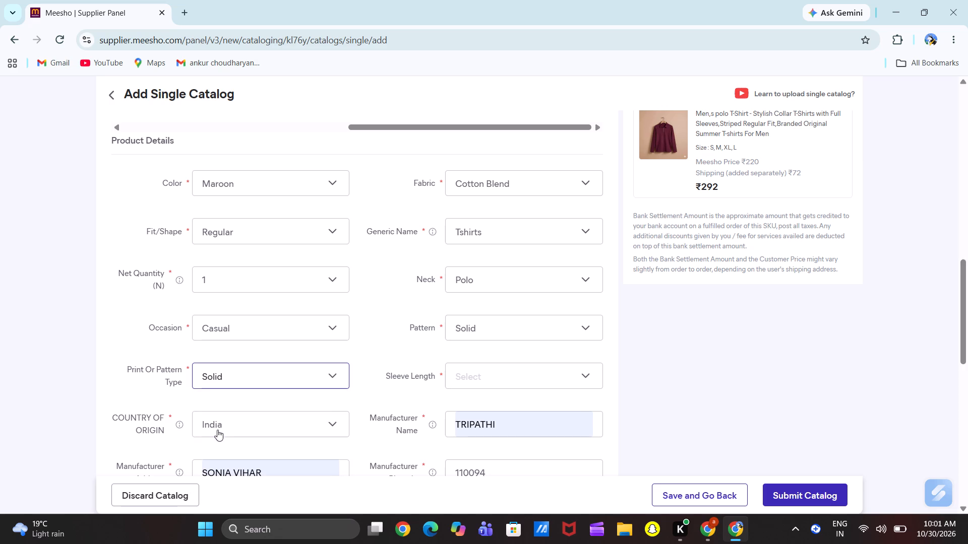
click(217, 430)
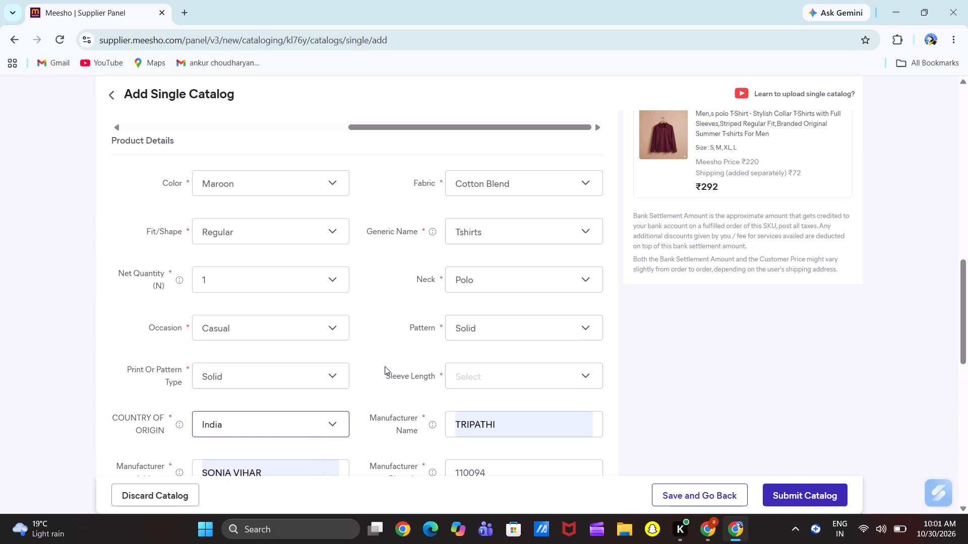
Set Product 2's sleeve length to Long Sleeves.
click(474, 378)
click(487, 436)
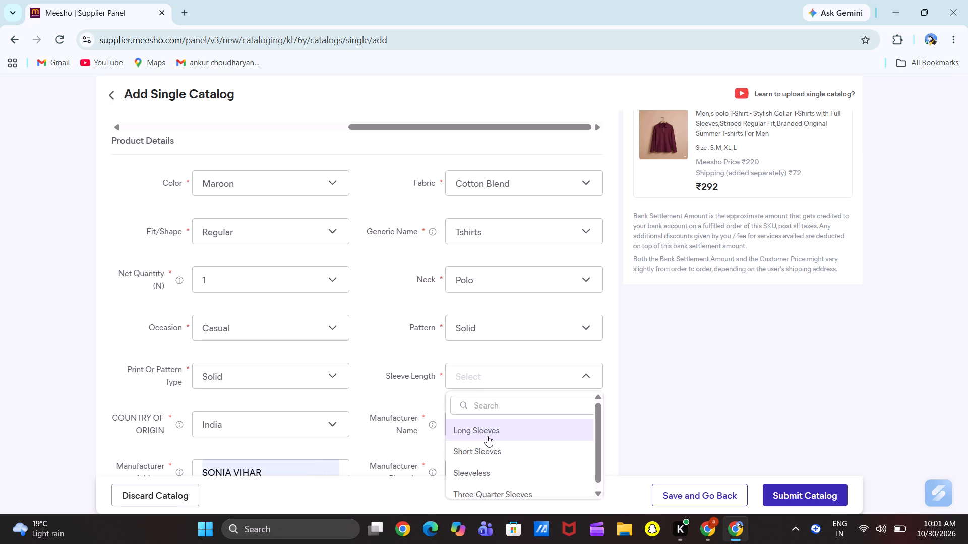
Set Product 2's length attribute to Regular.
scroll(391, 380, down, 5)
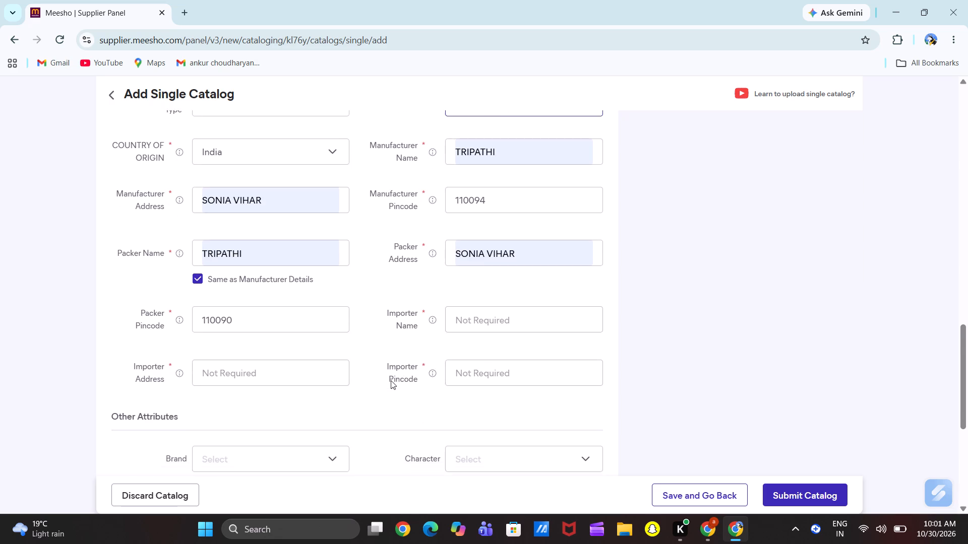
scroll(391, 380, down, 3)
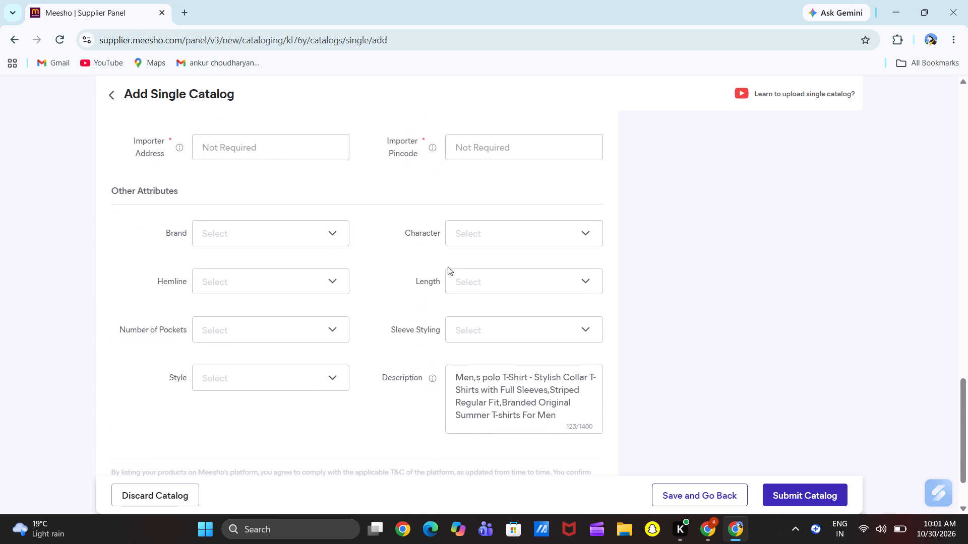
click(474, 288)
click(476, 380)
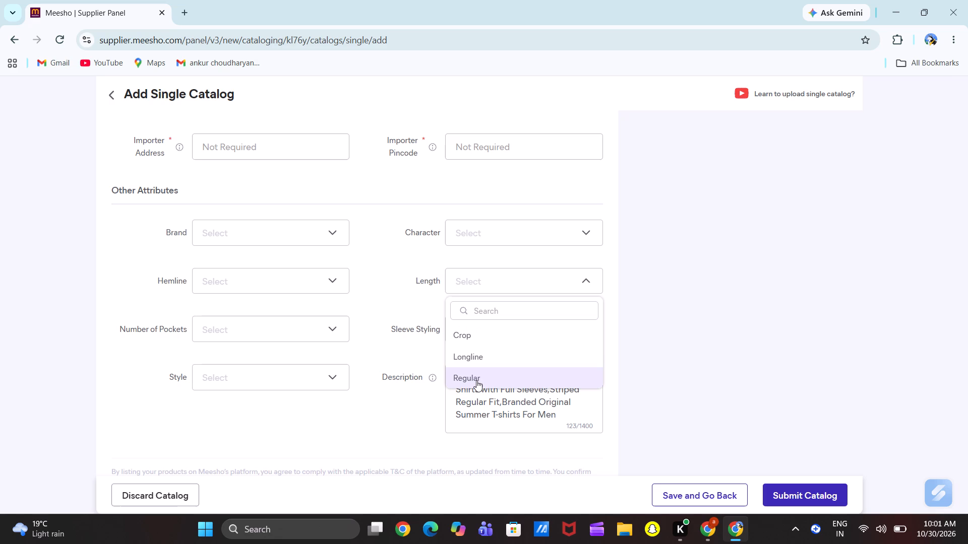
Set Product 2's style to Korean and its number of pockets to No Pocket.
click(245, 376)
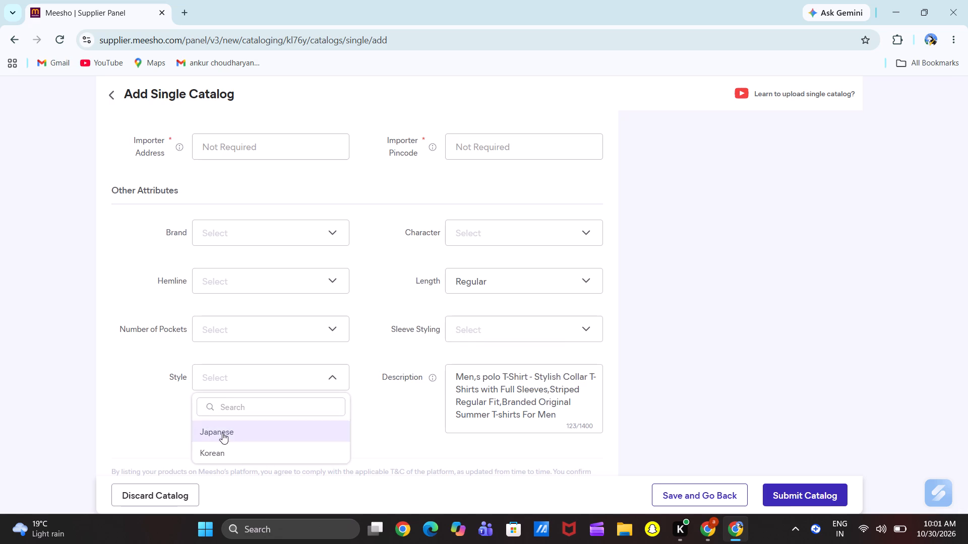
click(235, 452)
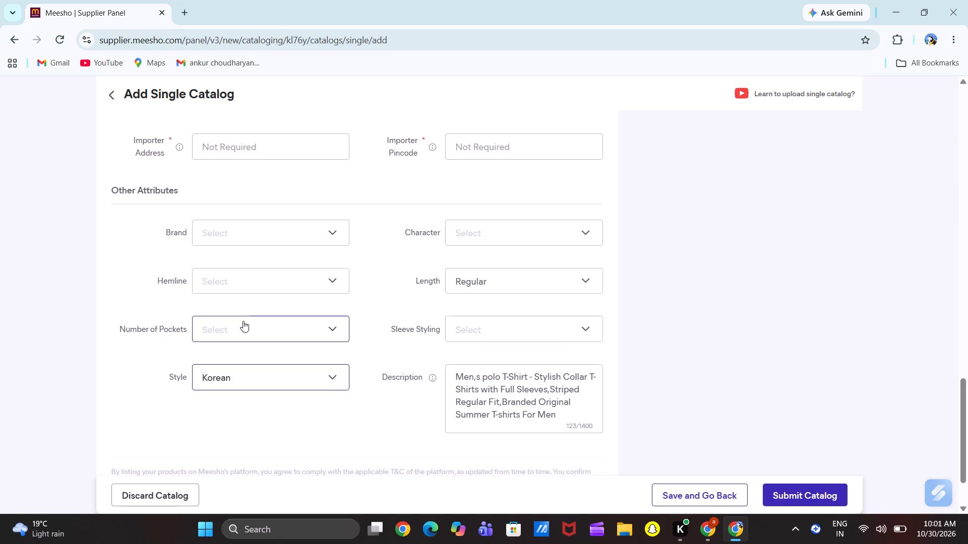
click(243, 321)
click(243, 432)
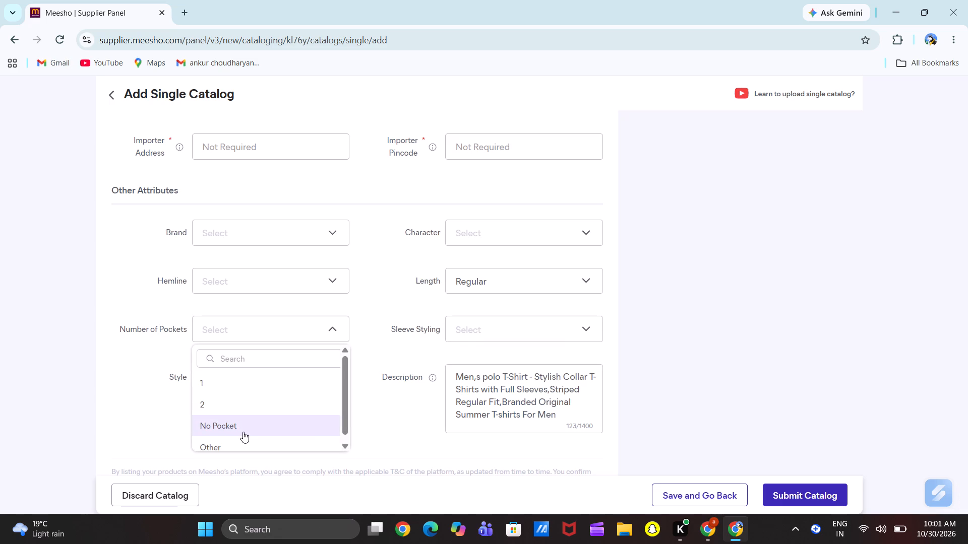
Switch to Product 3 and enter FULL=KARARA;[BLACK as its style code.
scroll(392, 289, up, 5)
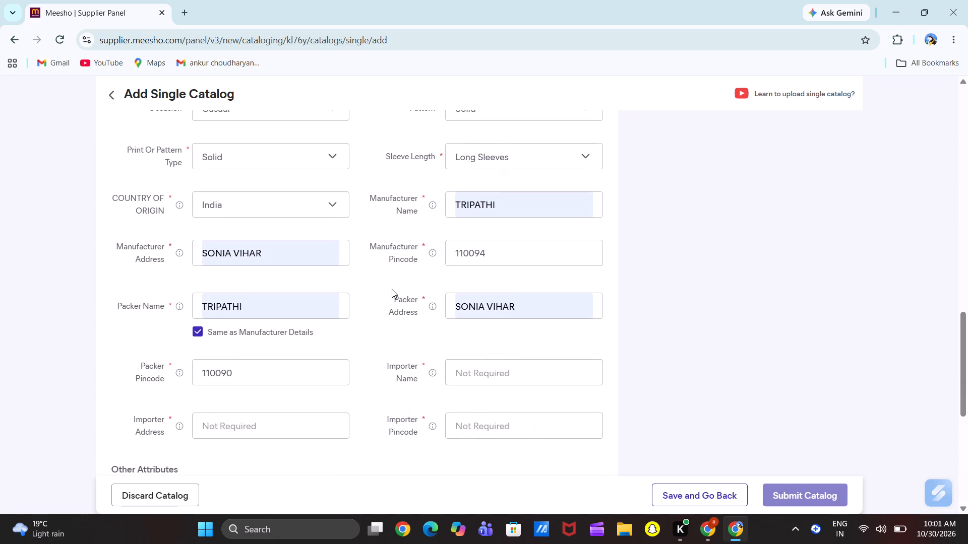
scroll(392, 289, up, 5)
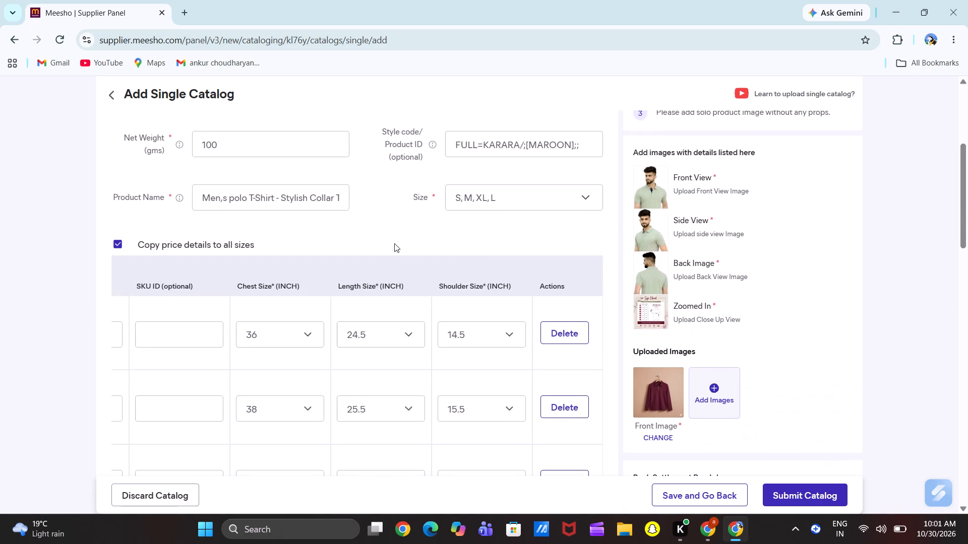
scroll(394, 243, up, 3)
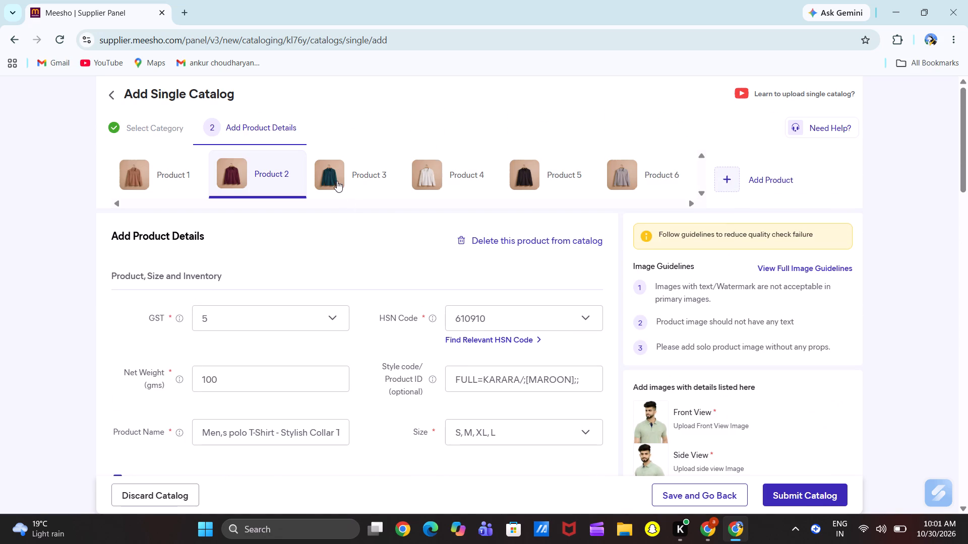
click(337, 181)
click(484, 377)
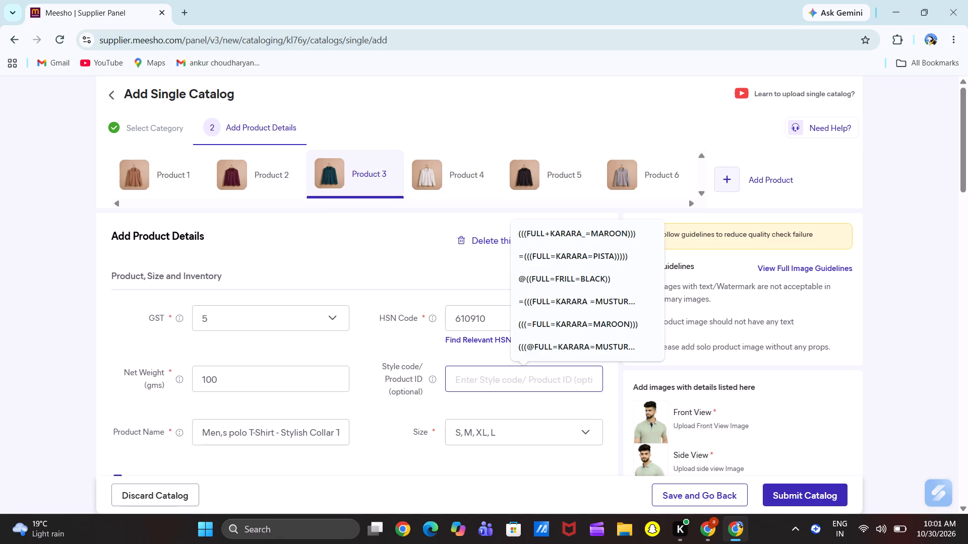
key(f)
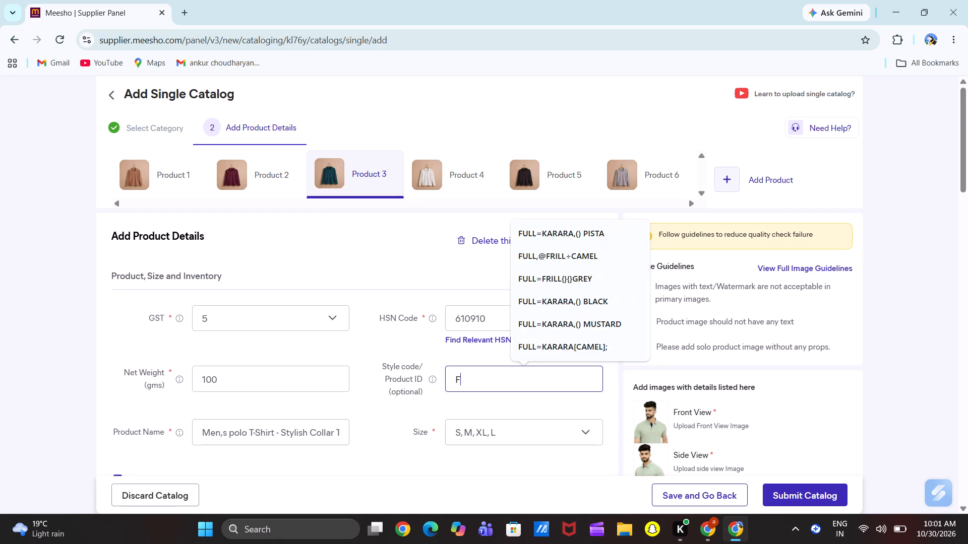
text(ULL)
key(equal)
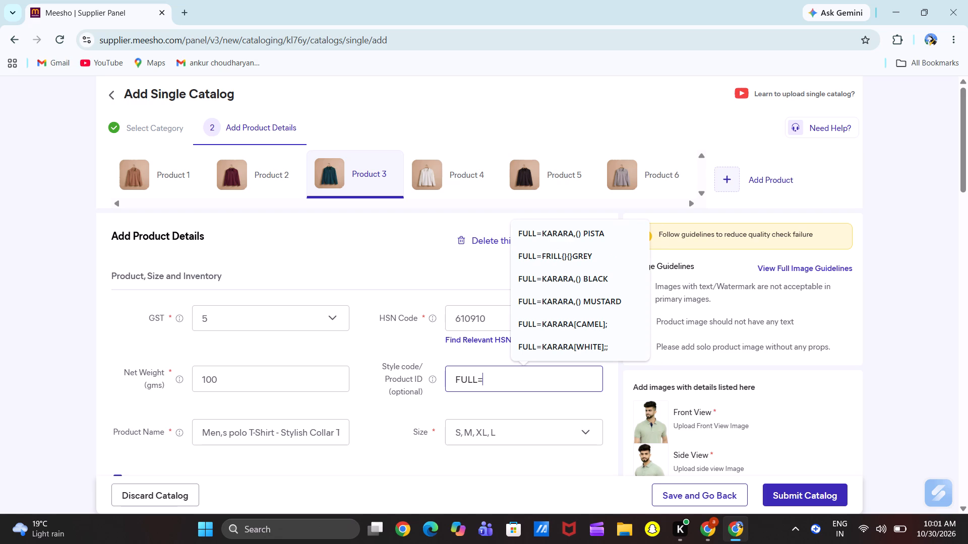
key(k)
text(ARAR)
key(a)
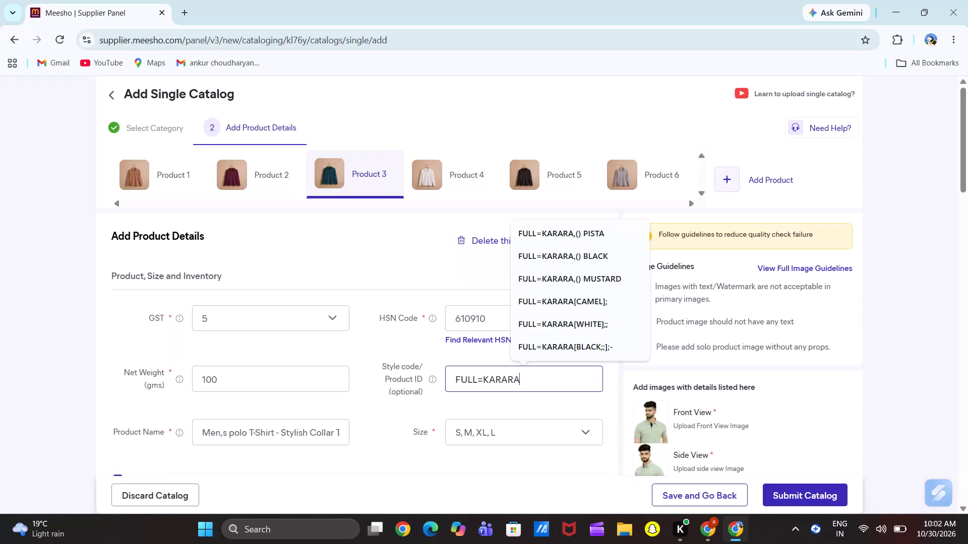
key(semicolon)
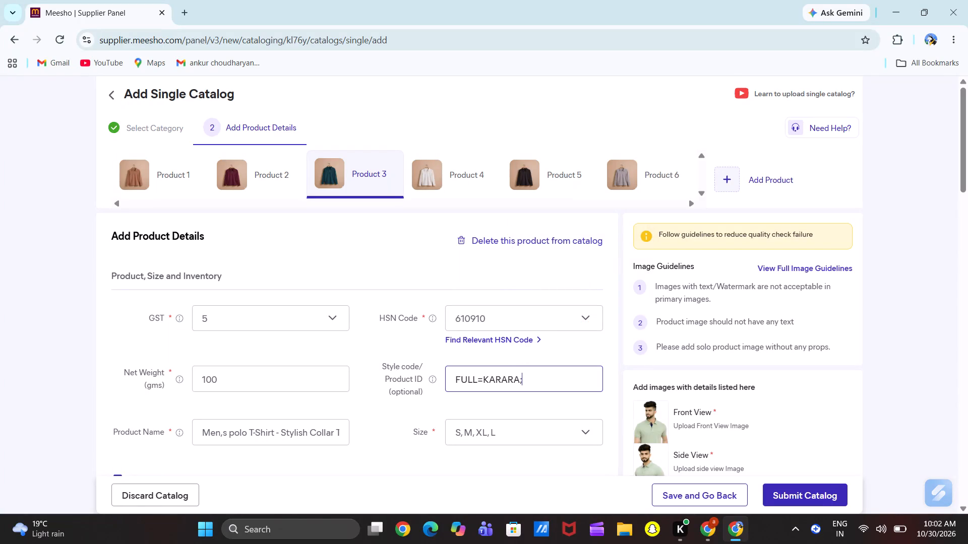
key(bracketleft)
text(BLACK)
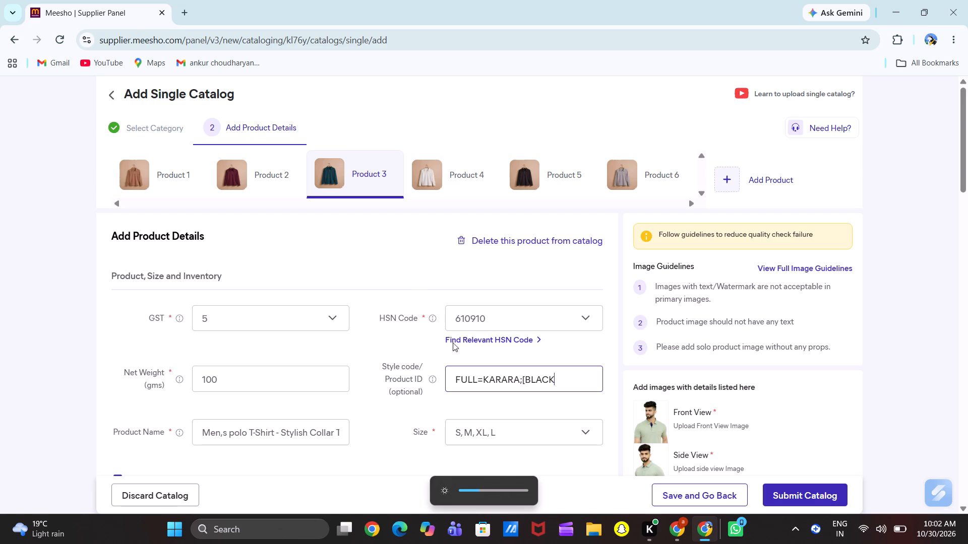
Replace the colour in Product 3's style code with TEAL and complete the code as FULL=KARARA;[TEAL];;.
scroll(390, 249, down, 1)
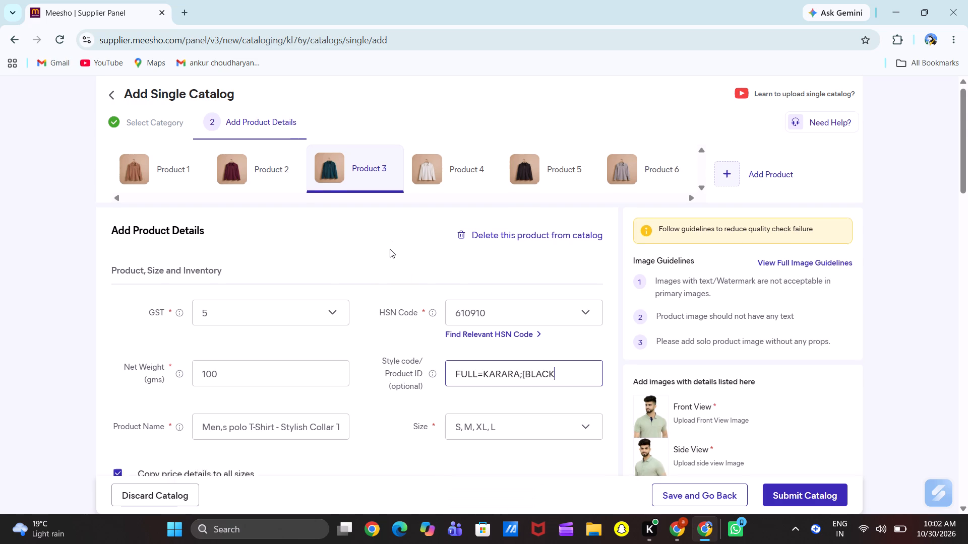
scroll(390, 249, down, 5)
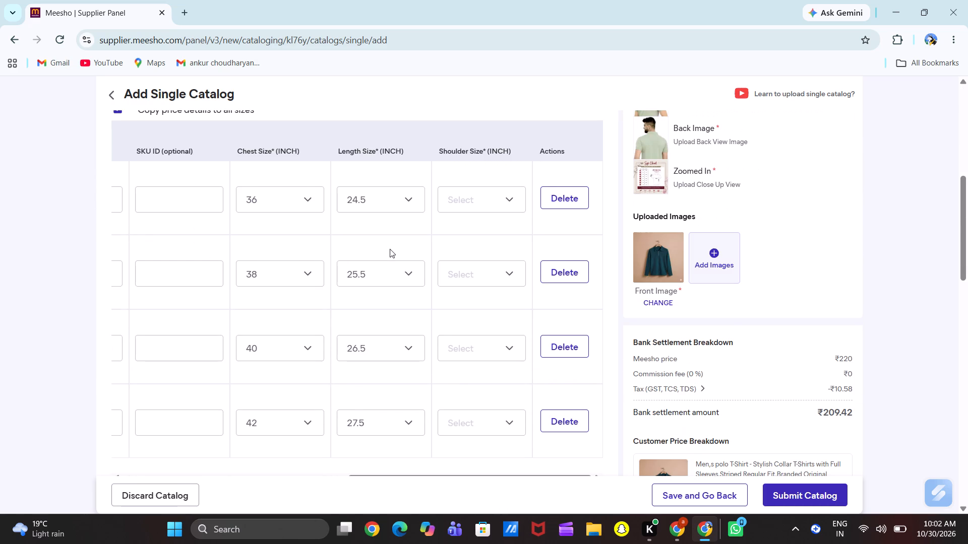
scroll(390, 249, down, 1)
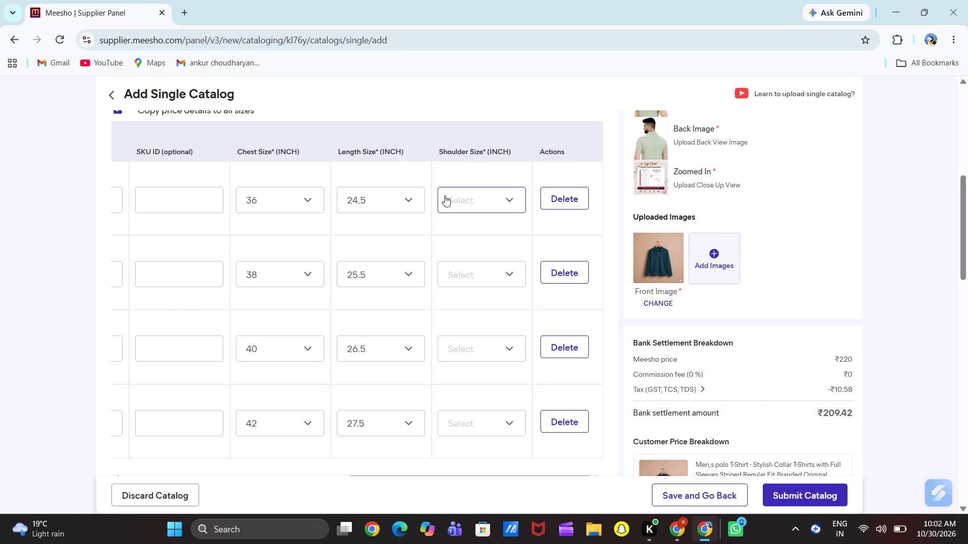
scroll(445, 195, up, 4)
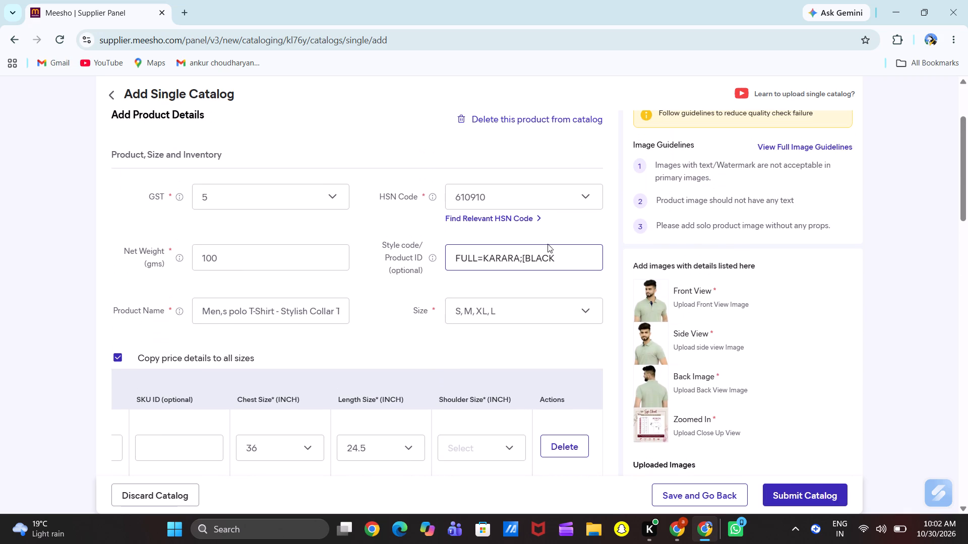
key(BackSpace)
key(BackSpace)
key(BackSpace)
key(BackSpace)
key(BackSpace)
key(t)
text(EAL)
key(bracketright)
text(;;)
Set Product 3's shoulder size to 14.5 inches for the 36-inch chest row and 15.5 inches for the 38-inch chest row.
scroll(377, 305, down, 2)
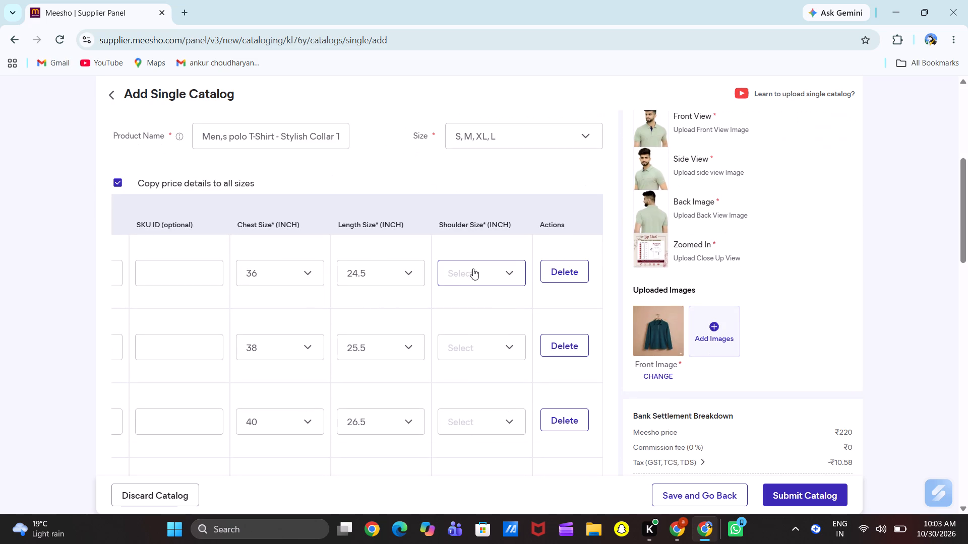
click(479, 267)
scroll(477, 351, down, 1)
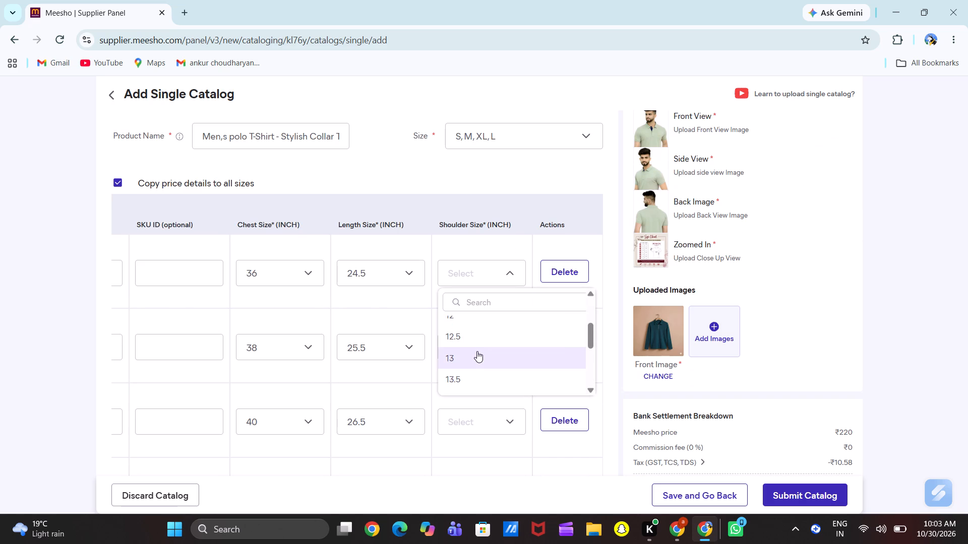
scroll(477, 351, down, 3)
click(477, 351)
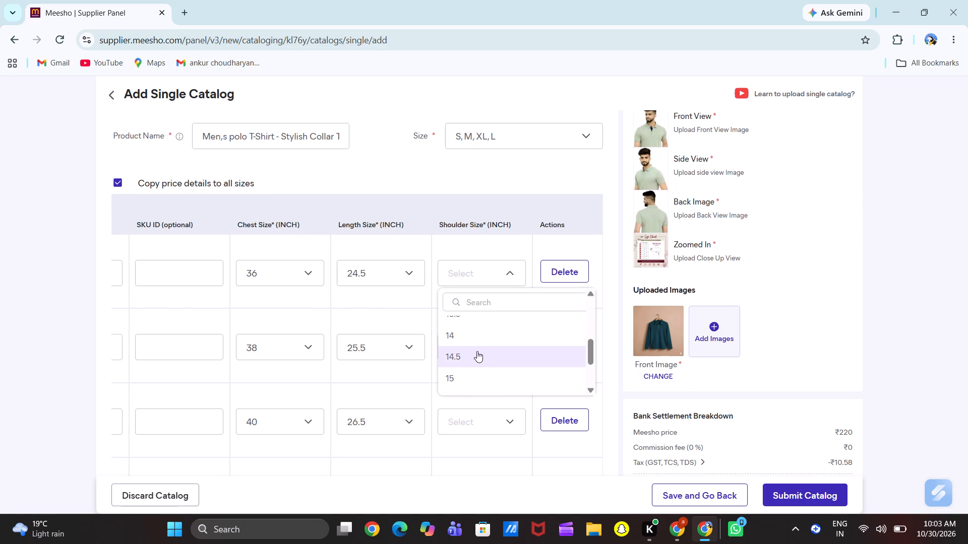
click(457, 346)
scroll(476, 419, down, 1)
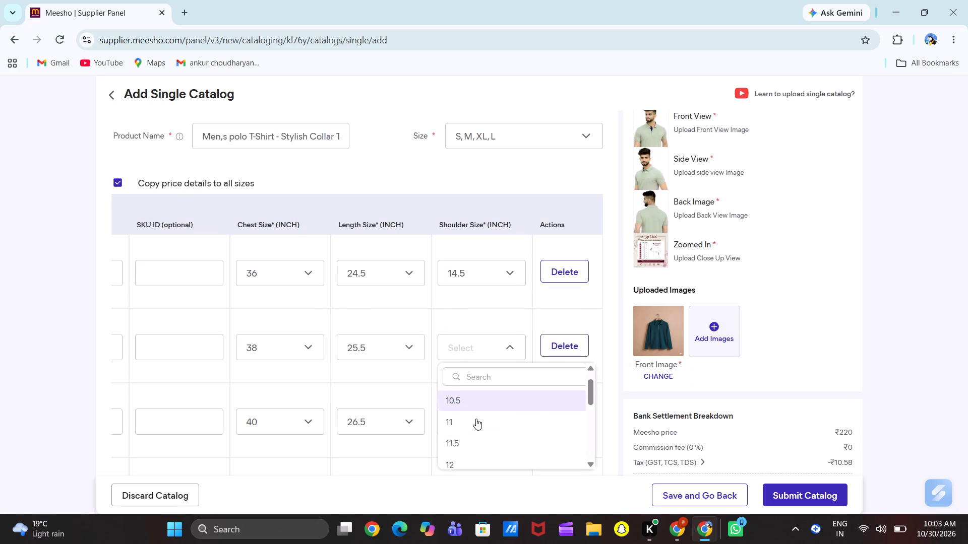
scroll(476, 419, down, 3)
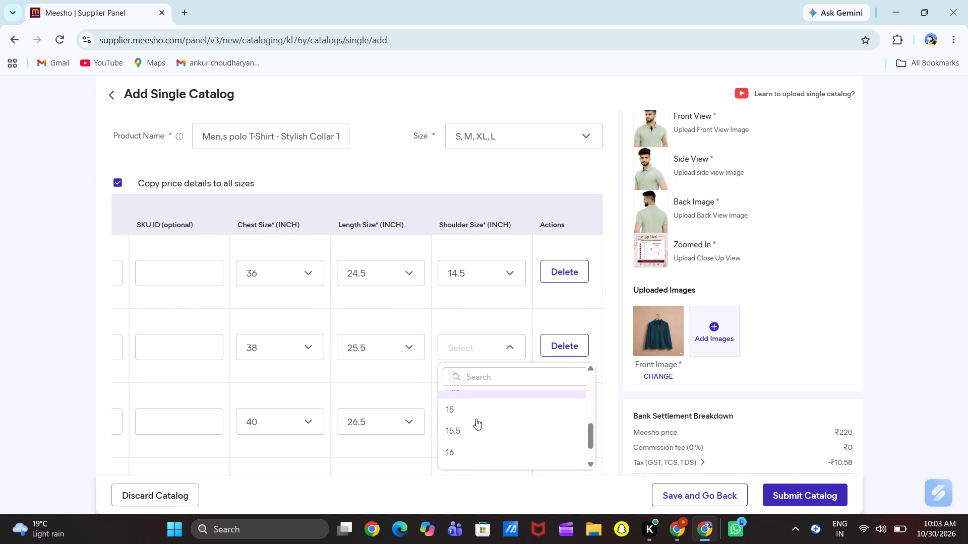
scroll(476, 419, down, 1)
click(468, 424)
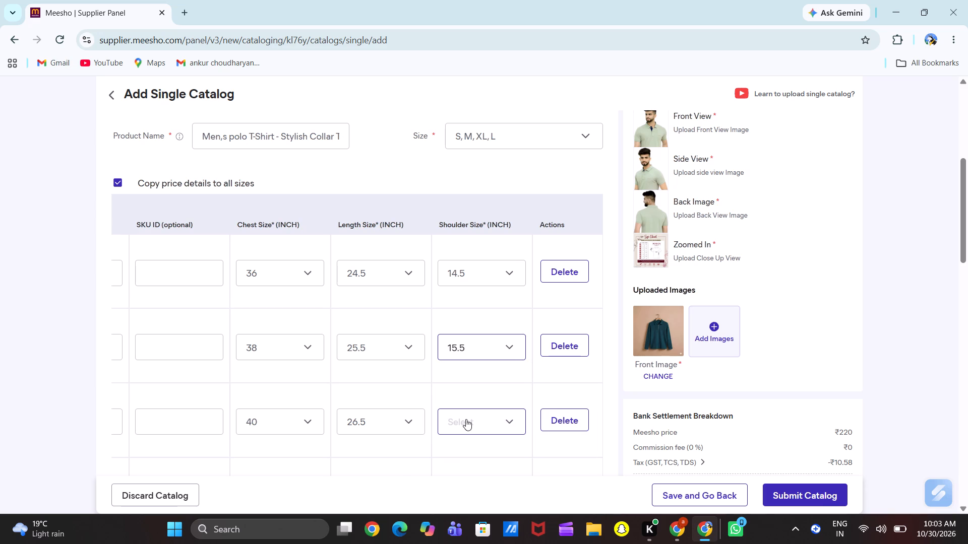
Set Product 3's shoulder size to 16.5 inches for the 40-inch chest row.
click(466, 419)
scroll(486, 460, down, 2)
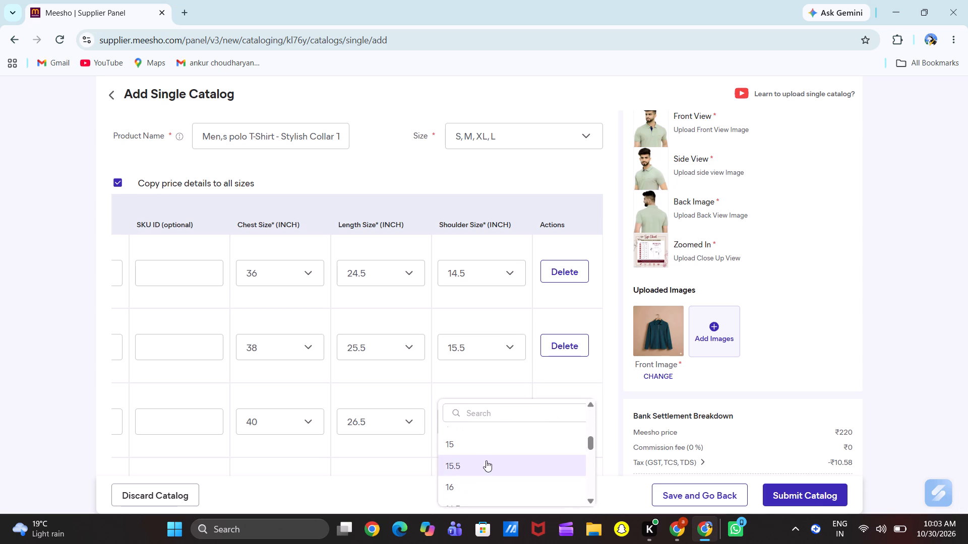
scroll(486, 460, down, 1)
click(478, 479)
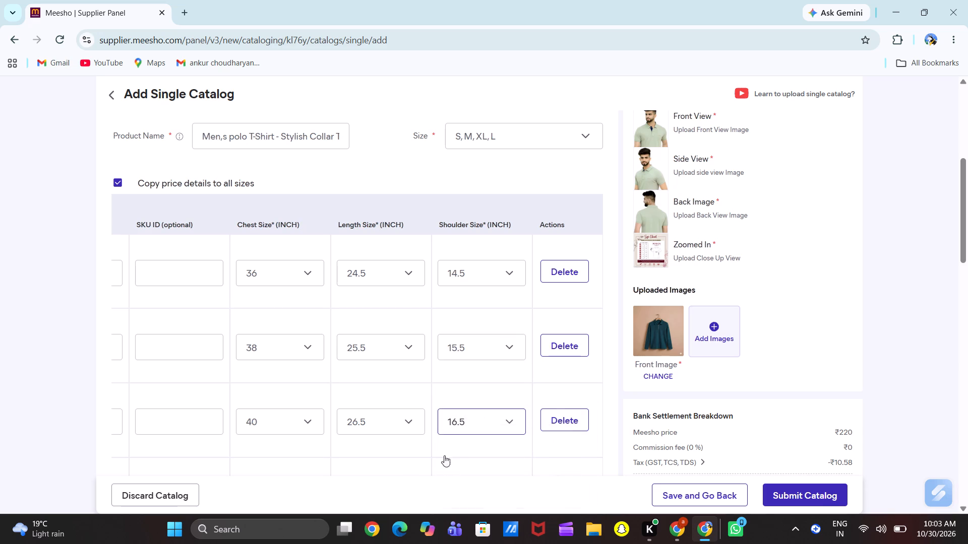
Set Product 3's shoulder size to 17.5 inches for the 42-inch chest row.
scroll(450, 439, down, 1)
click(462, 413)
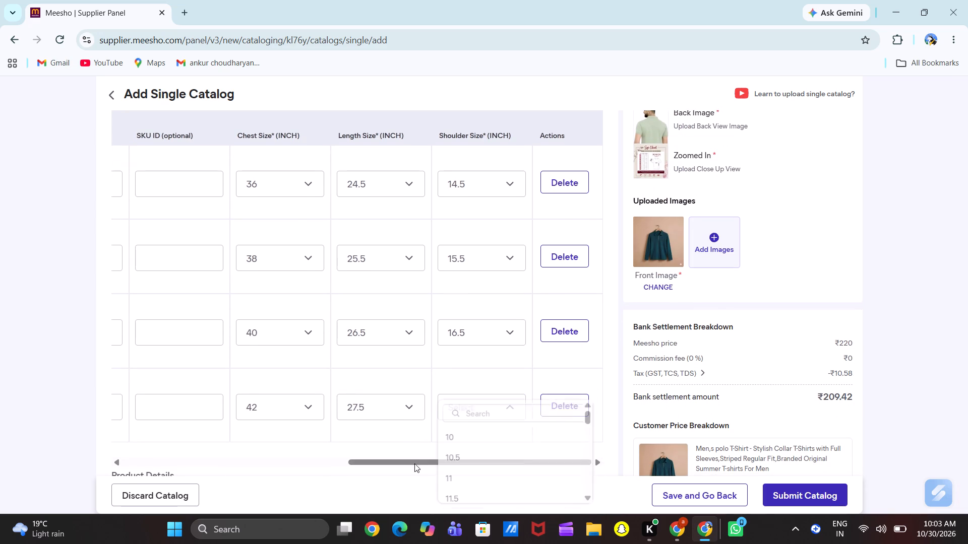
scroll(457, 469, down, 3)
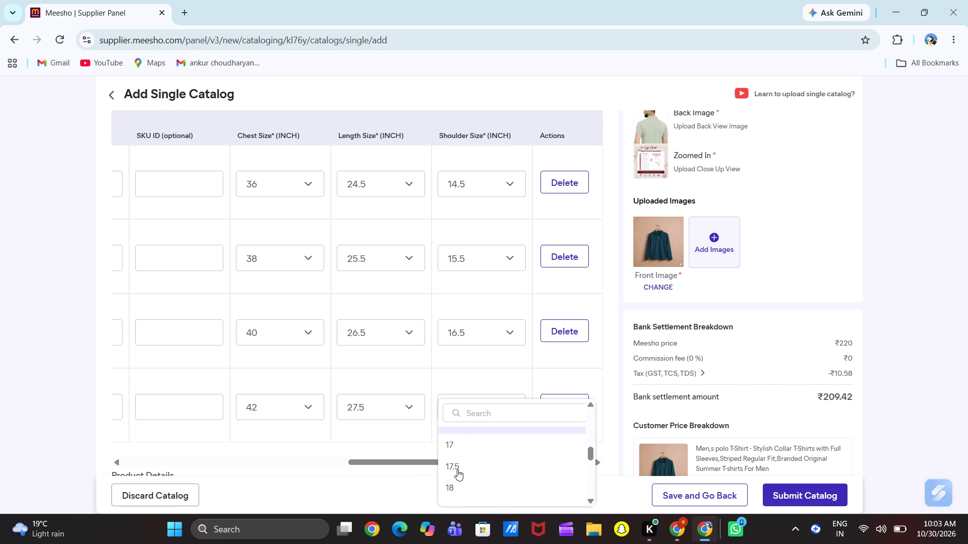
scroll(457, 469, down, 1)
click(457, 469)
Set Product 3's color to Teal in the product details, searching the color options for TEA.
scroll(344, 426, down, 4)
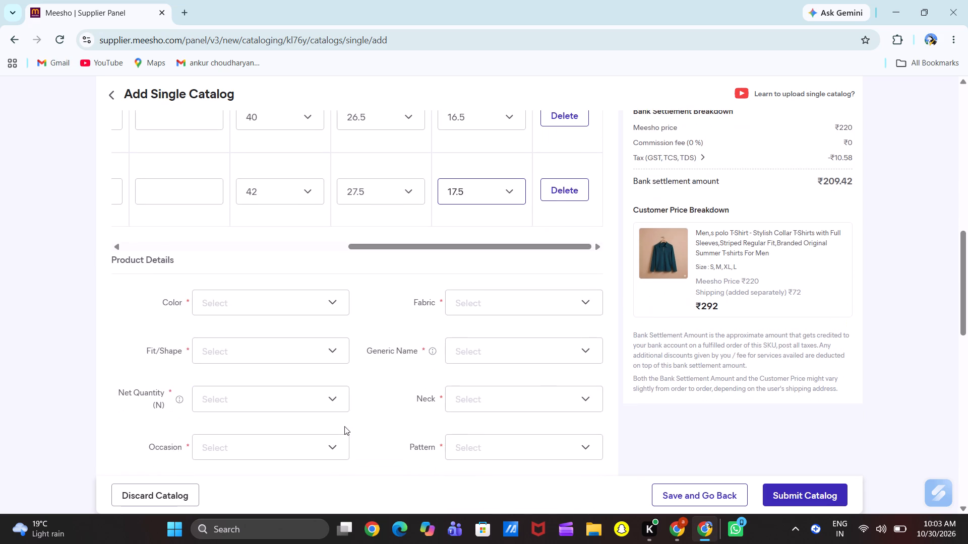
scroll(344, 426, down, 1)
click(227, 235)
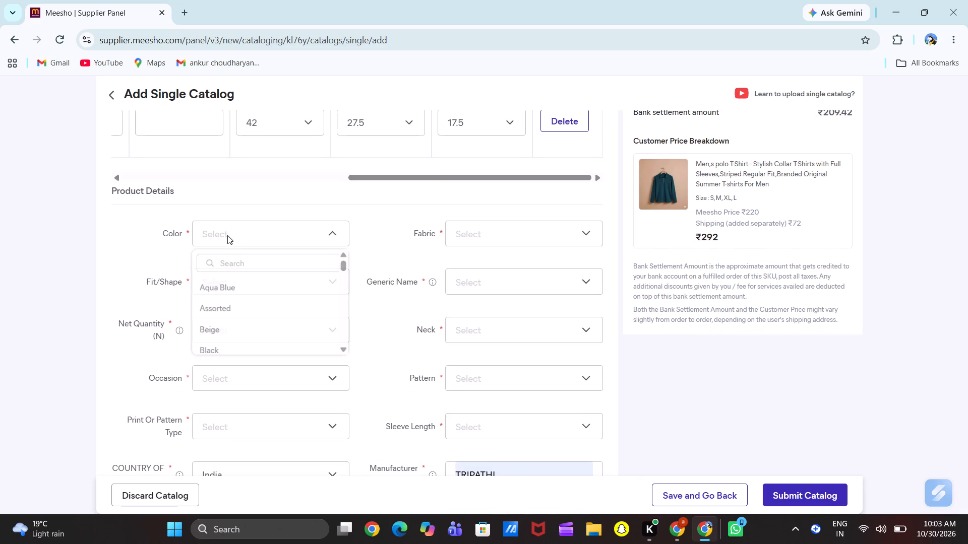
click(248, 263)
text(TE)
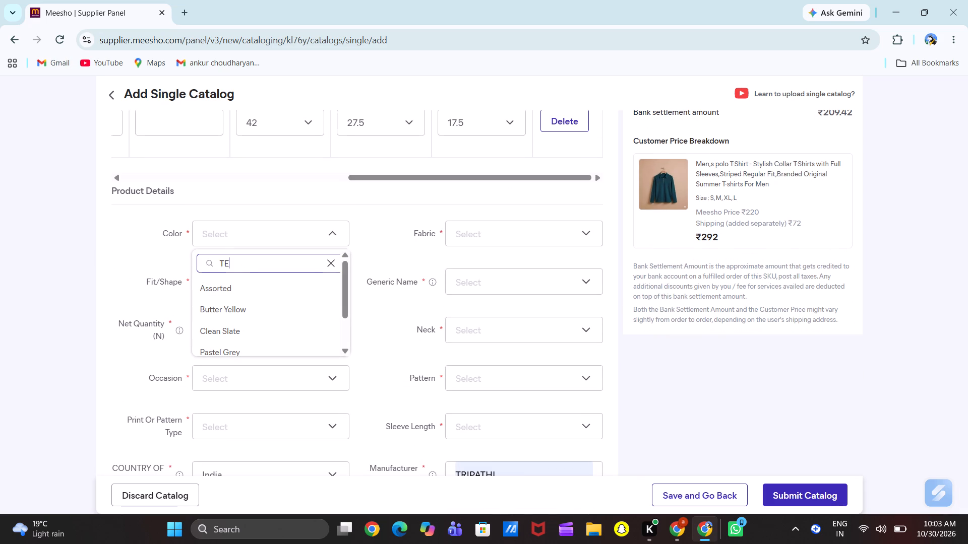
key(a)
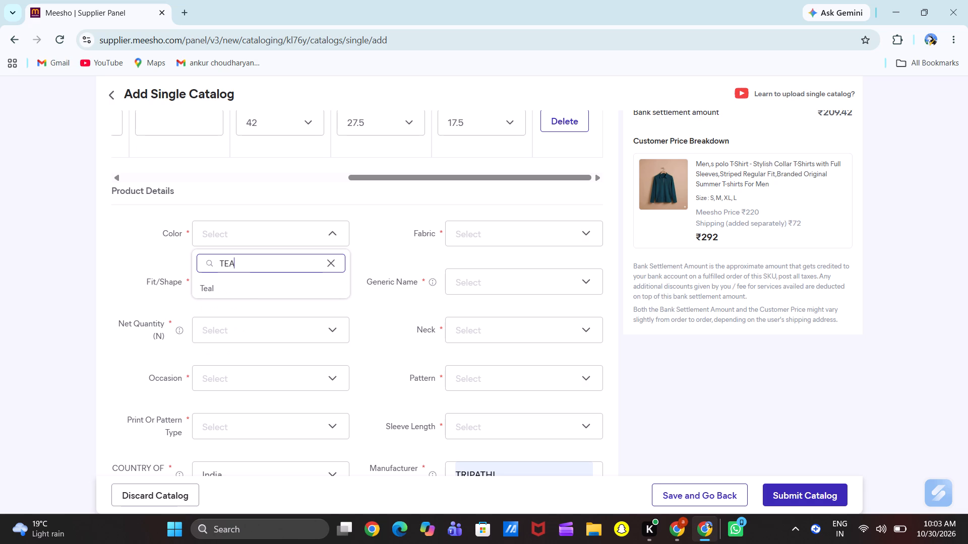
click(308, 286)
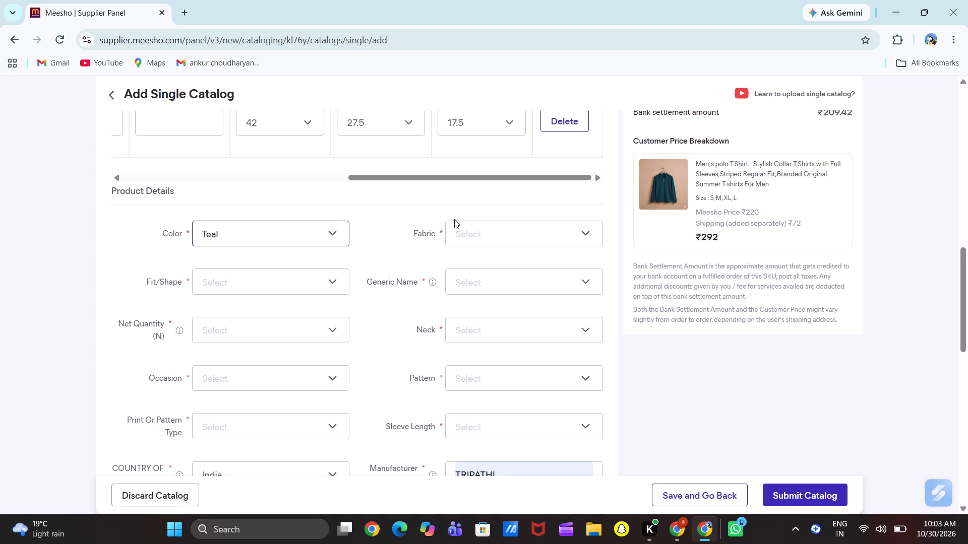
Set Product 3's fabric to Cotton Blend.
click(490, 228)
scroll(506, 317, down, 1)
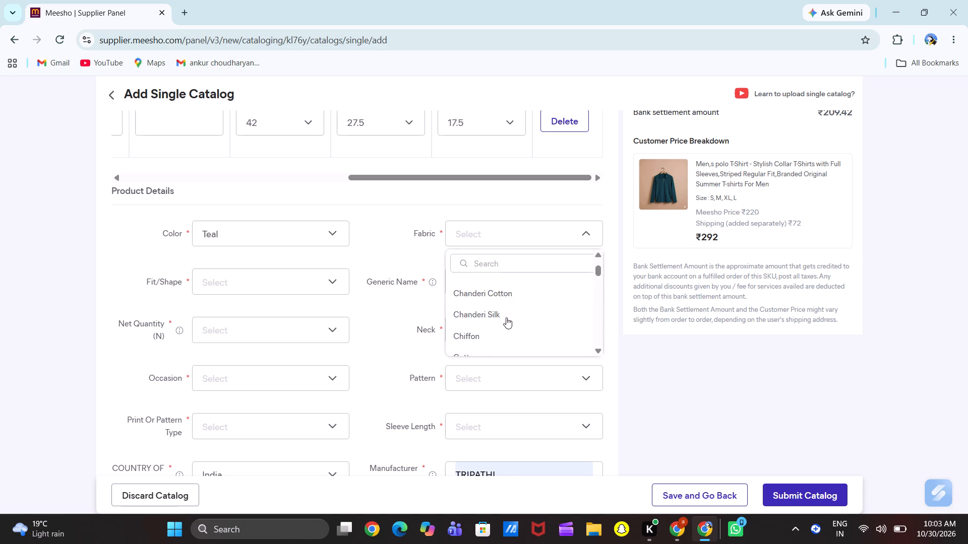
scroll(506, 317, down, 1)
scroll(487, 297, up, 1)
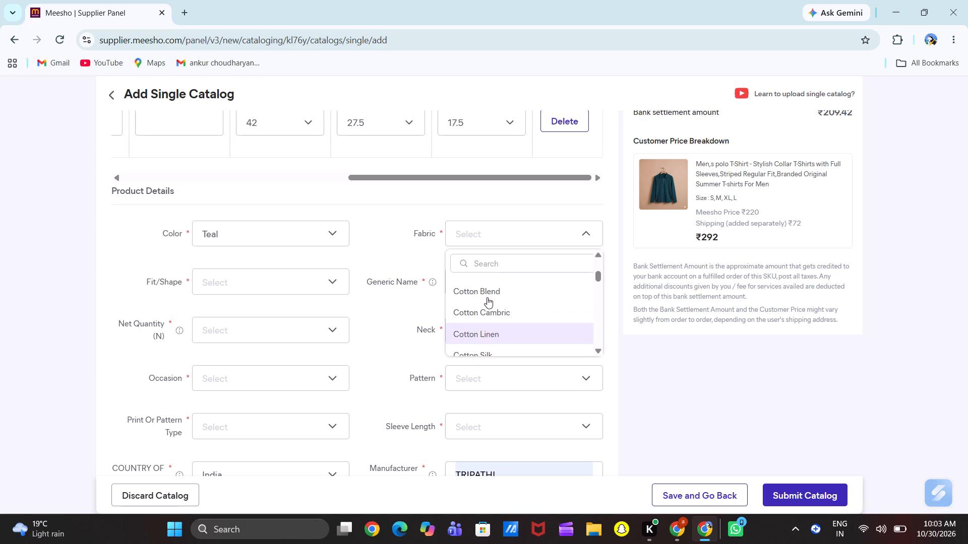
scroll(487, 297, up, 1)
click(487, 297)
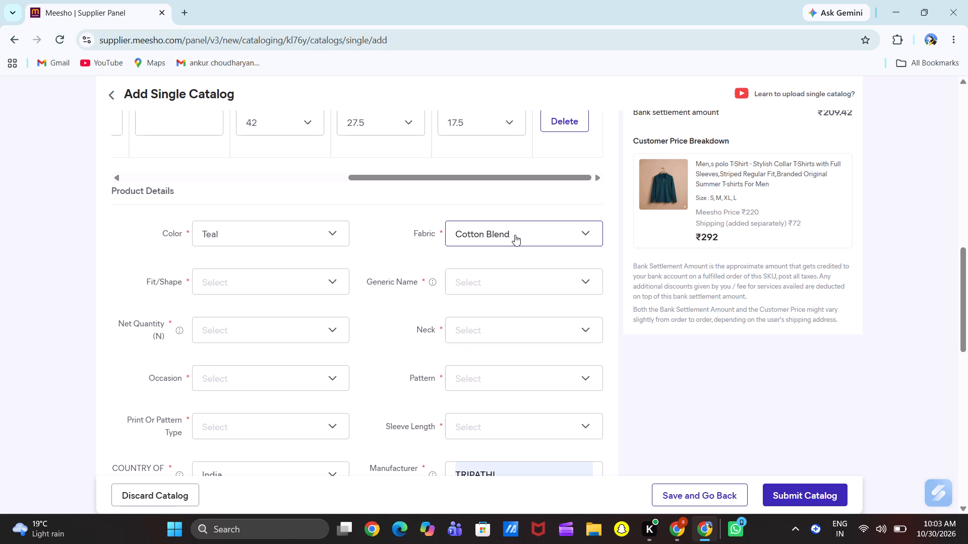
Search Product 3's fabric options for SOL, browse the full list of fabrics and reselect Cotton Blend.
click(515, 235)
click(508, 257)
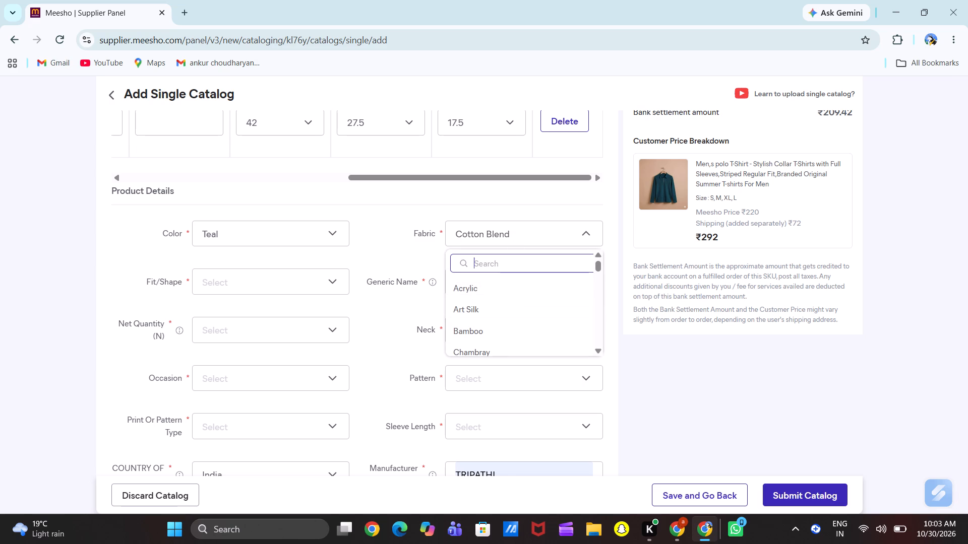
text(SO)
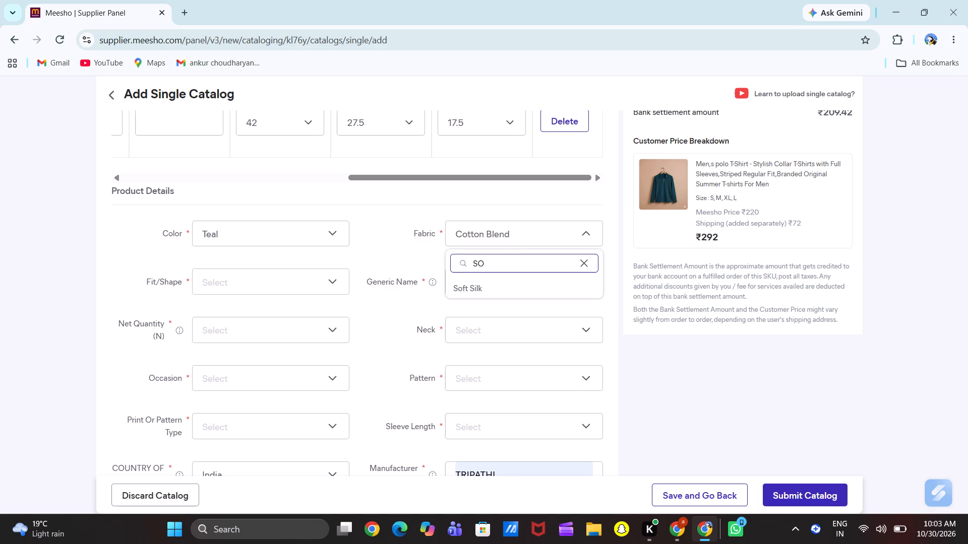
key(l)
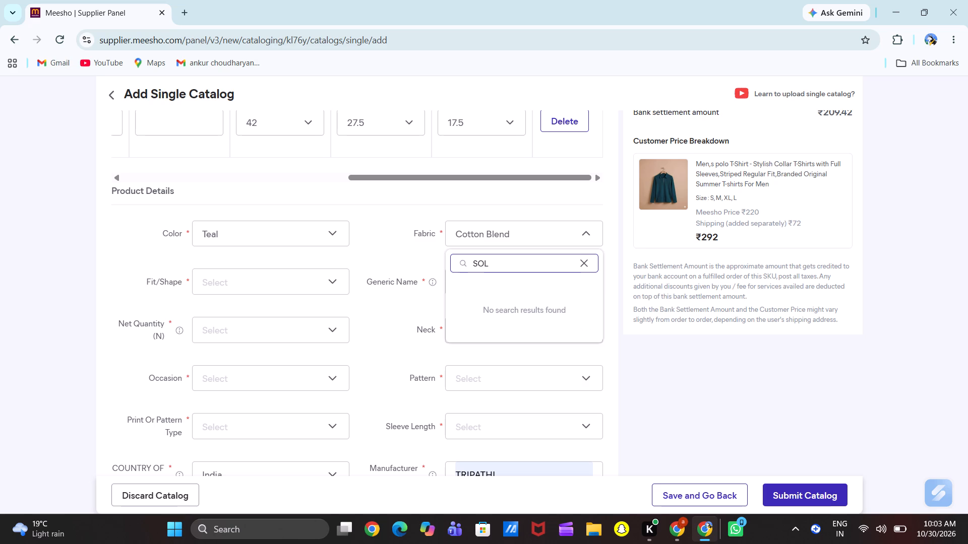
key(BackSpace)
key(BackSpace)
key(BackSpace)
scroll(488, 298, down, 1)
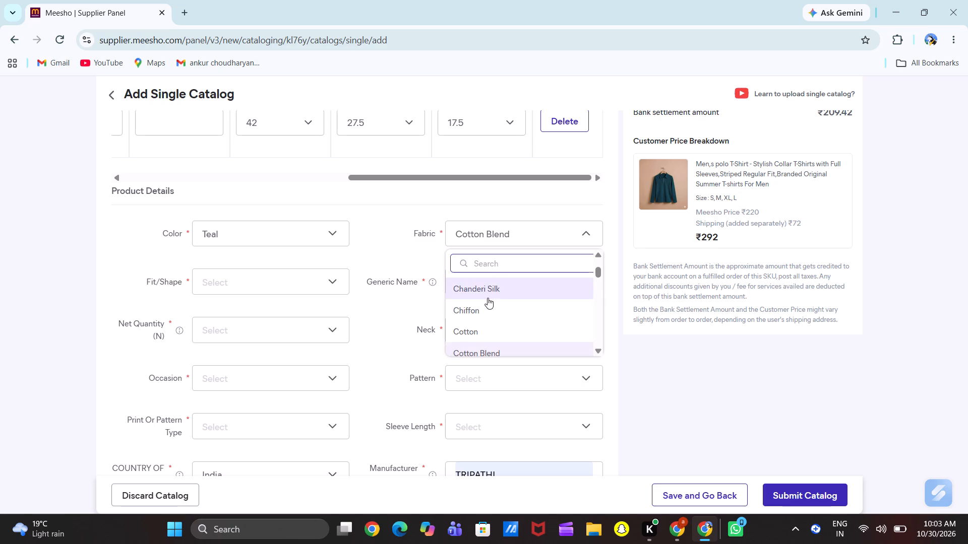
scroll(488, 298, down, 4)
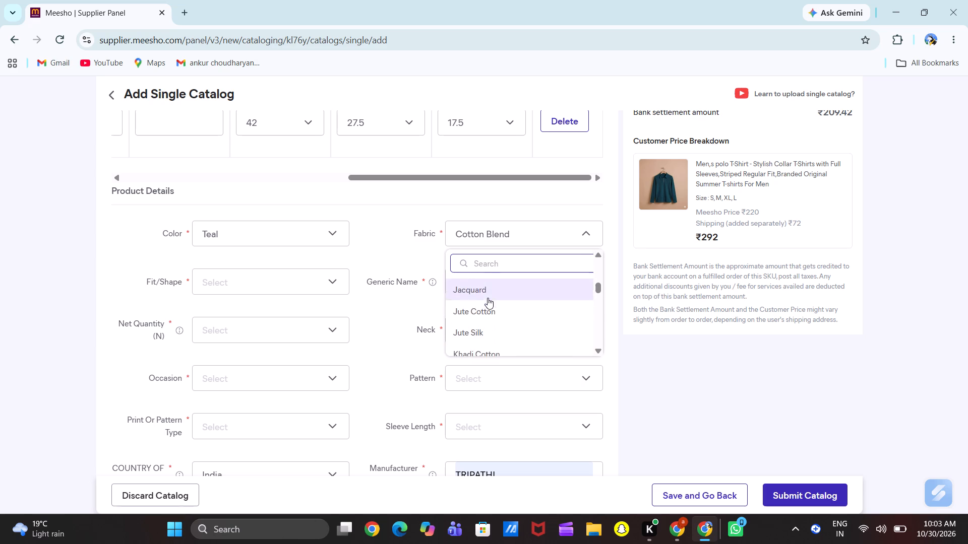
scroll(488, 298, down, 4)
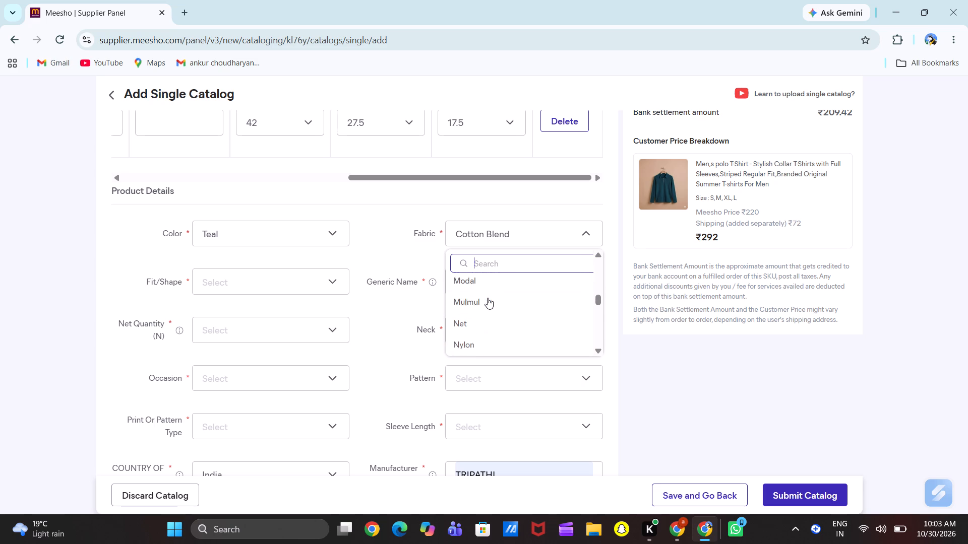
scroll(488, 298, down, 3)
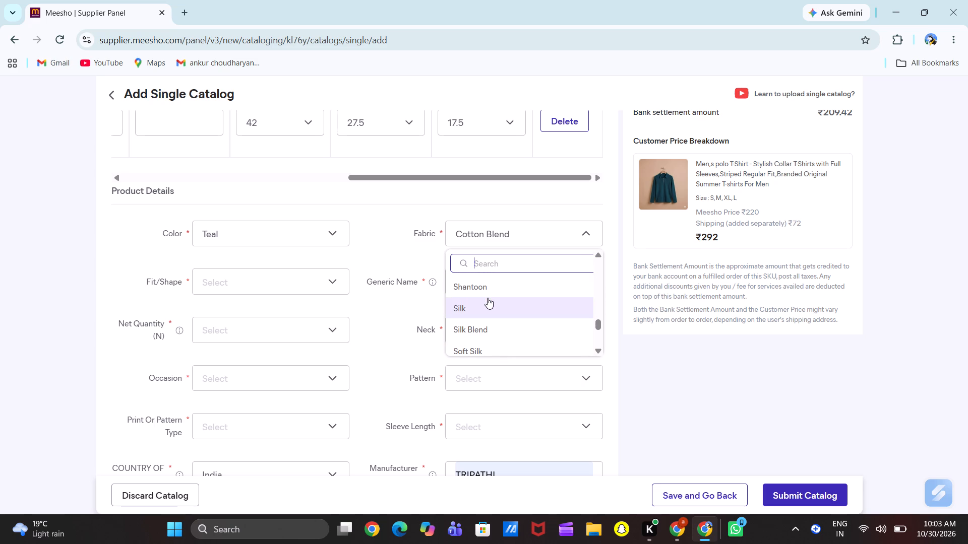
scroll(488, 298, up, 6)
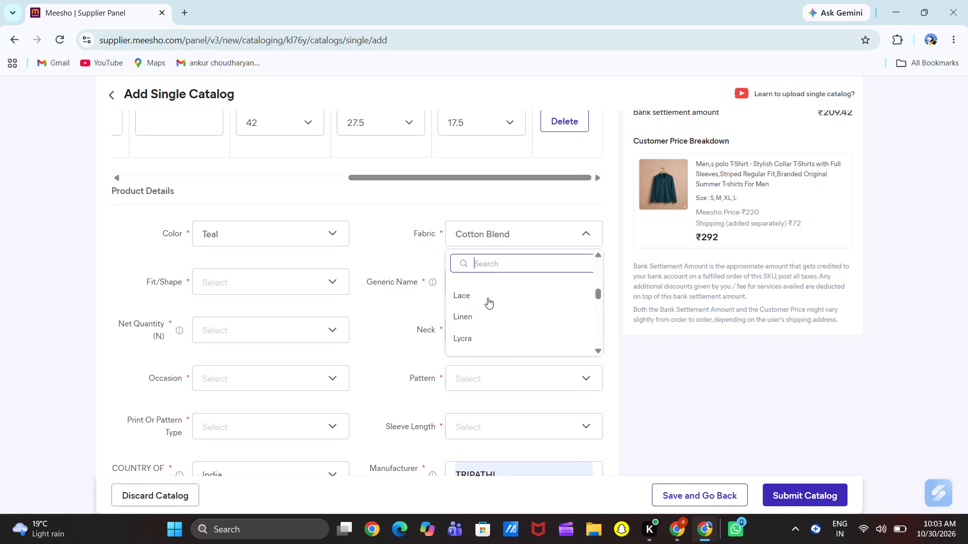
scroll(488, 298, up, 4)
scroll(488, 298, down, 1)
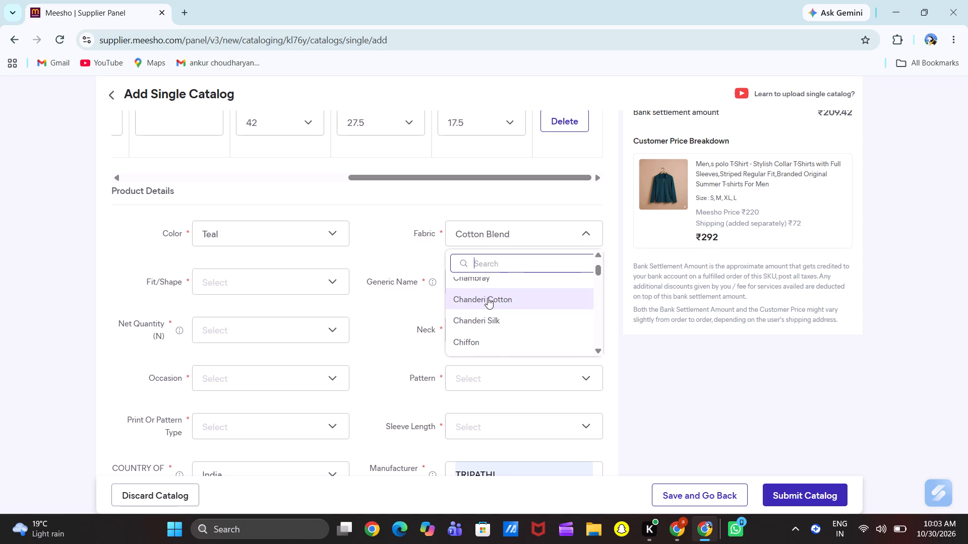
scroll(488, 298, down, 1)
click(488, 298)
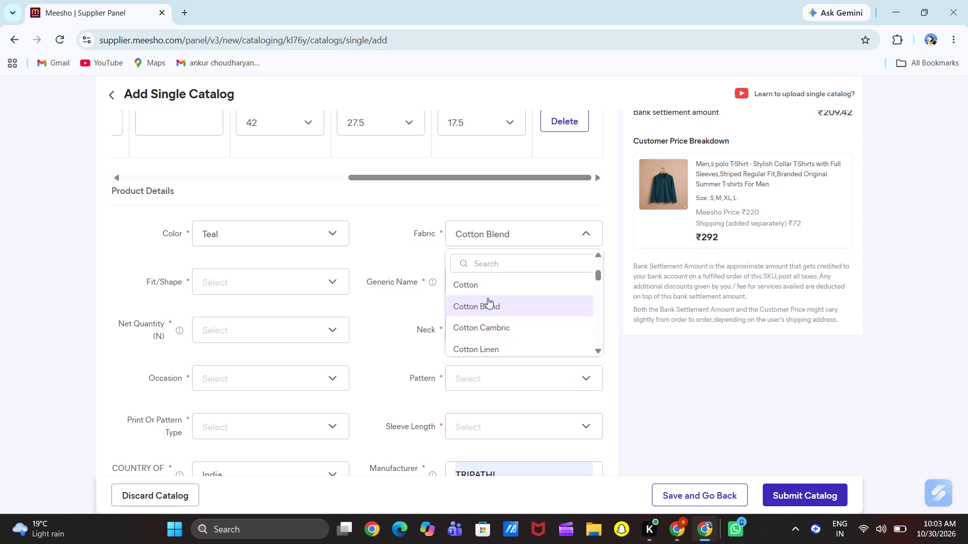
Set Product 3's fit/shape to Regular and its generic name to Tshirts.
click(493, 270)
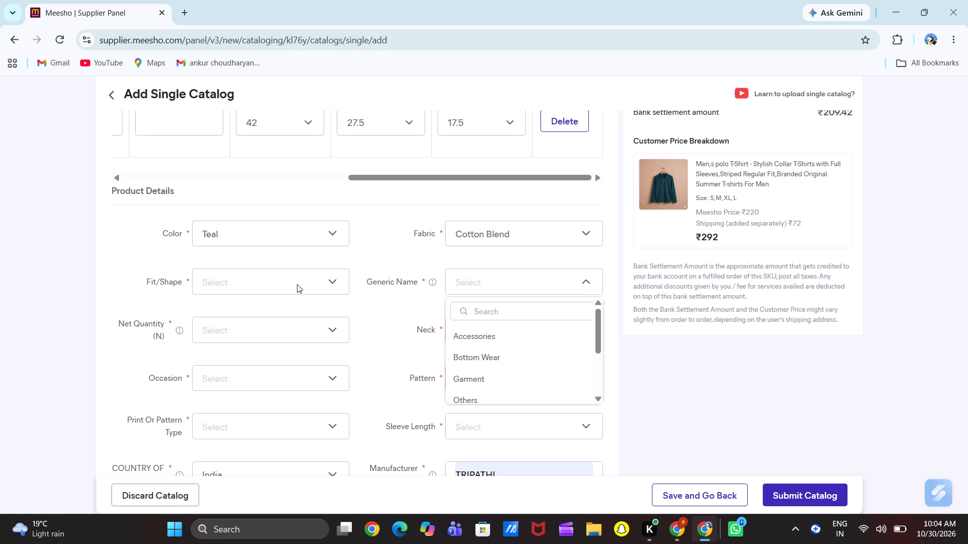
click(266, 281)
click(266, 281)
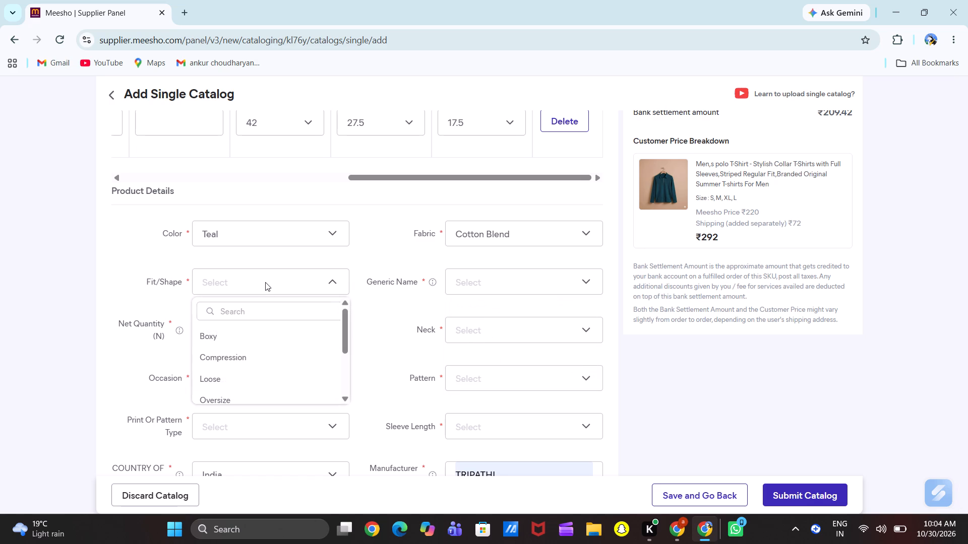
scroll(264, 359, down, 1)
click(264, 359)
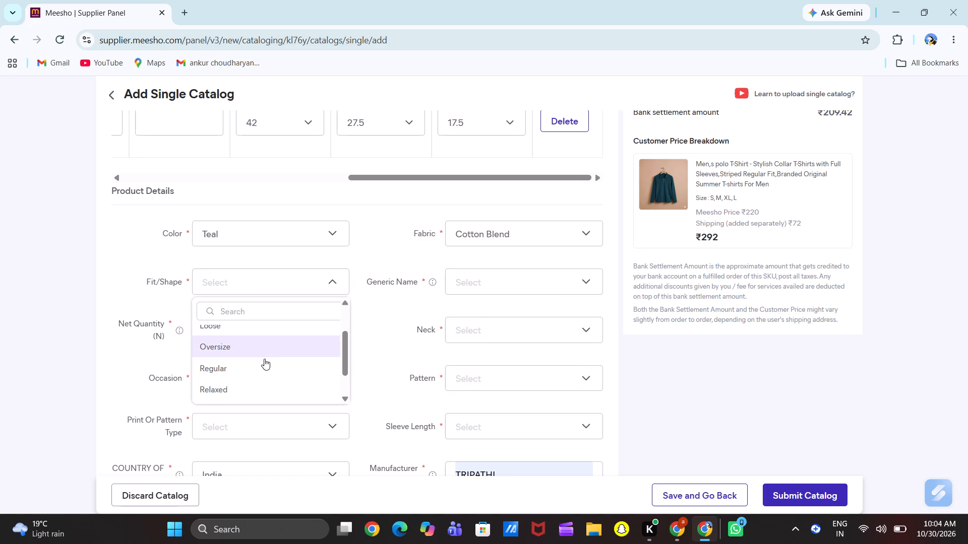
click(502, 288)
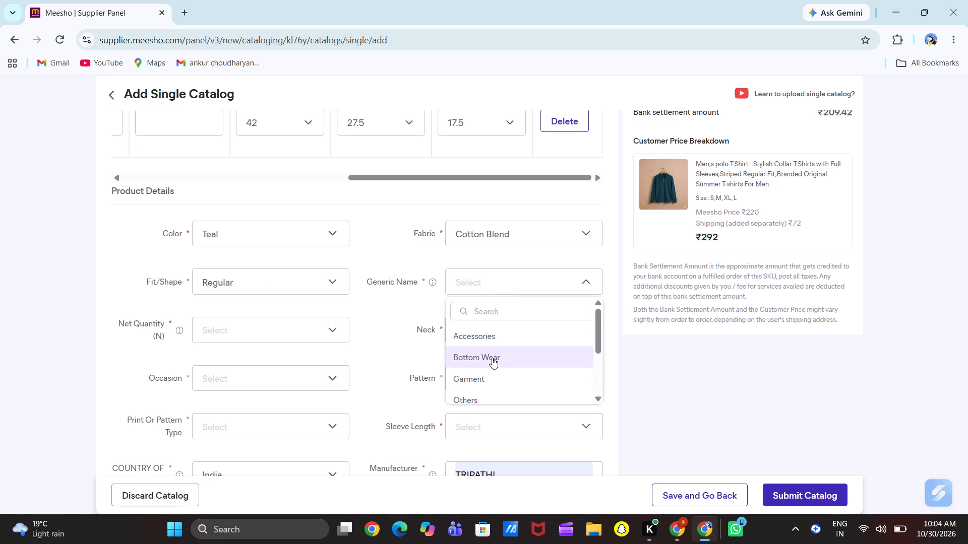
scroll(495, 360, down, 2)
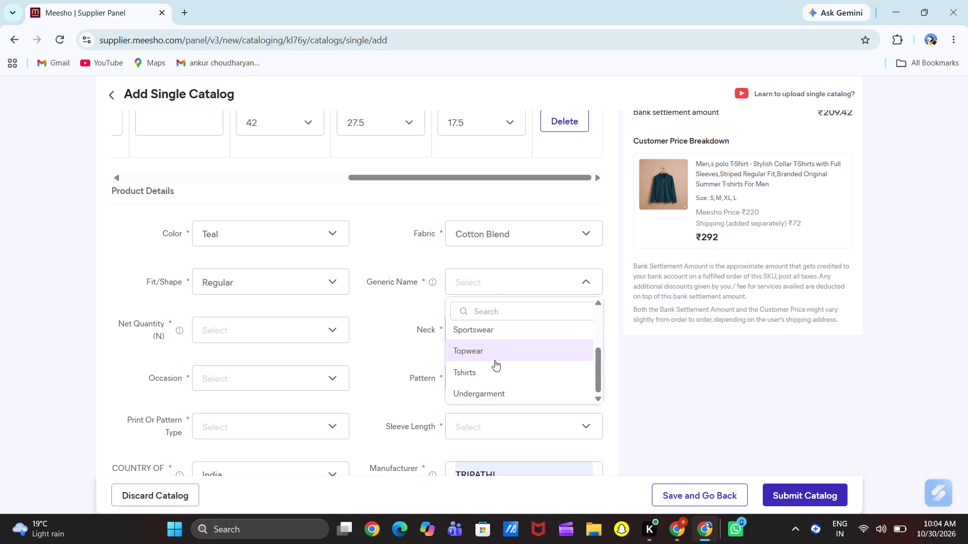
click(483, 369)
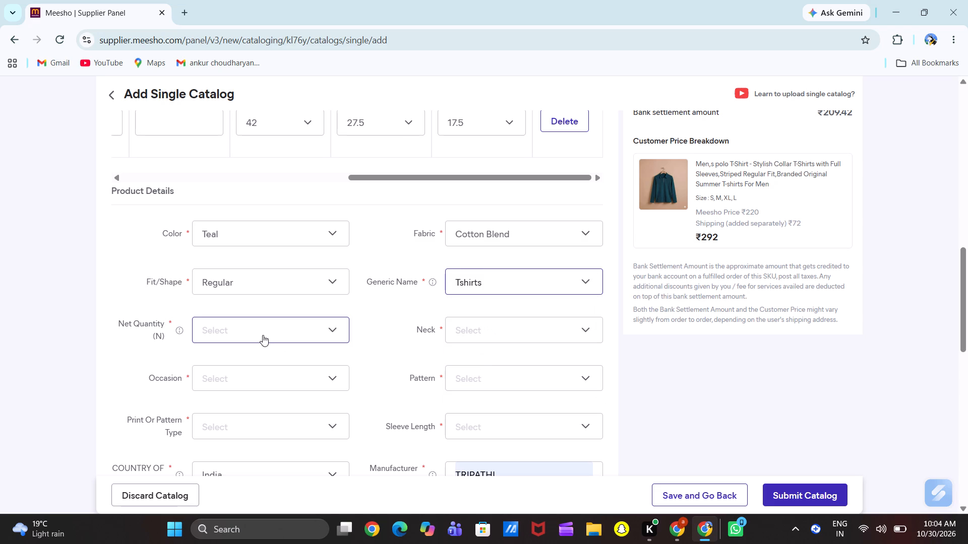
Set Product 3's net quantity to 1 and its neck style to Polo.
click(263, 335)
click(220, 378)
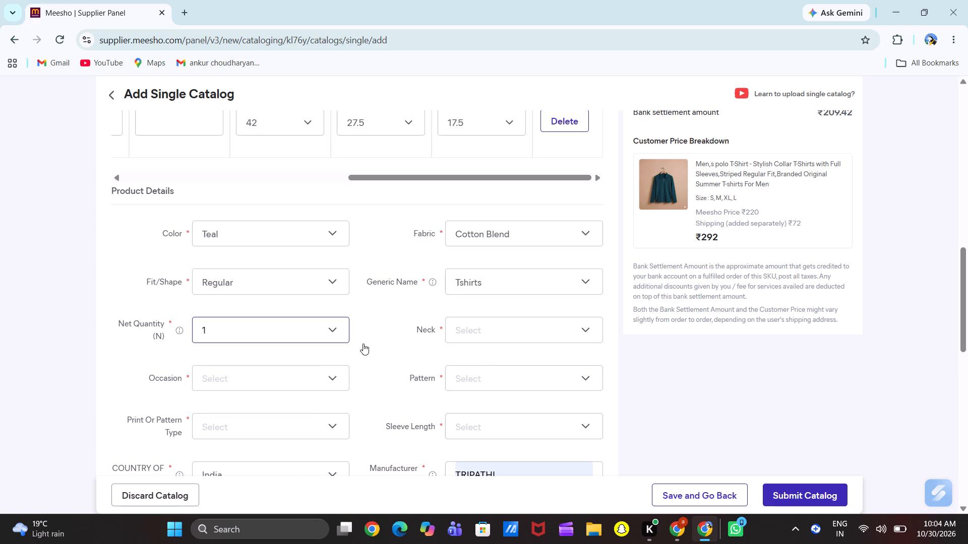
click(472, 321)
scroll(476, 414, down, 3)
click(476, 414)
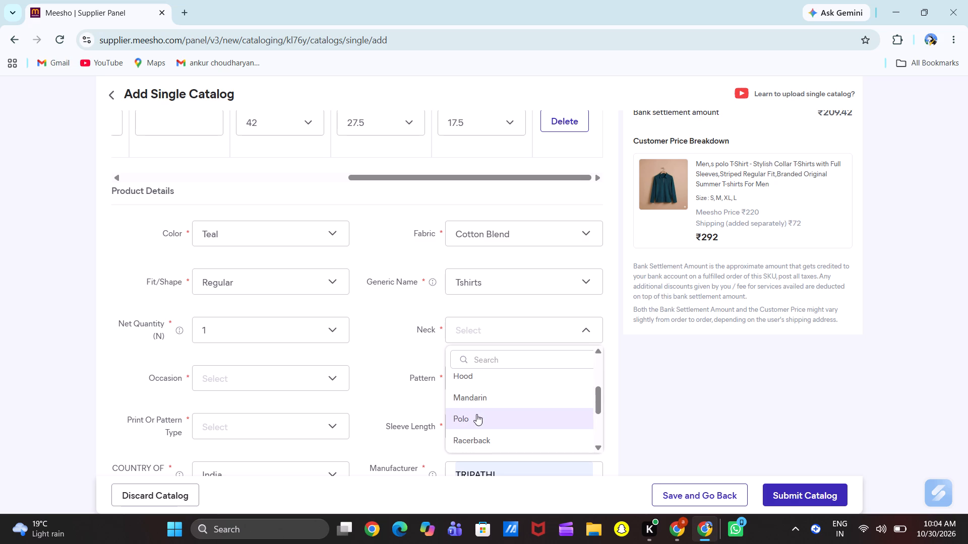
Set Product 3's occasion to Casual and its pattern to Solid.
click(251, 382)
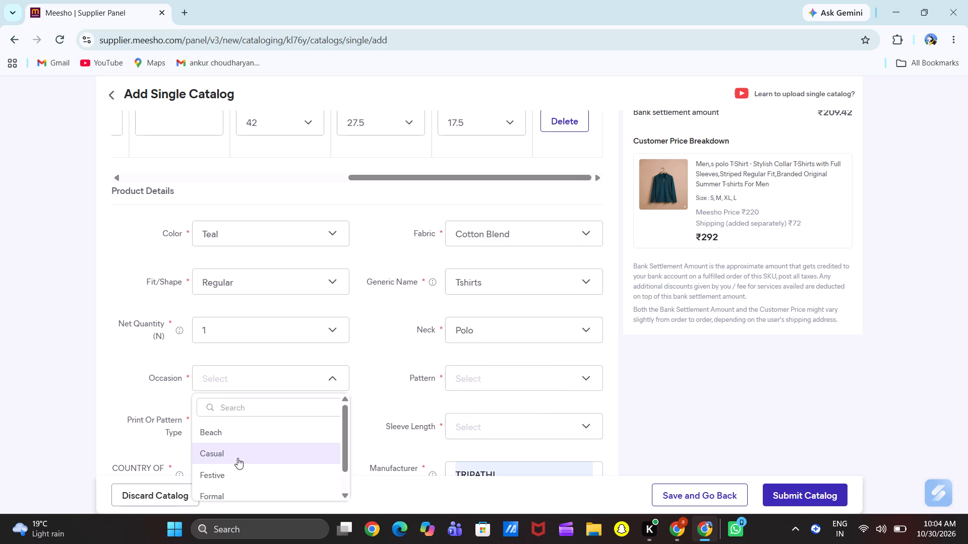
click(237, 458)
click(469, 392)
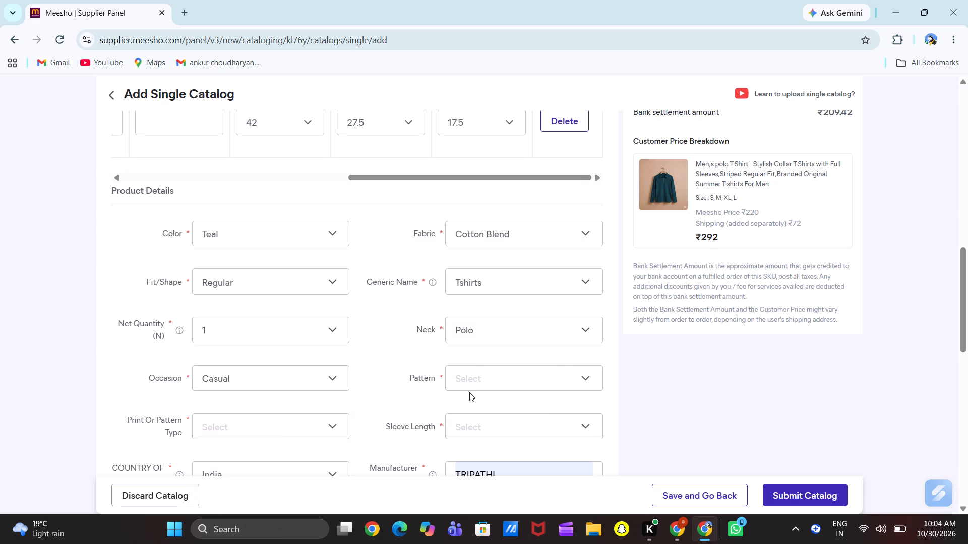
click(485, 384)
scroll(497, 451, down, 2)
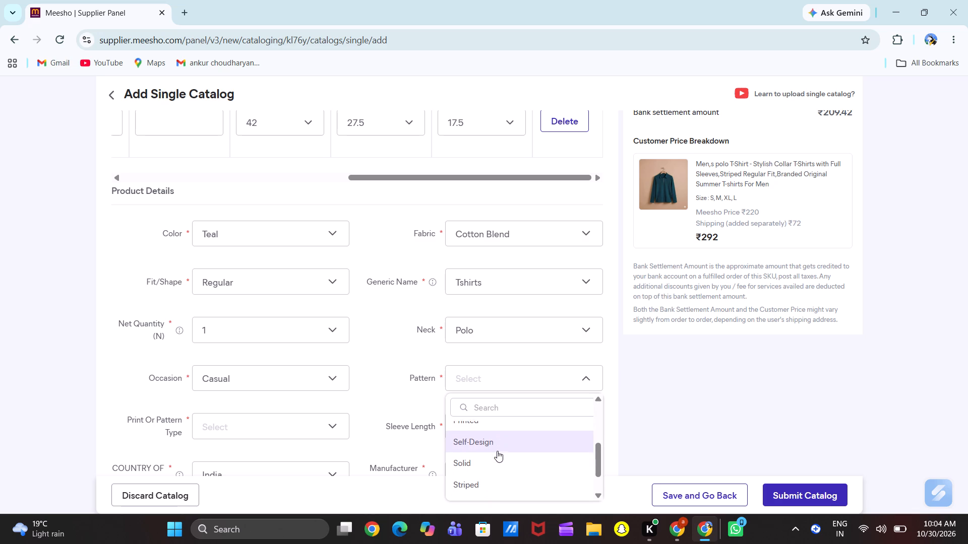
scroll(497, 451, down, 1)
click(497, 451)
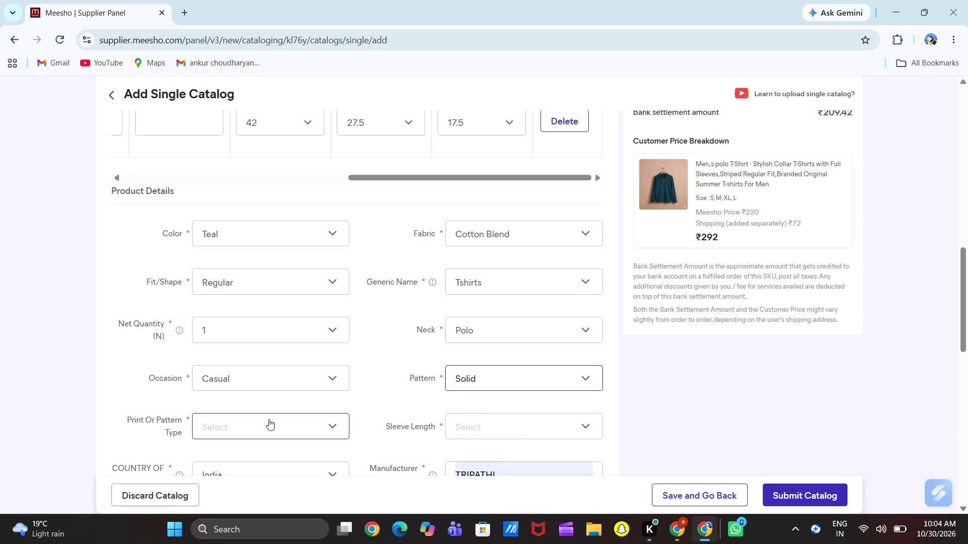
Set Product 3's print or pattern type to Solid and its sleeve length to Long Sleeves.
click(269, 419)
scroll(224, 457, down, 2)
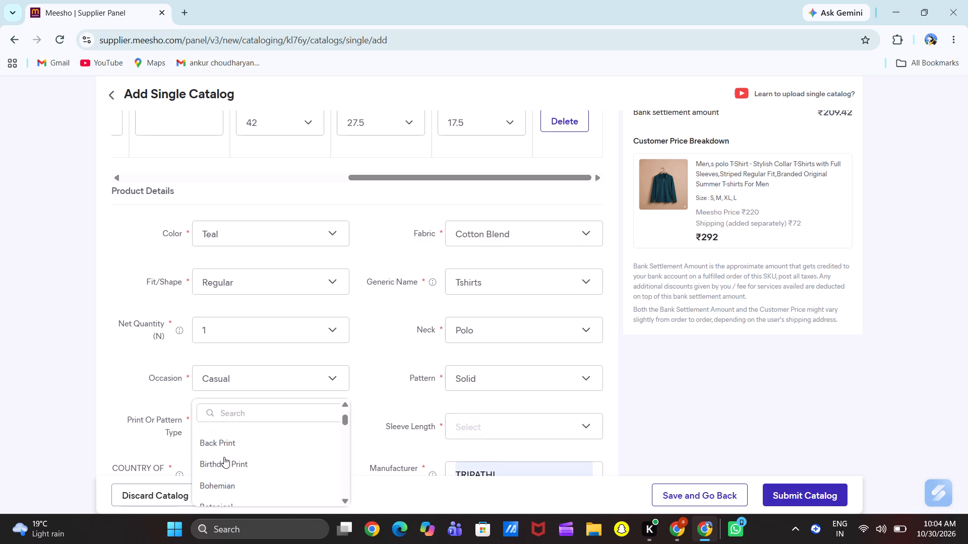
scroll(224, 457, down, 3)
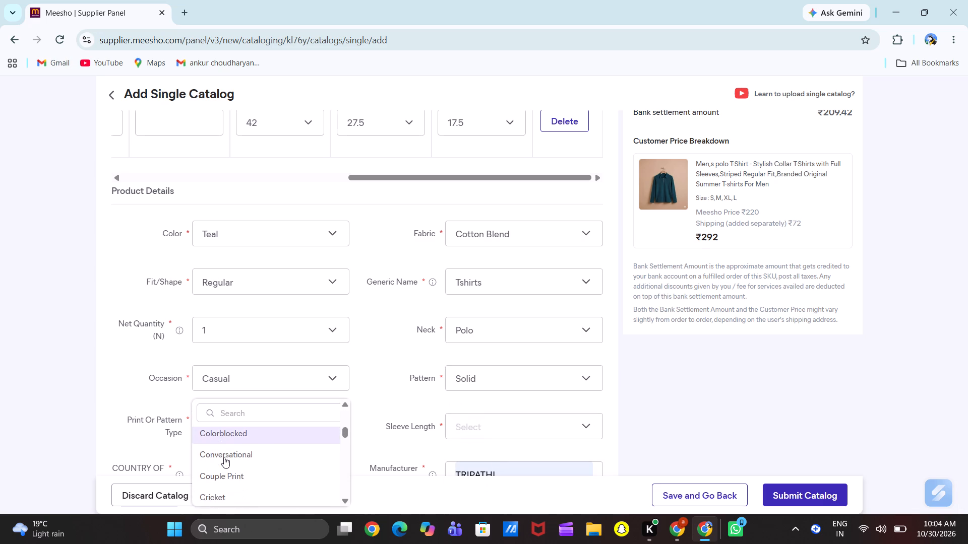
scroll(224, 457, down, 2)
click(245, 414)
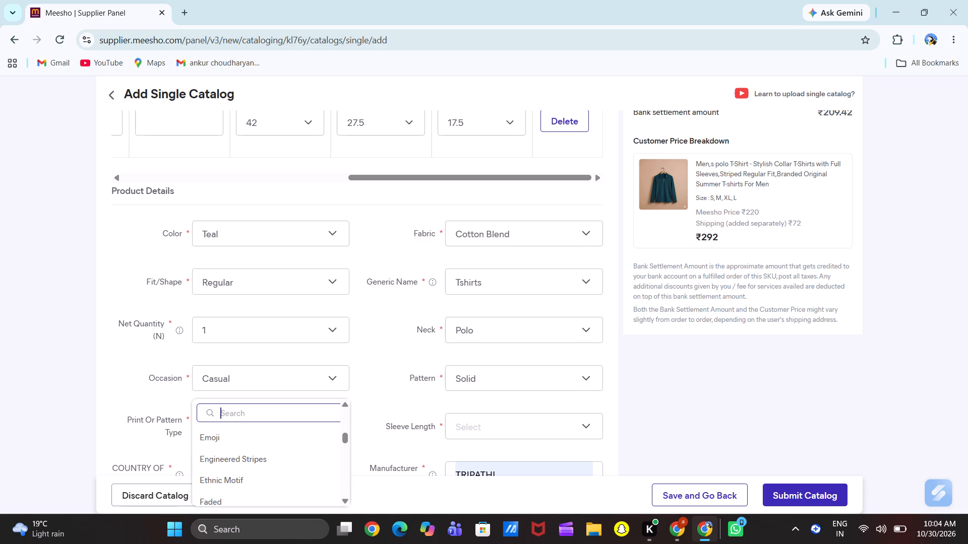
text(SO)
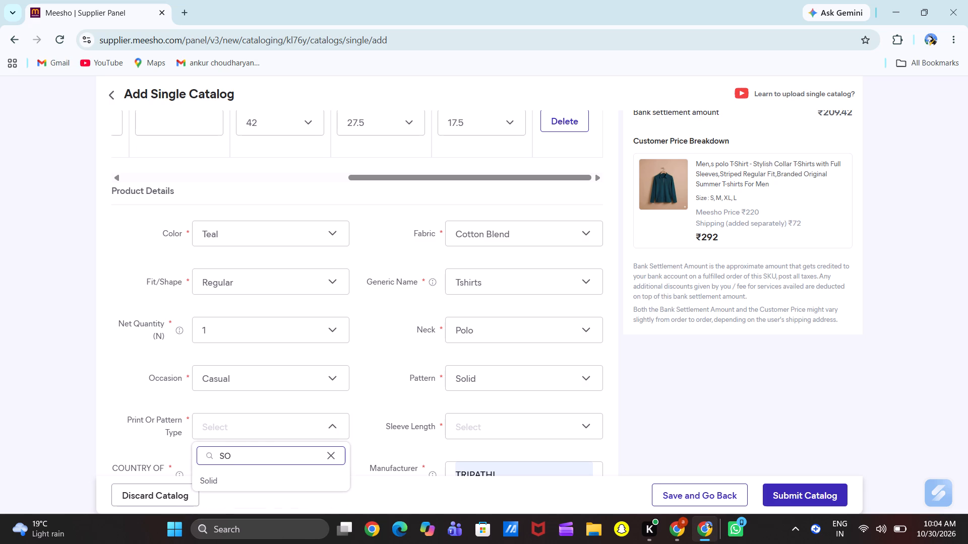
click(300, 475)
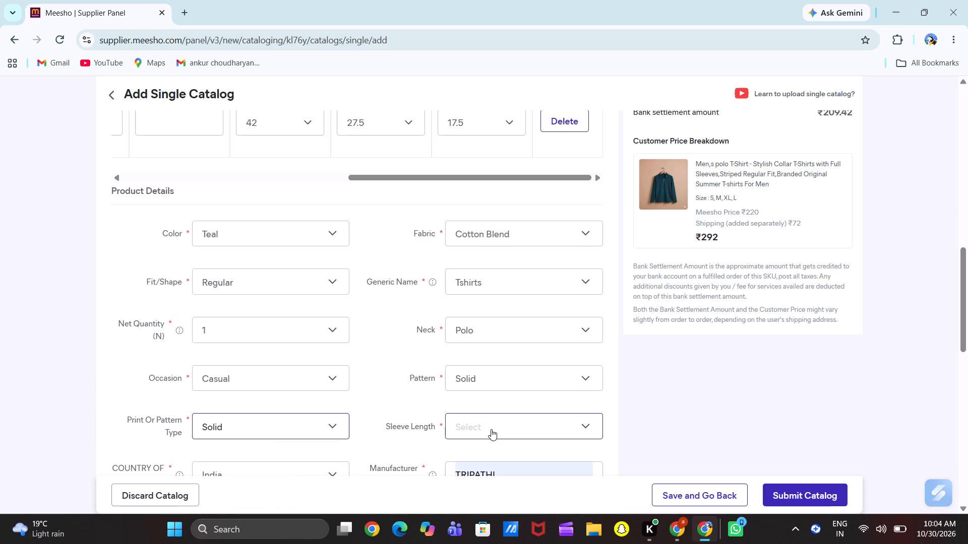
click(491, 429)
click(471, 443)
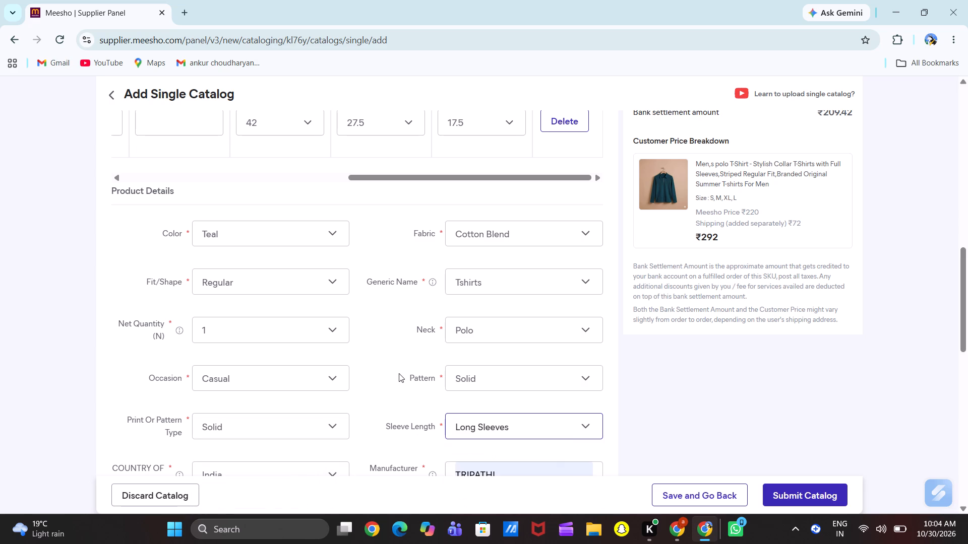
Fill Product 3's other attributes with length Regular, style Korean and No Pockets for the number of pockets.
scroll(399, 373, down, 5)
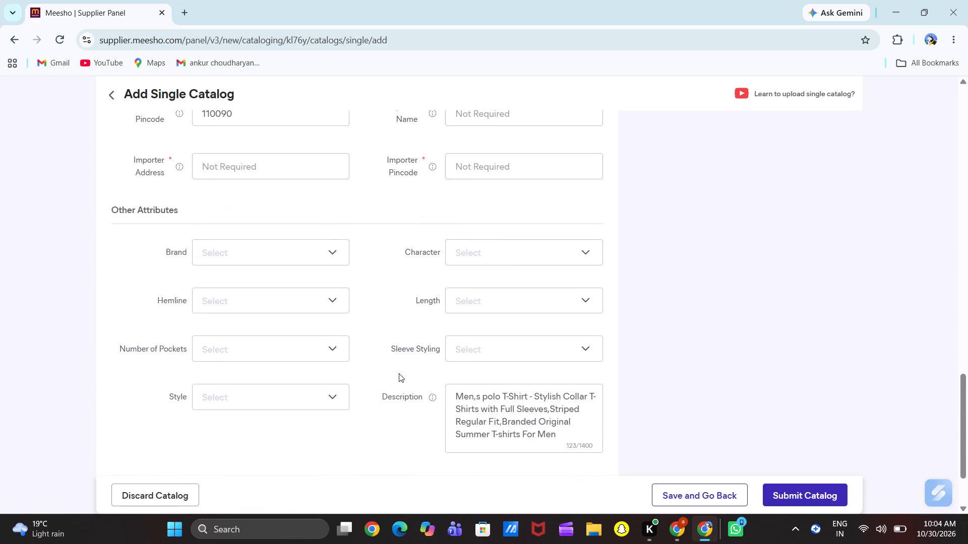
click(502, 284)
click(525, 301)
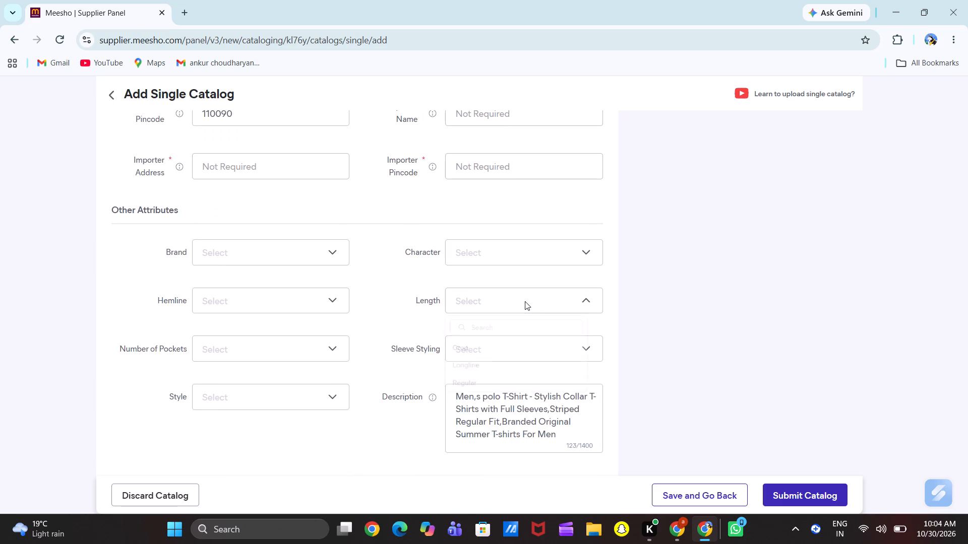
click(494, 397)
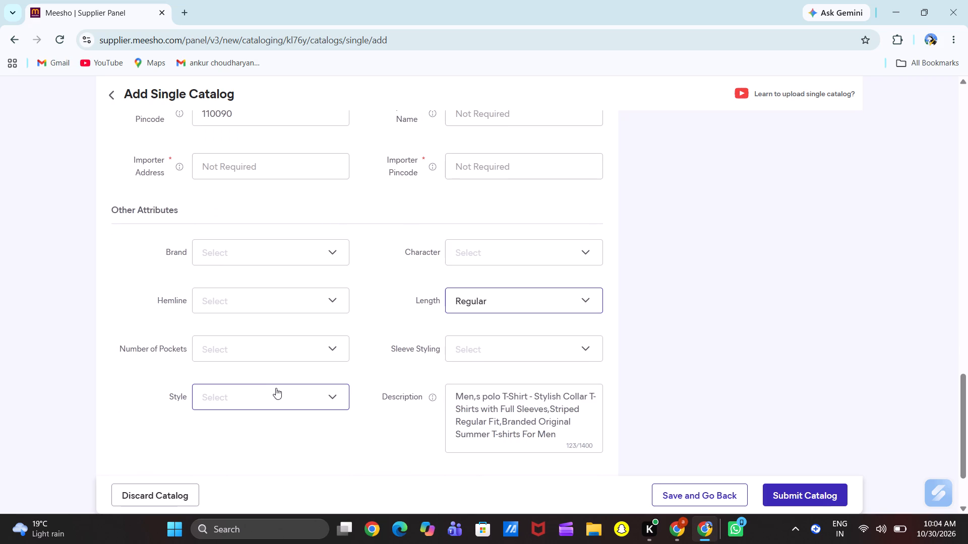
click(276, 388)
click(254, 465)
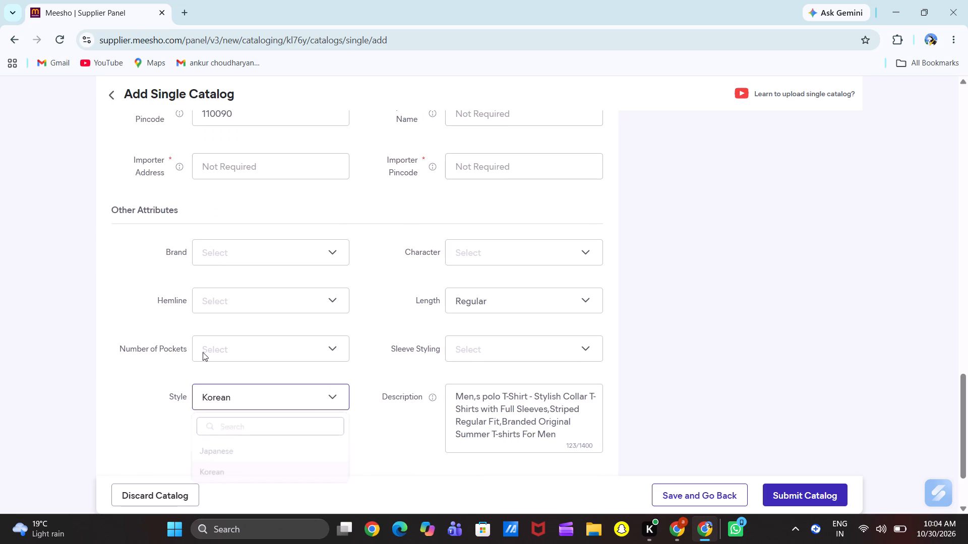
click(232, 347)
click(232, 438)
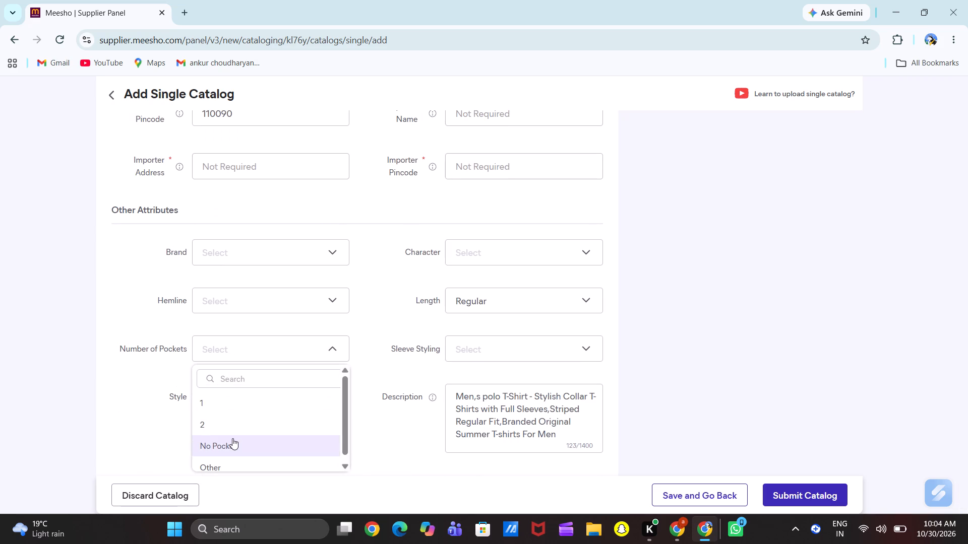
Open Product 4 and enter FULL=KARARA/[WHITE];; as its style code.
scroll(359, 359, up, 7)
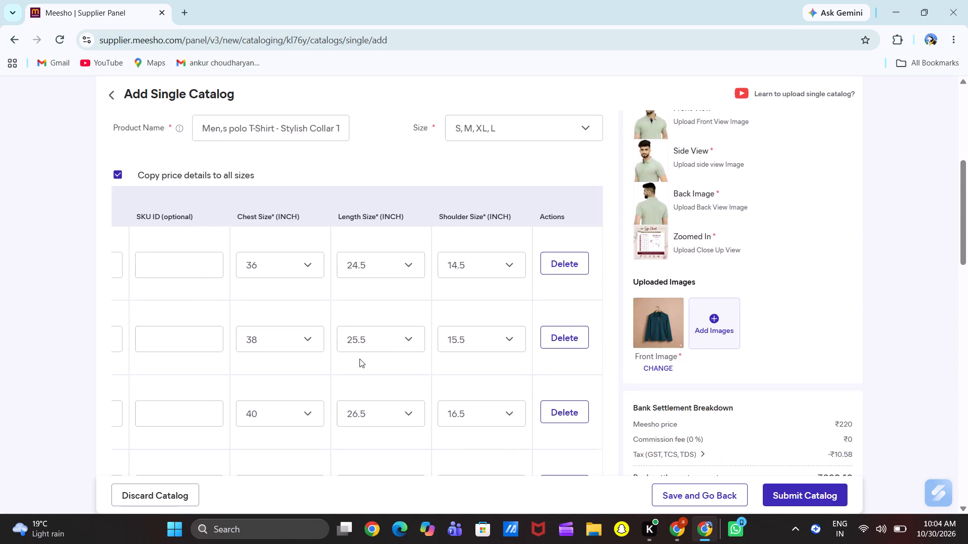
scroll(373, 311, up, 2)
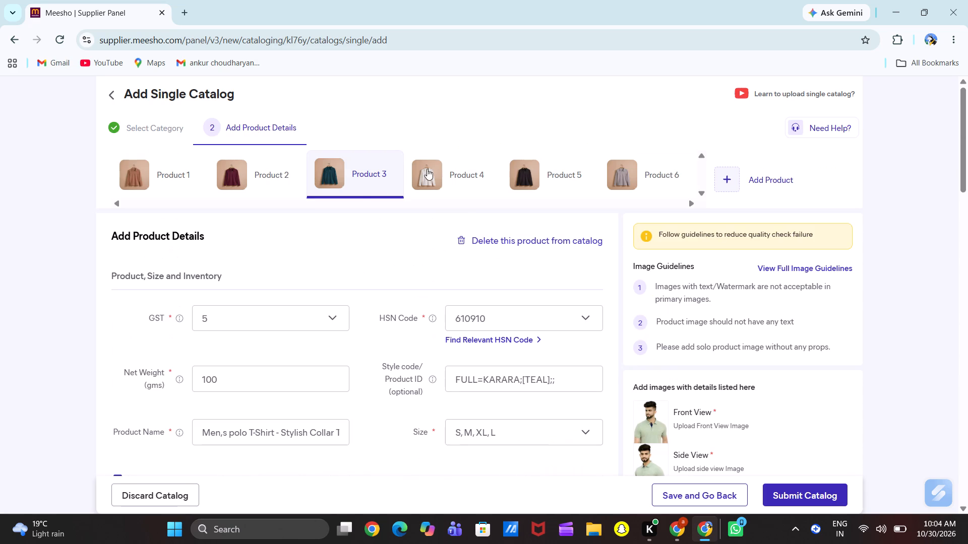
click(435, 170)
click(465, 372)
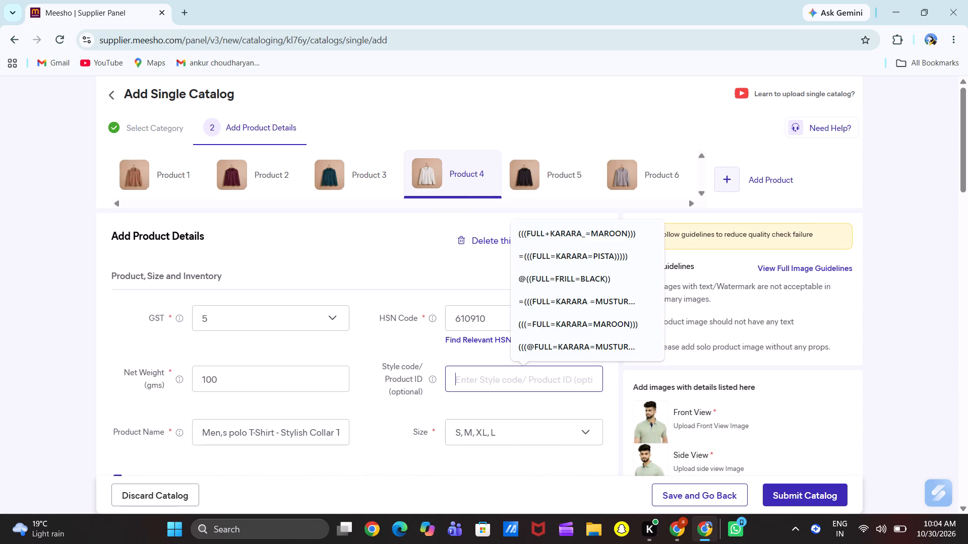
text(FULL)
key(equal)
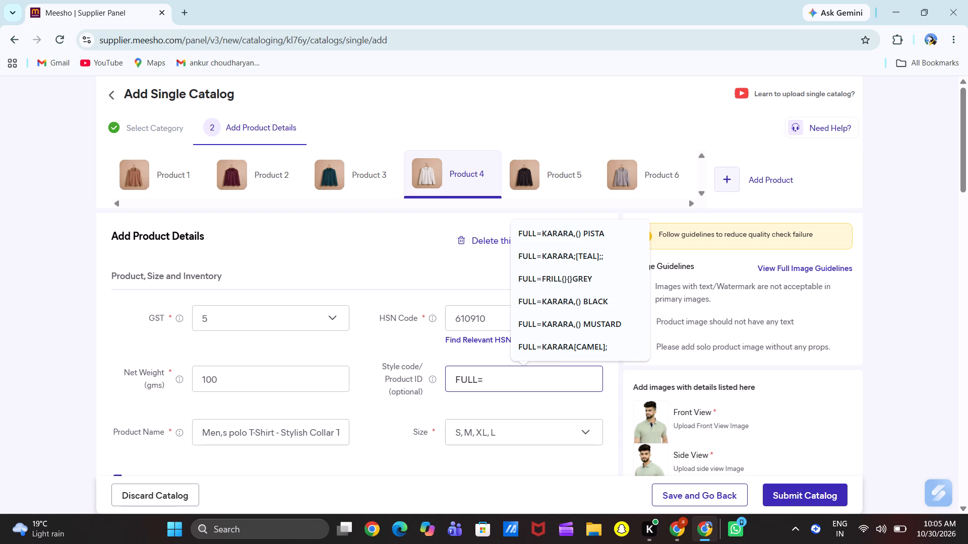
text(KRA)
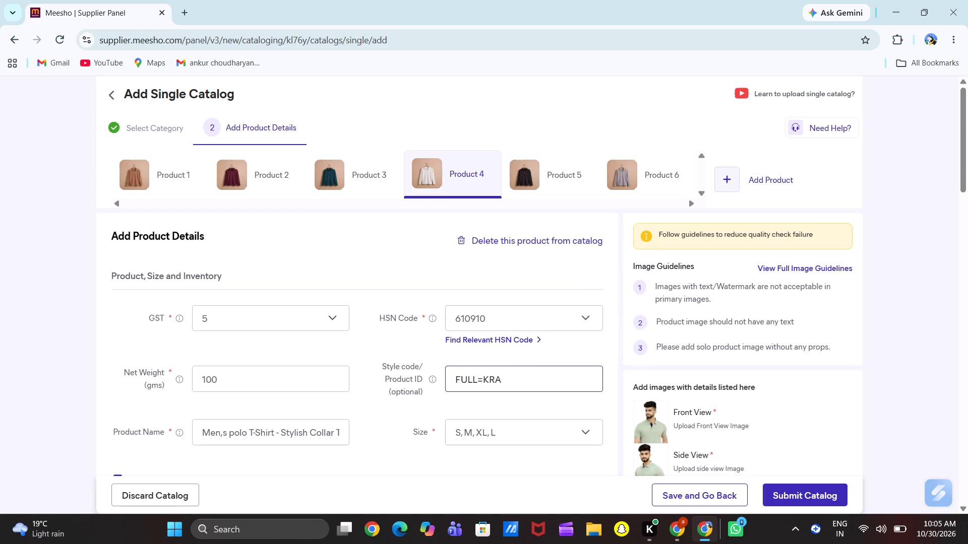
key(BackSpace)
key(BackSpace)
text(ARA)
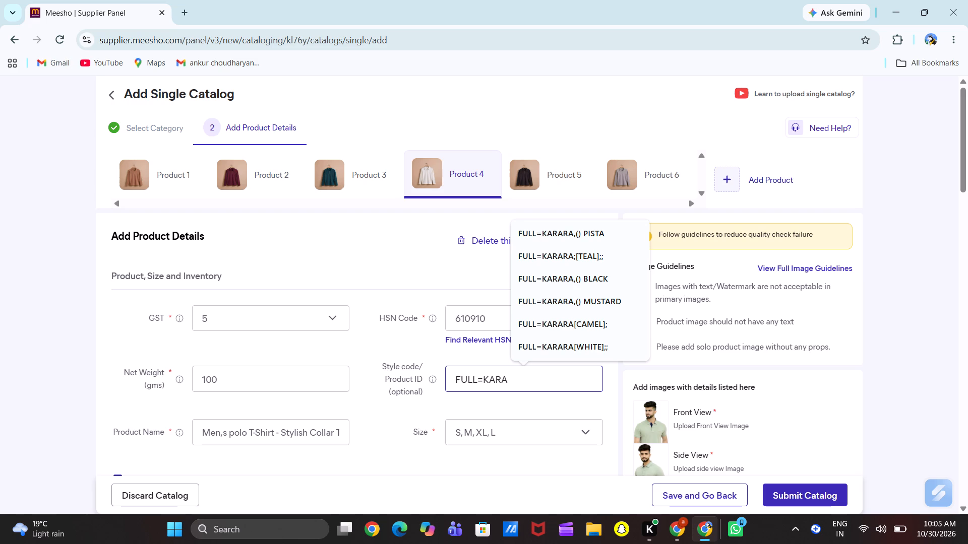
text(RA)
key(bracketleft)
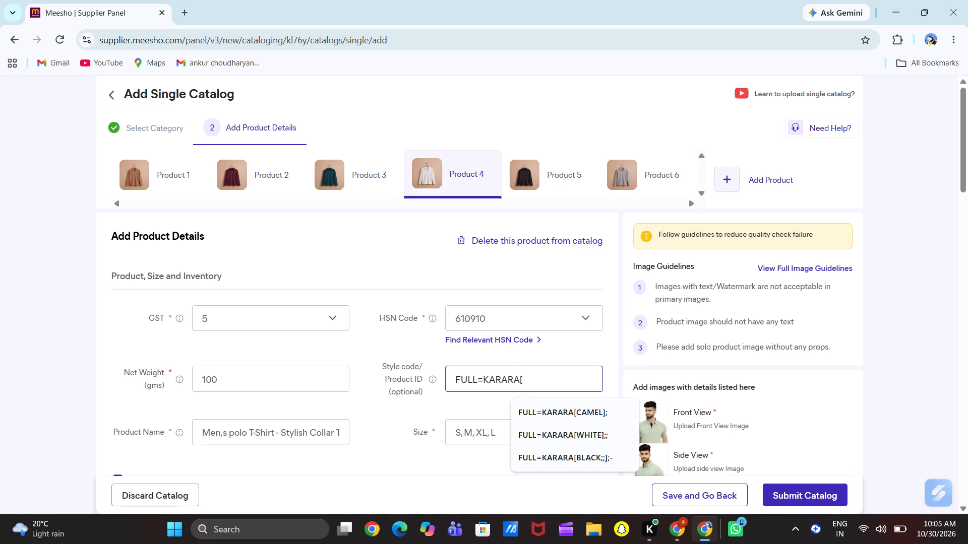
text(WHI)
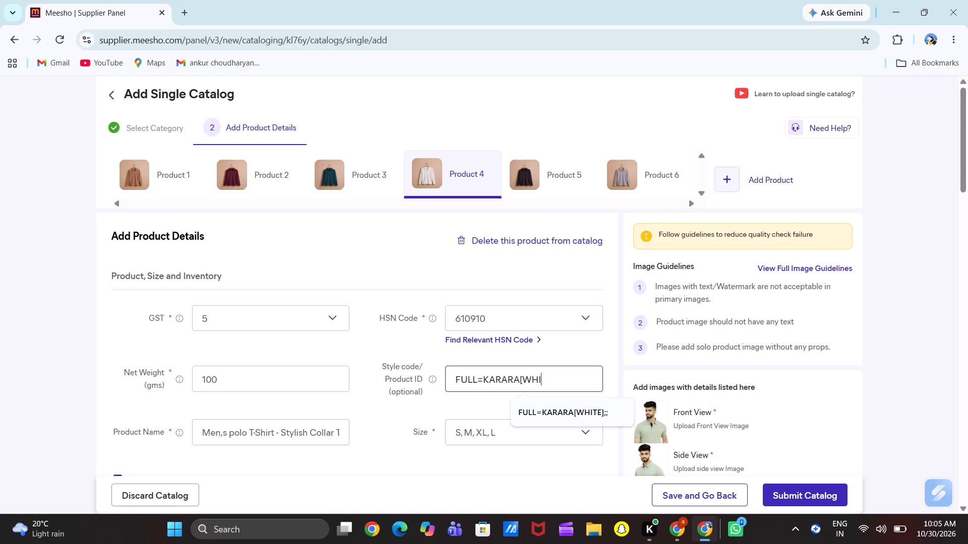
text(TE)
key(bracketright)
text(;;)
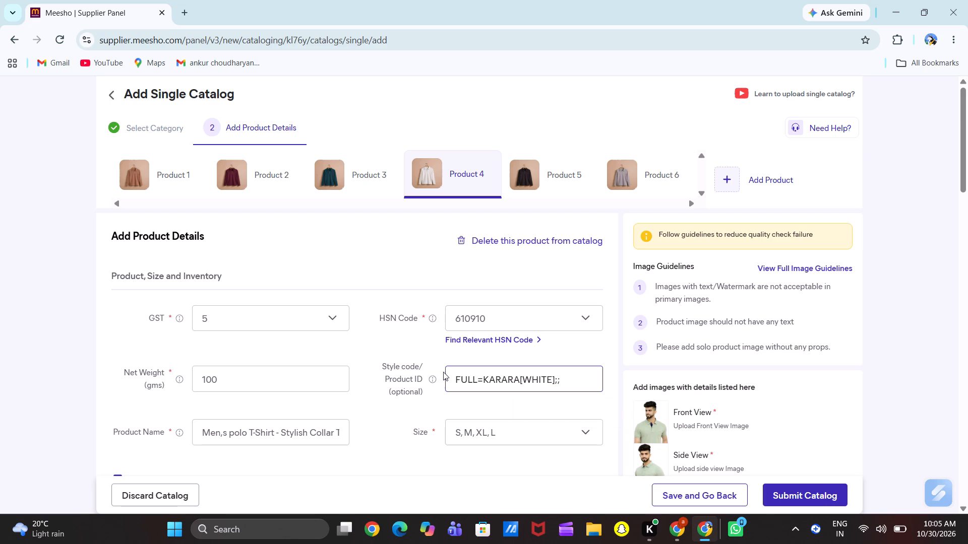
click(517, 376)
key(slash)
Set Product 4's Meesho price to 220 in the size S row, copied to all sizes.
scroll(390, 424, down, 2)
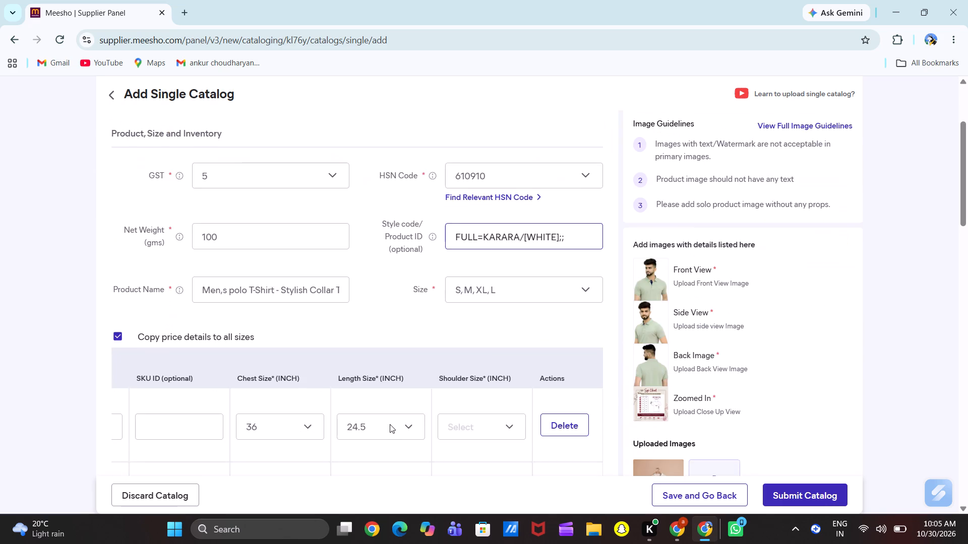
scroll(390, 424, down, 1)
scroll(390, 424, right, 6)
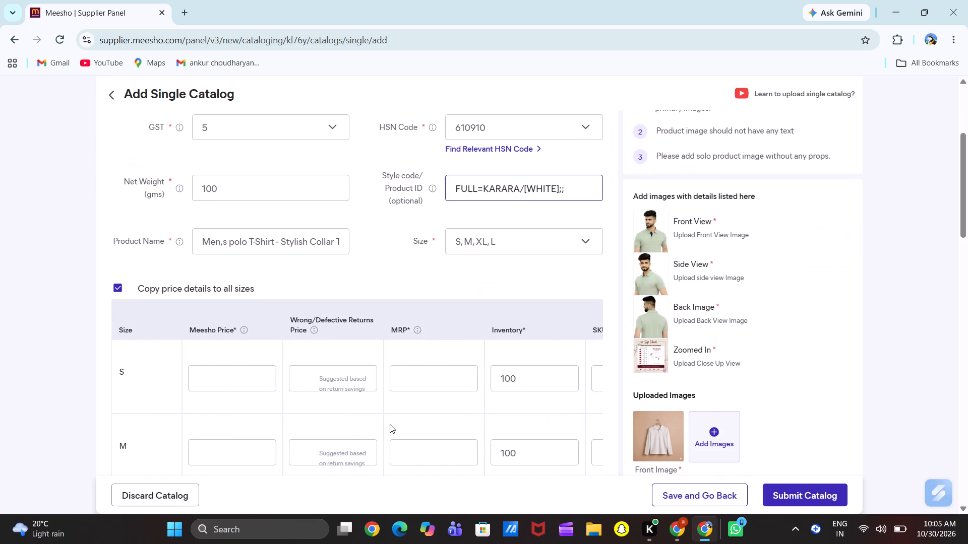
click(211, 370)
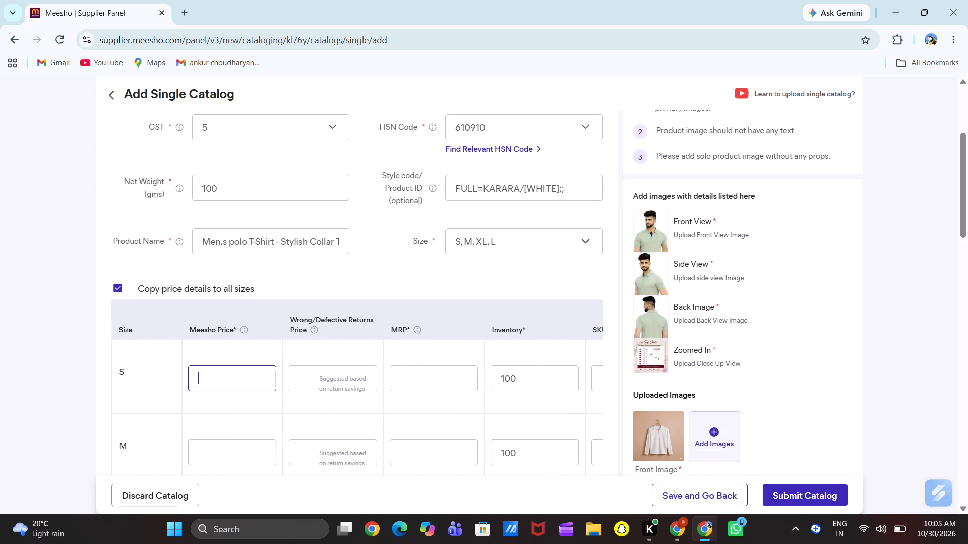
text(22)
key(0)
Set Product 4's wrong/defective returns price to 219 and its MRP to 899 for all sizes.
click(307, 376)
key(BackSpace)
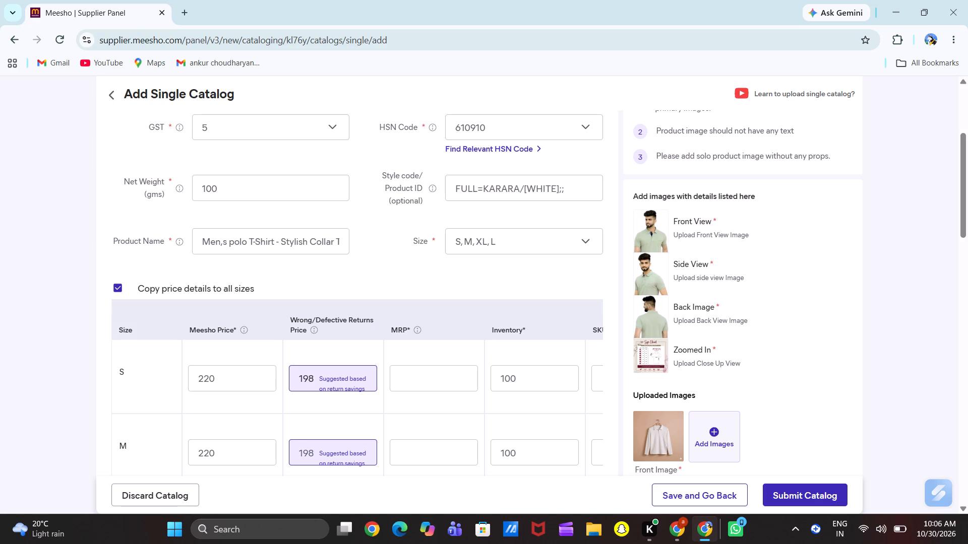
key(BackSpace)
key(BackSpace)
click(312, 376)
key(BackSpace)
key(BackSpace)
key(BackSpace)
text(219)
click(443, 372)
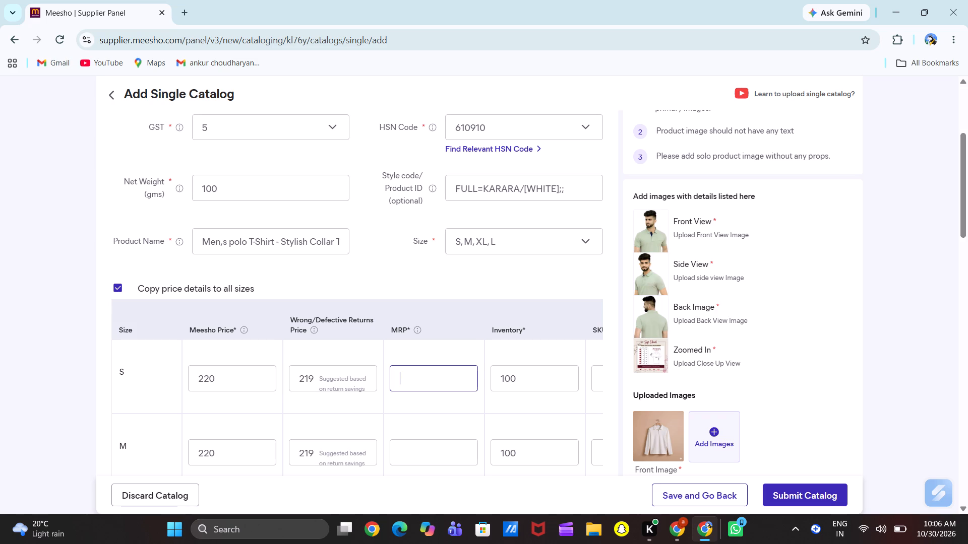
text(899)
scroll(365, 272, down, 2)
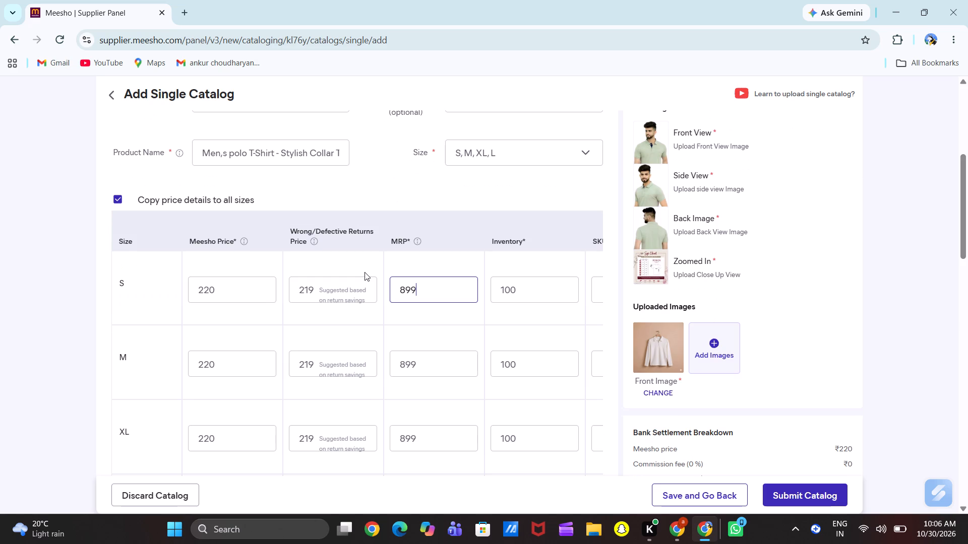
Open Product 3 and set its Meesho price to 220 in the size S row, copied to all sizes.
scroll(365, 272, up, 5)
click(334, 175)
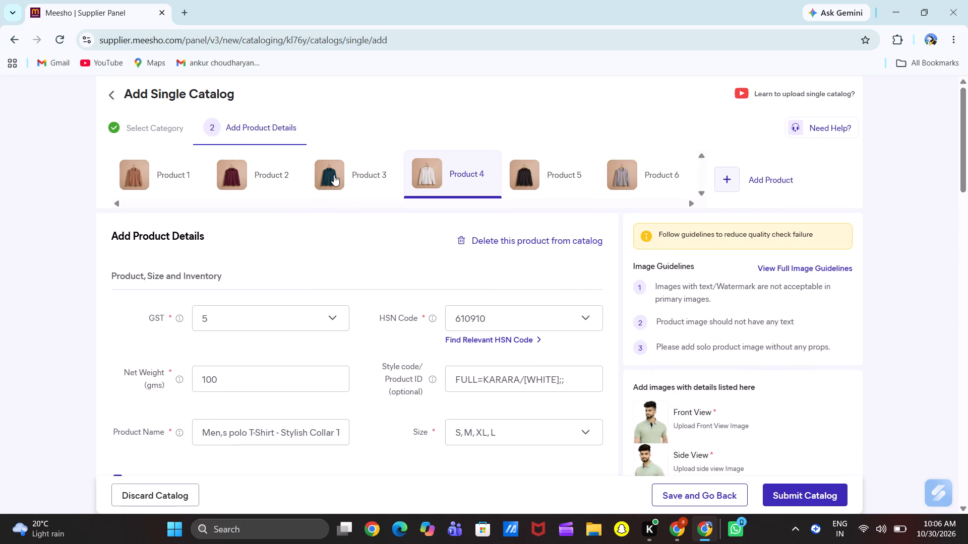
scroll(385, 292, down, 3)
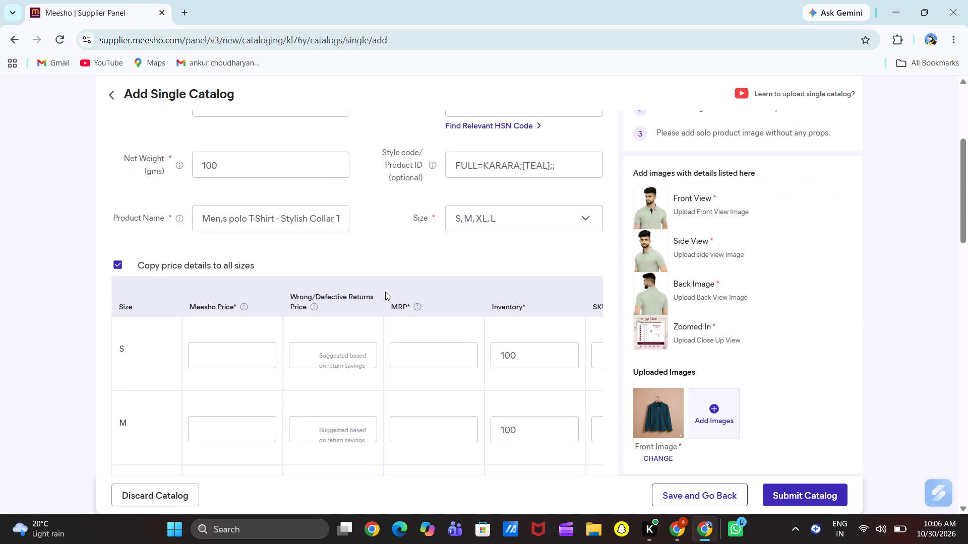
click(218, 354)
text(220)
Set Product 3's wrong/defective returns price to 219 and its MRP to 899 for all sizes.
click(301, 361)
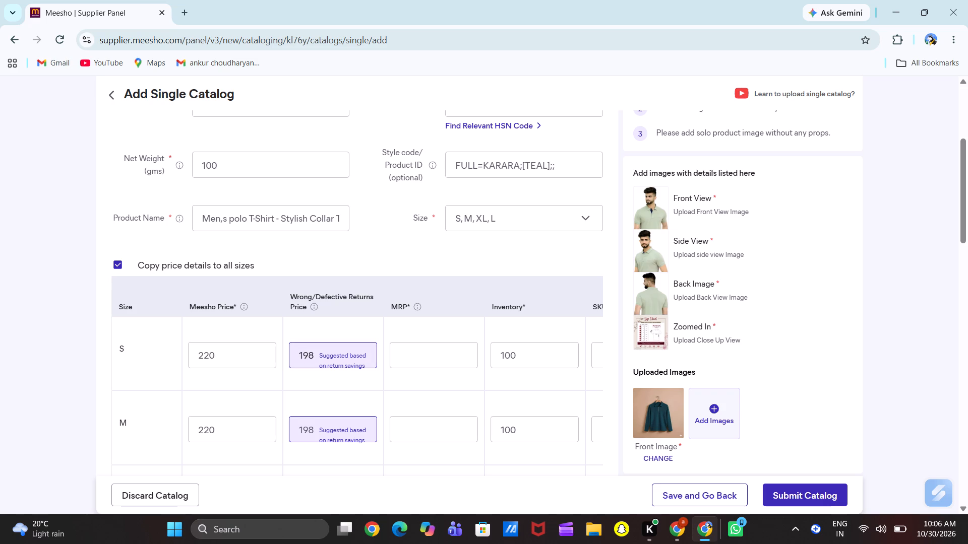
click(312, 354)
key(BackSpace)
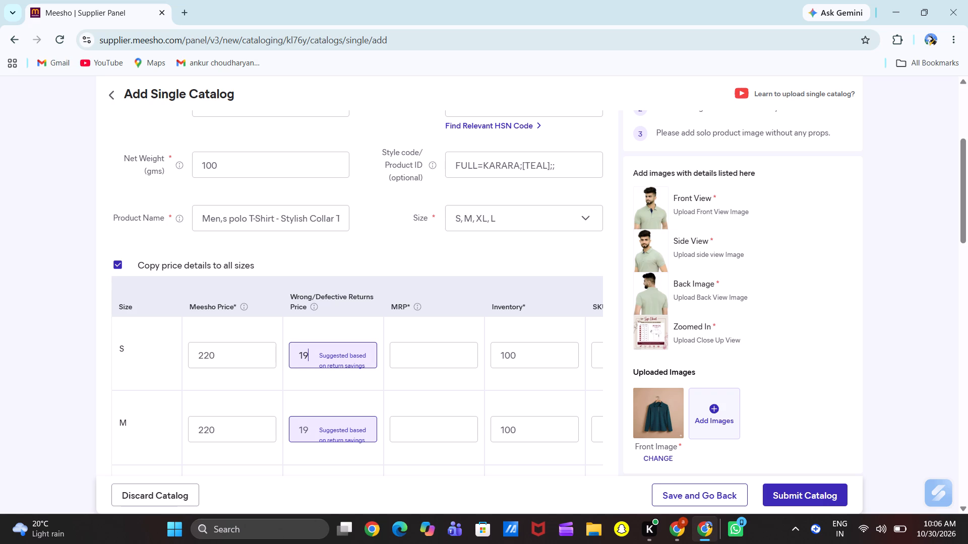
click(294, 354)
key(BackSpace)
key(BackSpace)
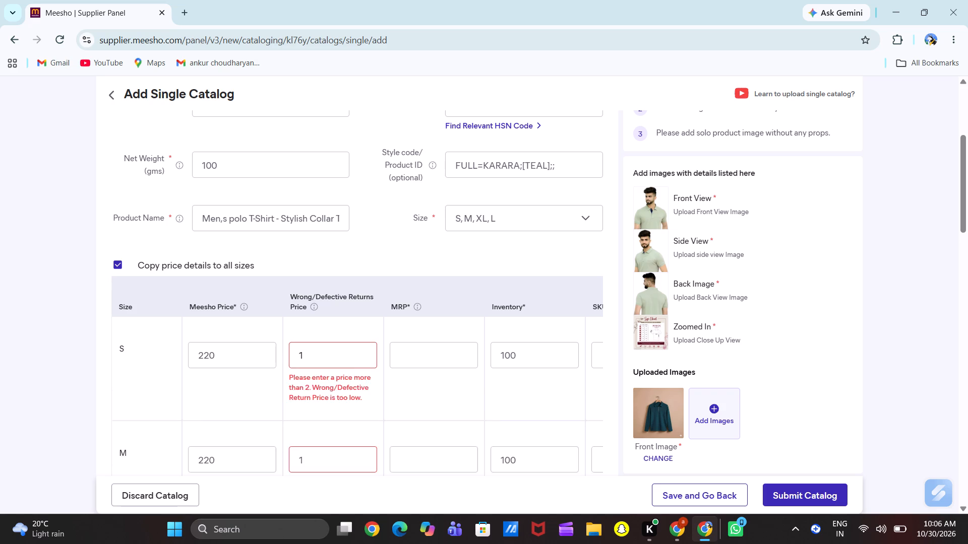
text(219)
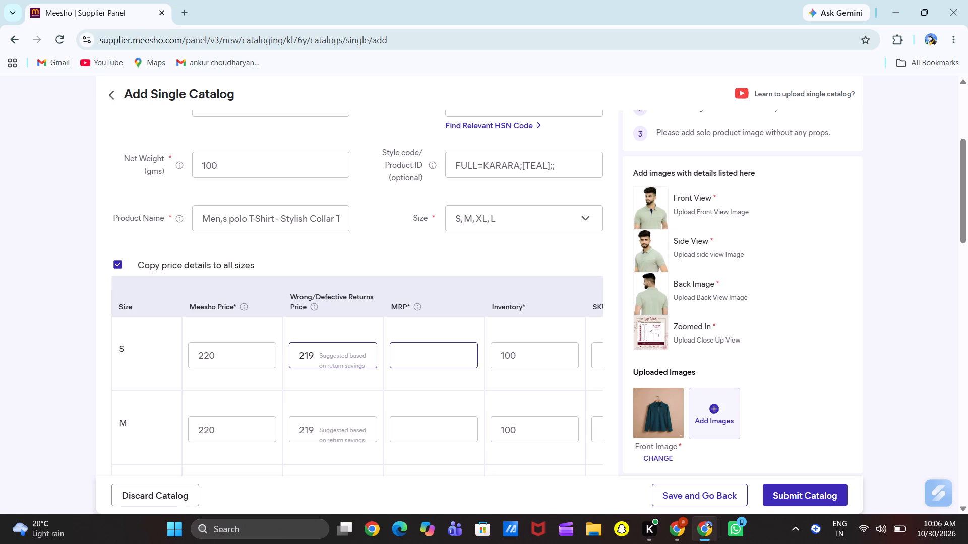
click(431, 355)
text(899)
Review the price and inventory rows of Product 2, and recheck those of Product 3.
scroll(407, 259, up, 3)
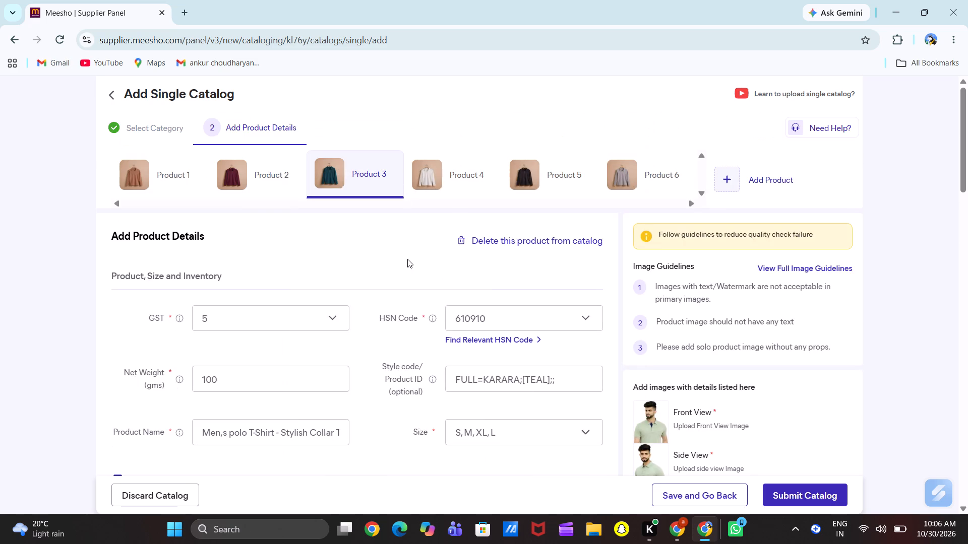
click(225, 169)
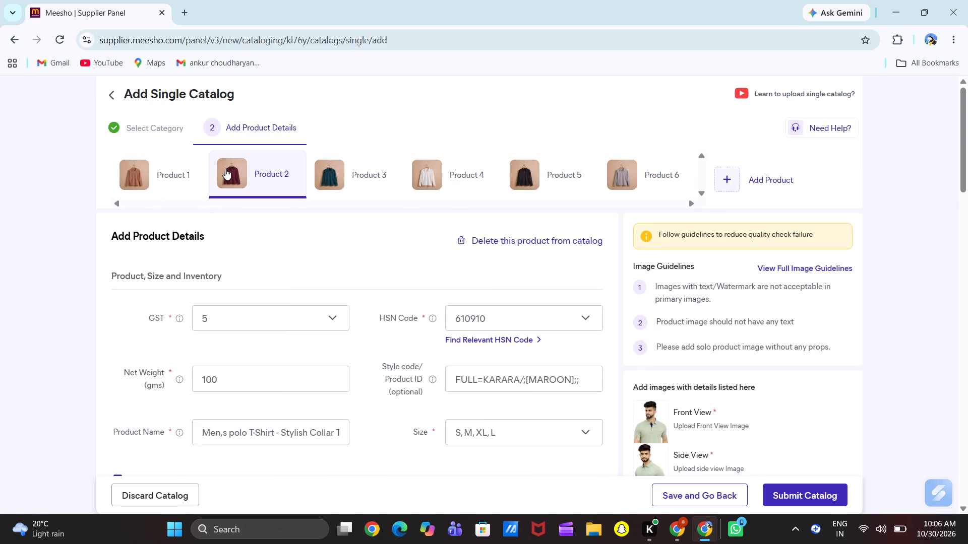
scroll(362, 244, down, 5)
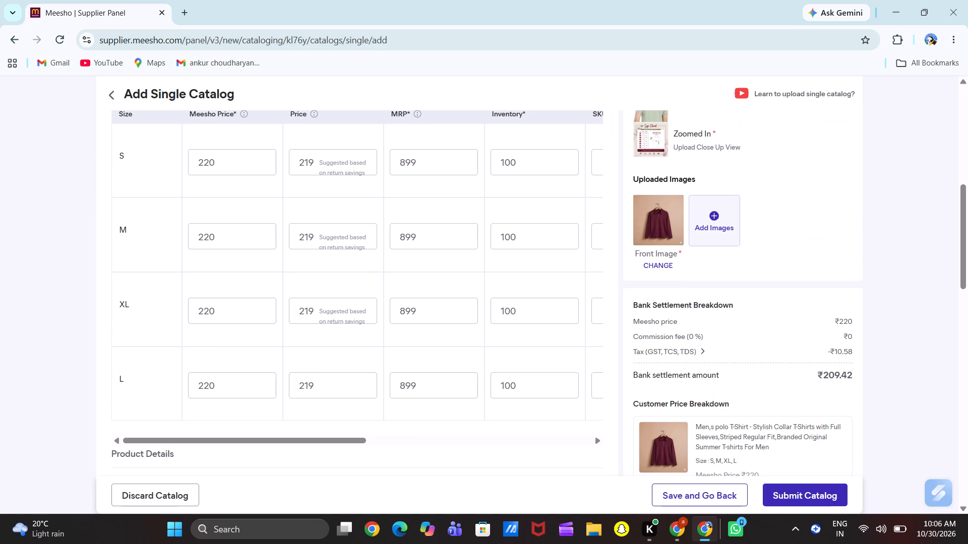
scroll(394, 209, up, 2)
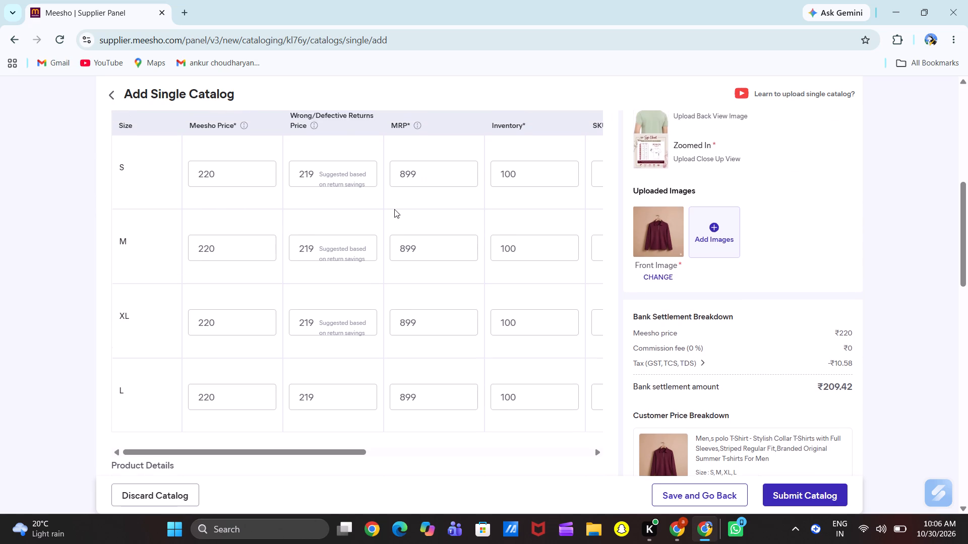
scroll(394, 209, up, 3)
click(356, 177)
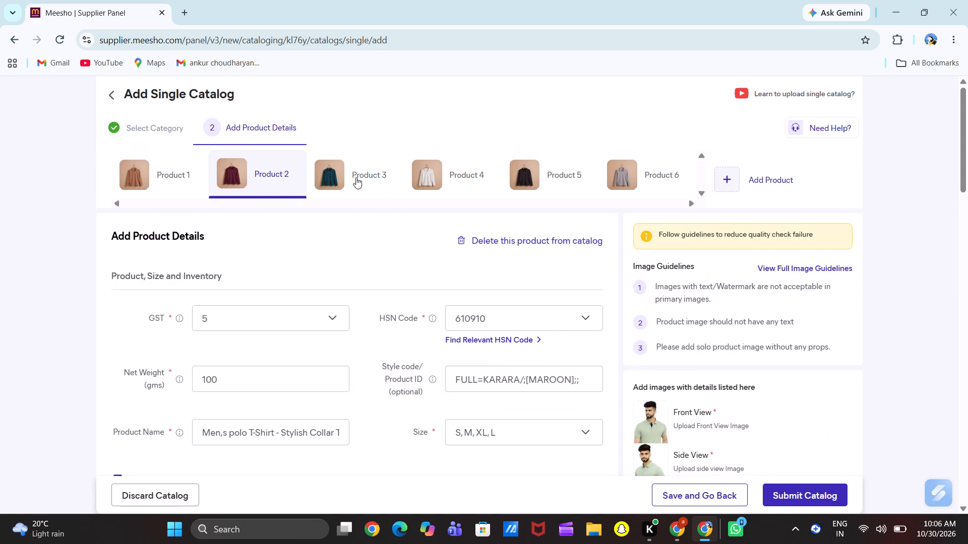
scroll(382, 309, down, 3)
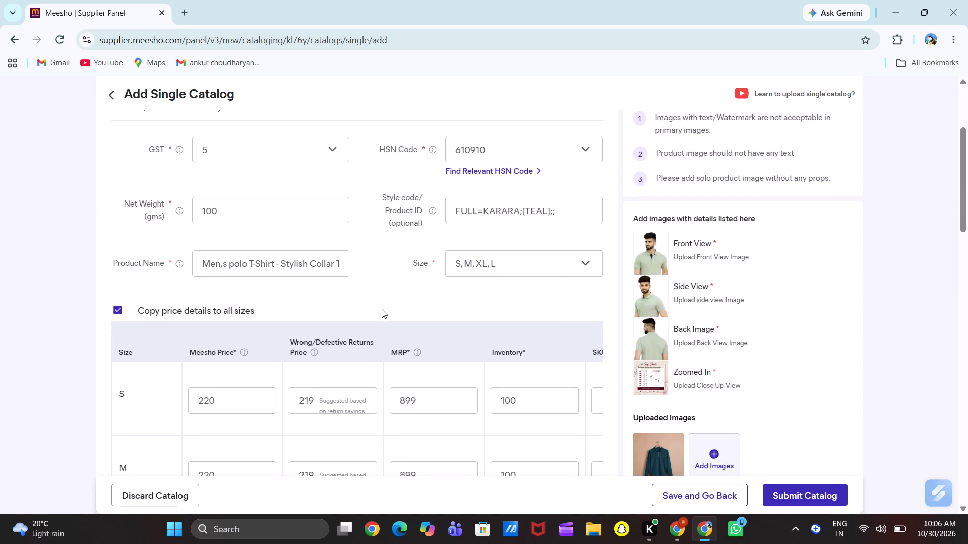
scroll(382, 309, up, 2)
Return to Product 4 and set its color to White and its fabric to Cotton Blend in the product details.
click(431, 187)
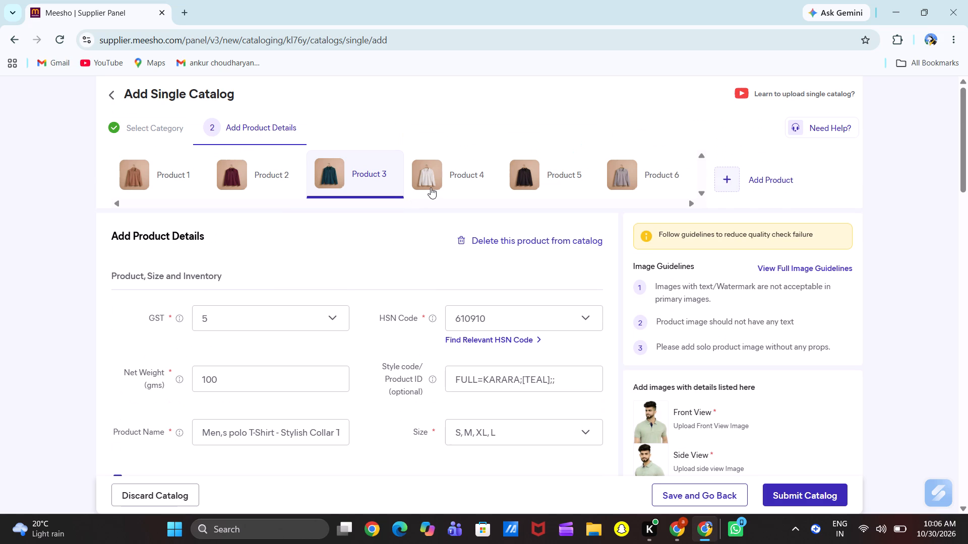
scroll(391, 296, down, 3)
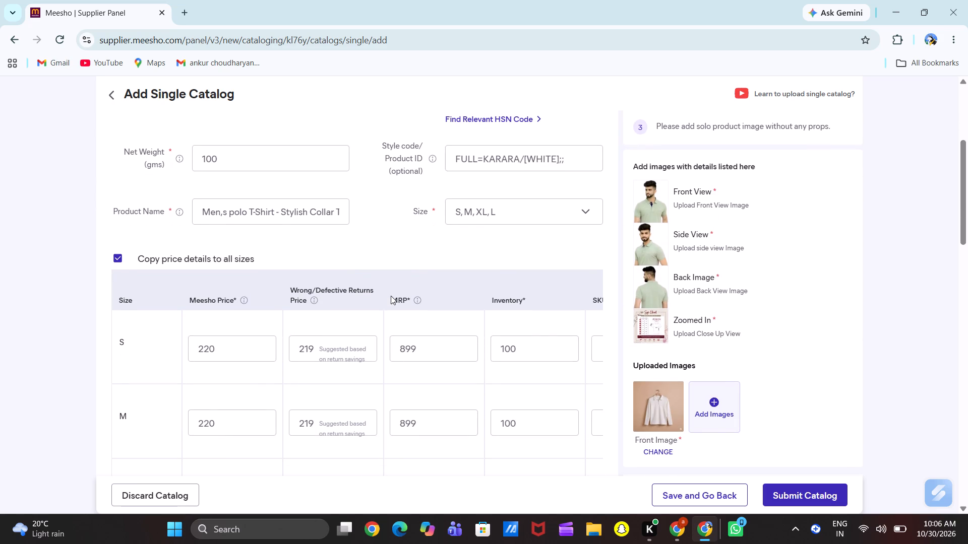
scroll(391, 296, down, 3)
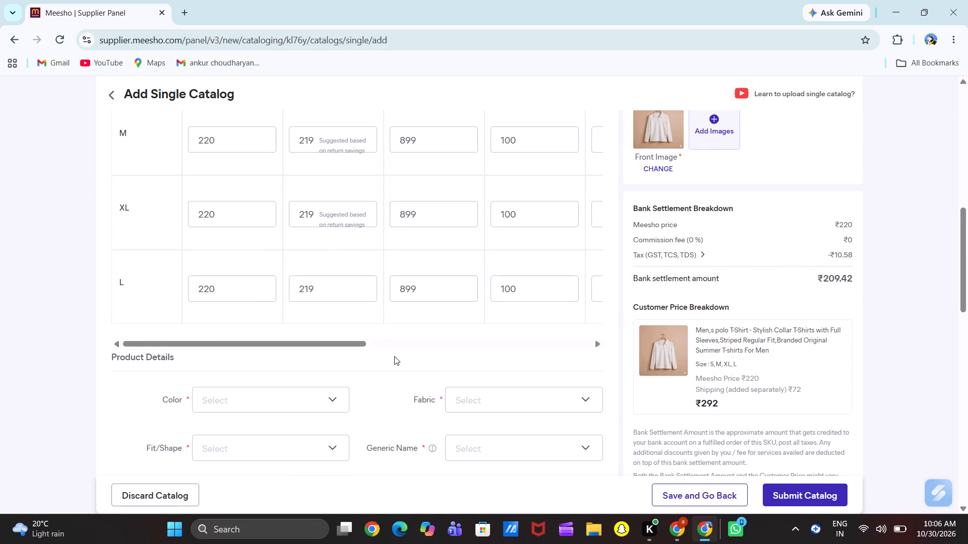
click(255, 403)
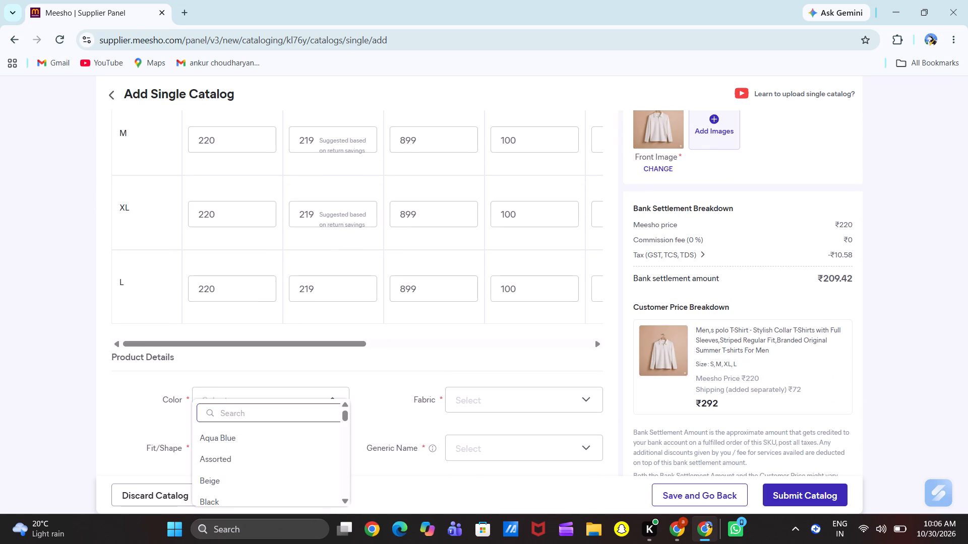
click(255, 414)
text(WH)
click(250, 449)
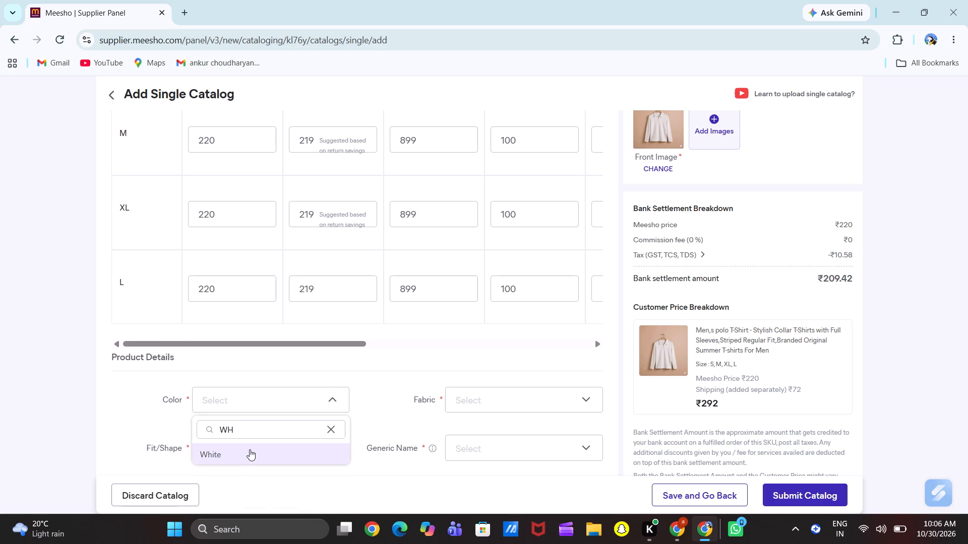
click(484, 405)
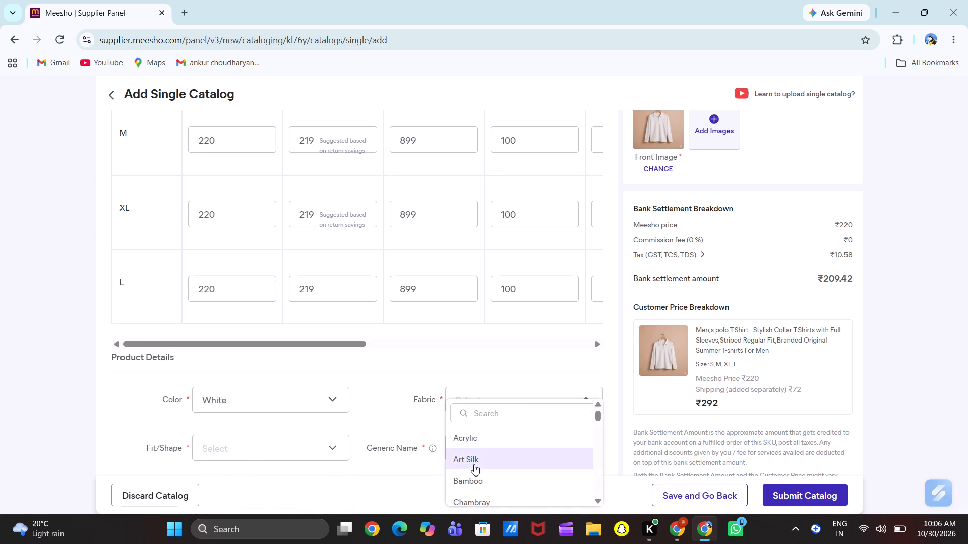
scroll(492, 465, down, 3)
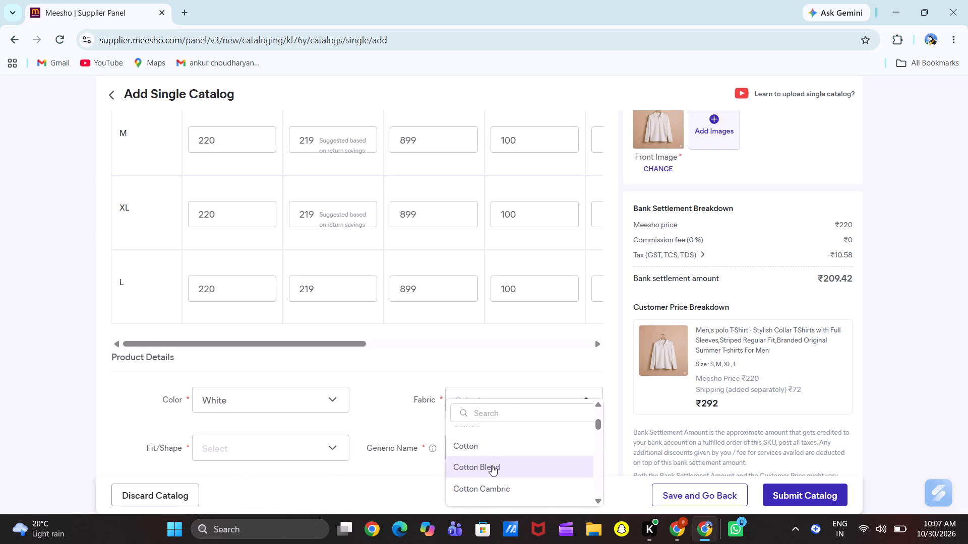
click(492, 465)
Set Product 4's fit/shape to Regular and its generic name to Tshirts.
click(254, 455)
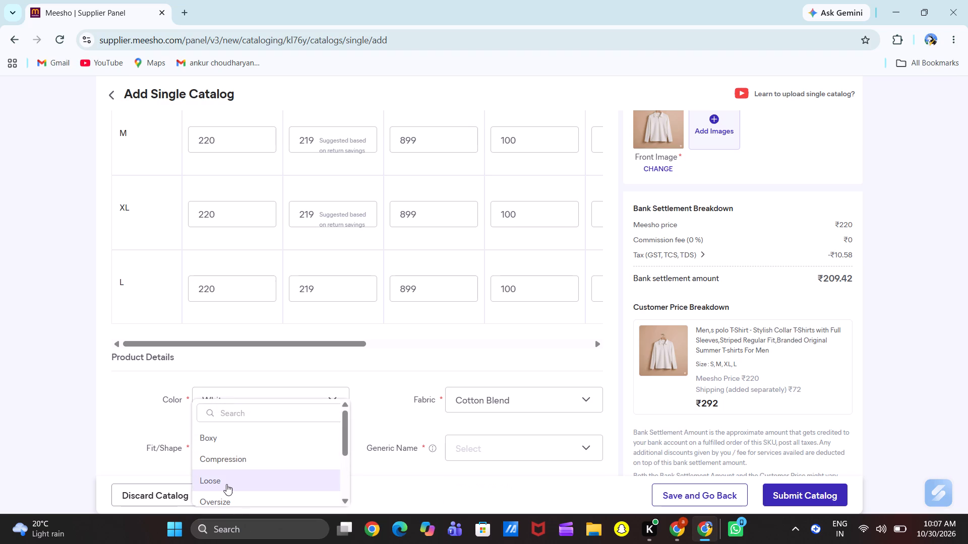
scroll(228, 484, down, 1)
click(225, 477)
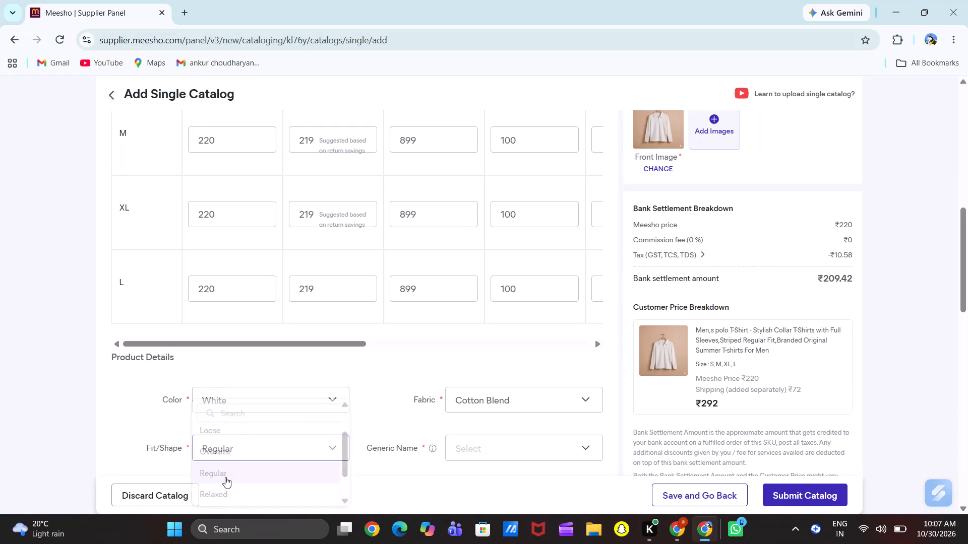
click(508, 445)
scroll(495, 477, down, 1)
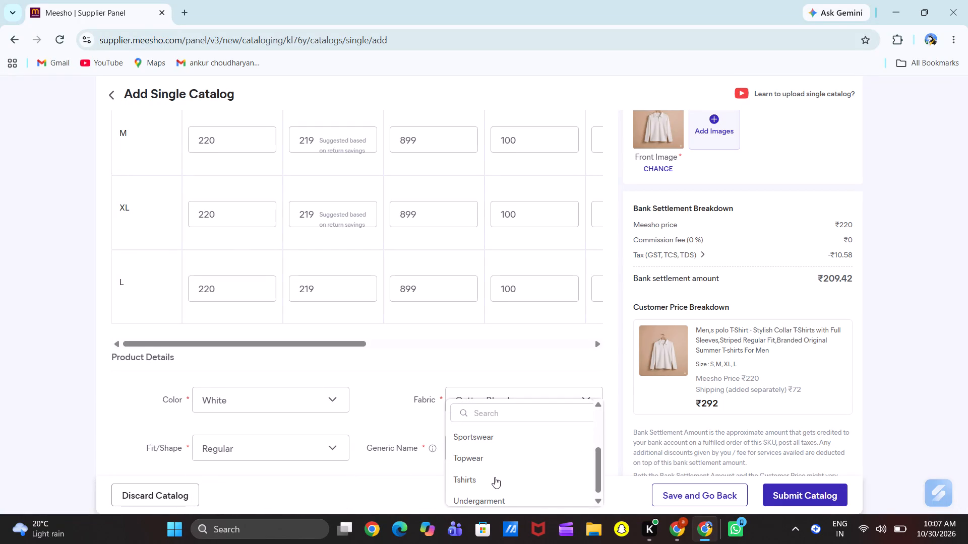
scroll(495, 477, down, 1)
click(495, 477)
Set Product 4's net quantity to 1 and its neck to Polo.
scroll(288, 457, down, 1)
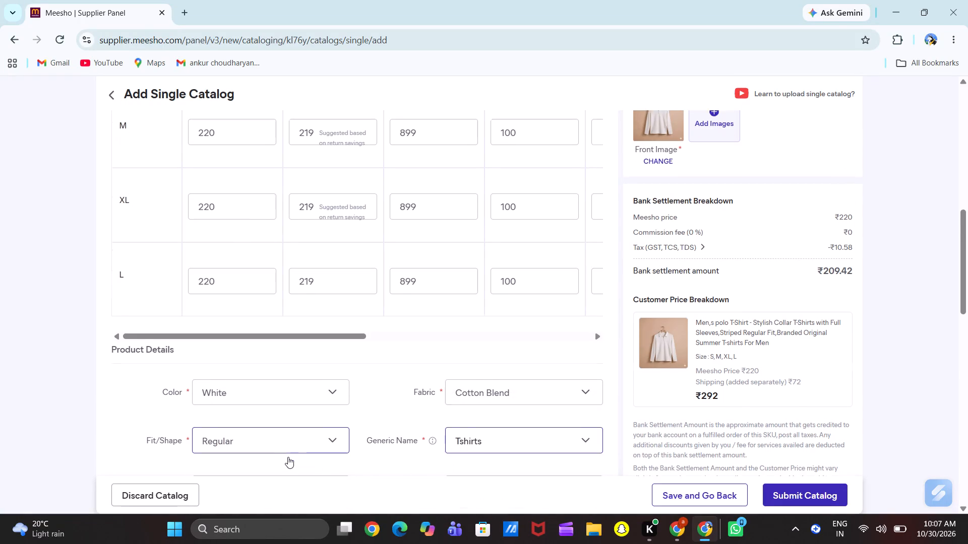
scroll(288, 457, down, 1)
click(255, 353)
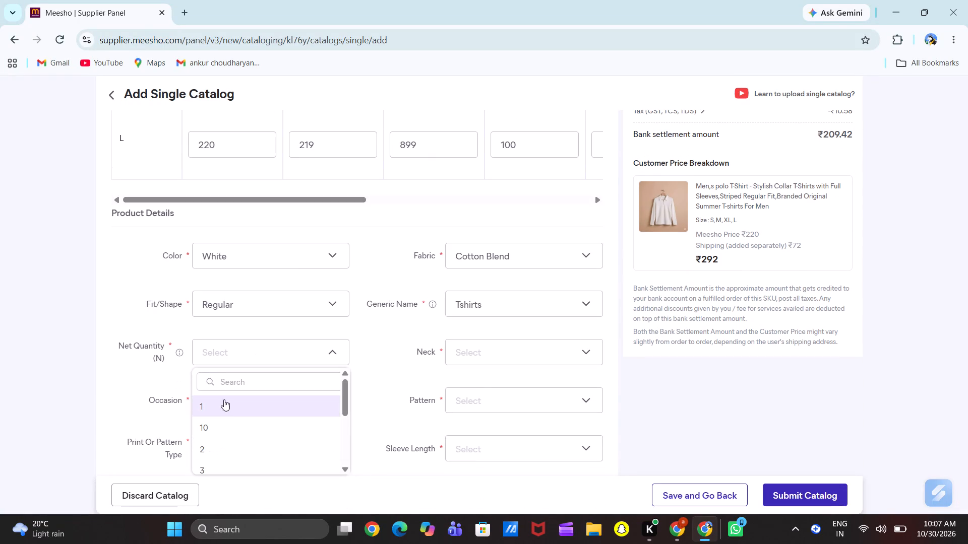
click(232, 400)
click(496, 359)
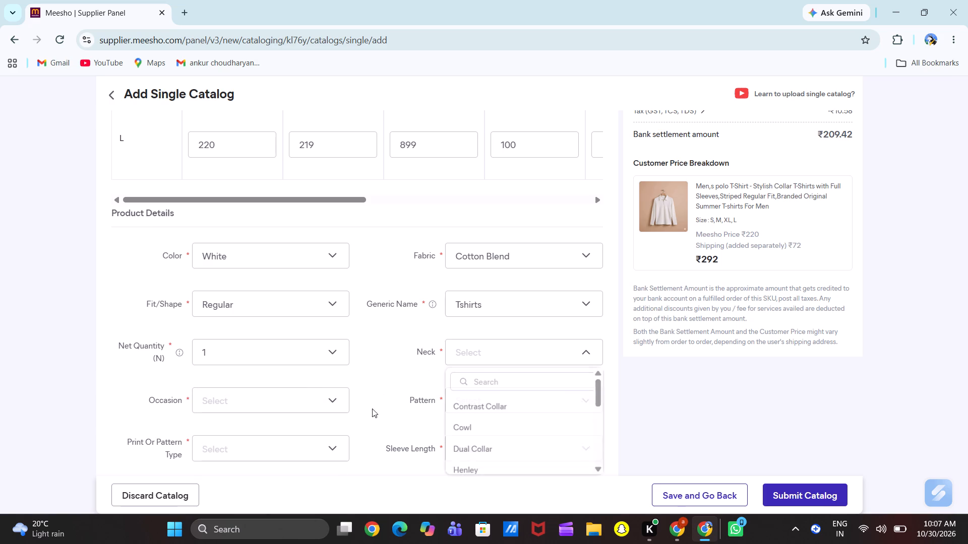
scroll(497, 427, down, 2)
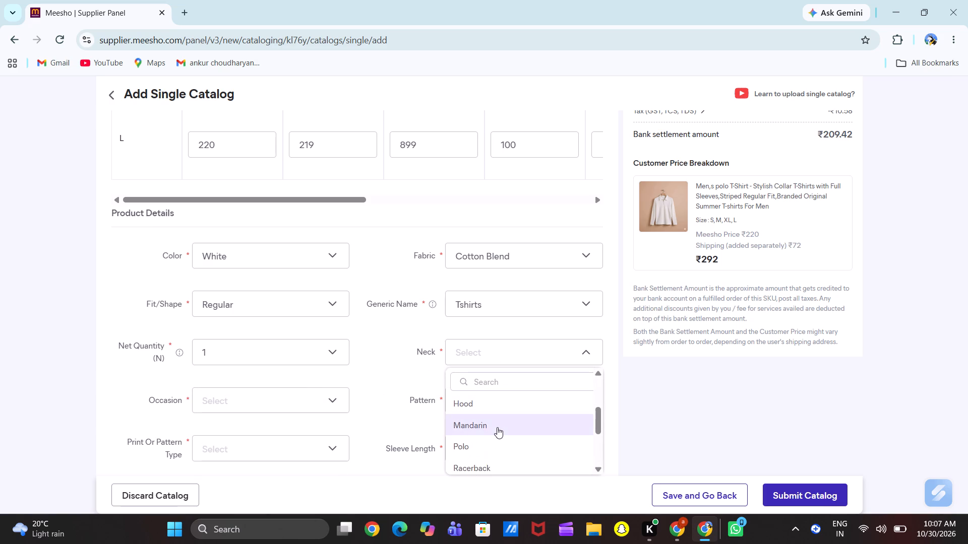
scroll(497, 427, down, 1)
click(497, 427)
Set Product 4's occasion to Casual and its pattern to Solid.
click(254, 401)
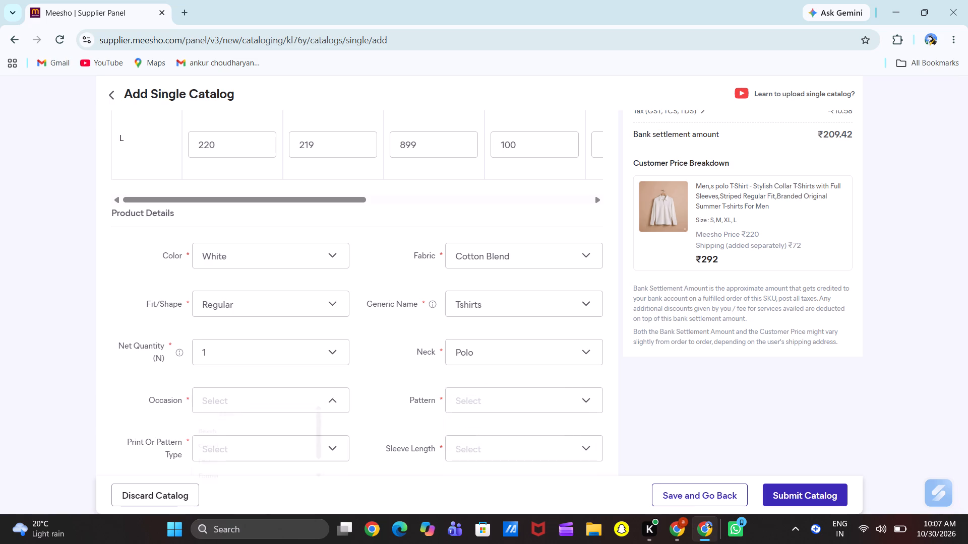
click(238, 463)
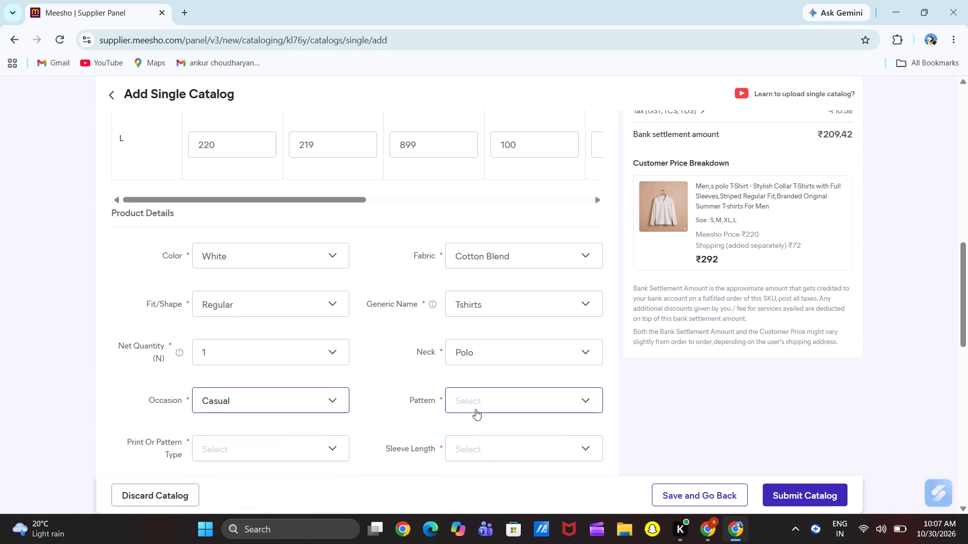
click(475, 409)
scroll(490, 477, down, 1)
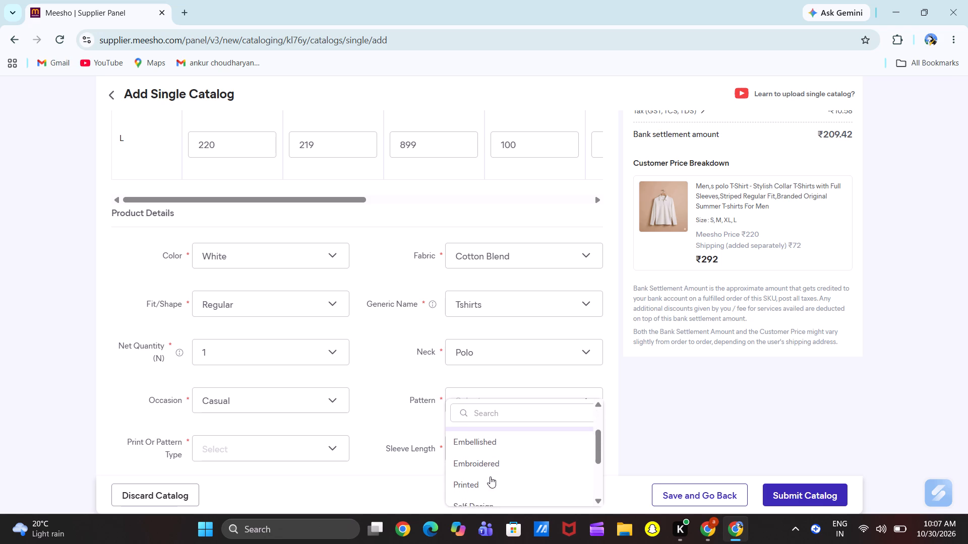
scroll(490, 477, down, 2)
click(476, 468)
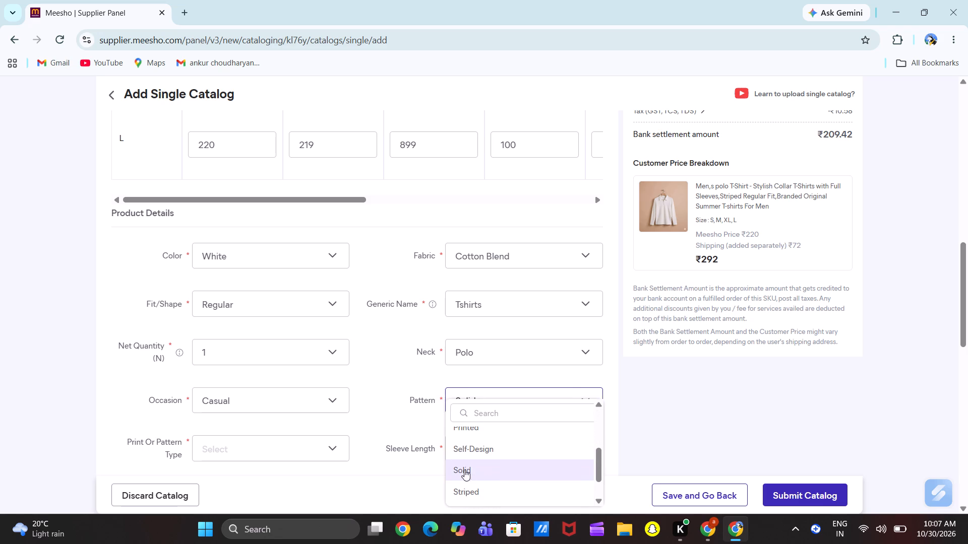
Set Product 4's print or pattern type to Solid.
click(276, 446)
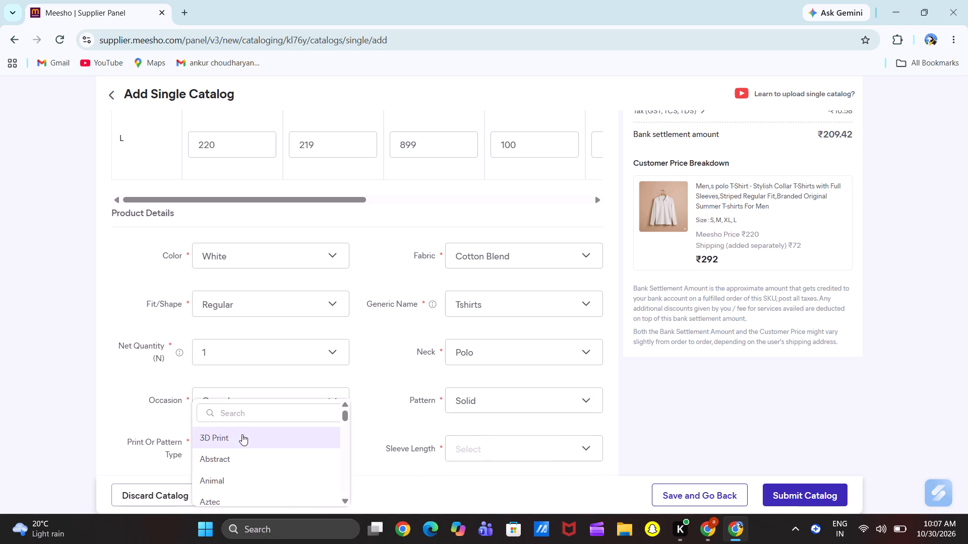
click(247, 416)
text(SO)
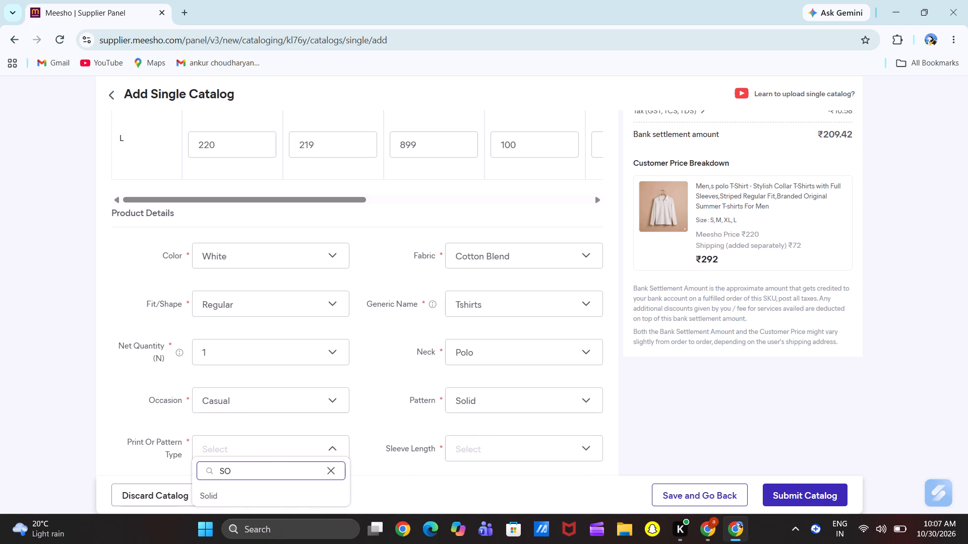
click(304, 489)
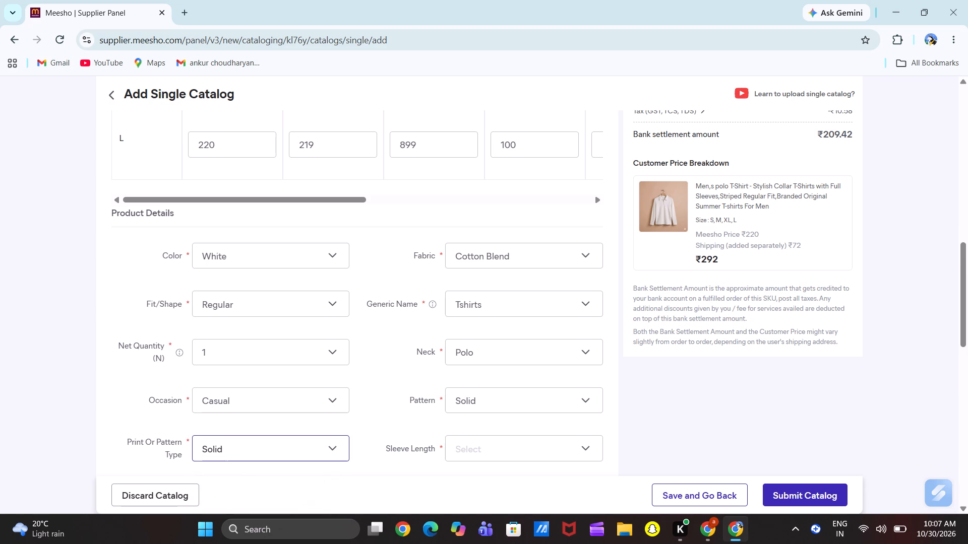
Set Product 4's sleeve length to Long Sleeves.
scroll(433, 446, down, 1)
click(578, 346)
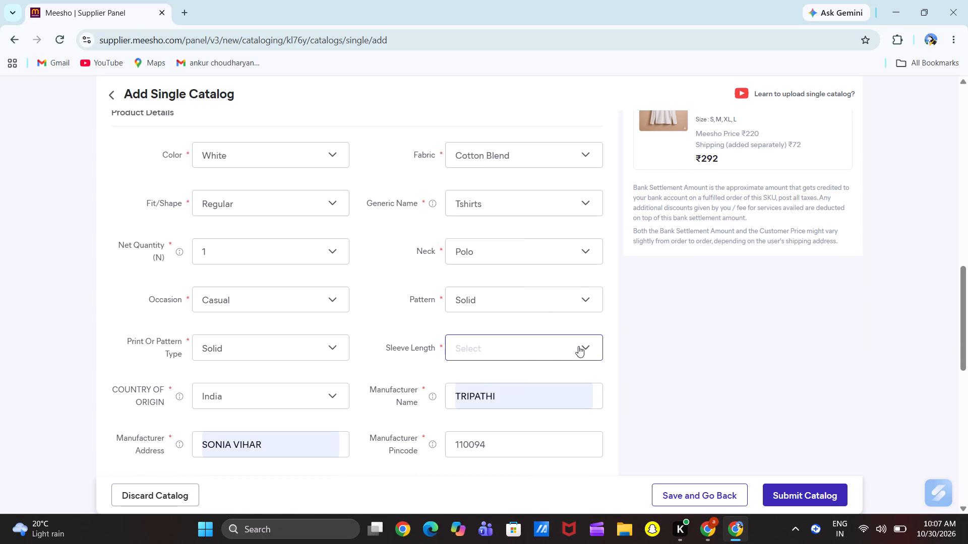
click(498, 397)
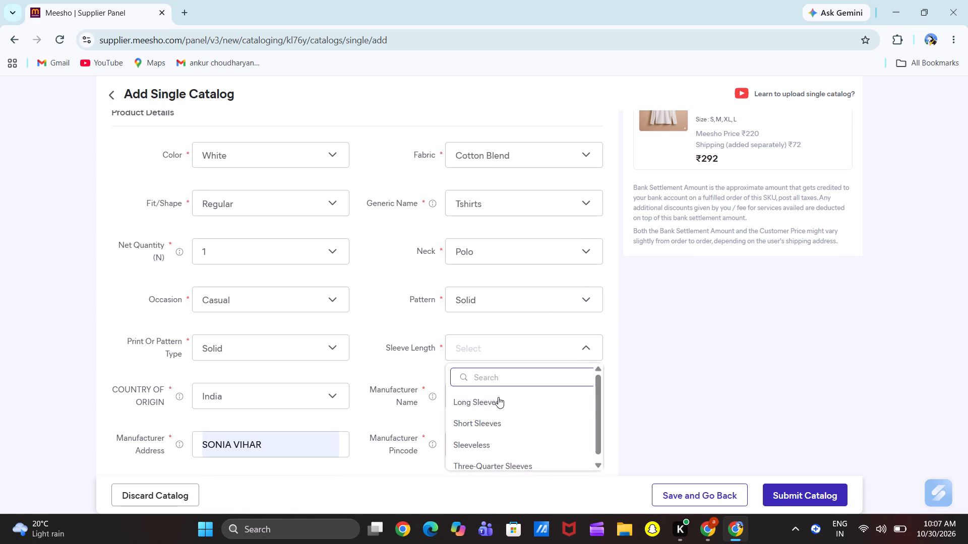
Set Product 4's length to Regular in the Other Attributes section.
scroll(376, 416, down, 4)
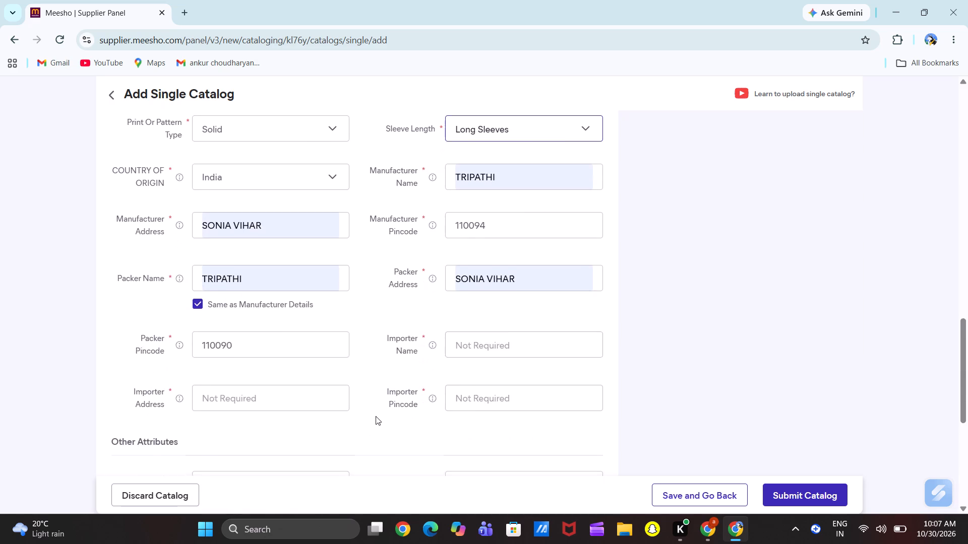
scroll(376, 416, down, 1)
click(487, 208)
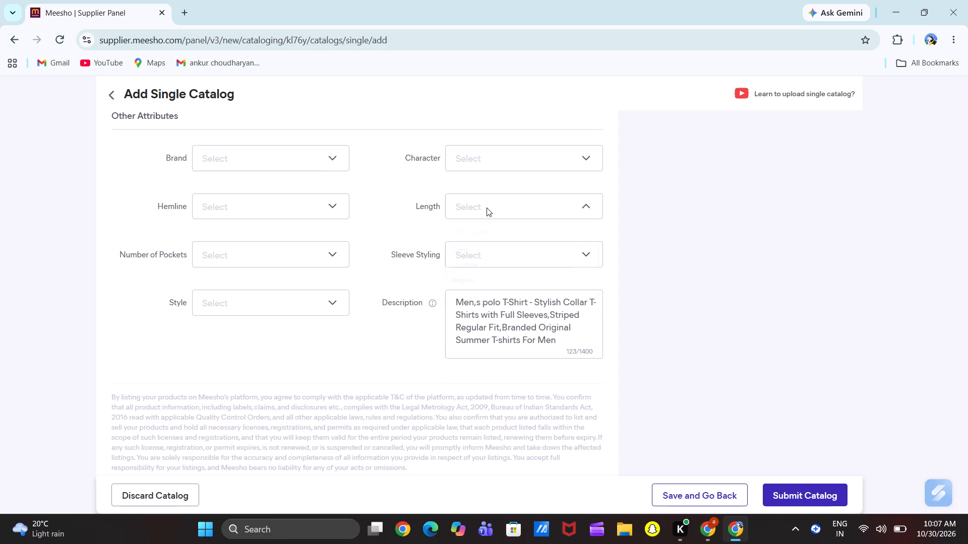
click(479, 300)
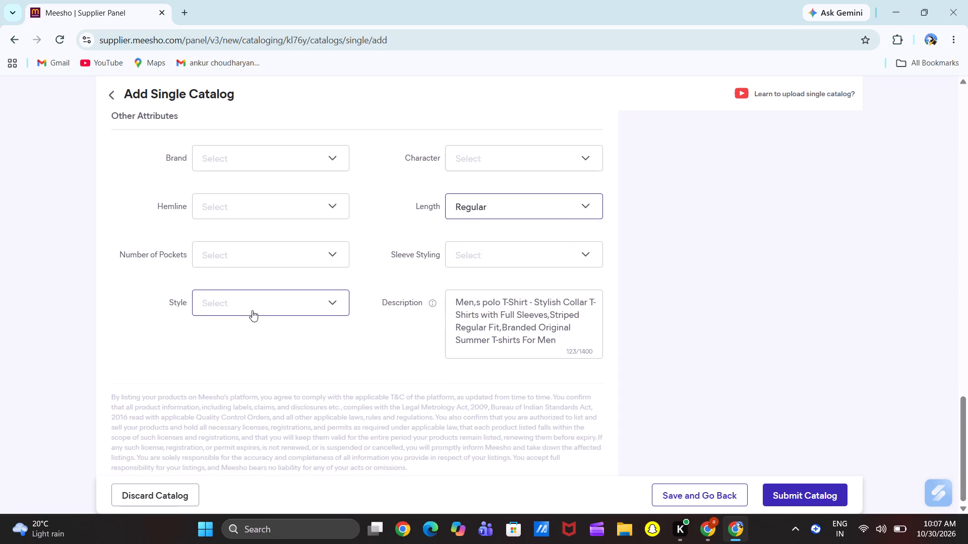
Set Product 4's style to Korean and its number of pockets to No Pocket.
click(252, 310)
click(228, 376)
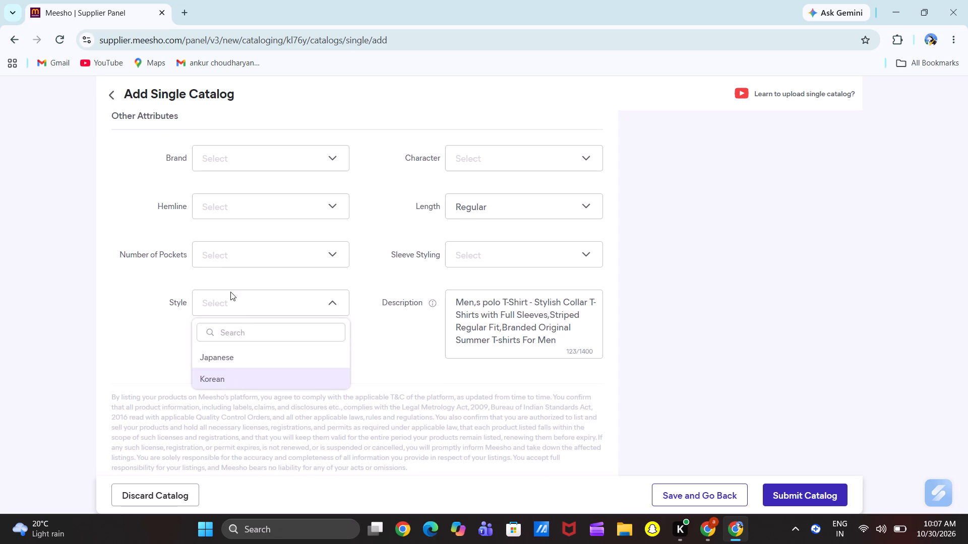
click(235, 253)
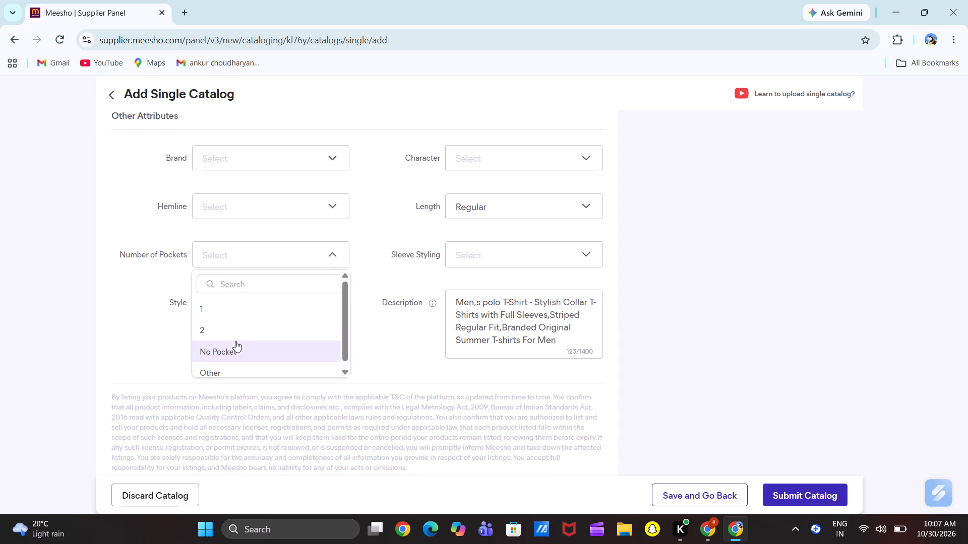
click(235, 341)
Switch to Product 5's details in the catalog.
scroll(371, 258, up, 6)
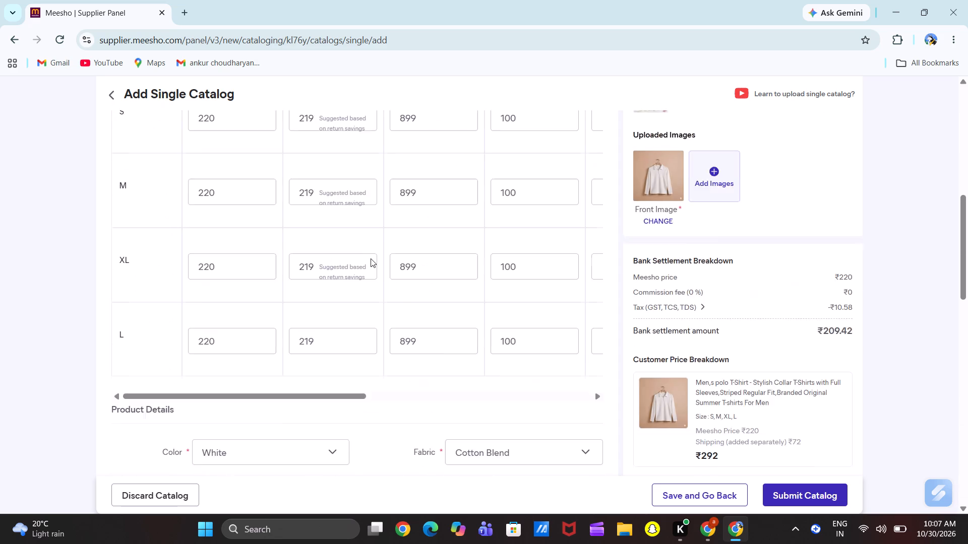
scroll(378, 181, up, 3)
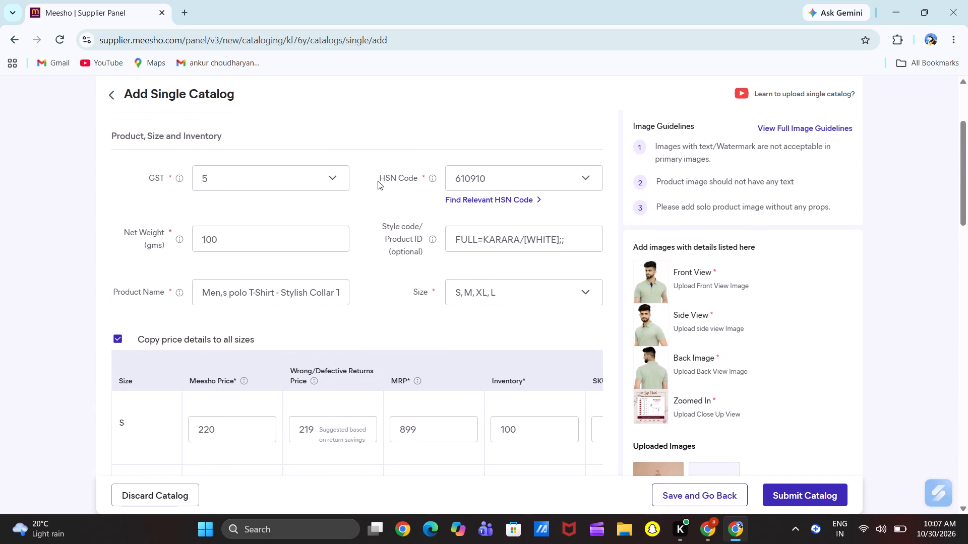
scroll(378, 181, up, 2)
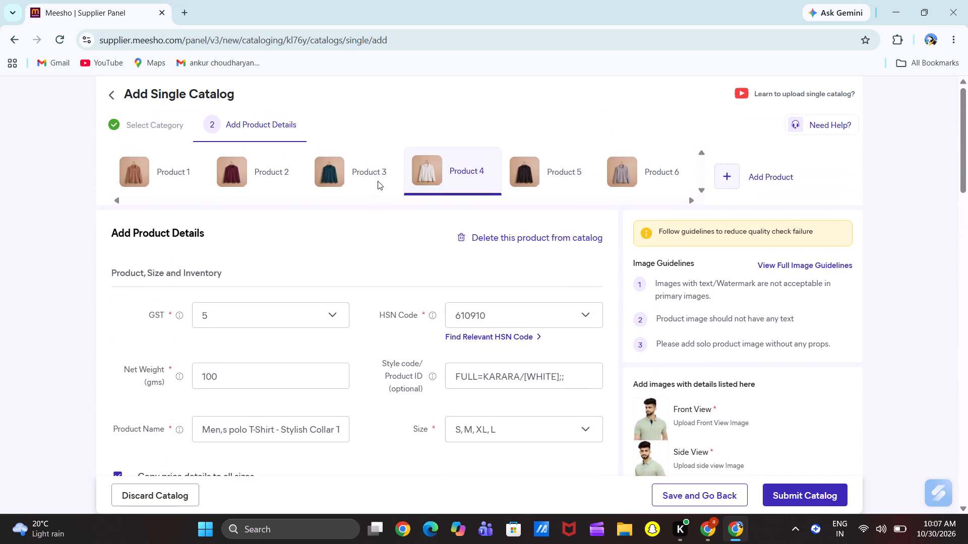
click(538, 163)
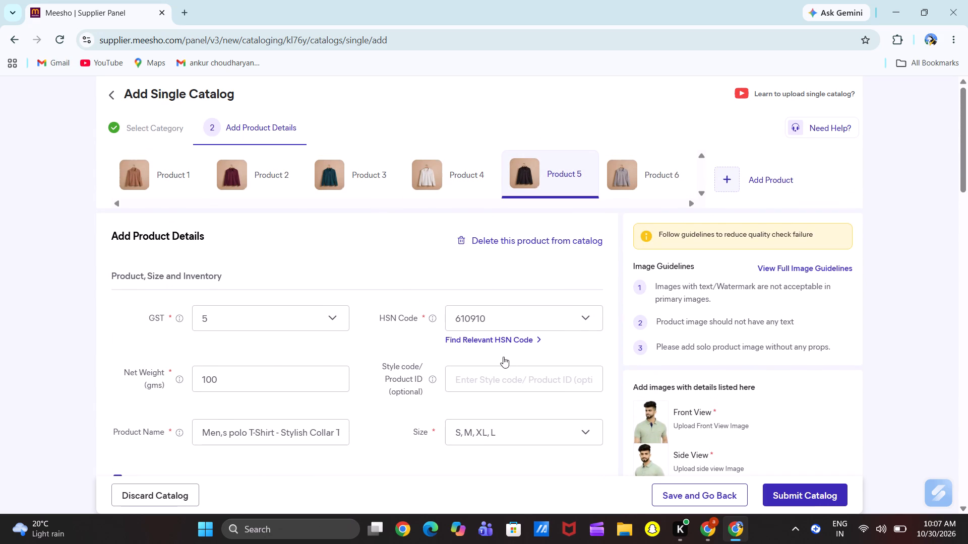
Enter FULL/=;[BLACK]/ as Product 5's style code/product ID.
click(500, 372)
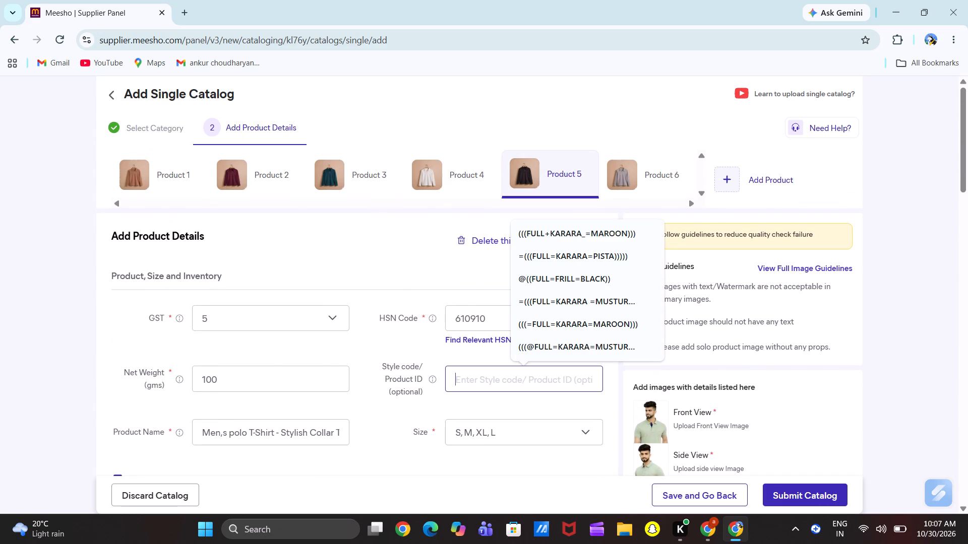
text(FULL)
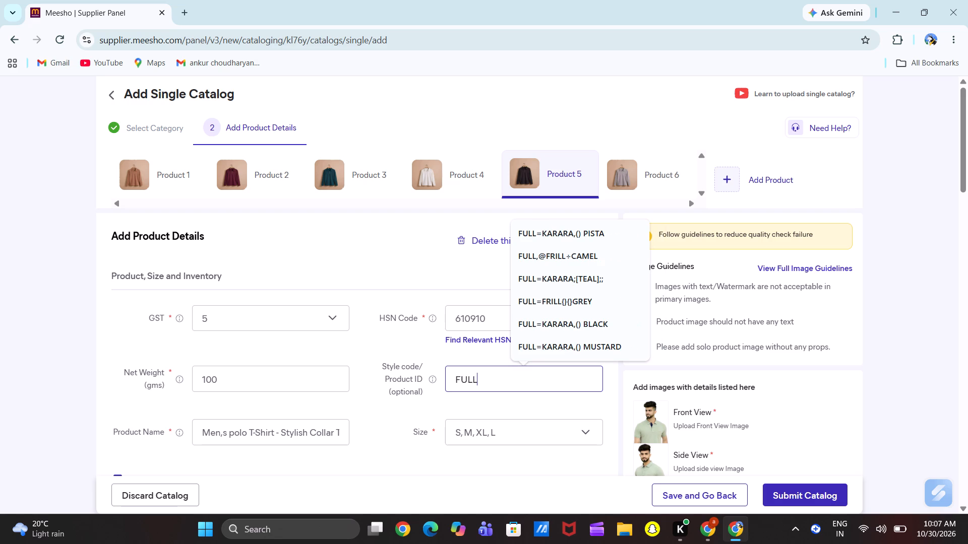
key(equal)
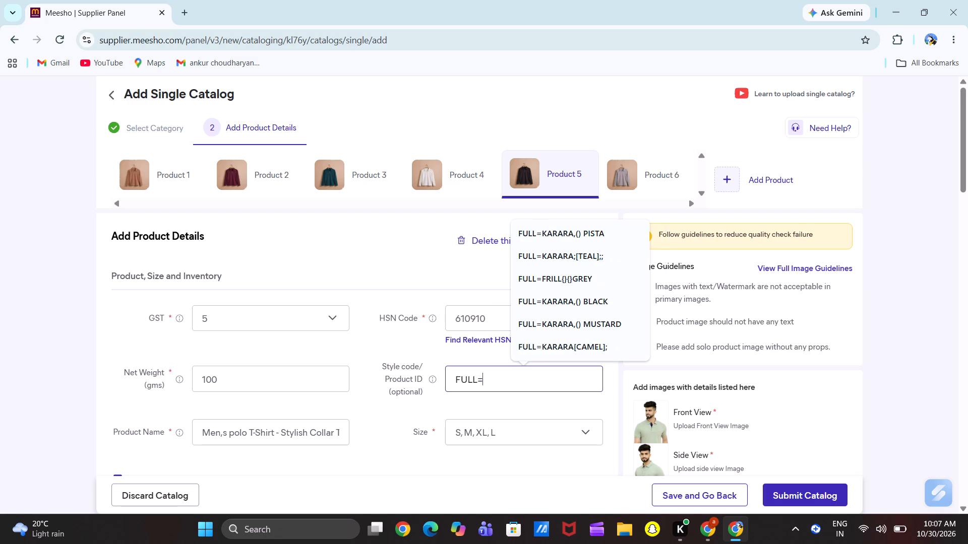
key(semicolon)
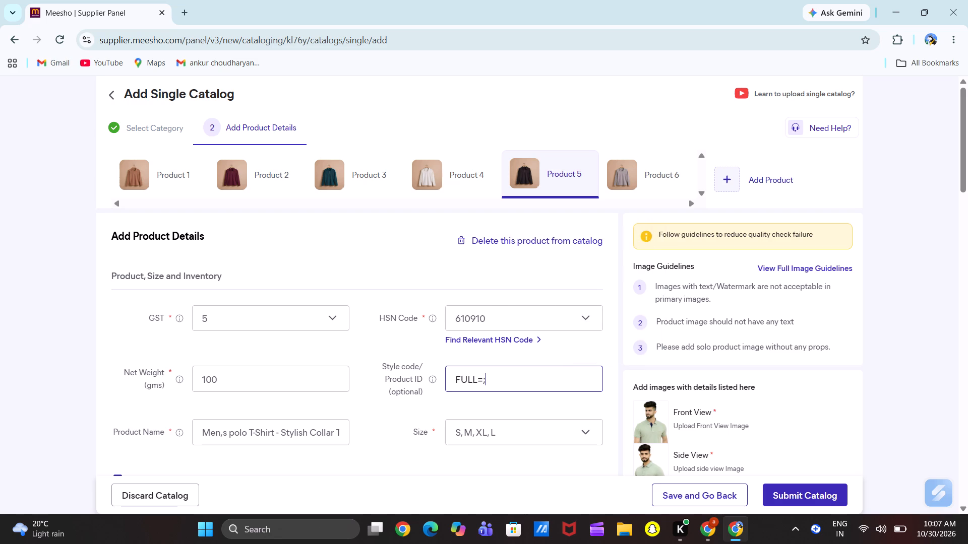
key(bracketleft)
text(BL)
text(ACK)
key(bracketright)
key(slash)
click(477, 378)
key(slash)
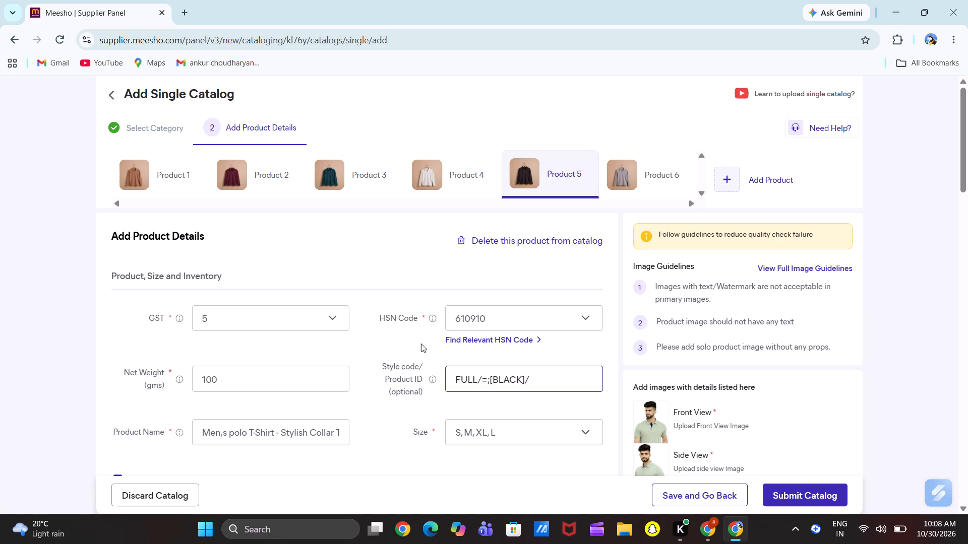
Set Product 5's prices for all sizes: Meesho price 220, wrong/defective returns price 219 and MRP 899.
scroll(383, 298, down, 3)
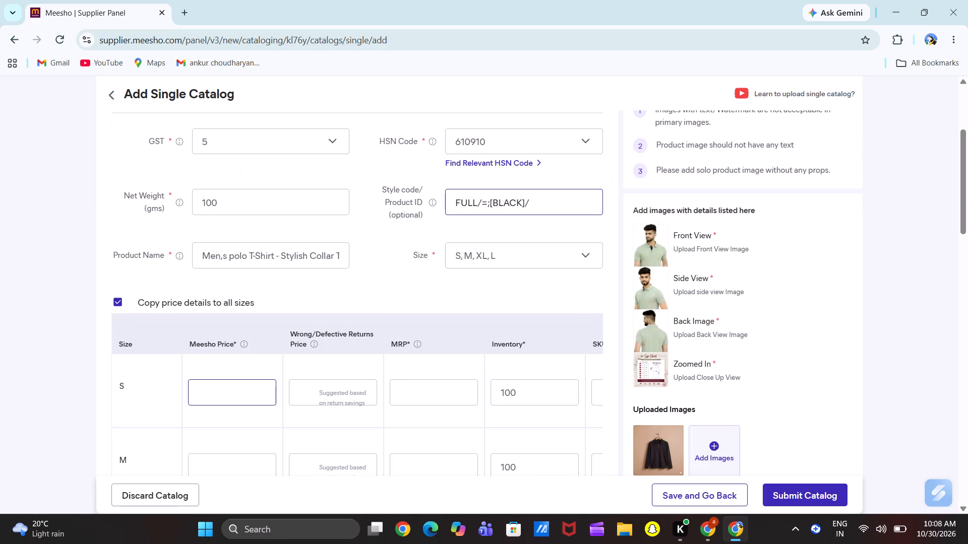
click(227, 391)
text(220)
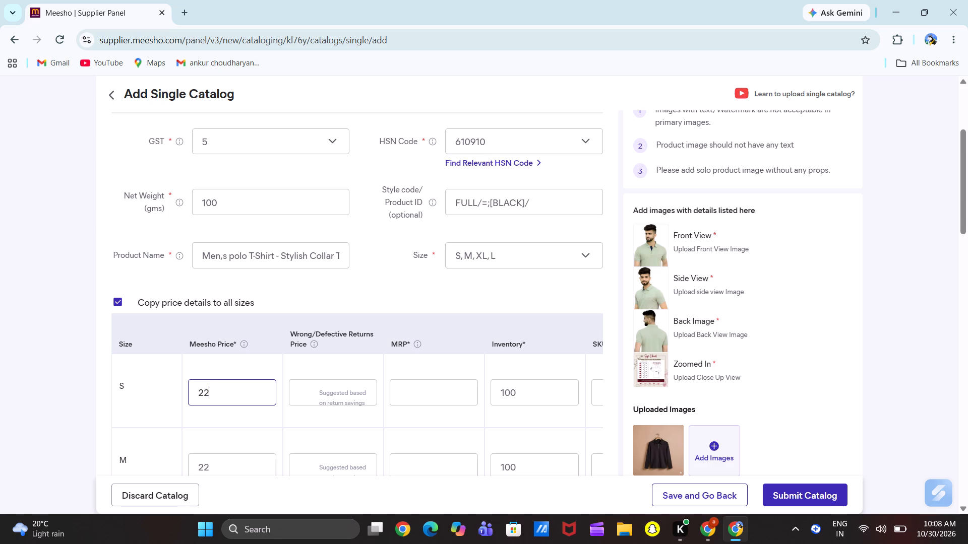
click(309, 396)
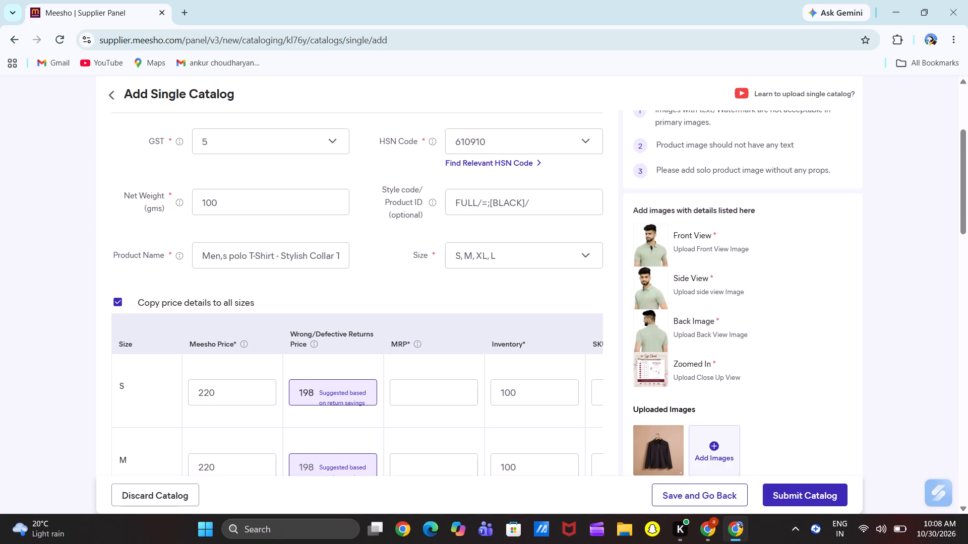
key(BackSpace)
key(BackSpace)
click(309, 393)
key(BackSpace)
key(BackSpace)
text(219)
click(416, 387)
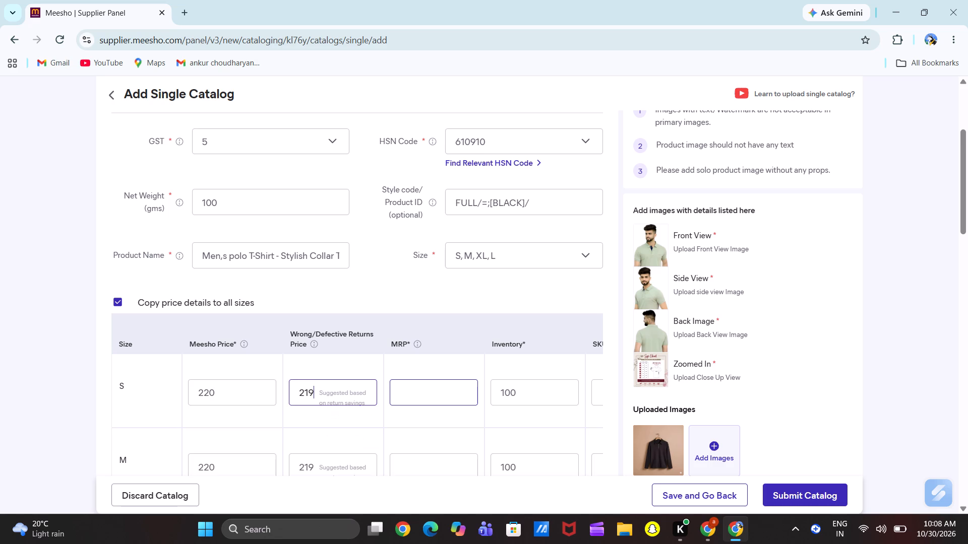
text(899)
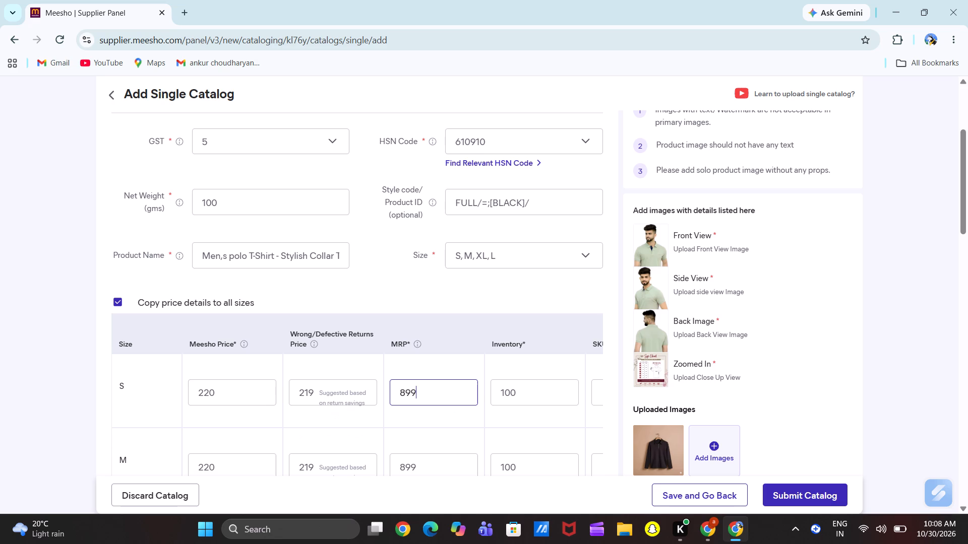
Set Product 5's shoulder size to 14.5 inches for size S and 15.5 inches for size M.
scroll(451, 364, down, 2)
scroll(451, 364, left, 5)
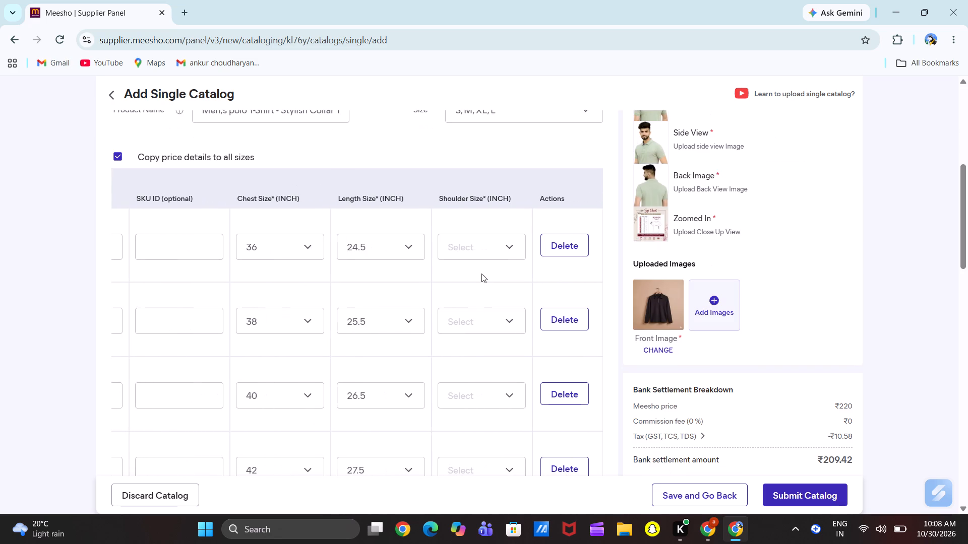
click(483, 259)
scroll(481, 341, down, 1)
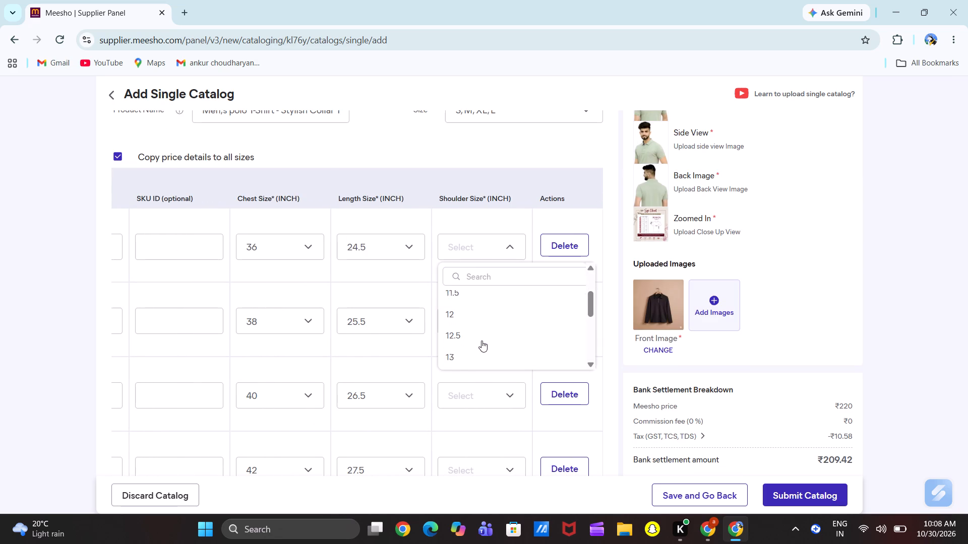
scroll(481, 341, down, 3)
click(481, 341)
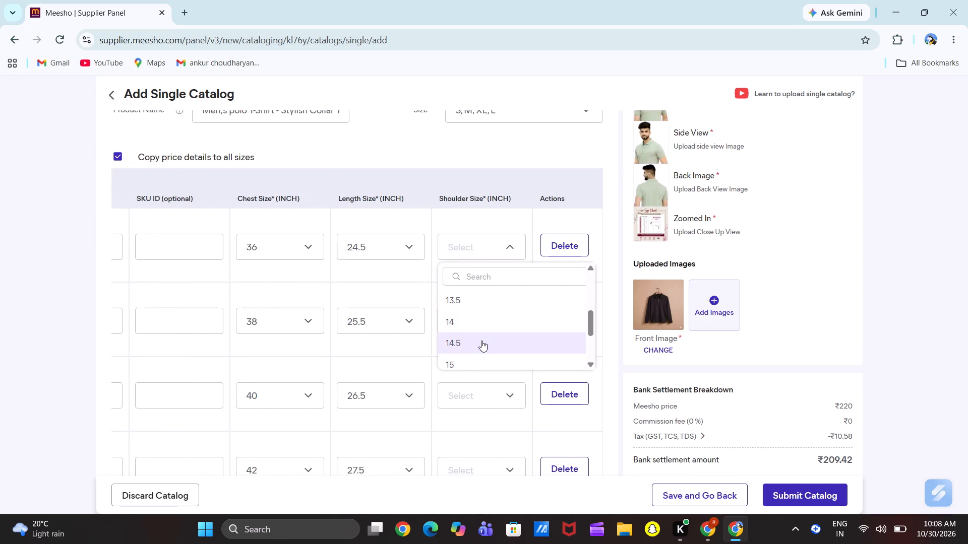
click(465, 312)
scroll(490, 399, down, 1)
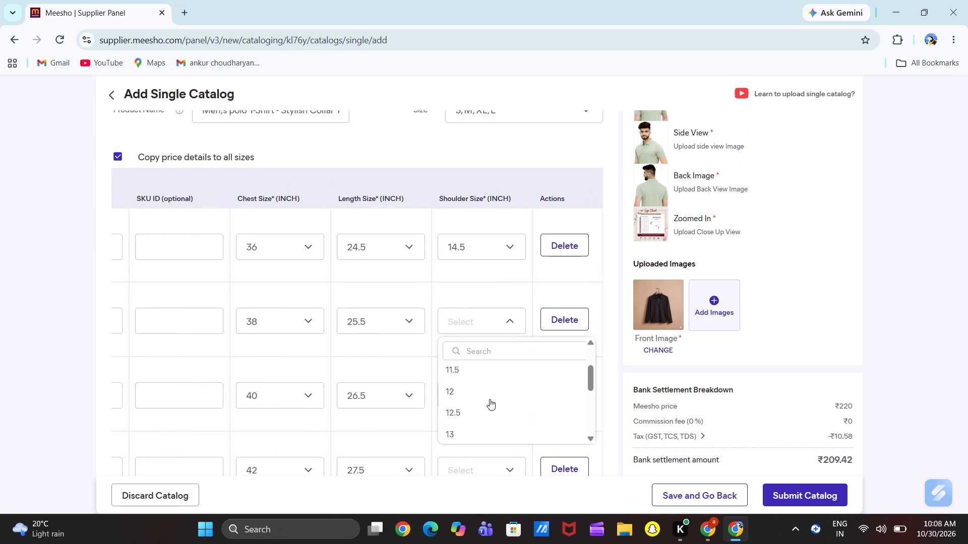
scroll(490, 399, down, 2)
click(490, 399)
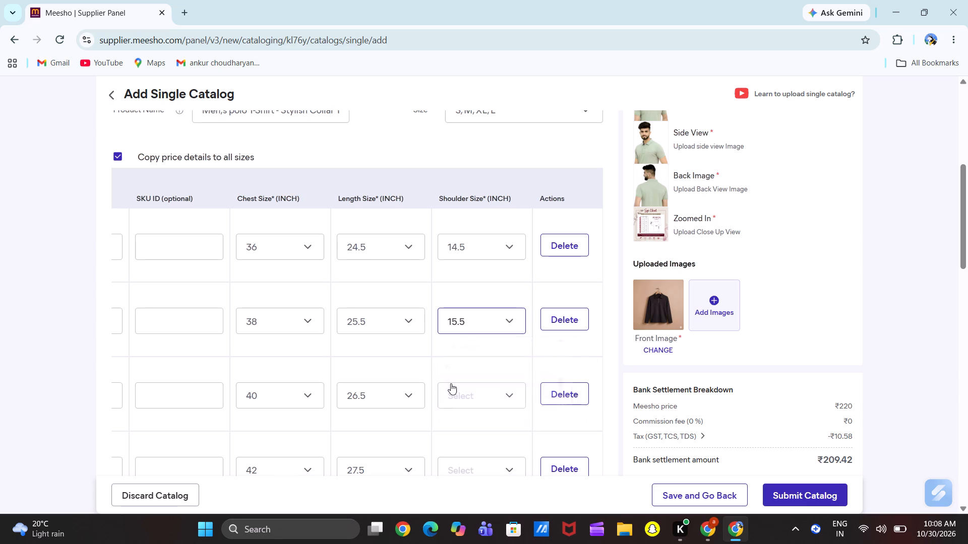
Set Product 5's shoulder size to 16.5 inches for size XL.
click(465, 391)
scroll(485, 431, down, 2)
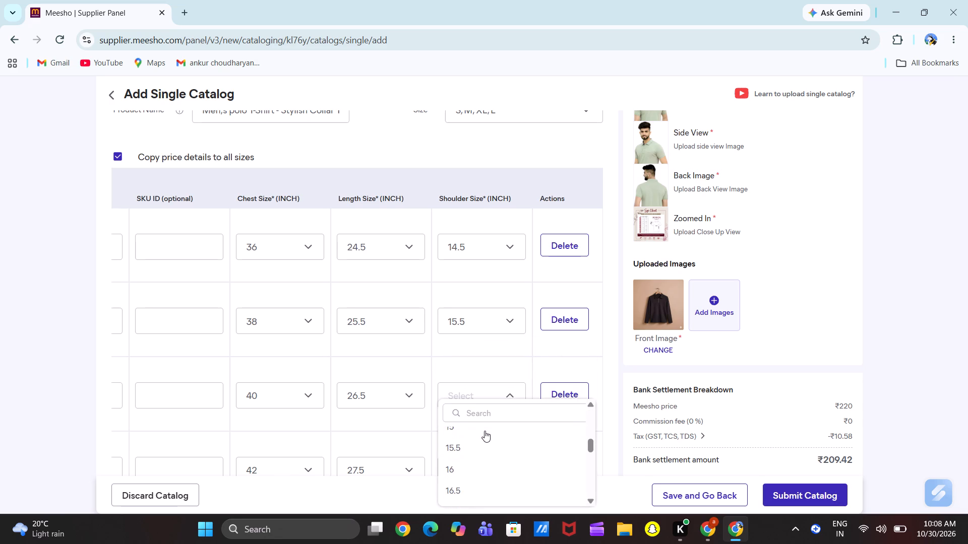
scroll(485, 431, down, 1)
click(470, 455)
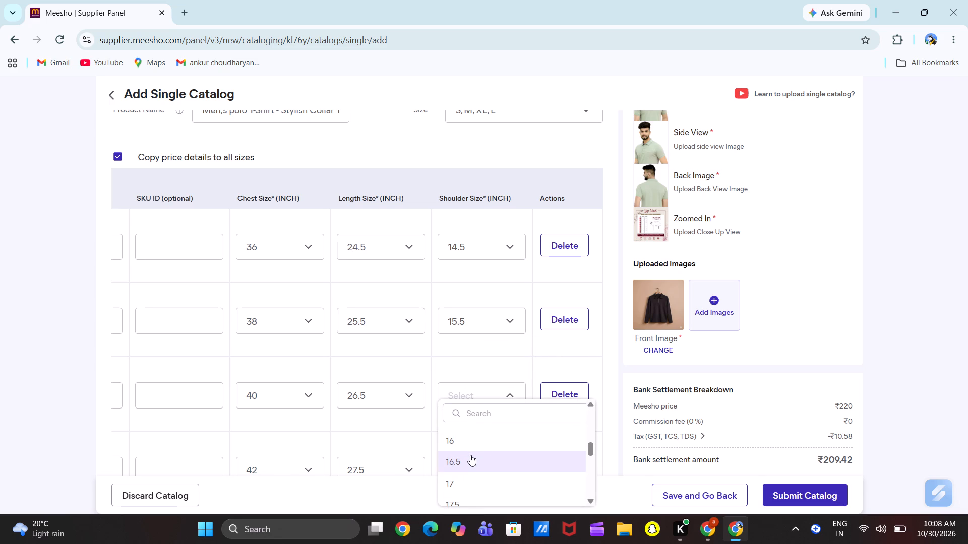
Set Product 5's shoulder size to 16.5 inches for the chest-40 size and 17.5 inches for the chest-42 size.
click(472, 463)
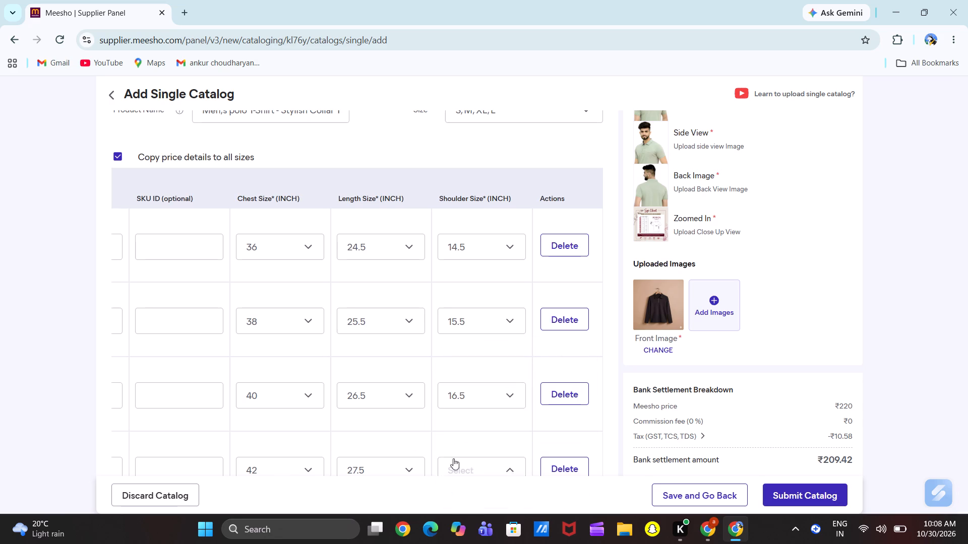
scroll(476, 436, down, 2)
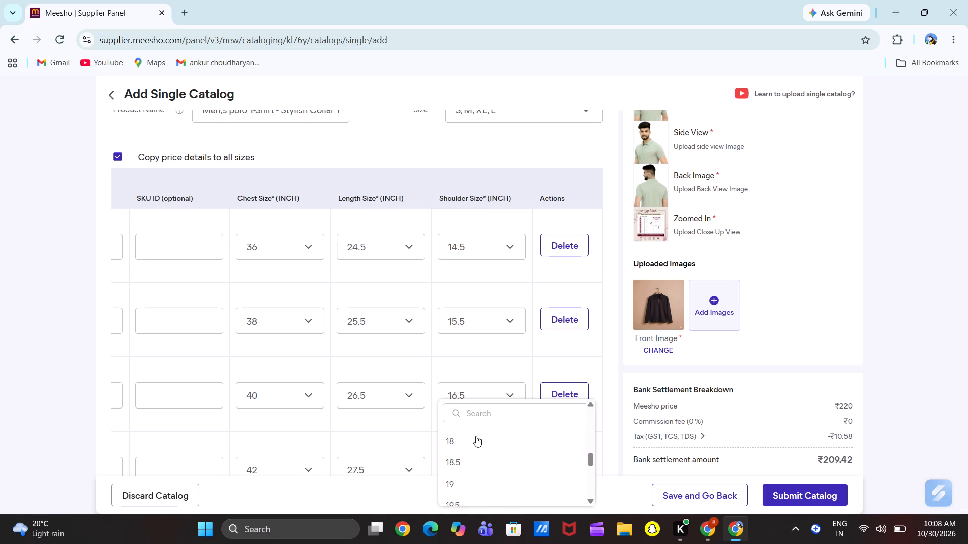
scroll(476, 436, down, 1)
right_click(476, 436)
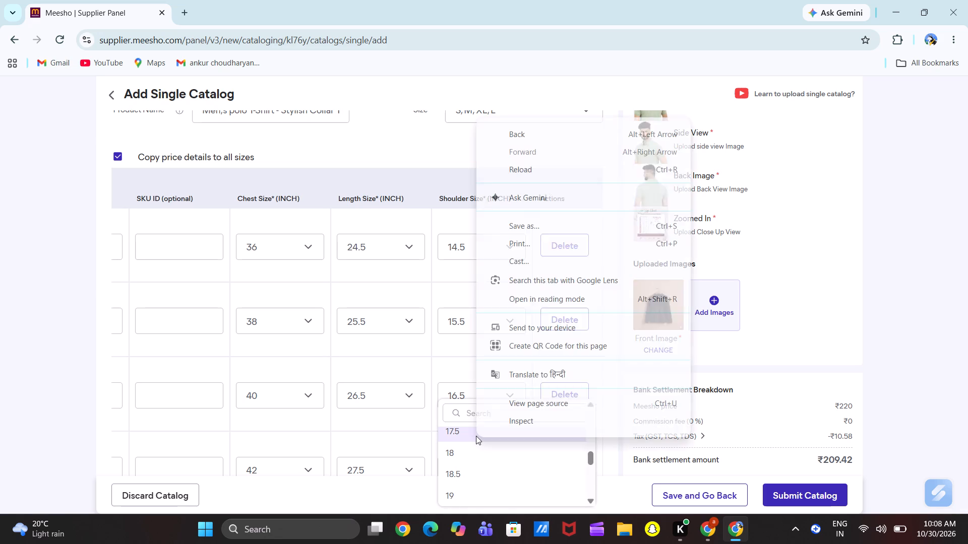
click(476, 436)
Set Product 5's color to Black and its fabric to Cotton Blend in the product details.
scroll(411, 434, down, 2)
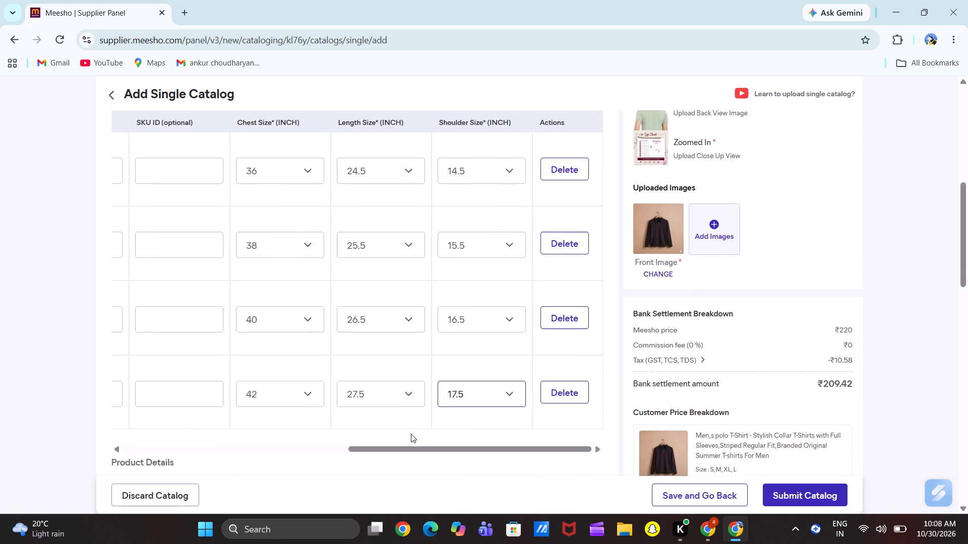
scroll(411, 434, down, 2)
click(230, 279)
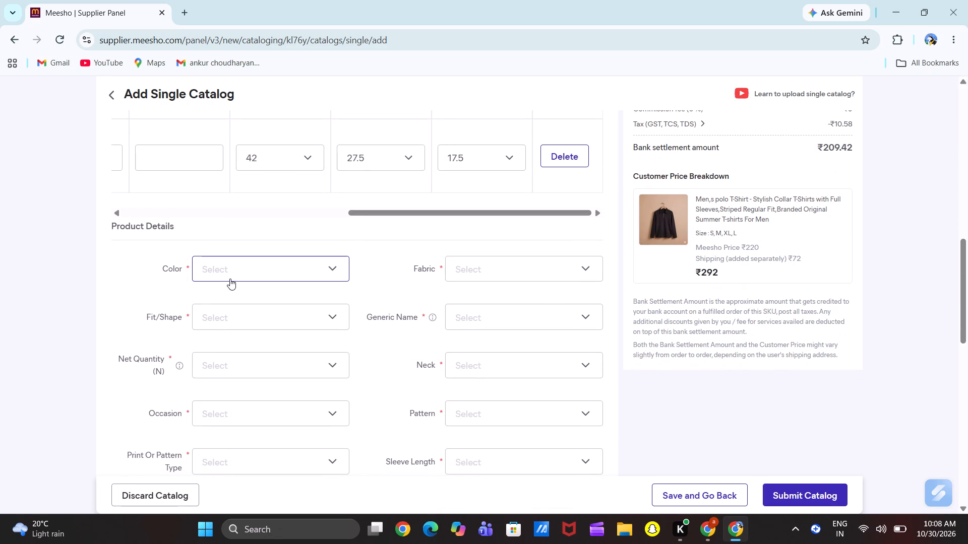
click(258, 300)
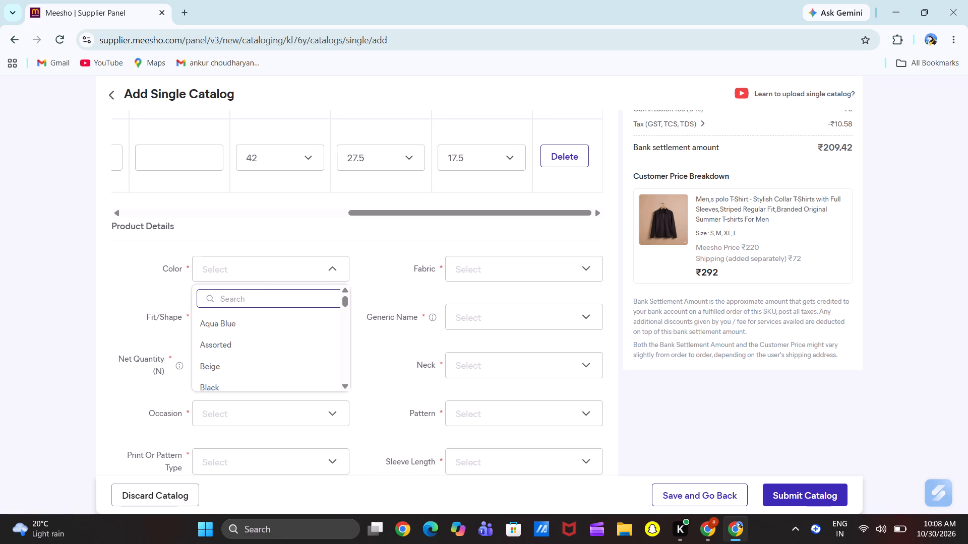
text(BLA)
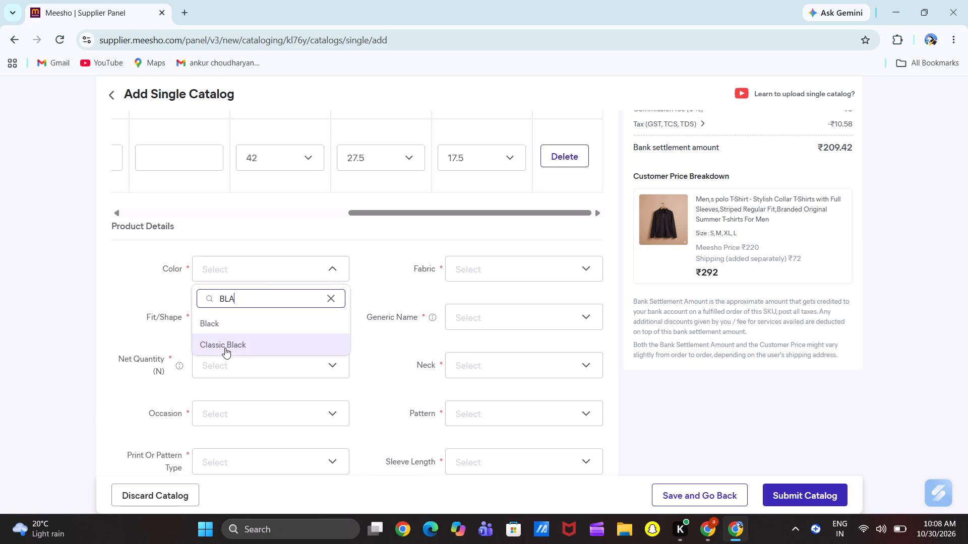
click(220, 325)
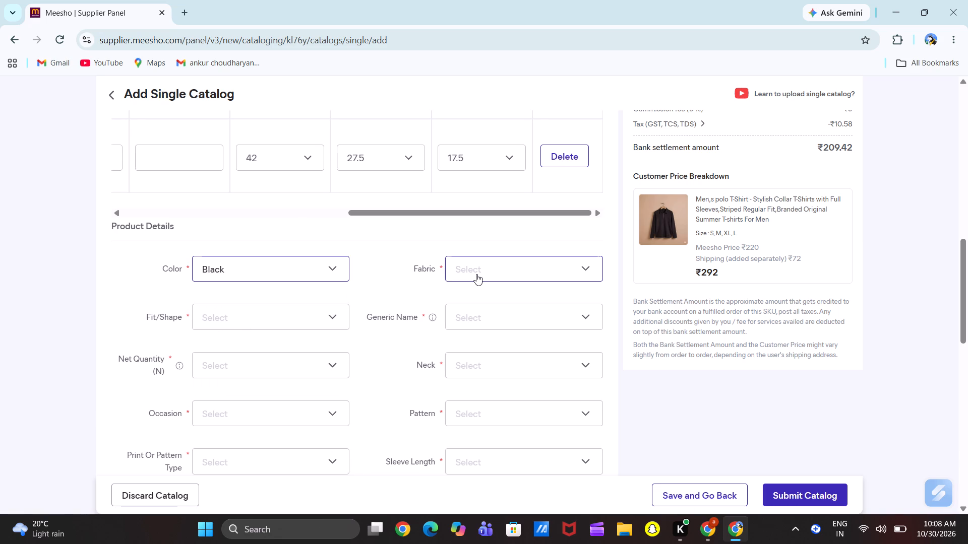
click(476, 274)
scroll(487, 333, down, 1)
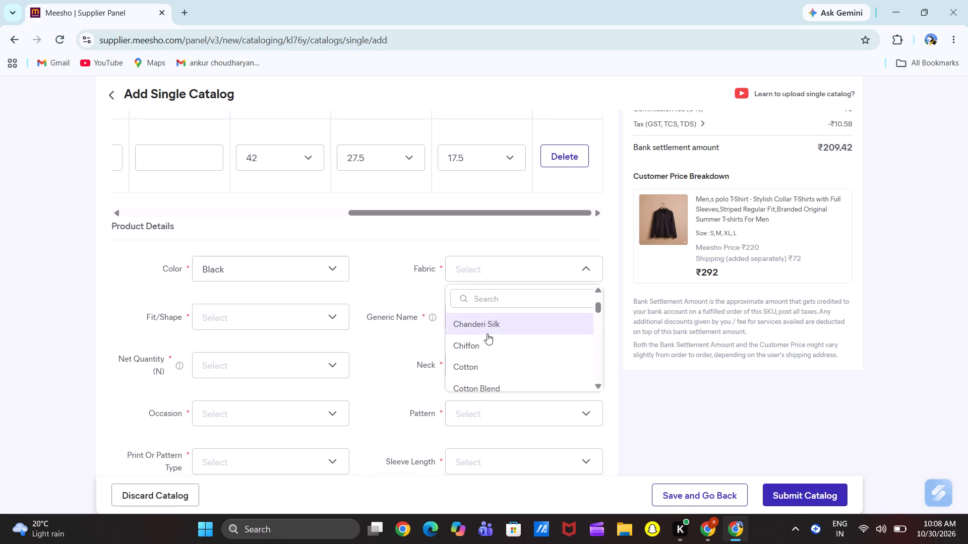
scroll(487, 333, down, 1)
click(487, 333)
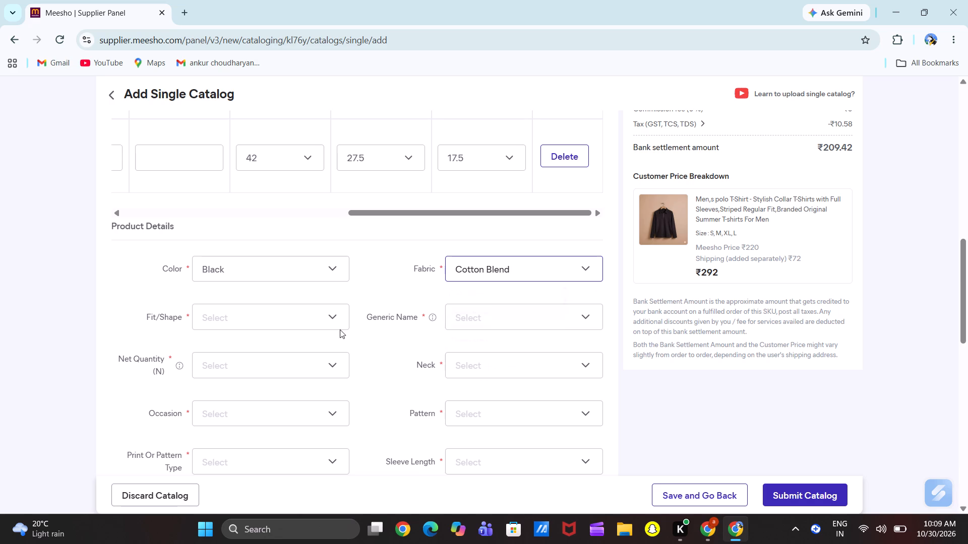
Set Product 5's fit/shape to Regular and its generic name to Tshirts.
click(269, 319)
scroll(247, 385, down, 1)
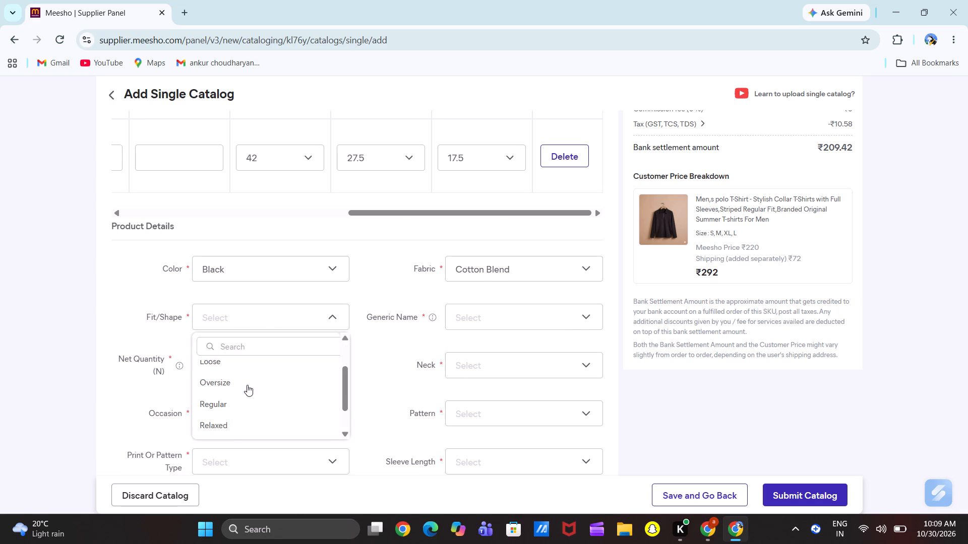
scroll(247, 385, down, 1)
click(225, 411)
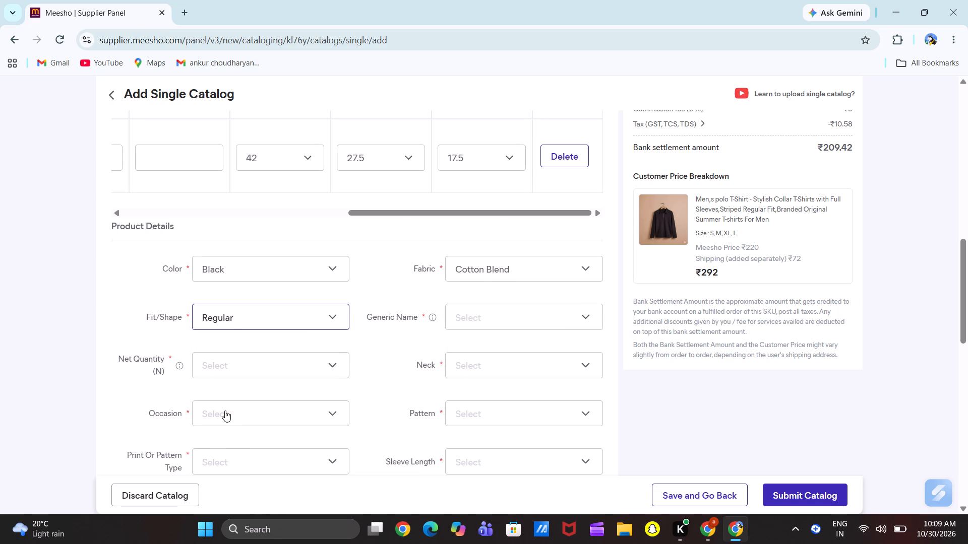
click(513, 319)
scroll(486, 423, down, 1)
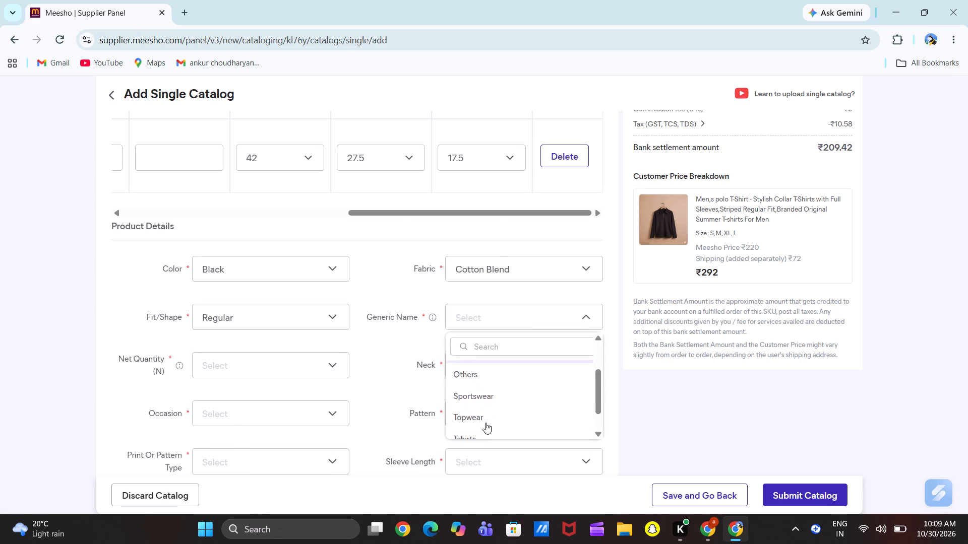
scroll(486, 423, down, 1)
click(486, 423)
Set Product 5's net quantity to 1 and its neck to Polo.
click(263, 371)
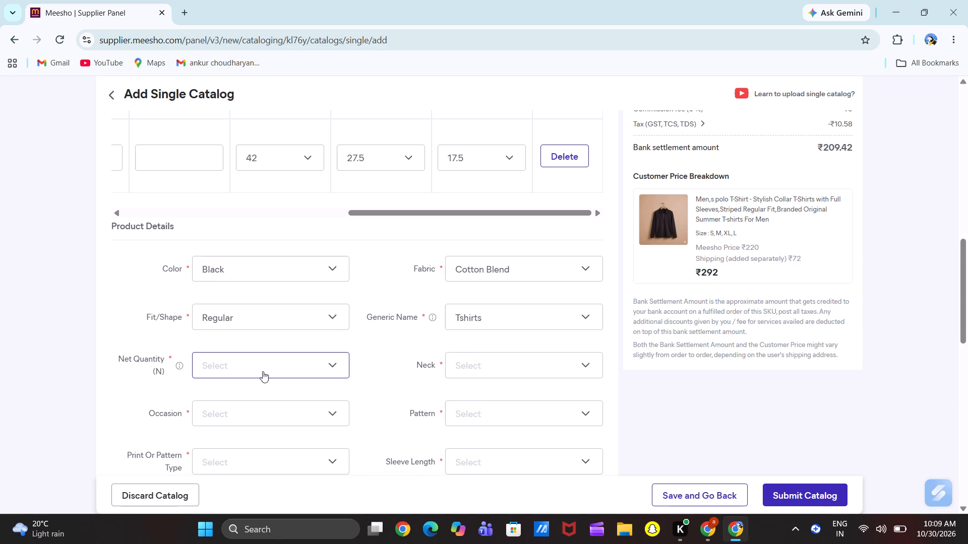
click(246, 417)
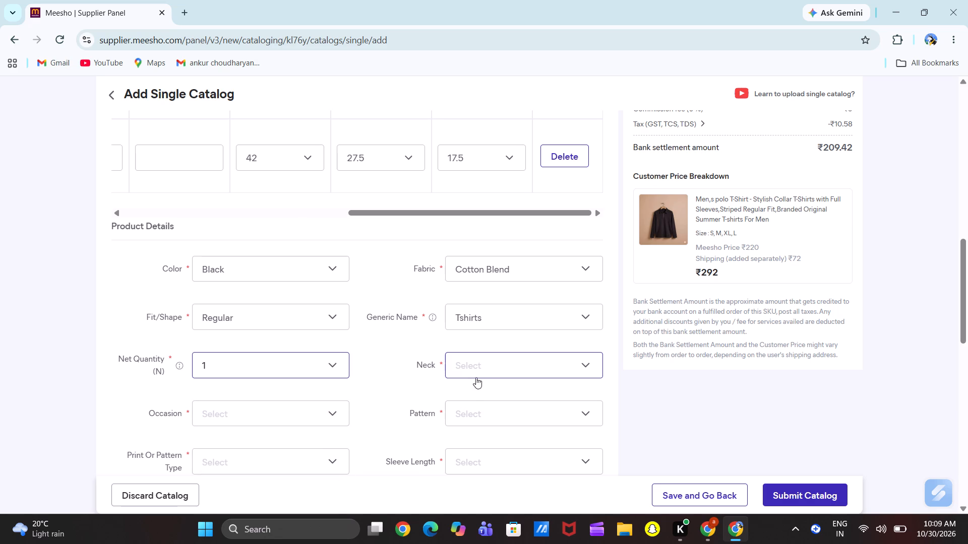
click(487, 372)
scroll(470, 450, down, 1)
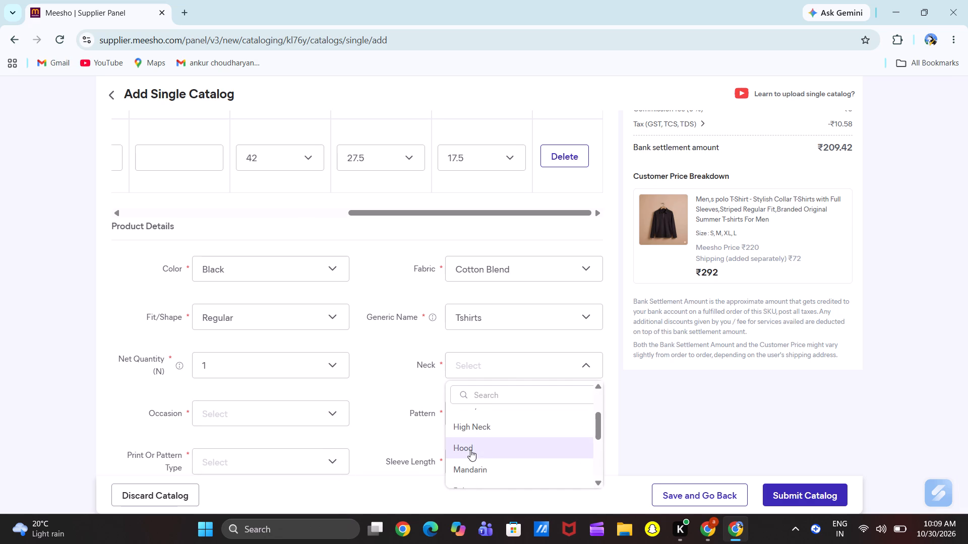
scroll(470, 450, down, 1)
click(470, 450)
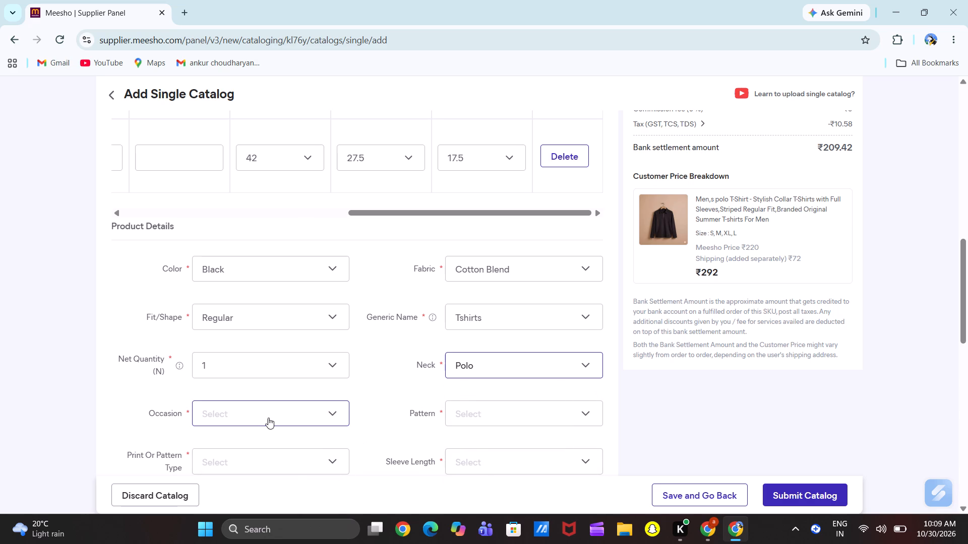
Set Product 5's occasion to Casual and its pattern to Solid.
click(223, 407)
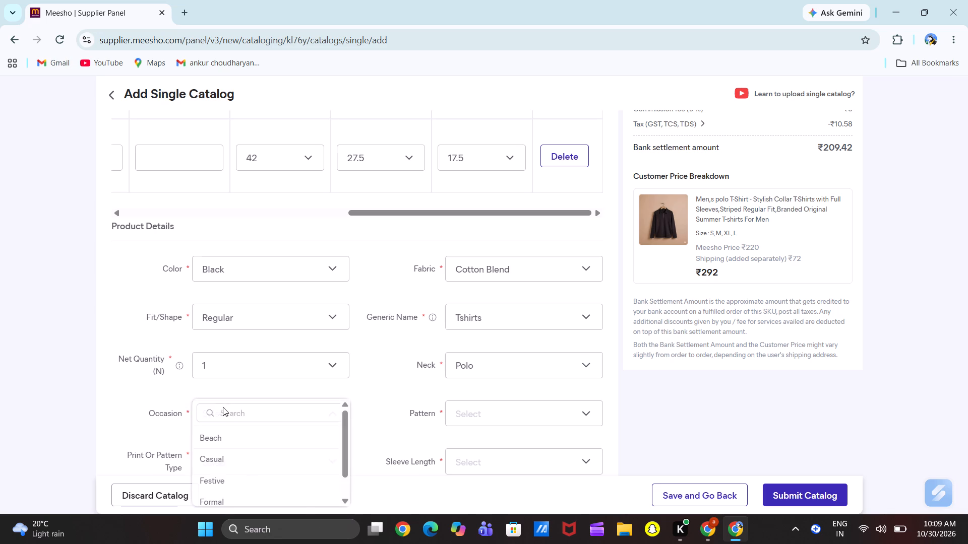
click(232, 462)
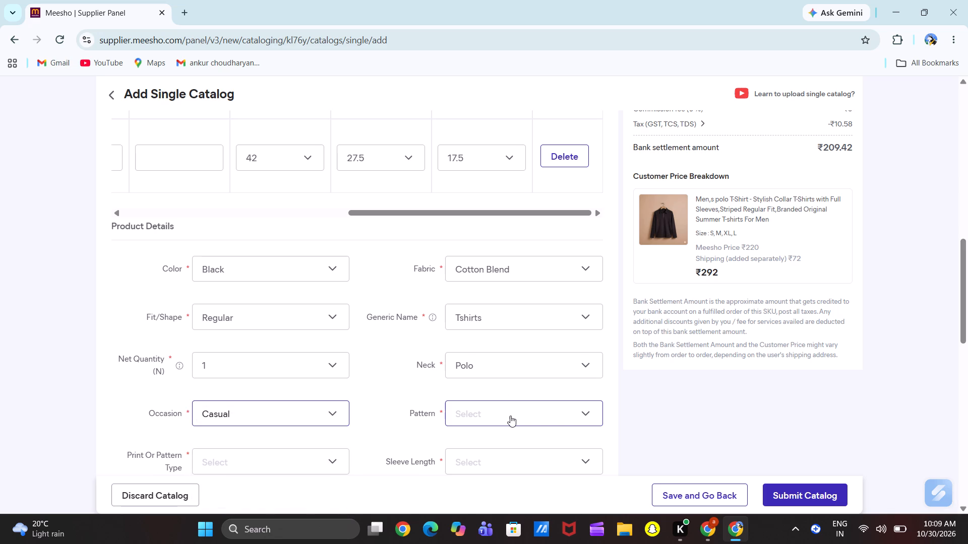
click(510, 416)
scroll(488, 472, down, 2)
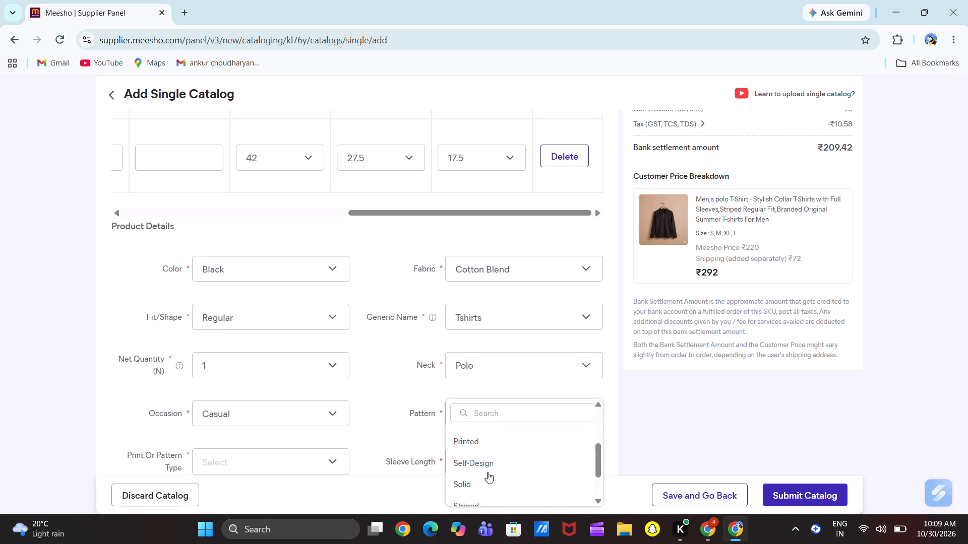
click(488, 472)
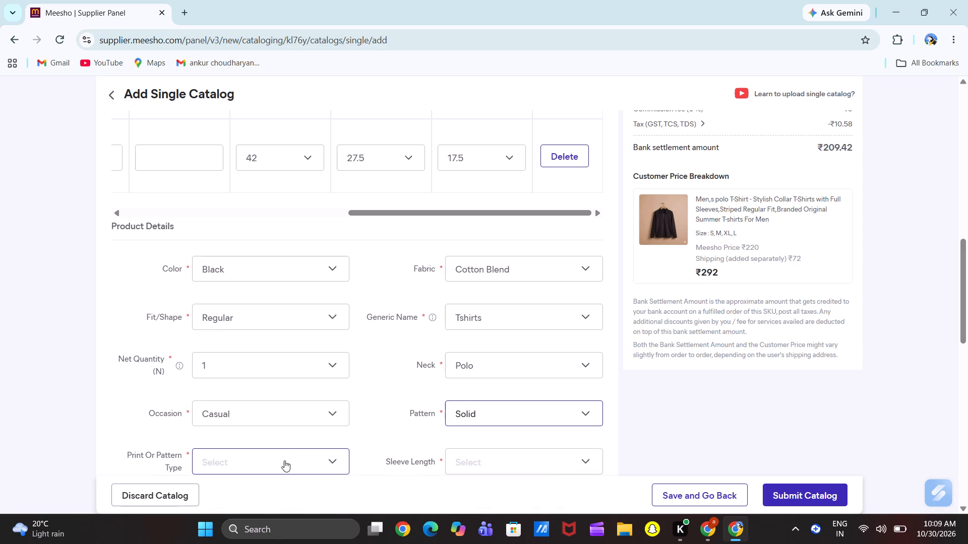
Set Product 5's print or pattern type to Solid and its sleeve length to Long Sleeves.
click(318, 452)
scroll(299, 485, down, 2)
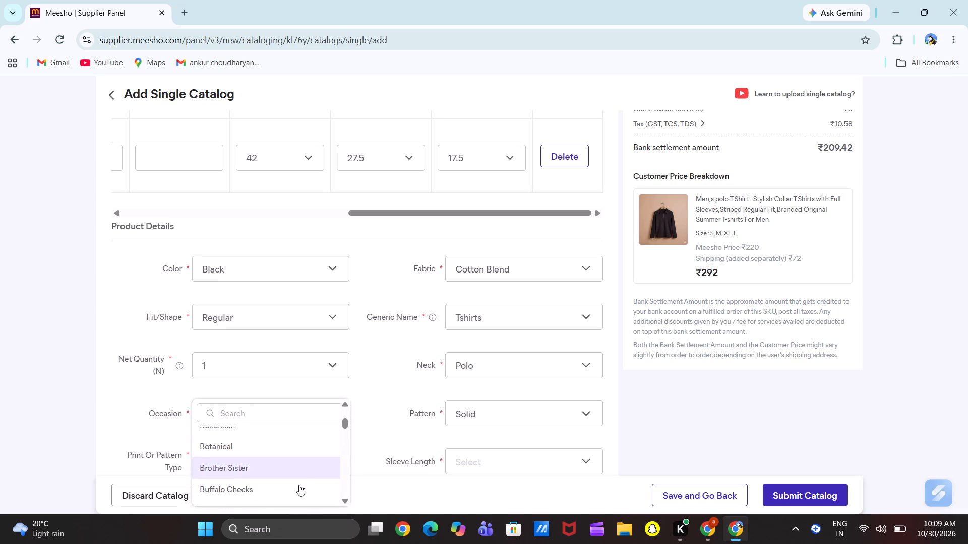
scroll(299, 485, down, 2)
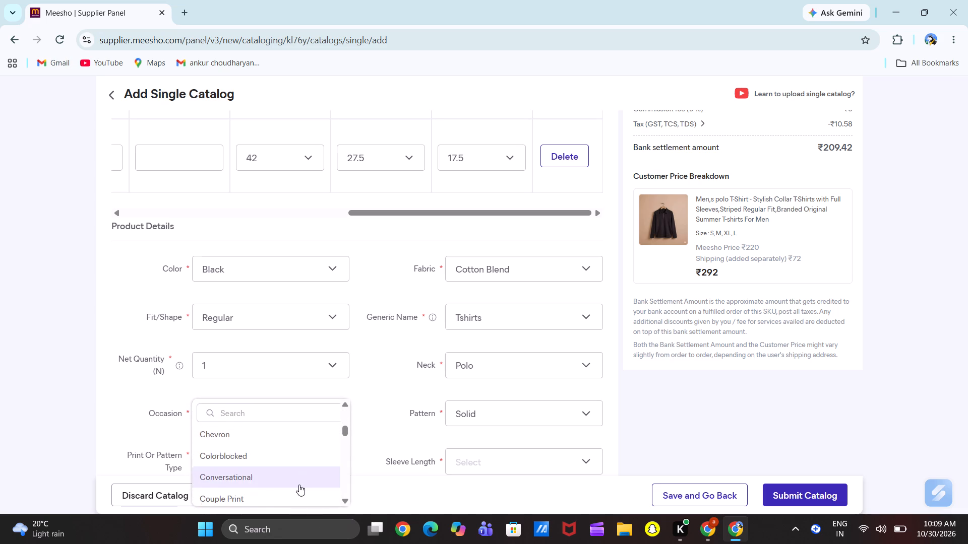
scroll(299, 485, down, 2)
scroll(299, 485, up, 2)
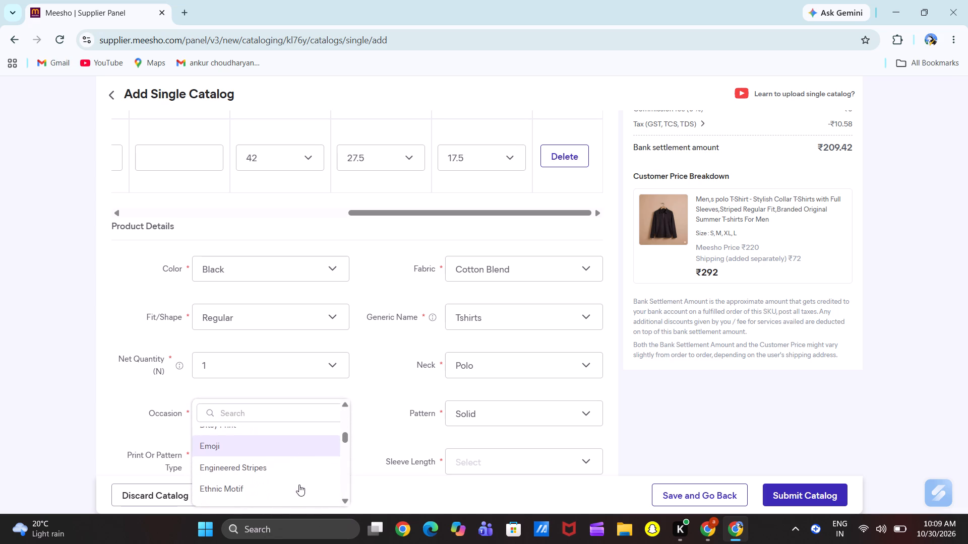
scroll(299, 485, up, 2)
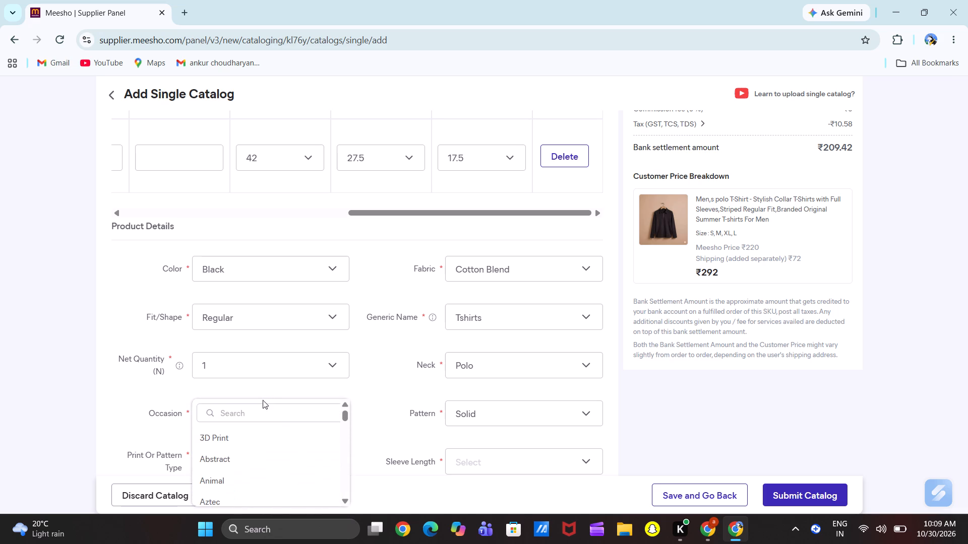
click(261, 414)
text(SO)
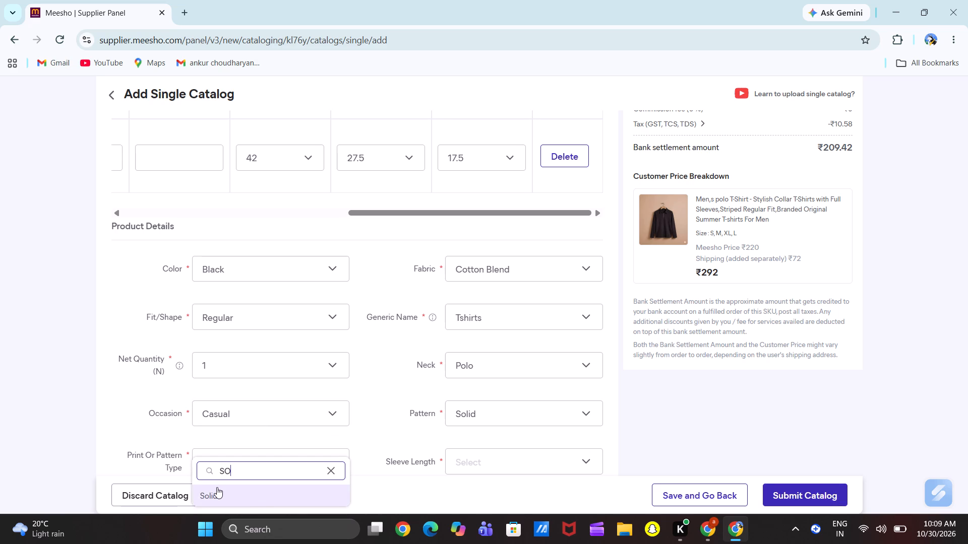
click(246, 502)
click(504, 468)
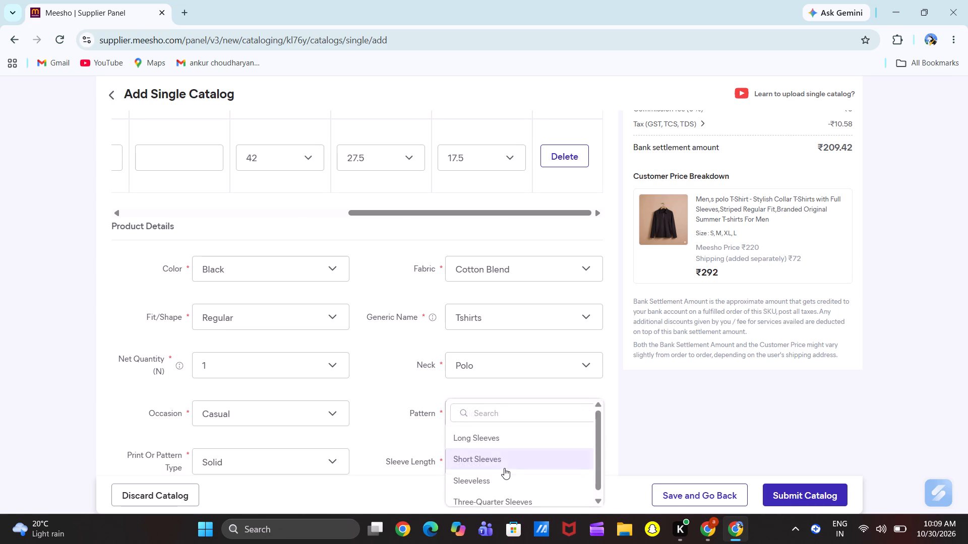
click(466, 439)
Set Product 5's length to Regular and its style to Korean in the other attributes.
scroll(411, 428, down, 2)
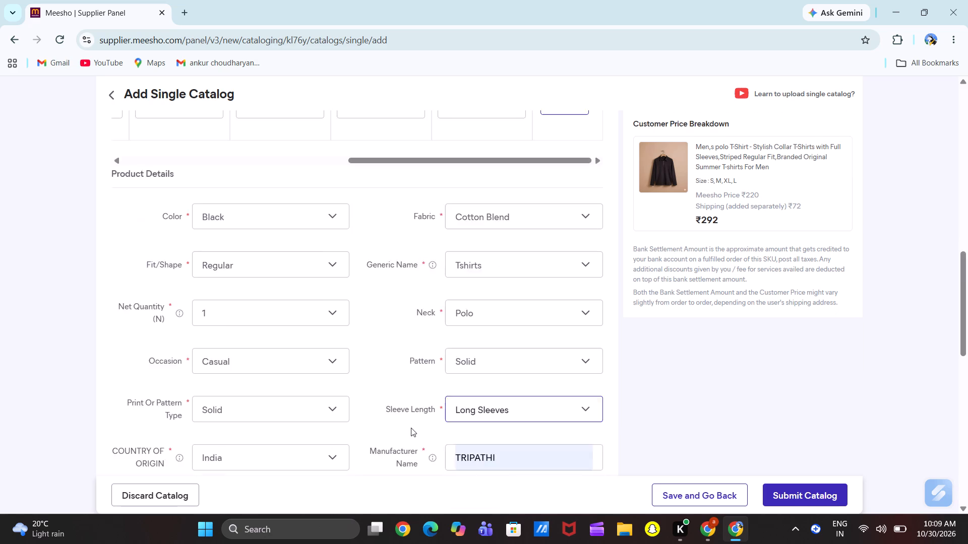
scroll(411, 428, down, 3)
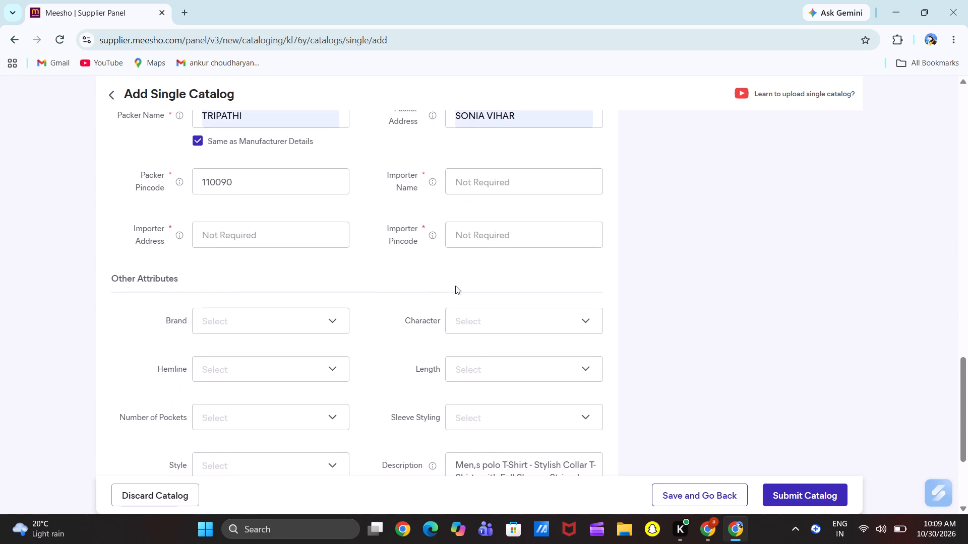
click(501, 358)
click(498, 468)
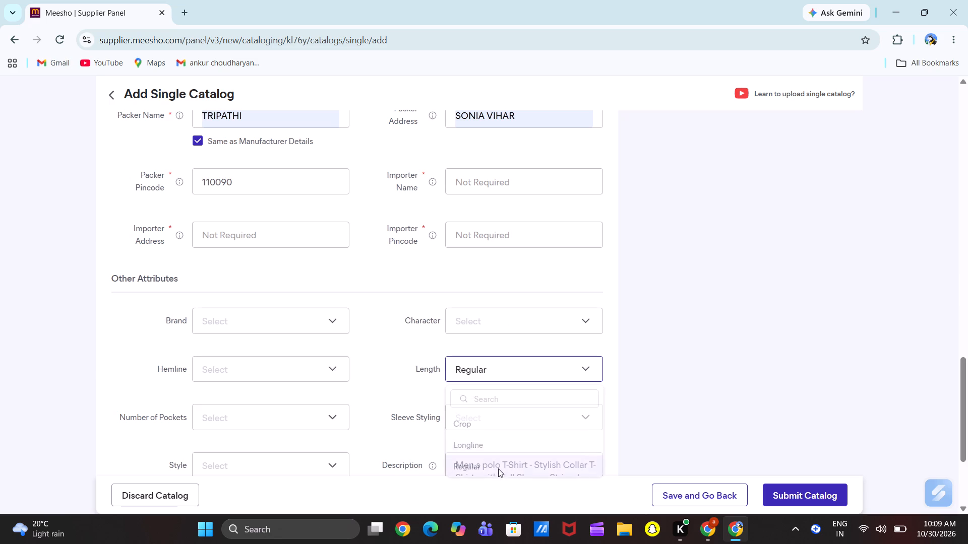
click(270, 458)
click(241, 497)
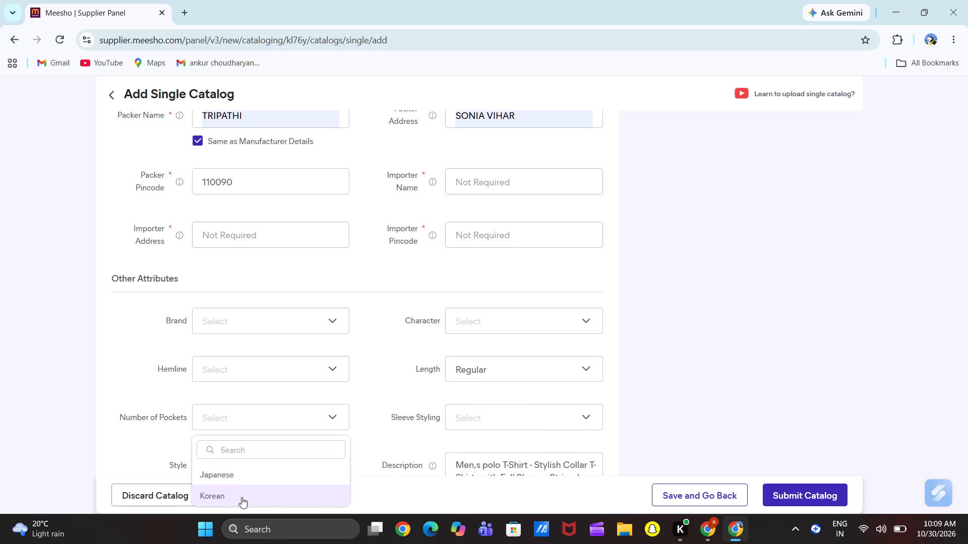
Set Product 5's number of pockets to No Pocket in the other attributes.
click(247, 409)
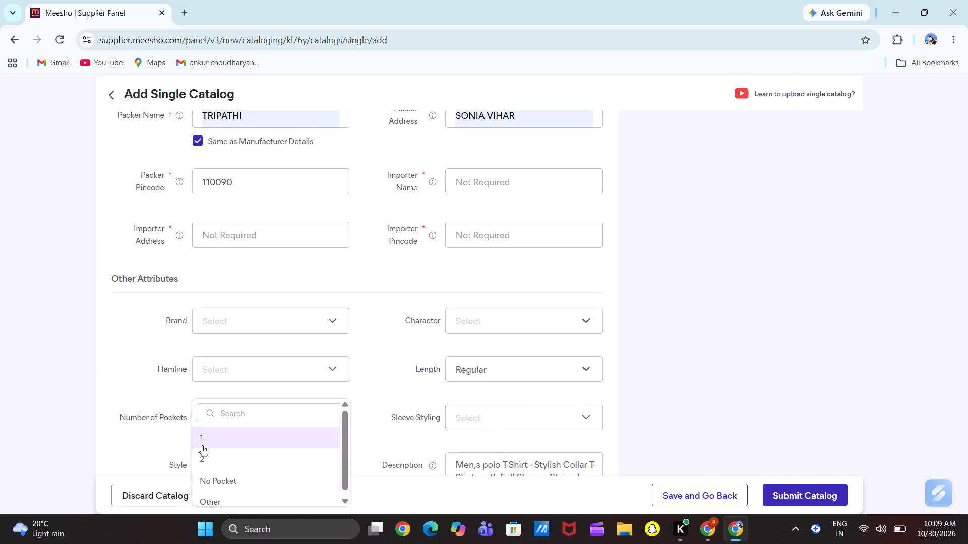
click(233, 484)
scroll(375, 428, down, 3)
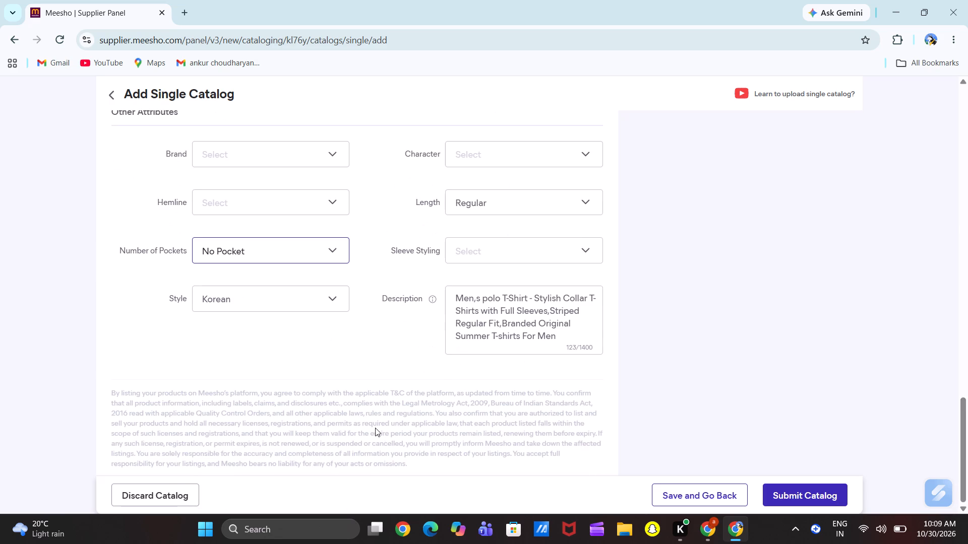
Insert FRILL after the equals sign in Product 5's style code, making it FULL/=FRILL;[BLACK]/.
scroll(375, 428, up, 9)
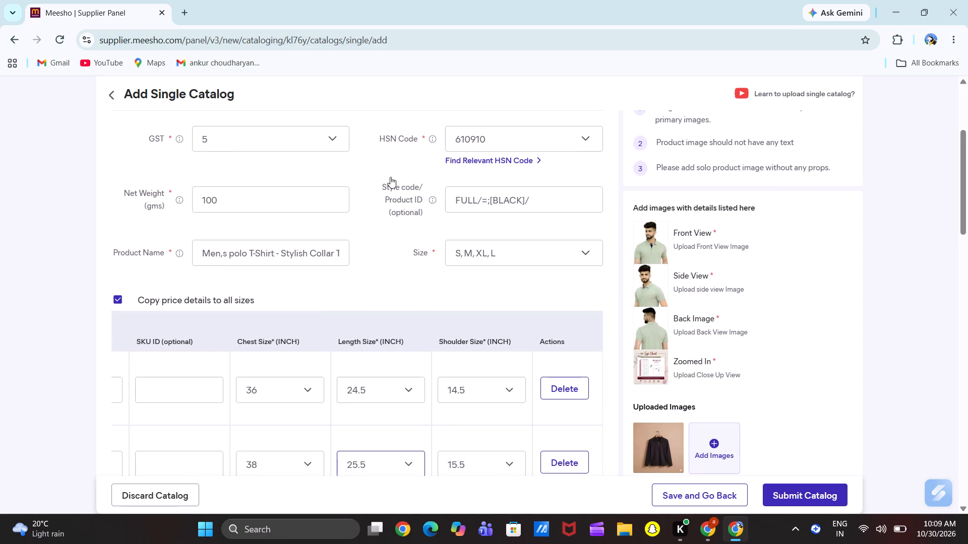
scroll(383, 213, up, 4)
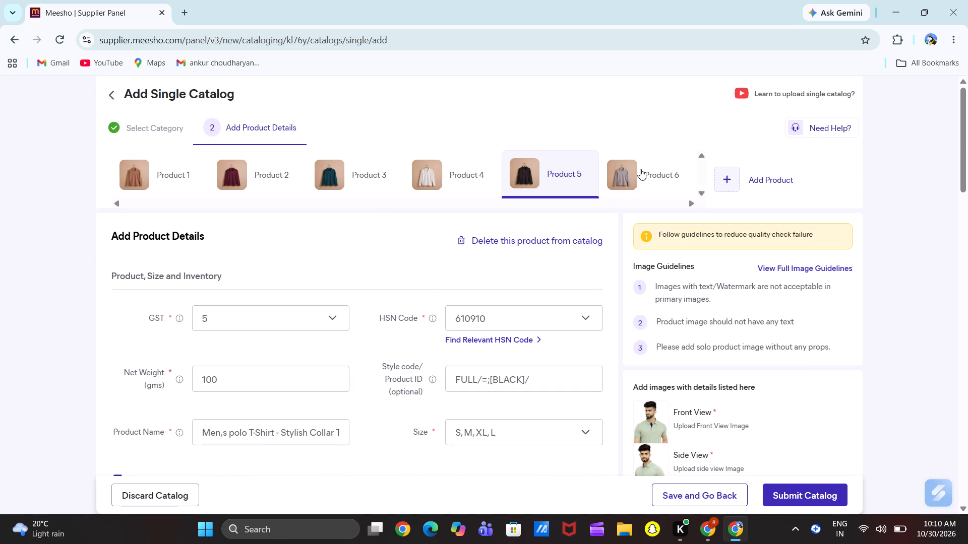
click(640, 169)
click(482, 382)
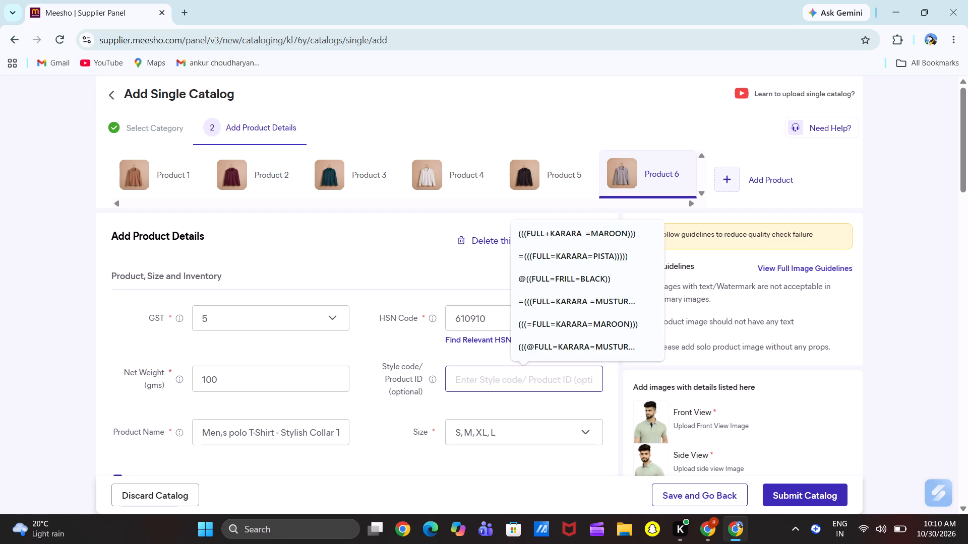
click(521, 169)
click(487, 379)
text(FRI)
text(LL)
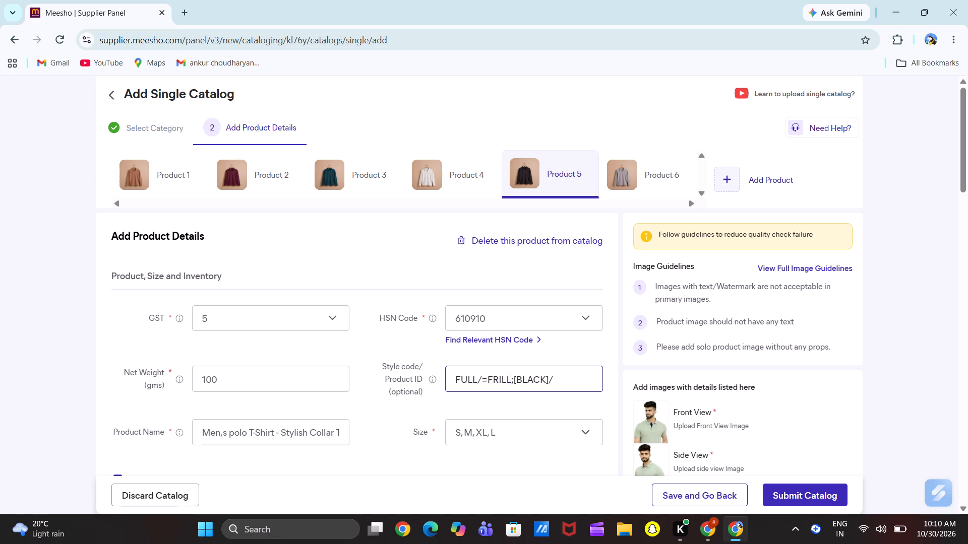
Enter FULL@KARARA[GREY]; as the style code of Product 6, the grey shirt.
click(614, 186)
click(533, 370)
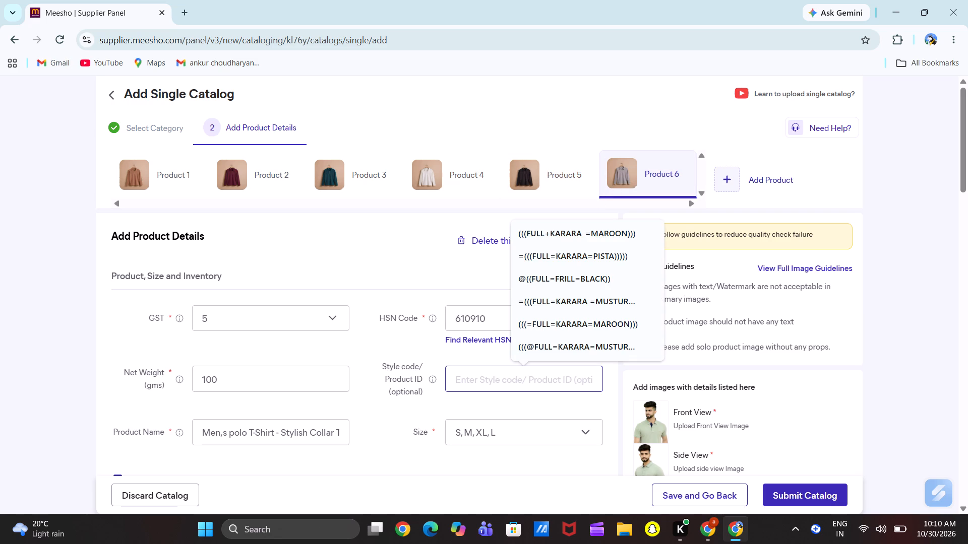
click(473, 379)
text(FULL)
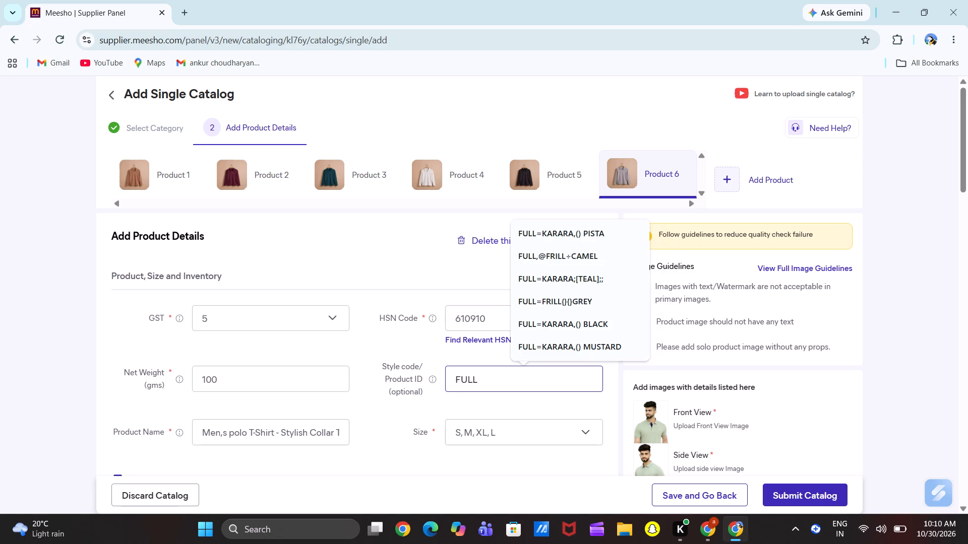
key(2)
key(BackSpace)
key(shift+at)
key(BackSpace)
key(shift+at)
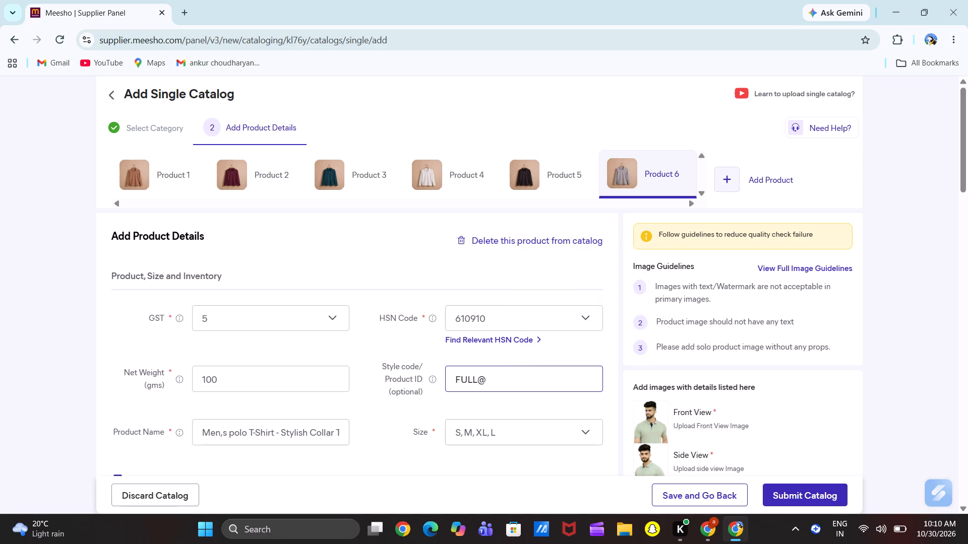
key(bracketleft)
key(BackSpace)
text(KARA)
text(RA)
key(bracketleft)
text(GRE)
key(u)
key(BackSpace)
key(y)
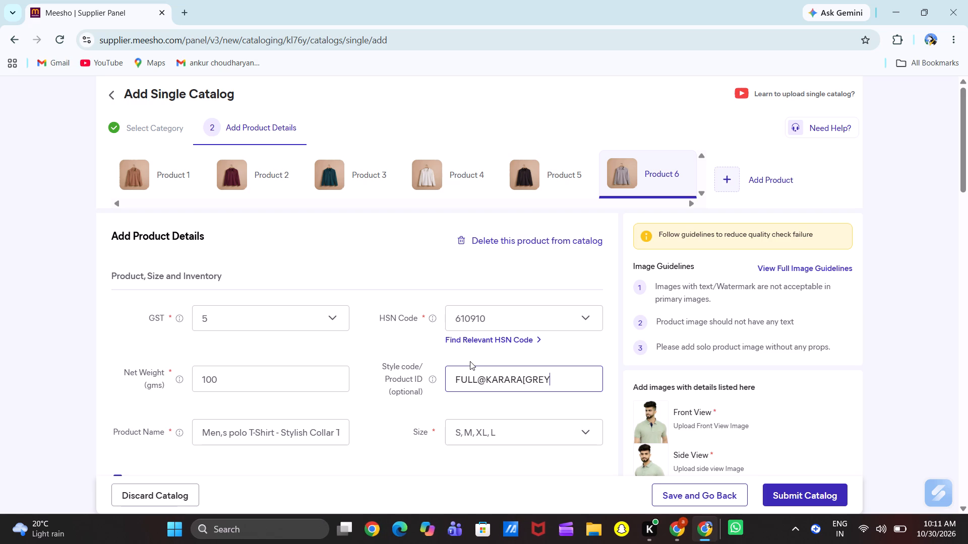
key(bracketright)
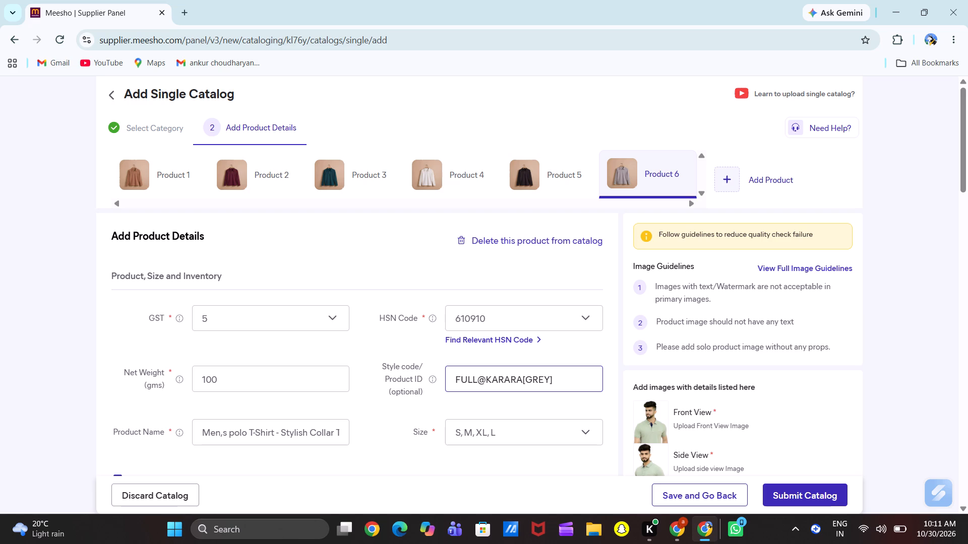
key(semicolon)
Insert a slash and a period before [GREY] in Product 6's style code, making it FULL@KARARA/.[GREY];.
click(521, 377)
key(slash)
key(period)
Set Product 6's Meesho price to 220 in the size S row.
scroll(371, 417, down, 4)
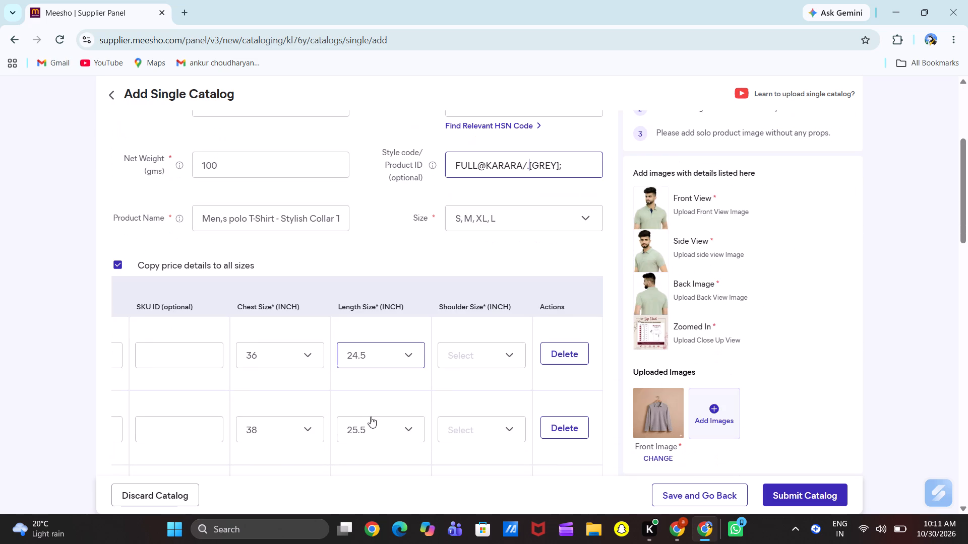
scroll(371, 417, down, 1)
scroll(371, 417, right, 6)
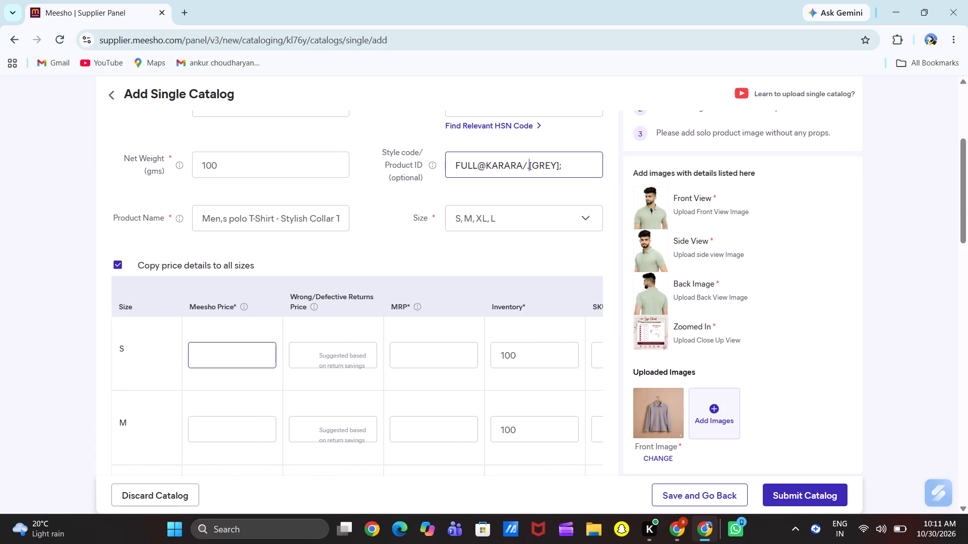
click(199, 359)
text(220)
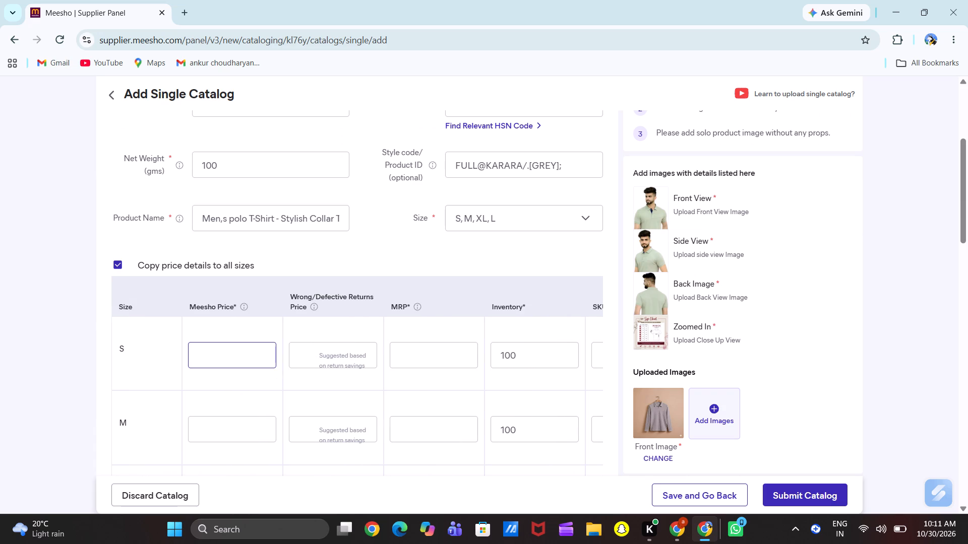
Set Product 6's wrong/defective returns price to 219 and its MRP to 899 in the size S row.
click(306, 357)
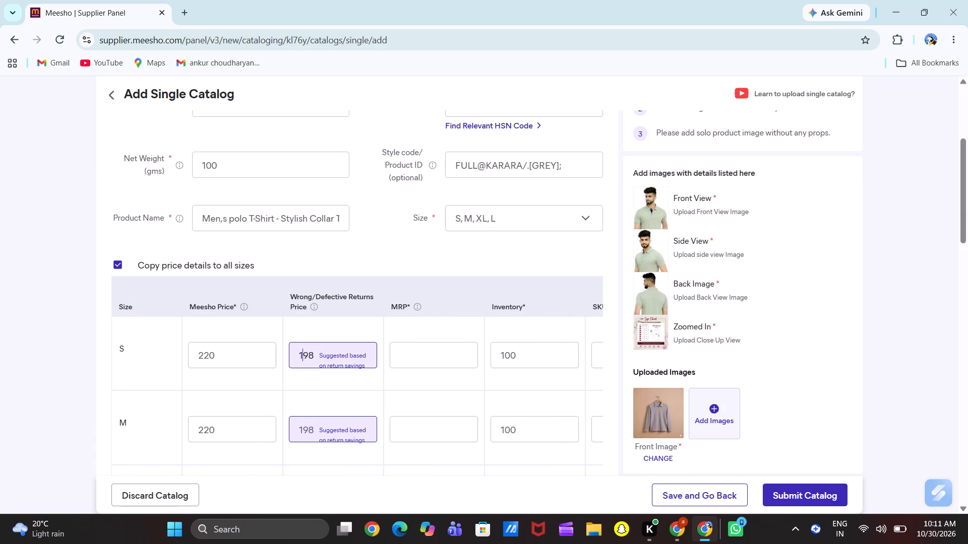
key(BackSpace)
click(312, 357)
key(BackSpace)
key(BackSpace)
key(BackSpace)
text(219)
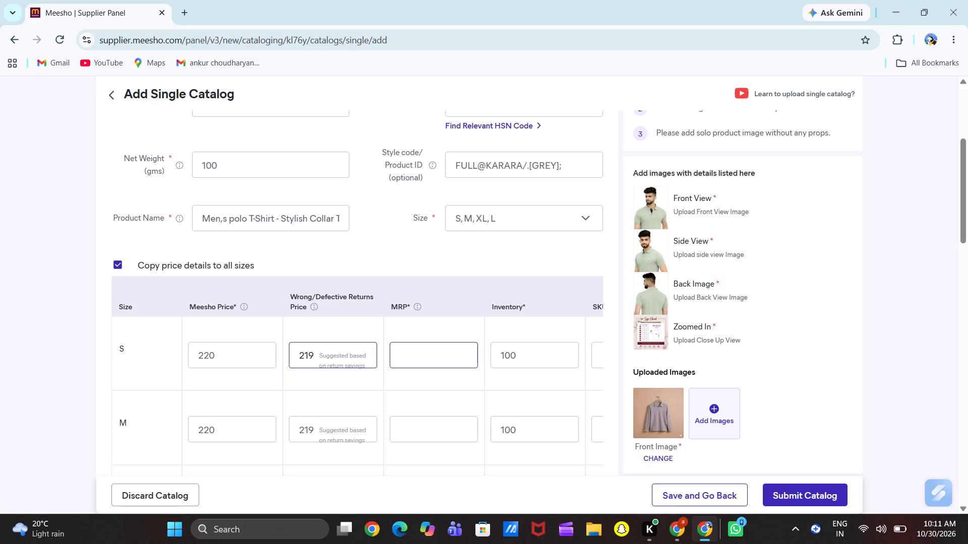
click(443, 365)
text(899)
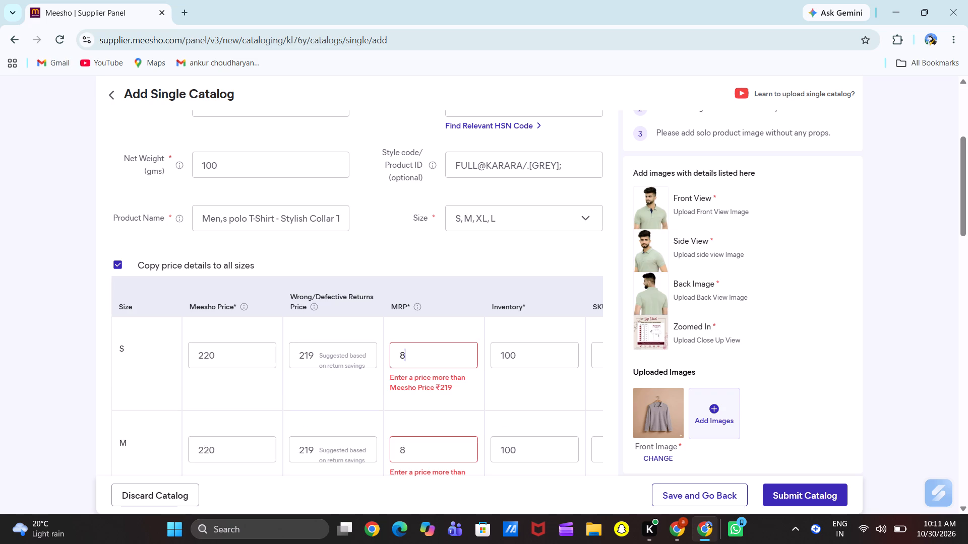
Set Product 6's shoulder size to 14.5 inches for size S and 15.5 inches for size M.
scroll(449, 314, down, 2)
scroll(449, 314, left, 6)
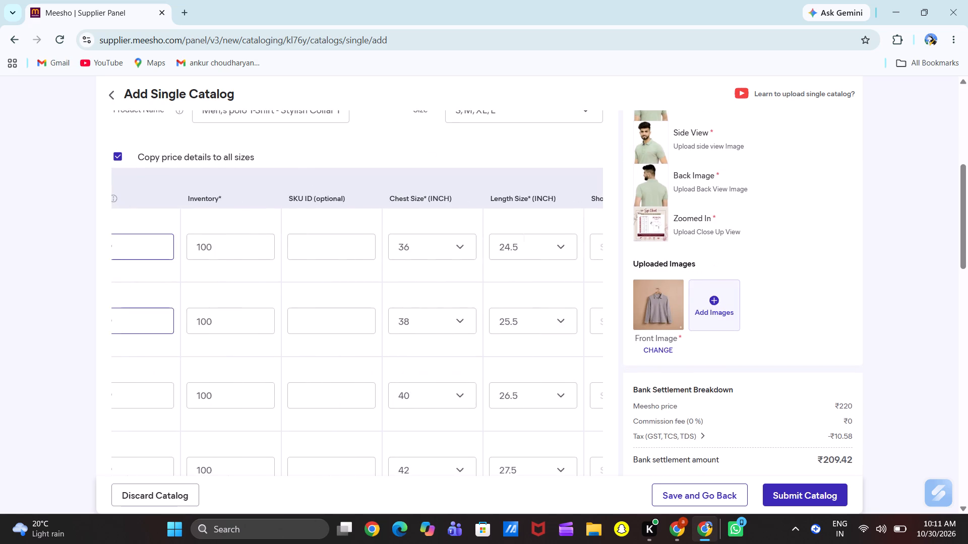
click(482, 255)
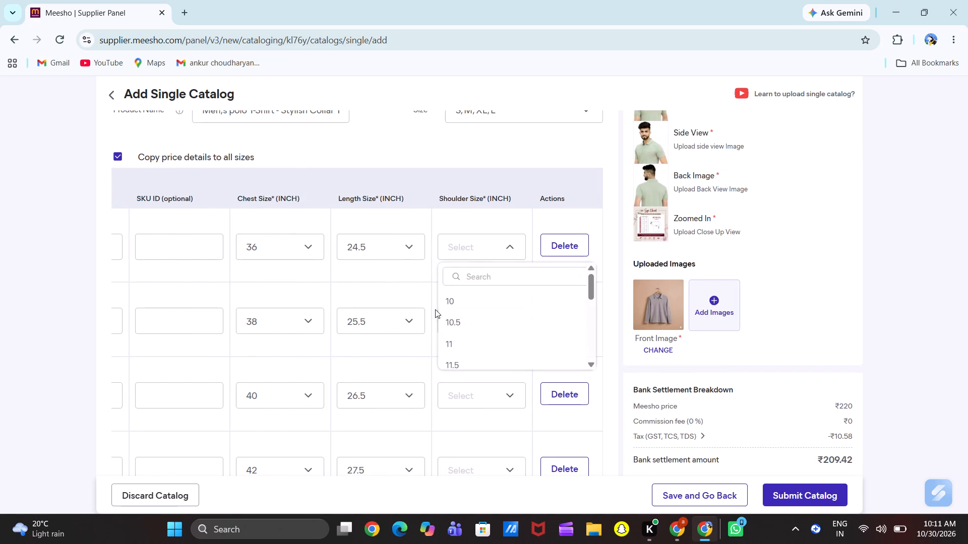
scroll(485, 349, down, 2)
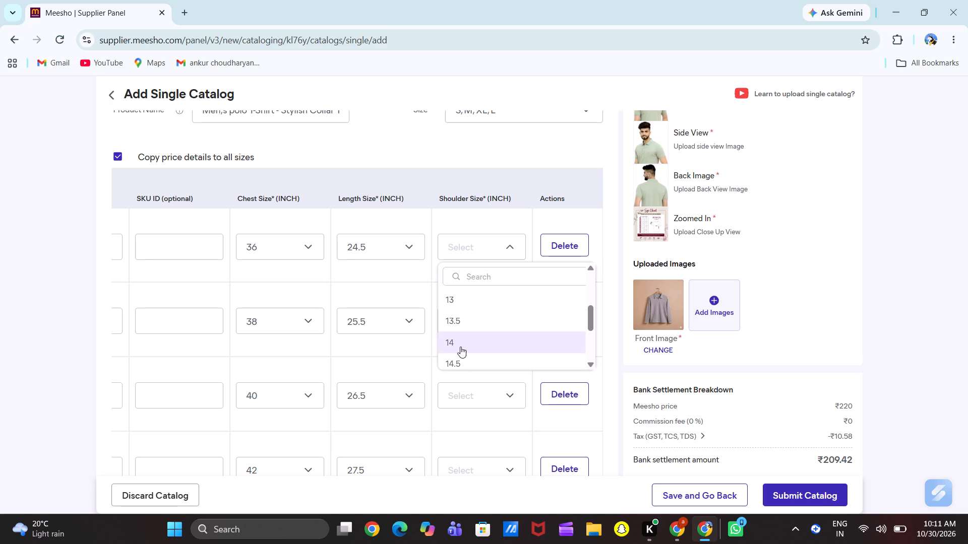
click(470, 354)
click(473, 320)
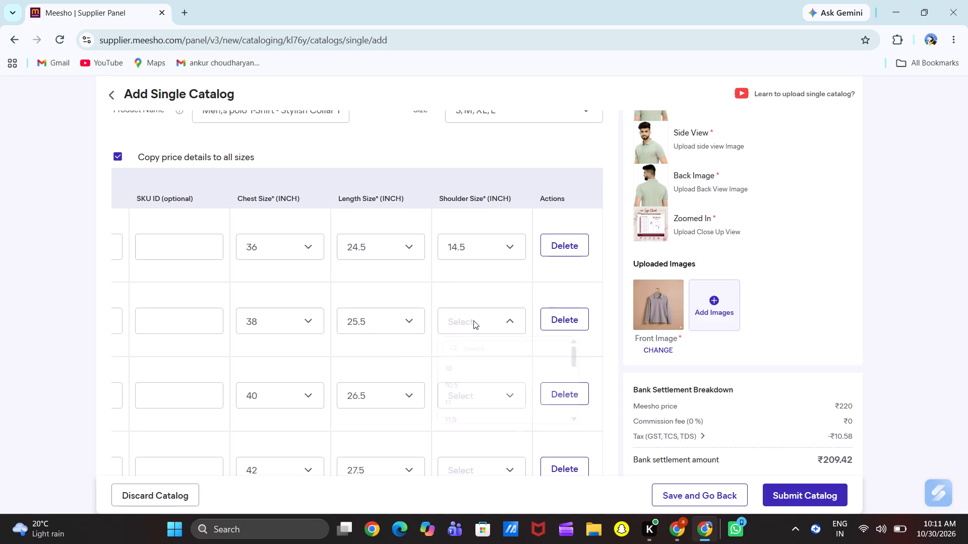
scroll(495, 405, down, 3)
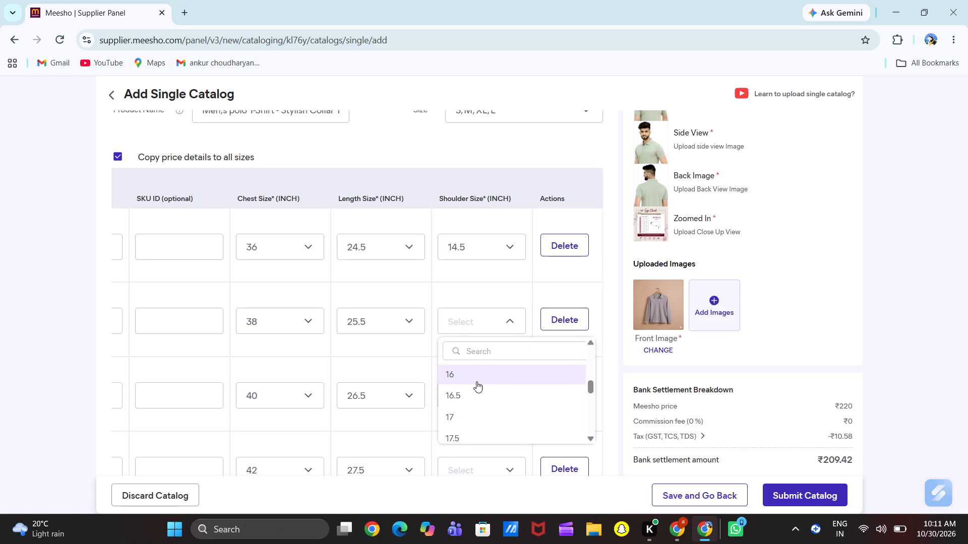
scroll(476, 381, up, 2)
click(476, 381)
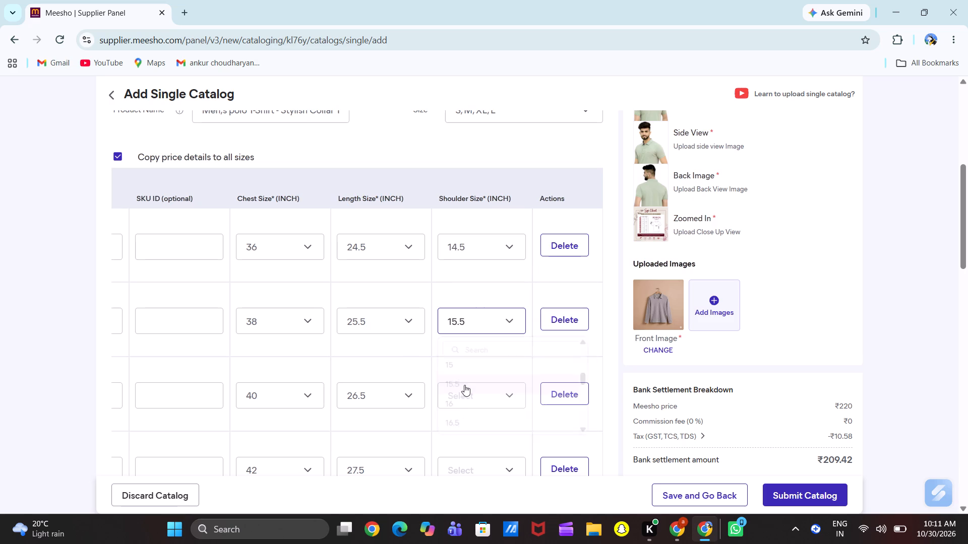
Set Product 6's shoulder size to 16.5 inches in the chest-40 row and 17.5 inches in the chest-42 row.
click(473, 393)
scroll(494, 439, down, 1)
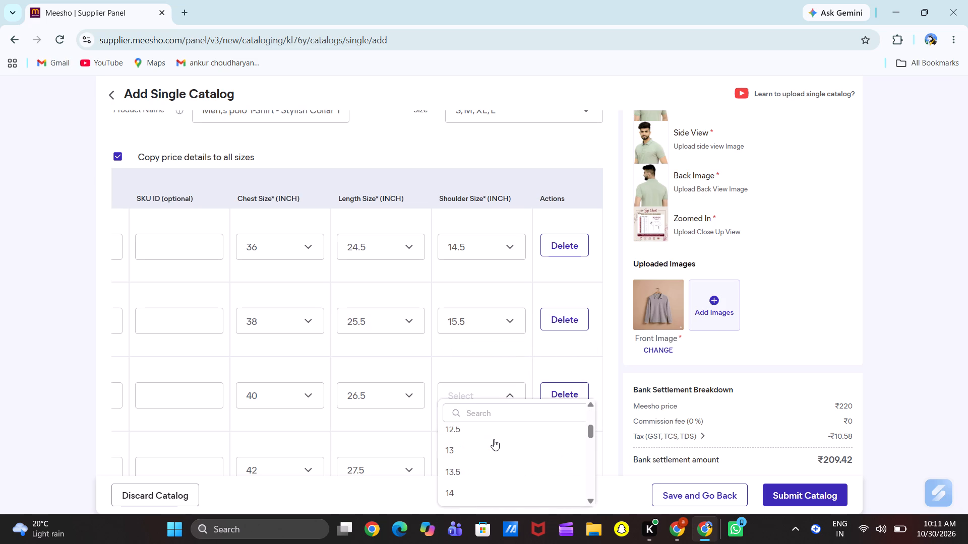
scroll(494, 439, down, 3)
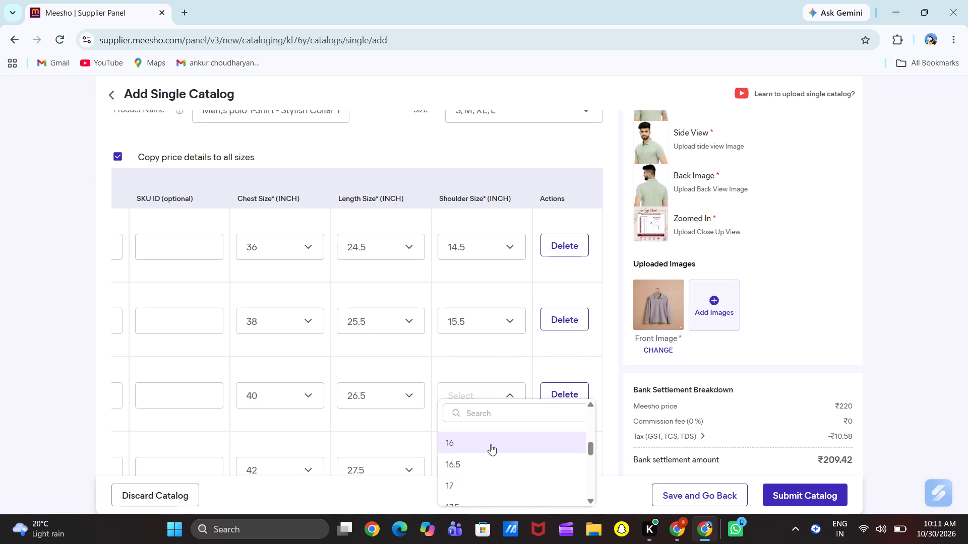
click(479, 460)
scroll(456, 381, down, 1)
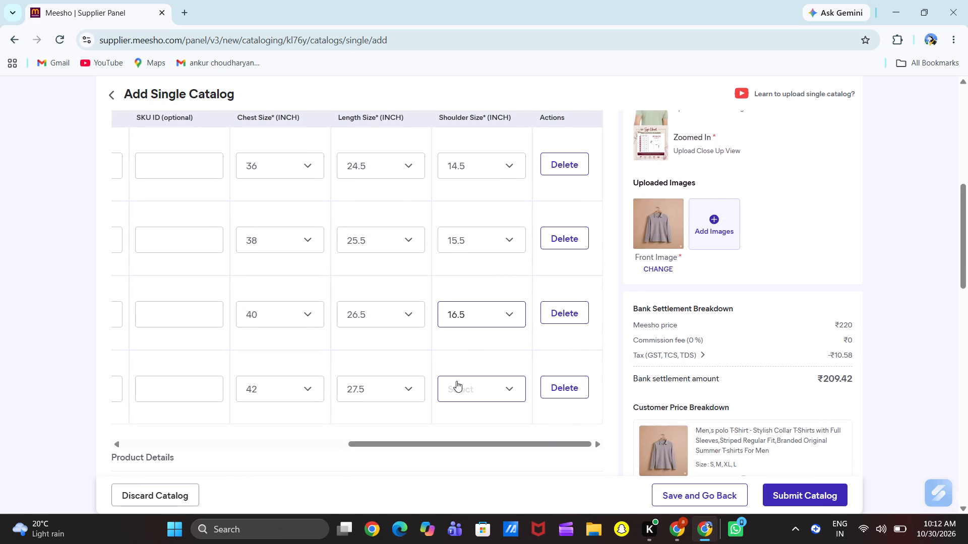
click(476, 380)
scroll(475, 444, down, 2)
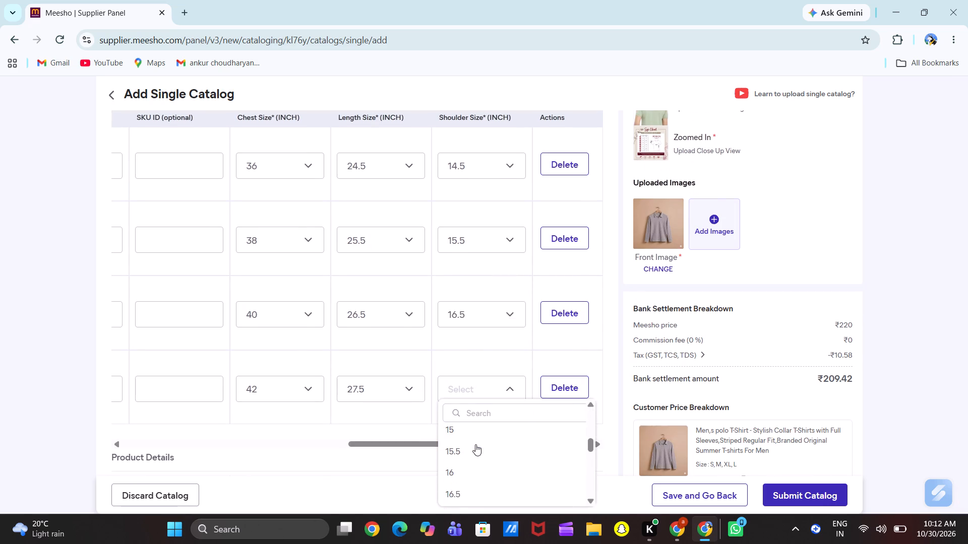
scroll(475, 444, down, 2)
click(475, 444)
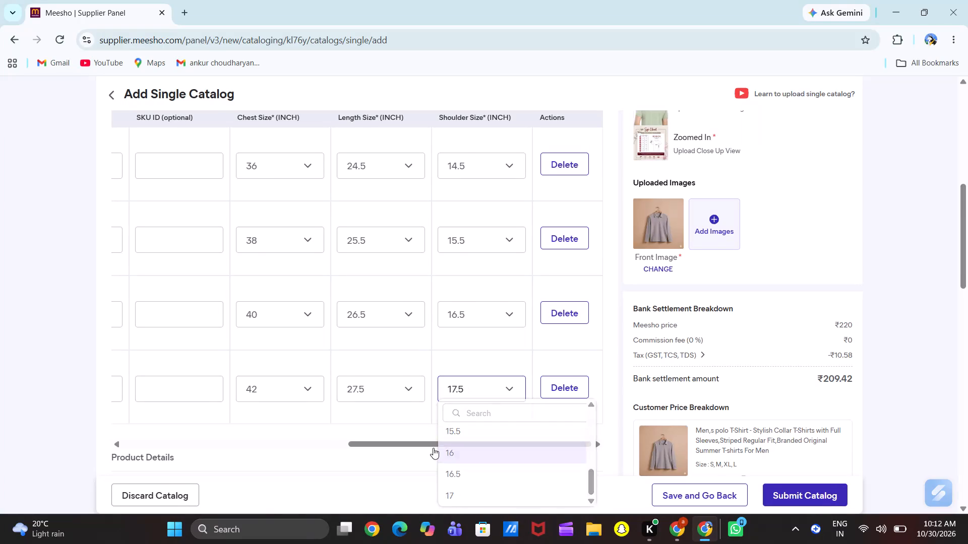
Set Product 6's color to Grey and its fabric to Cotton Blend in the product details.
scroll(331, 435, down, 3)
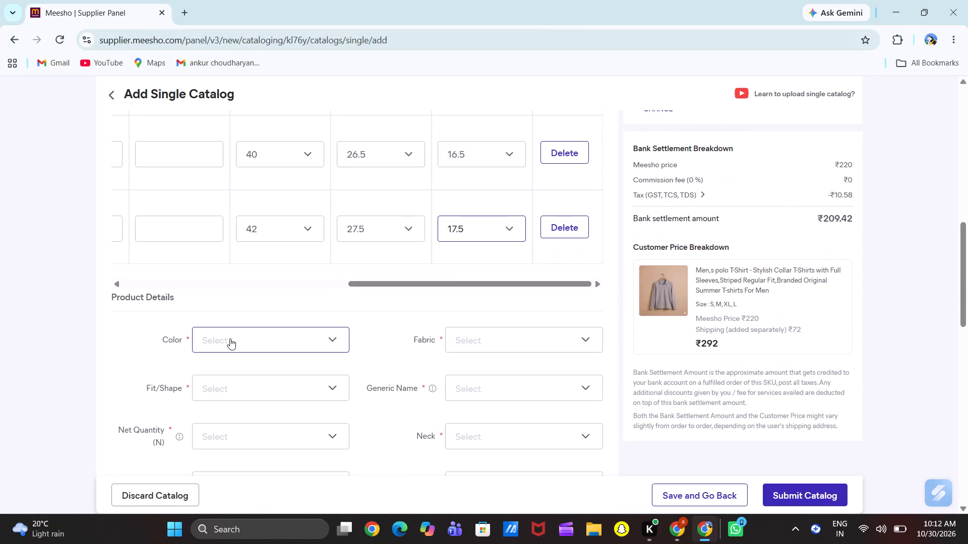
click(230, 338)
click(264, 373)
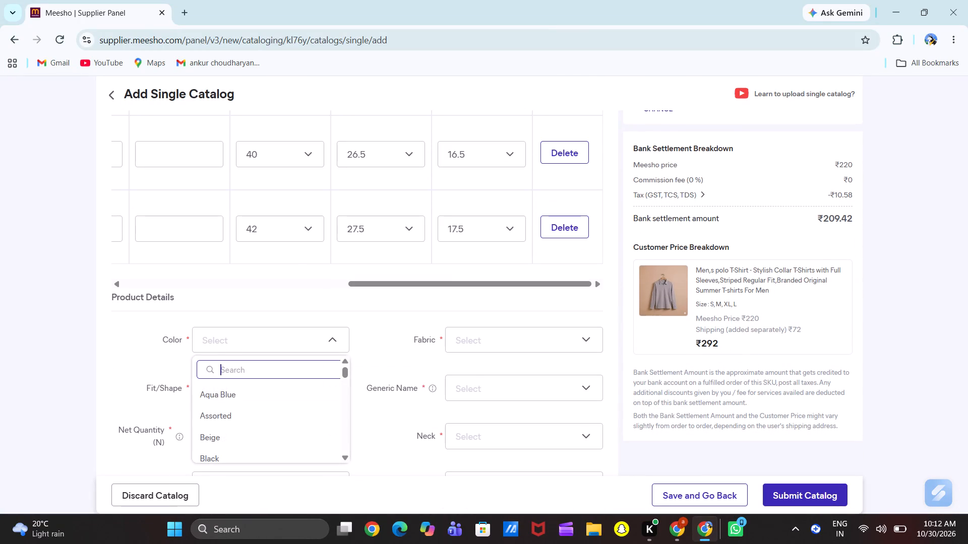
text(GRE)
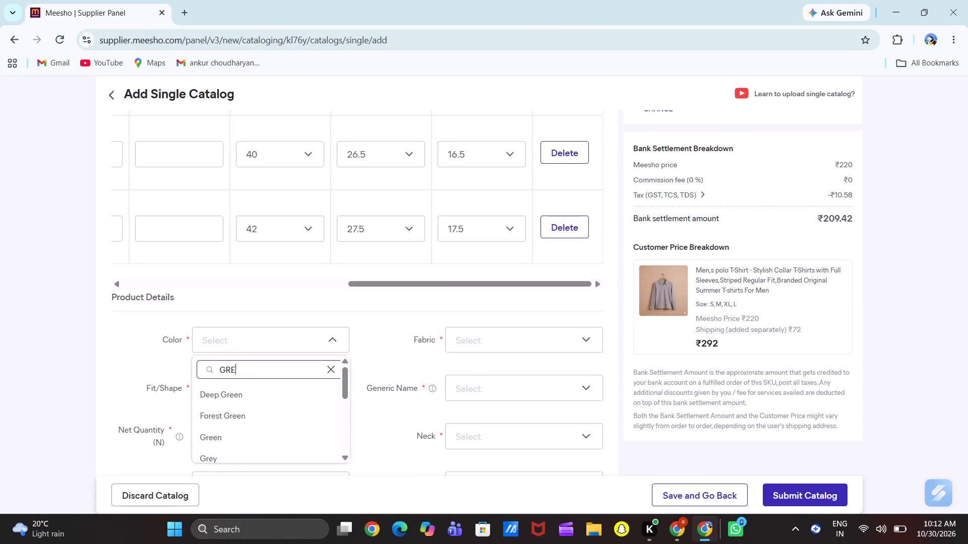
click(236, 455)
click(482, 332)
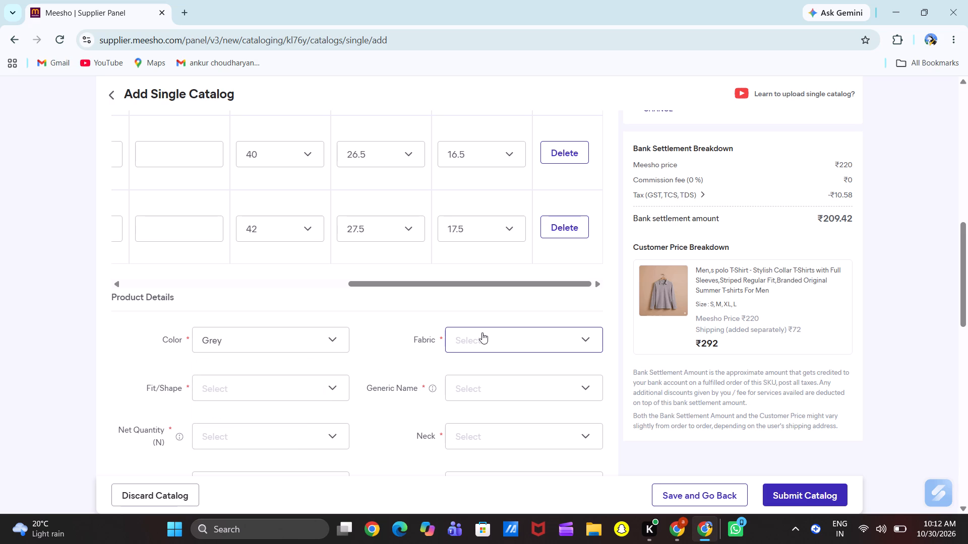
scroll(512, 413, down, 2)
click(512, 413)
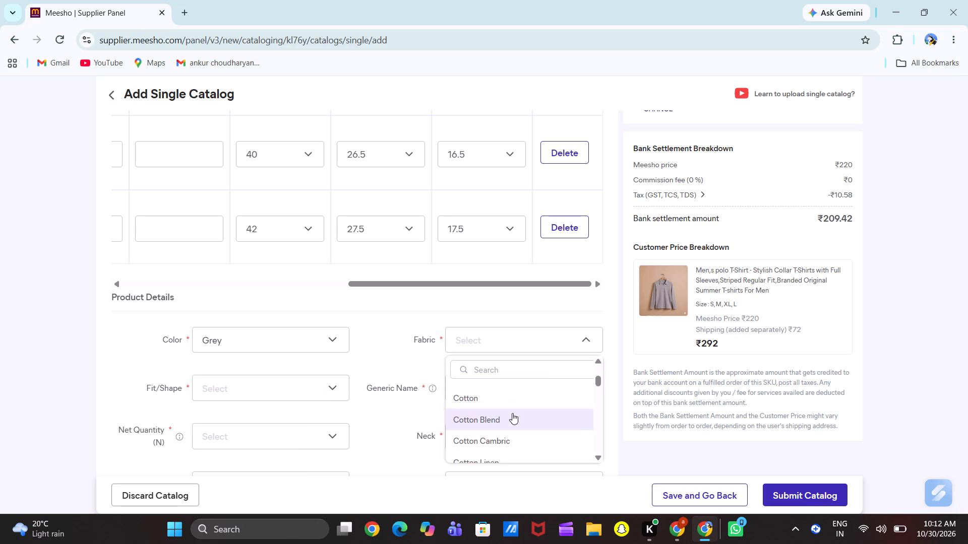
Set Product 6's fit/shape to Regular and its generic name to Tshirts.
click(251, 386)
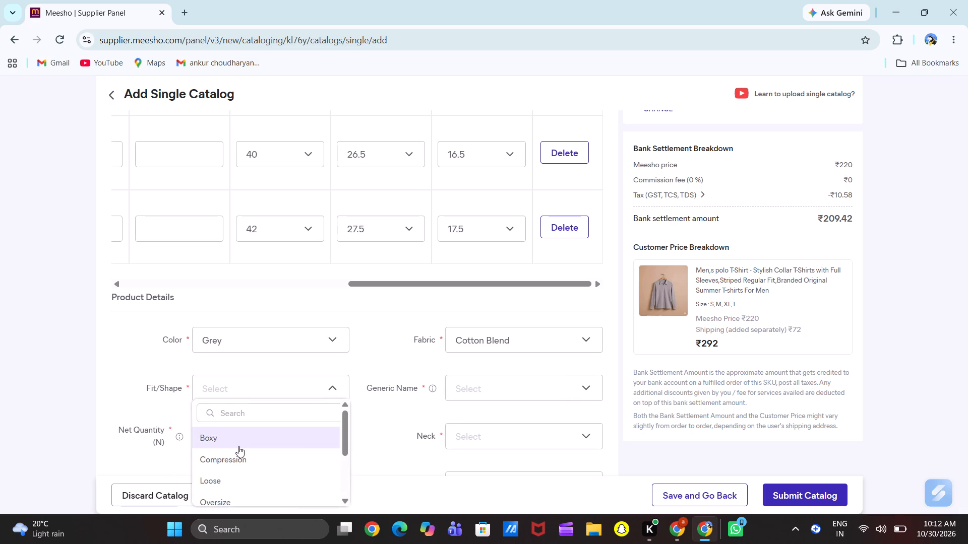
scroll(236, 454, down, 1)
click(236, 454)
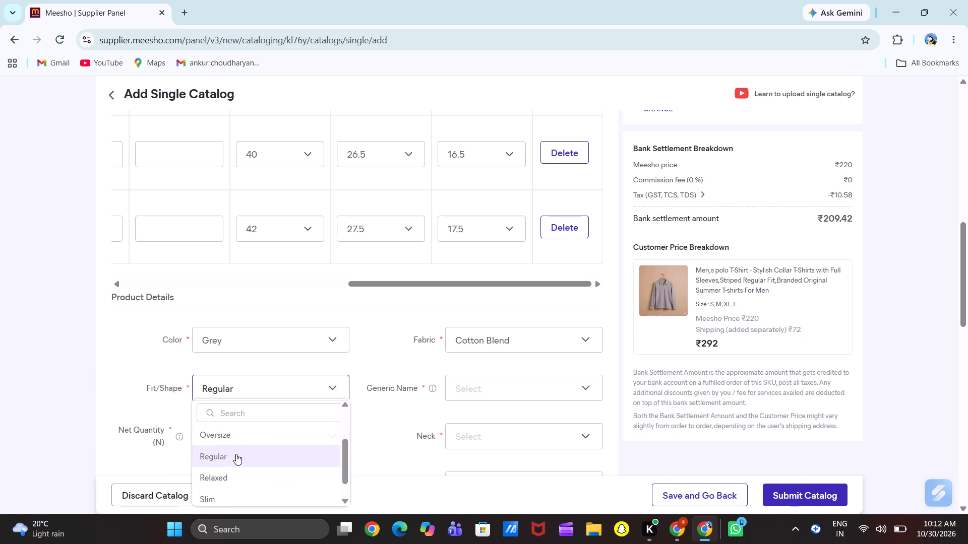
click(489, 387)
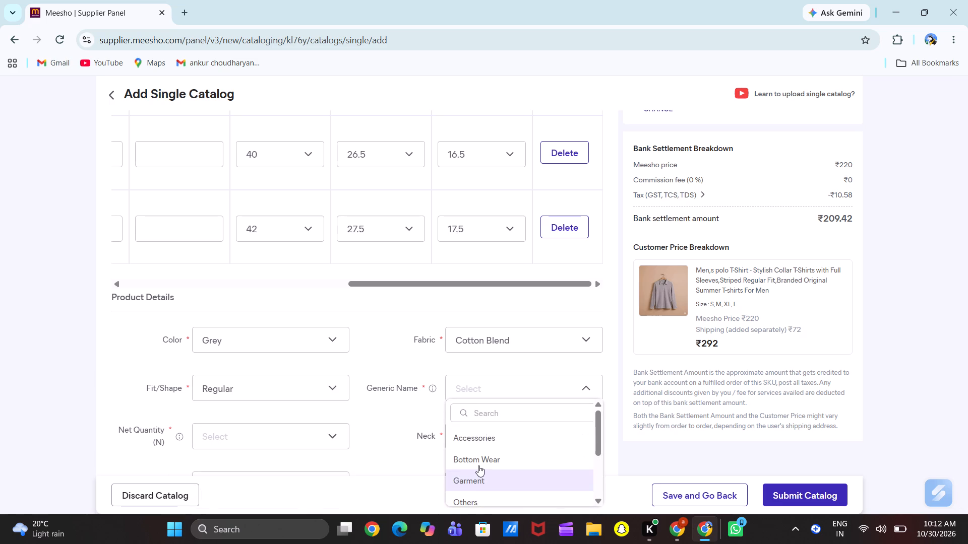
scroll(478, 465, down, 2)
click(478, 465)
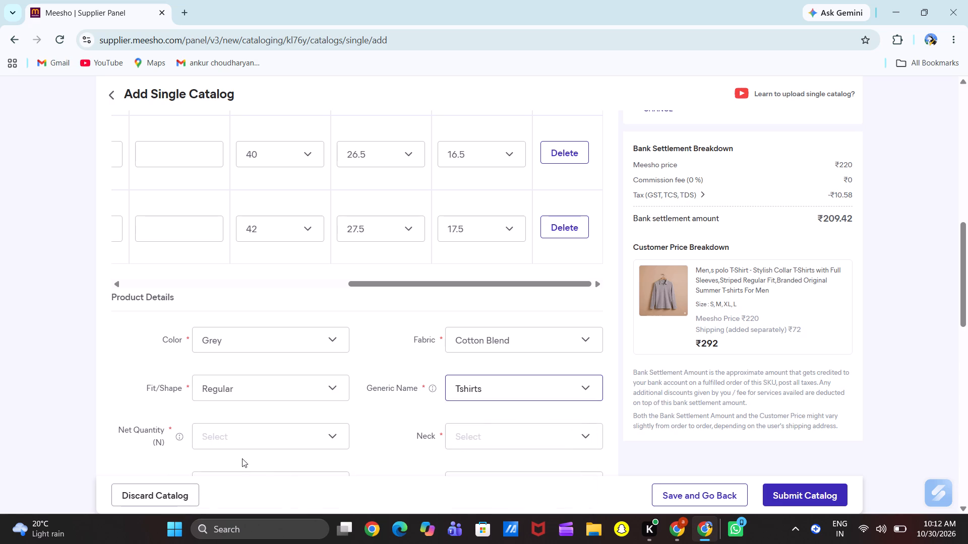
Set Product 6's net quantity to 1 and its neck to Polo.
click(222, 437)
click(213, 427)
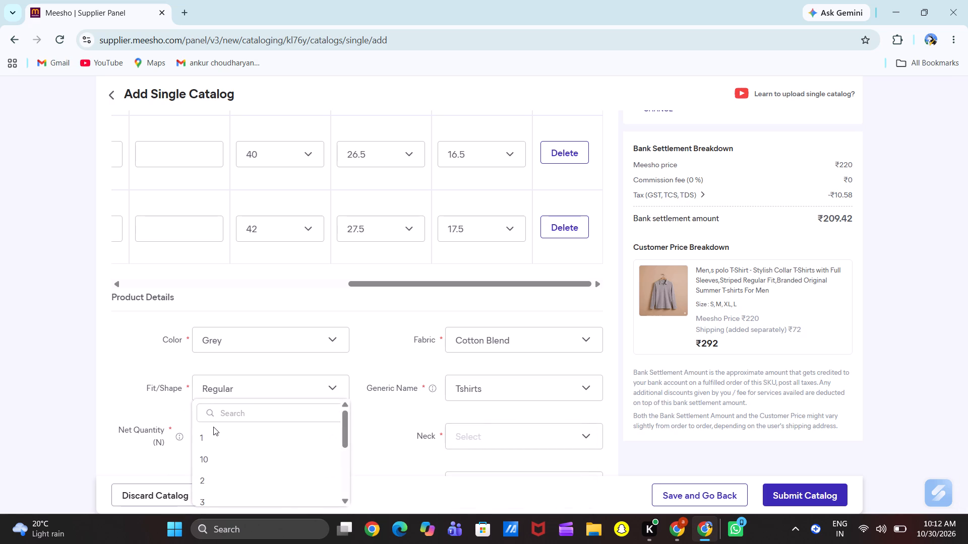
click(239, 439)
click(491, 435)
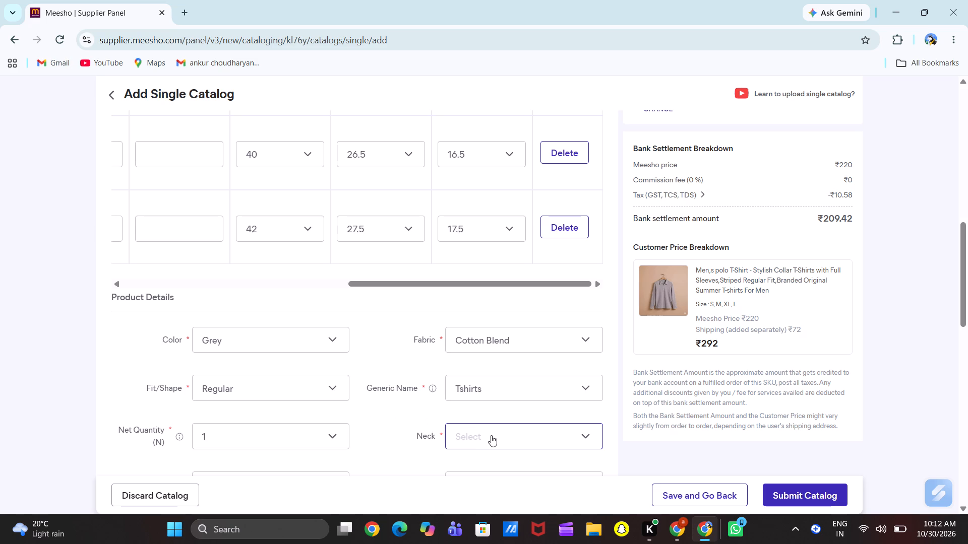
scroll(496, 475, down, 2)
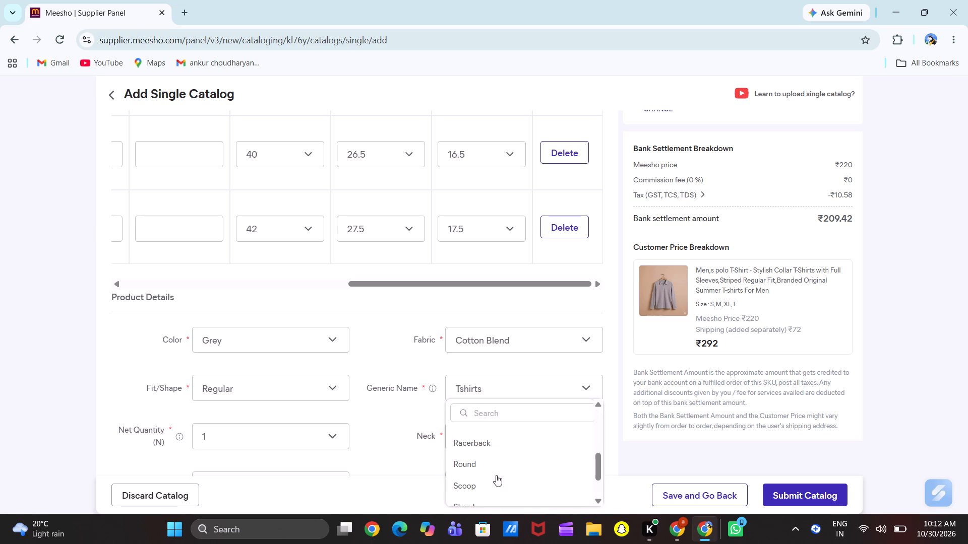
scroll(489, 453, up, 1)
click(489, 453)
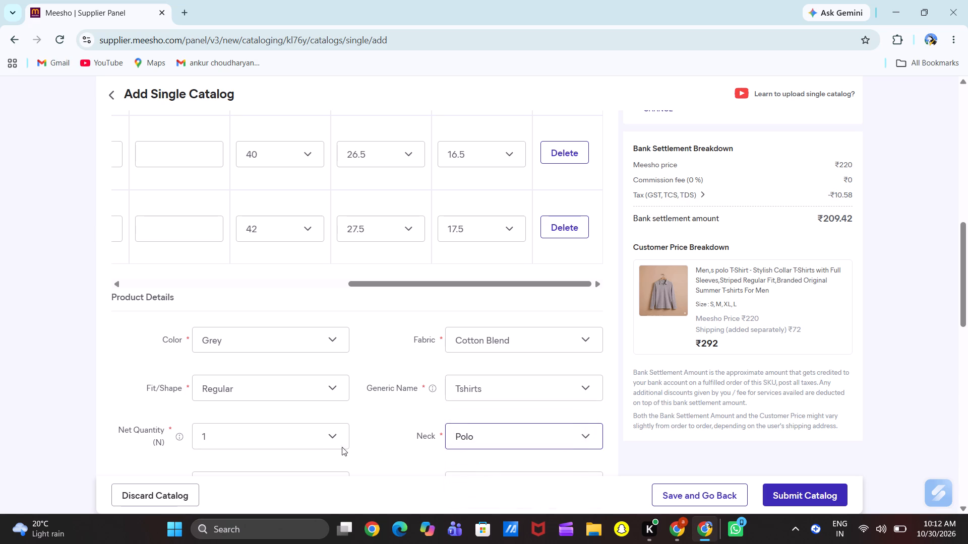
Set Product 6's occasion to Casual and its pattern to Solid.
scroll(395, 452, down, 2)
click(259, 341)
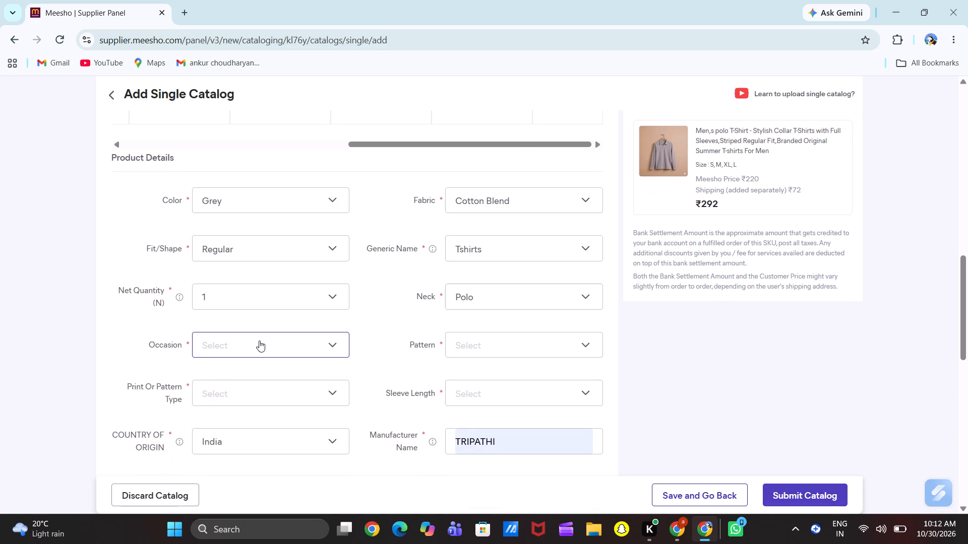
click(243, 414)
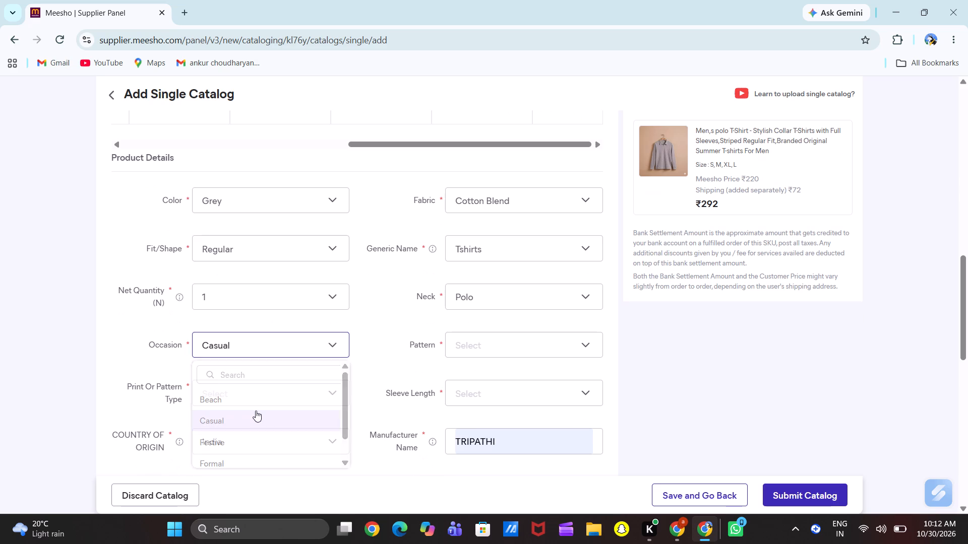
click(487, 337)
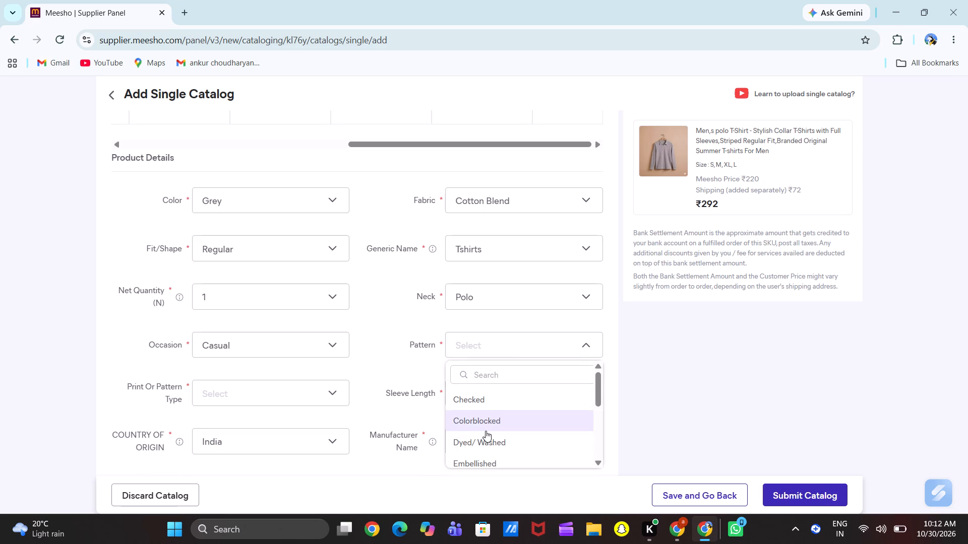
scroll(486, 431, down, 3)
click(486, 431)
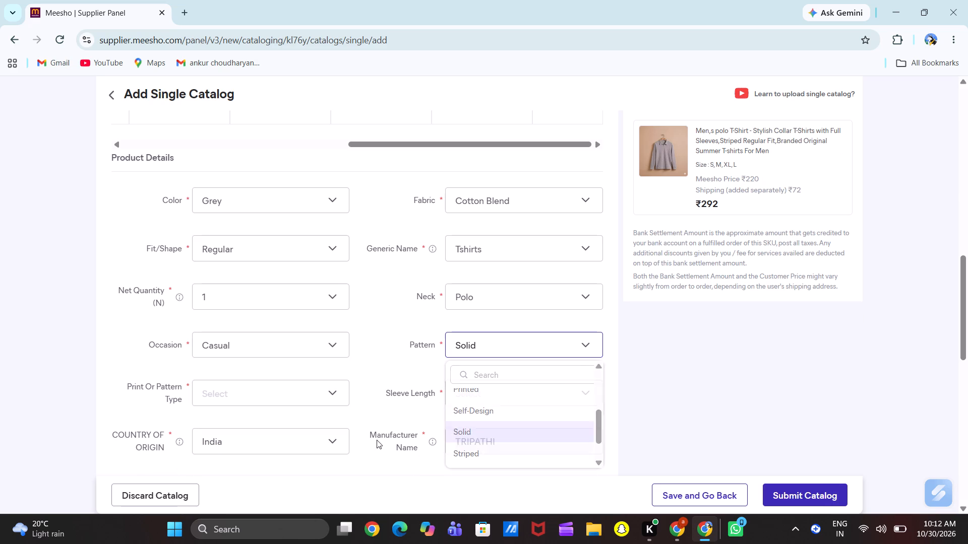
Set Product 6's print or pattern type to Solid and its sleeve length to Long Sleeves.
click(260, 386)
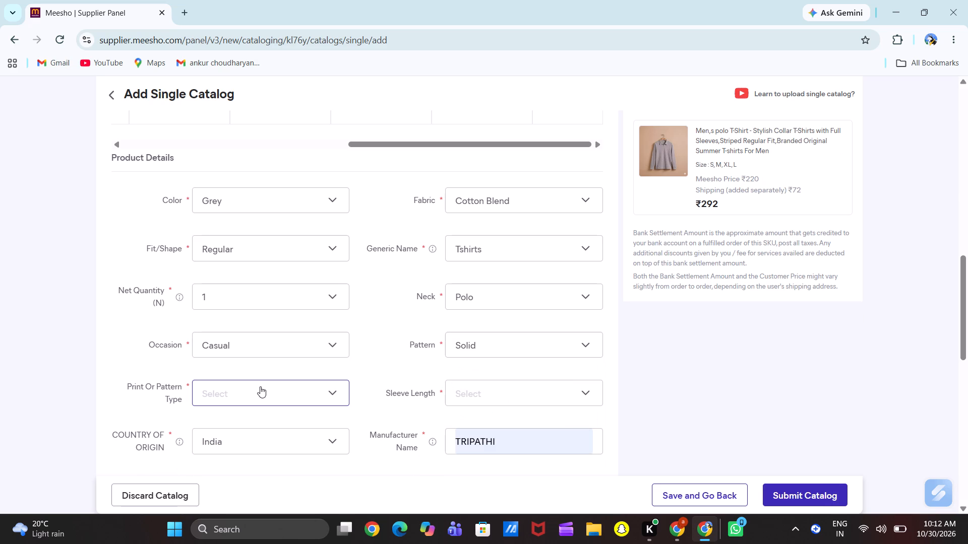
click(288, 411)
text(SO)
click(256, 445)
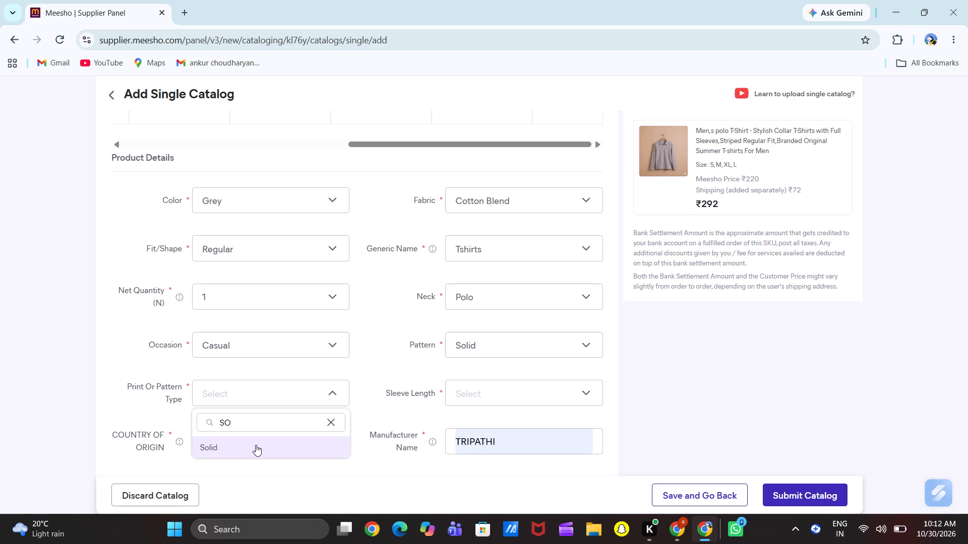
click(477, 398)
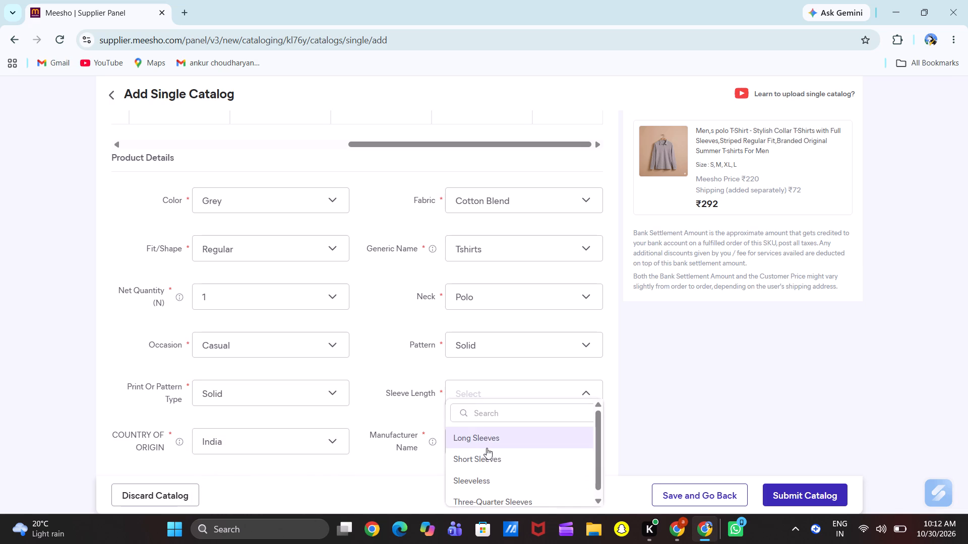
click(472, 436)
Set Product 6's length to Regular in the other attributes.
scroll(416, 428, down, 2)
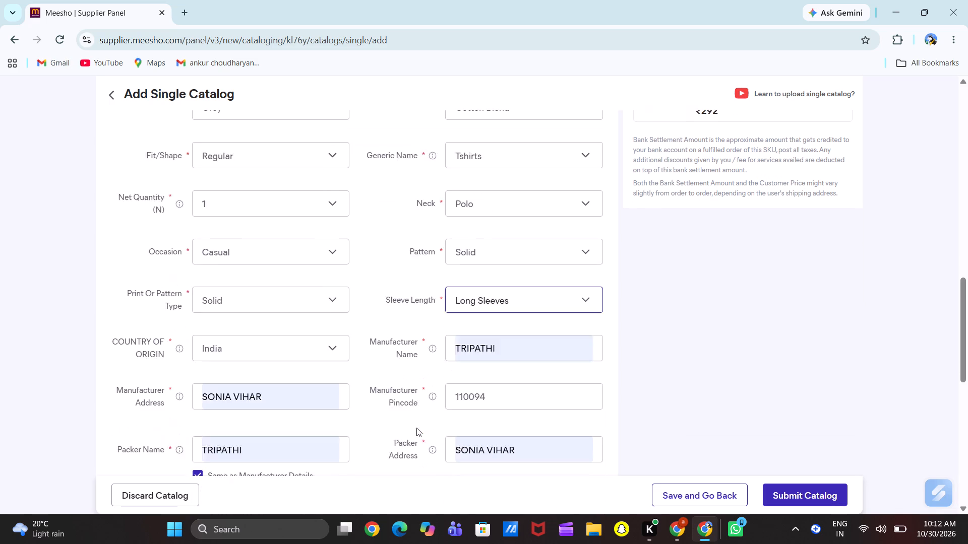
scroll(384, 443, down, 4)
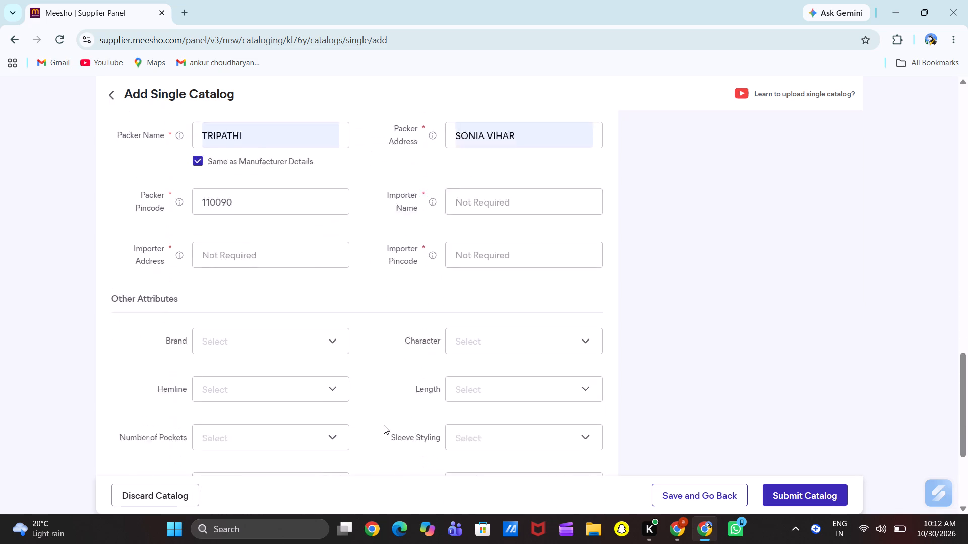
scroll(384, 425, down, 1)
click(486, 285)
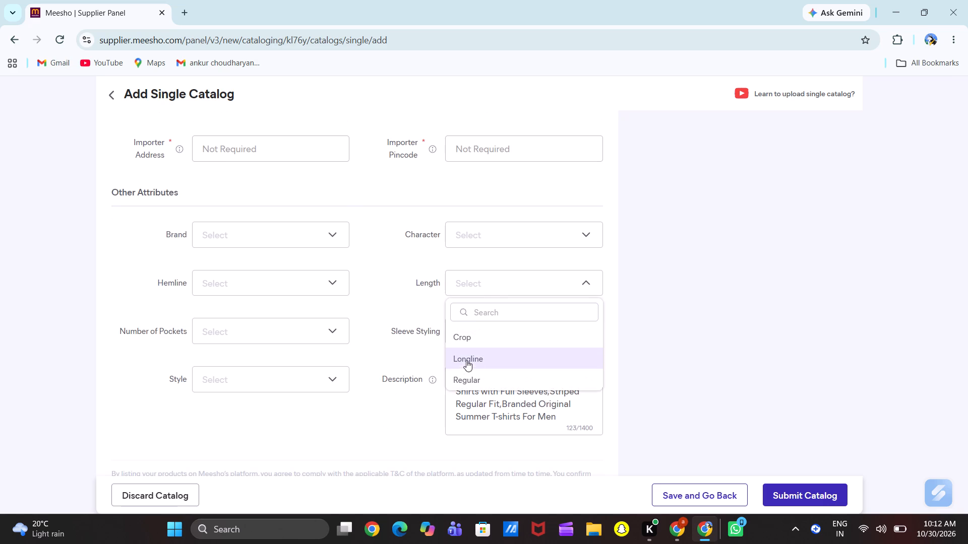
click(495, 373)
Set Product 6's style to Korean and its number of pockets to No Pocket in the other attributes.
click(290, 389)
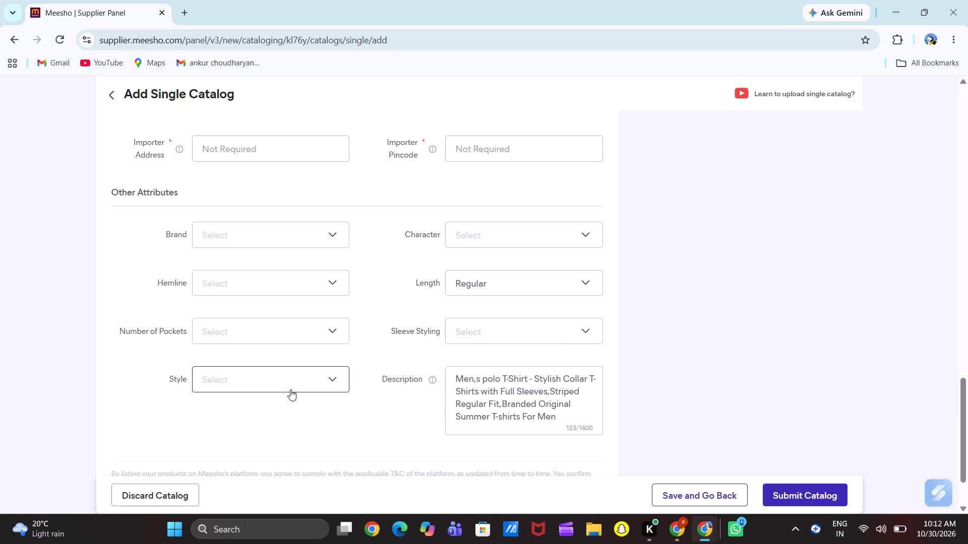
click(275, 450)
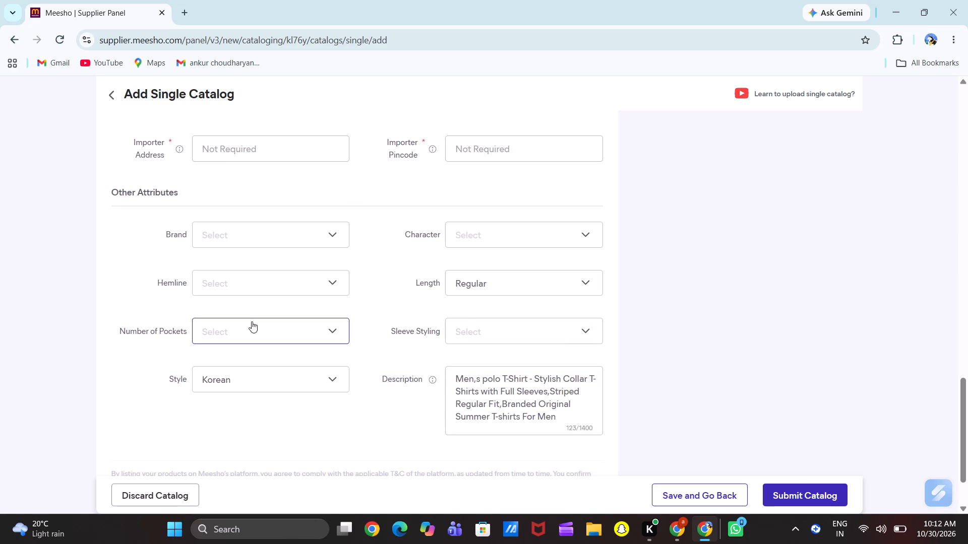
click(252, 321)
click(239, 428)
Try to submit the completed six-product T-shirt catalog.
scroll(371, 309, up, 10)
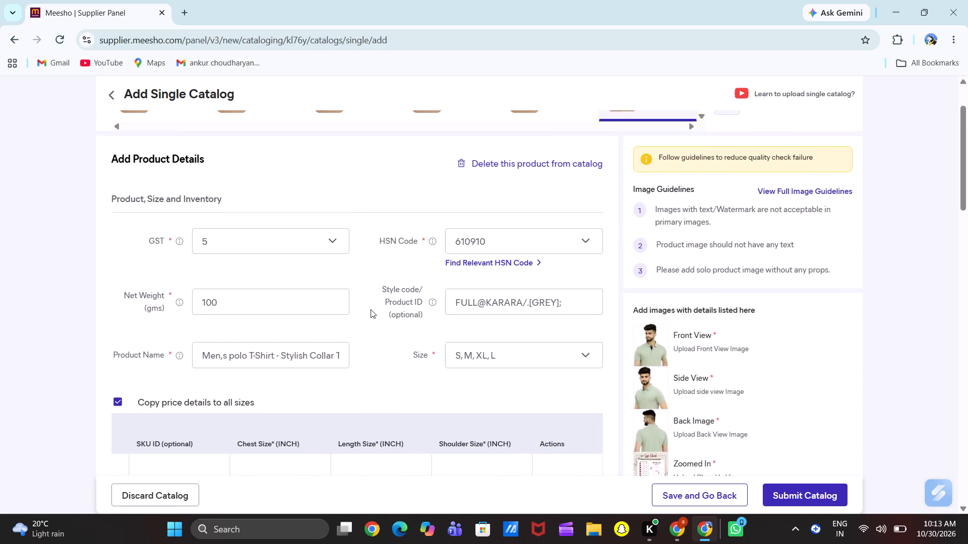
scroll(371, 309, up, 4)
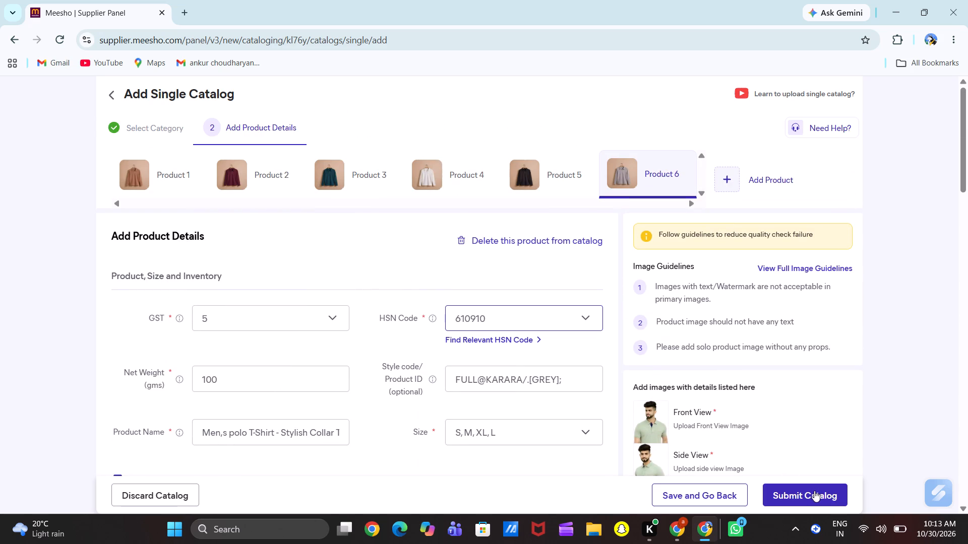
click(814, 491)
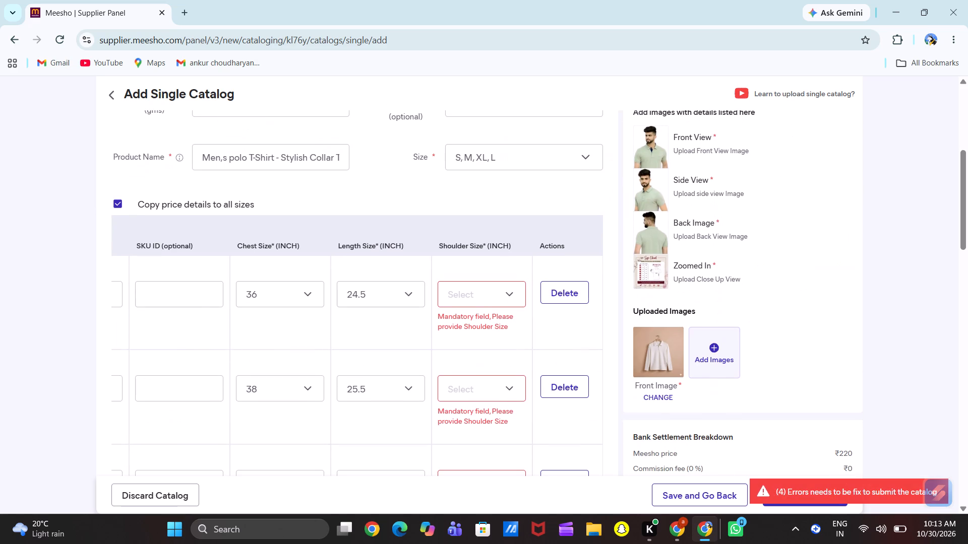
Set Product 6's shoulder size to 14.5 inches for the 36-inch chest row and 15.5 inches for the 38-inch chest row.
click(477, 300)
scroll(472, 382, down, 1)
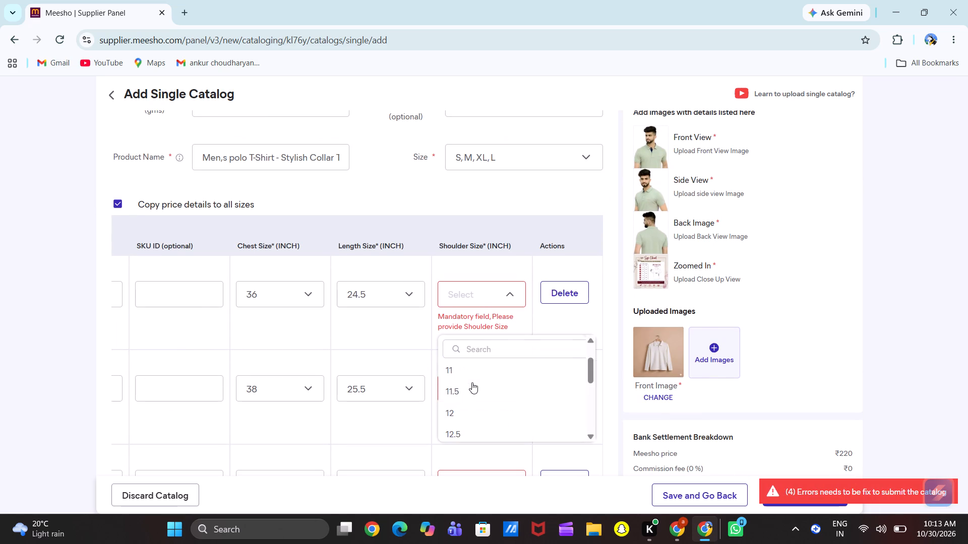
scroll(472, 382, down, 2)
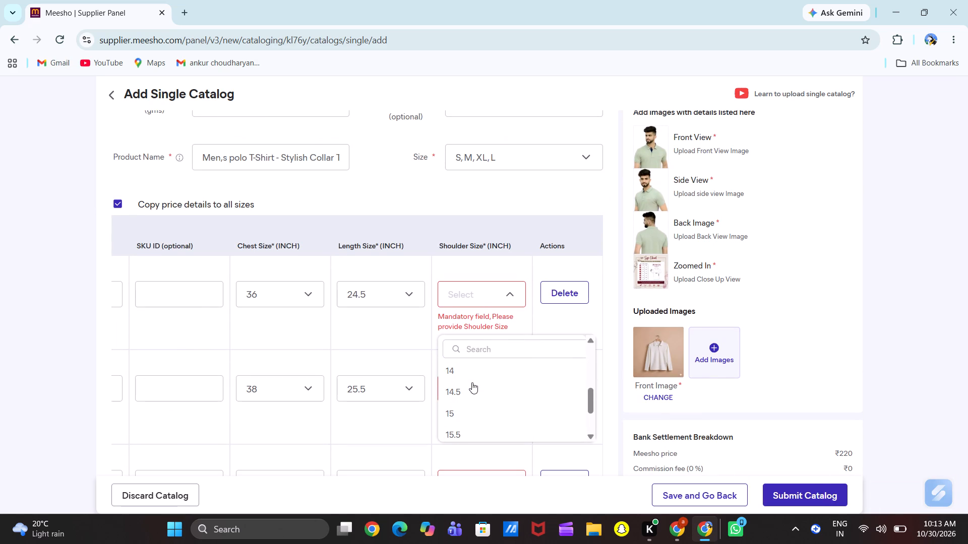
scroll(472, 382, down, 1)
click(472, 382)
click(465, 365)
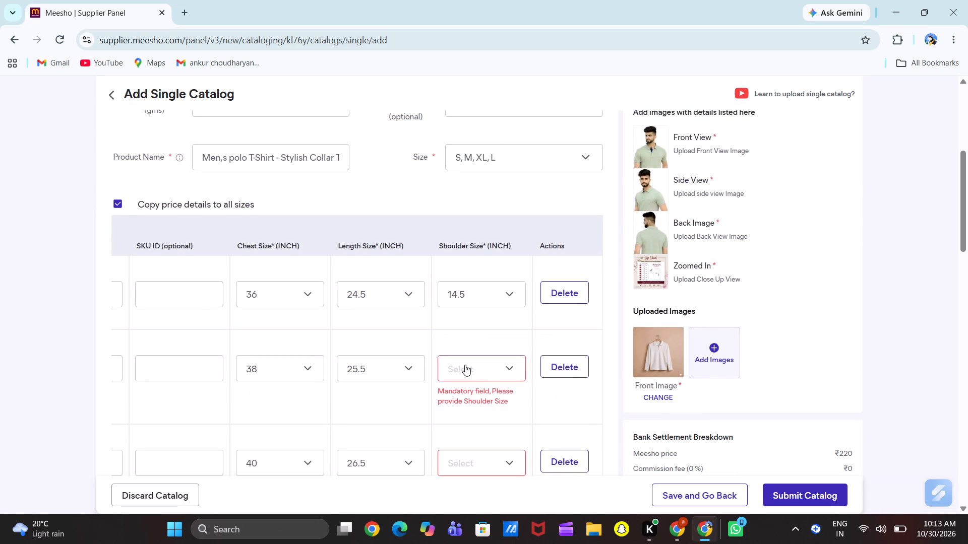
scroll(499, 475, down, 1)
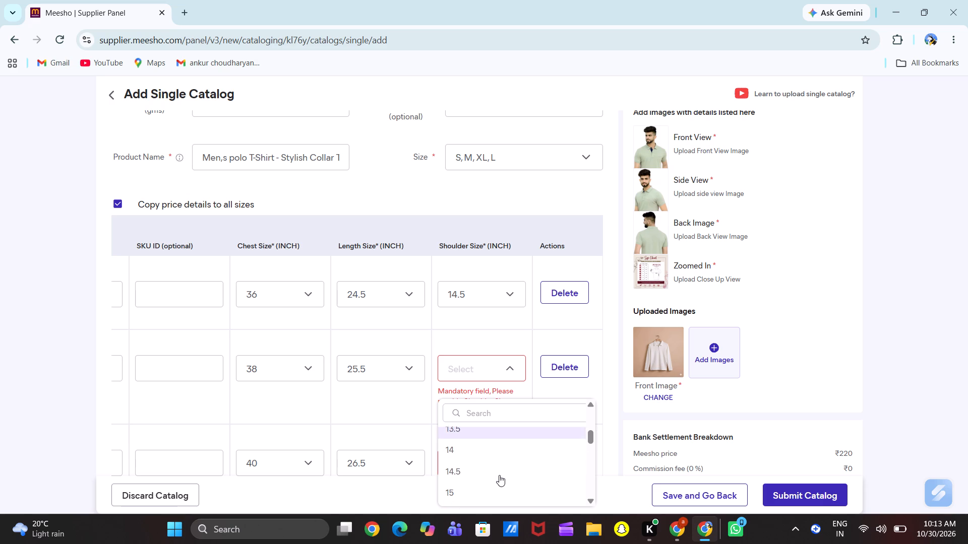
scroll(499, 475, down, 2)
click(499, 475)
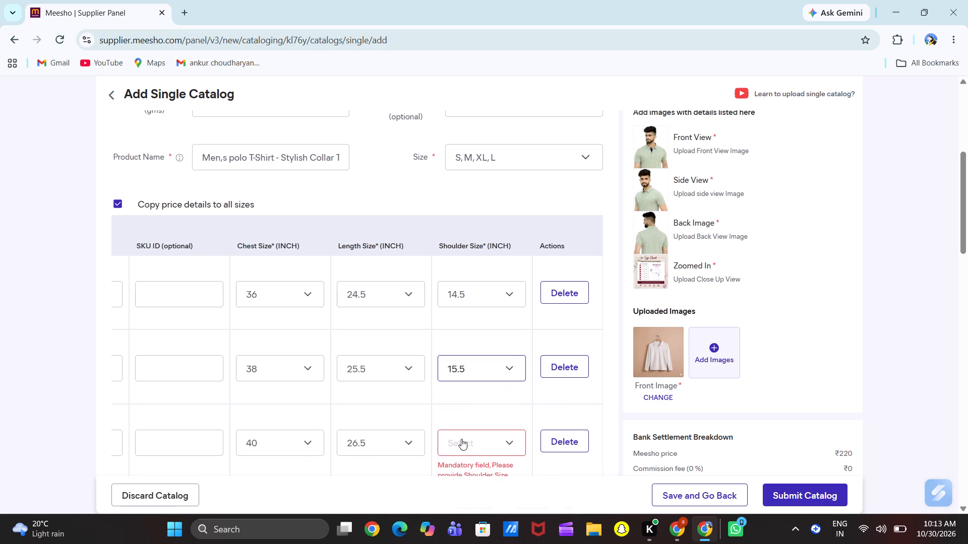
Set Product 6's shoulder size to 16.5 inches for the 40-inch chest row and 17.5 inches for the 42-inch chest row.
click(462, 438)
scroll(482, 480, down, 2)
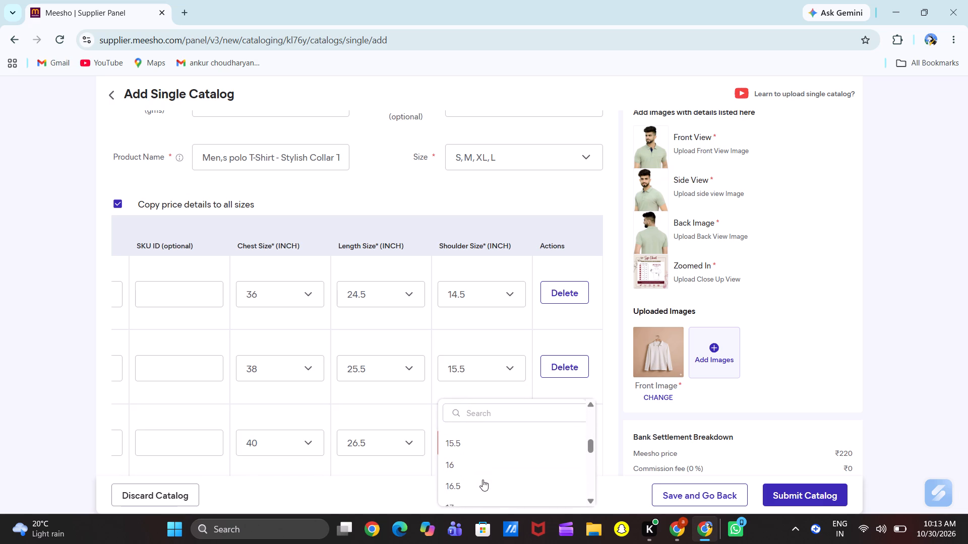
scroll(482, 480, down, 1)
click(482, 480)
scroll(443, 425, down, 2)
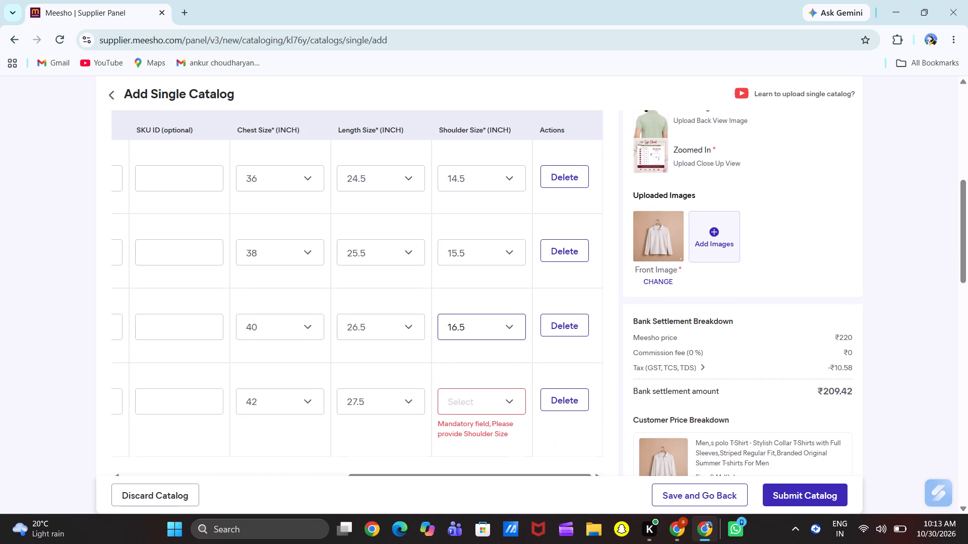
click(458, 408)
scroll(475, 480, down, 2)
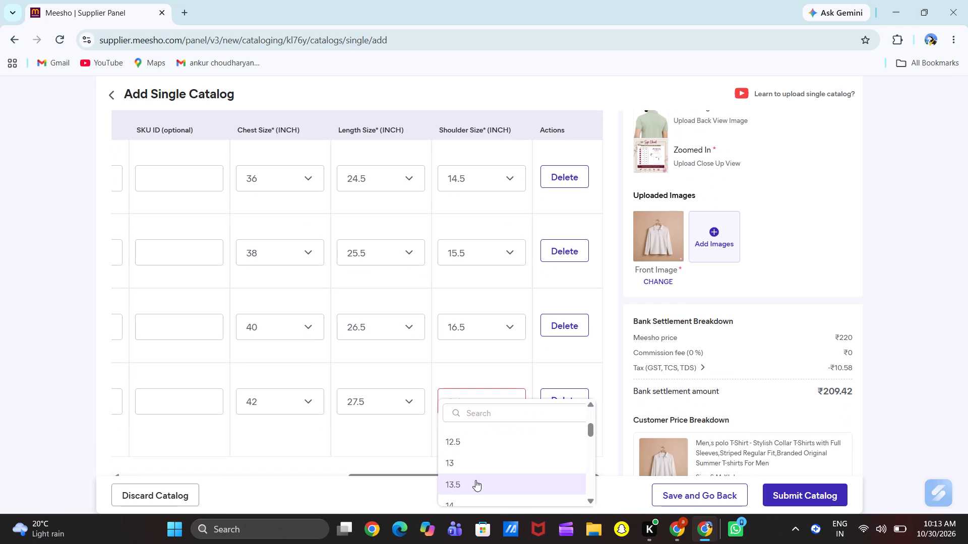
scroll(475, 480, down, 3)
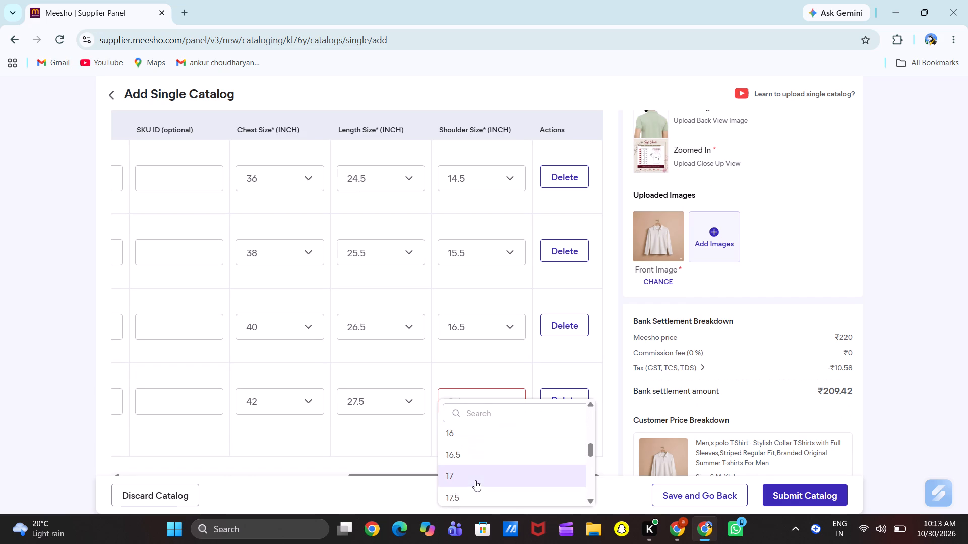
scroll(475, 480, down, 1)
click(475, 480)
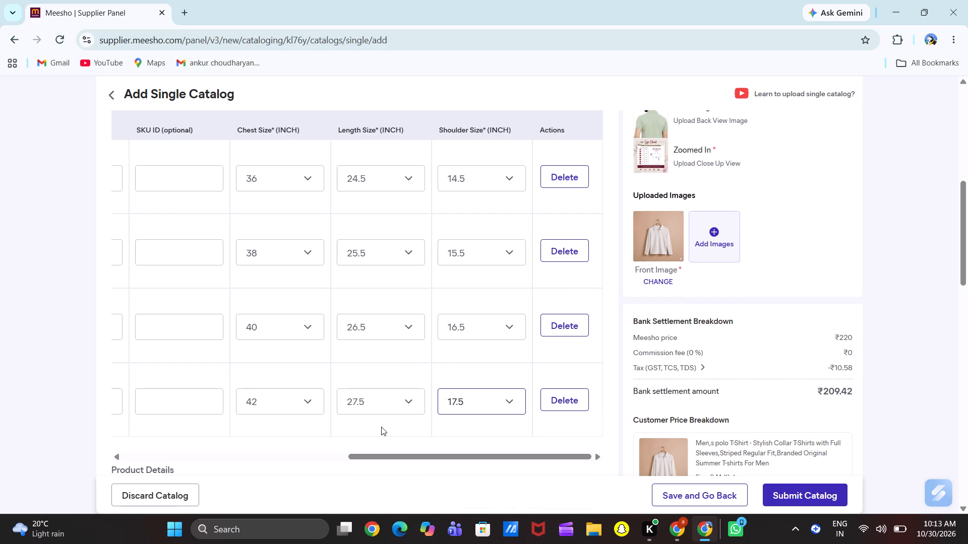
Submit the catalog for quality check and dismiss the ad campaign offer.
click(785, 490)
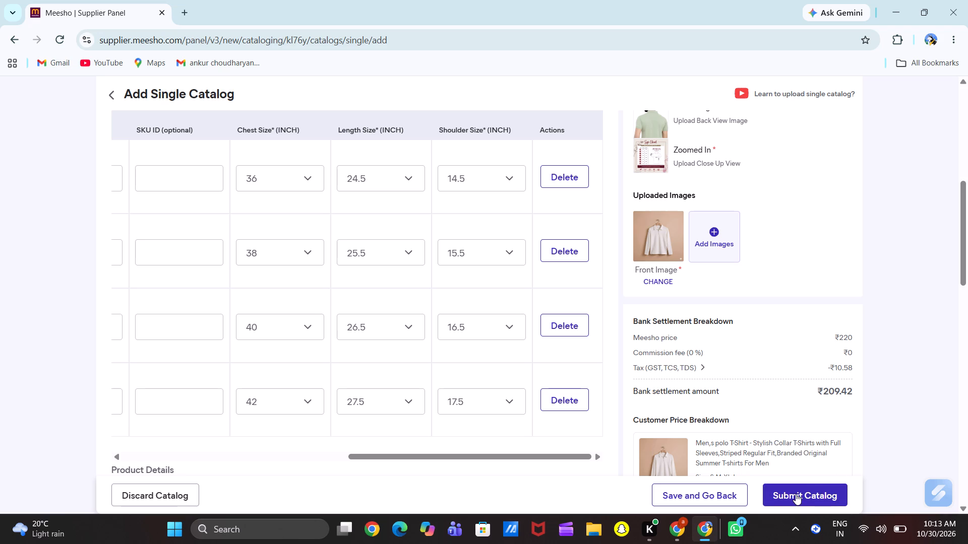
click(796, 494)
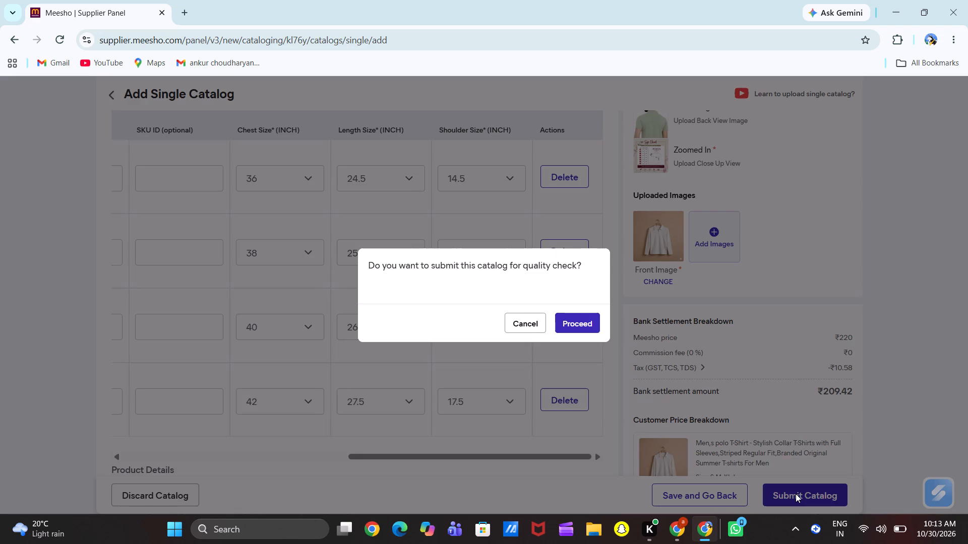
click(571, 321)
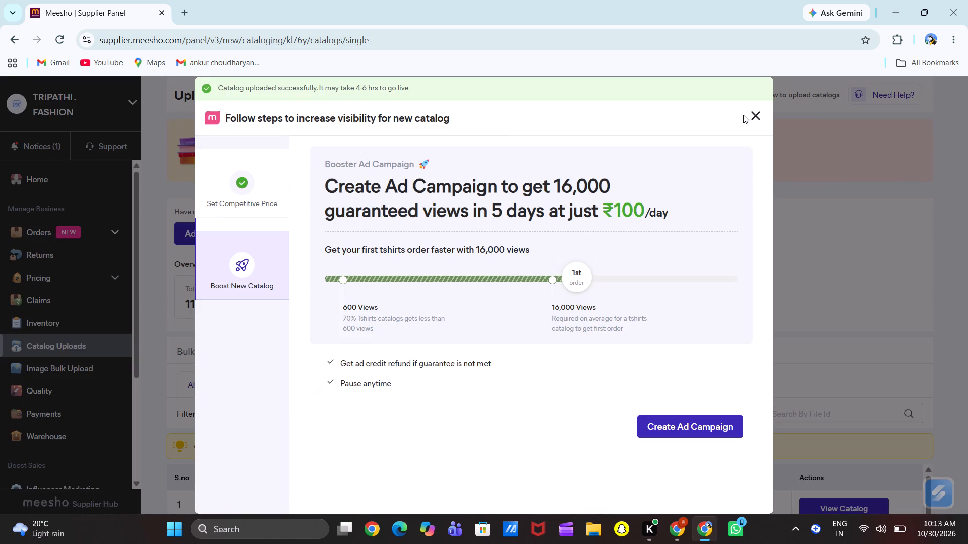
click(757, 114)
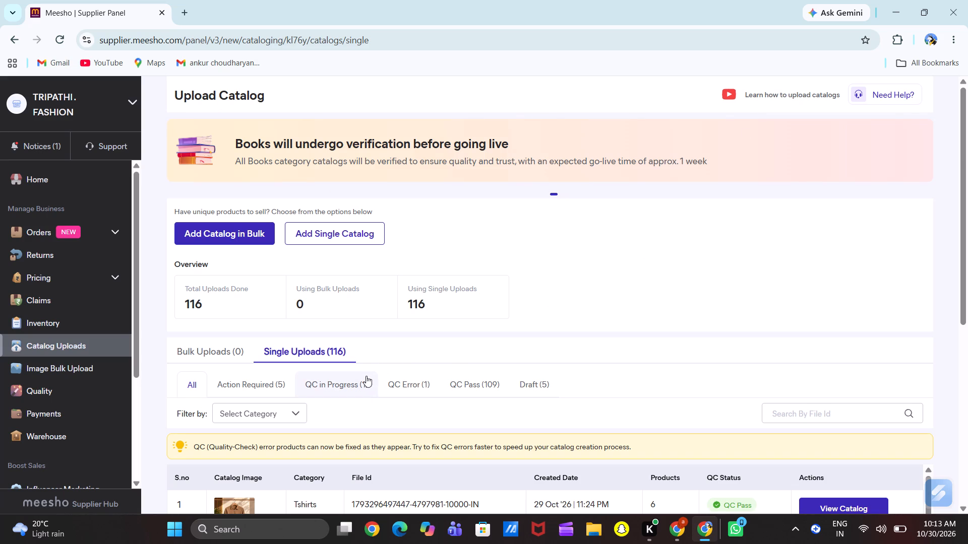
Open the first T-shirt catalog among the single-upload drafts for editing.
click(528, 376)
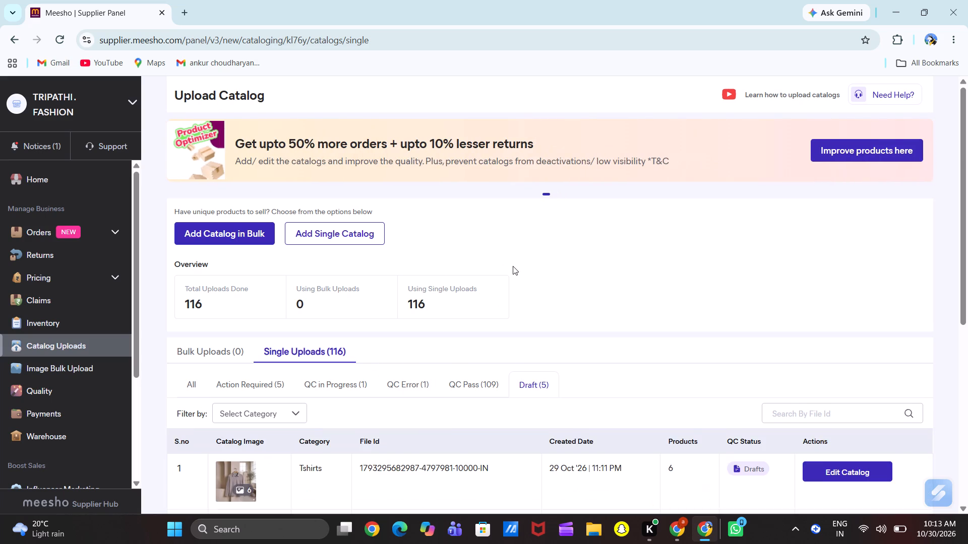
scroll(513, 266, down, 3)
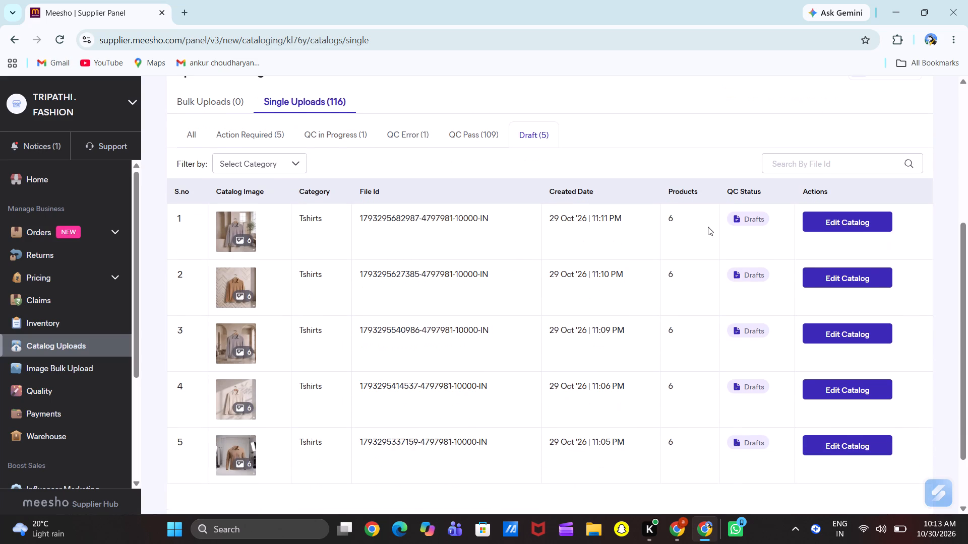
click(826, 222)
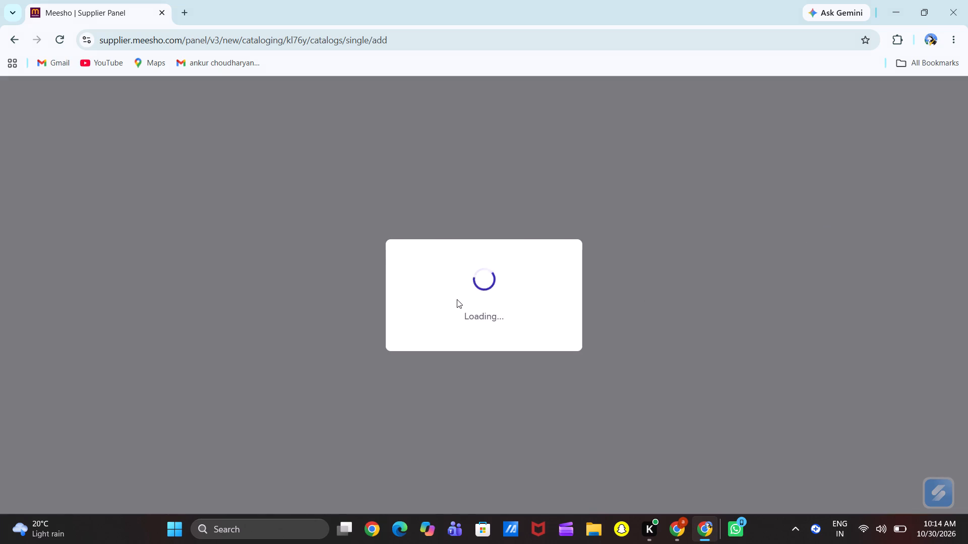
Set Product 1's GST to 5 and its HSN code to 610910 in the draft catalog.
click(248, 355)
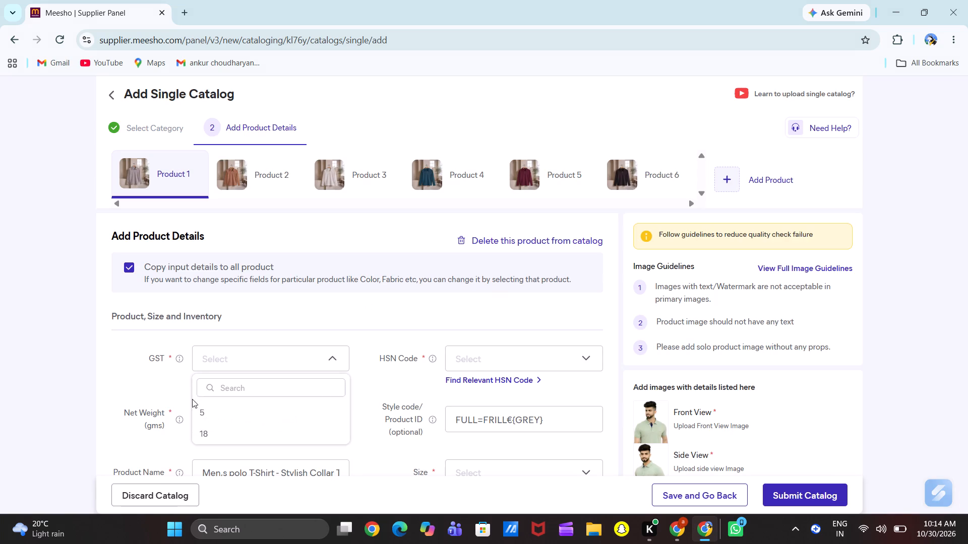
click(226, 411)
click(499, 357)
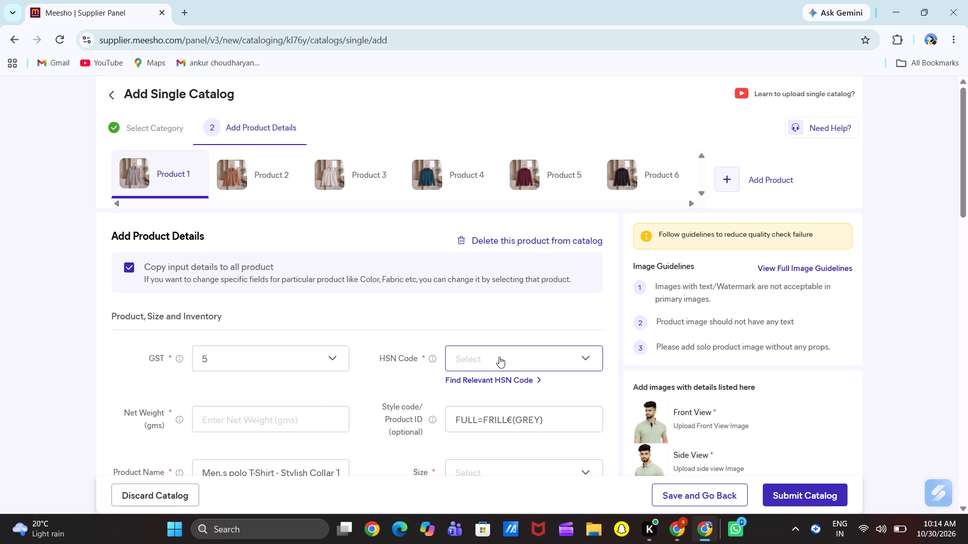
click(493, 467)
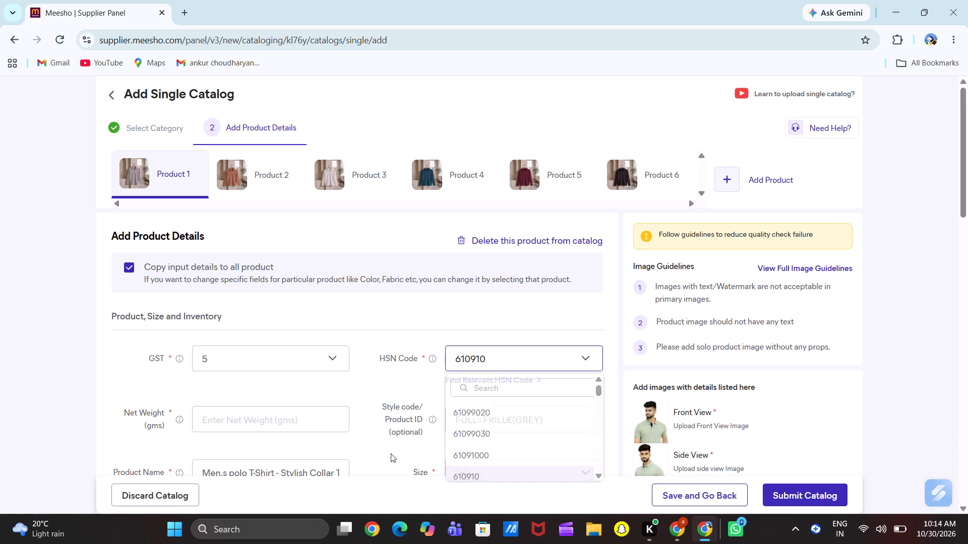
Set Product 1's net weight to 100 gms.
scroll(368, 416, down, 1)
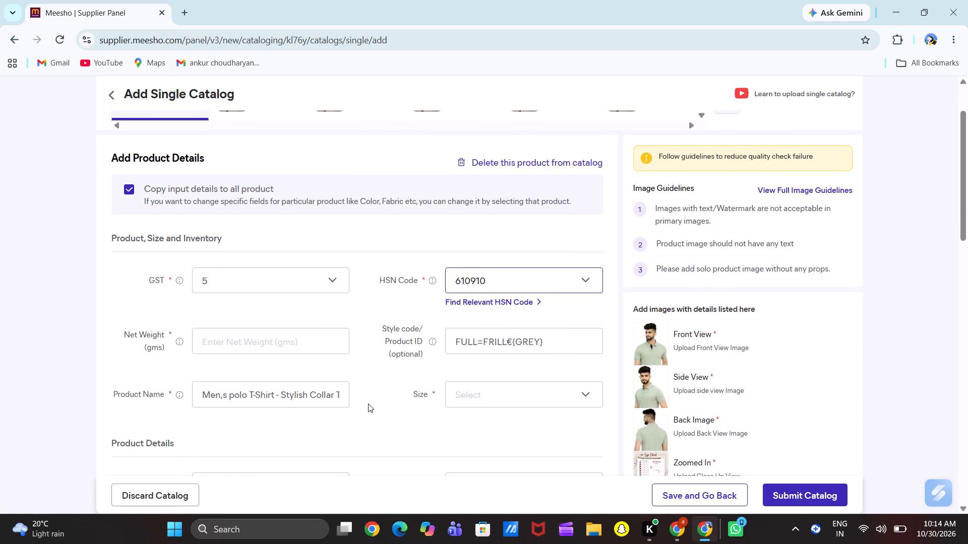
scroll(368, 403, down, 1)
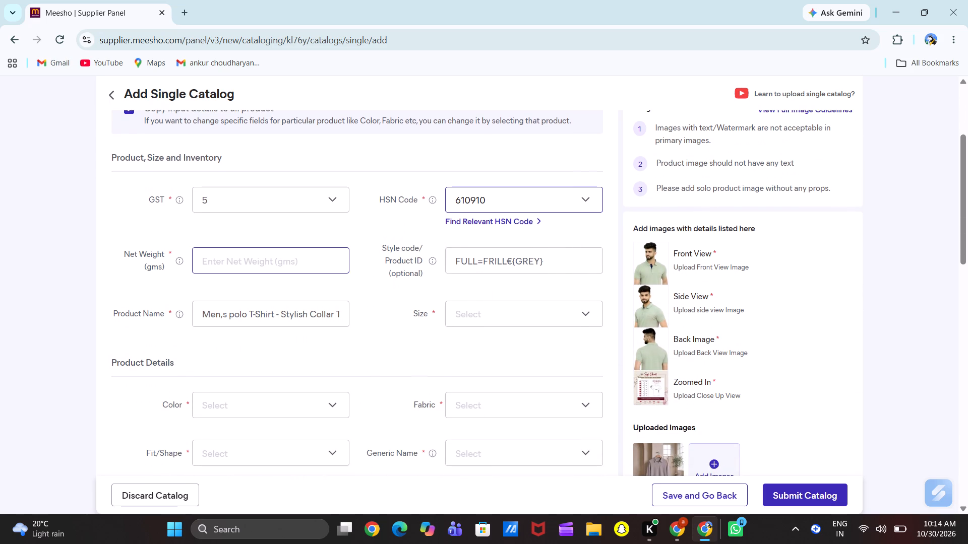
click(208, 255)
click(220, 262)
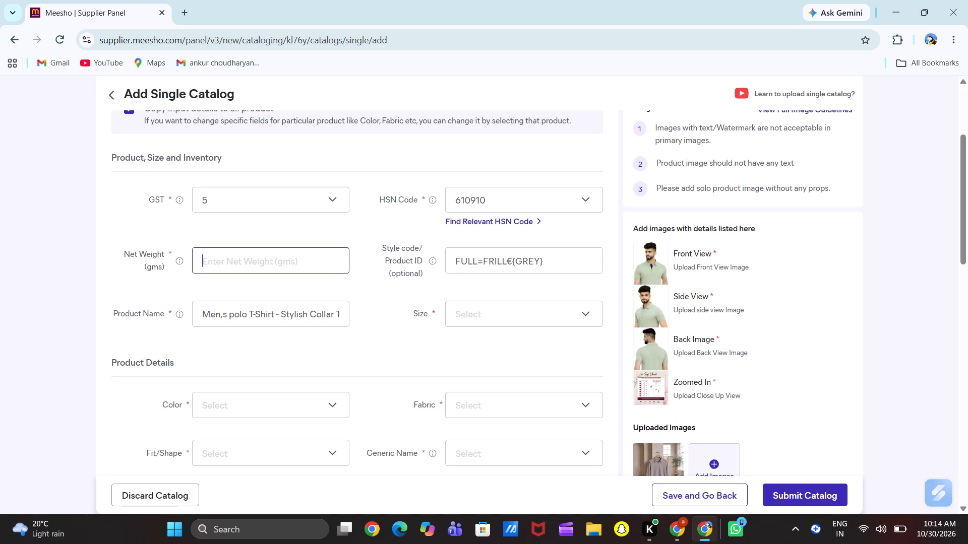
text(100)
Apply the sizes S, M, L and XL to Product 1.
click(497, 305)
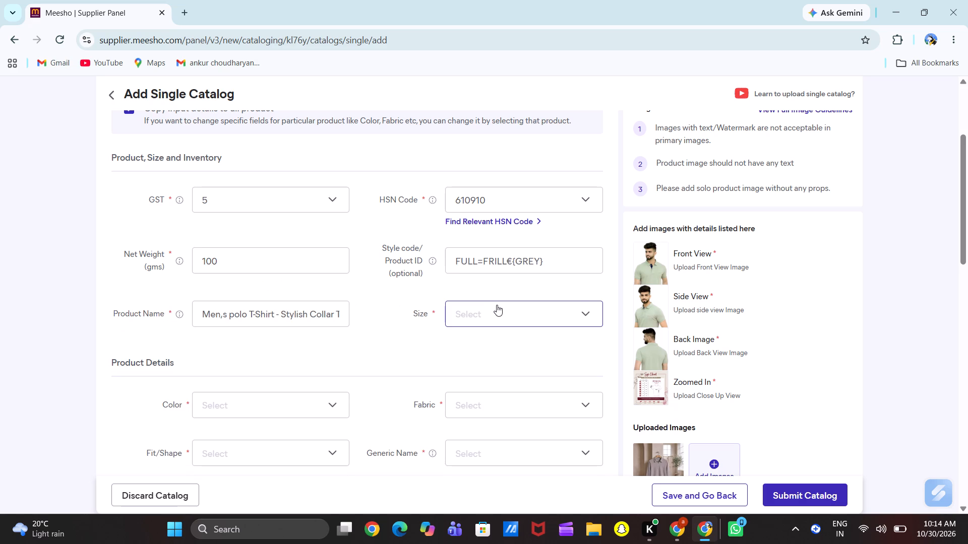
click(550, 350)
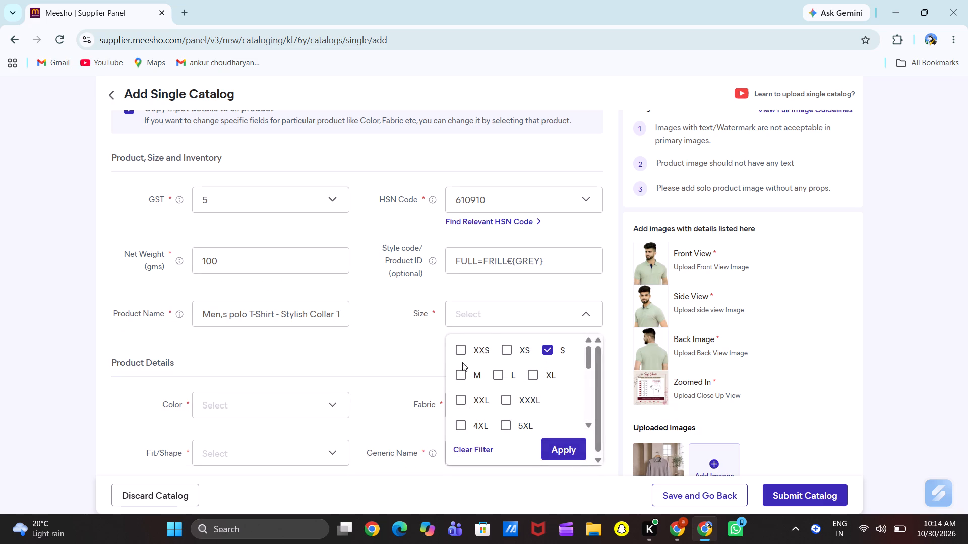
click(458, 372)
click(499, 374)
click(542, 373)
click(534, 375)
click(569, 457)
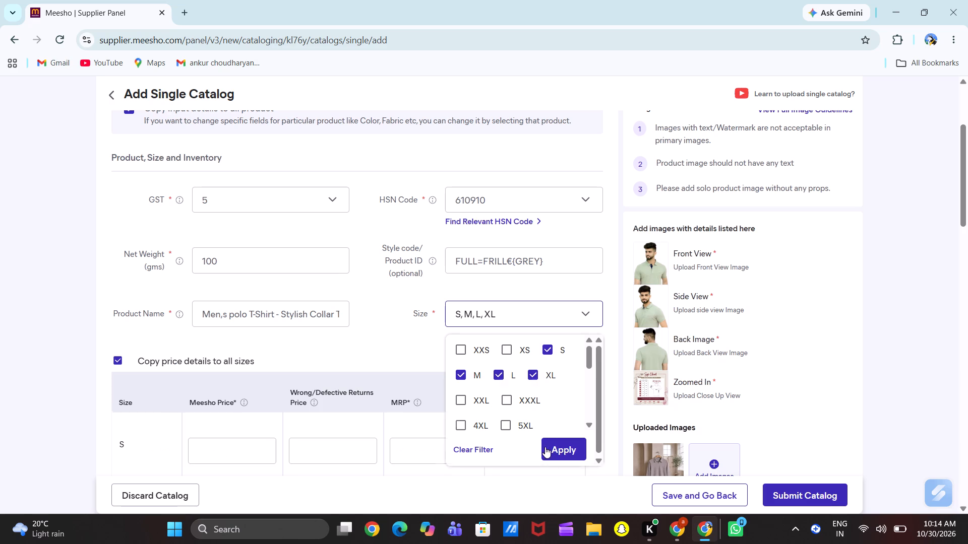
click(545, 447)
scroll(444, 433, down, 4)
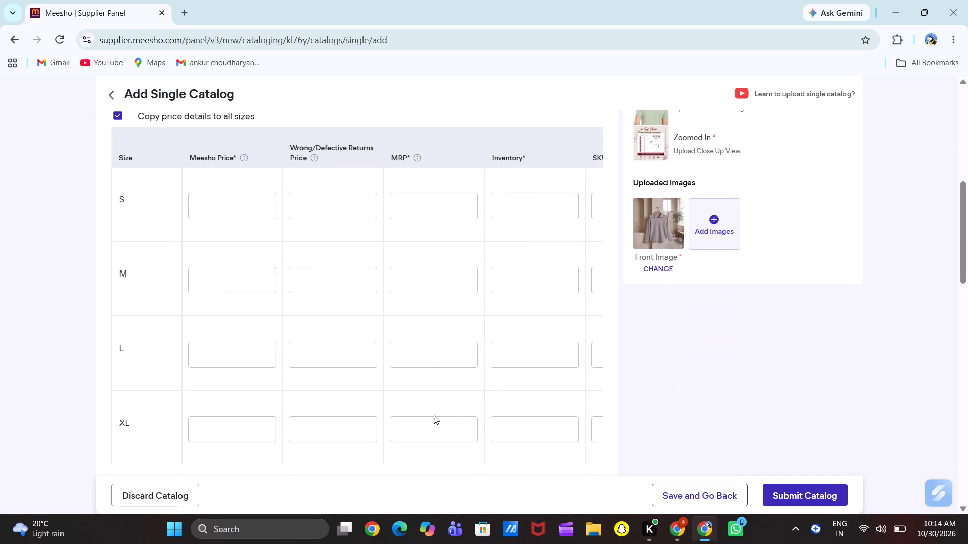
Set Product 1's prices for all sizes: Meesho Price 217, Wrong/Defective Returns Price 216 and MRP 799.
click(222, 213)
text(21)
key(7)
click(300, 200)
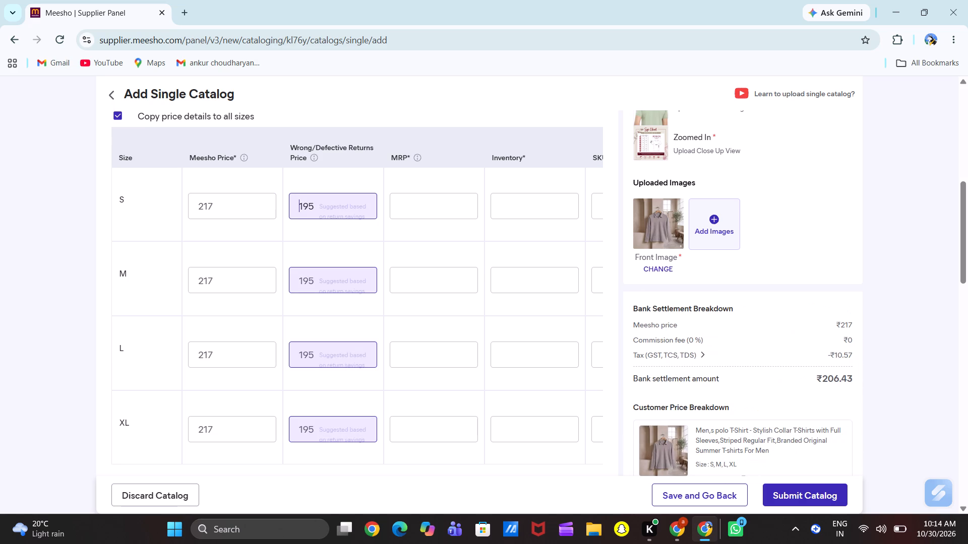
click(313, 205)
key(BackSpace)
key(BackSpace)
key(BackSpace)
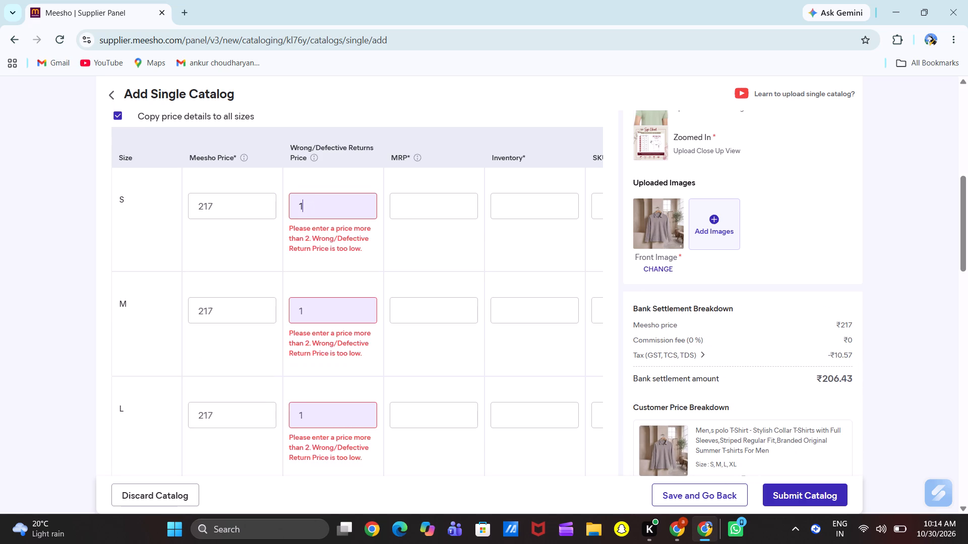
text(21)
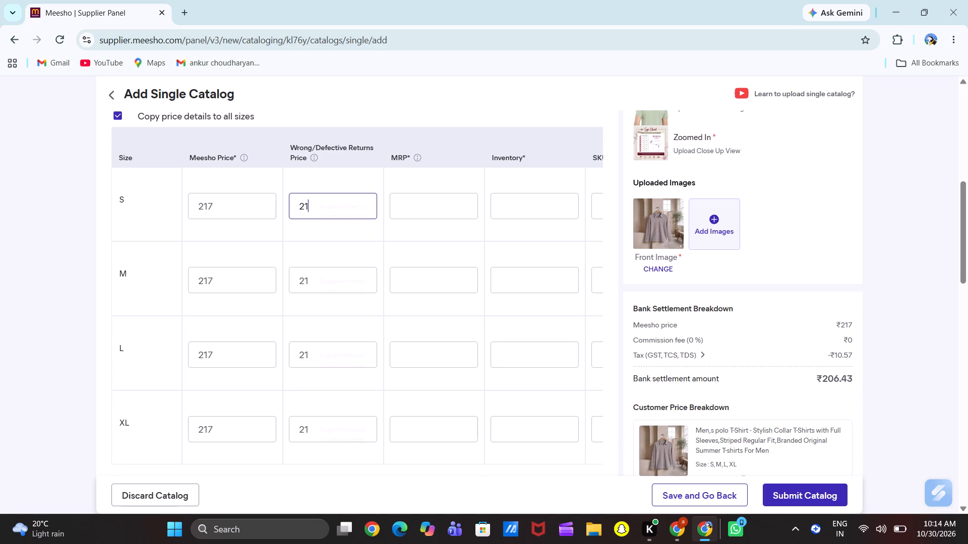
key(6)
click(412, 201)
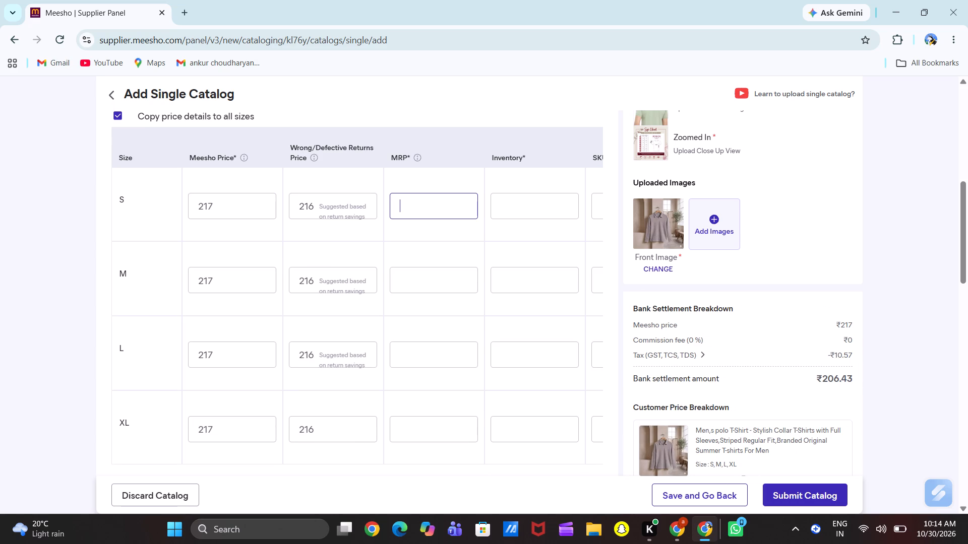
text(799)
Set Product 1's inventory to 100 for each of the sizes S, M, L and XL.
click(499, 193)
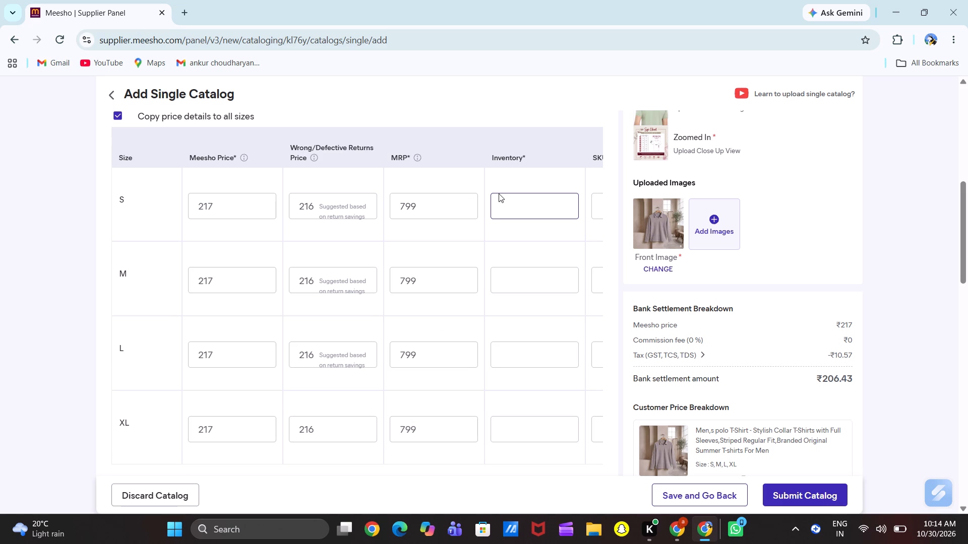
key(1)
text(00)
click(535, 282)
text(100)
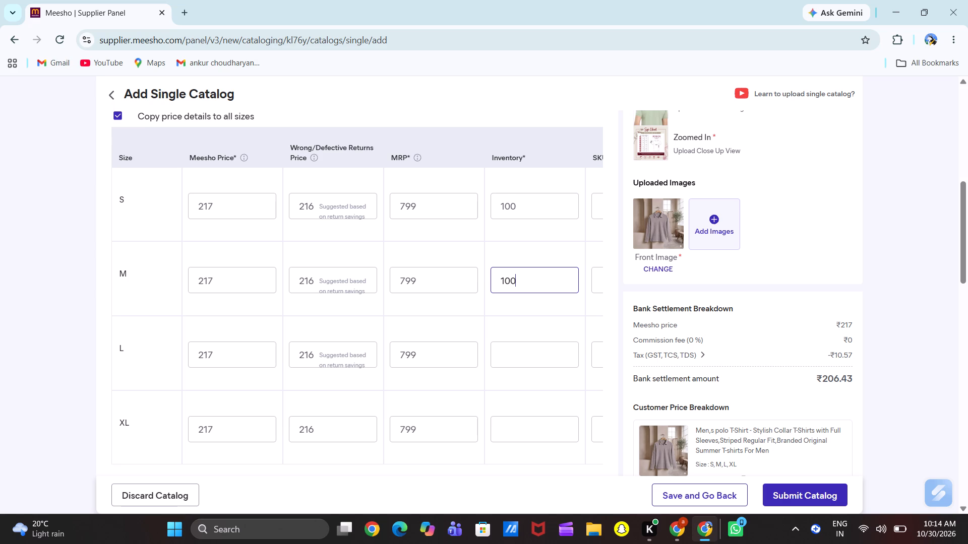
key(1)
key(BackSpace)
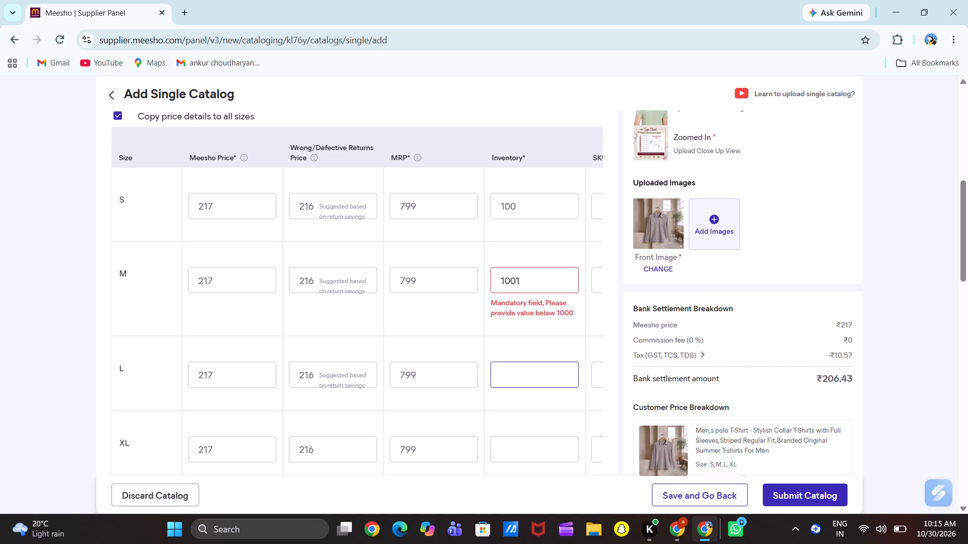
text(100)
key(BackSpace)
key(BackSpace)
key(BackSpace)
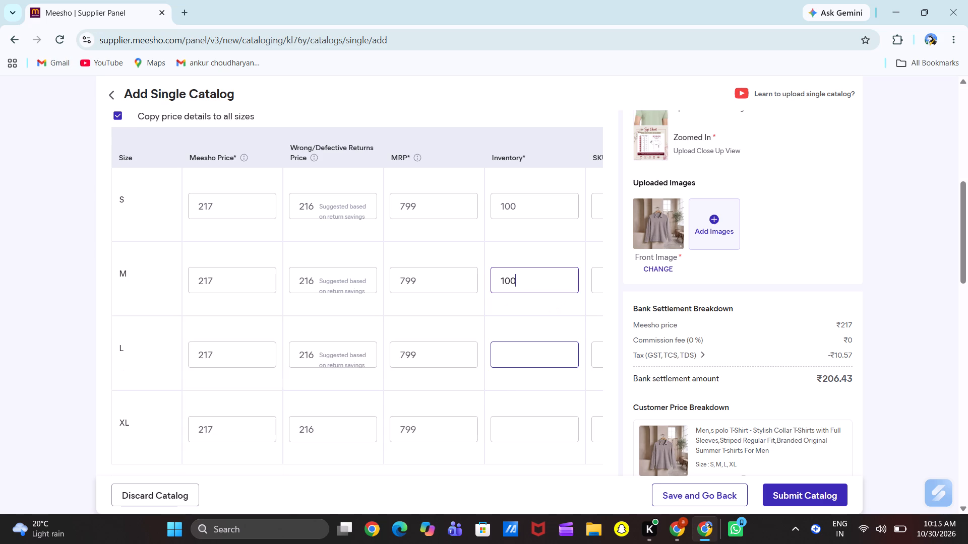
click(514, 365)
text(100)
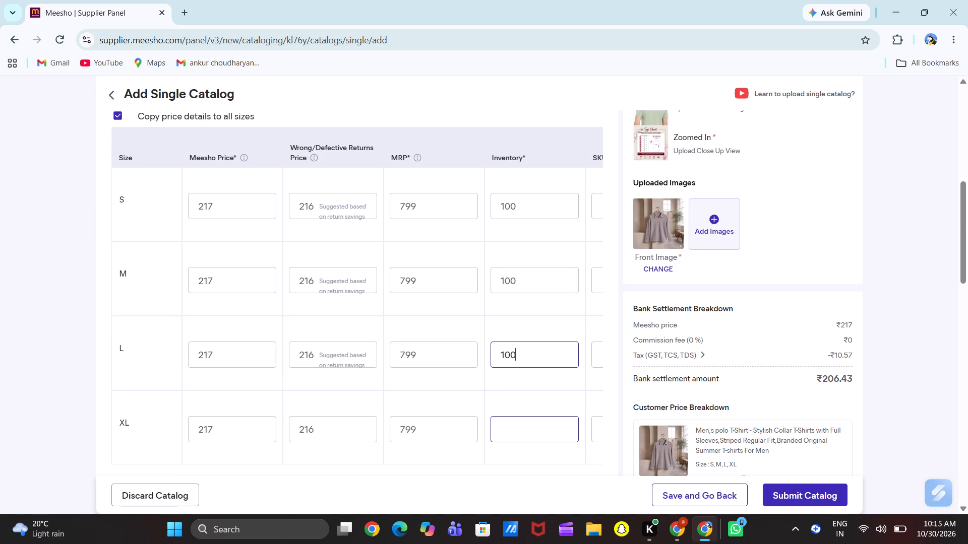
click(513, 420)
text(100)
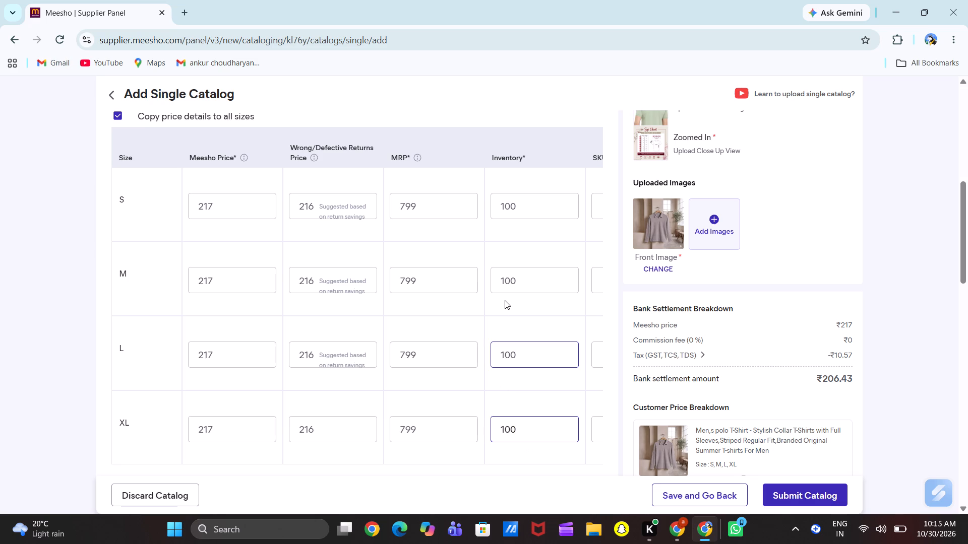
Set Product 1's chest size to 36 inches for size S and 38 inches for size M.
scroll(505, 300, left, 5)
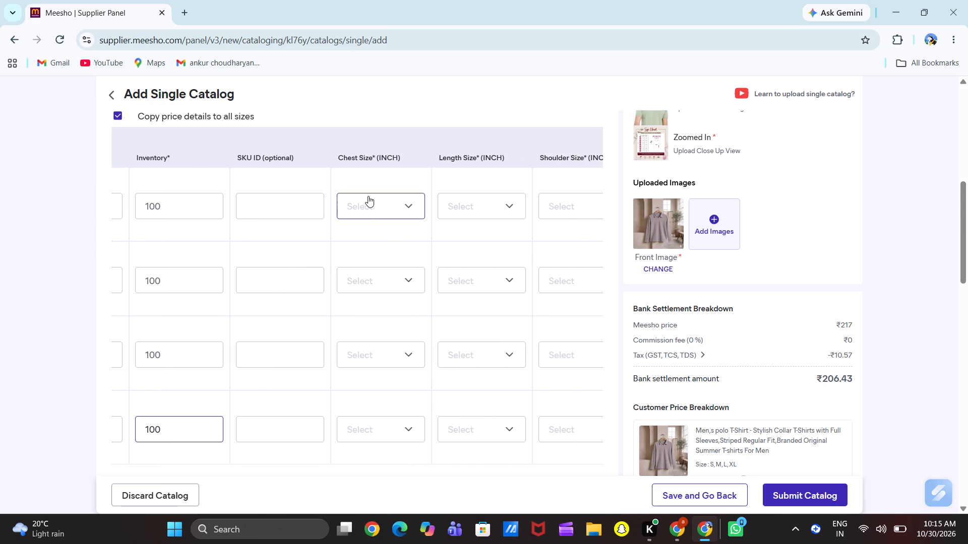
click(368, 196)
scroll(402, 307, down, 2)
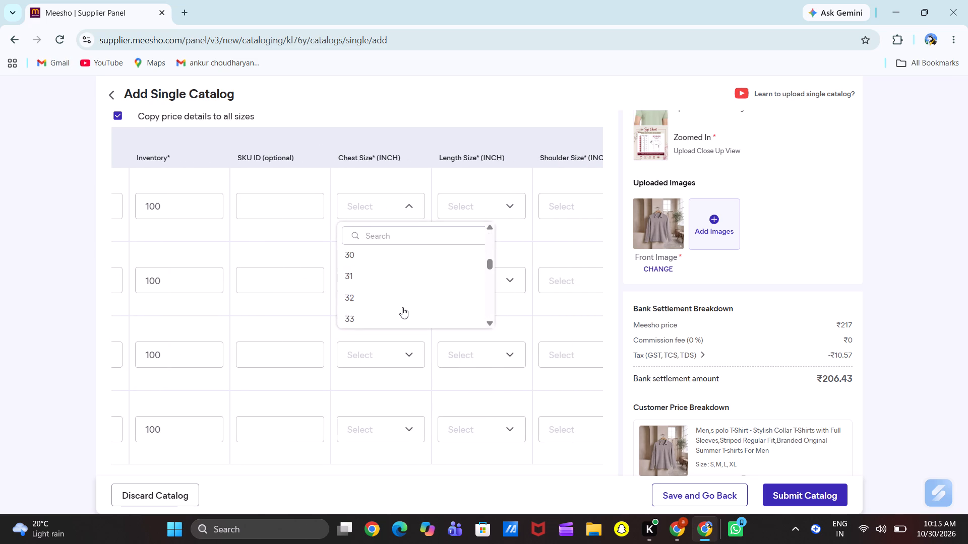
scroll(402, 307, down, 3)
click(402, 307)
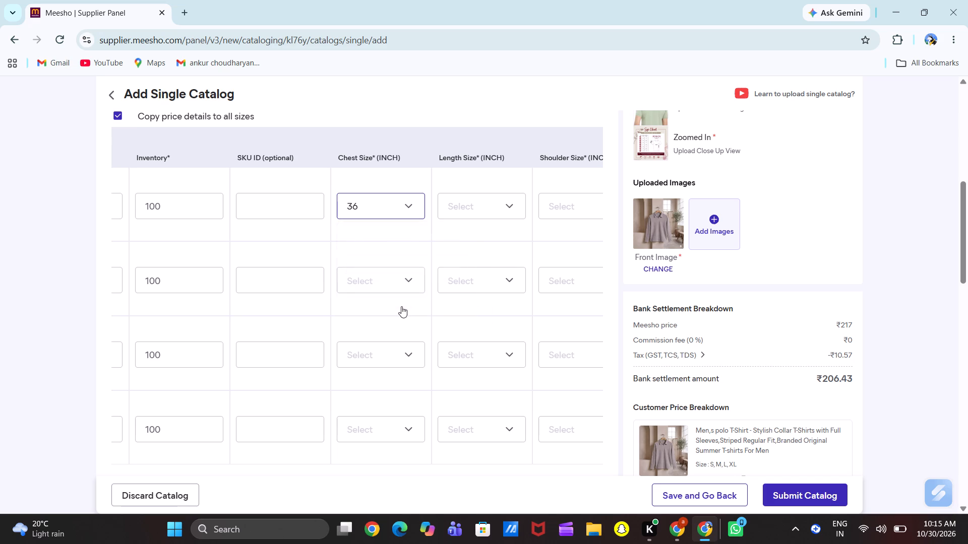
click(382, 288)
scroll(386, 383, down, 1)
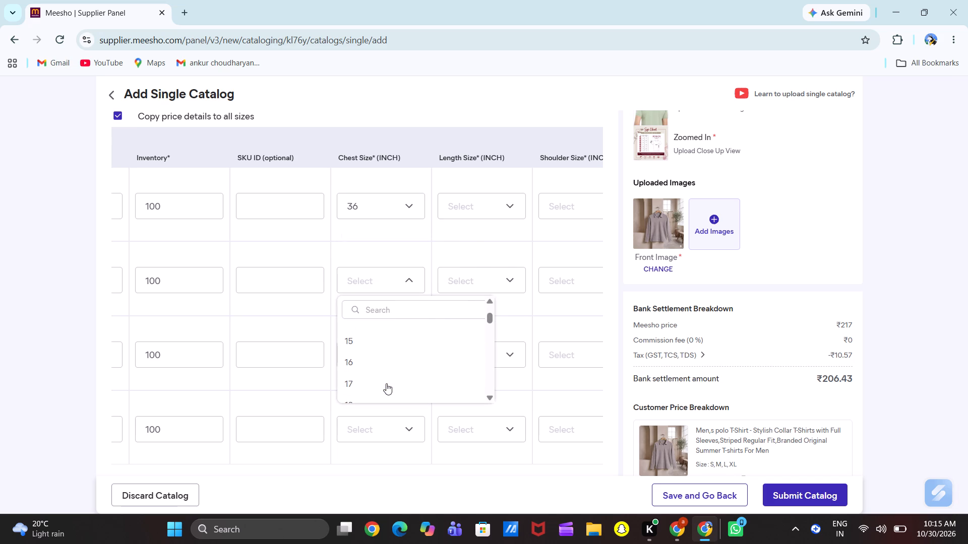
scroll(386, 383, down, 4)
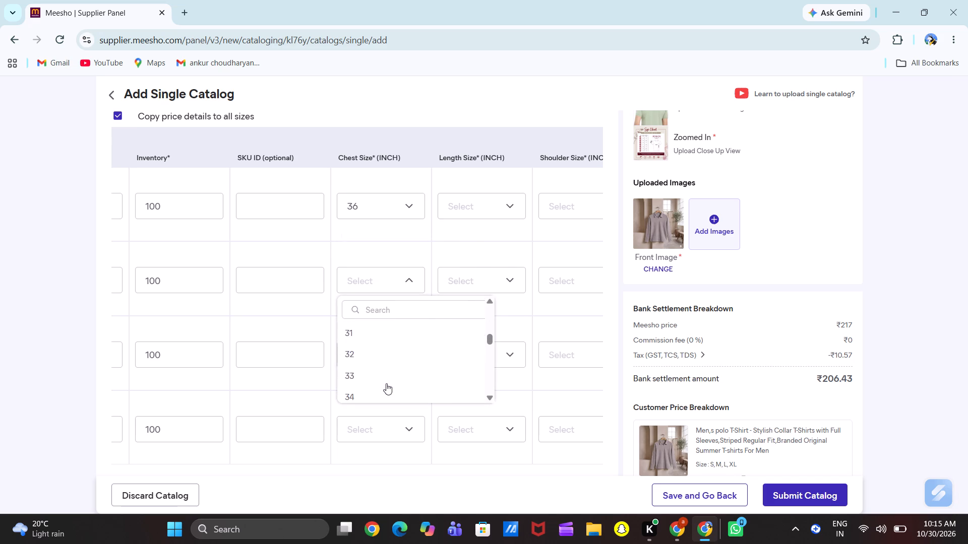
scroll(386, 383, down, 2)
click(366, 403)
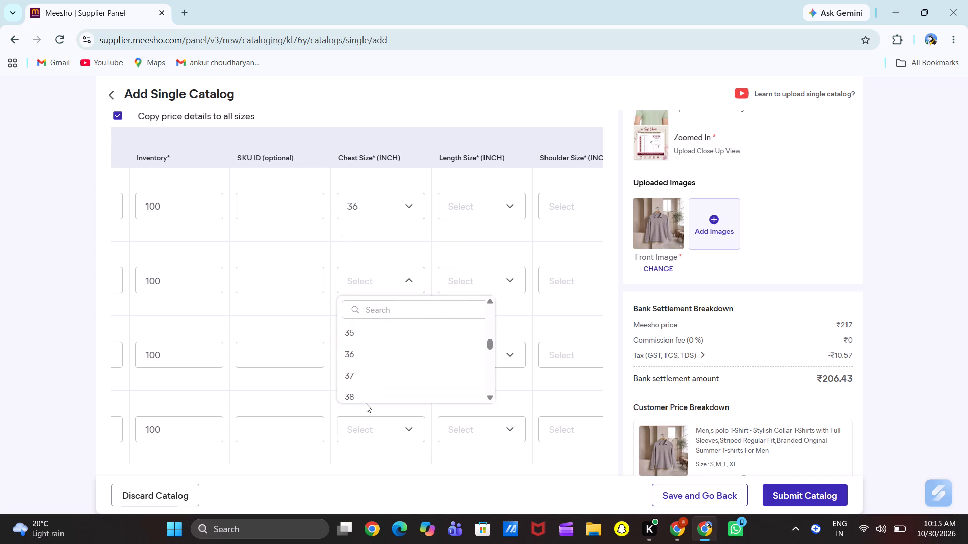
click(357, 398)
click(375, 293)
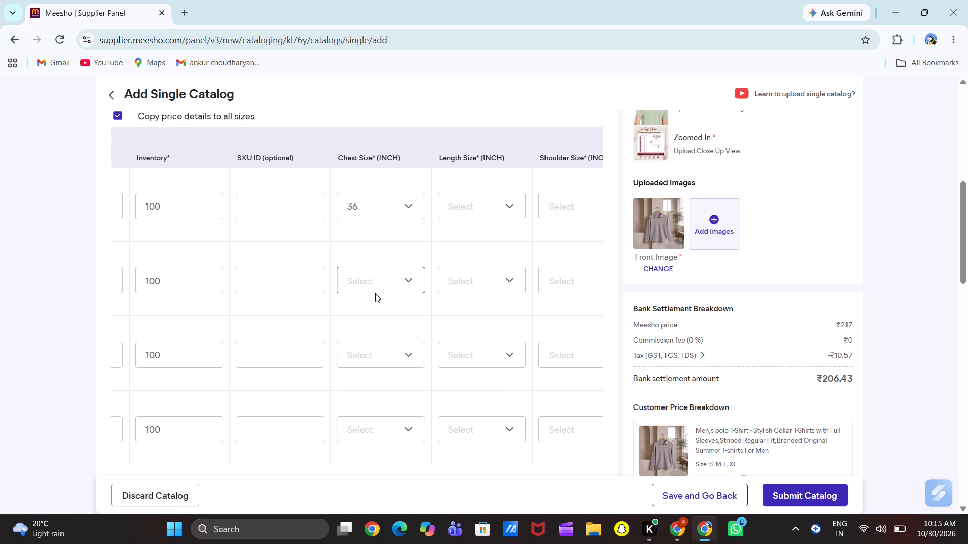
scroll(380, 383, down, 4)
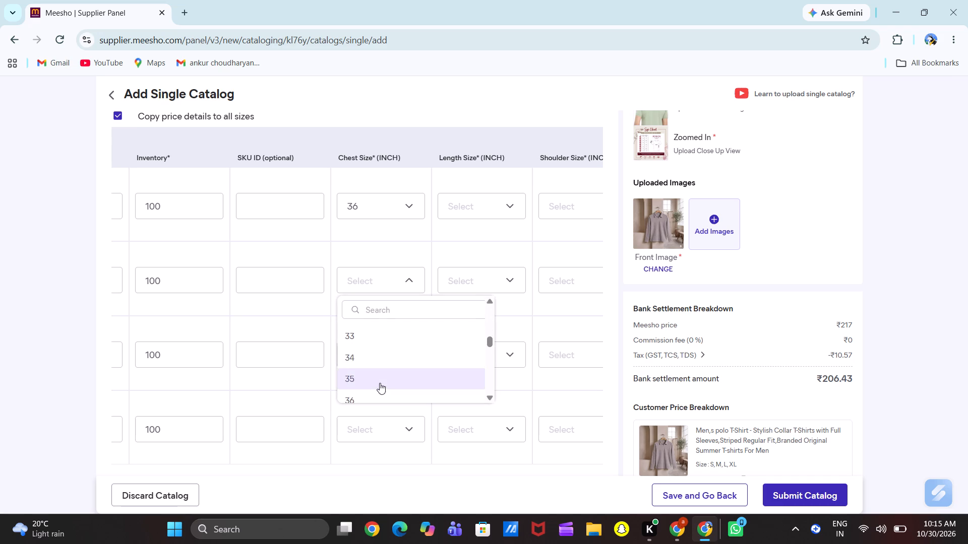
scroll(380, 383, down, 3)
click(360, 382)
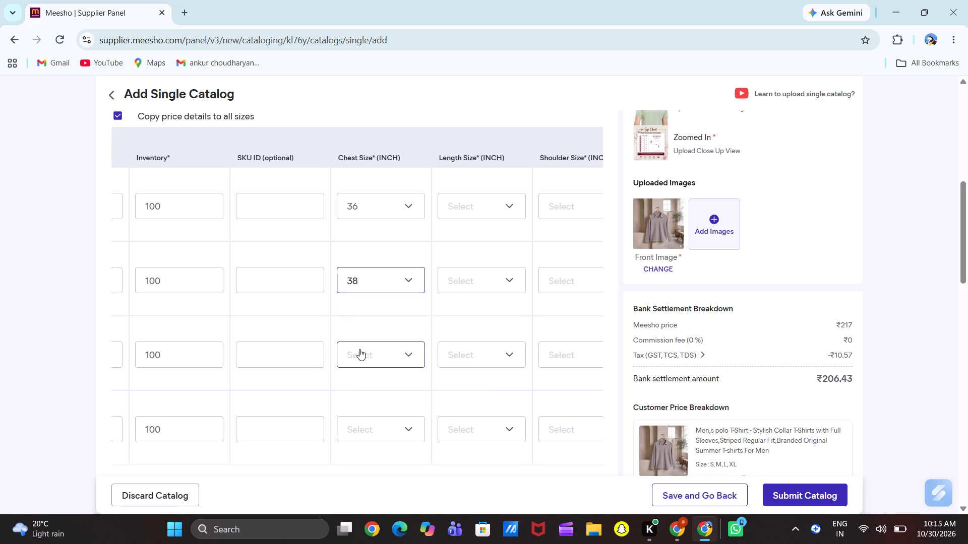
Set Product 1's chest size to 40 inches for size L and 42 inches for size XL.
click(359, 349)
scroll(407, 422, down, 6)
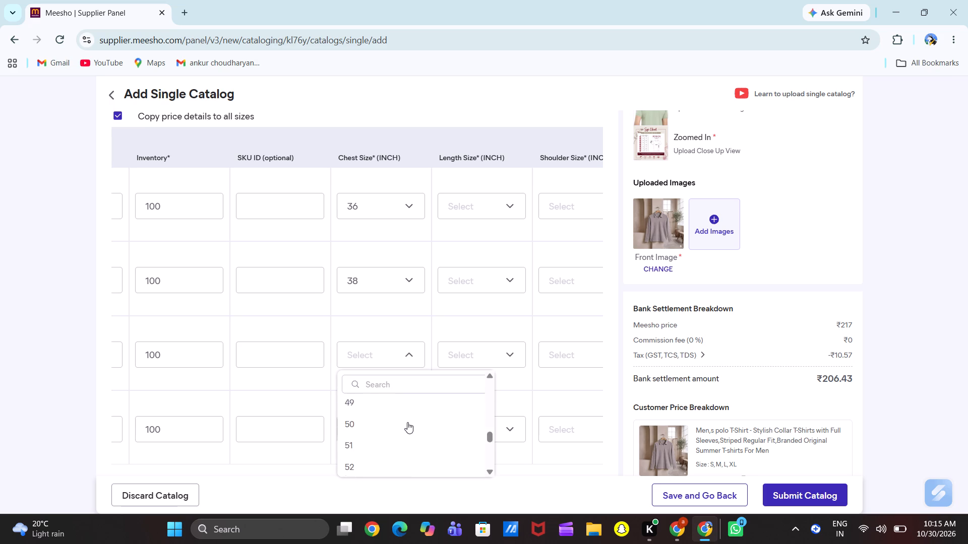
scroll(407, 422, up, 1)
scroll(407, 422, down, 1)
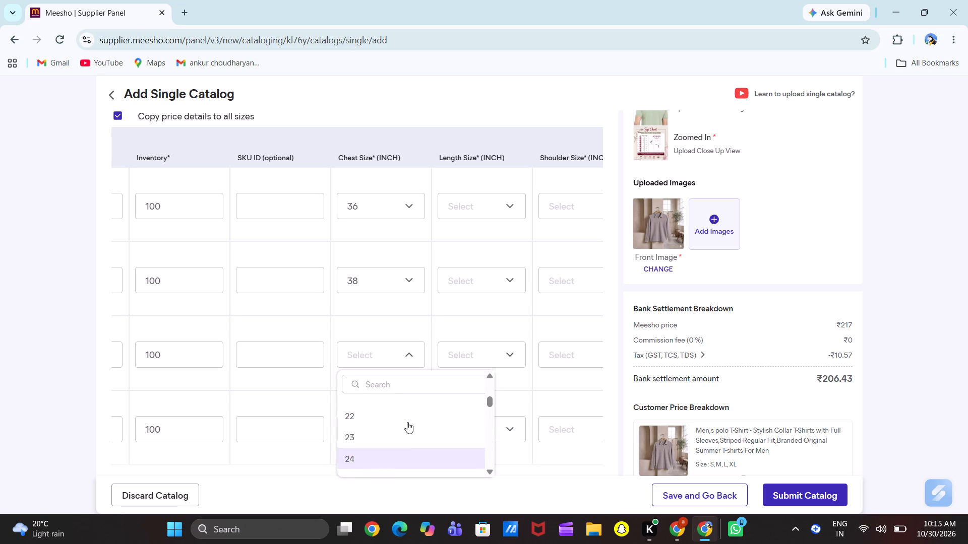
scroll(407, 422, down, 3)
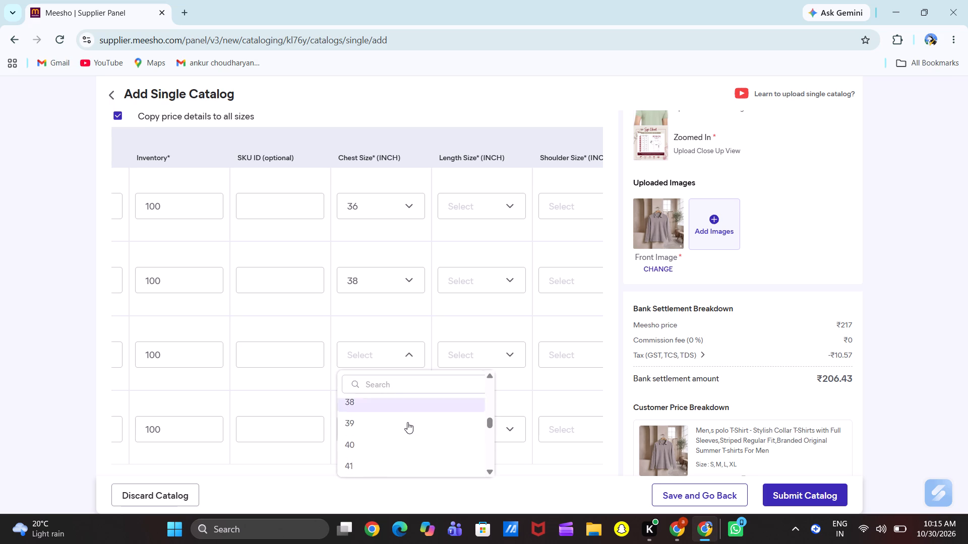
scroll(407, 422, down, 1)
click(407, 422)
click(389, 426)
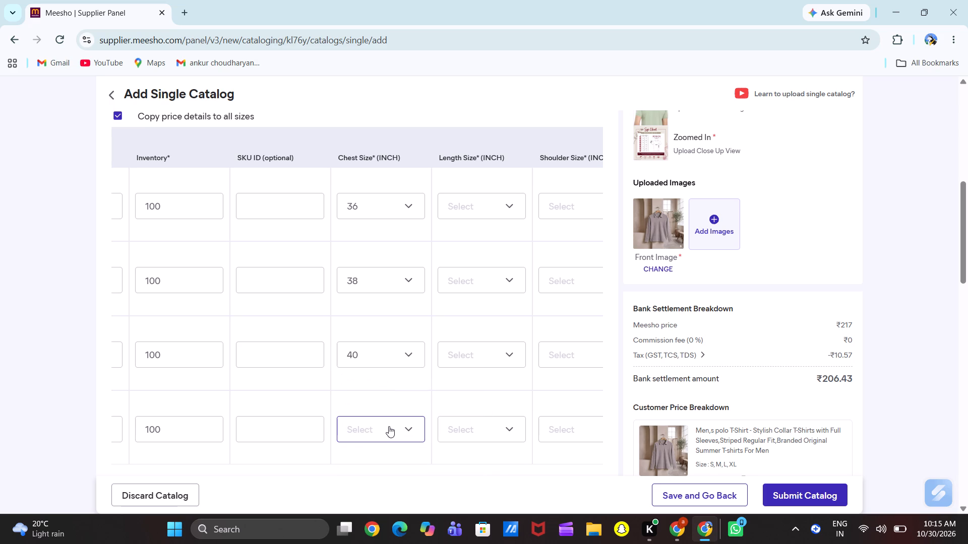
scroll(386, 468, down, 3)
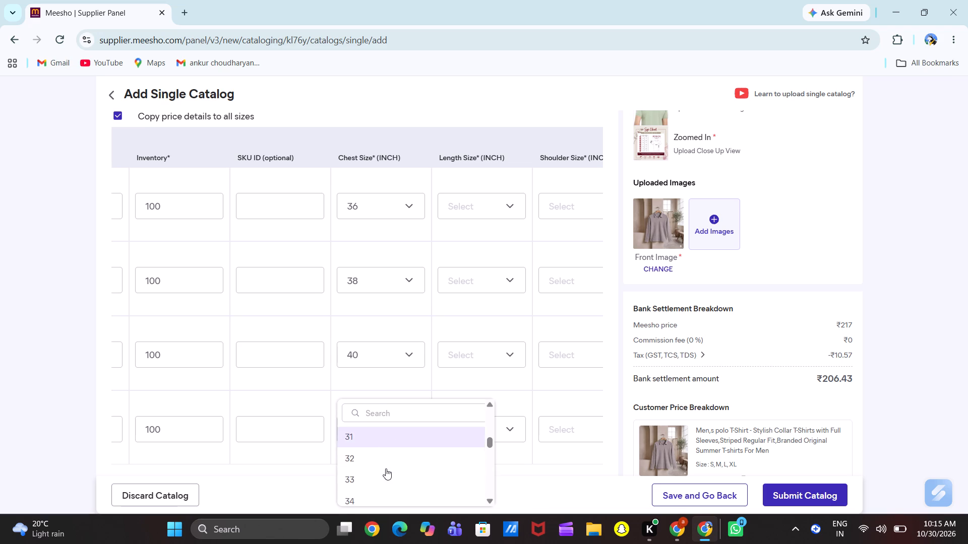
scroll(386, 468, down, 4)
click(386, 468)
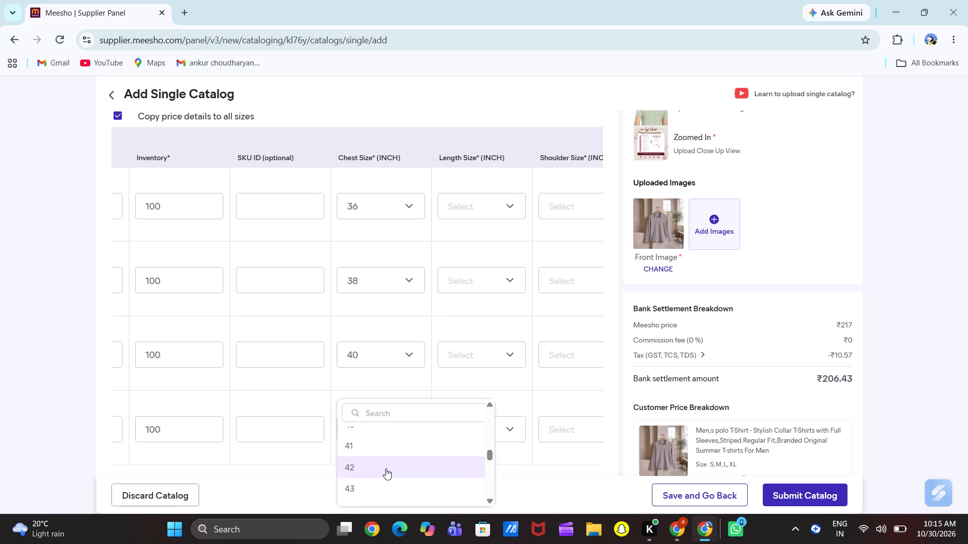
Set Product 1's length size to 24.5 inches for size S.
click(475, 216)
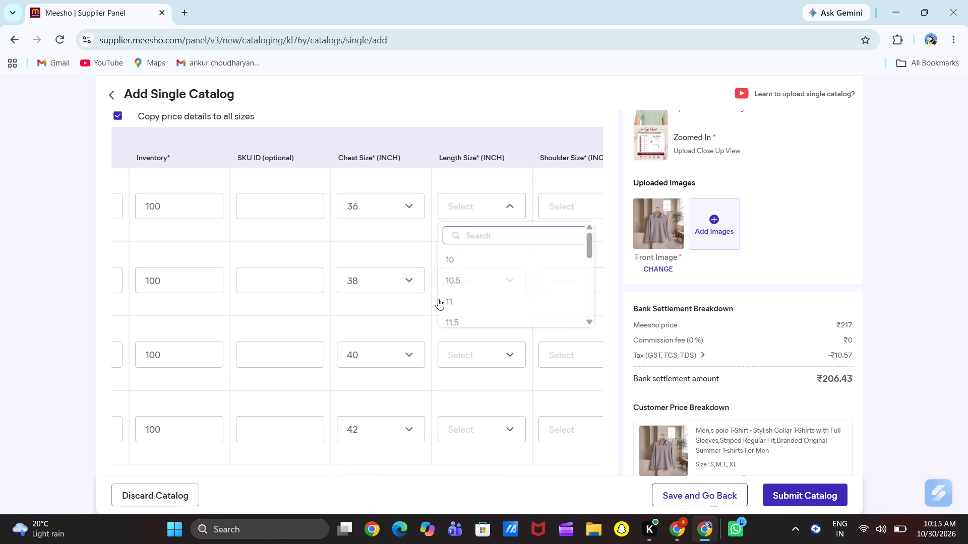
scroll(483, 276, down, 3)
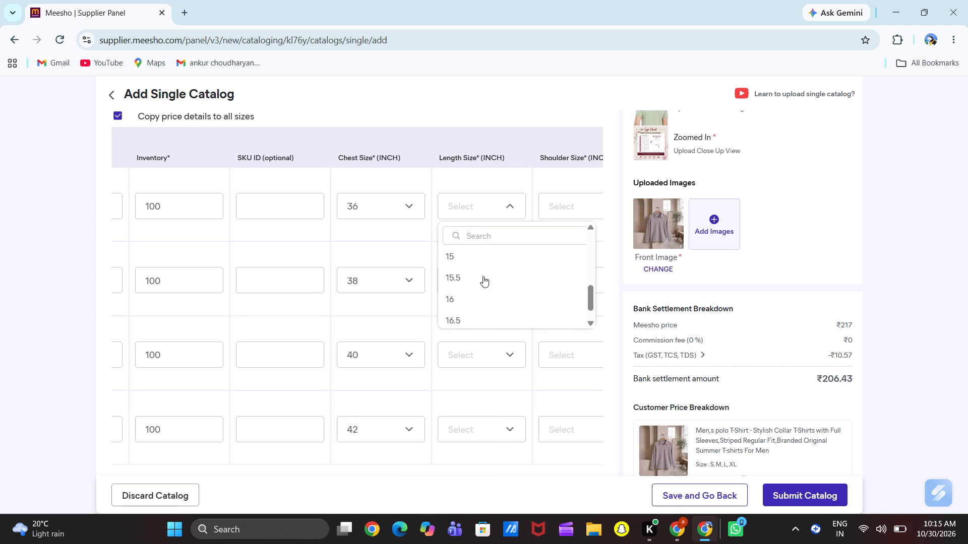
scroll(483, 276, down, 3)
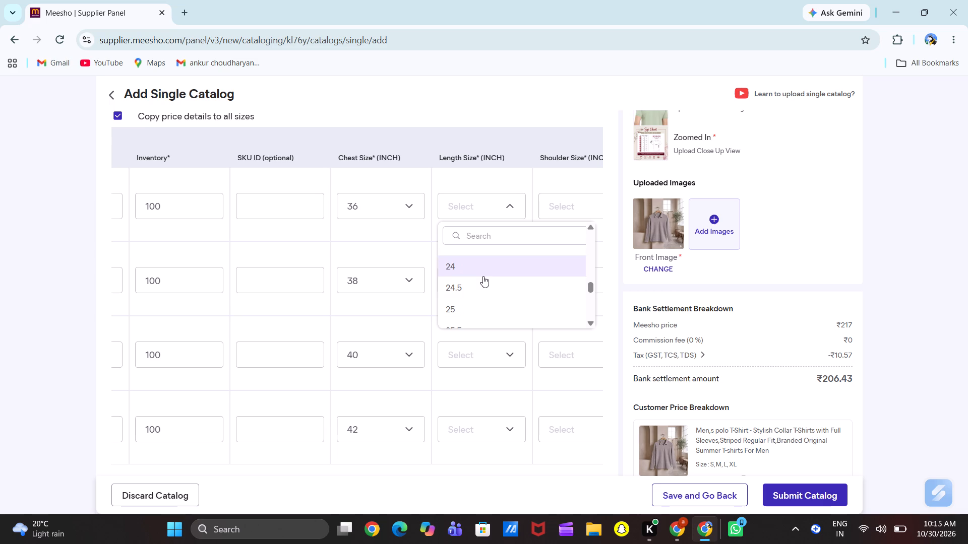
double_click(475, 283)
click(462, 278)
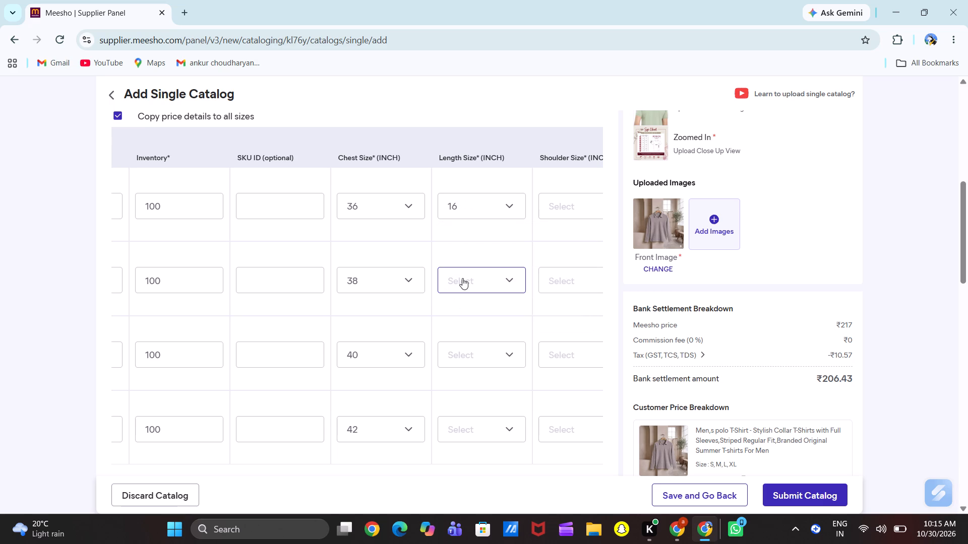
click(485, 207)
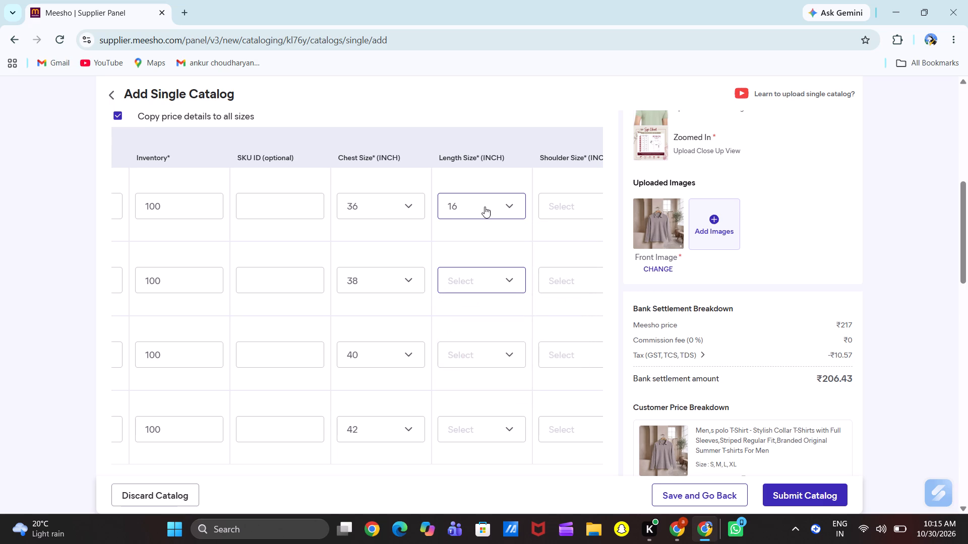
click(485, 207)
scroll(488, 281, down, 2)
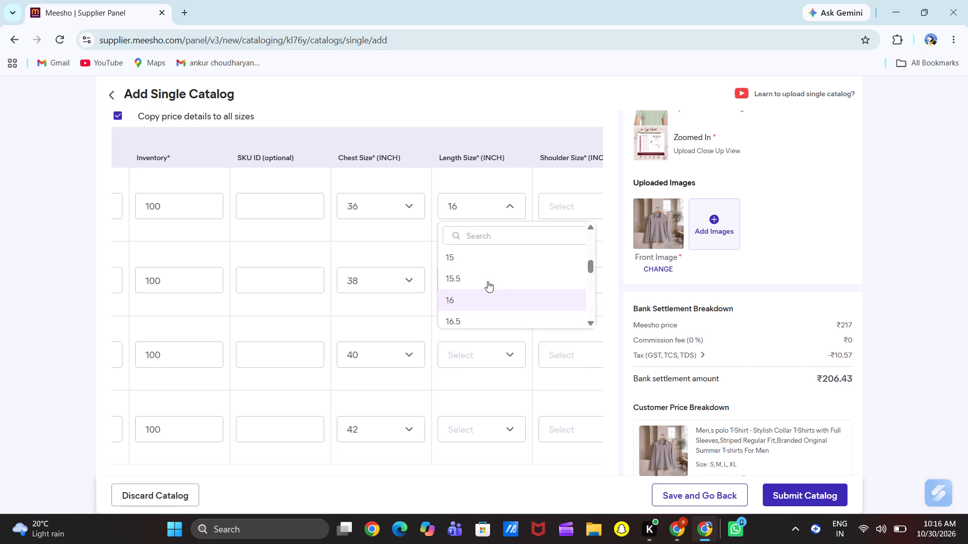
scroll(488, 281, down, 4)
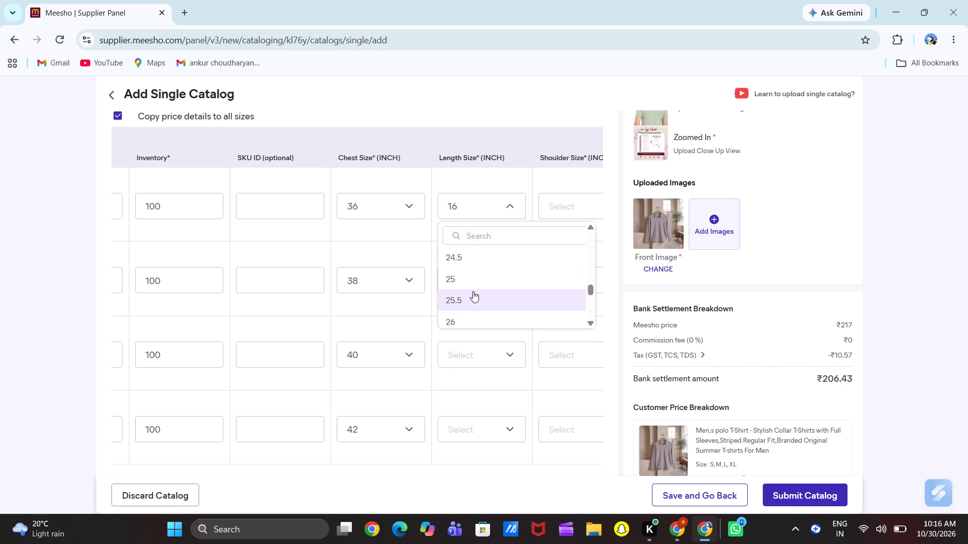
click(458, 263)
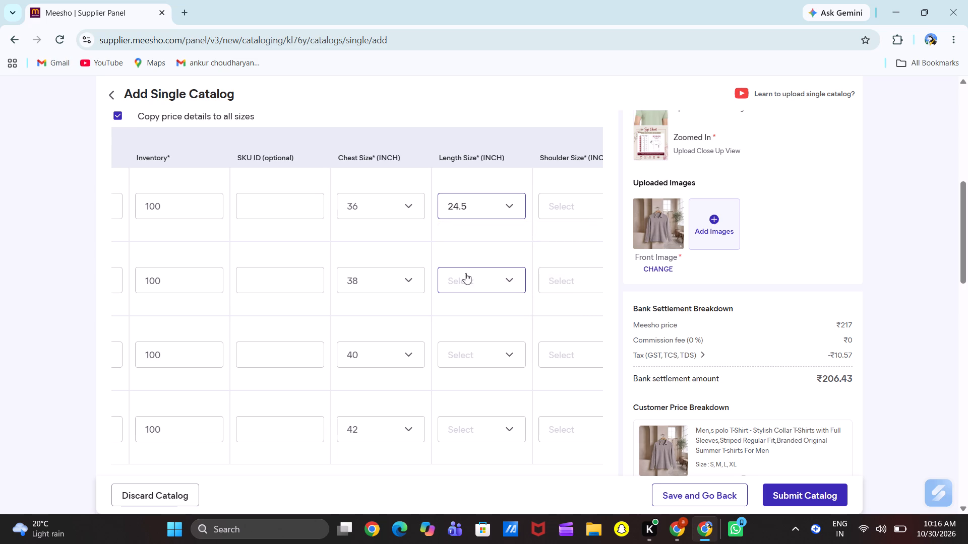
Set Product 1's length size to 25.5 inches for size M.
click(470, 276)
scroll(487, 371, down, 2)
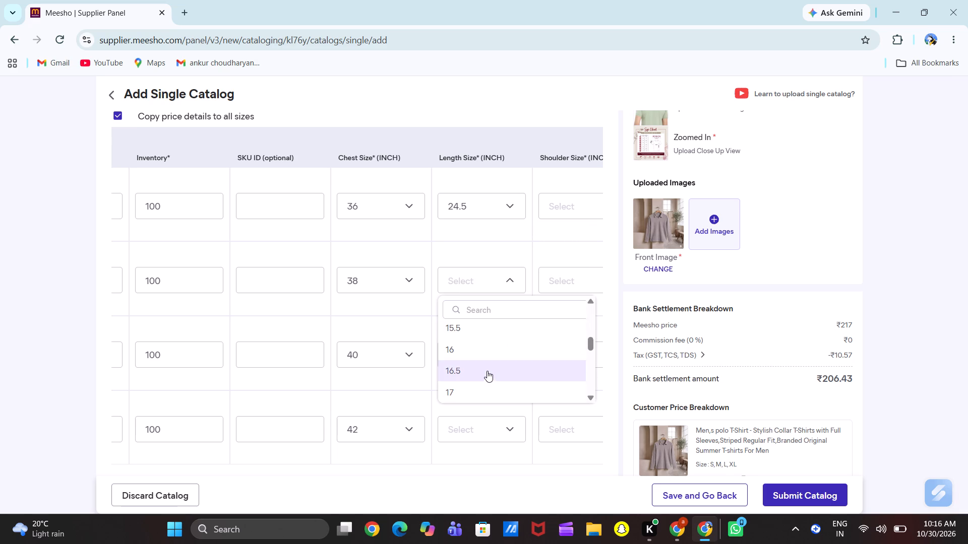
scroll(487, 371, down, 3)
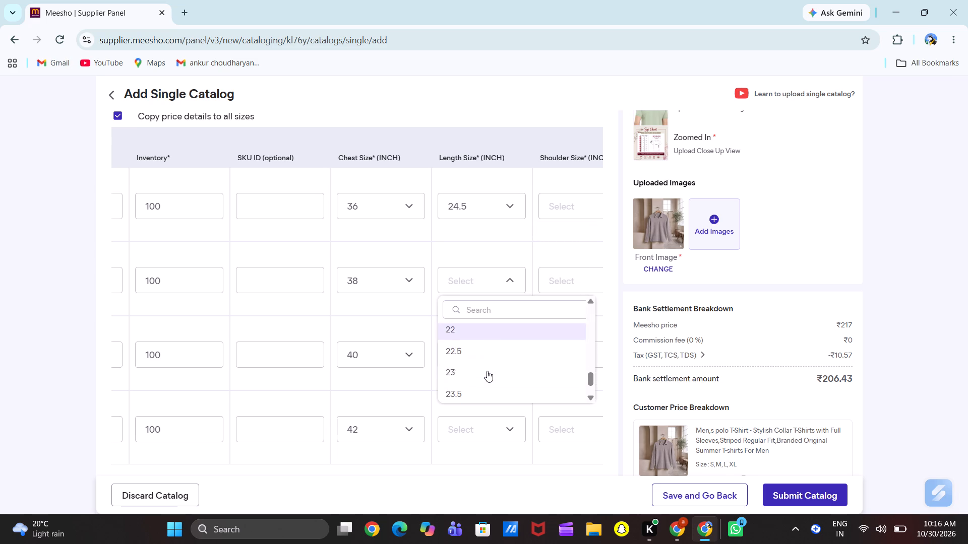
scroll(487, 371, down, 3)
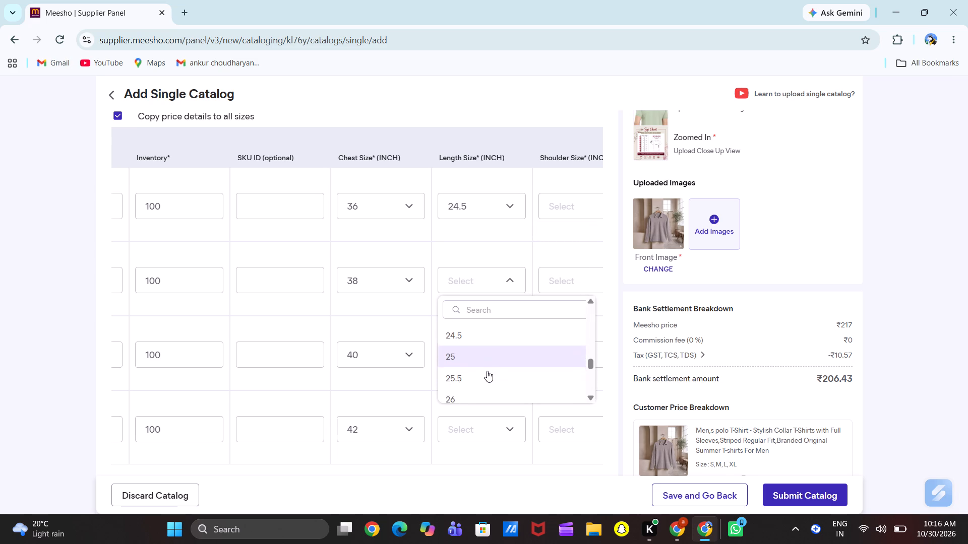
scroll(487, 371, down, 1)
click(487, 371)
Set Product 1's length size to 26.5 inches for size L and 27.5 inches for size XL.
click(468, 347)
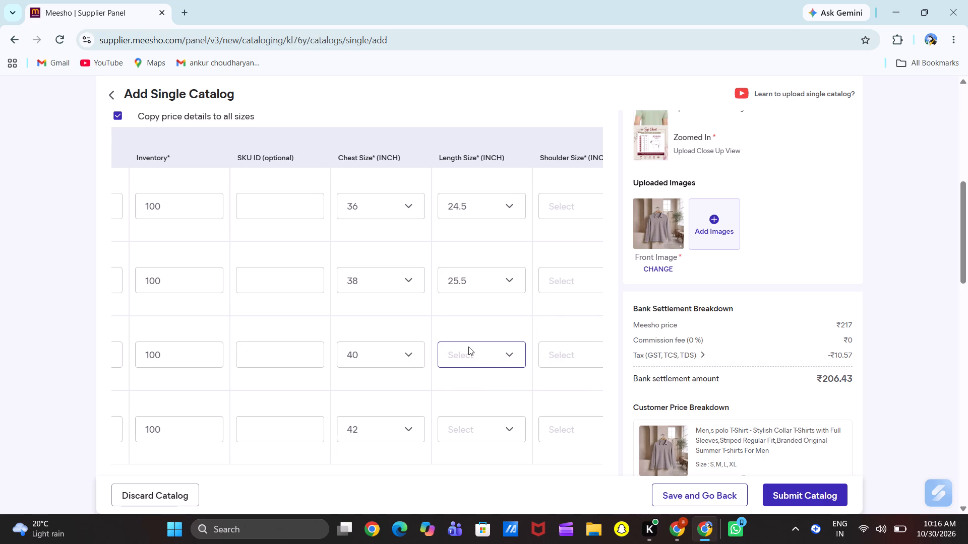
scroll(491, 420, down, 3)
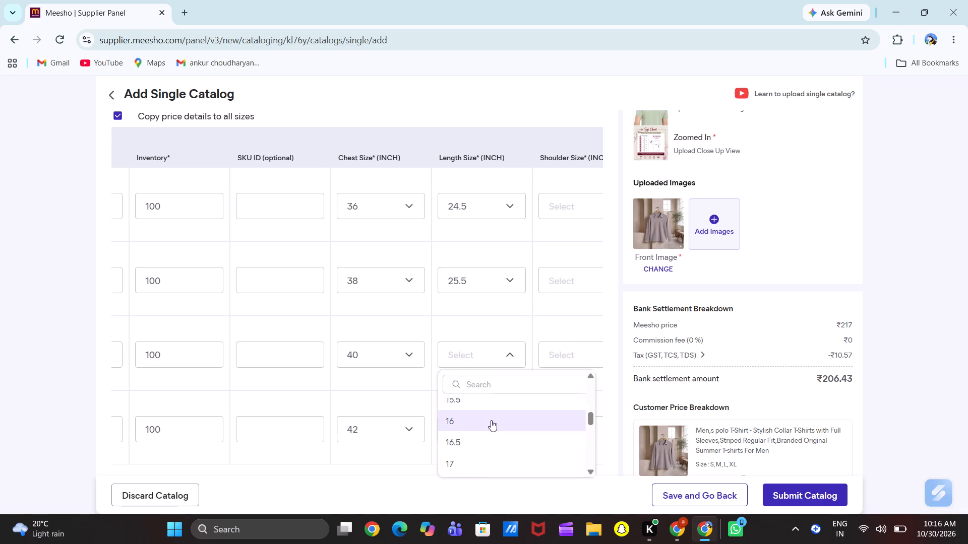
scroll(491, 420, down, 4)
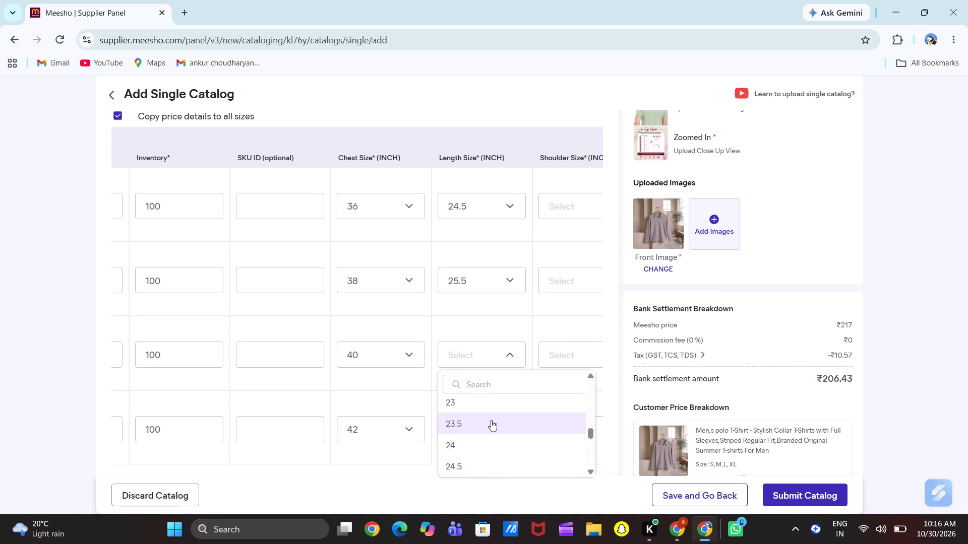
scroll(491, 420, down, 4)
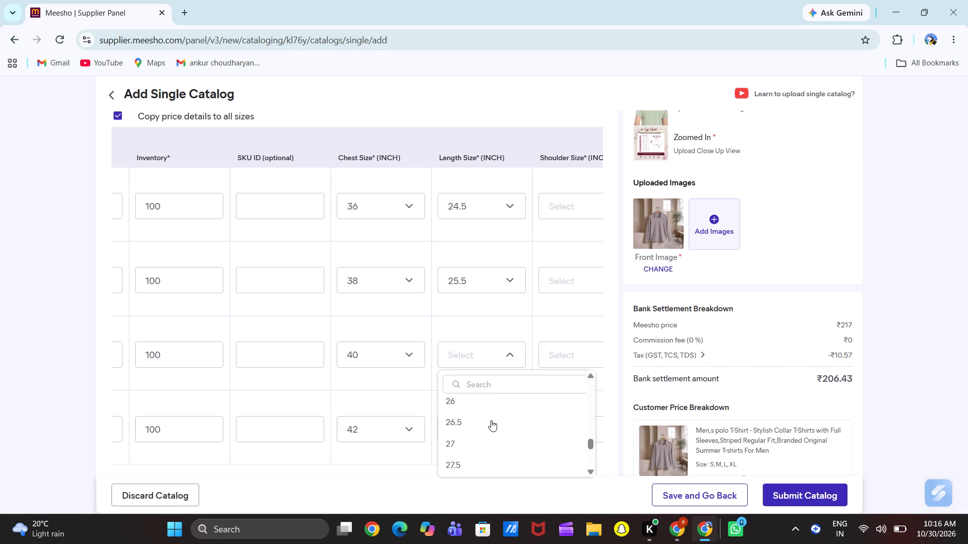
click(491, 420)
click(474, 423)
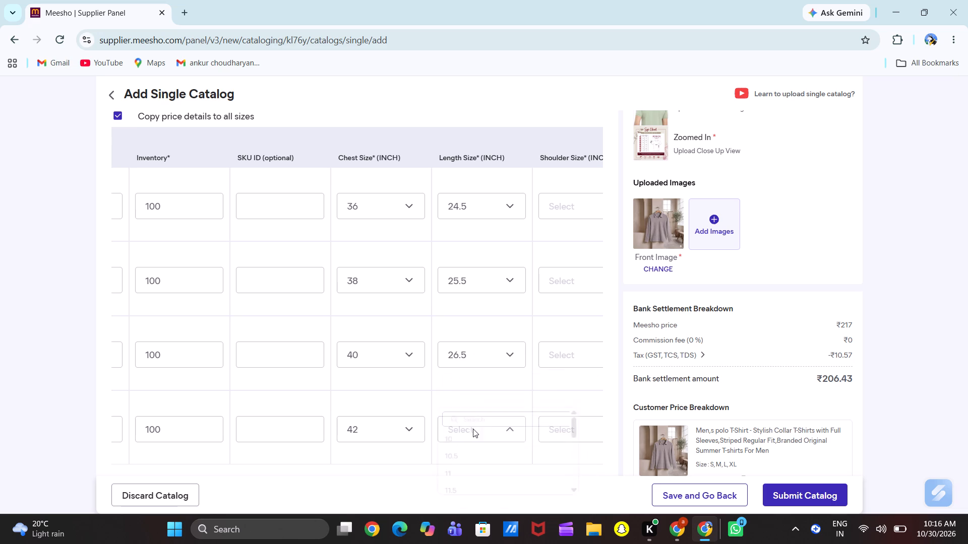
scroll(492, 447, down, 2)
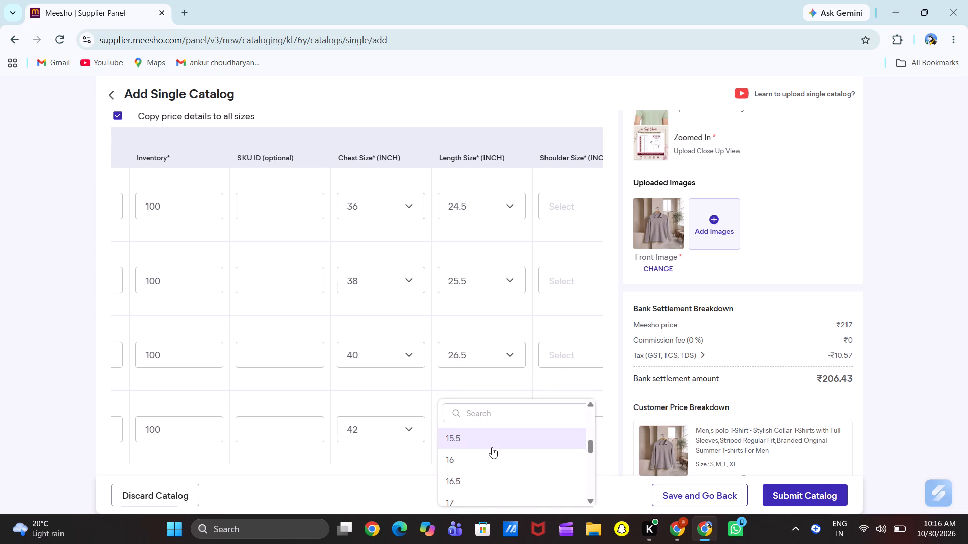
scroll(492, 447, down, 3)
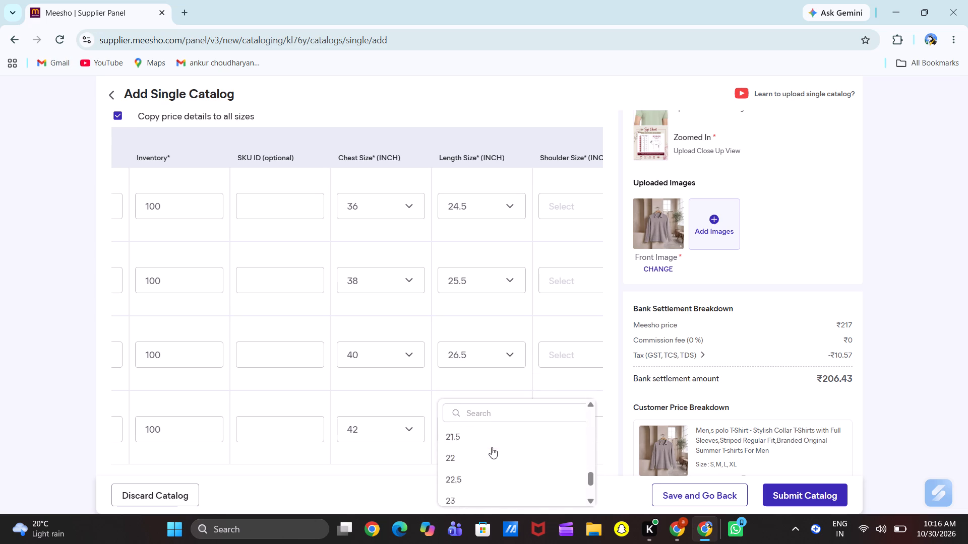
scroll(492, 447, down, 3)
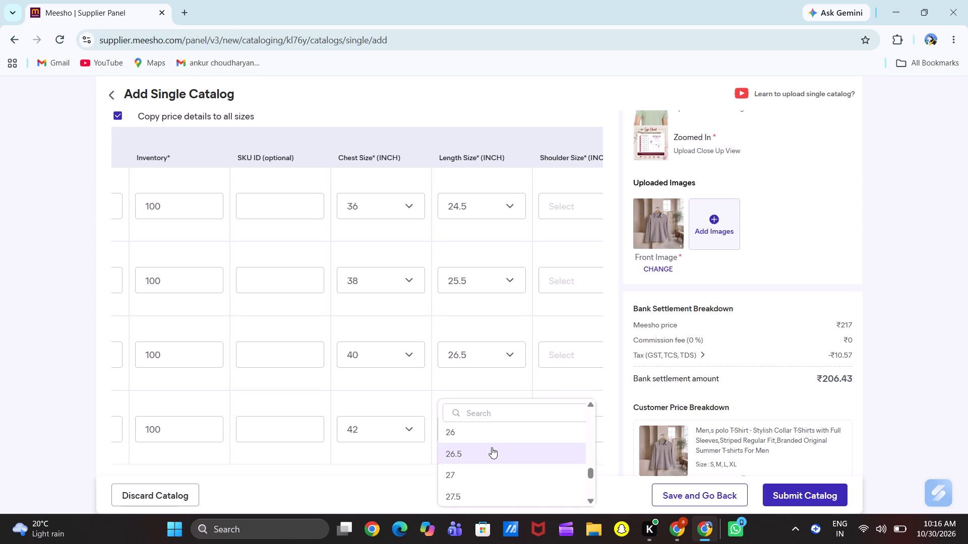
scroll(492, 447, down, 1)
click(476, 472)
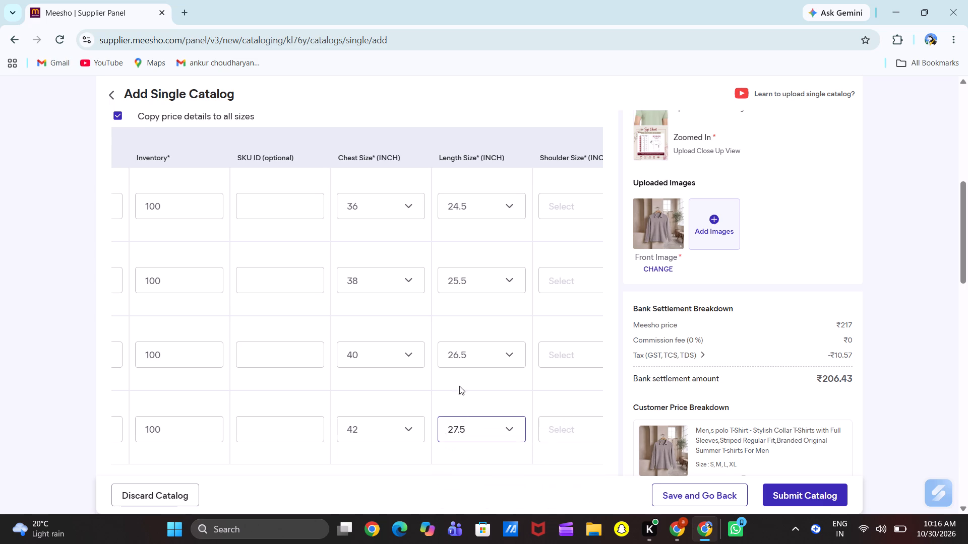
Set Product 1's shoulder size to 14.5 inches for size S and 15.5 inches for size M.
scroll(471, 376, left, 2)
click(472, 215)
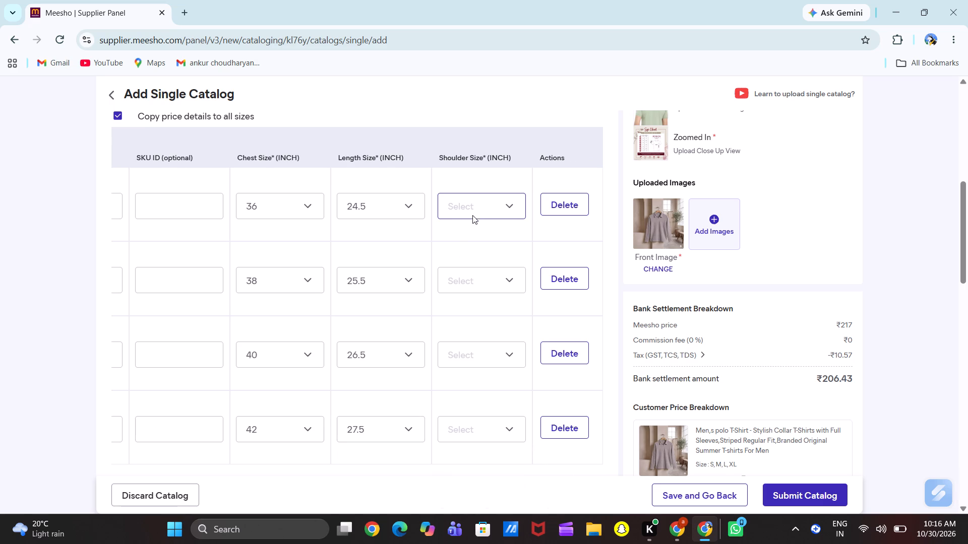
scroll(473, 318, down, 3)
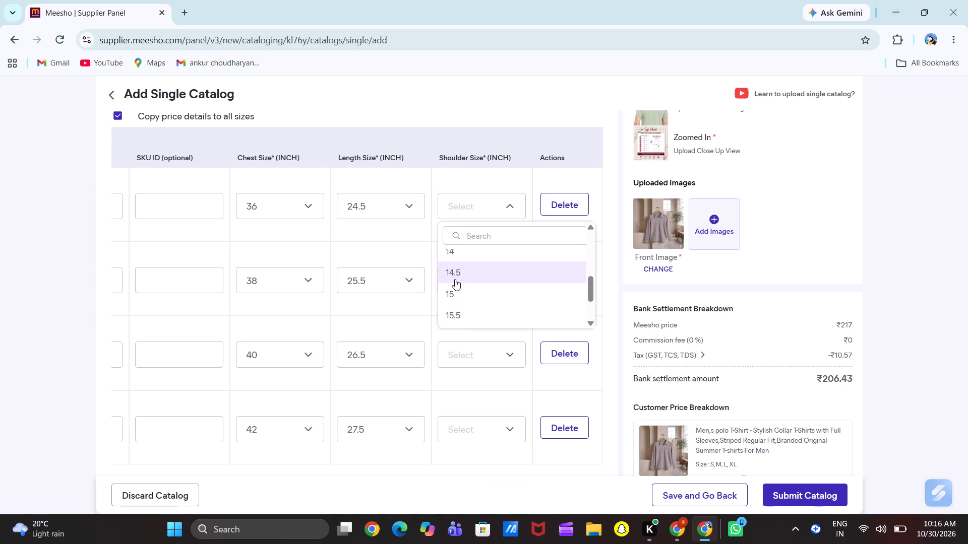
click(455, 279)
click(473, 278)
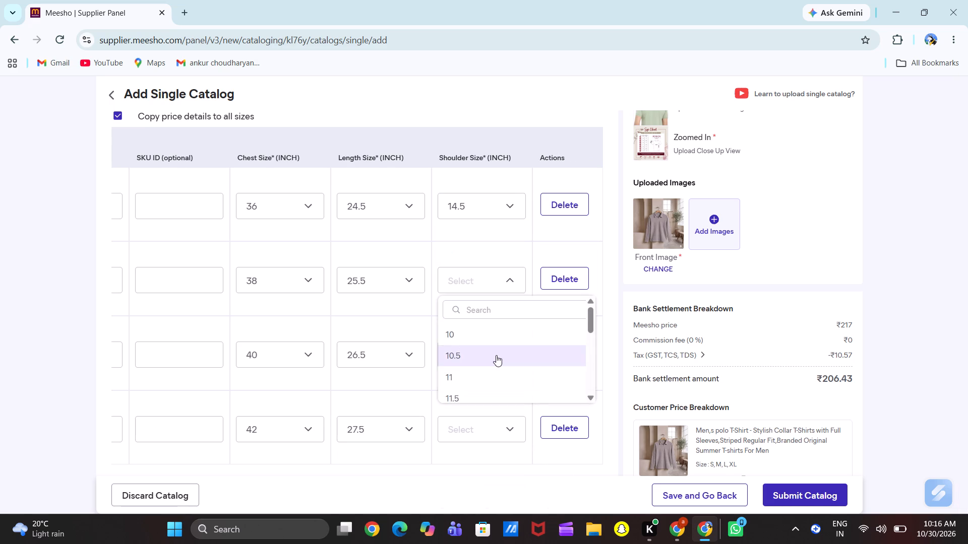
scroll(496, 355, down, 2)
click(496, 355)
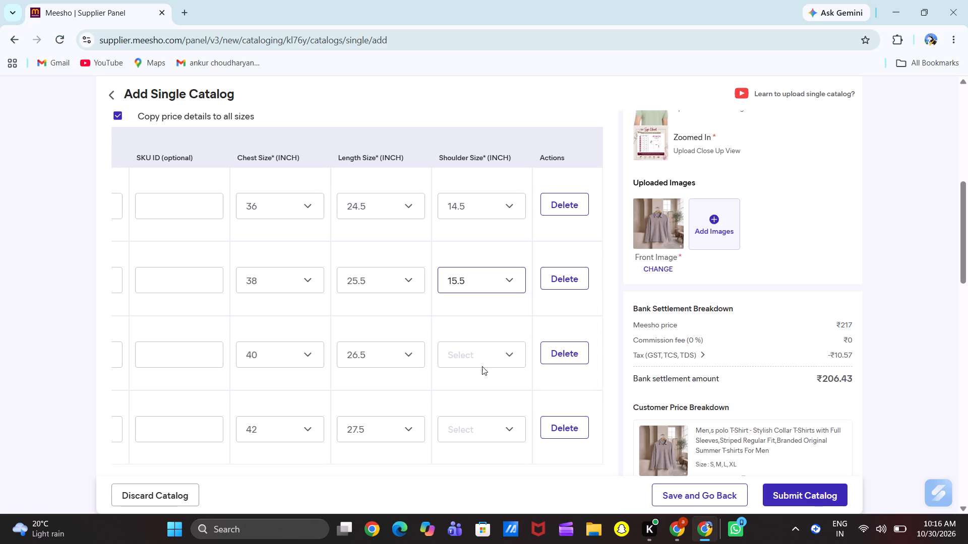
Set Product 1's shoulder size to 16.5 inches for size L and 17.5 inches for size XL.
click(476, 359)
scroll(483, 415, down, 2)
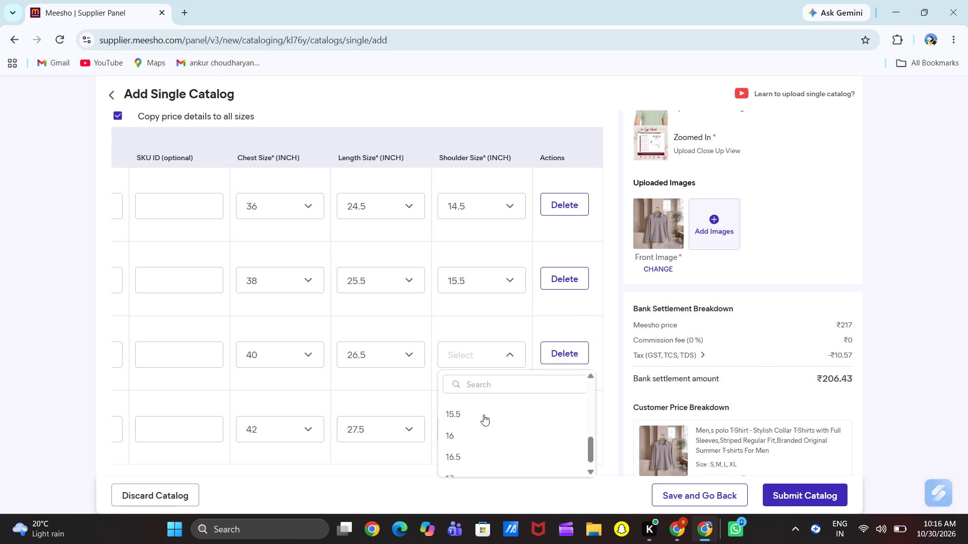
scroll(483, 415, down, 4)
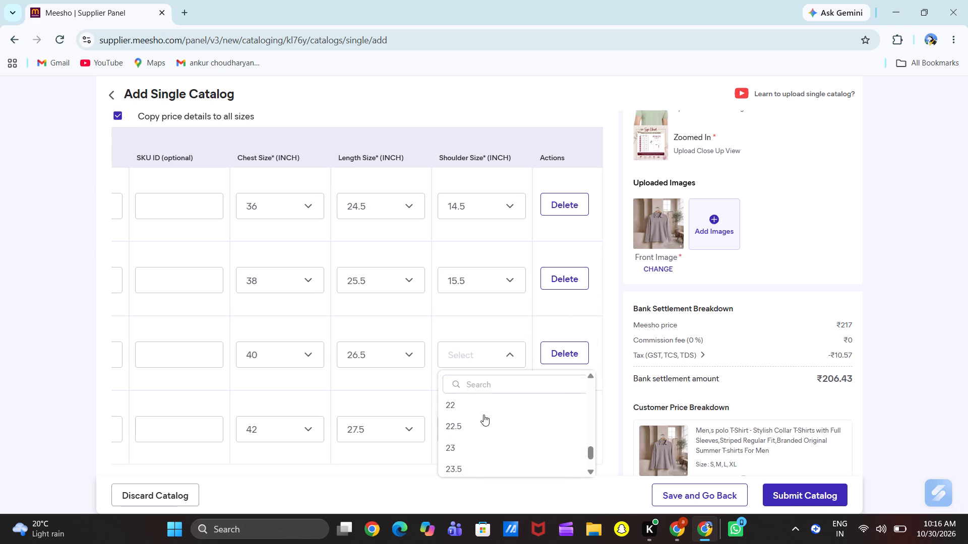
scroll(483, 415, down, 2)
scroll(483, 415, up, 2)
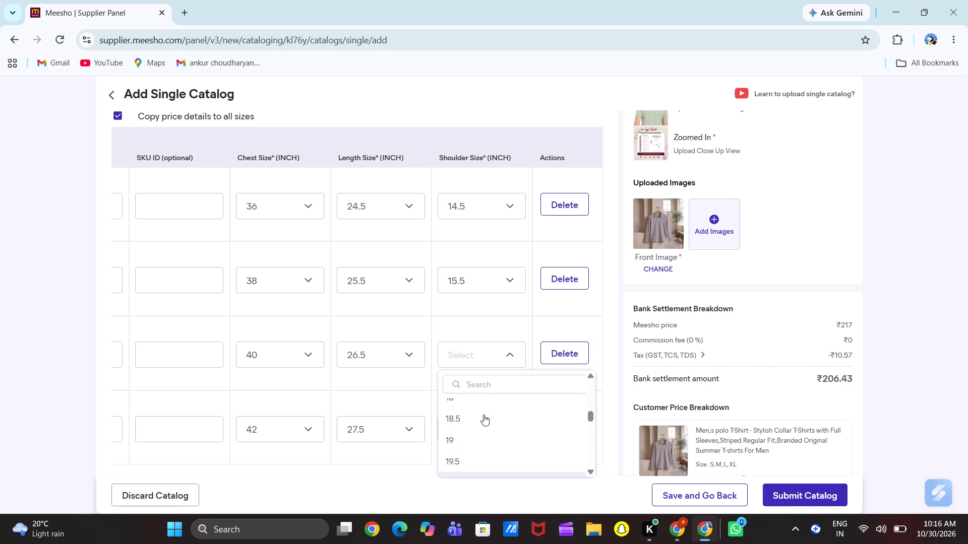
scroll(483, 415, up, 2)
click(483, 415)
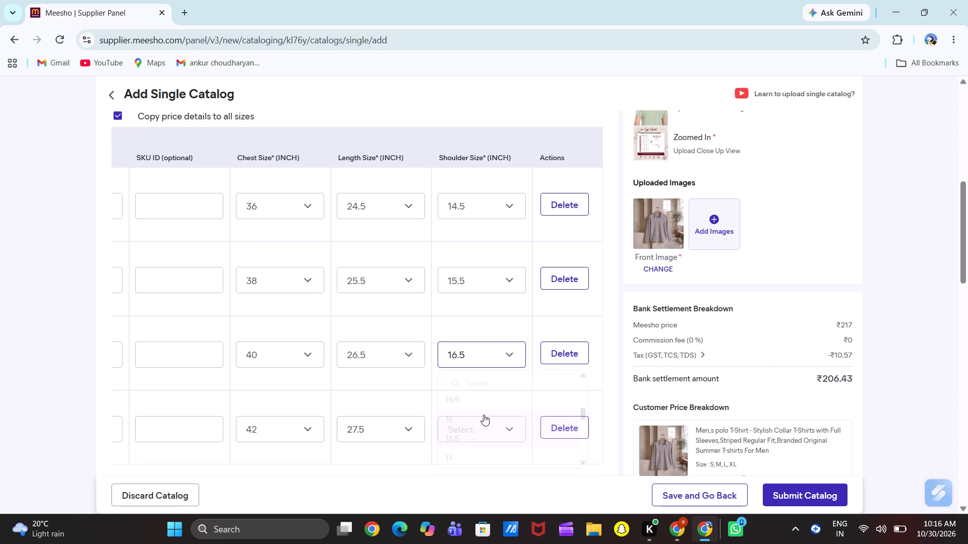
click(469, 431)
scroll(480, 460, down, 1)
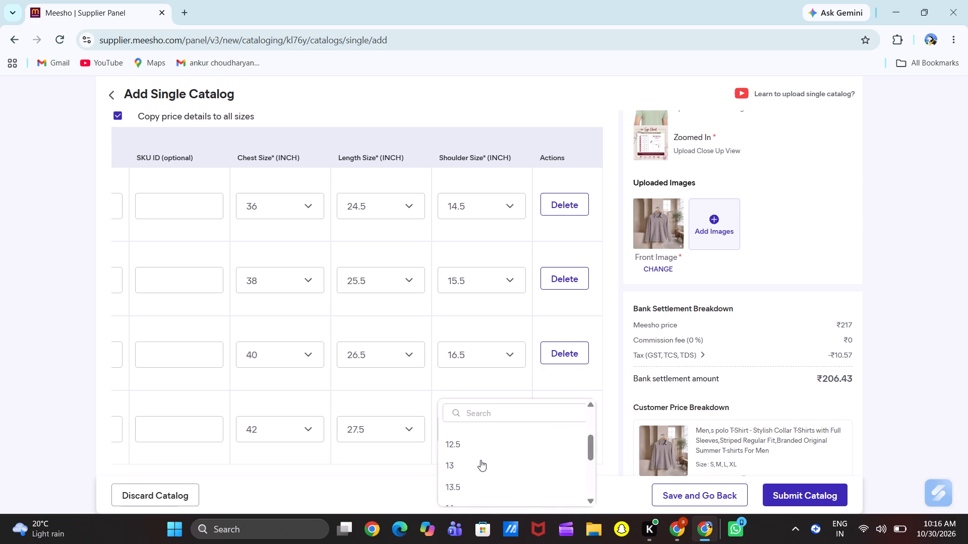
scroll(480, 460, down, 3)
click(480, 460)
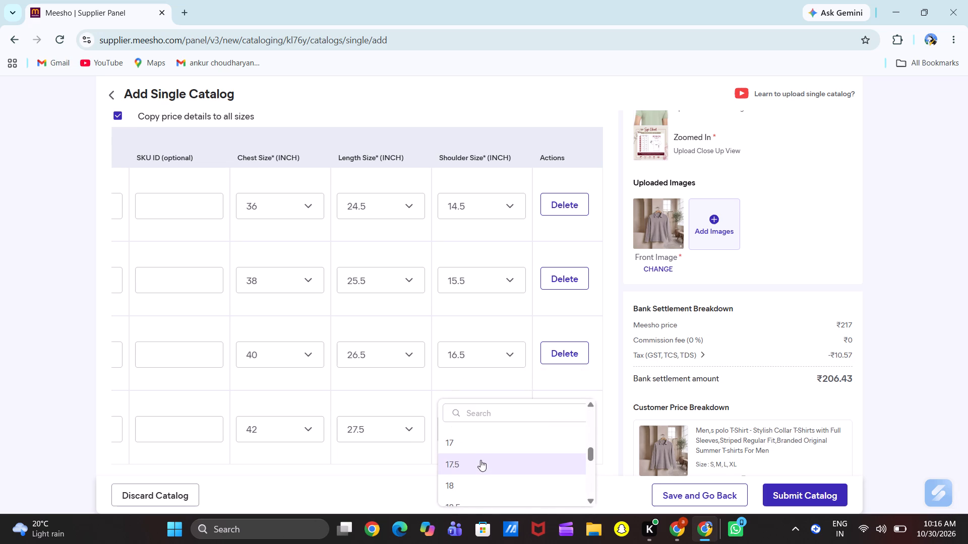
Review Product 1's size, price and inventory entries and the Product Details fields that still need filling.
scroll(393, 398, right, 4)
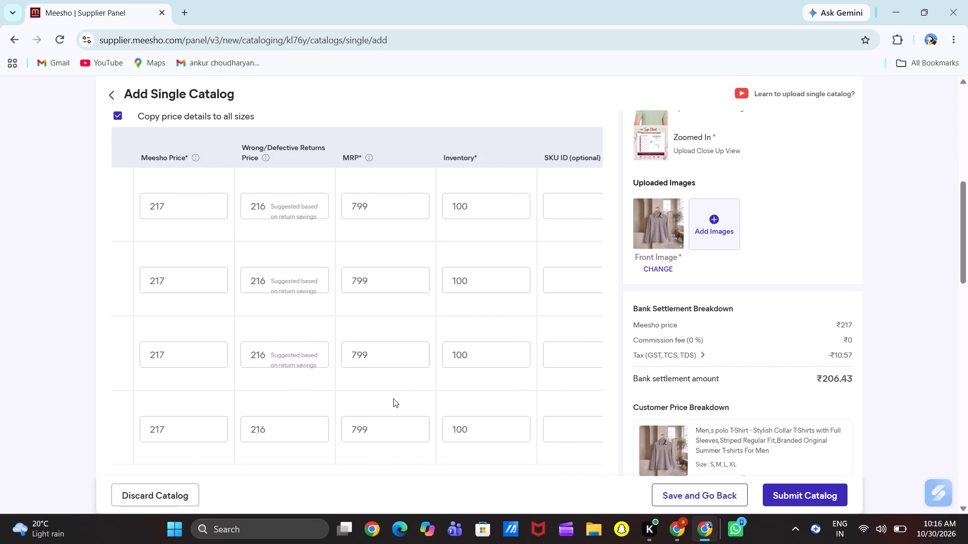
scroll(393, 398, down, 3)
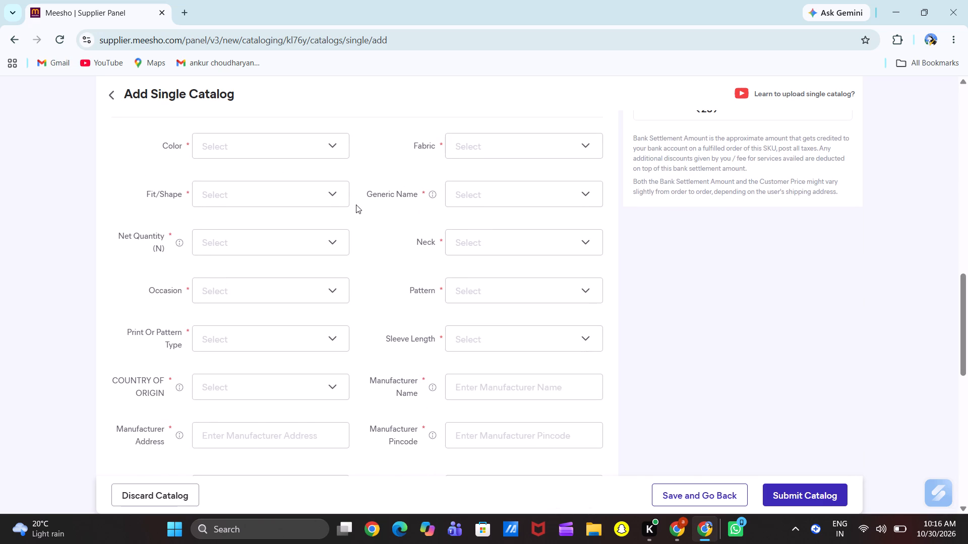
scroll(356, 205, up, 4)
scroll(384, 376, down, 2)
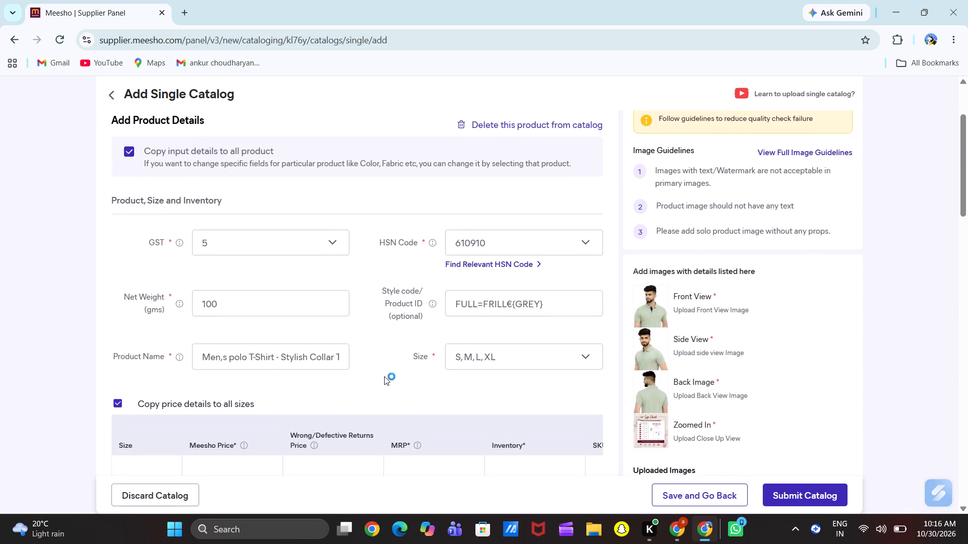
scroll(384, 376, down, 3)
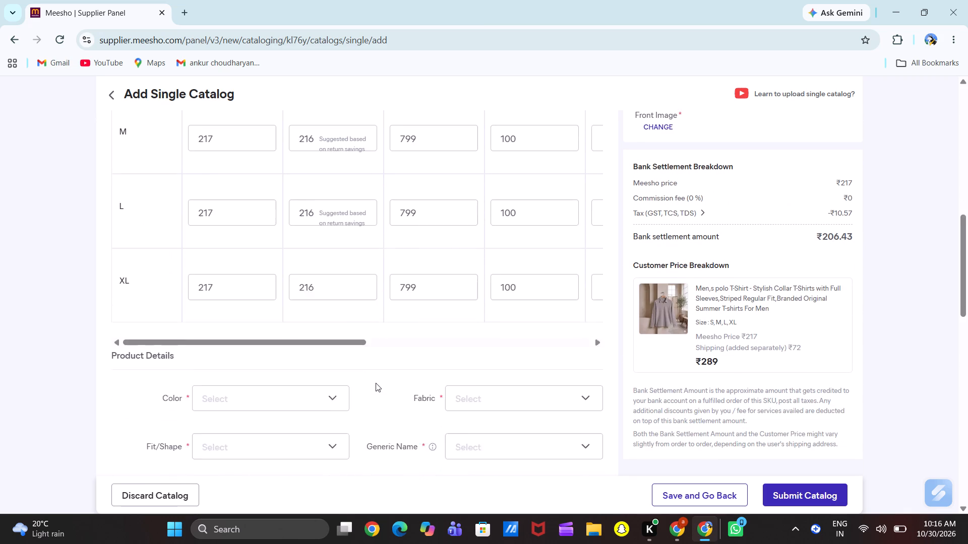
scroll(376, 383, down, 1)
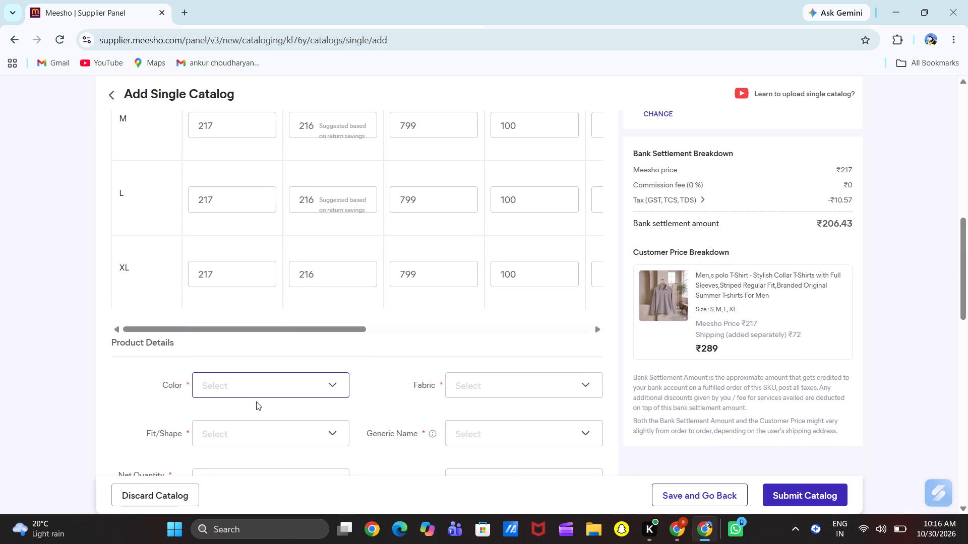
Set Product 1's color to Grey and its fabric to Cotton Blend in the Product Details.
click(233, 389)
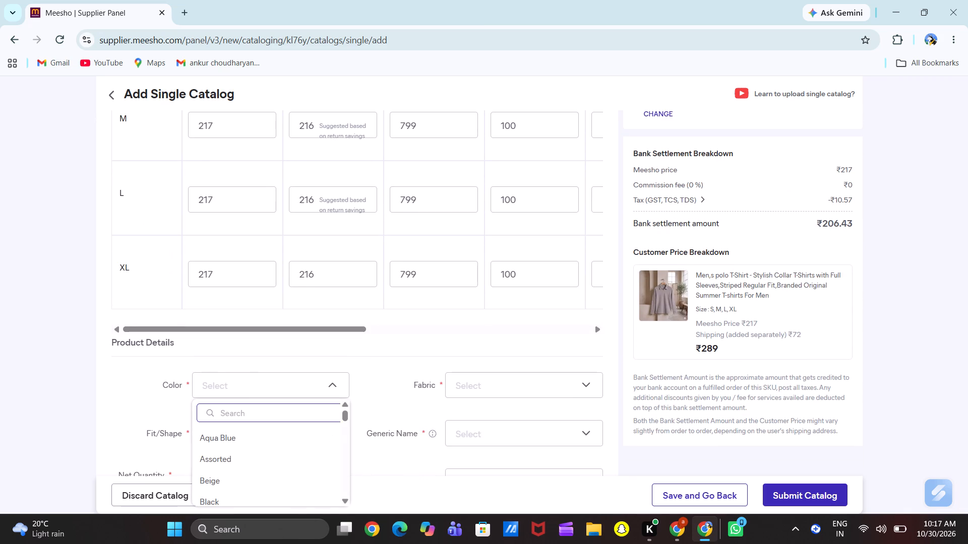
click(263, 413)
text(GRE)
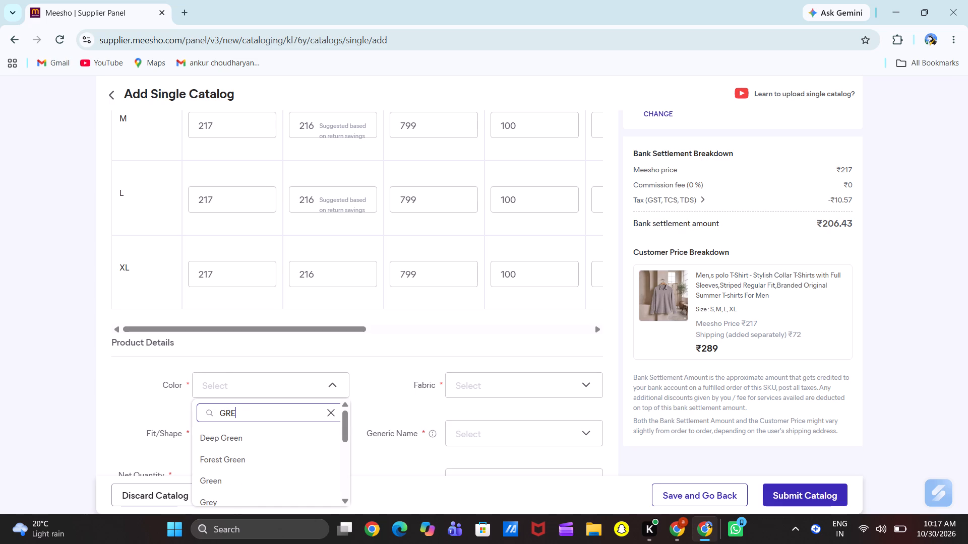
click(224, 497)
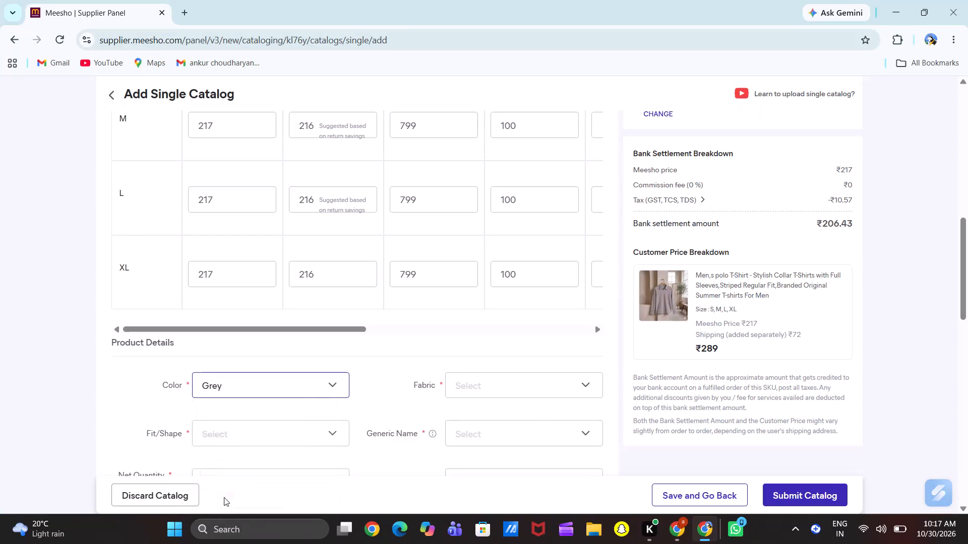
click(474, 394)
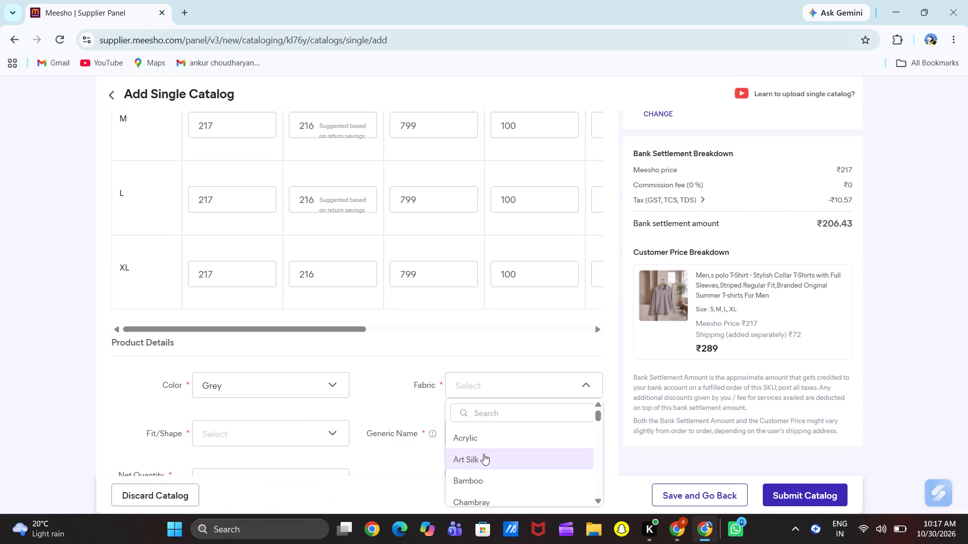
scroll(483, 454, down, 2)
click(483, 454)
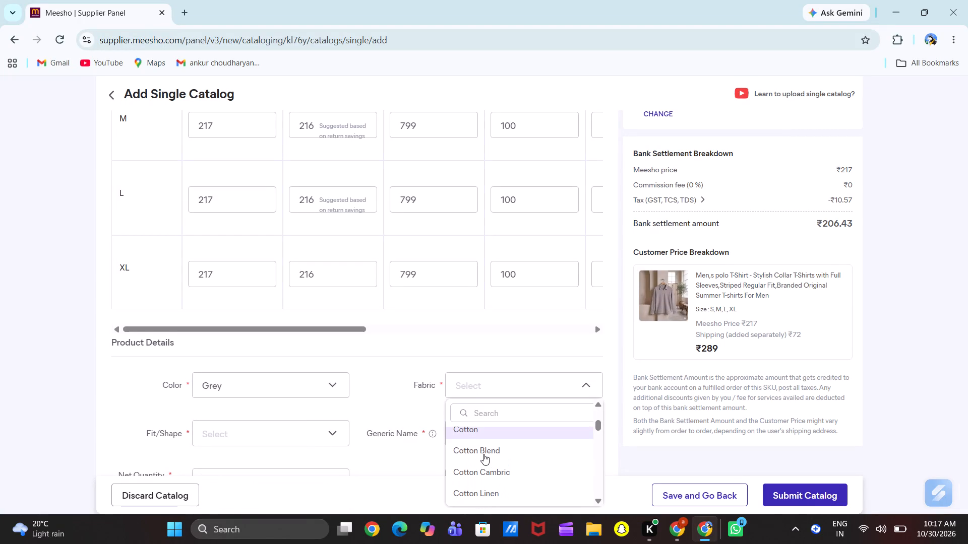
Set Product 1's Fit/Shape to Regular and its Generic Name to Tshirts.
scroll(407, 442, down, 2)
click(268, 283)
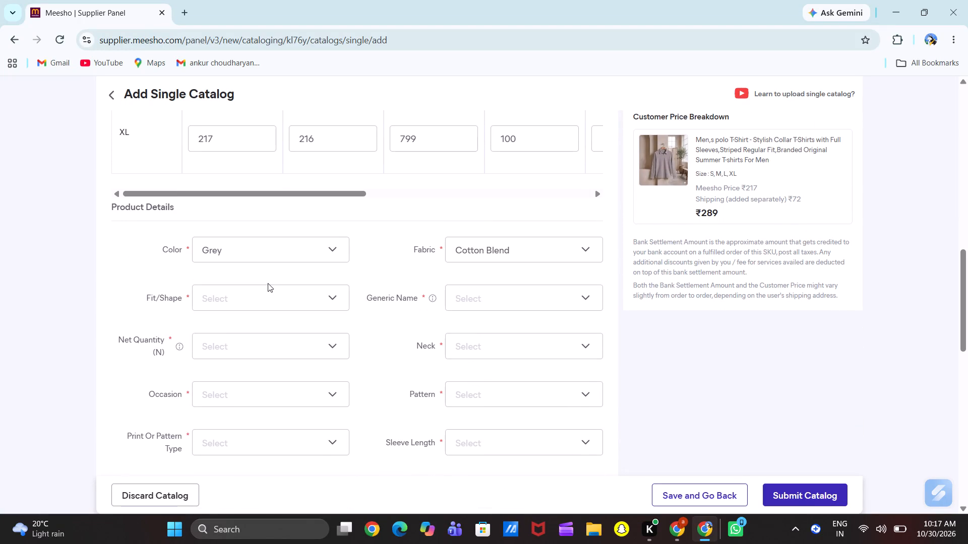
click(270, 292)
scroll(254, 367, down, 1)
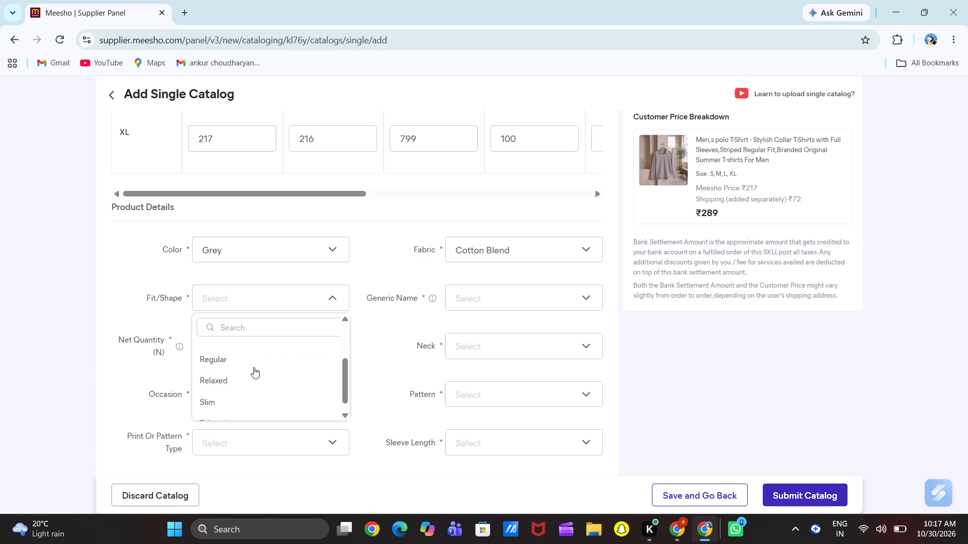
scroll(254, 367, down, 1)
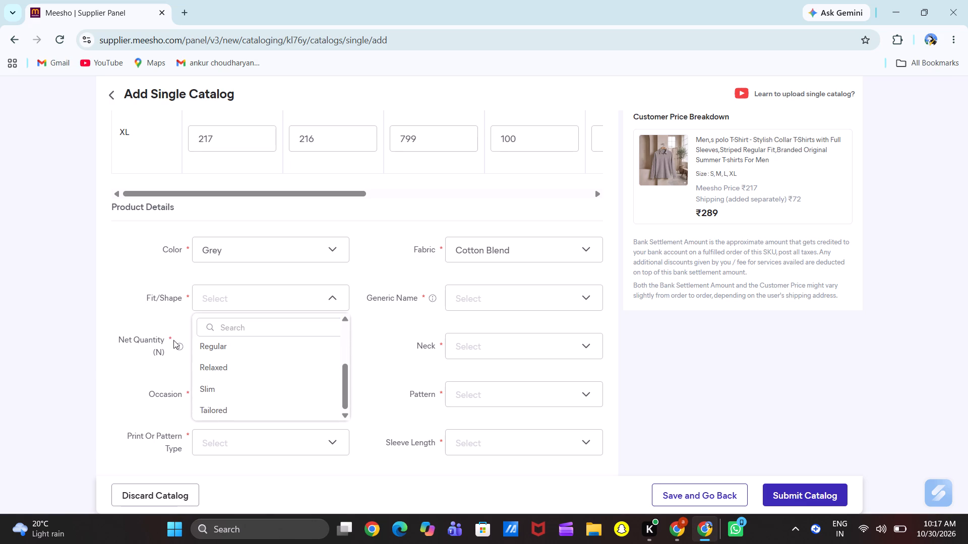
click(233, 341)
click(241, 341)
click(219, 346)
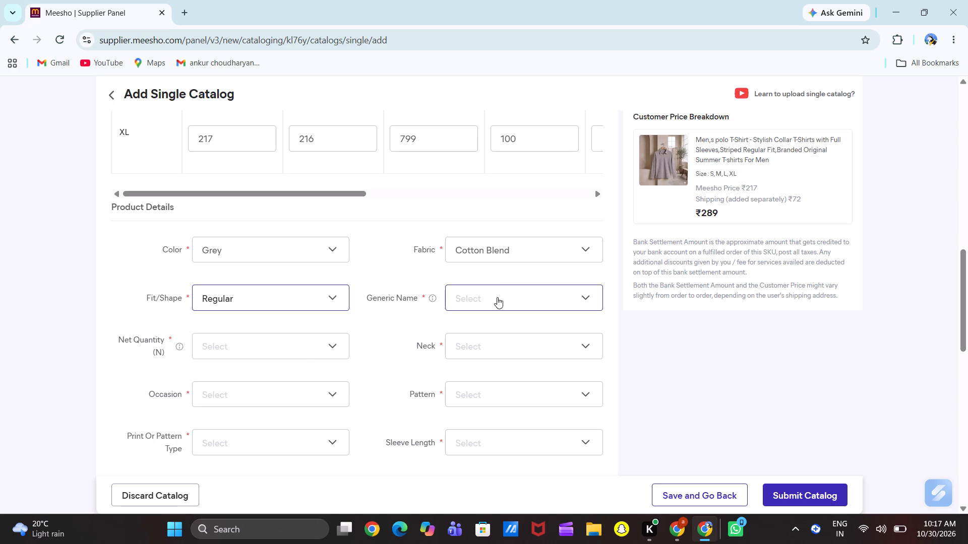
click(503, 297)
scroll(474, 400, down, 1)
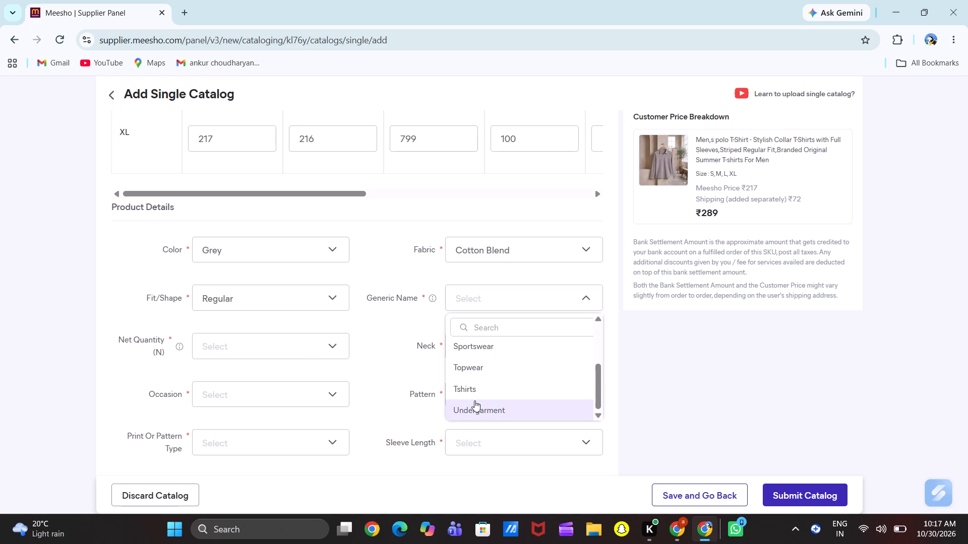
click(470, 390)
Set Product 1's Net Quantity to 1 and its Neck to Polo.
click(275, 349)
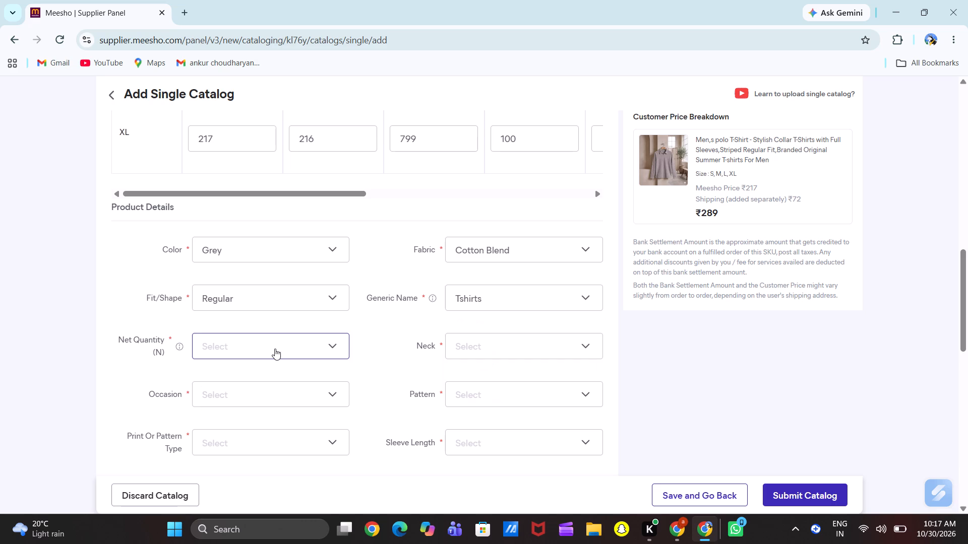
click(239, 398)
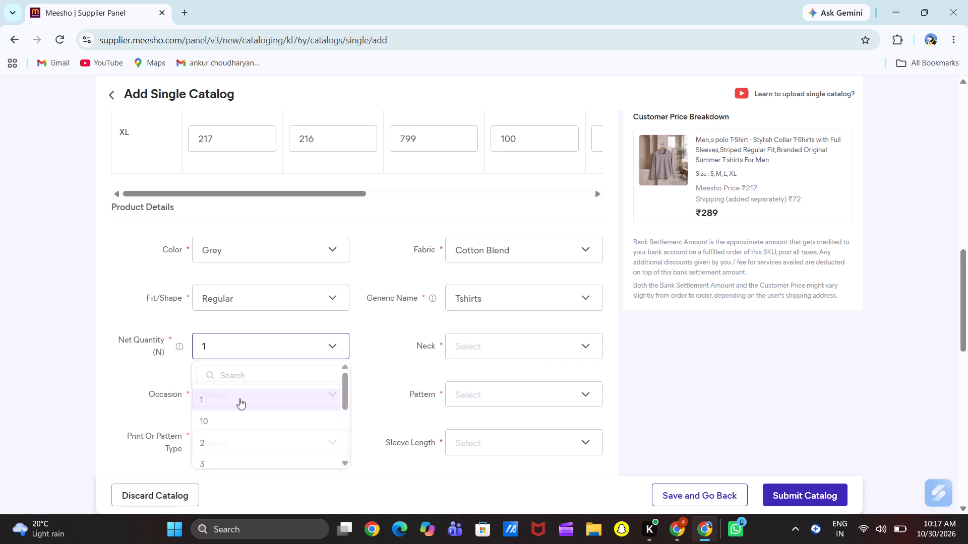
click(486, 350)
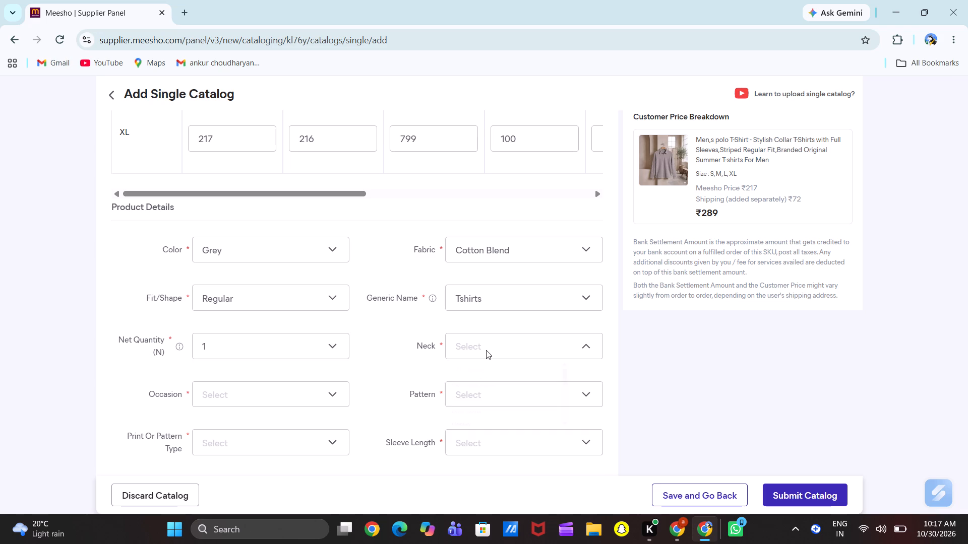
scroll(473, 461, down, 1)
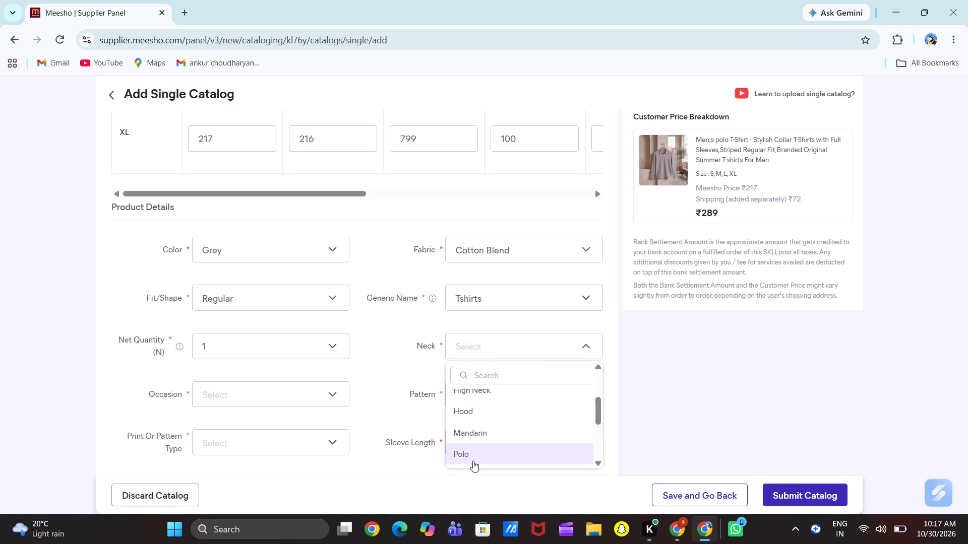
scroll(473, 461, down, 1)
click(462, 425)
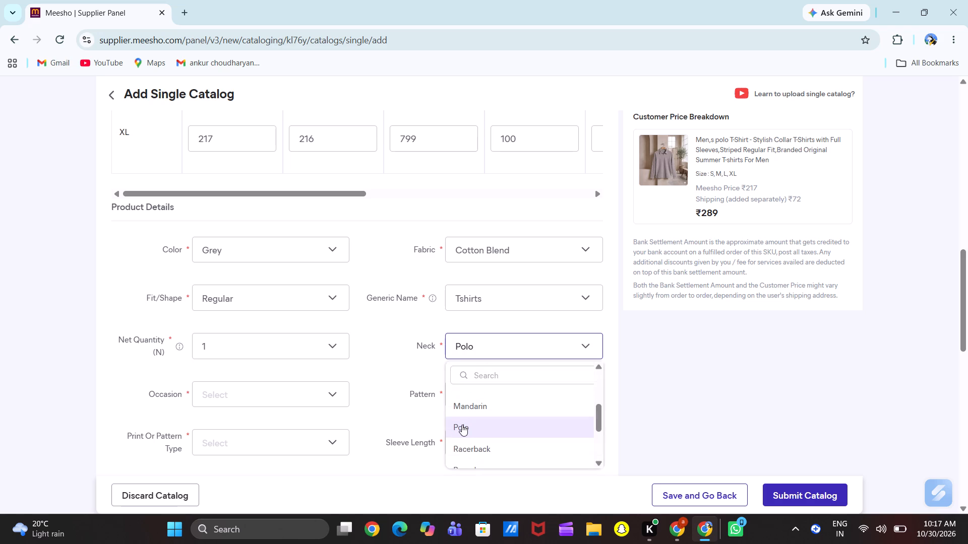
Set Product 1's Occasion to Casual and its Pattern to Solid.
click(280, 399)
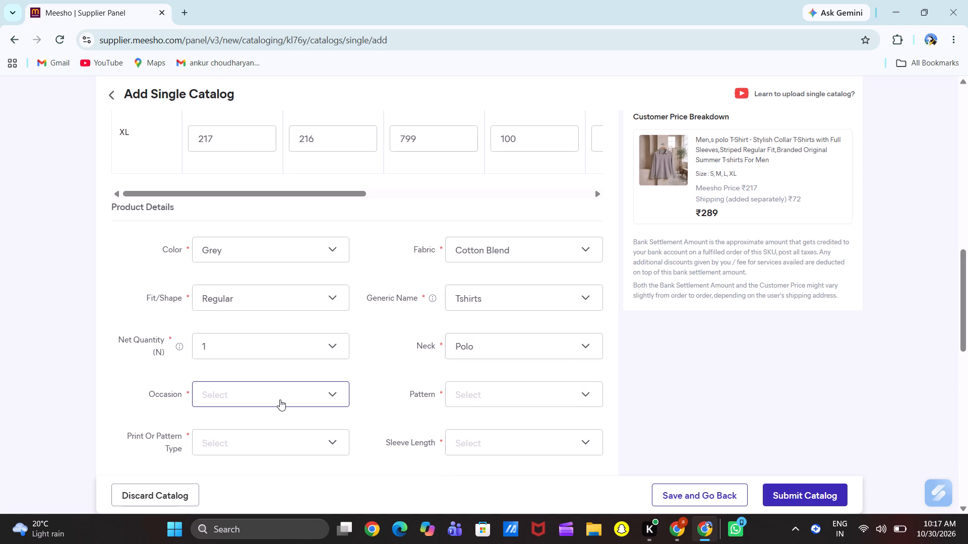
click(229, 457)
click(516, 392)
scroll(498, 450, down, 1)
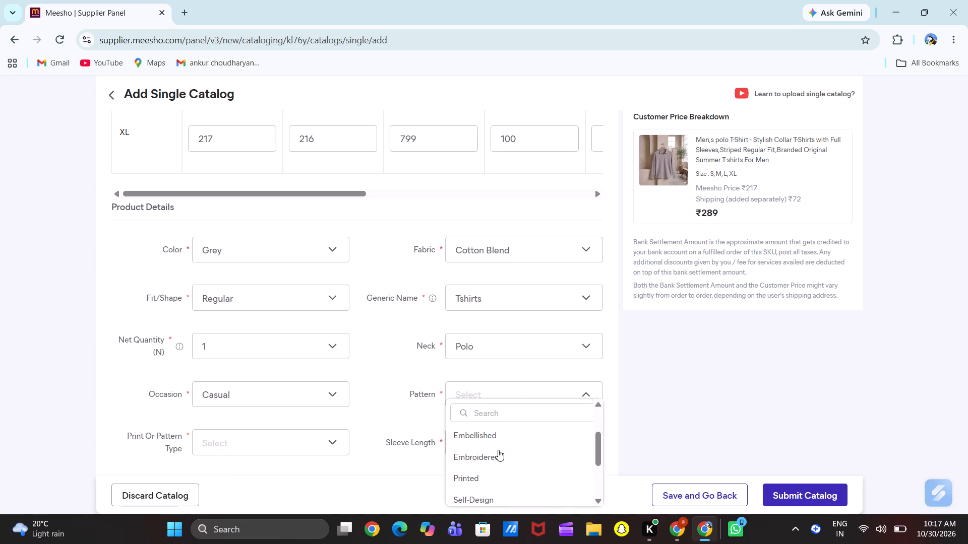
scroll(498, 450, down, 1)
click(481, 457)
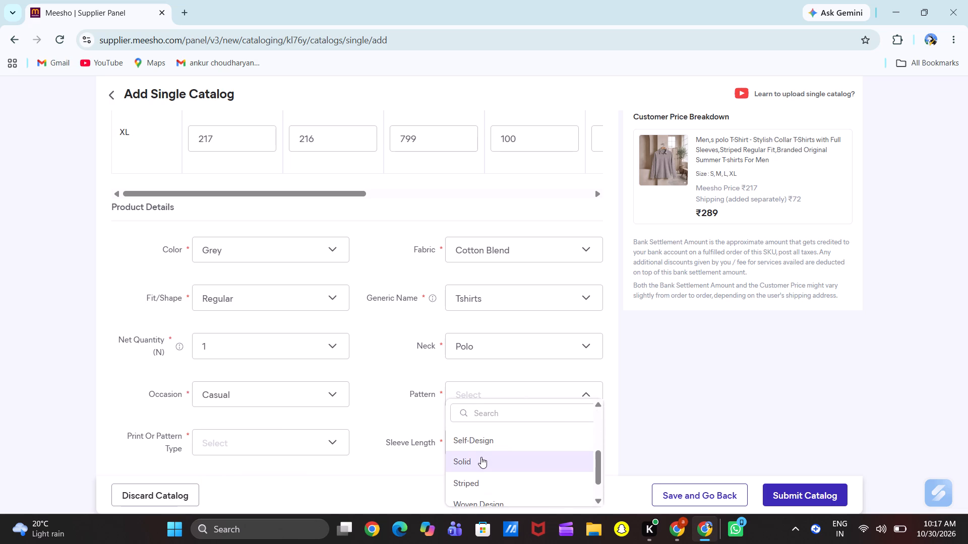
Set Product 1's Print Or Pattern Type to Solid and its Sleeve Length to Long Sleeves.
scroll(418, 453, down, 2)
click(306, 359)
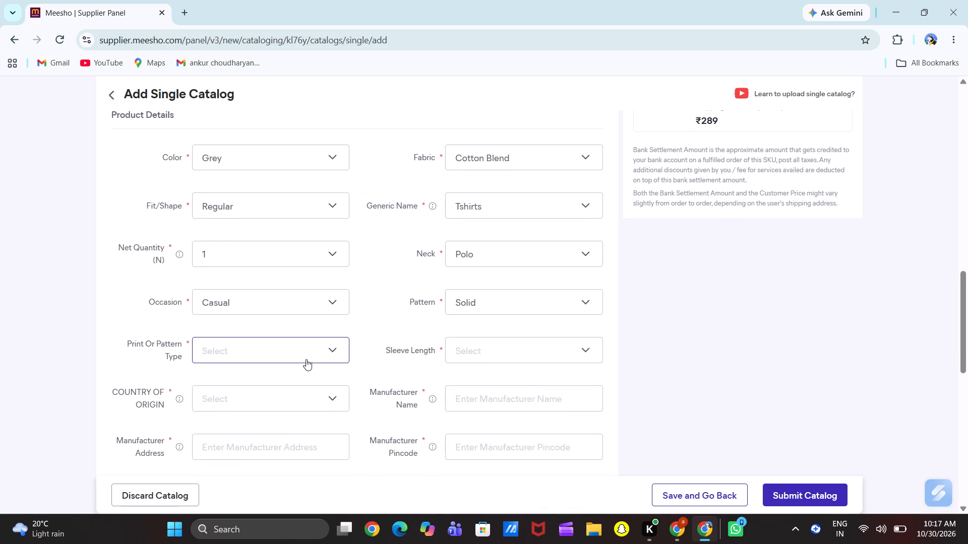
scroll(261, 426, down, 2)
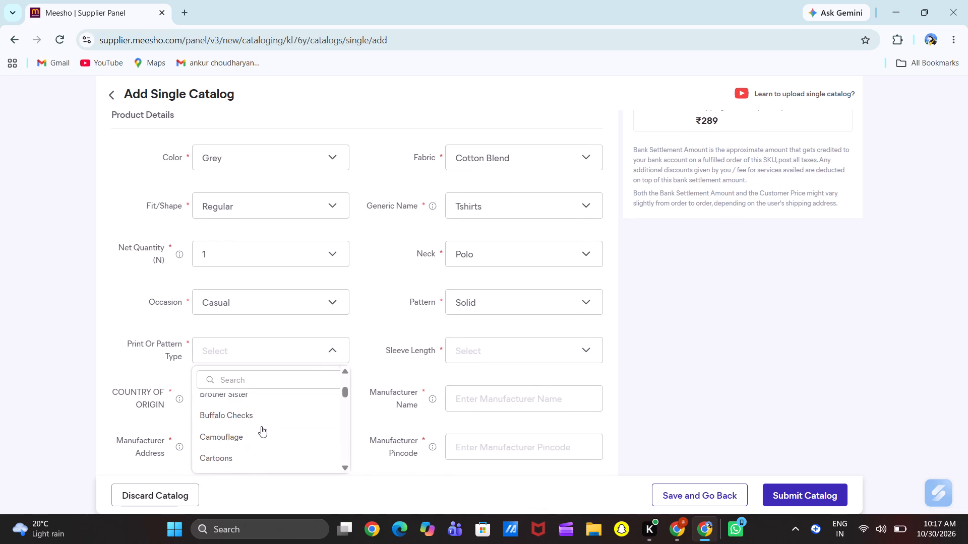
scroll(261, 426, down, 2)
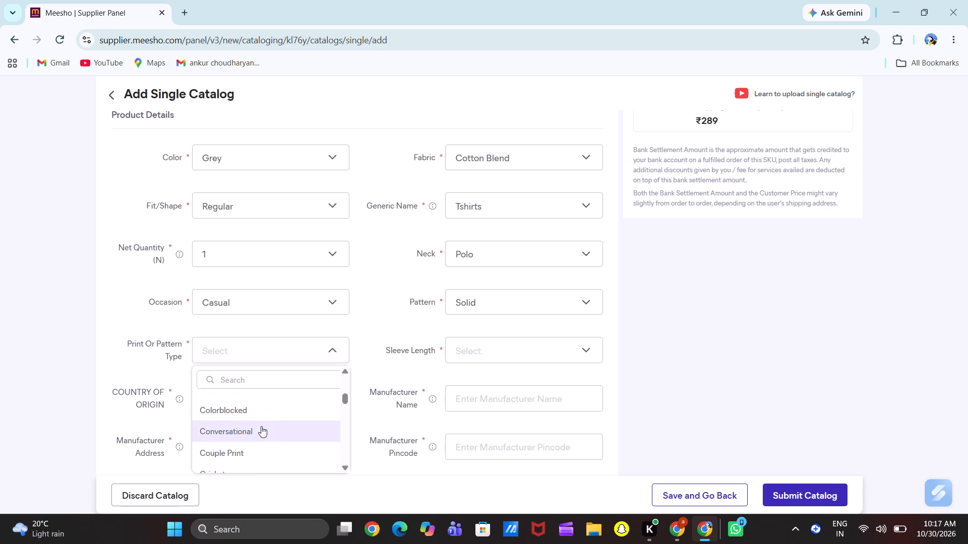
scroll(261, 426, down, 1)
click(242, 381)
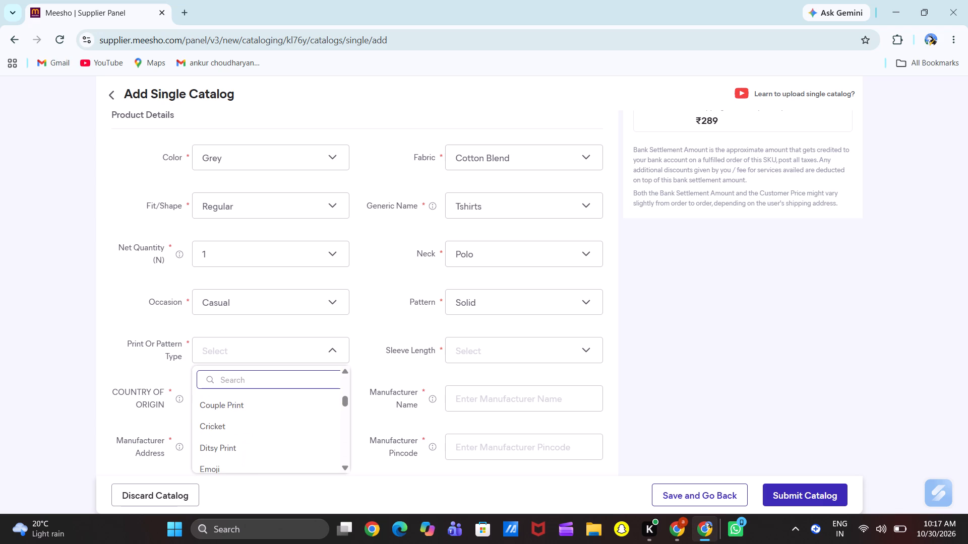
key(s)
key(o)
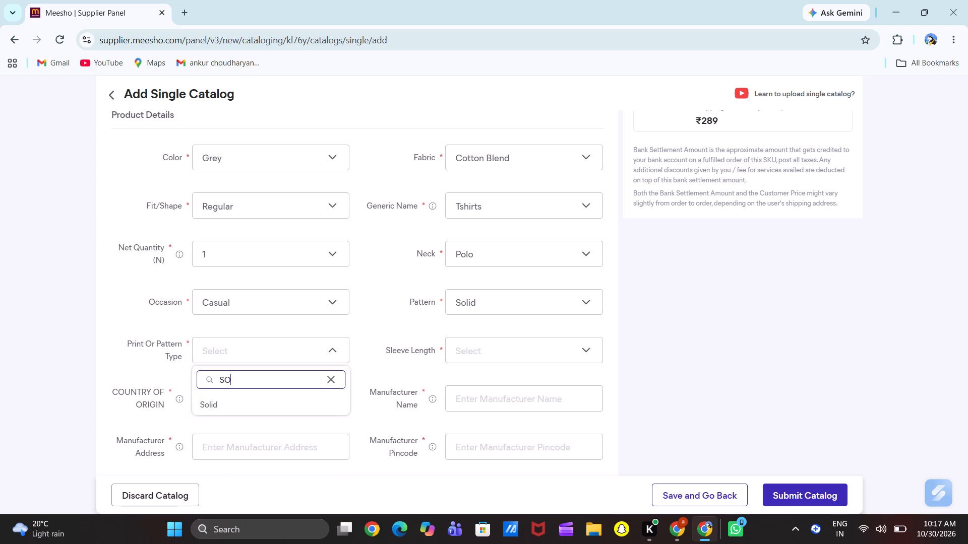
click(267, 402)
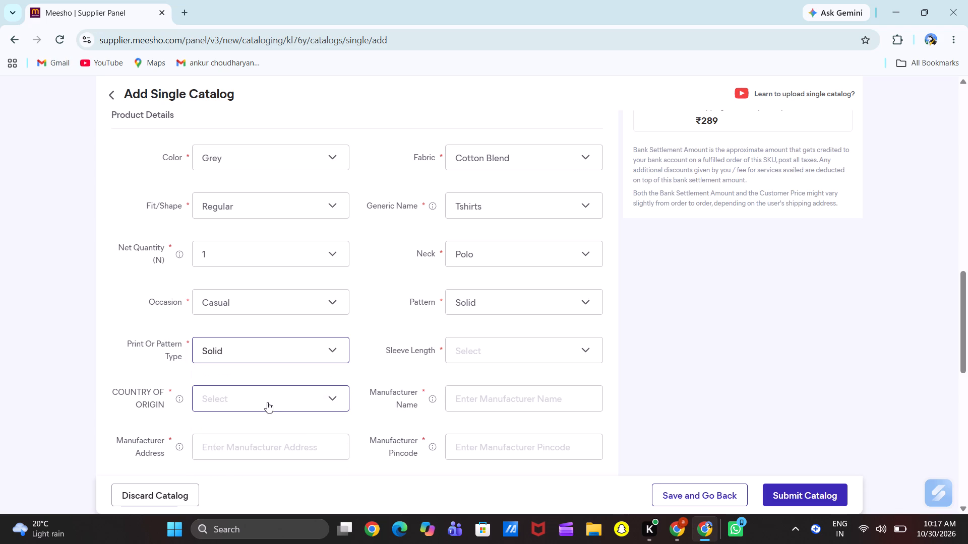
click(470, 360)
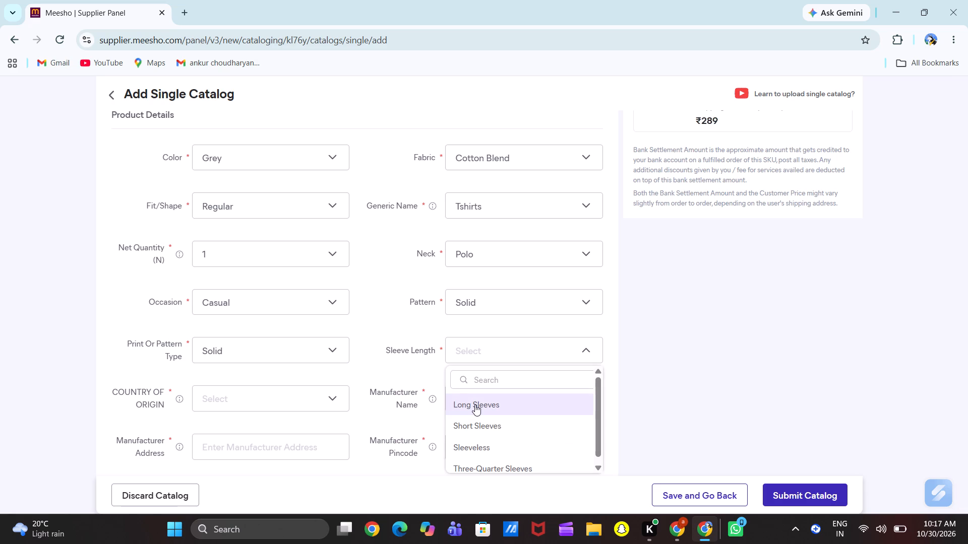
click(475, 404)
Set Product 1's country of origin to India.
click(245, 400)
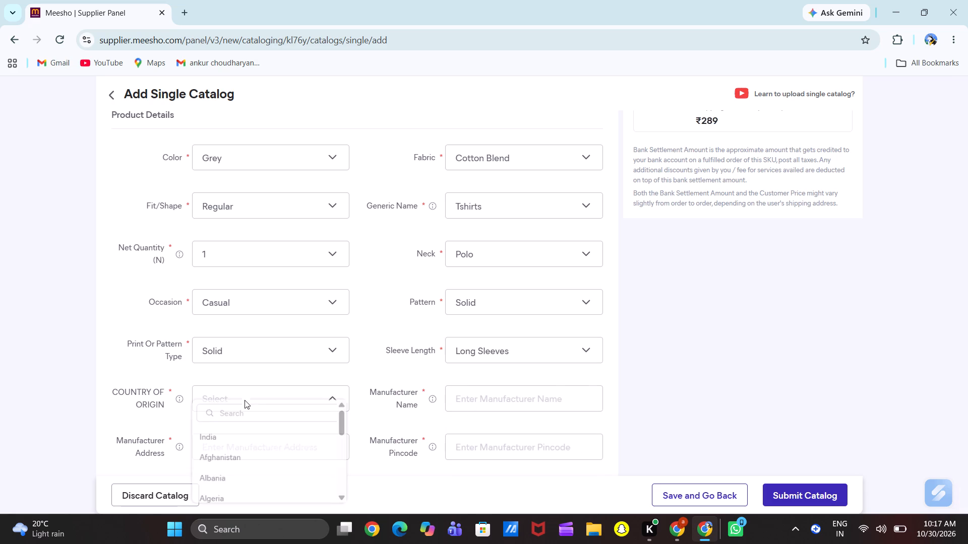
click(222, 439)
Fill in Product 1's manufacturer name, manufacturer address and manufacturer pincode.
click(475, 396)
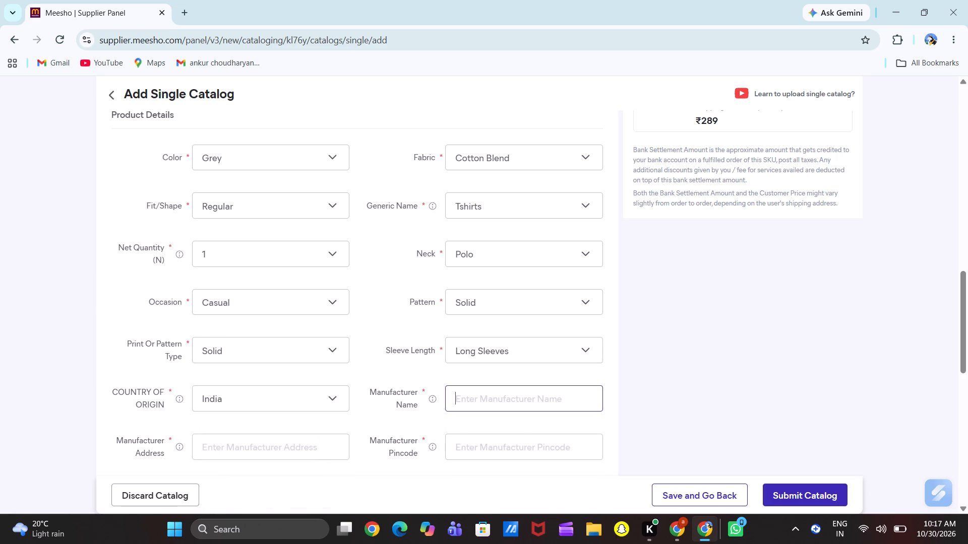
click(552, 435)
click(328, 455)
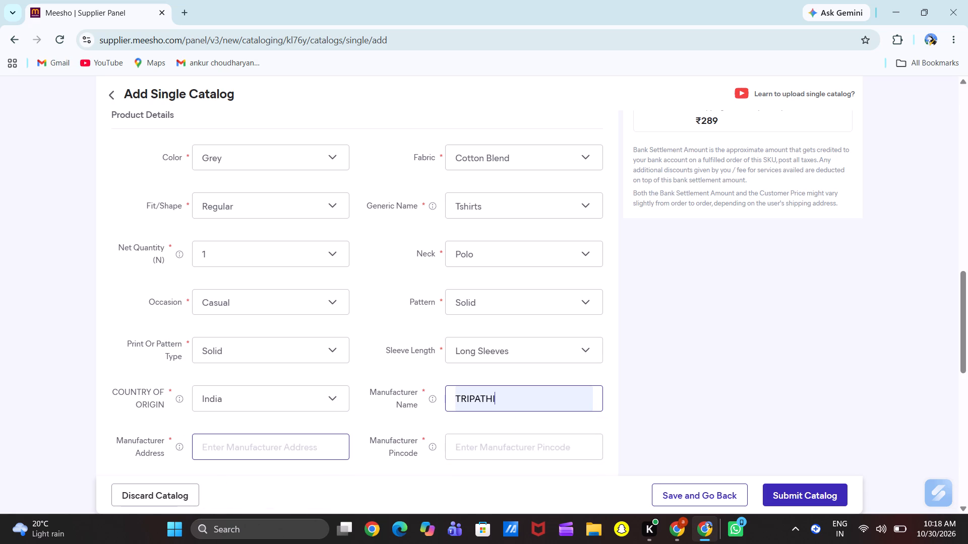
key(s)
click(273, 489)
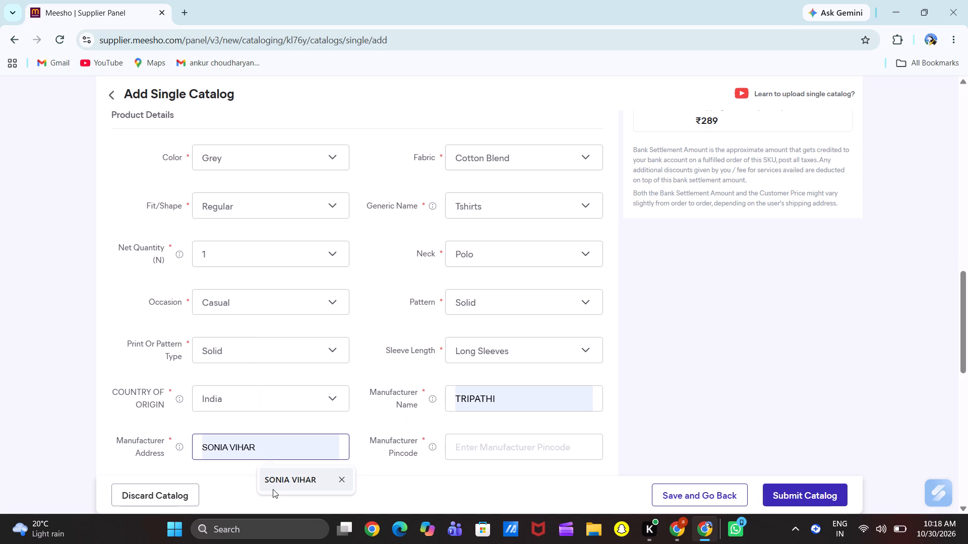
click(502, 445)
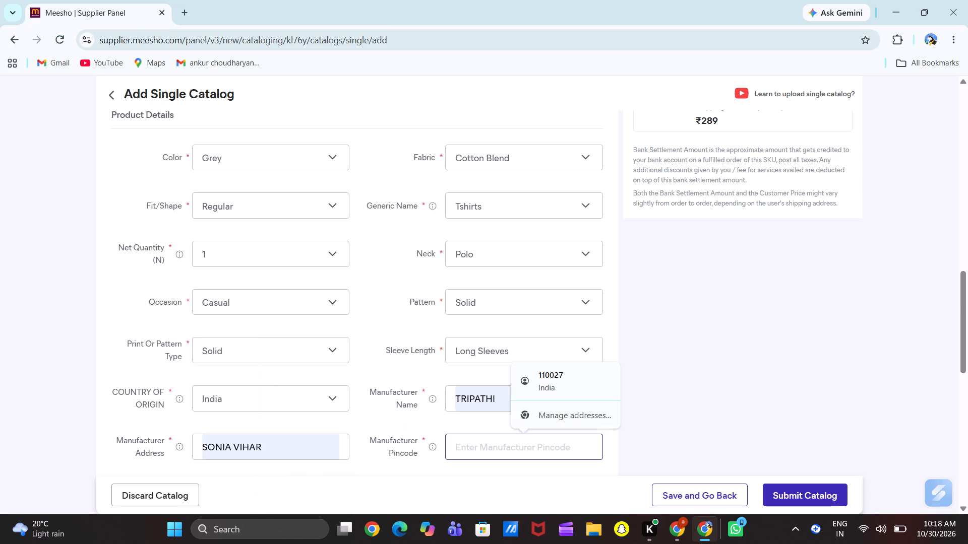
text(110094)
Fill in Product 1's packer name, packer address and packer pincode with the same values as the manufacturer's.
scroll(409, 430, down, 2)
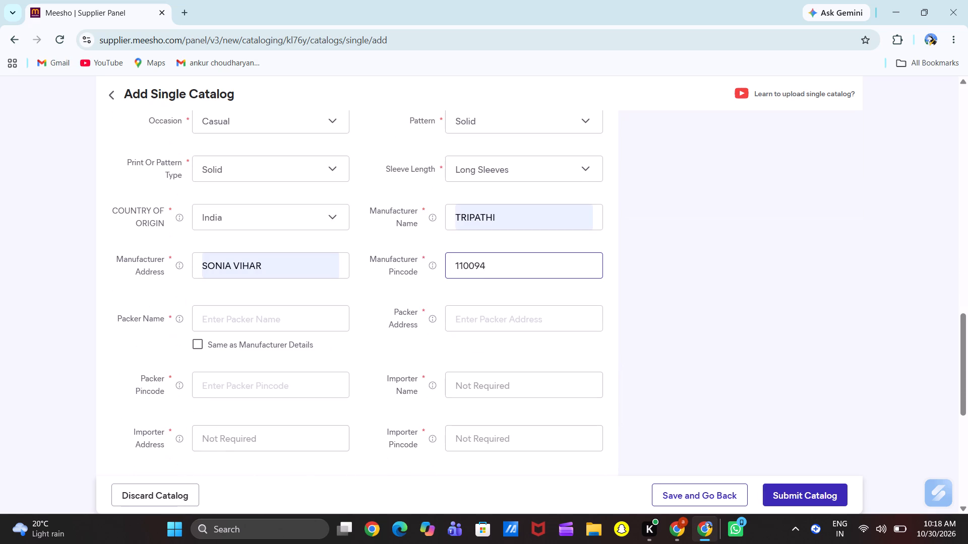
click(268, 324)
click(298, 348)
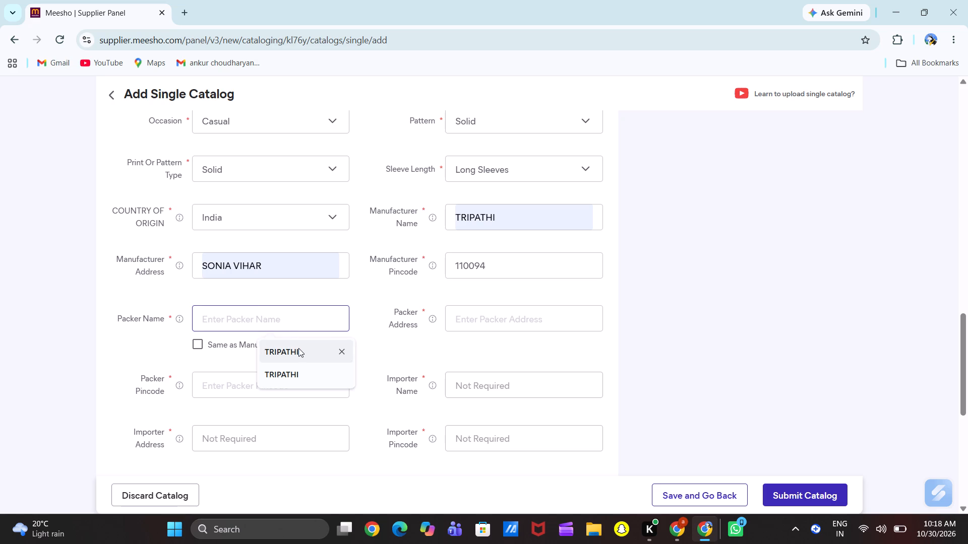
click(479, 319)
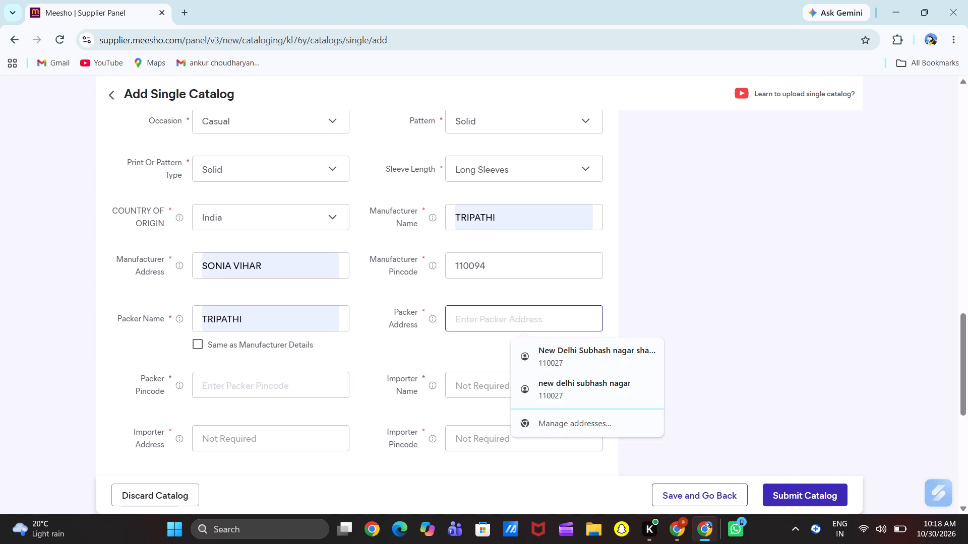
key(s)
click(551, 366)
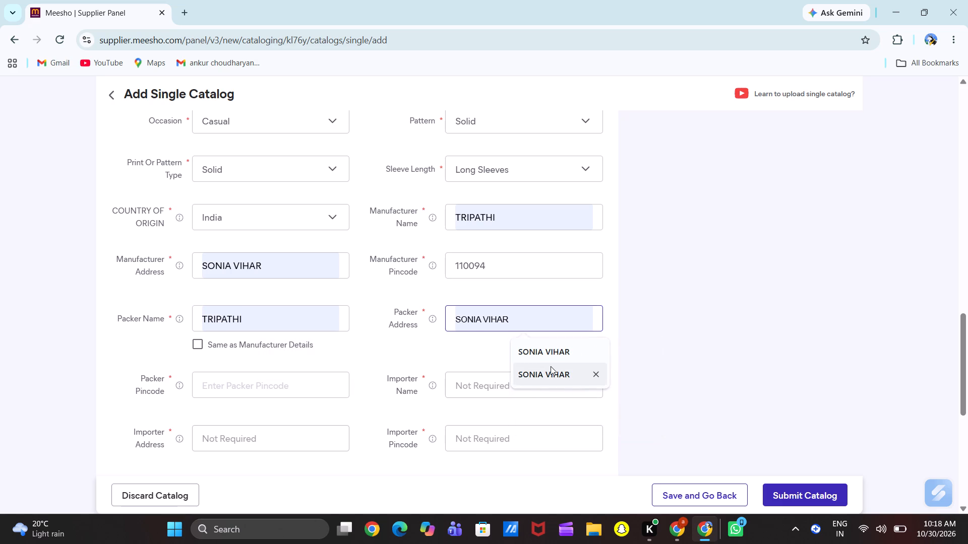
click(261, 381)
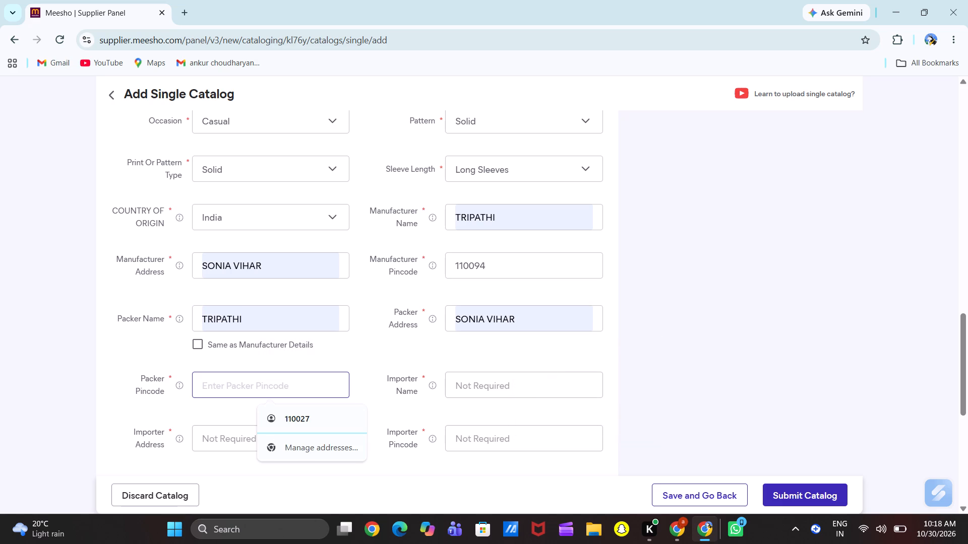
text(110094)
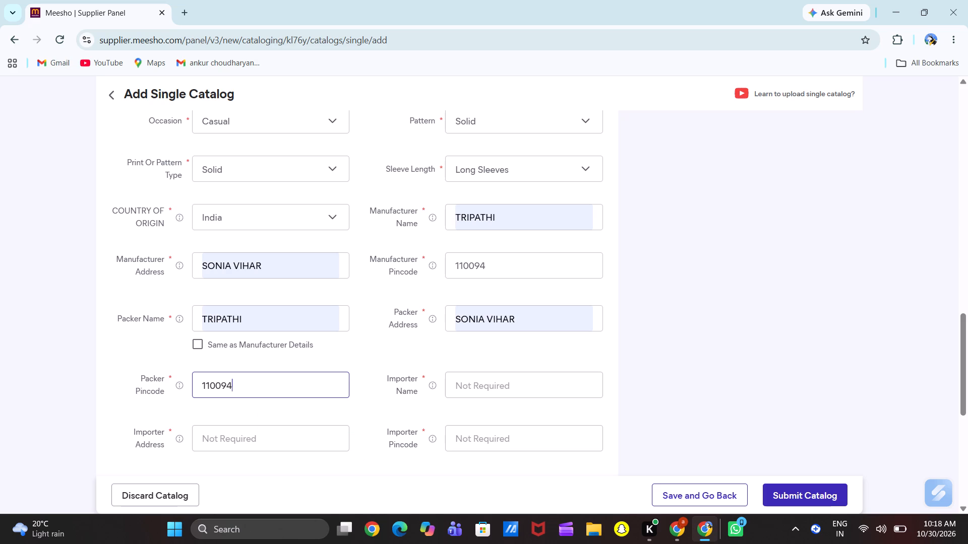
In Product 1's Other Attributes, set Length to Regular, Style to Korean and Number of Pockets to No Pocket.
scroll(426, 405, down, 3)
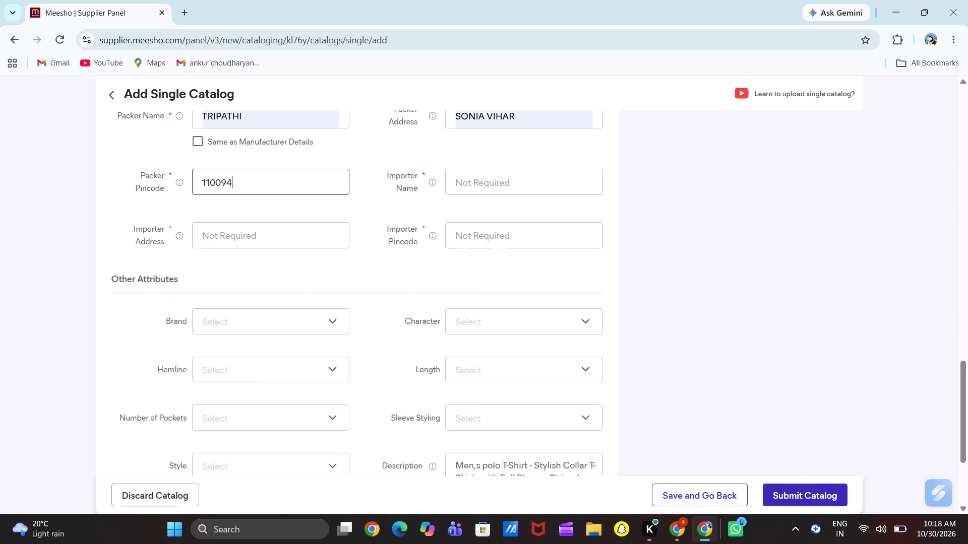
scroll(426, 405, down, 1)
click(493, 317)
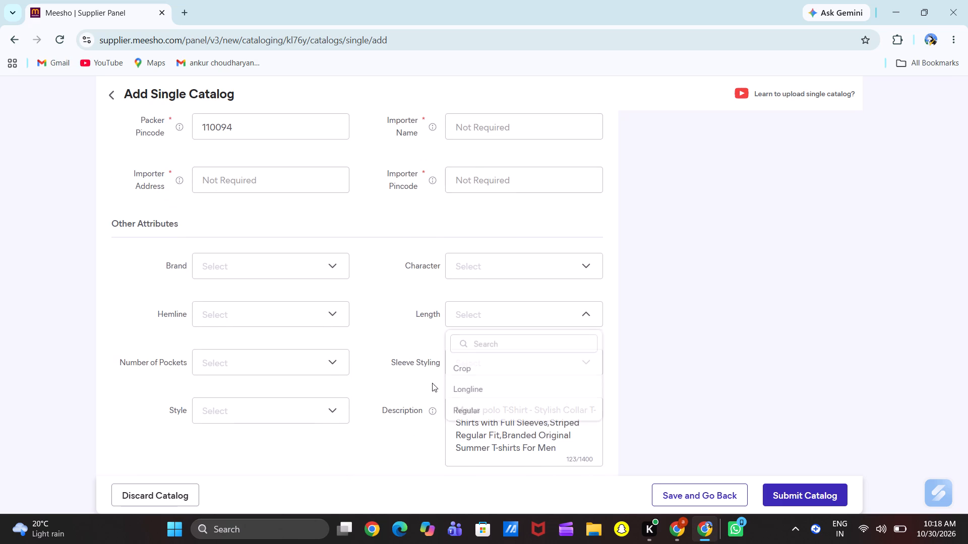
click(474, 410)
click(287, 404)
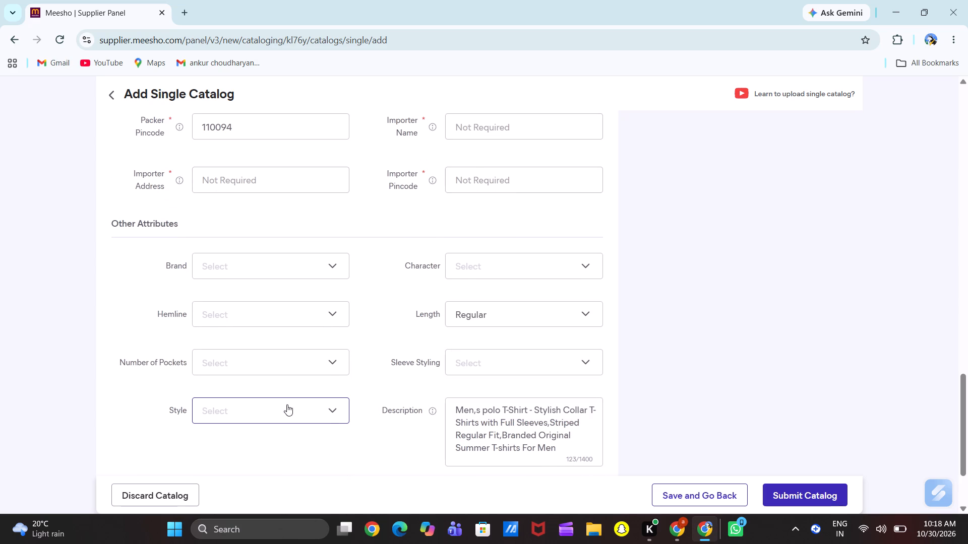
click(249, 477)
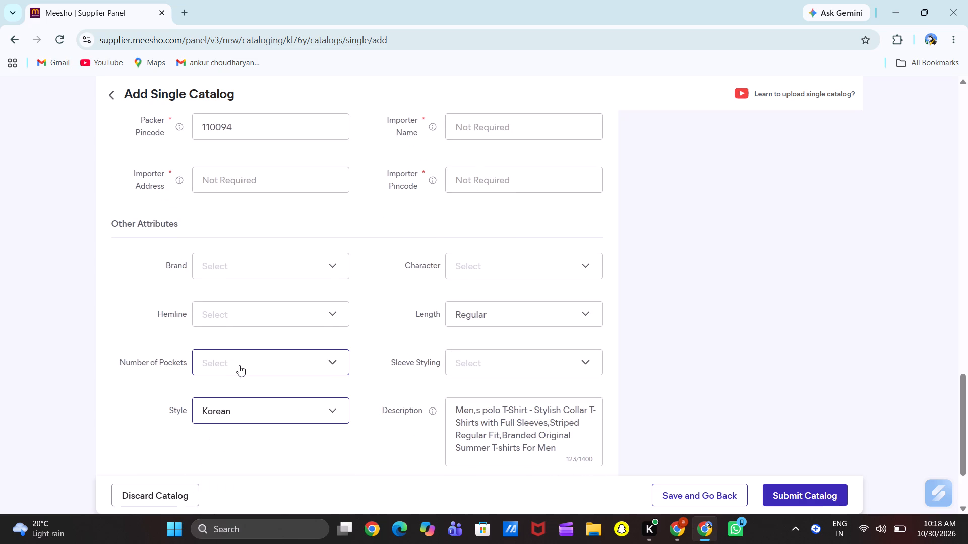
click(240, 364)
click(227, 458)
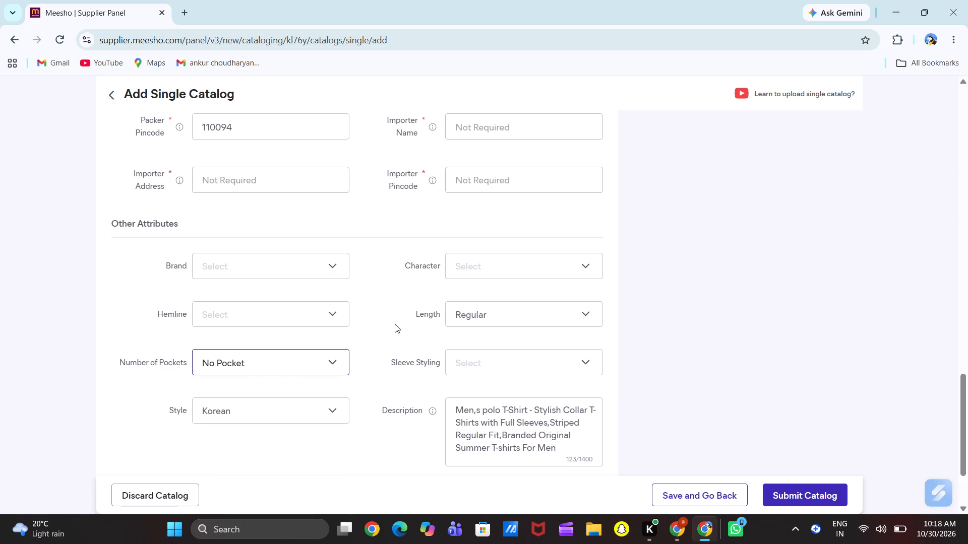
Enter FULL@KARARA;;[CAMEL]// as Product 2's style code/product ID.
scroll(395, 324, up, 10)
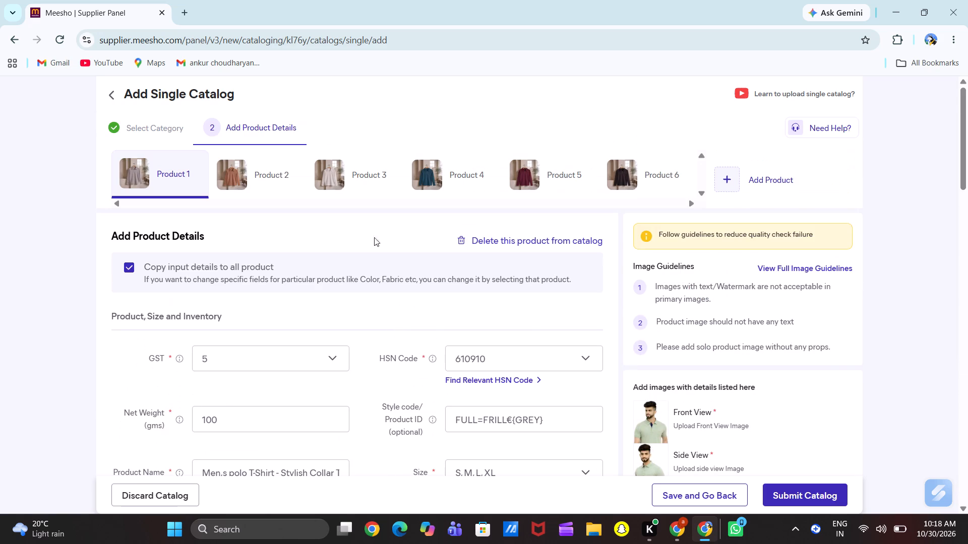
click(232, 186)
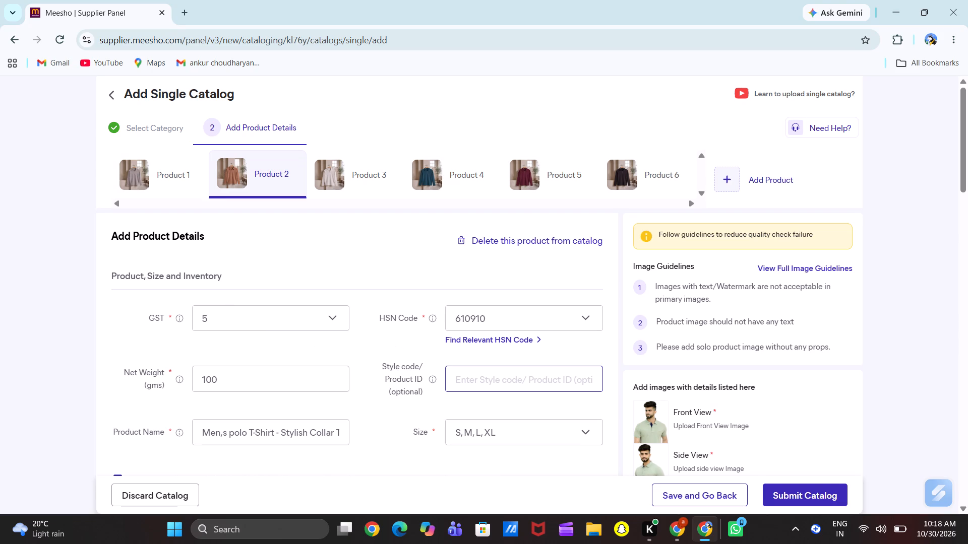
click(485, 384)
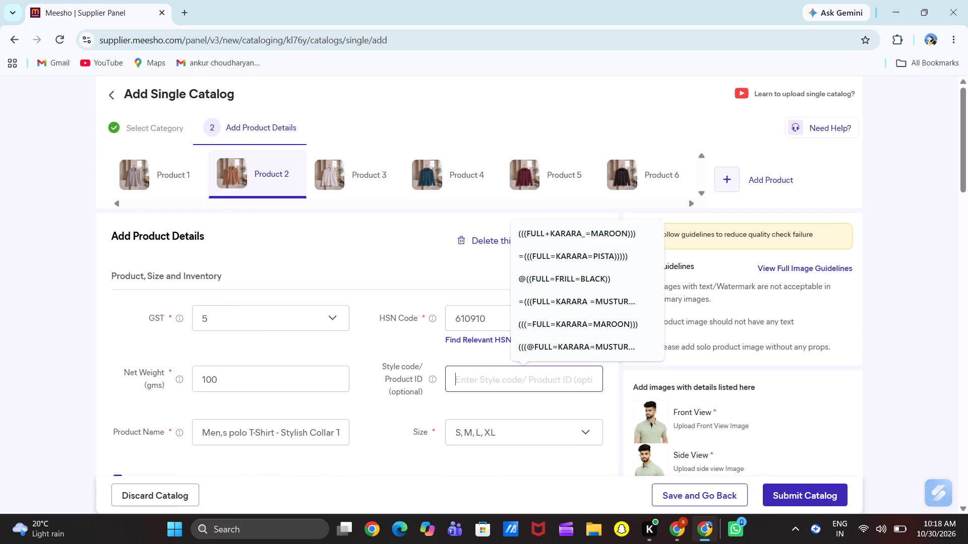
text(FULL)
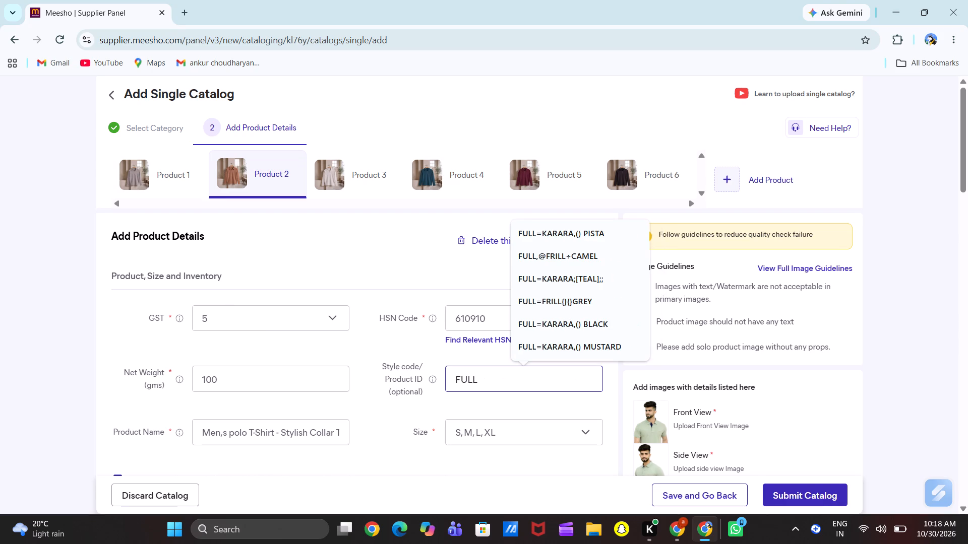
key(shift+at)
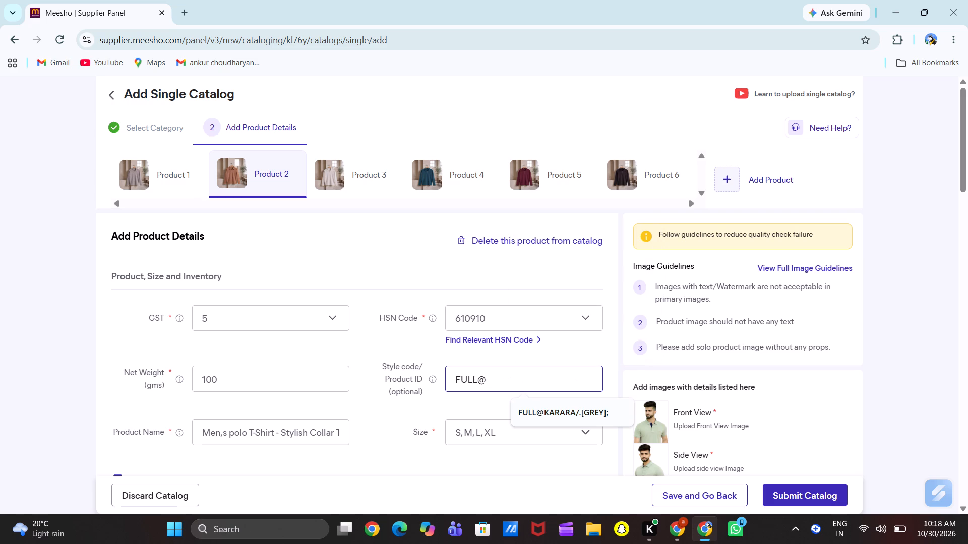
key(k)
text(AR)
text(ARA)
key(bracketleft)
text(CE)
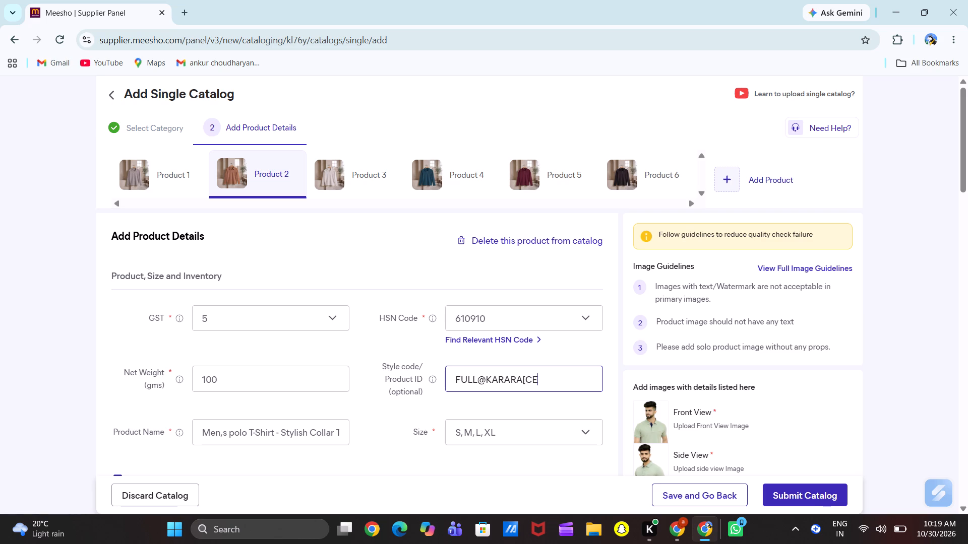
key(BackSpace)
text(AM)
text(EL)
key(bracketright)
text(//)
click(522, 378)
text(;;)
Check Product 1's Meesho price, wrong/defective returns price and MRP for each size as reference for Product 2's blank price table.
scroll(360, 384, down, 2)
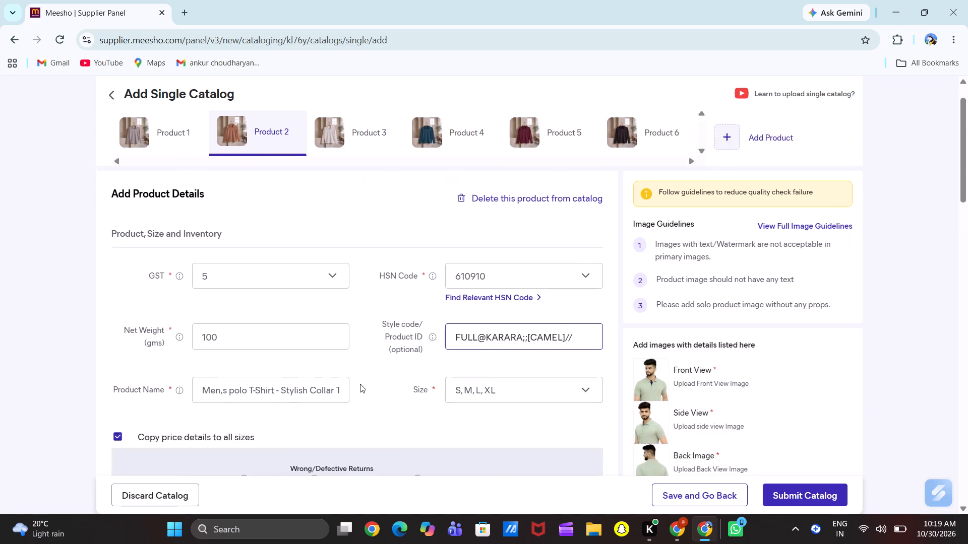
scroll(360, 384, down, 1)
click(232, 383)
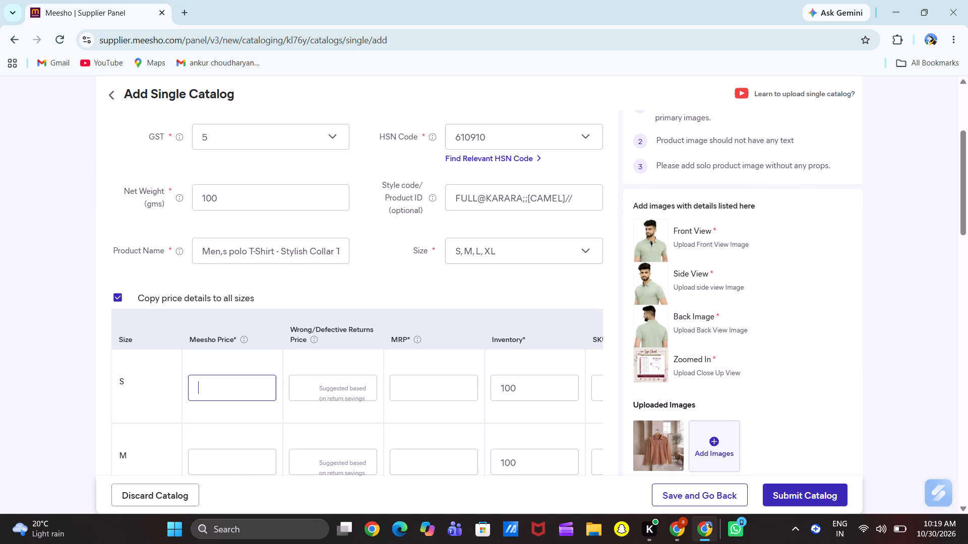
scroll(324, 299, up, 3)
click(148, 171)
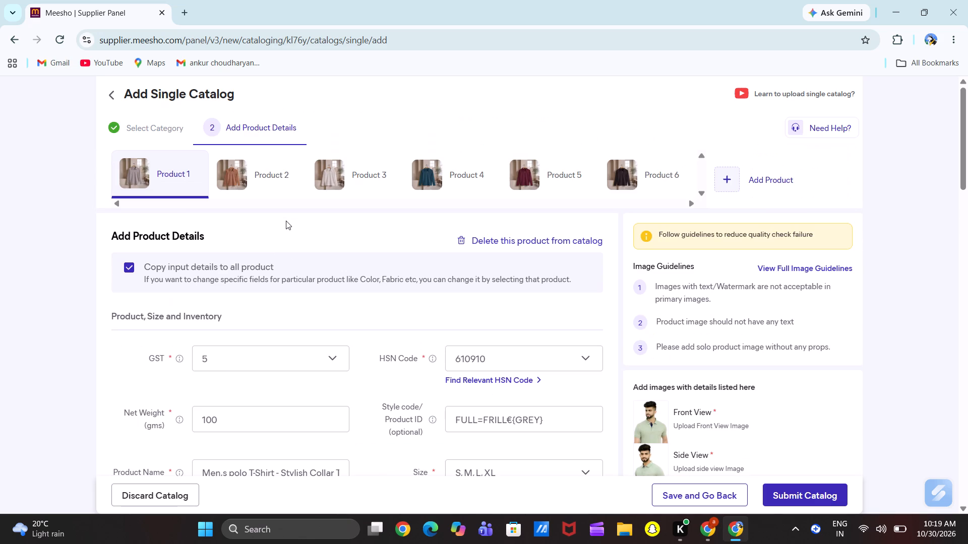
click(233, 170)
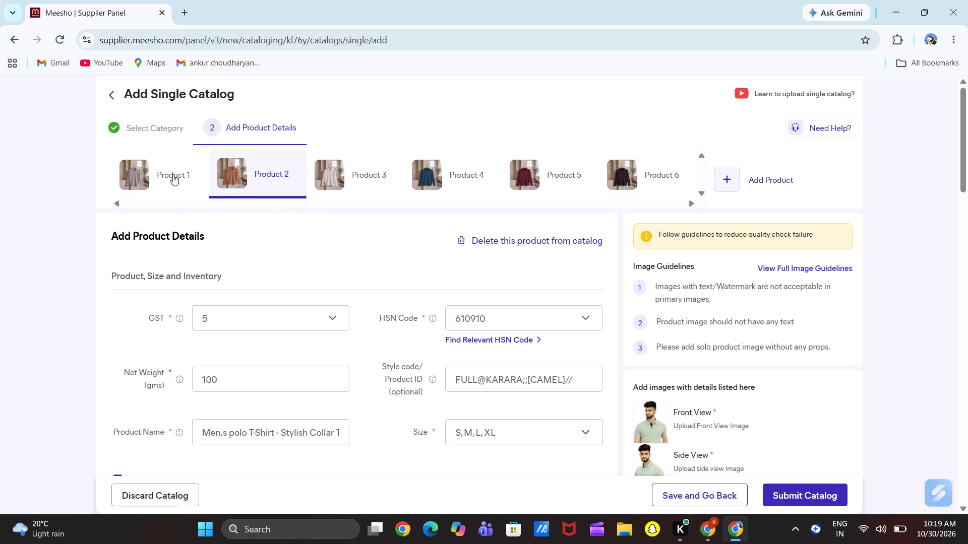
click(157, 175)
scroll(273, 206, up, 1)
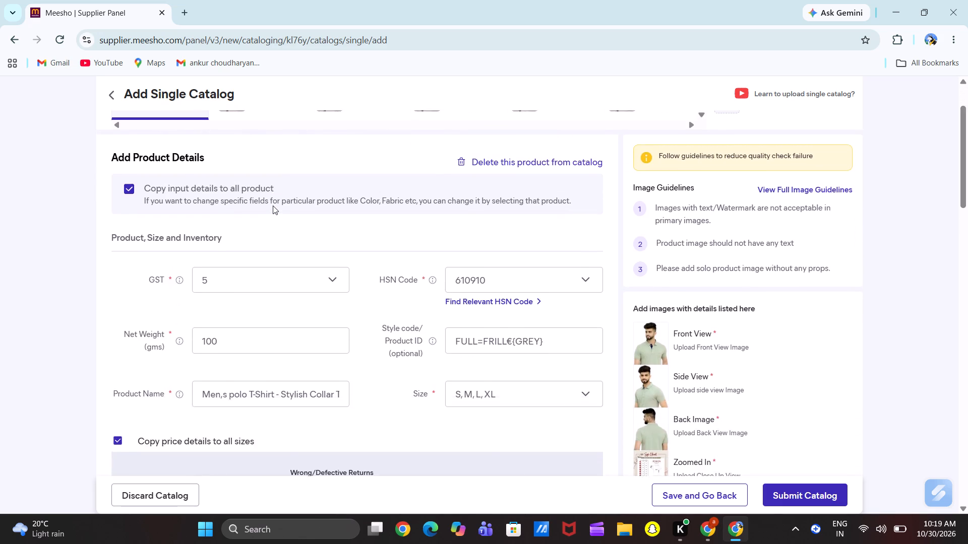
scroll(273, 206, up, 1)
scroll(365, 239, up, 3)
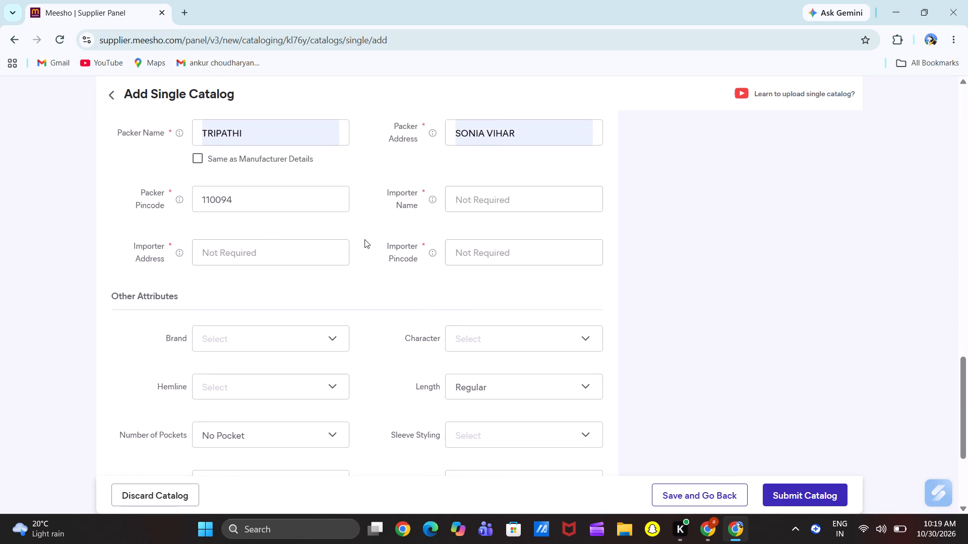
scroll(365, 239, up, 7)
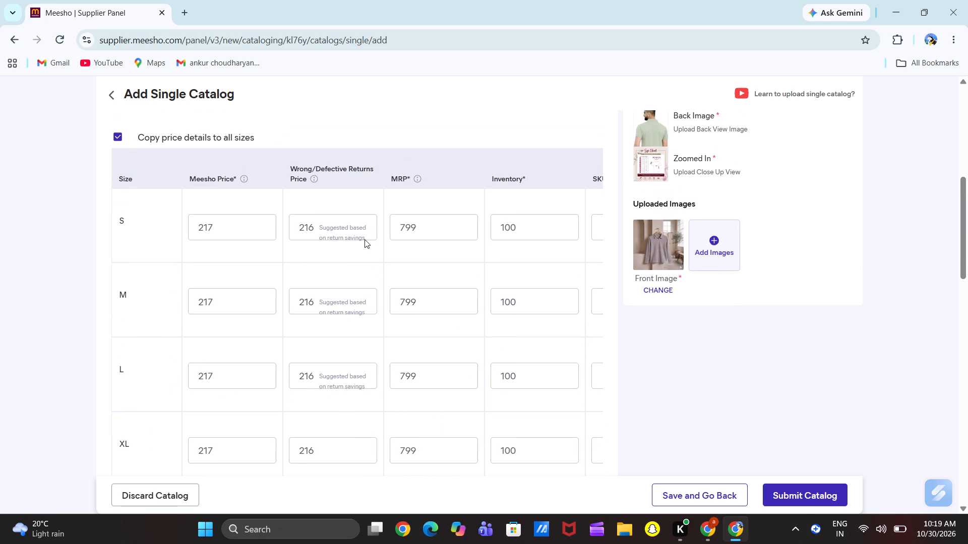
For Product 2, set the Meesho price to 217 and the wrong/defective returns price to 216 for all sizes.
scroll(382, 139, up, 4)
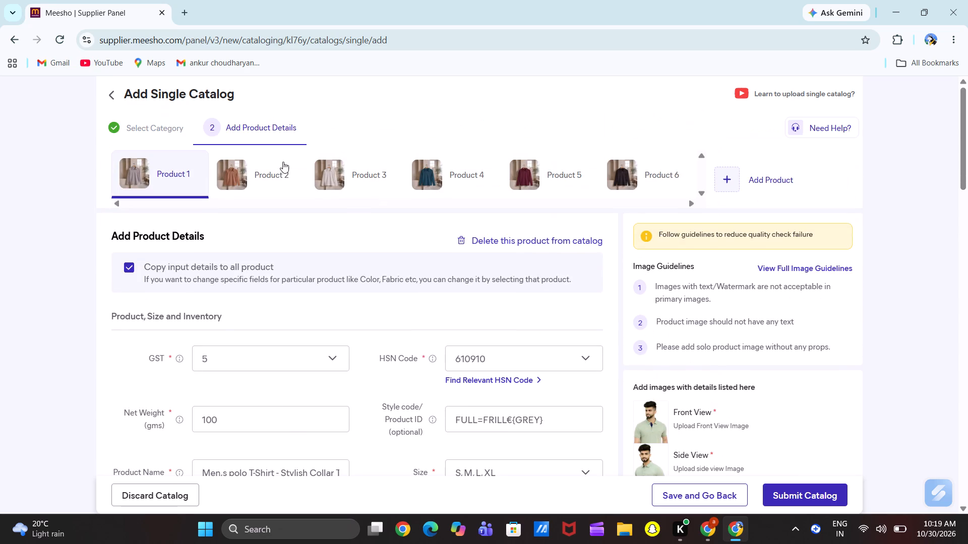
click(230, 173)
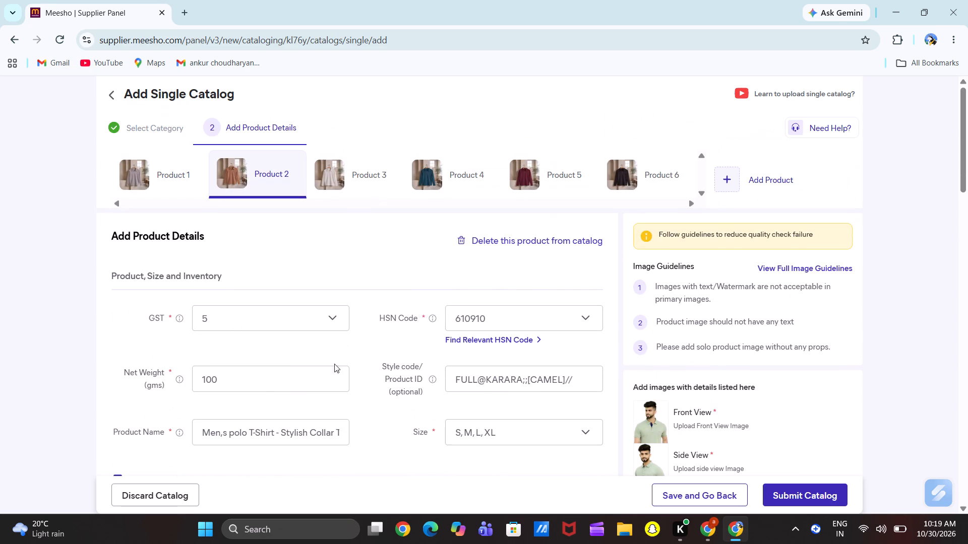
scroll(352, 383, down, 2)
click(213, 405)
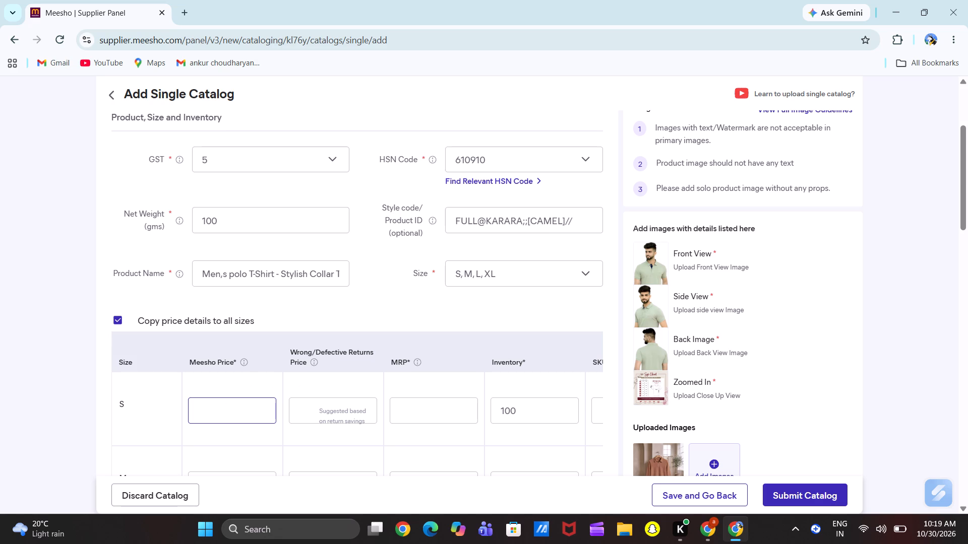
key(2)
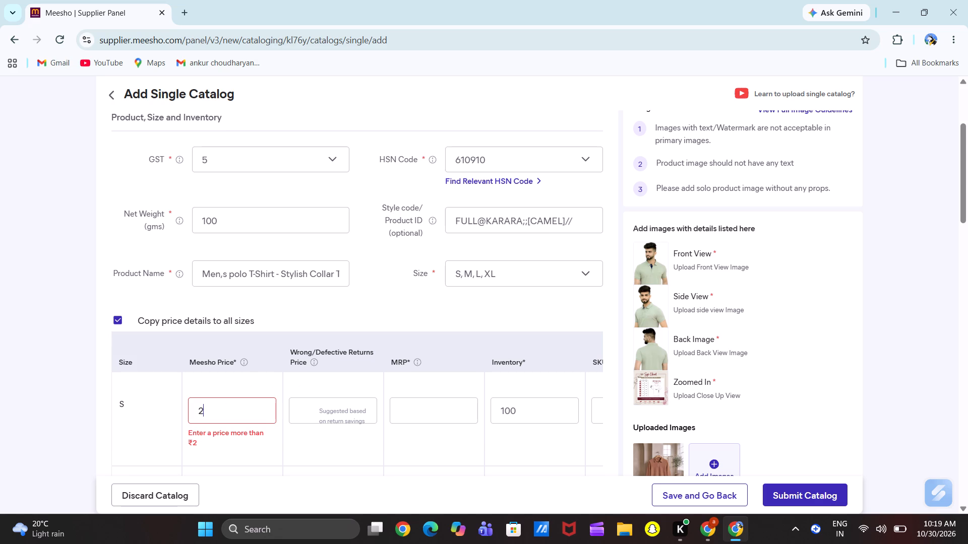
key(1)
key(7)
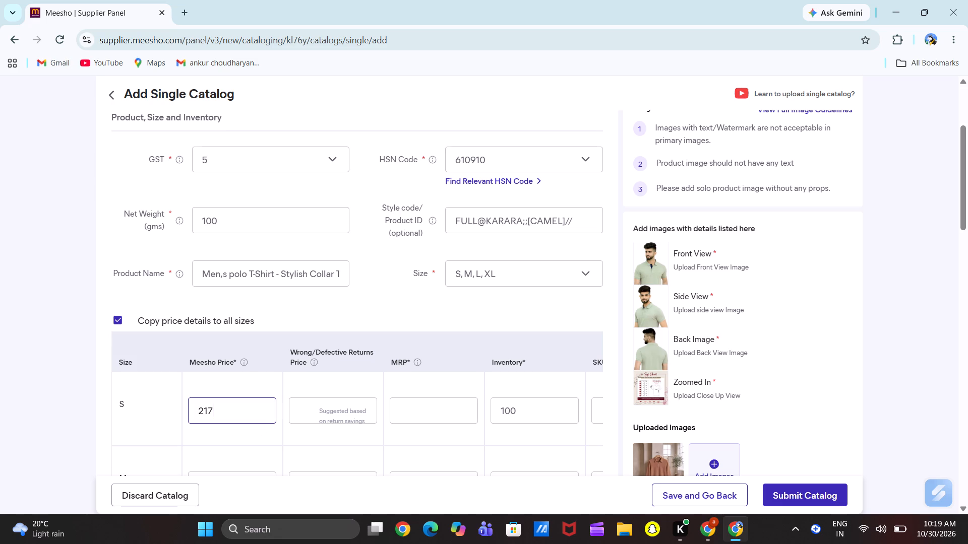
click(298, 415)
key(BackSpace)
key(BackSpace)
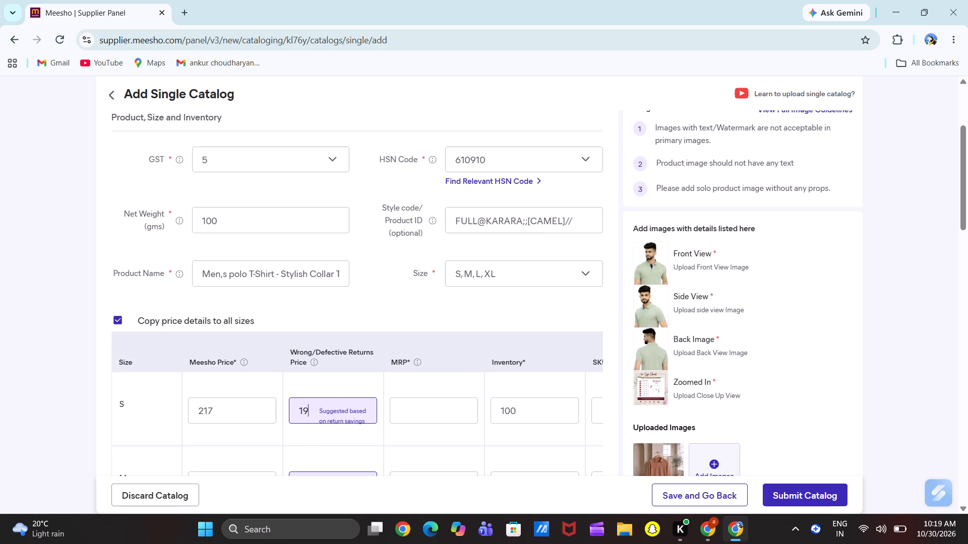
key(BackSpace)
key(BackSpace)
text(21)
key(6)
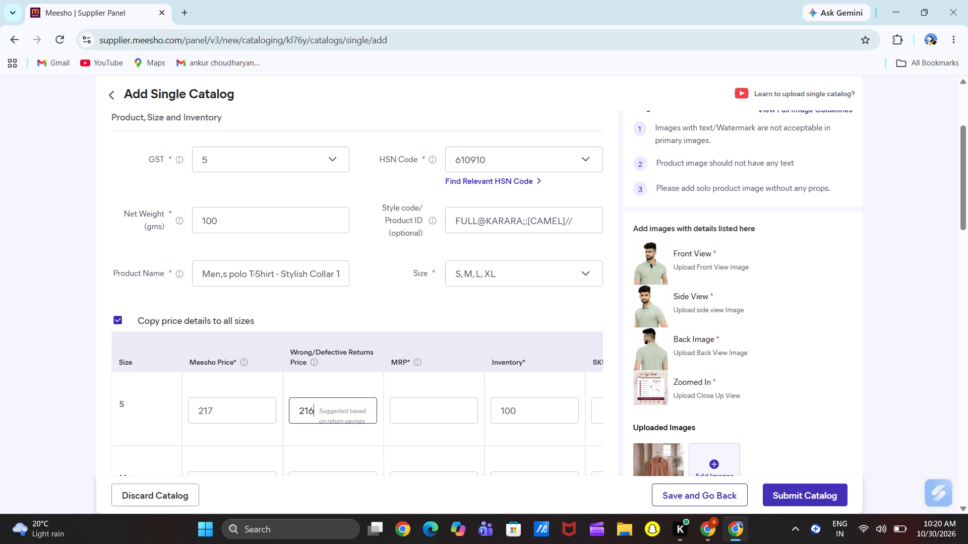
Set Product 2's MRP to 799 for all sizes.
scroll(405, 354, down, 3)
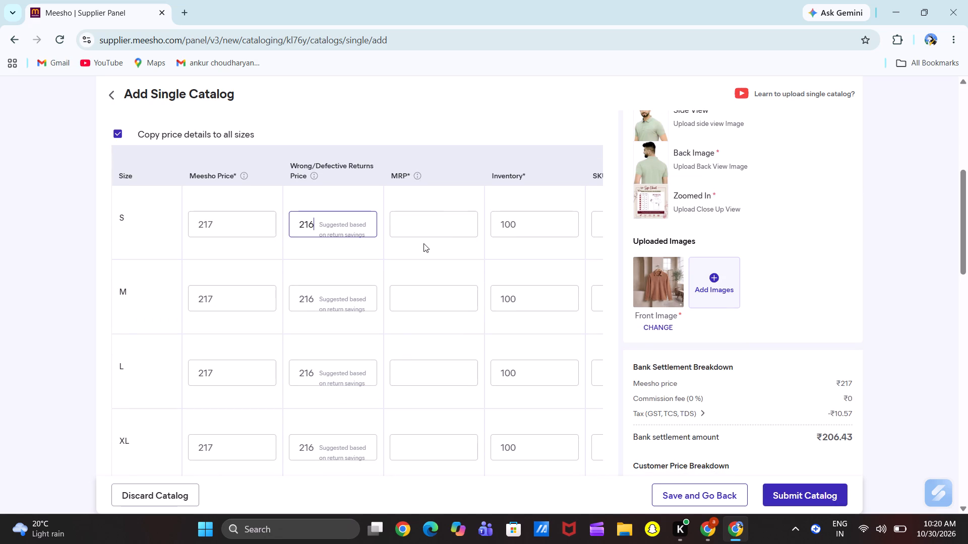
click(416, 229)
text(788)
key(BackSpace)
key(BackSpace)
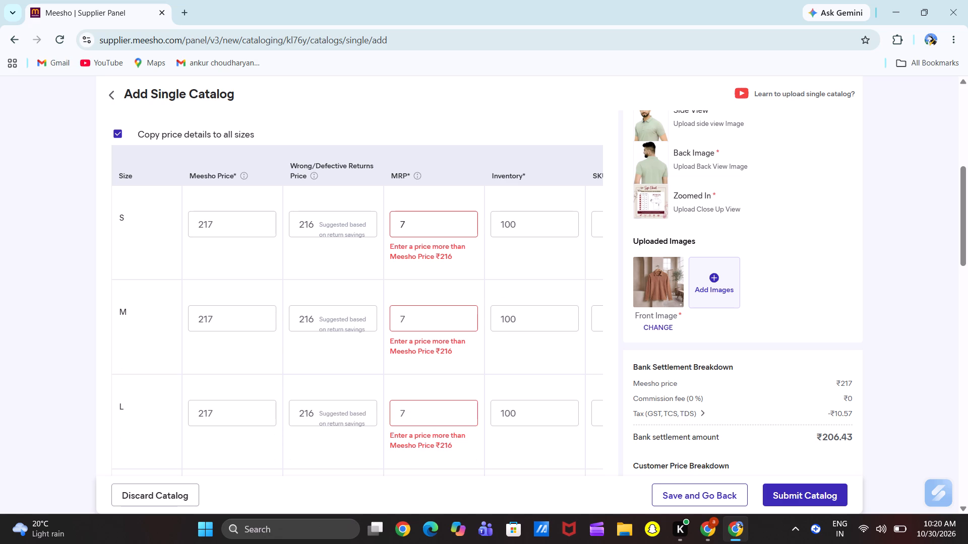
text(99)
Set Product 2's shoulder size to 14.5 inches for size S and 15.5 inches for size M.
scroll(487, 249, left, 3)
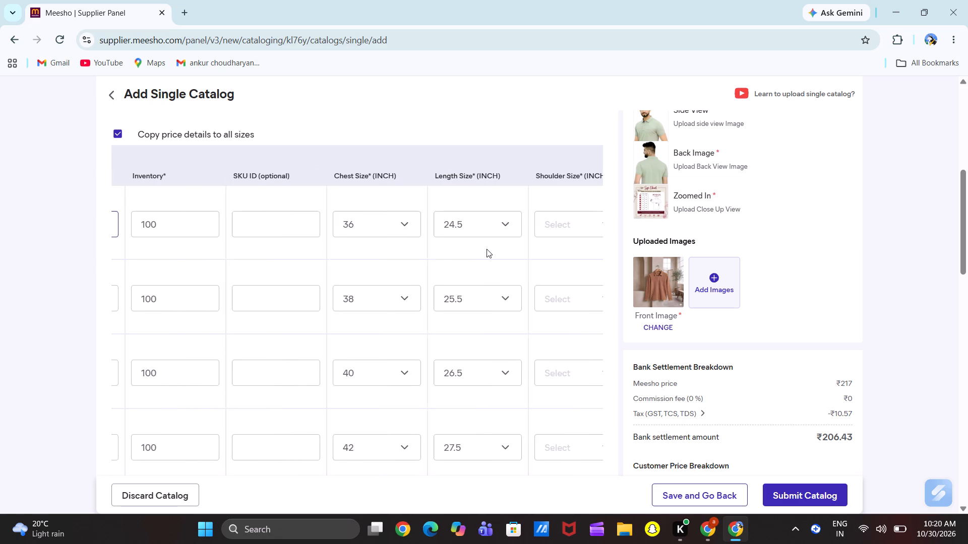
scroll(487, 249, left, 2)
click(462, 226)
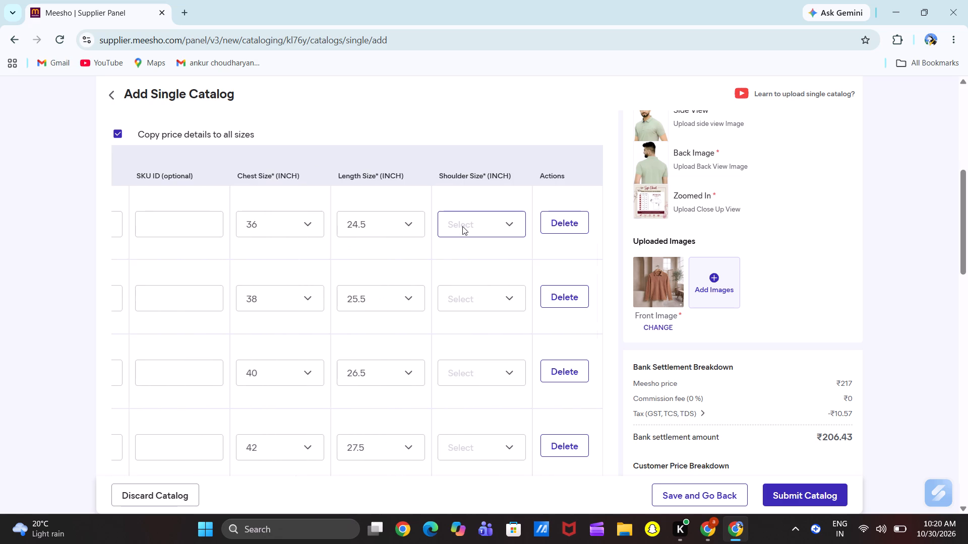
scroll(495, 313, down, 1)
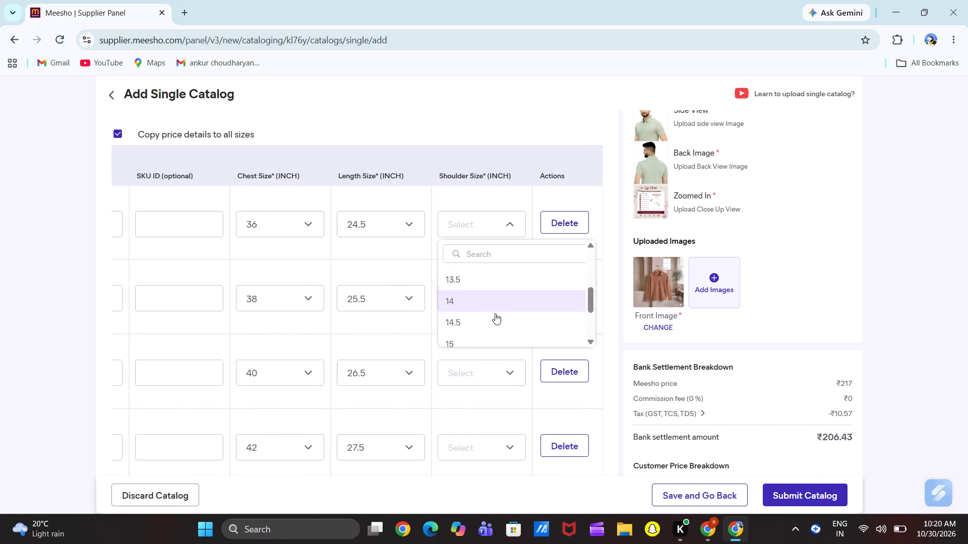
scroll(495, 313, down, 1)
click(495, 313)
click(456, 296)
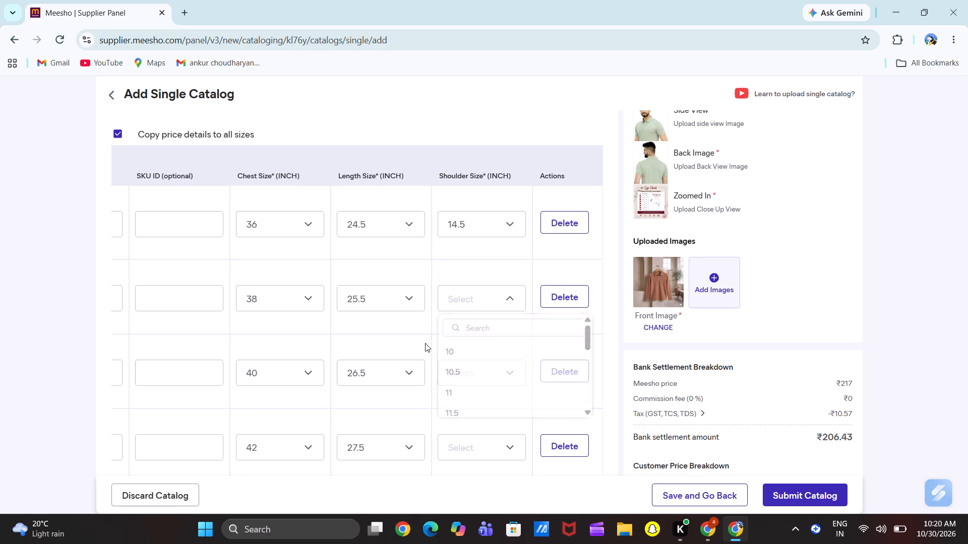
scroll(494, 394, down, 2)
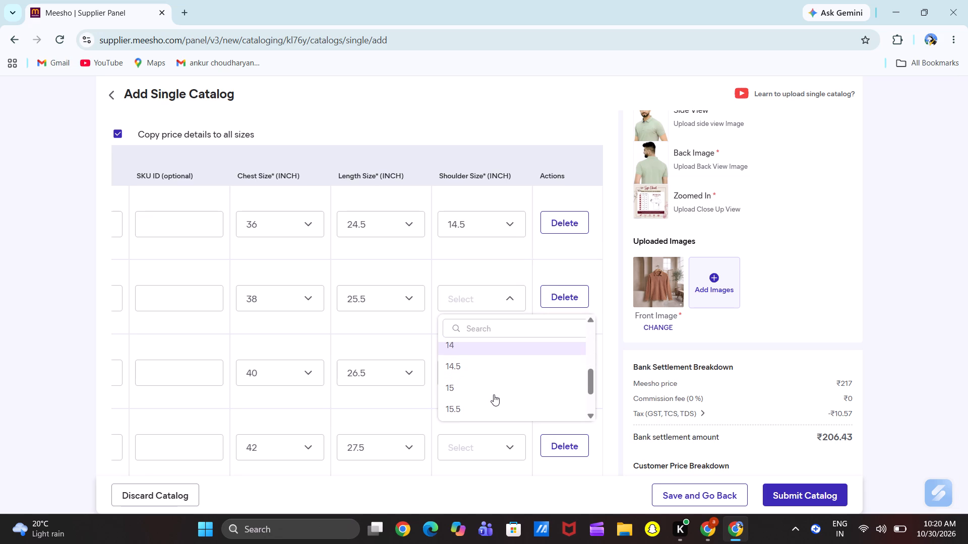
scroll(494, 394, down, 1)
click(494, 394)
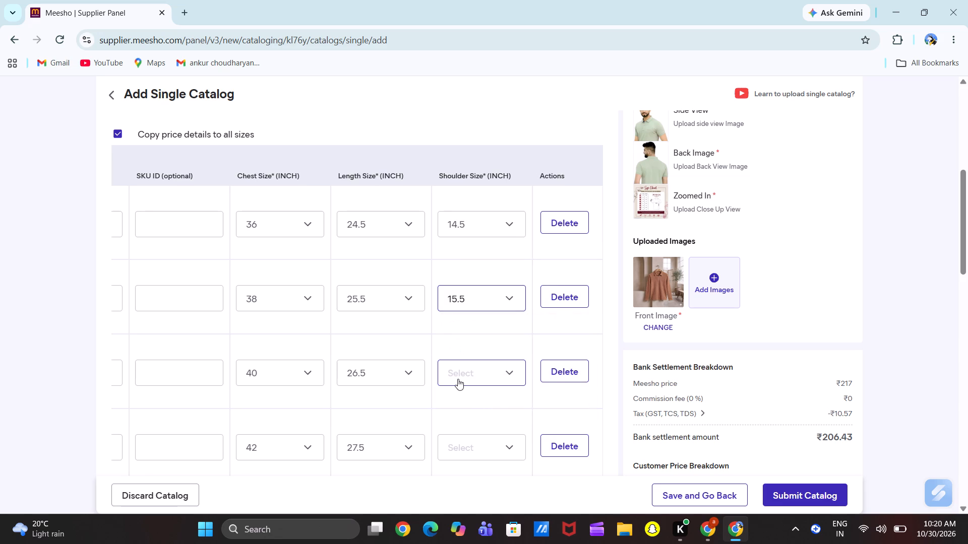
Set Product 2's shoulder size to 16.5 inches for size L and 17.5 inches for size XL.
click(458, 379)
scroll(482, 421, down, 2)
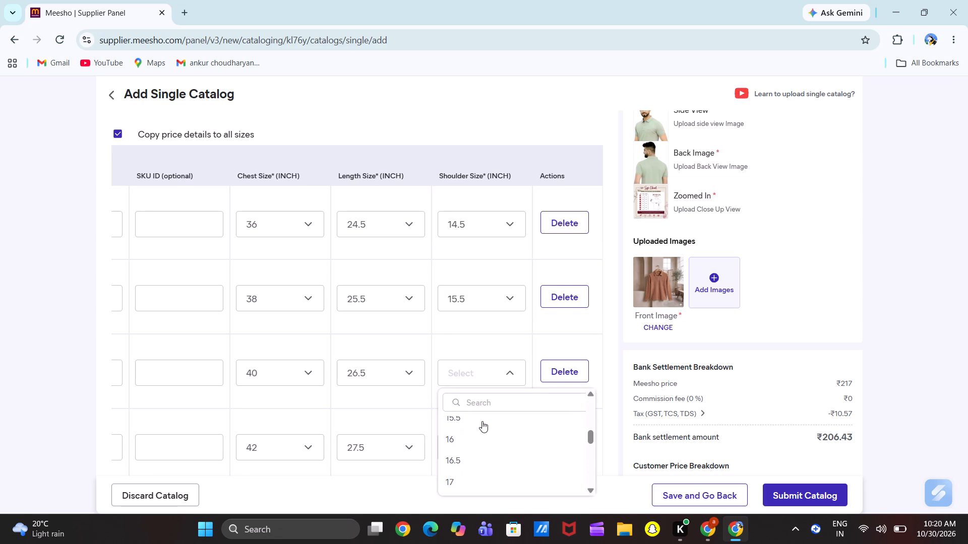
scroll(482, 421, down, 2)
click(482, 421)
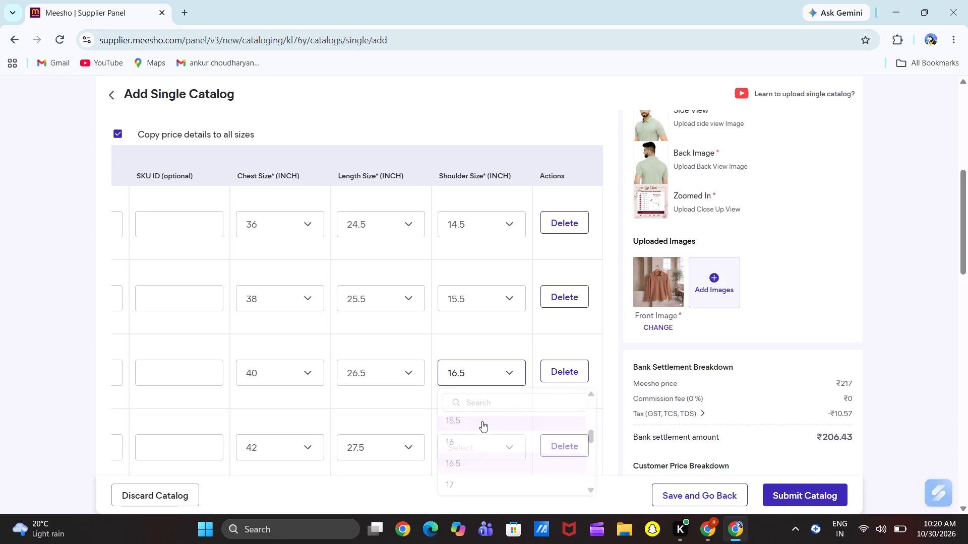
click(481, 441)
scroll(471, 471, down, 1)
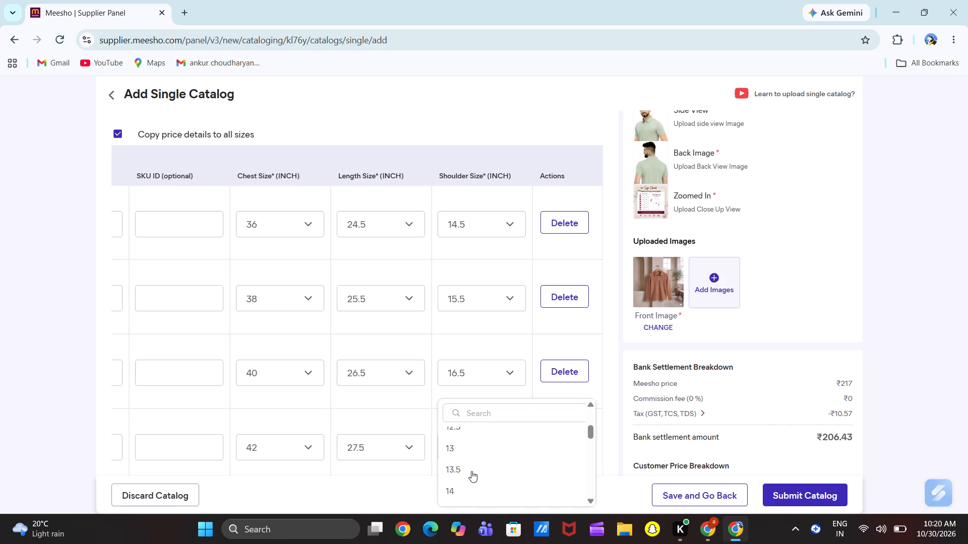
scroll(471, 471, down, 3)
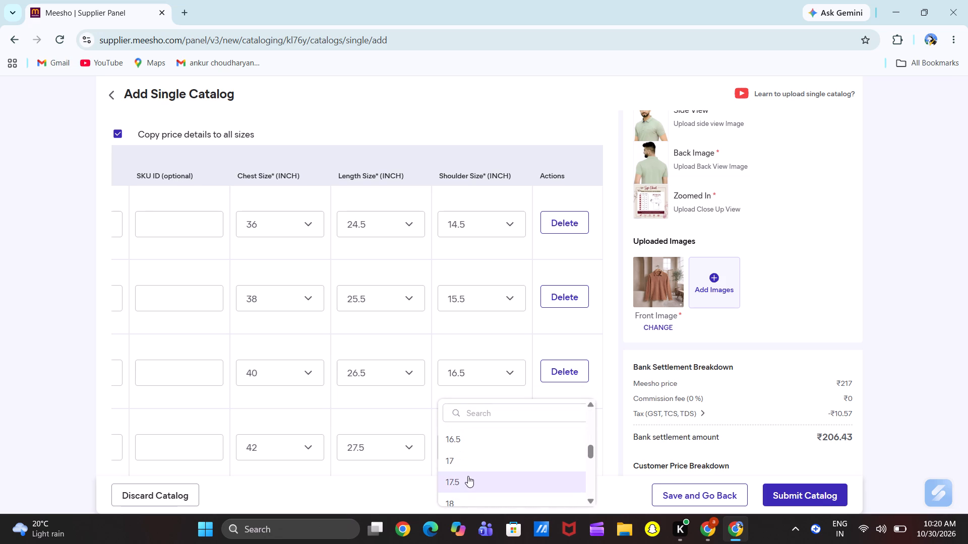
click(464, 480)
In Product 2's Product Details, set the color to Caramel Brown.
scroll(379, 465, down, 4)
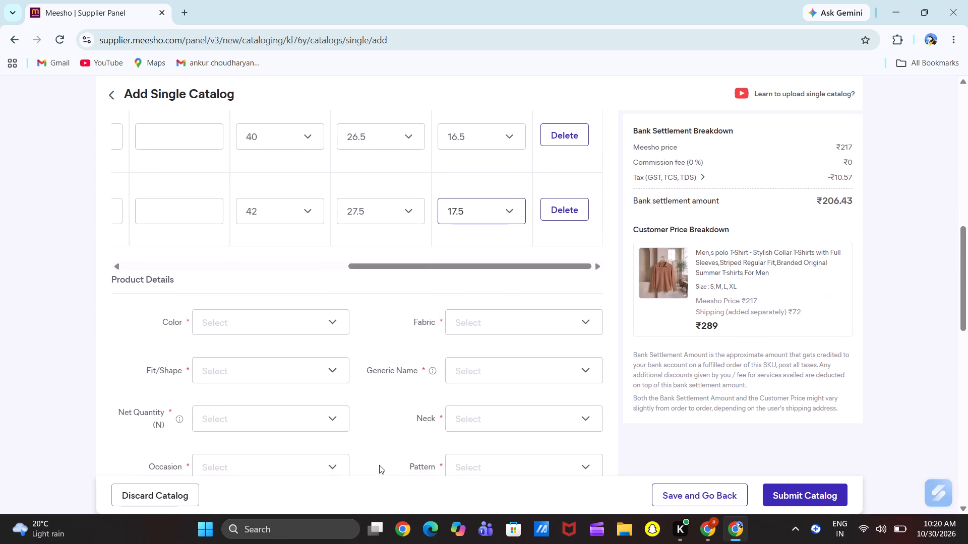
click(237, 319)
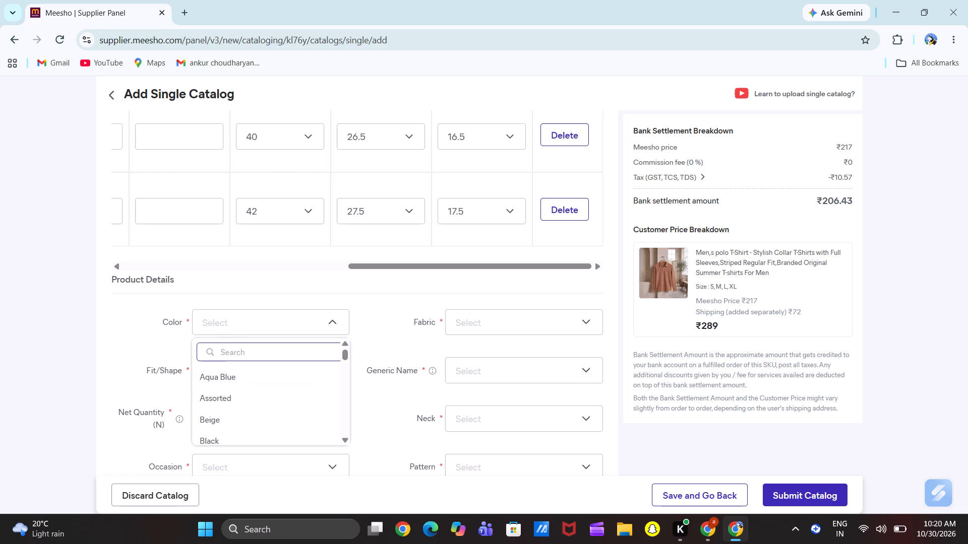
click(254, 348)
text(CE)
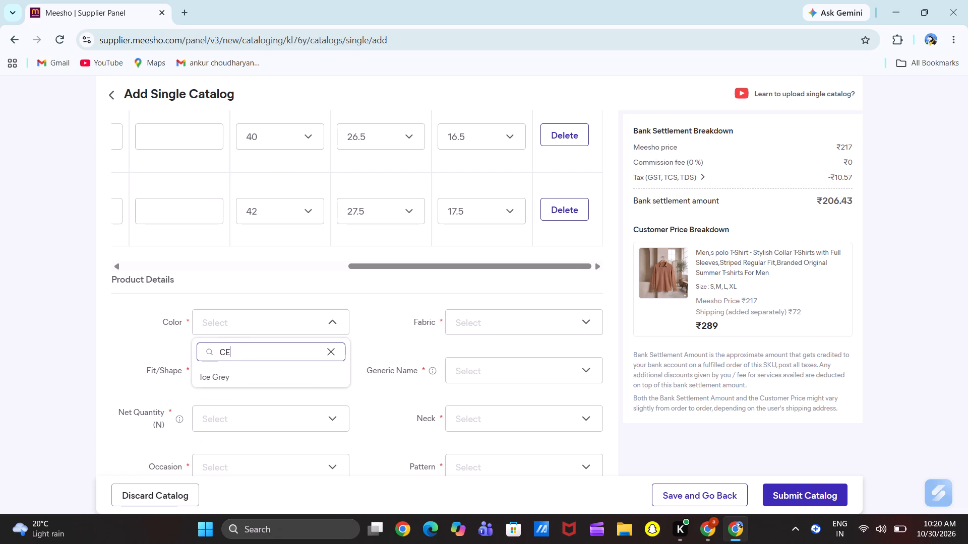
key(BackSpace)
key(a)
click(203, 377)
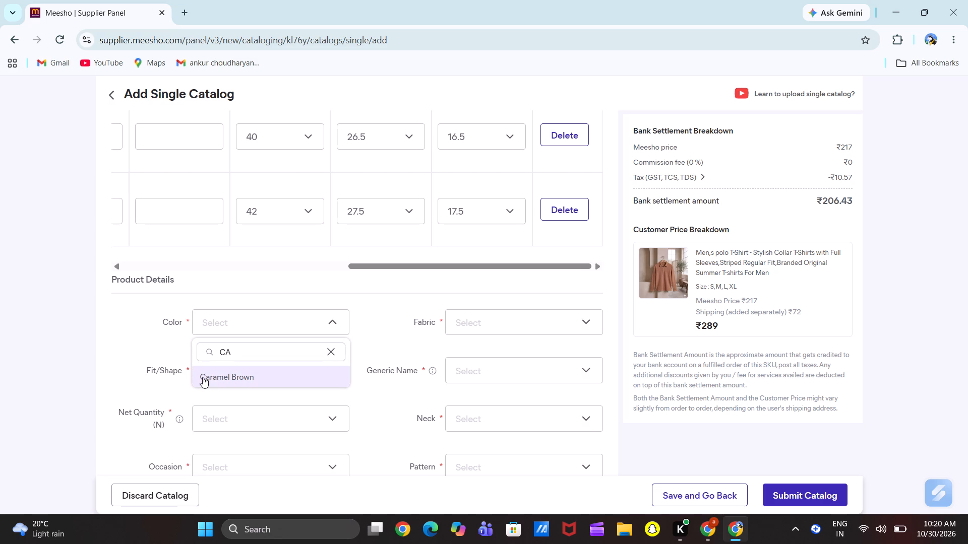
Set Product 2's fabric to Cotton Blend and its fit/shape to Regular.
click(275, 379)
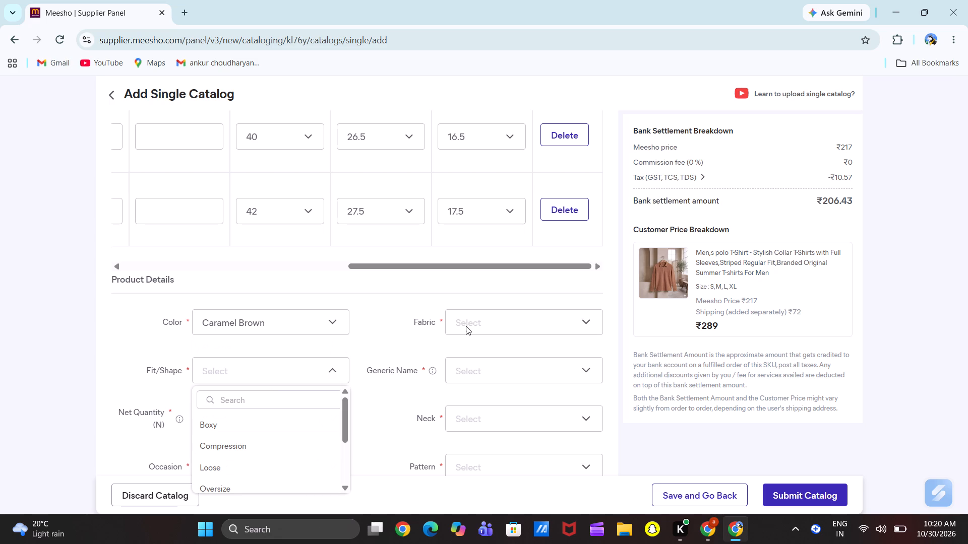
click(490, 320)
click(516, 333)
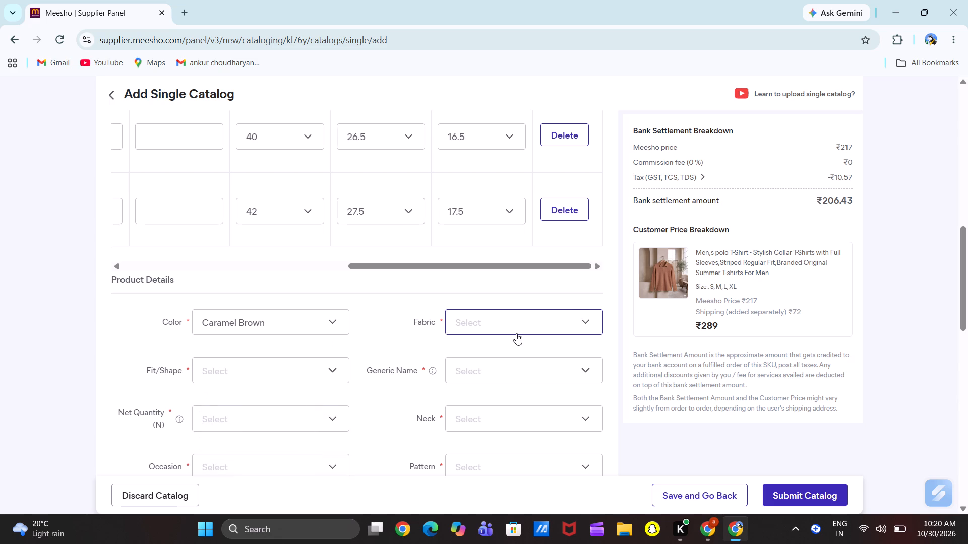
scroll(488, 405, down, 2)
click(488, 405)
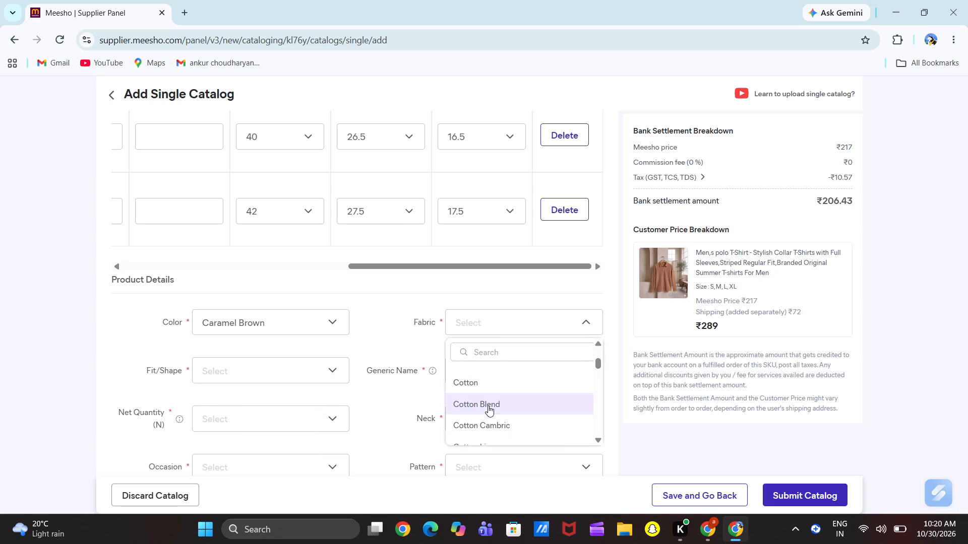
click(253, 376)
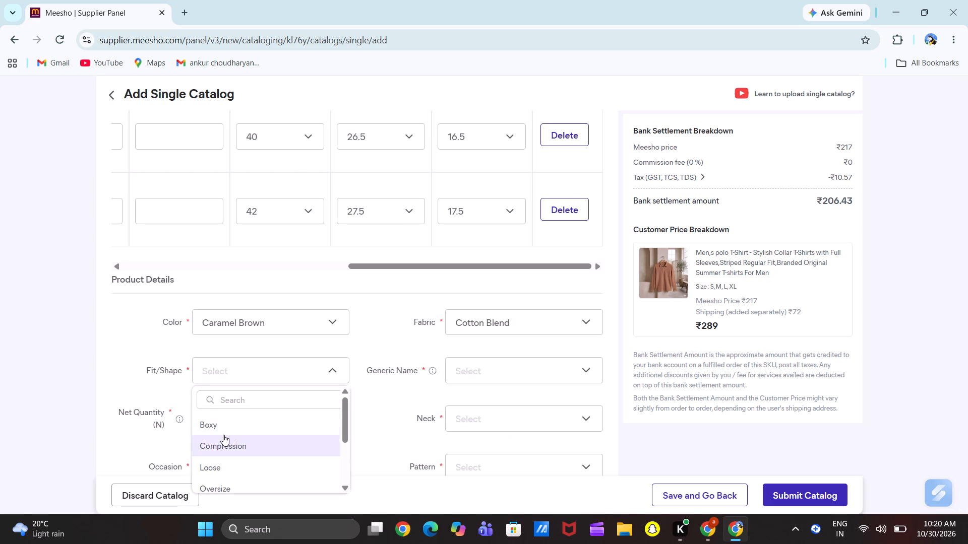
scroll(223, 435, down, 1)
click(223, 435)
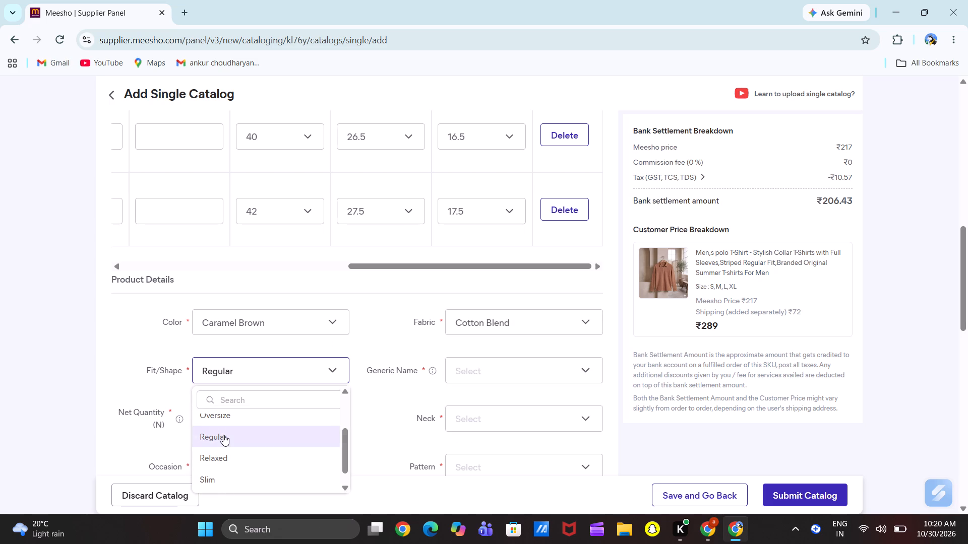
Set Product 2's generic name to Tshirts.
click(483, 374)
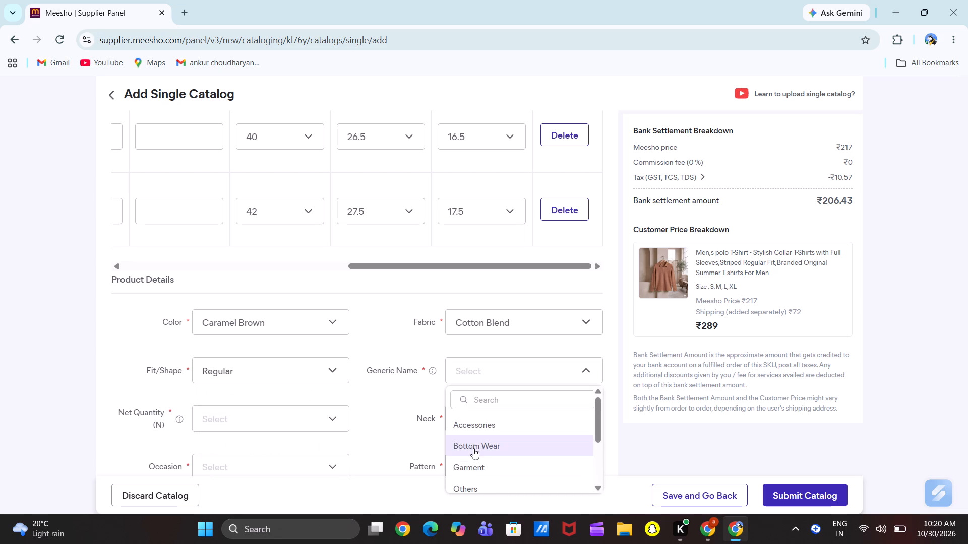
scroll(473, 448, down, 2)
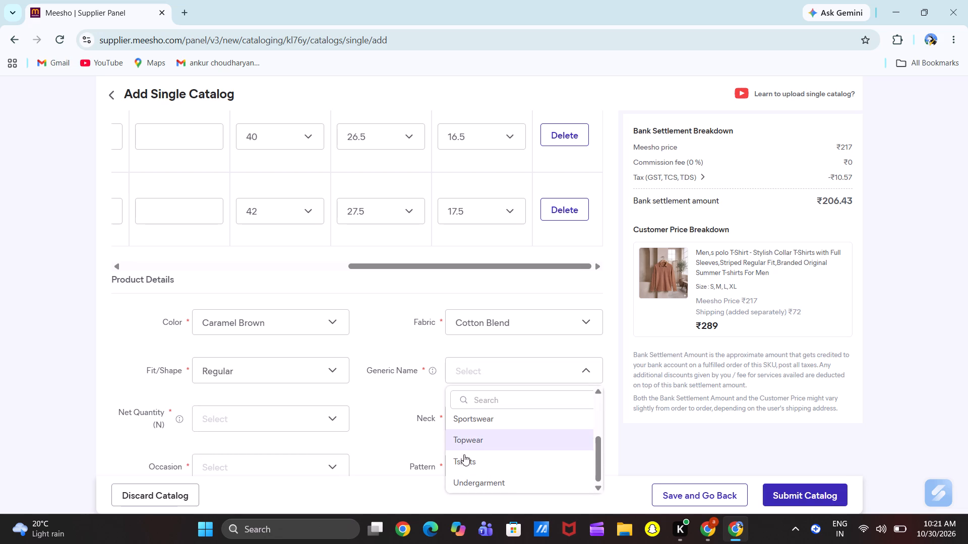
click(480, 460)
Set Product 2's net quantity to 1 and its neck to Polo.
click(268, 425)
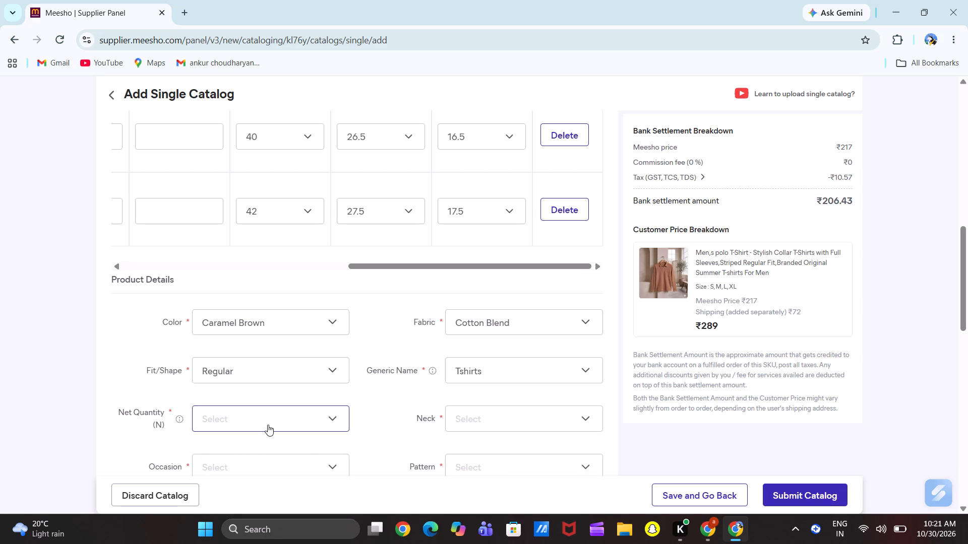
click(230, 440)
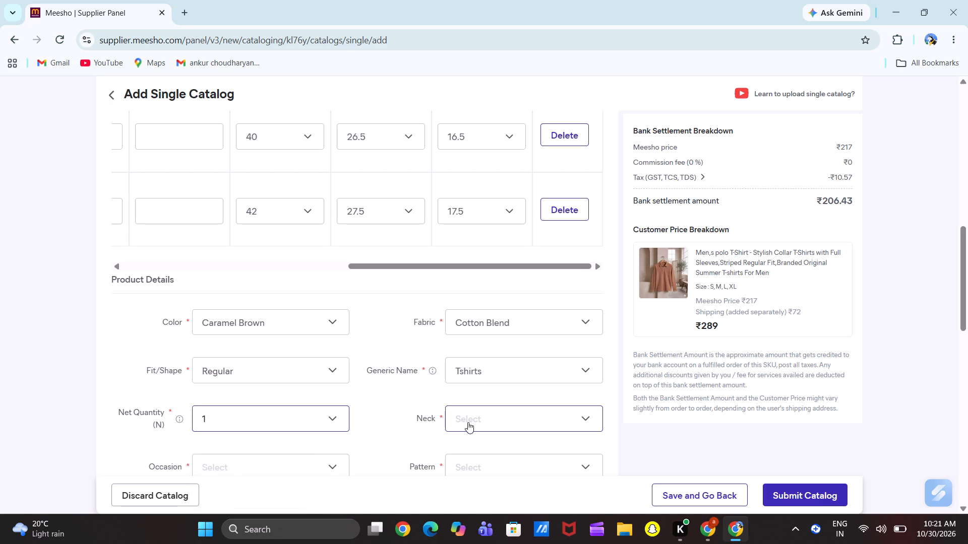
click(482, 414)
scroll(468, 469, down, 1)
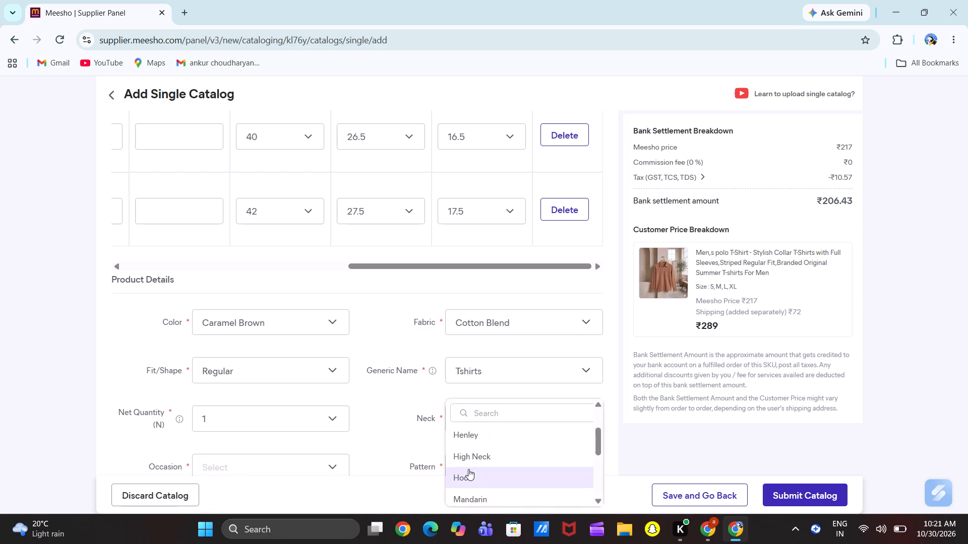
scroll(468, 469, down, 1)
click(468, 469)
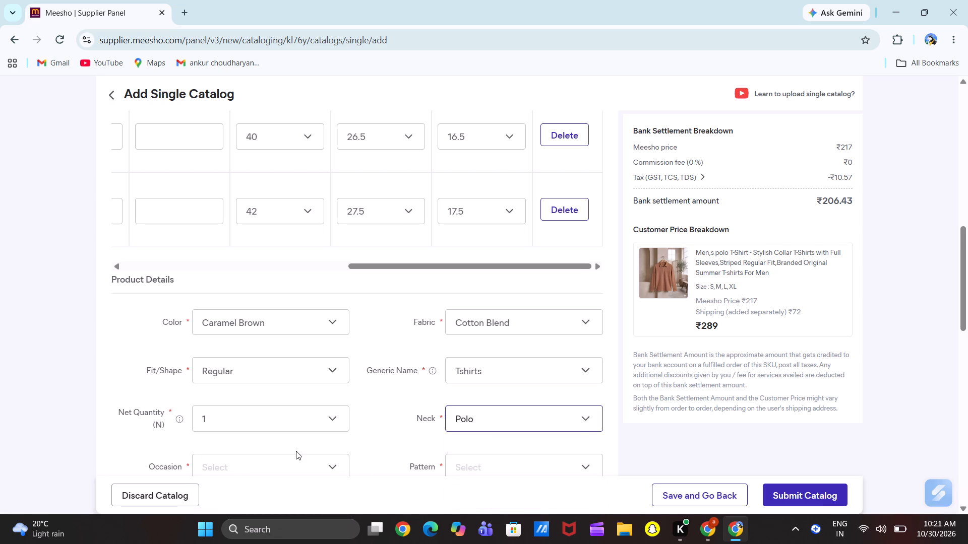
Set Product 2's occasion to Casual in the Product Details.
scroll(296, 451, down, 1)
click(258, 385)
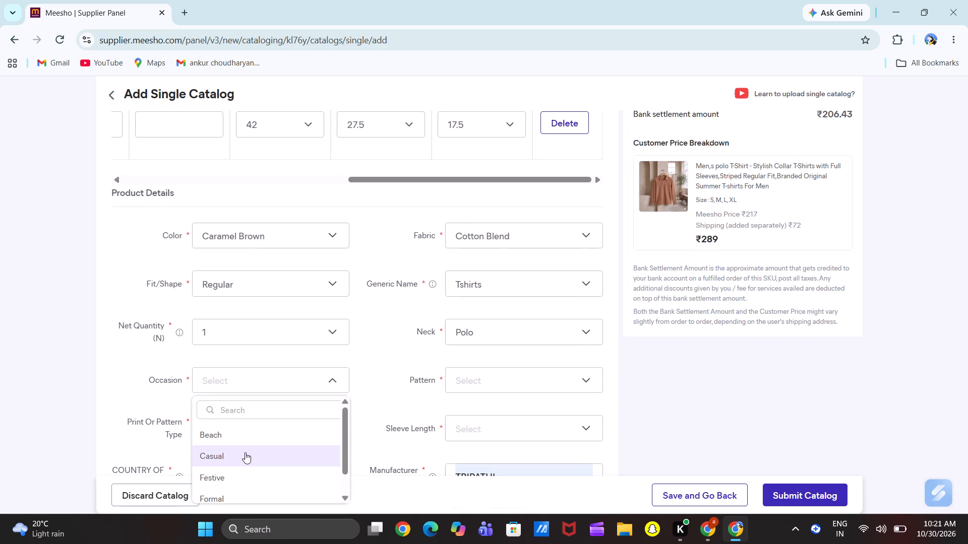
click(245, 452)
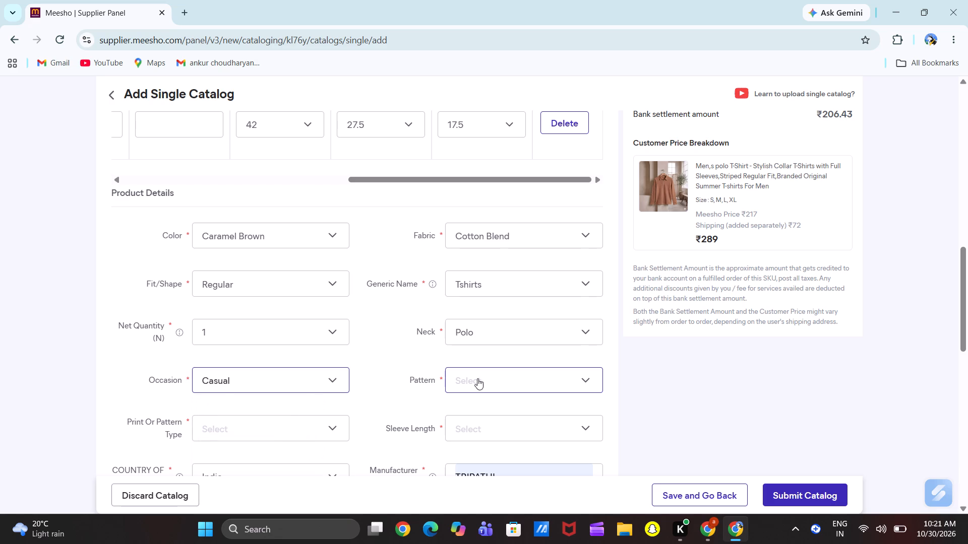
Set Product 2's pattern to Solid in the Product Details.
click(477, 378)
click(458, 456)
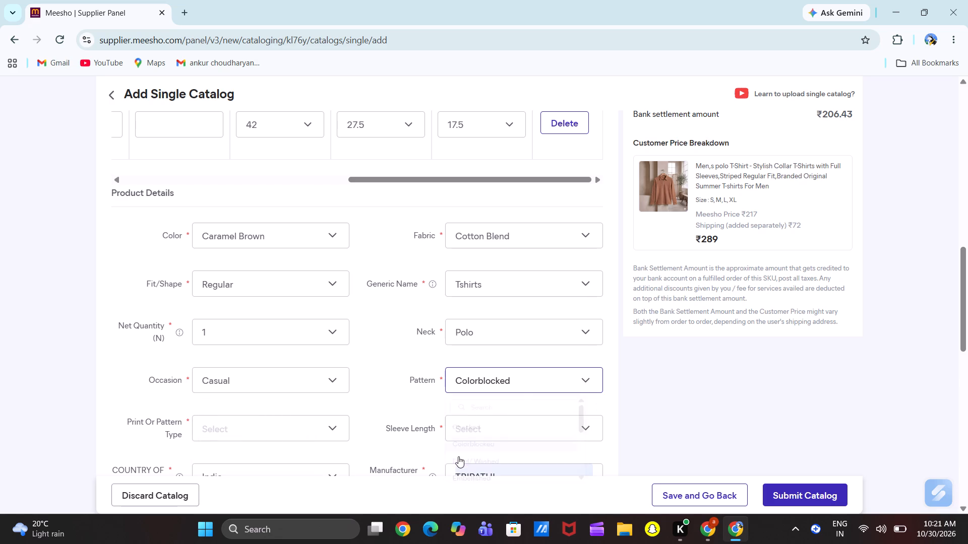
click(527, 380)
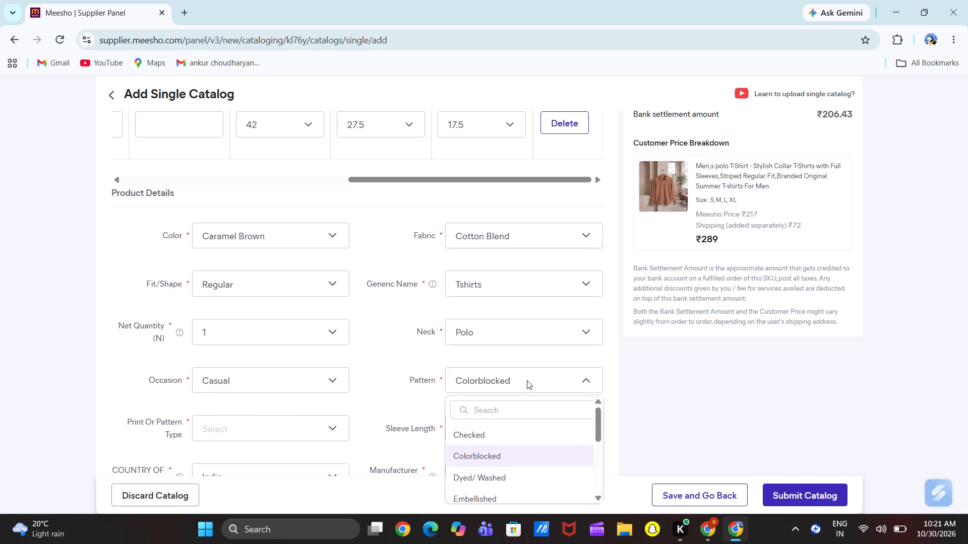
key(BackSpace)
key(BackSpace)
click(512, 414)
scroll(498, 451, down, 2)
click(498, 451)
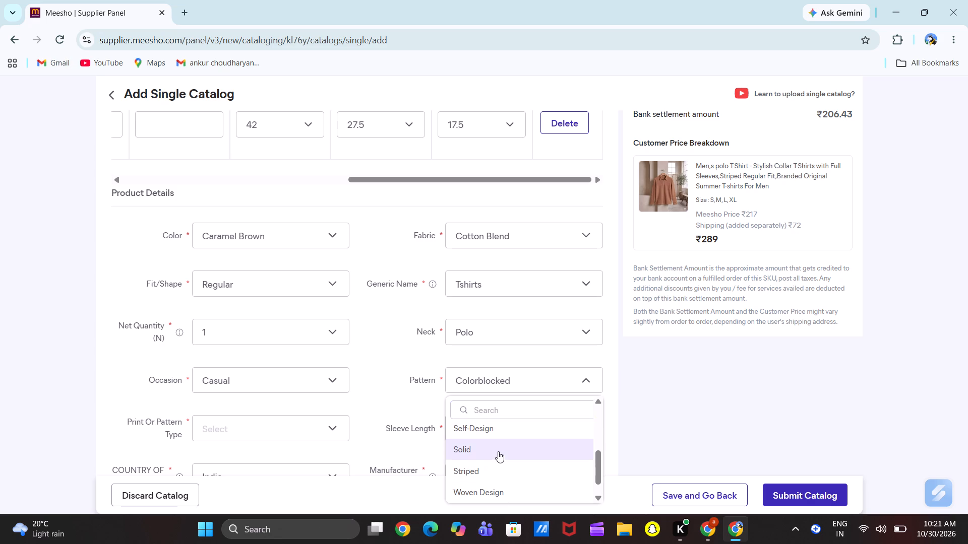
Find Solid among the print or pattern types and set it for Product 2.
click(264, 430)
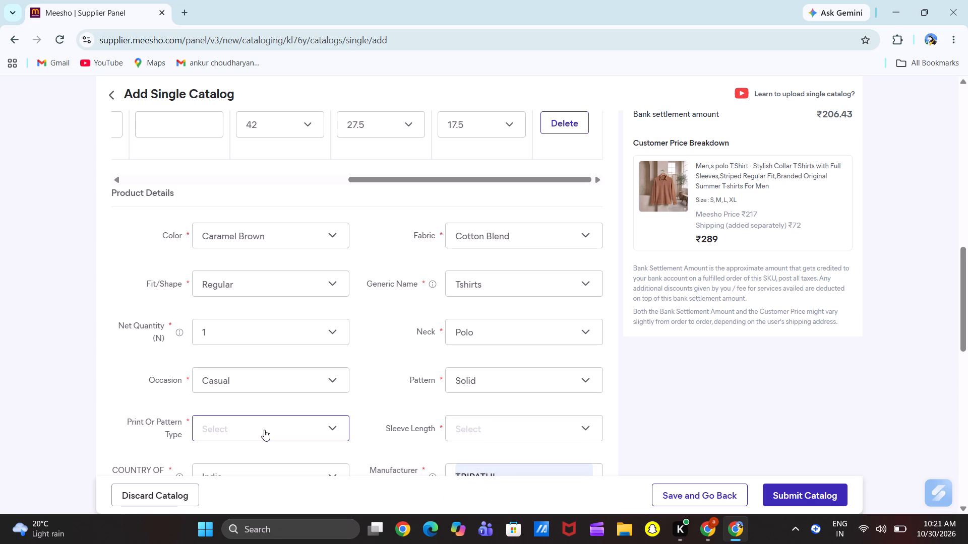
click(246, 417)
text(SO)
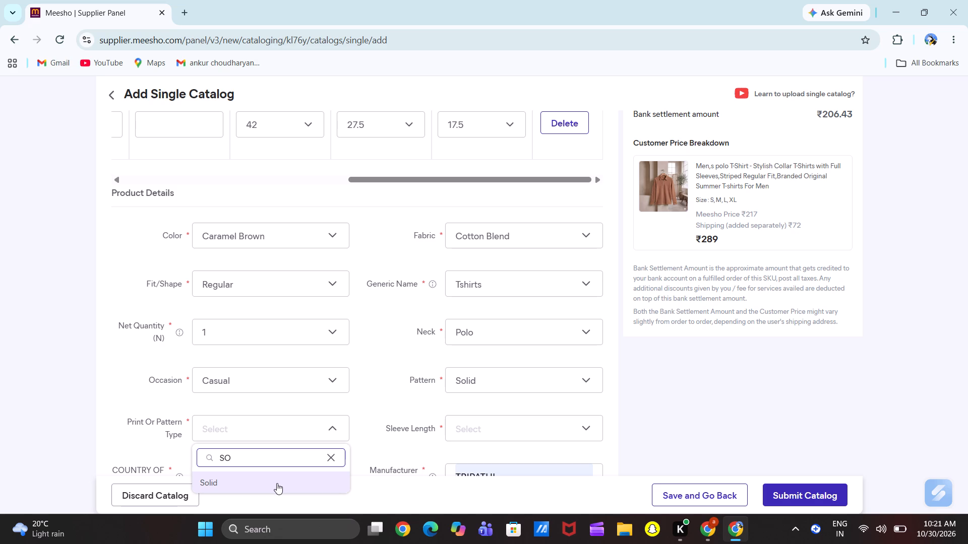
click(247, 482)
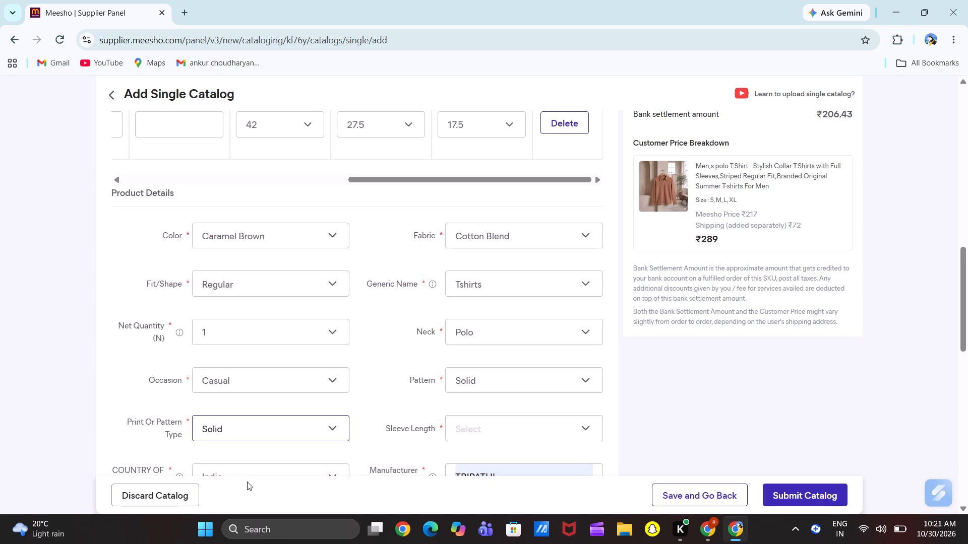
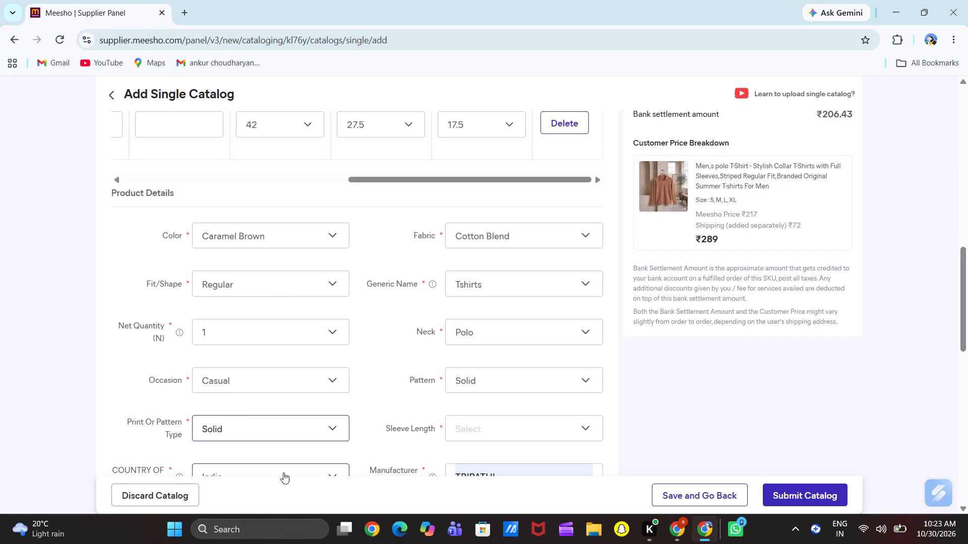
Set Product 2's sleeve length to Long Sleeves in the Product Details.
click(496, 426)
click(471, 445)
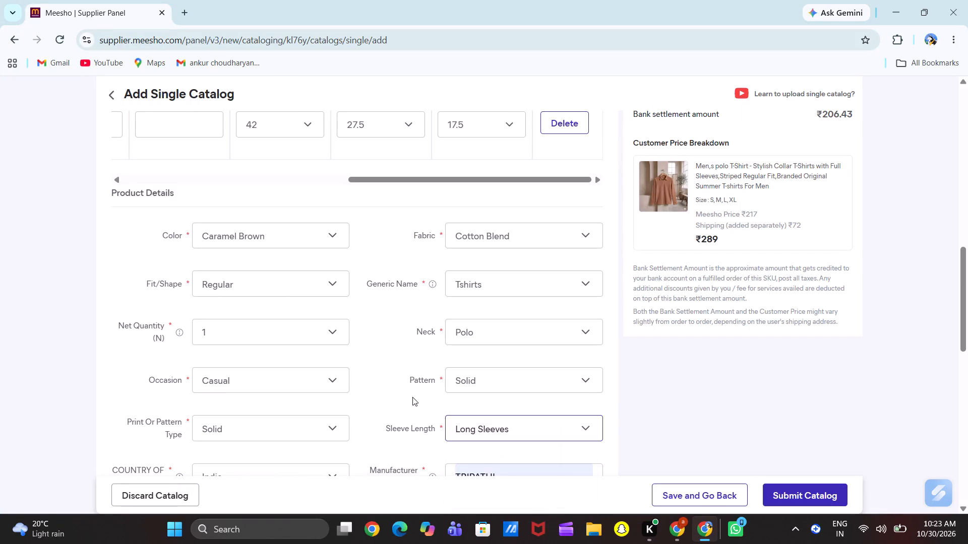
Set Product 2's length to Regular in the Other Attributes.
scroll(412, 397, down, 6)
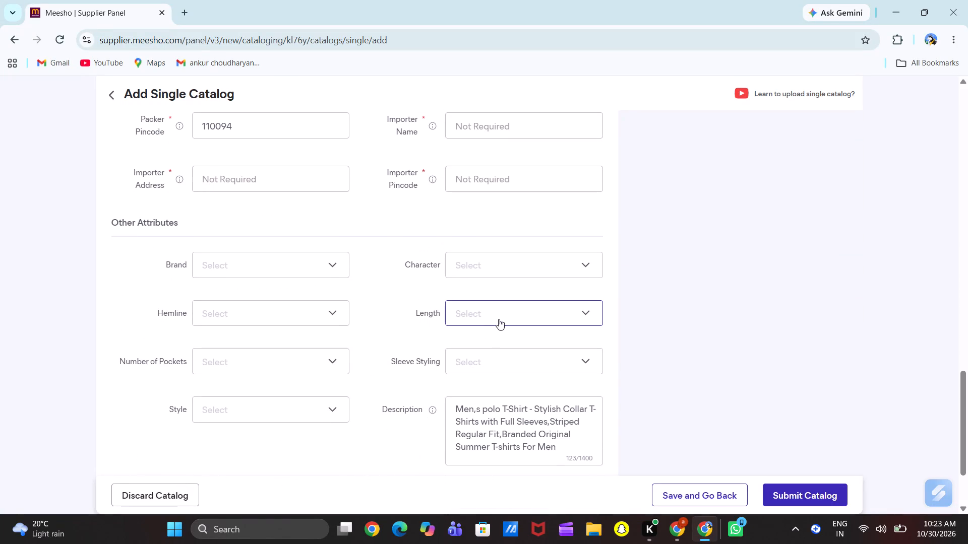
click(499, 319)
click(495, 404)
Set Product 2's style to Korean and its number of pockets to No Pocket in the Other Attributes.
click(278, 406)
click(264, 479)
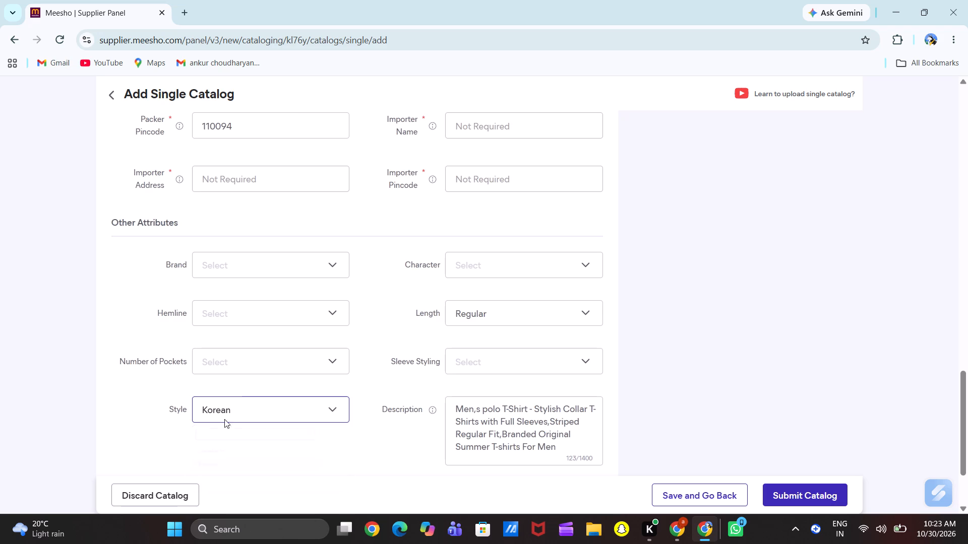
click(264, 361)
click(251, 459)
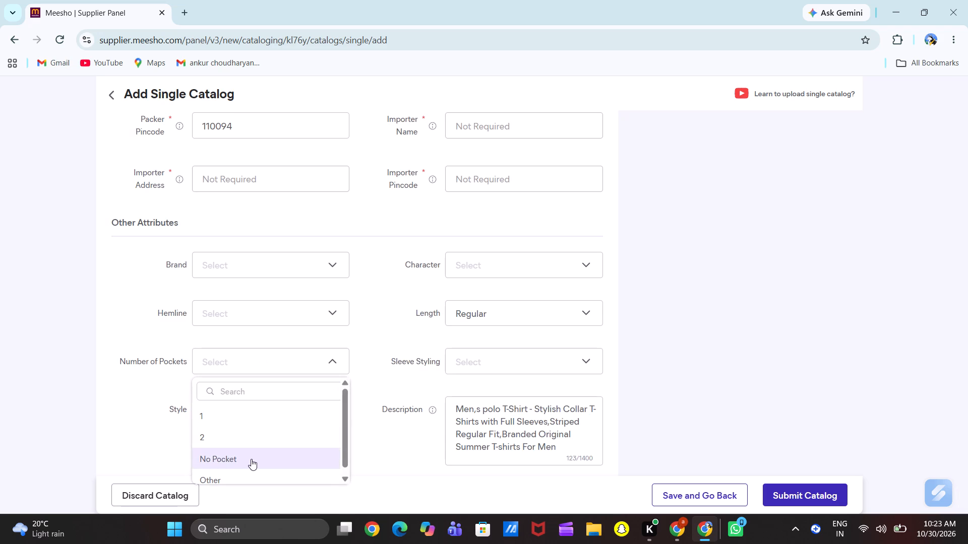
Switch to Product 3 and enter FULL@KARARA;[WHITE]'' as its style code.
scroll(412, 311, up, 9)
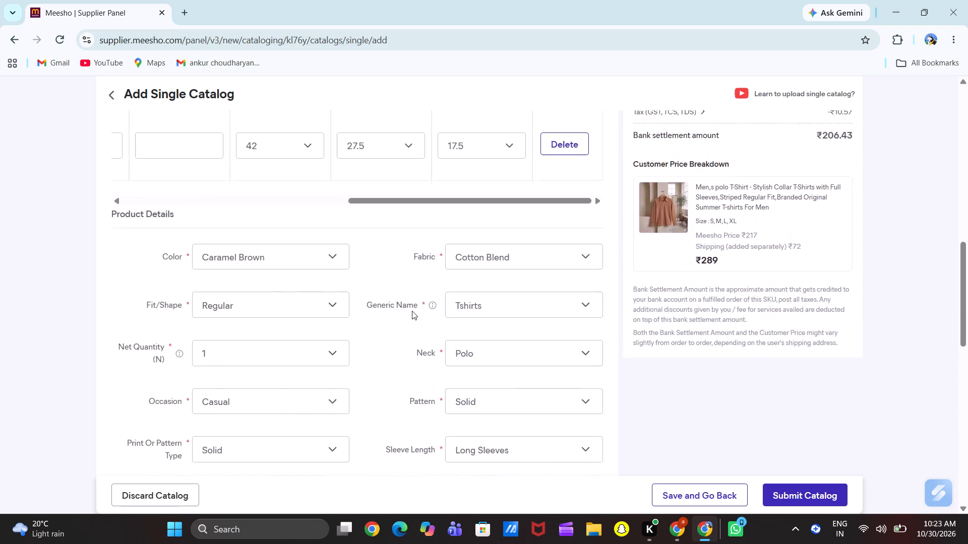
scroll(412, 311, up, 4)
scroll(379, 258, up, 4)
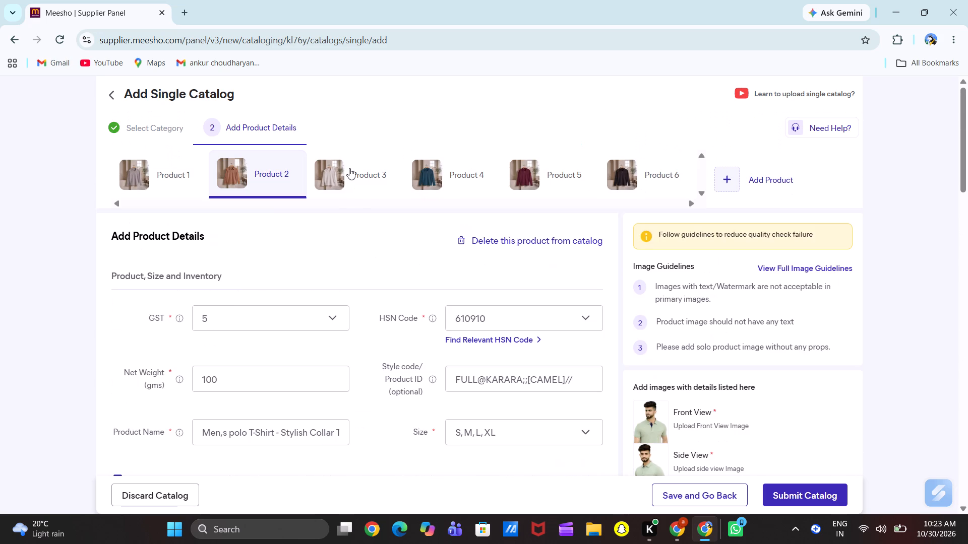
click(349, 168)
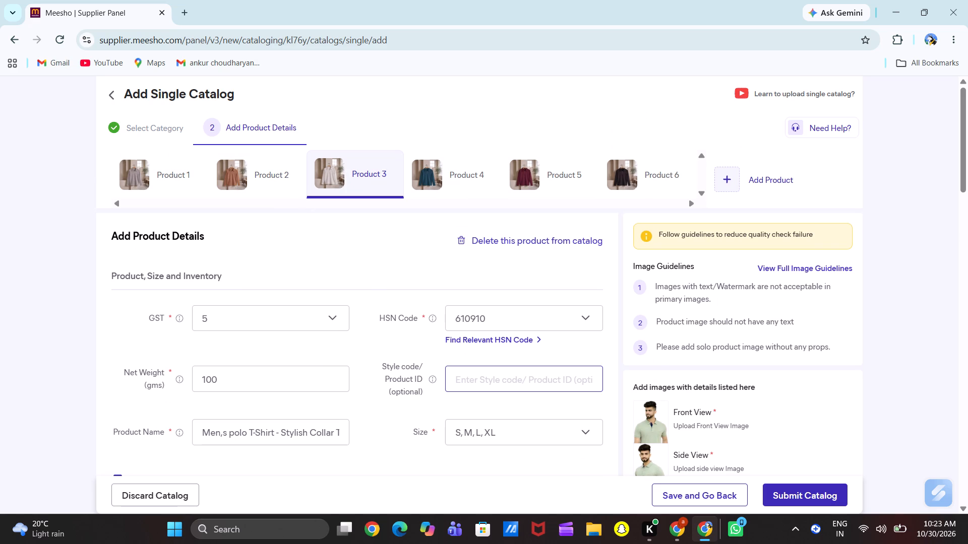
click(473, 384)
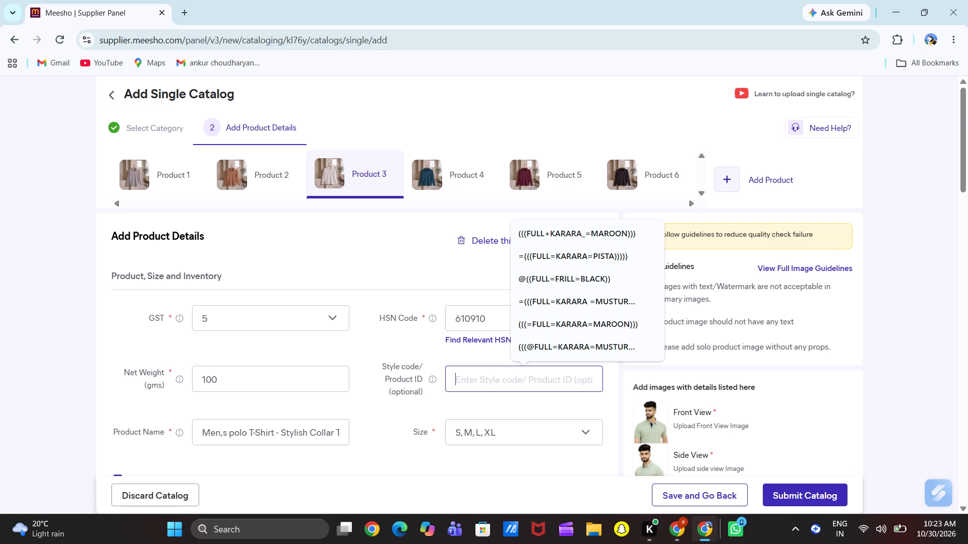
text(FU)
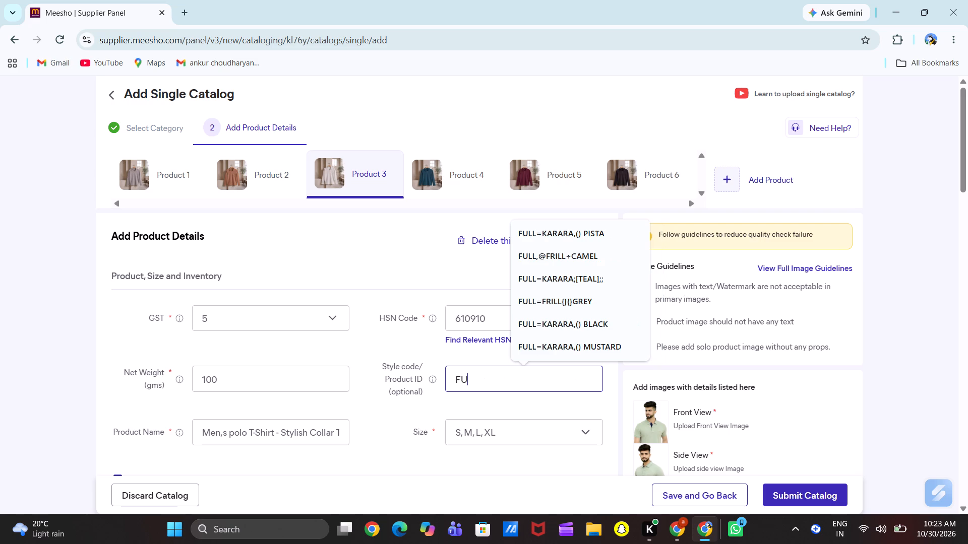
text(LL)
key(shift+at)
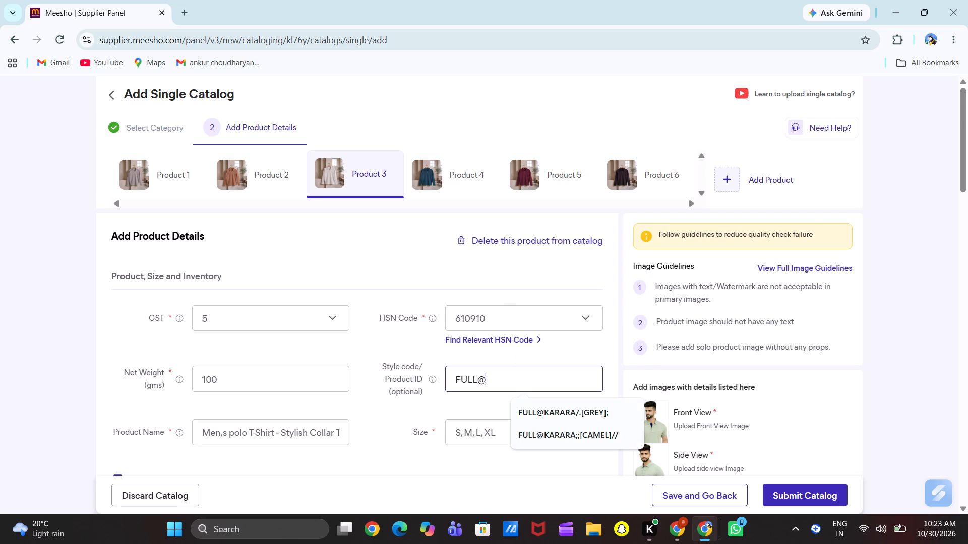
text(KARARA)
text(;[)
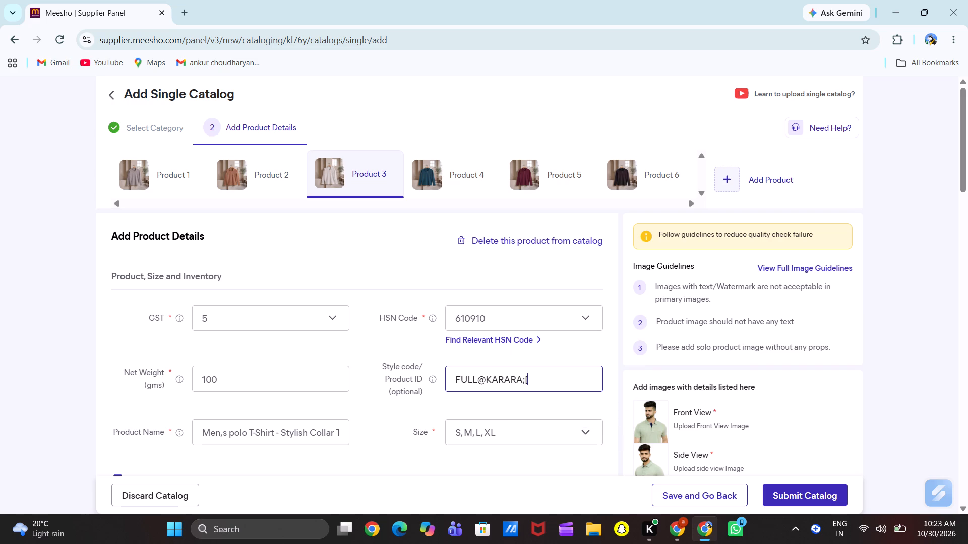
text(WHITE)
key(bracketright)
text('')
Set Product 3's Meesho price to 217 and its wrong/defective returns price to 216 for all sizes.
scroll(410, 387, down, 4)
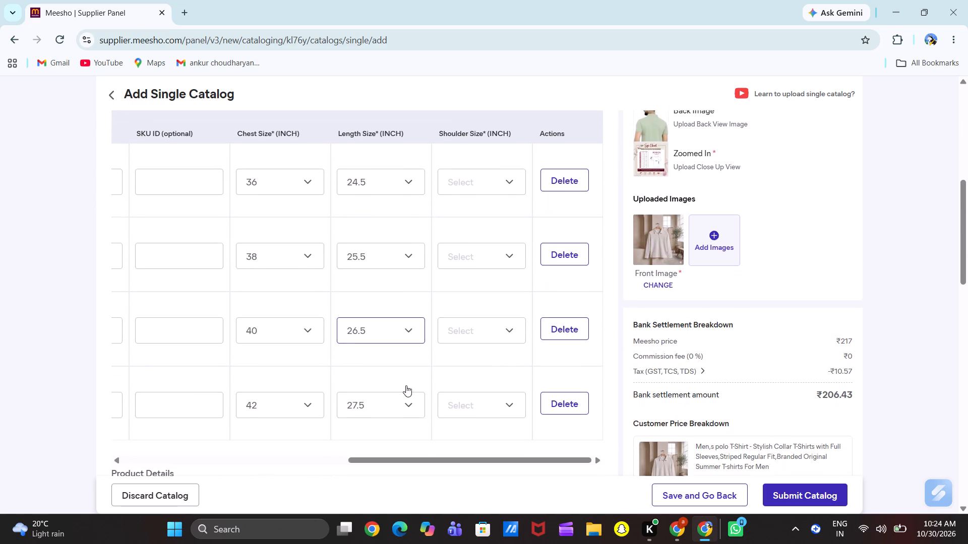
scroll(305, 324, right, 4)
click(206, 174)
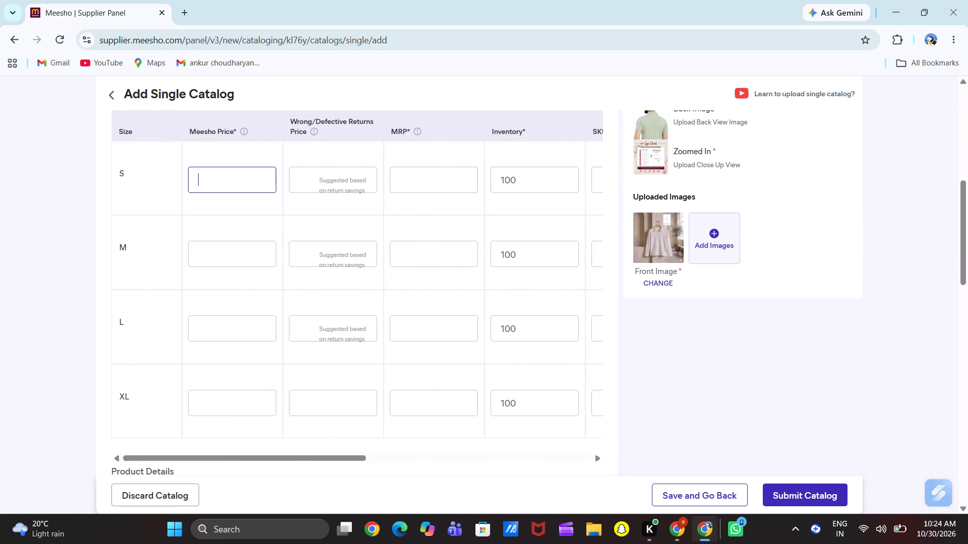
text(217)
click(301, 179)
click(315, 180)
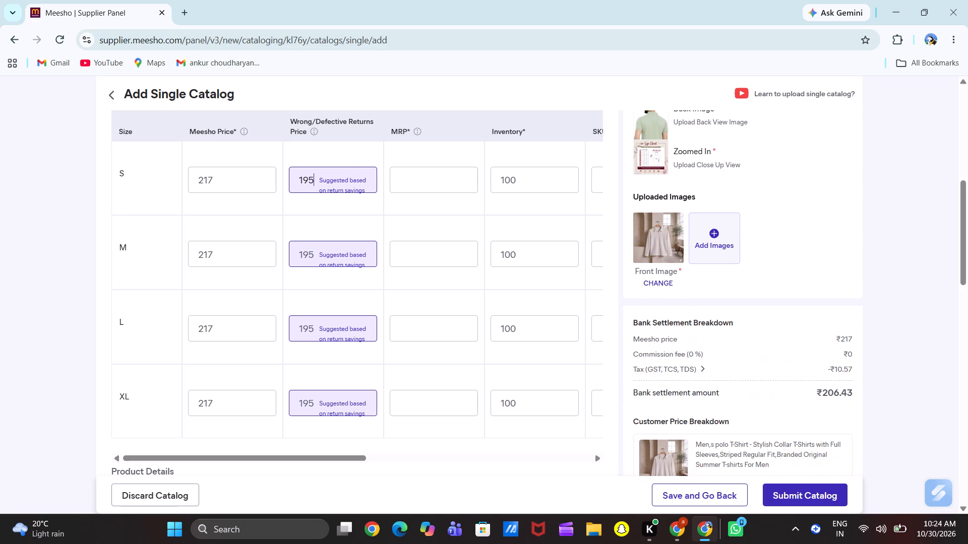
key(BackSpace)
key(BackSpace)
key(BackSpace)
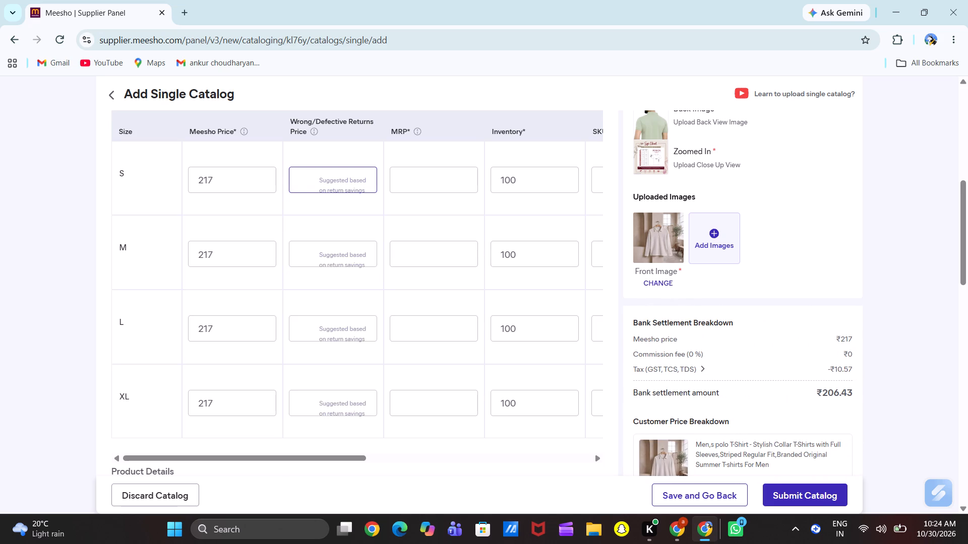
text(216)
Set Product 3's MRP to 799 for all sizes.
click(441, 172)
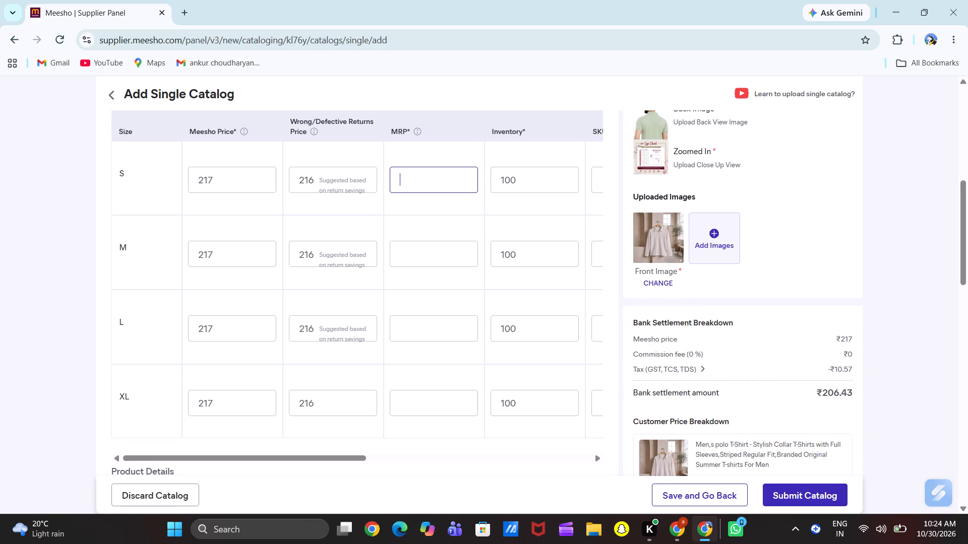
text(700)
key(BackSpace)
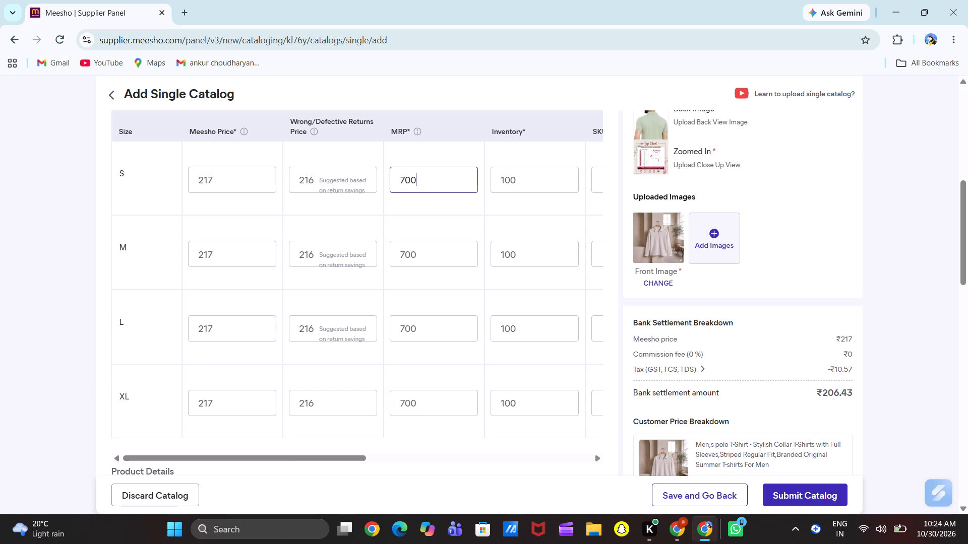
key(BackSpace)
text(99)
Set Product 3's shoulder size to 14.5 inches for size S and 15.5 inches for size M.
scroll(412, 231, left, 4)
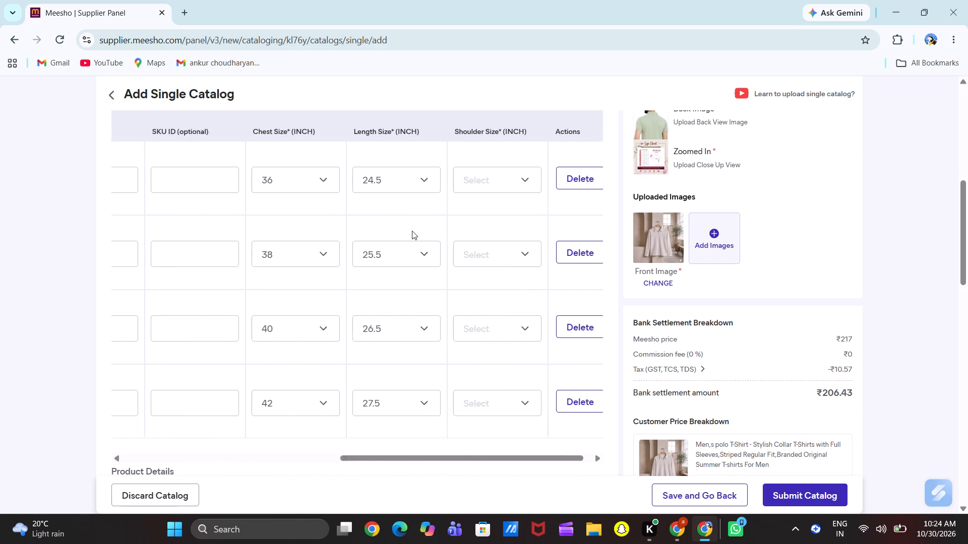
click(471, 185)
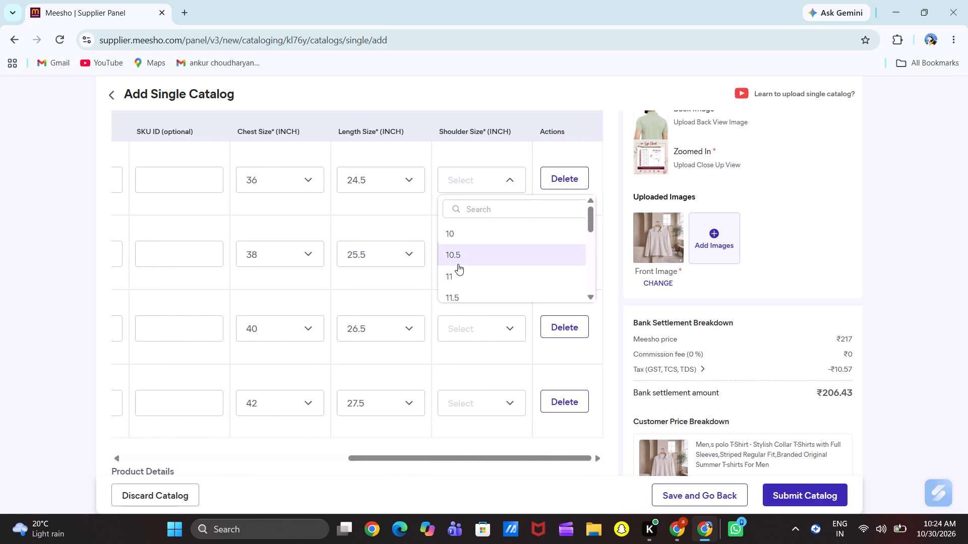
scroll(458, 264, down, 2)
click(454, 251)
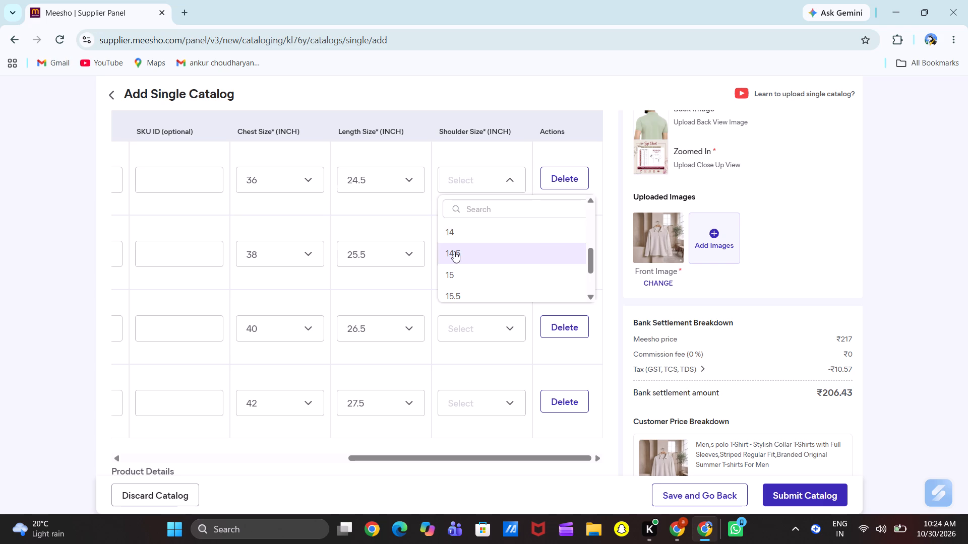
click(464, 262)
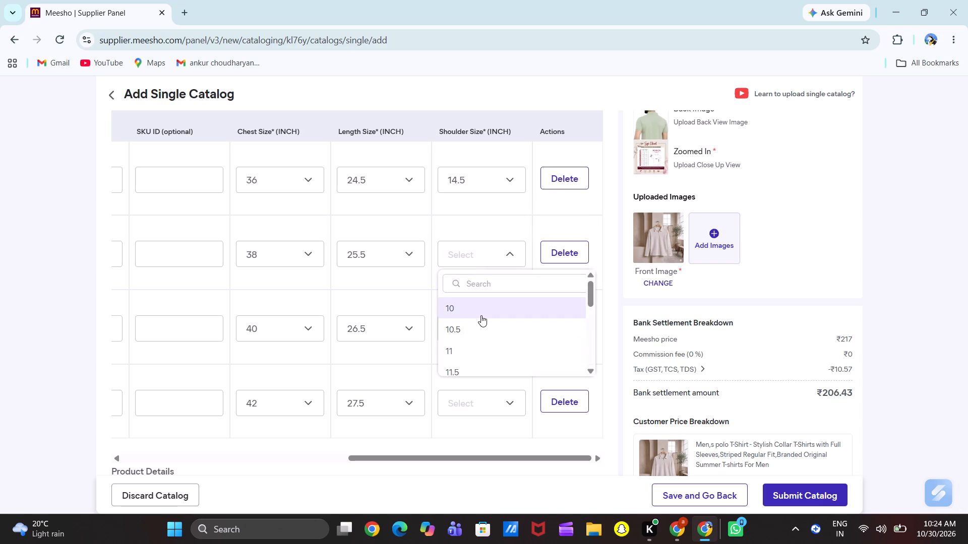
scroll(481, 315, down, 3)
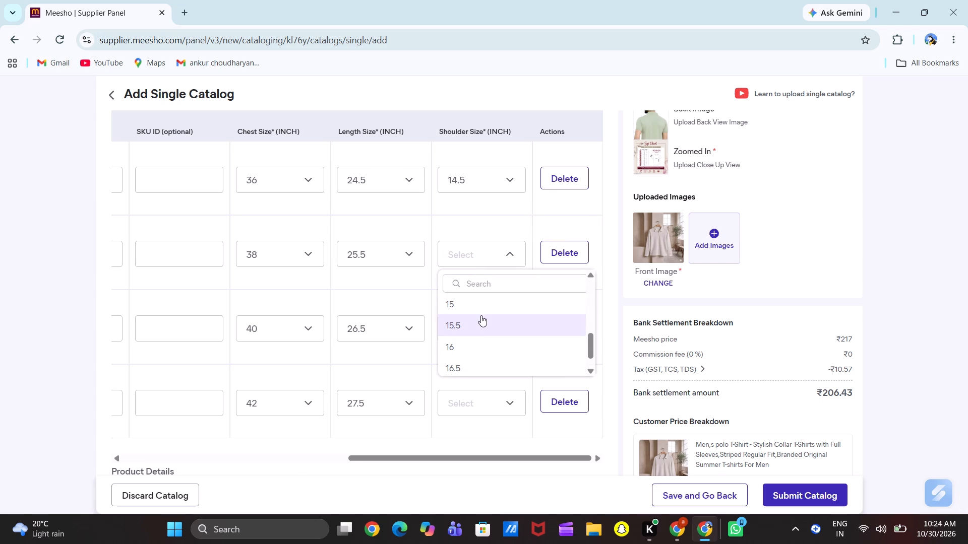
click(478, 315)
Set the shoulder size of Product 3's size L to 16.5 inches.
click(459, 328)
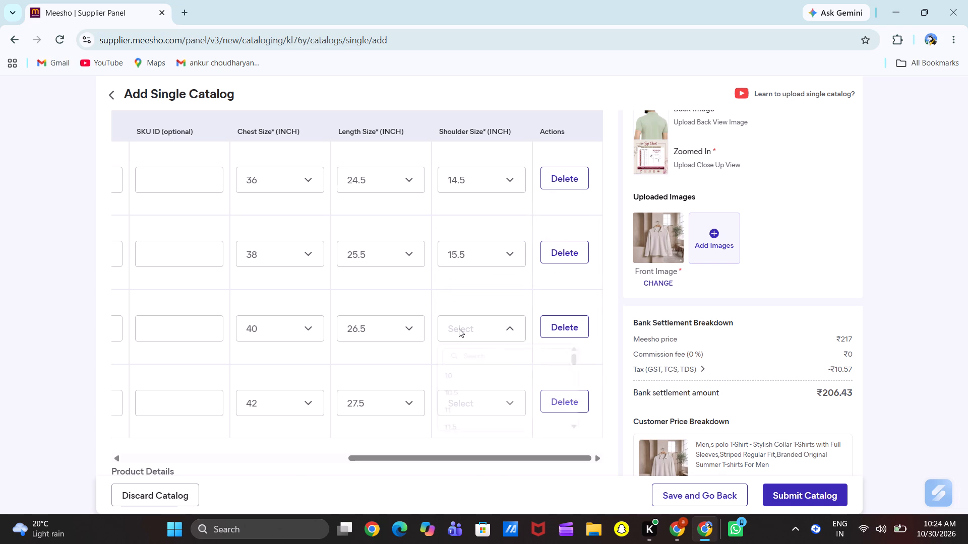
scroll(498, 393, down, 2)
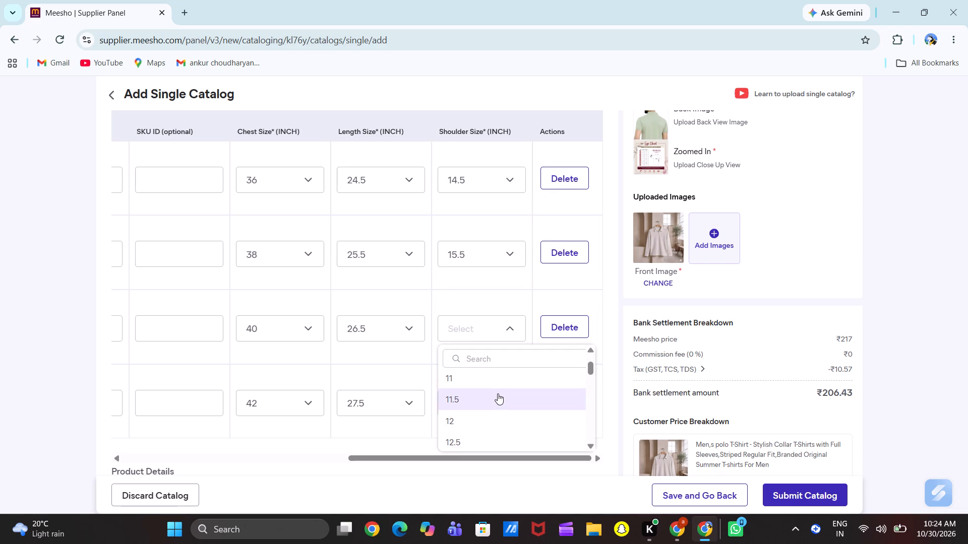
scroll(498, 393, down, 2)
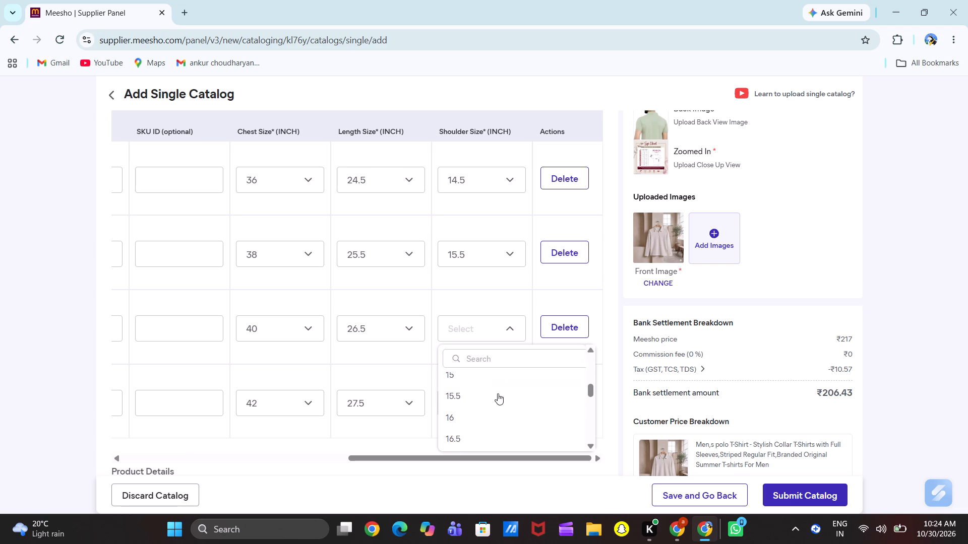
scroll(498, 393, down, 1)
click(498, 393)
Set the shoulder size of Product 3's size XL to 17.5 inches.
click(476, 391)
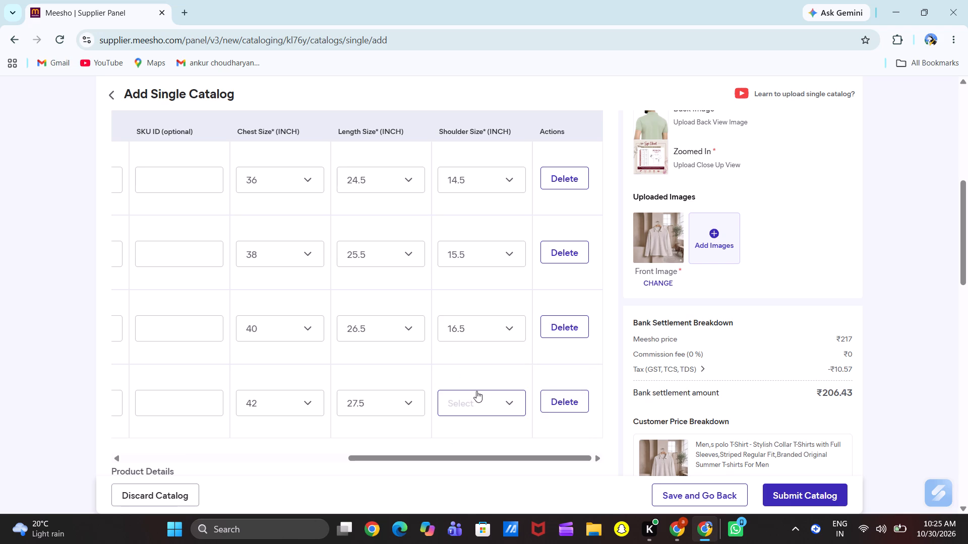
scroll(496, 439, down, 3)
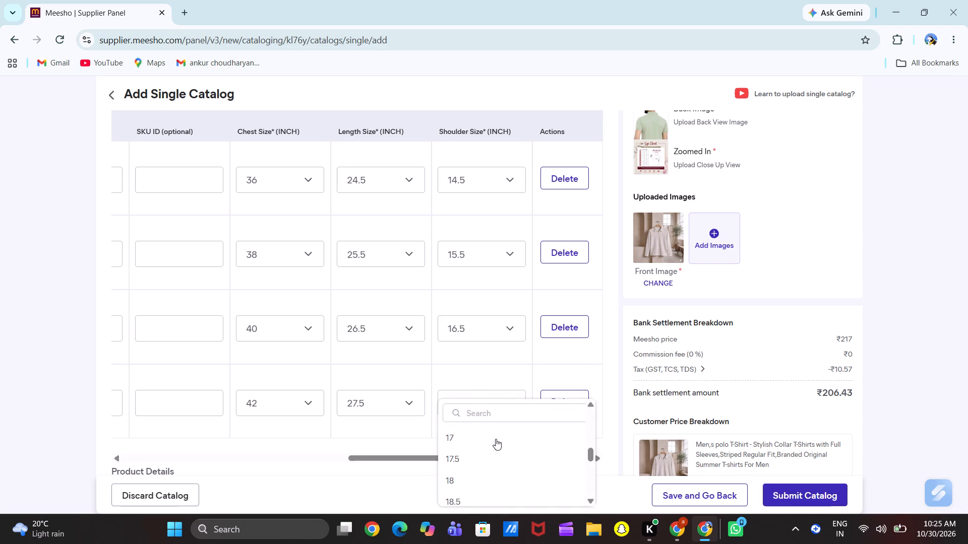
scroll(496, 439, down, 1)
click(496, 439)
Set Product 3's color to White and its fabric to Cotton Blend in the product details.
scroll(441, 370, down, 3)
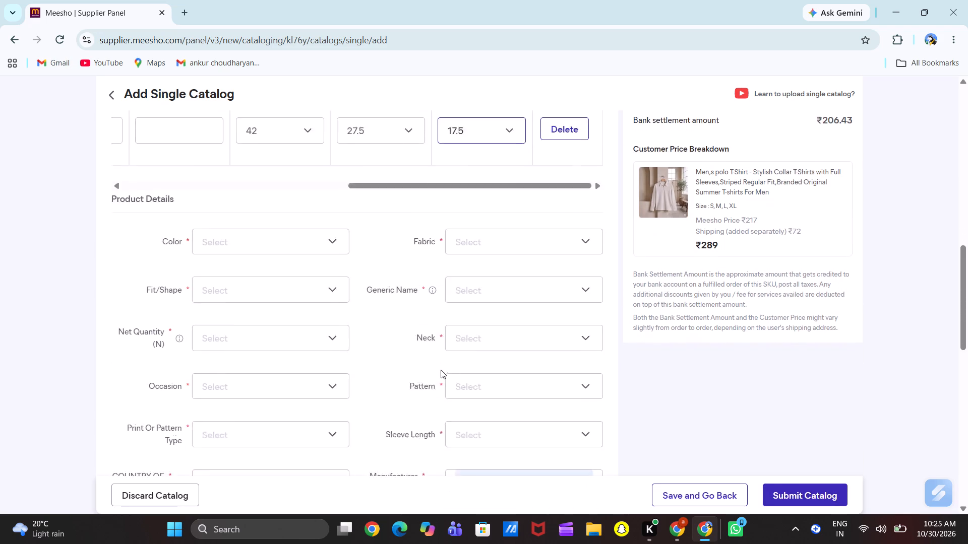
click(273, 217)
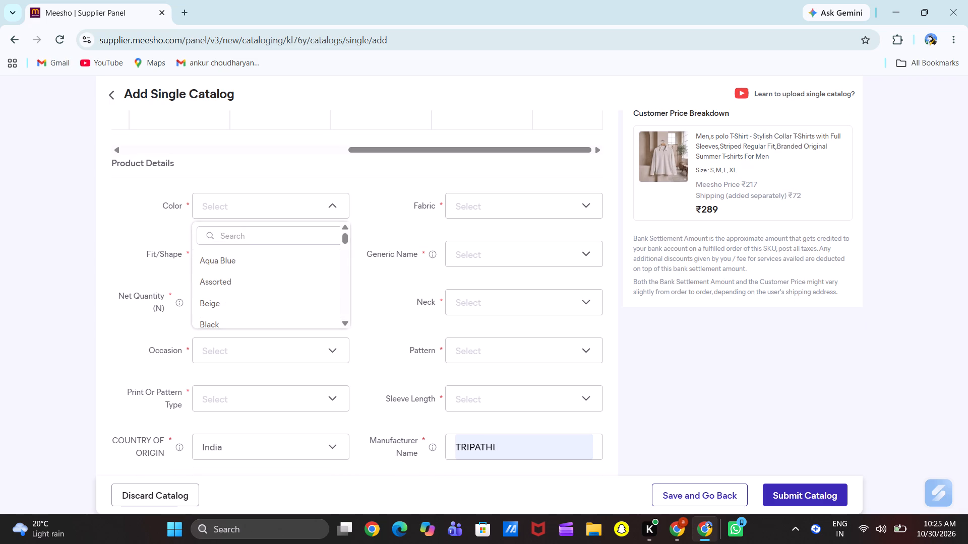
click(252, 241)
text(WHI)
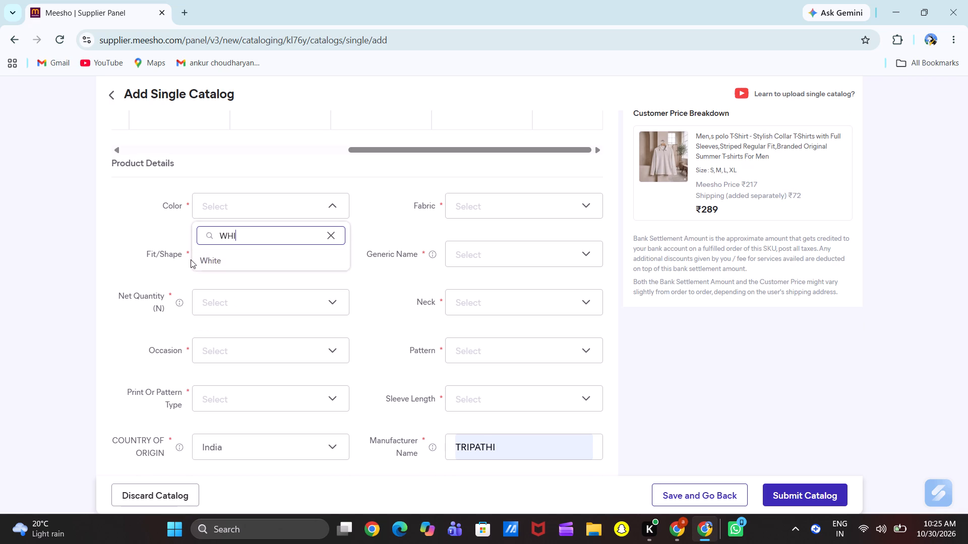
click(211, 257)
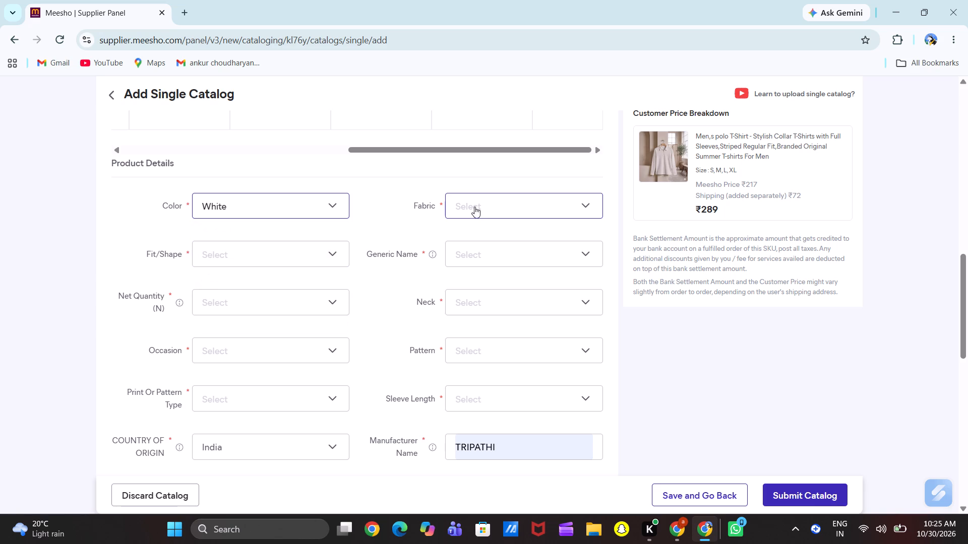
click(475, 206)
scroll(502, 279, down, 1)
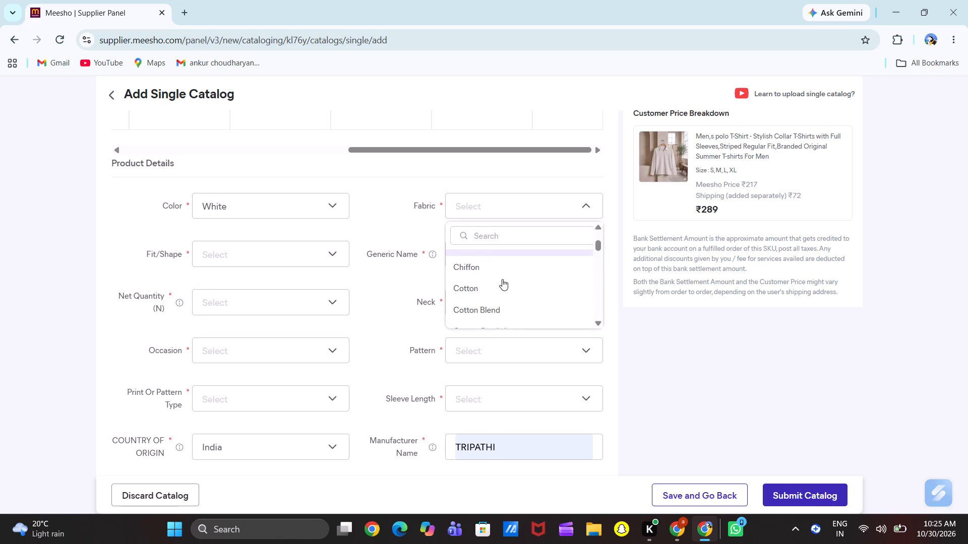
scroll(502, 279, down, 1)
click(502, 279)
Set Product 3's fit/shape to Regular and its generic name to Tshirts.
click(304, 251)
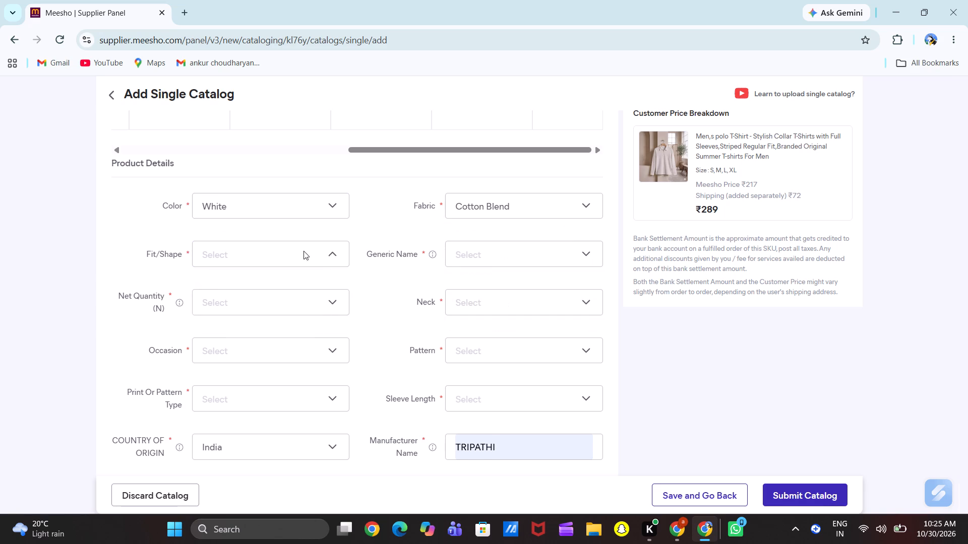
scroll(259, 351, down, 1)
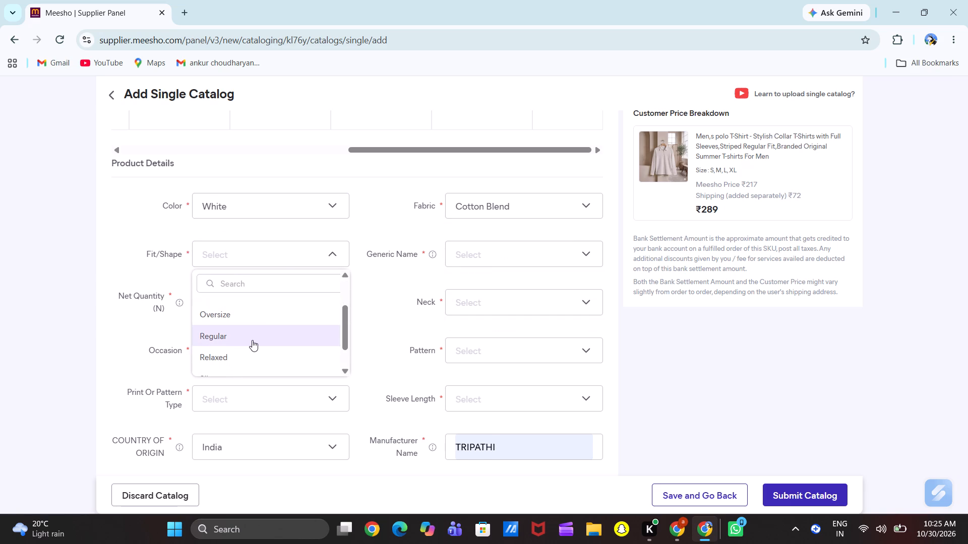
click(252, 340)
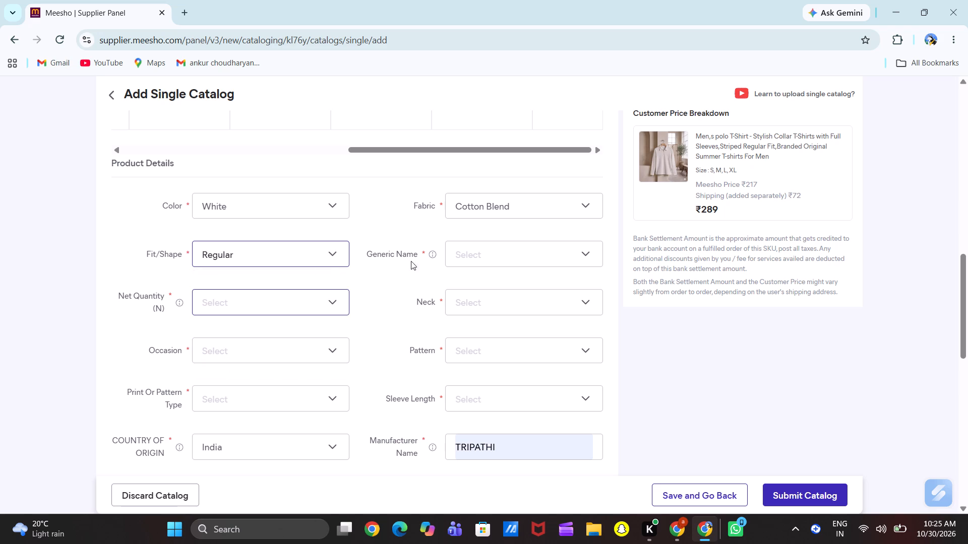
click(471, 261)
scroll(480, 342, down, 1)
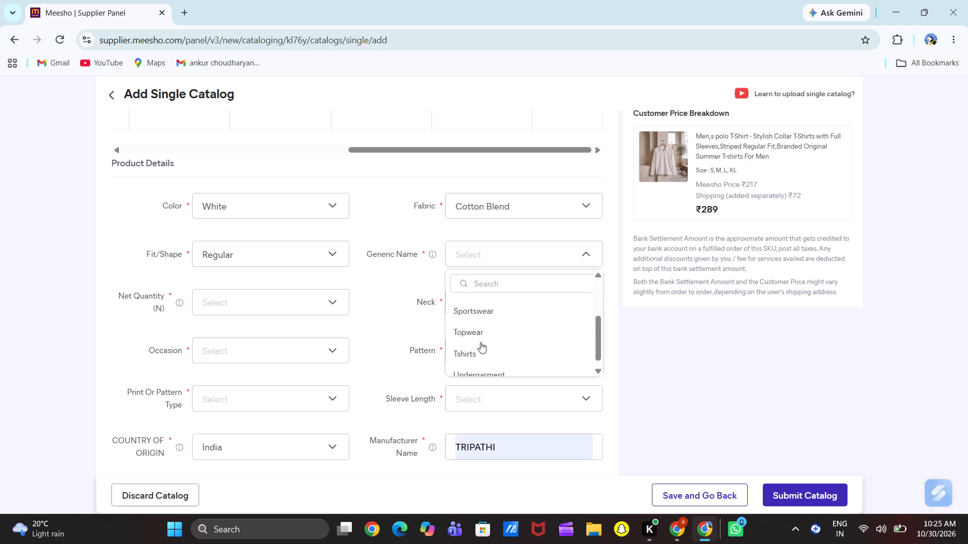
scroll(480, 342, down, 1)
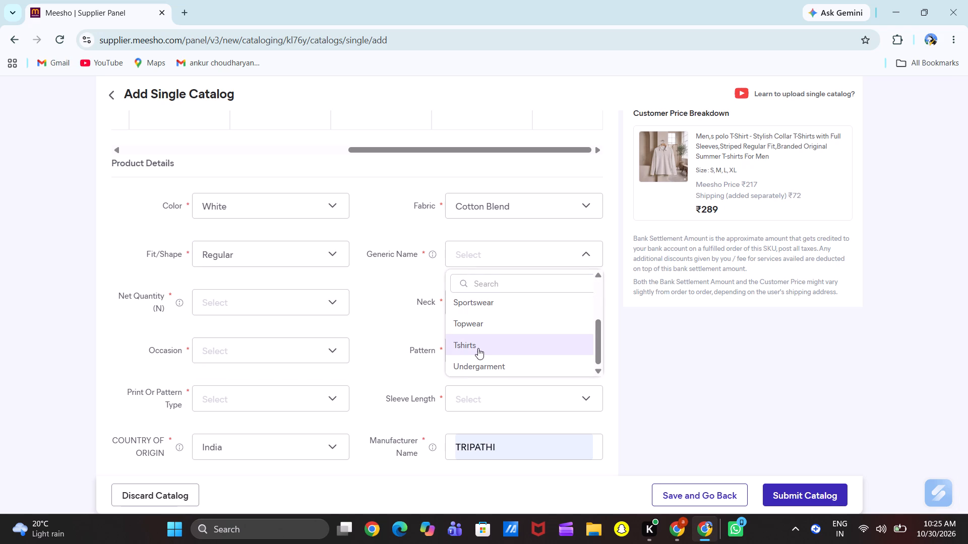
click(478, 348)
Set Product 3's net quantity to 1 and its neck to Polo.
click(246, 308)
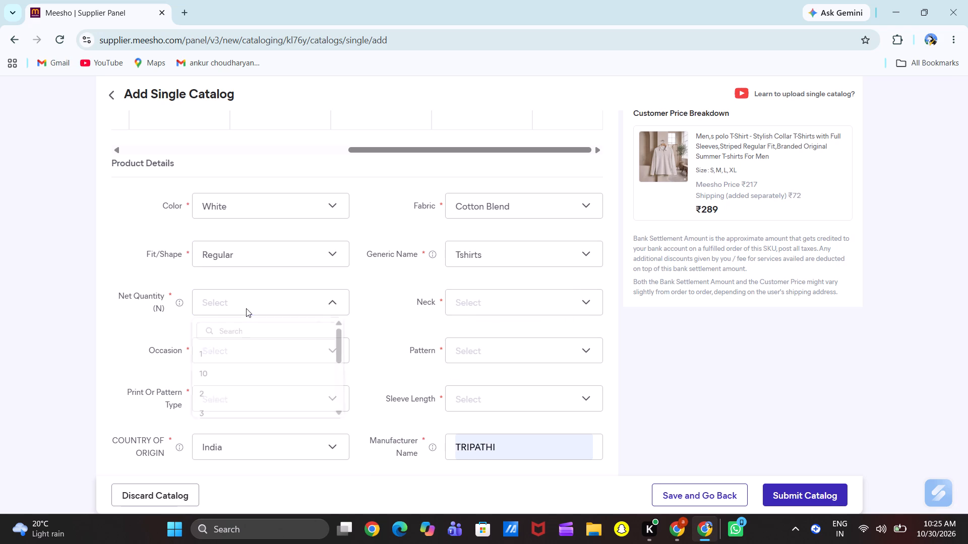
click(212, 354)
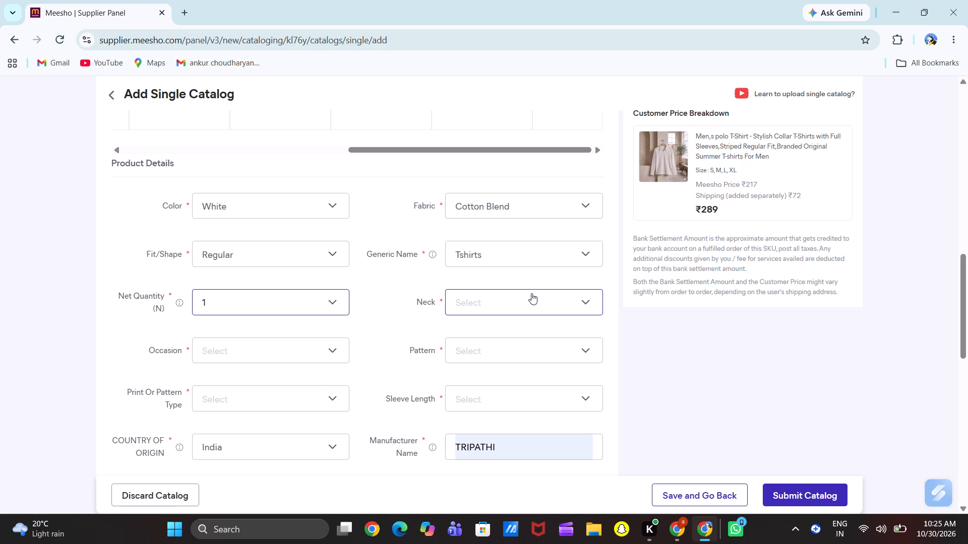
click(531, 295)
scroll(493, 396, down, 1)
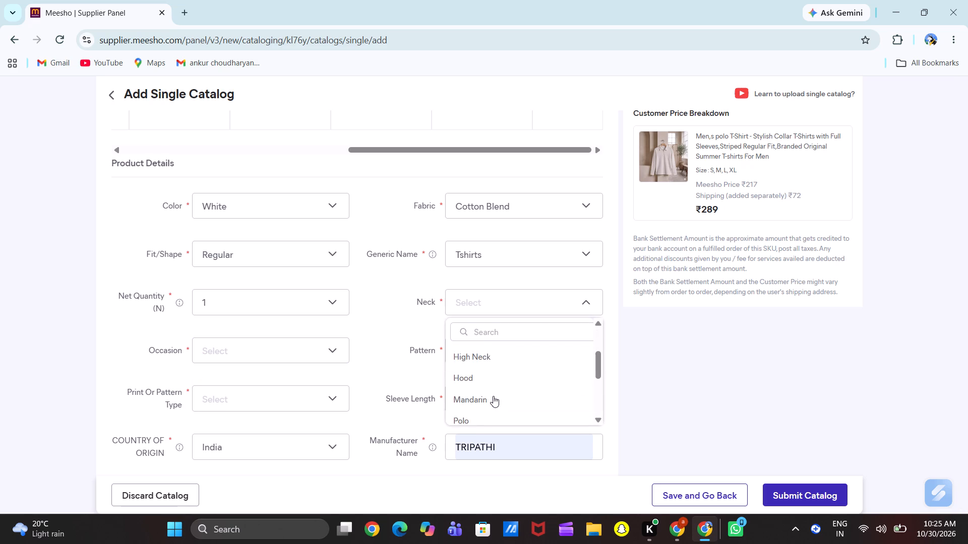
scroll(493, 396, down, 2)
click(493, 396)
Set Product 3's occasion to Casual and its pattern to Solid.
click(264, 347)
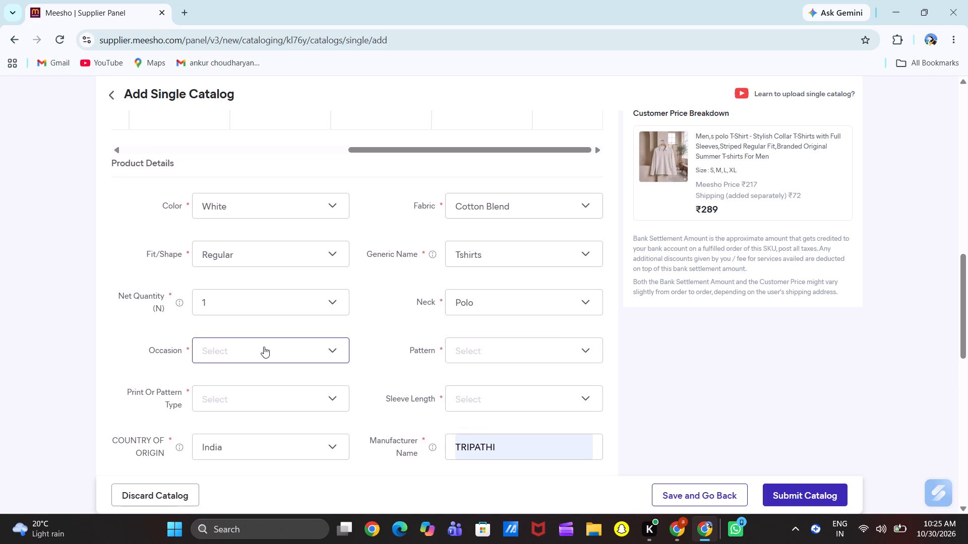
click(224, 423)
click(536, 349)
scroll(497, 440, down, 1)
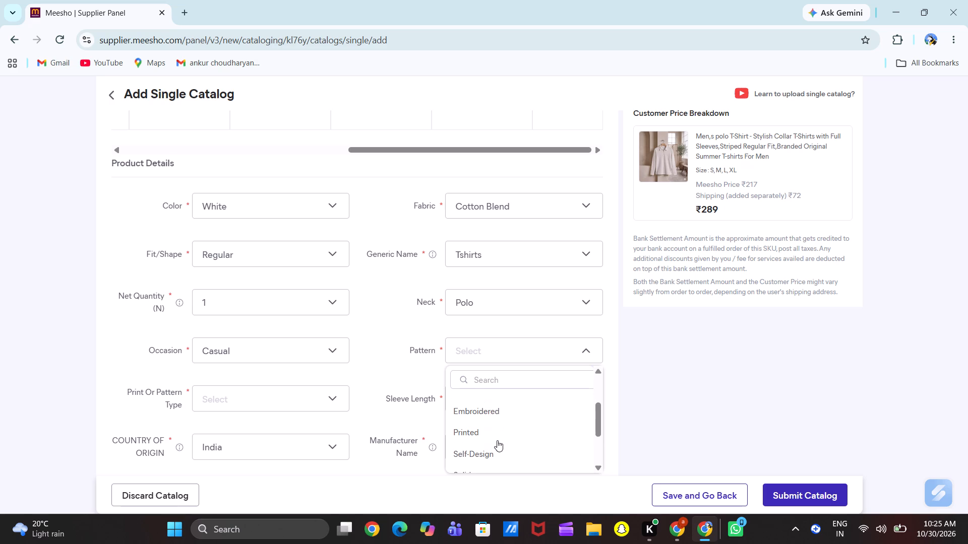
scroll(497, 440, down, 2)
click(497, 440)
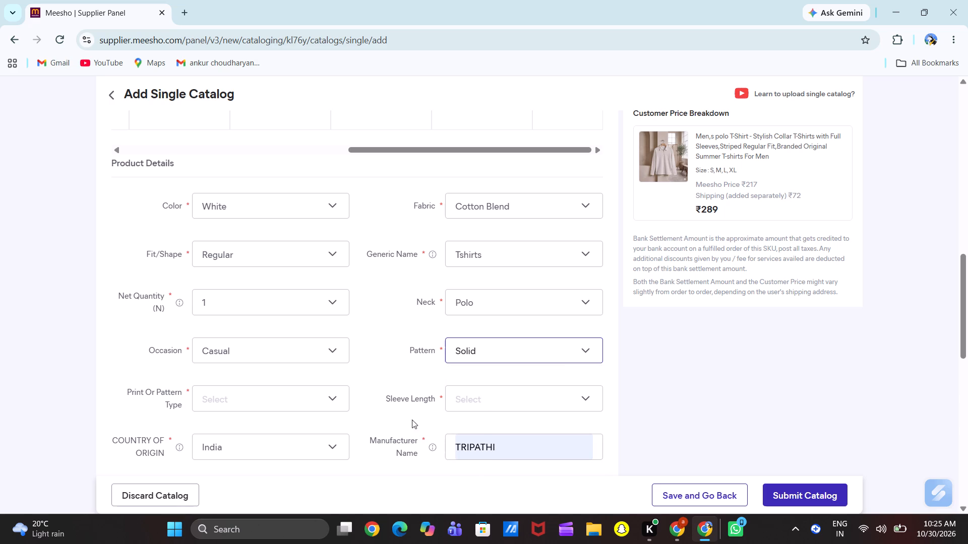
Set Product 3's print or pattern type to Solid and its sleeve length to Long Sleeves.
click(241, 397)
scroll(241, 447, down, 2)
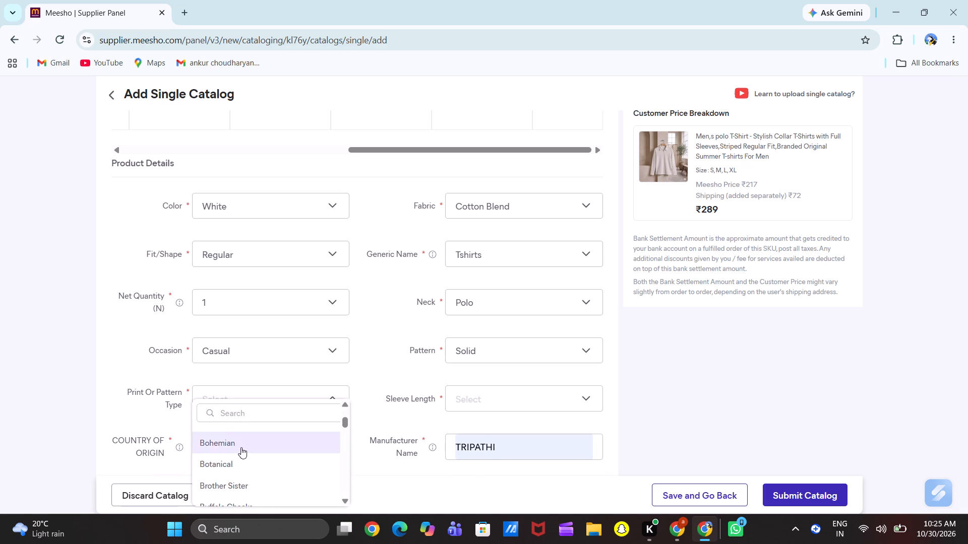
scroll(241, 447, down, 3)
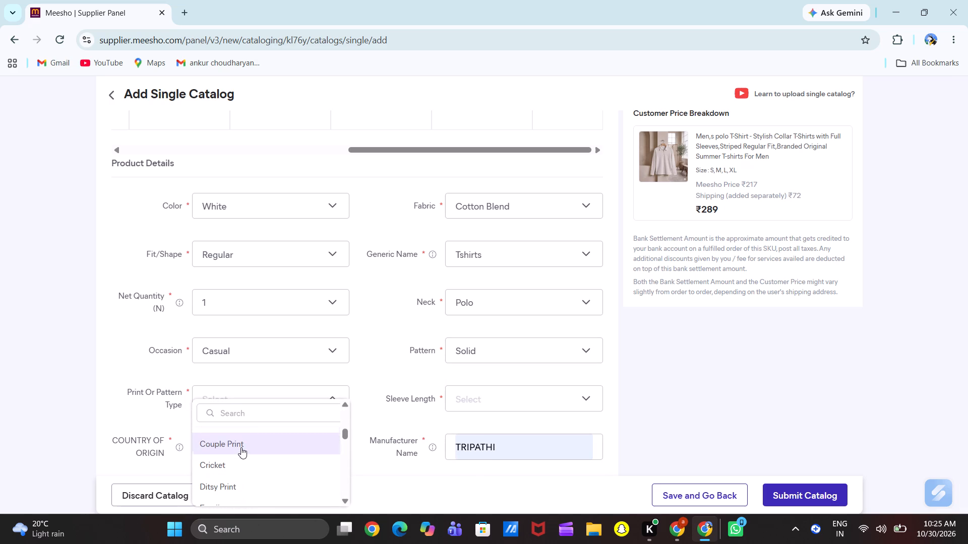
click(245, 415)
text(SO)
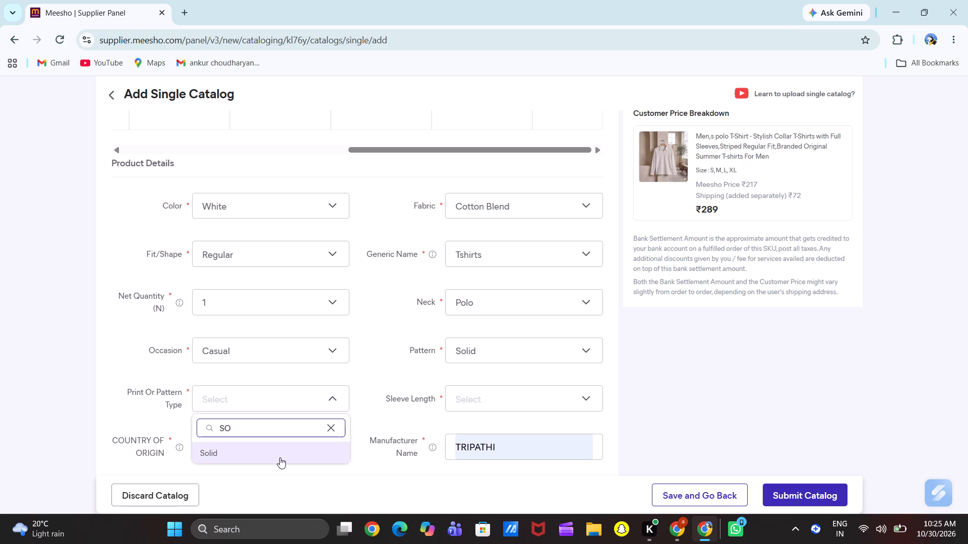
click(211, 454)
click(472, 396)
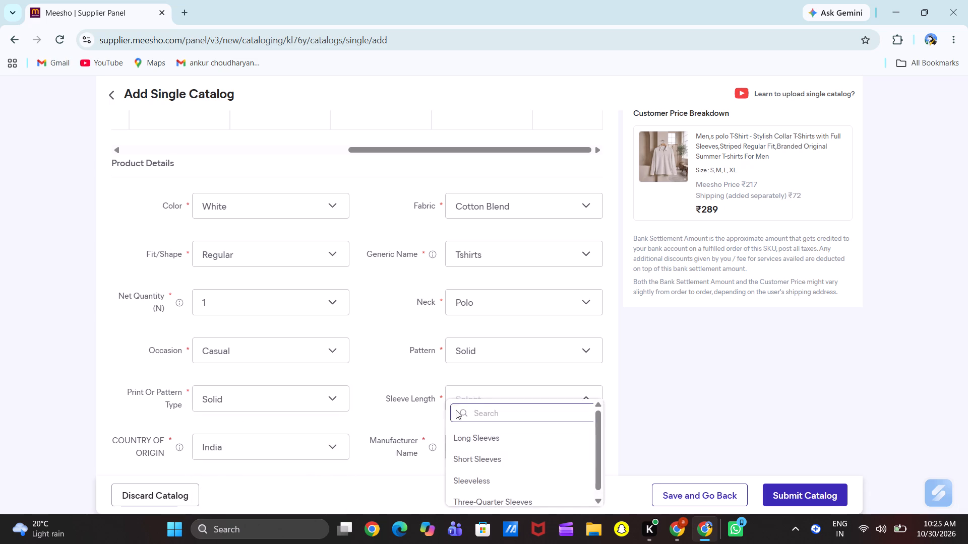
click(470, 442)
In Product 3's other attributes, set the length to Regular and the number of pockets to No Pocket.
scroll(386, 397, down, 4)
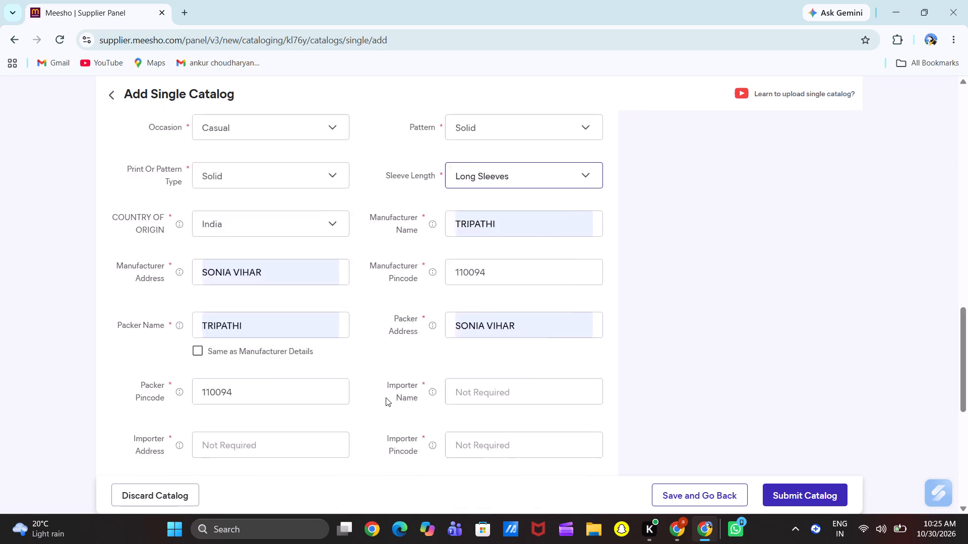
scroll(386, 397, down, 1)
click(463, 401)
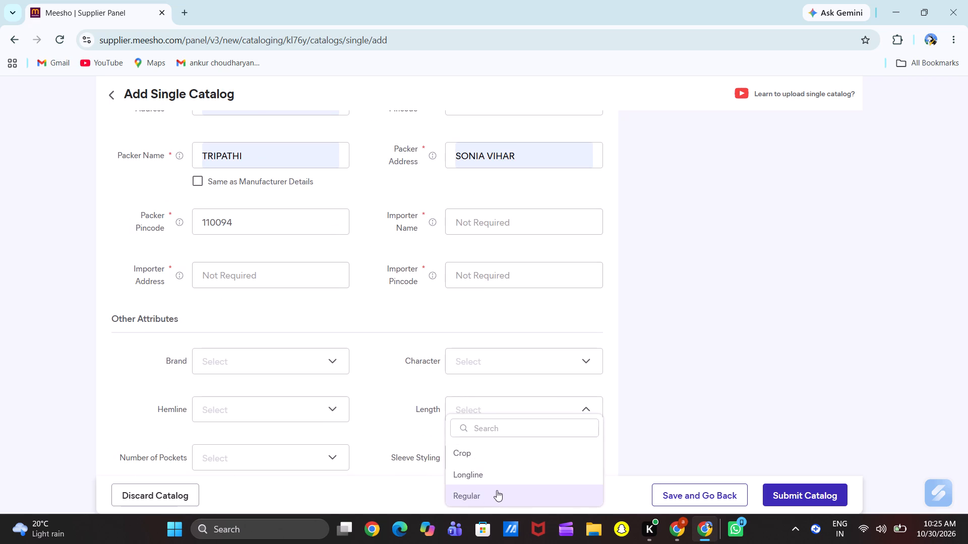
click(498, 490)
click(280, 446)
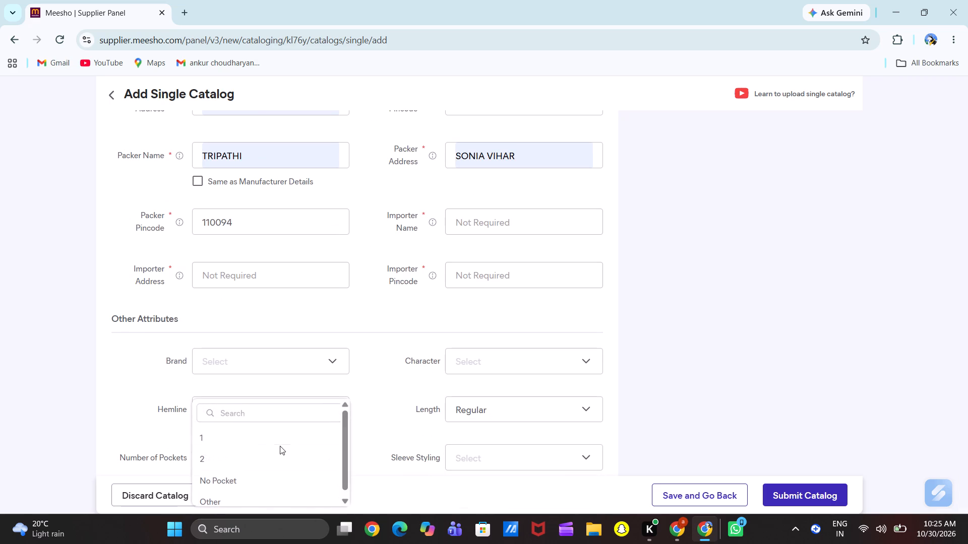
click(234, 485)
click(266, 407)
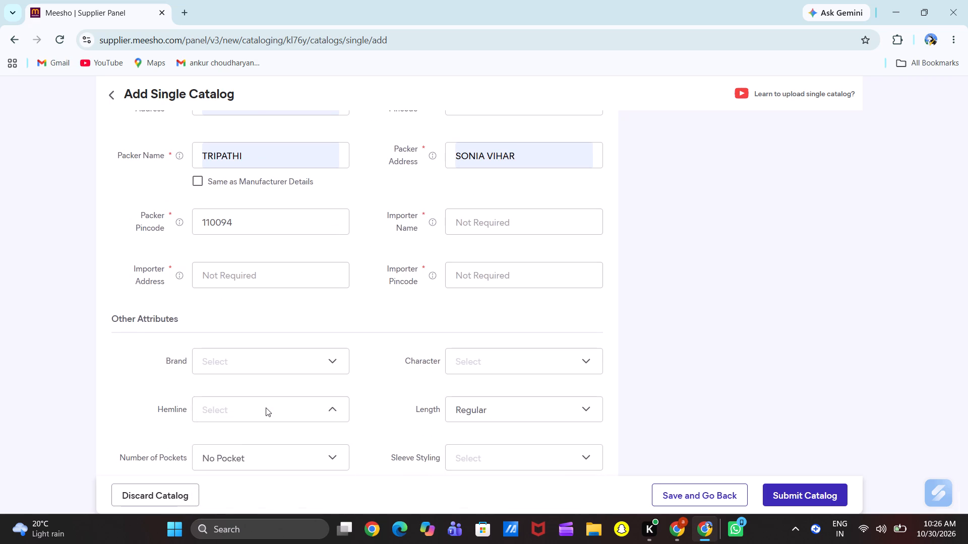
click(136, 424)
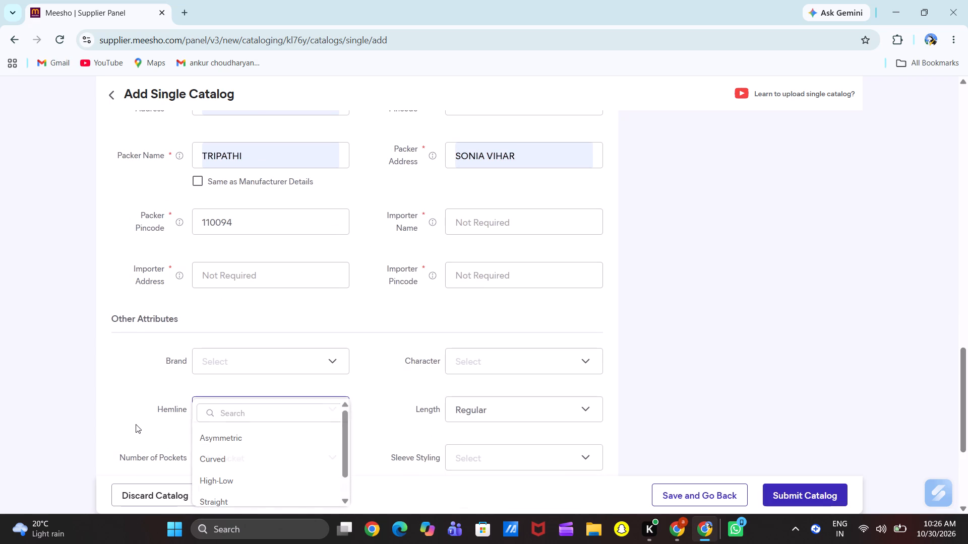
Set Product 3's style to Korean in the other attributes.
scroll(396, 393, down, 1)
click(305, 431)
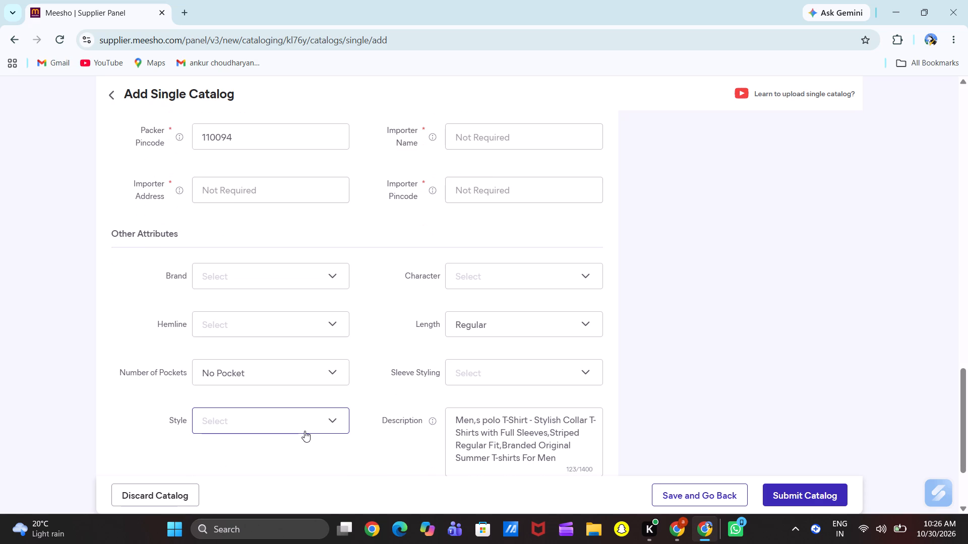
click(243, 494)
Review Product 3's size measurements, prices and product details against the form before moving to the following product.
scroll(336, 456, up, 1)
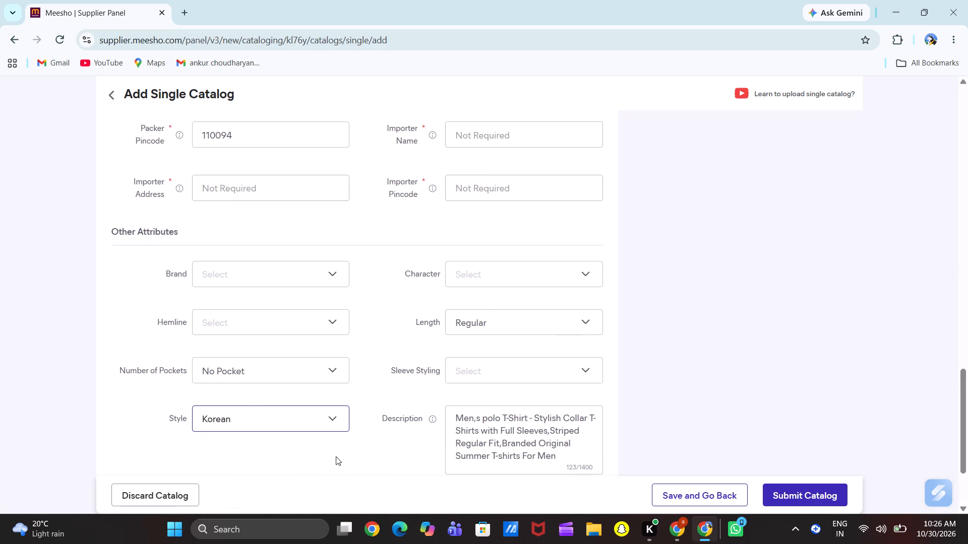
scroll(336, 456, up, 1)
scroll(383, 371, up, 6)
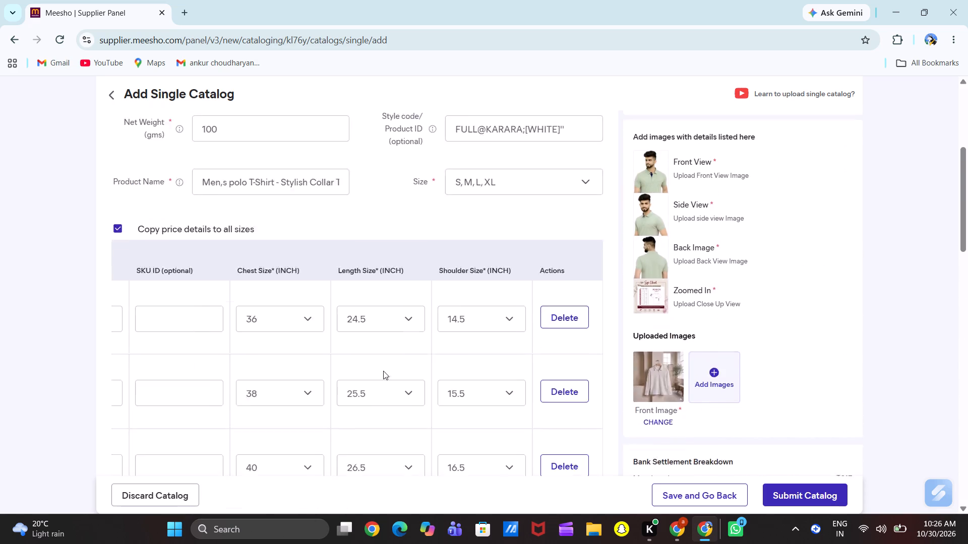
scroll(377, 345, down, 1)
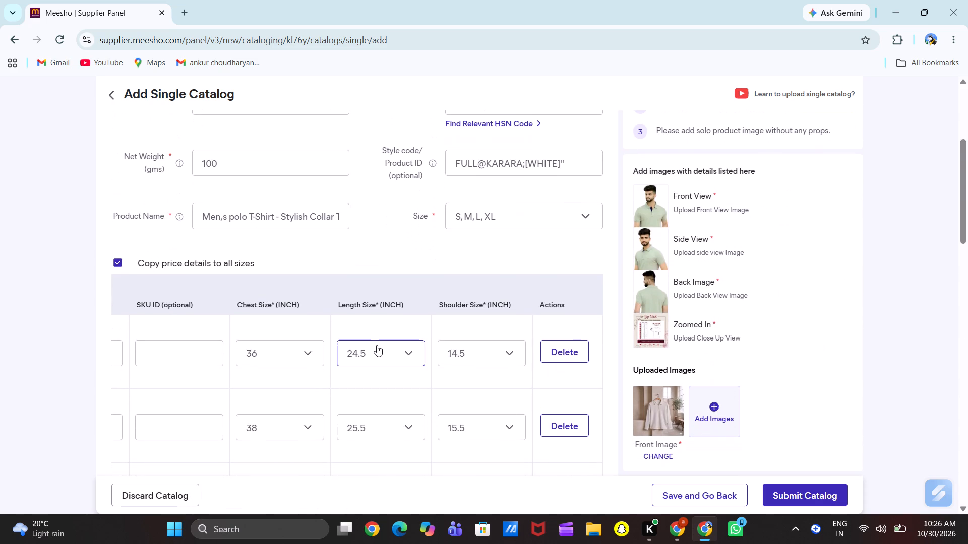
scroll(378, 278, down, 3)
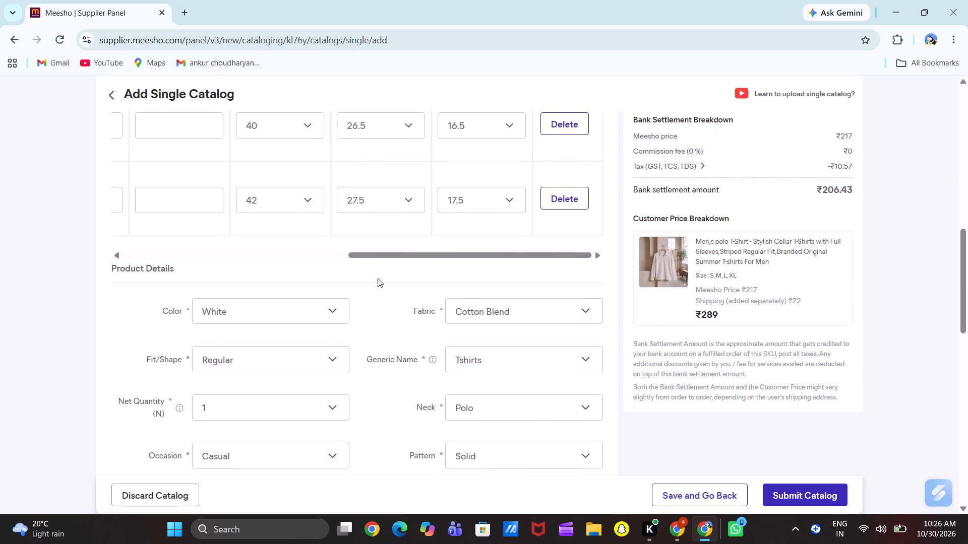
scroll(378, 278, down, 1)
scroll(318, 252, up, 1)
scroll(318, 252, right, 4)
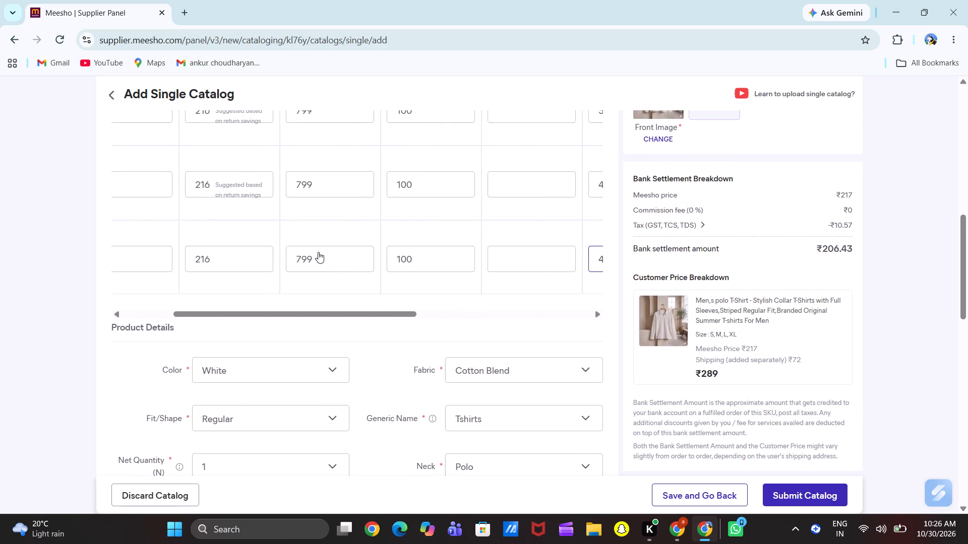
scroll(266, 281, up, 4)
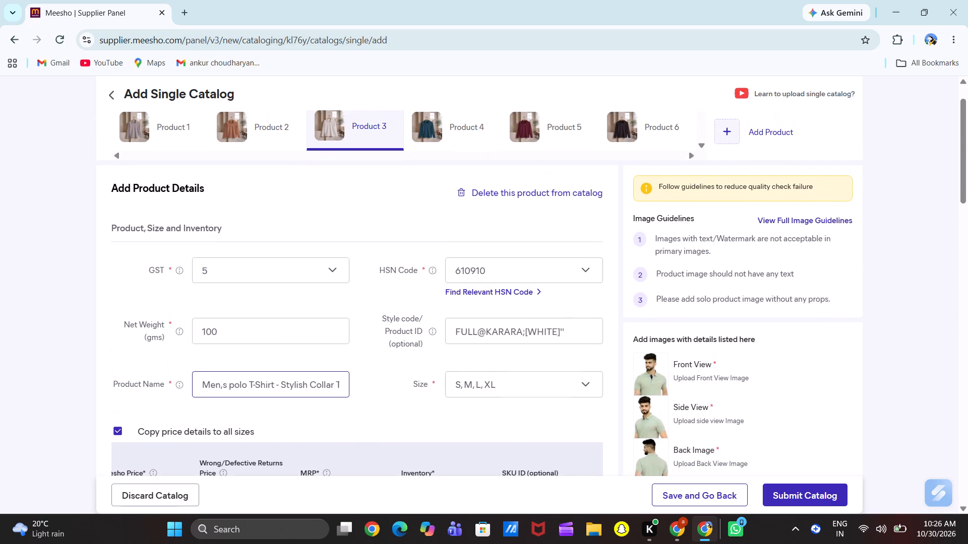
scroll(386, 241, up, 2)
Open Product 4 and enter its style code/product ID as FULL=KARARA/;'[TEAL]'.
click(426, 180)
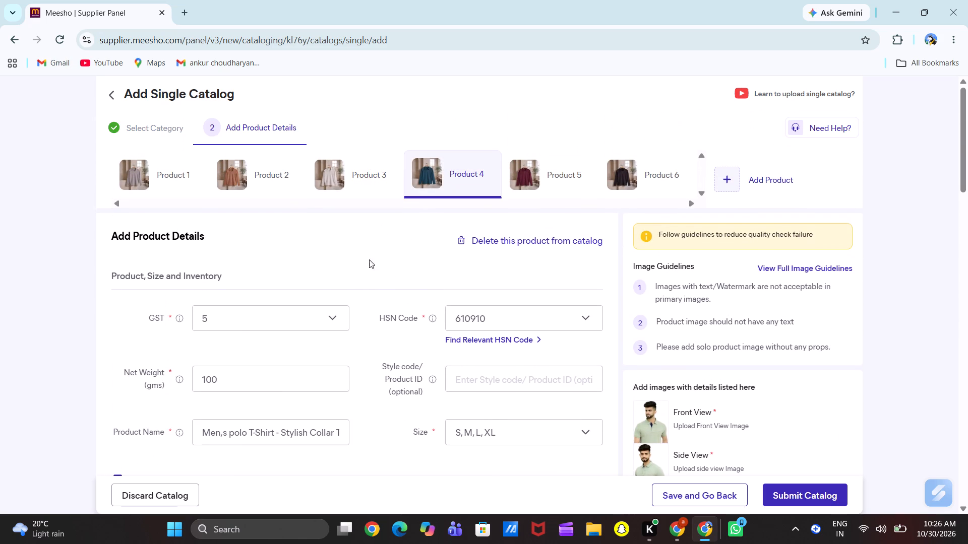
click(477, 375)
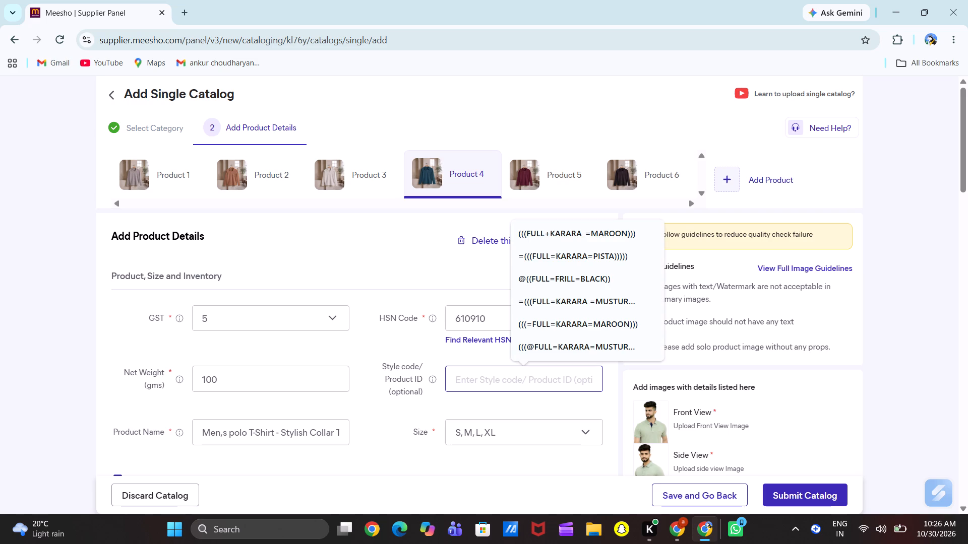
text(FULL)
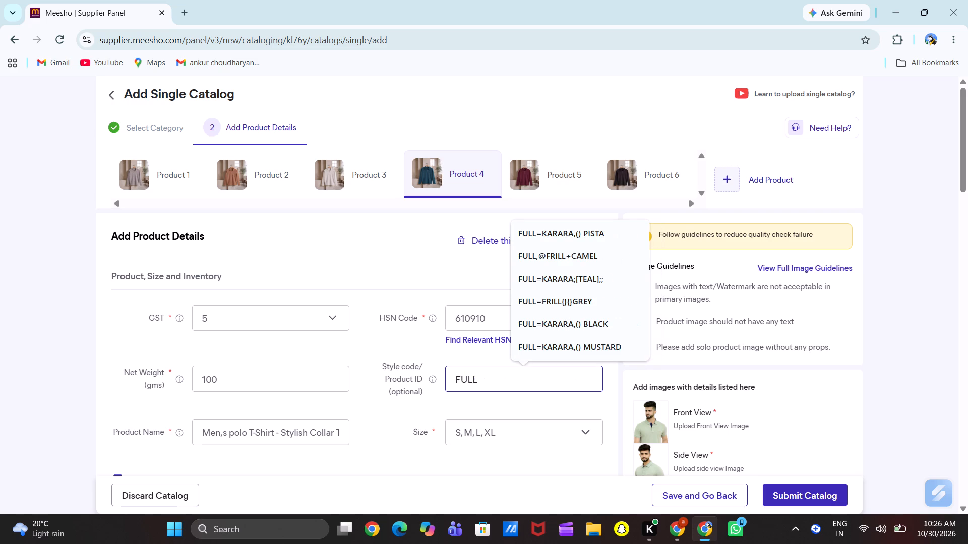
key(equal)
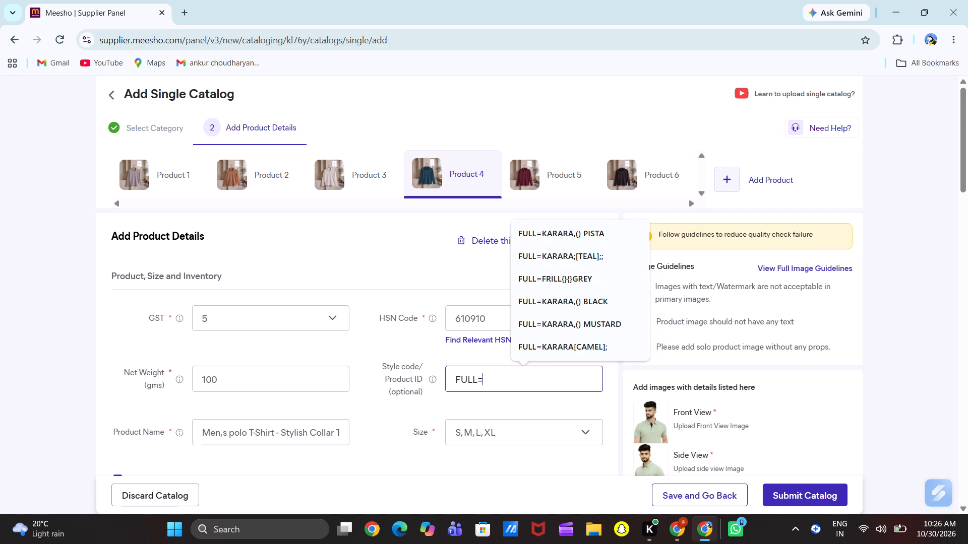
text(KARARA)
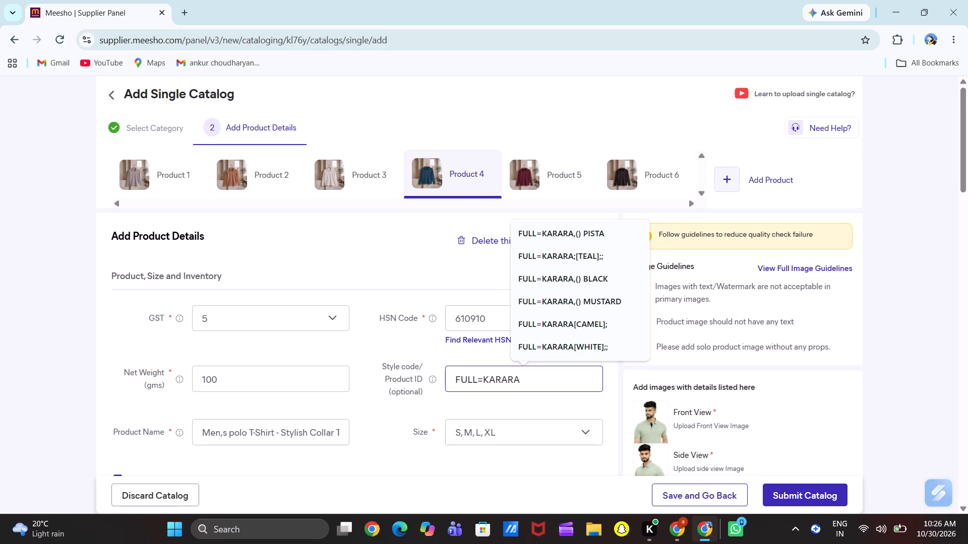
text(/;)
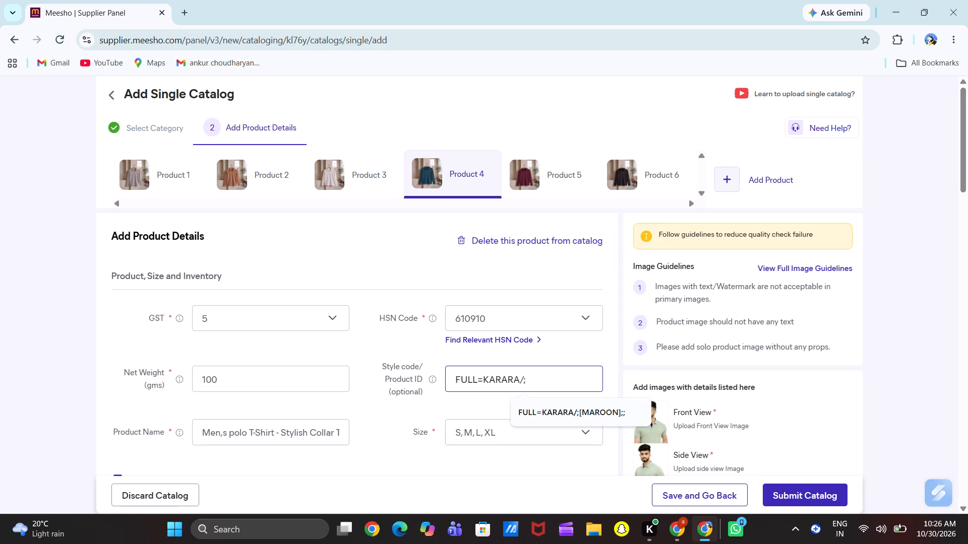
key(apostrophe)
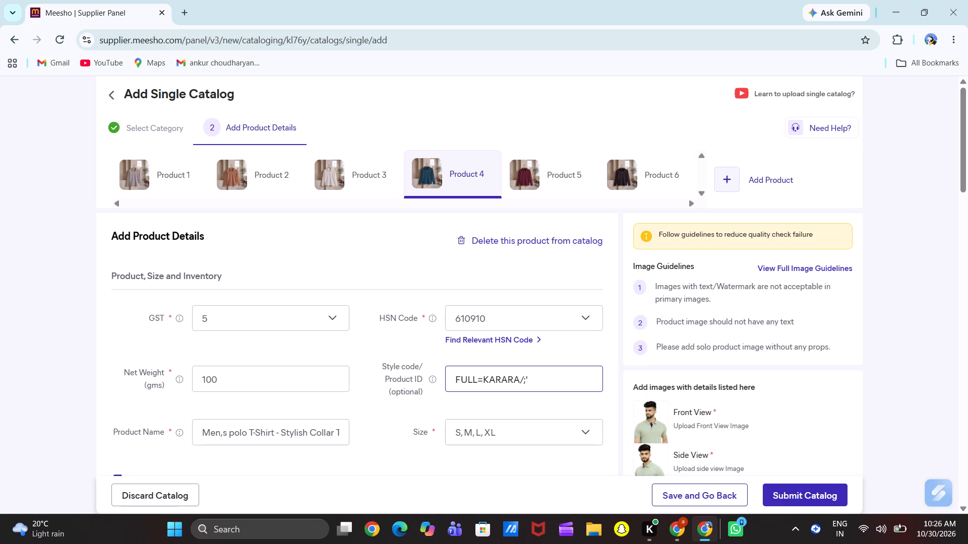
key(t)
text(EAL)
key(BackSpace)
key(BackSpace)
key(BackSpace)
key(BackSpace)
key(bracketleft)
text(TEAL)
key(bracketright)
key(apostrophe)
Set Product 4's shoulder size to 14.5 inches for size S and 15.5 inches for size M.
scroll(416, 362, down, 4)
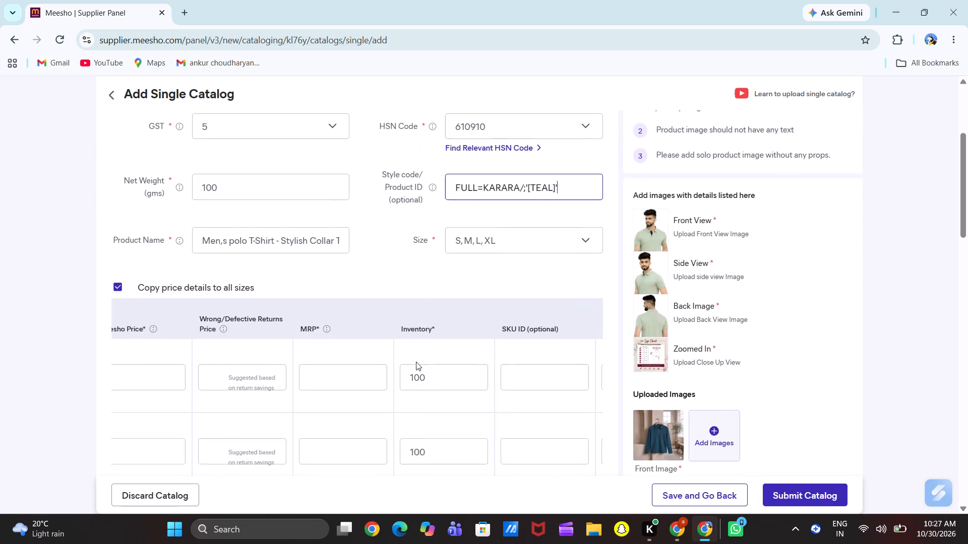
scroll(416, 362, down, 1)
scroll(416, 362, left, 3)
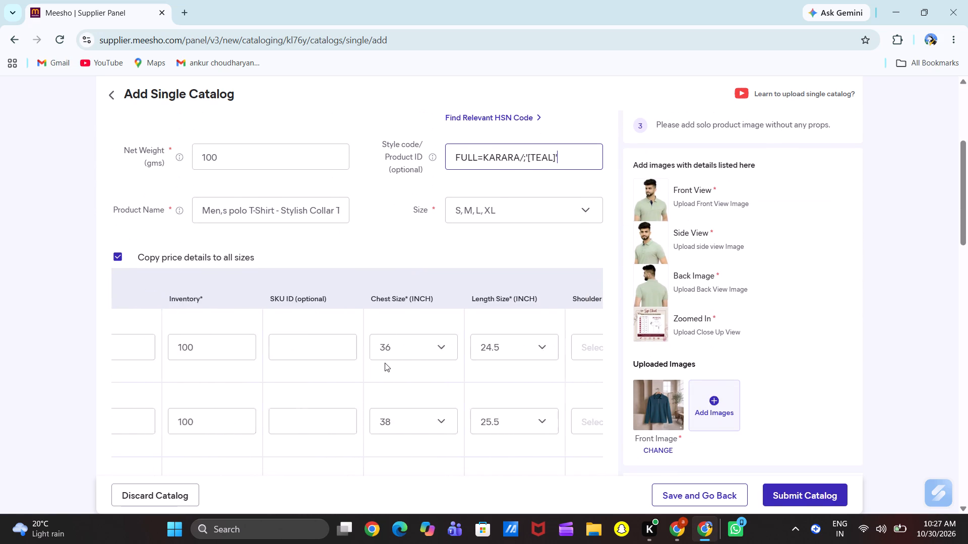
scroll(385, 363, left, 1)
click(498, 340)
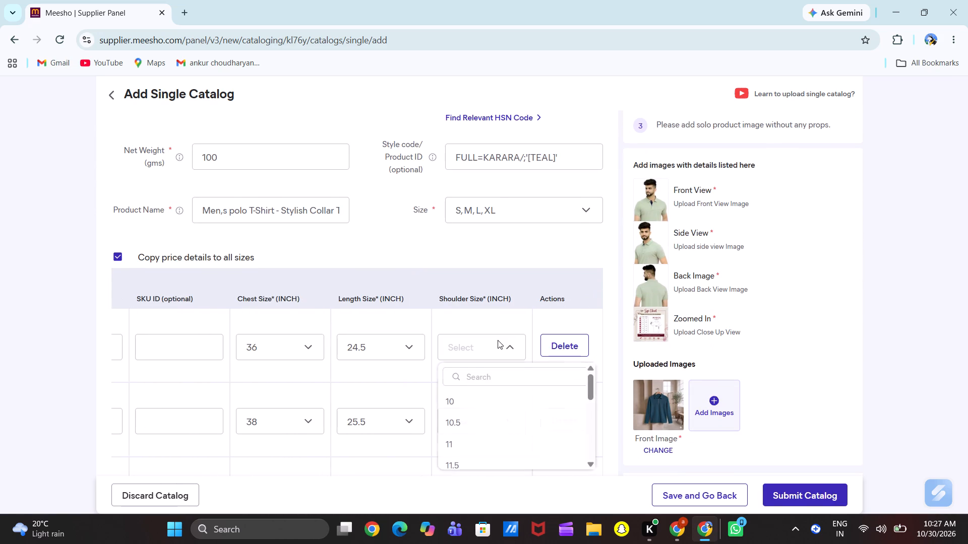
scroll(473, 414, down, 2)
right_click(473, 414)
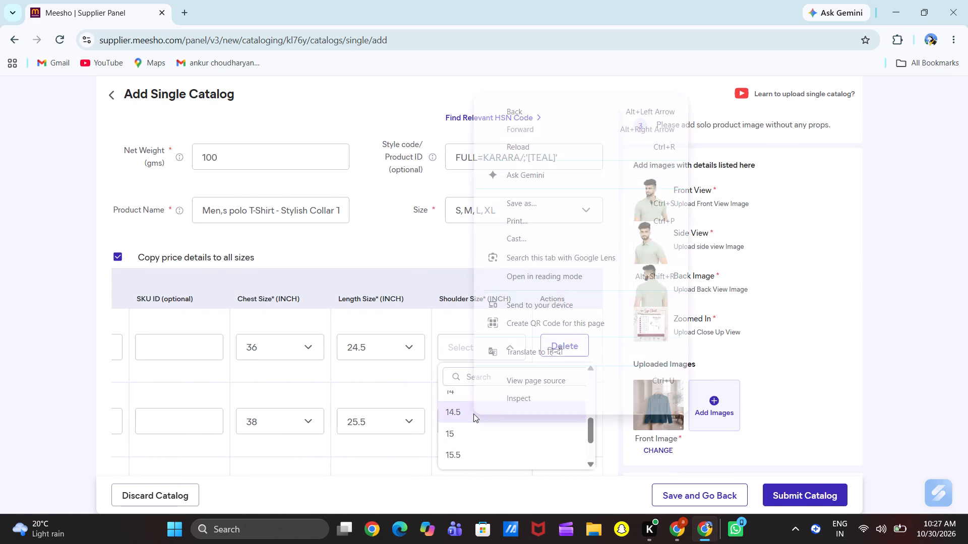
click(473, 414)
click(454, 422)
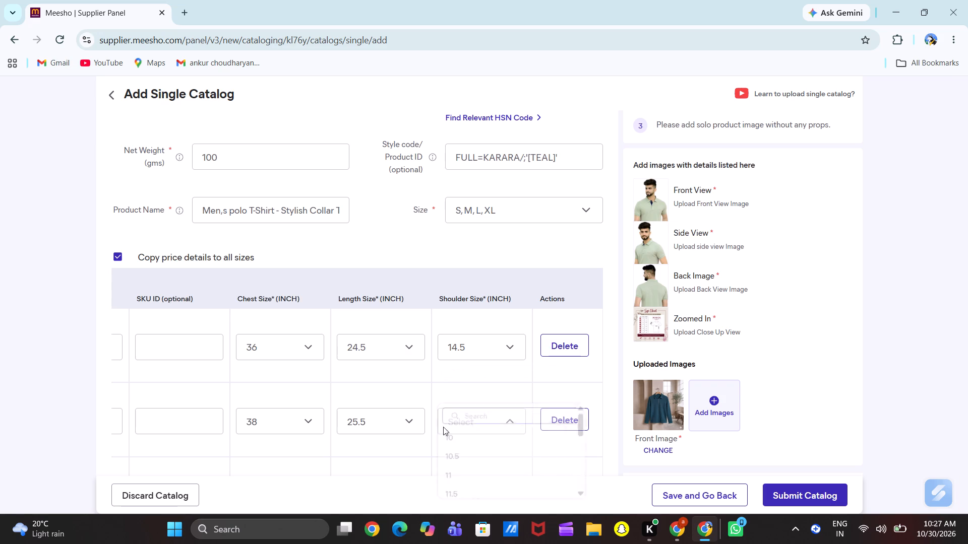
scroll(474, 479, down, 2)
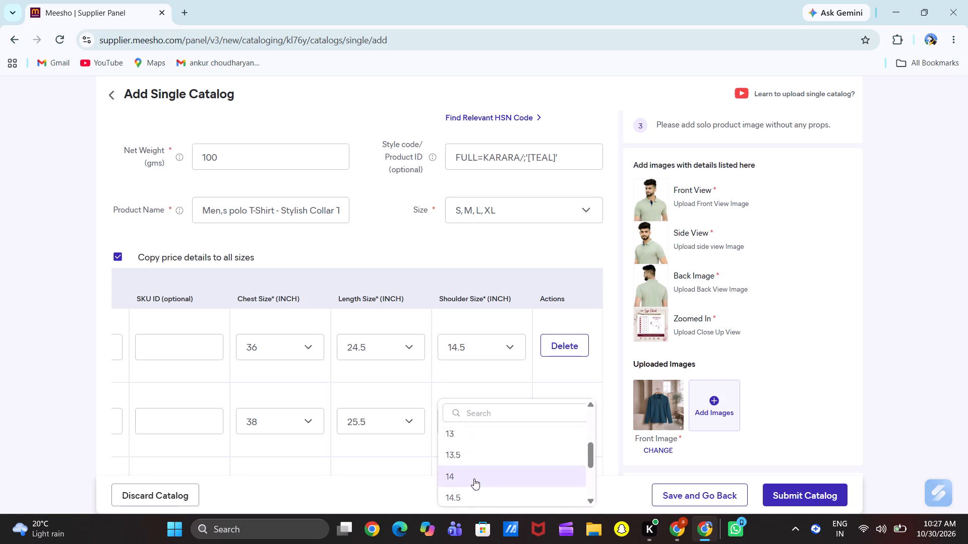
scroll(474, 479, down, 1)
right_click(474, 479)
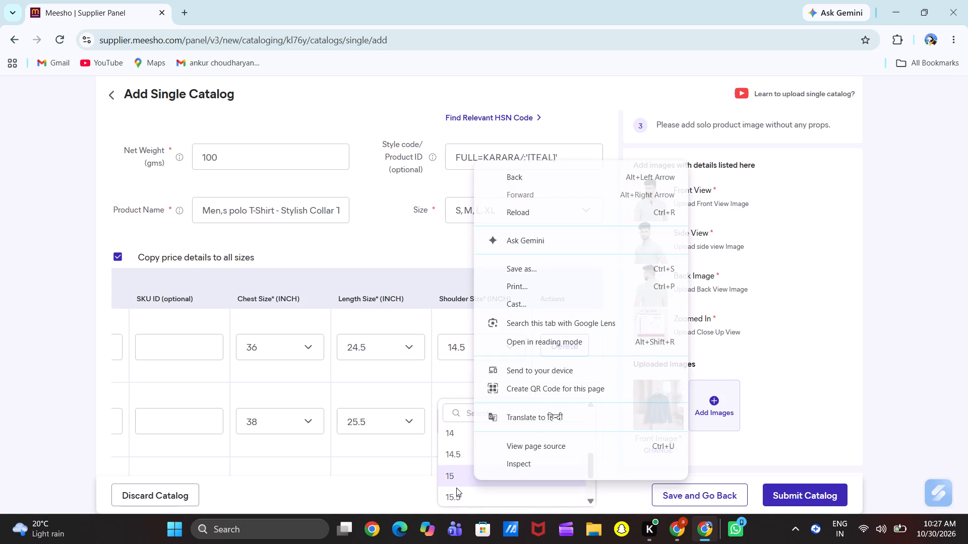
click(458, 491)
Set Product 4's shoulder size to 16.5 inches for size L and 17.5 inches for size XL.
scroll(456, 441, down, 1)
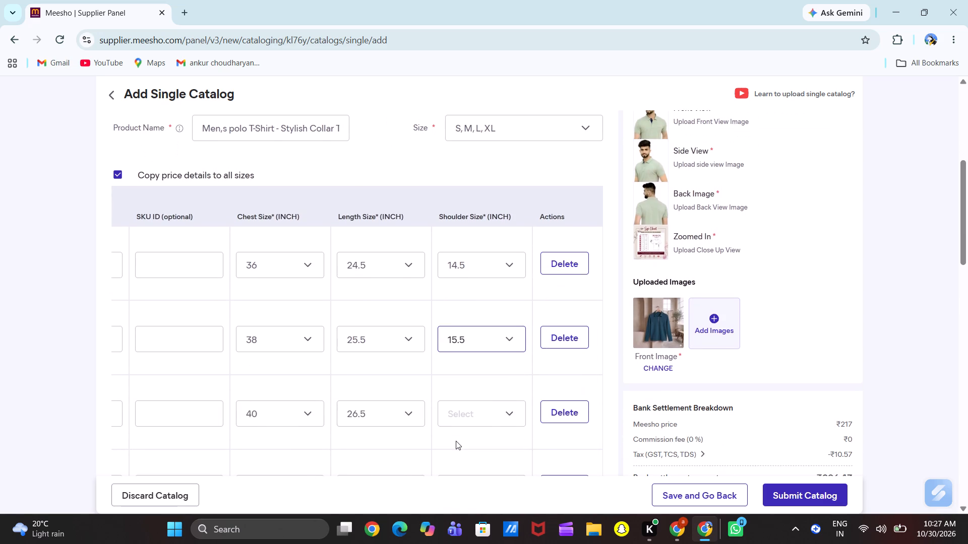
click(452, 416)
scroll(479, 497, down, 1)
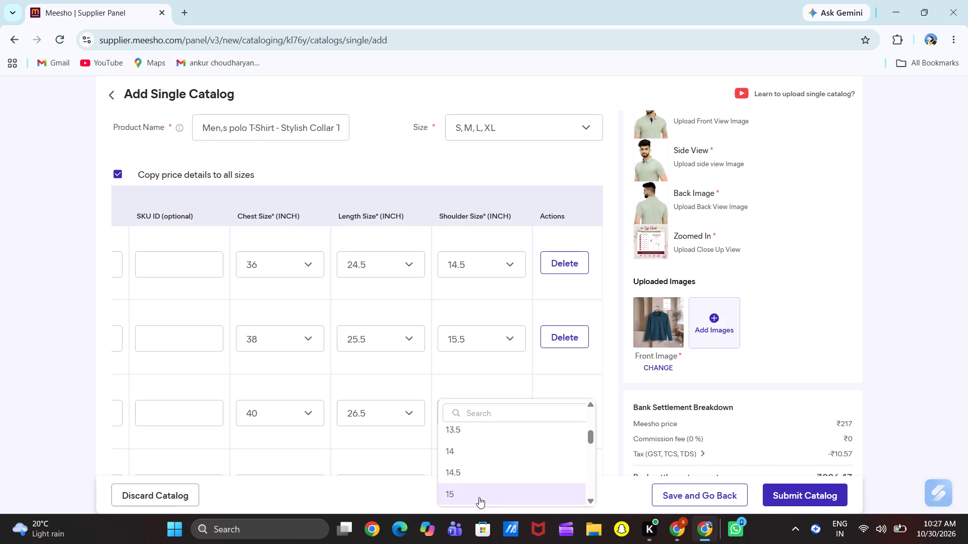
scroll(479, 497, down, 2)
click(471, 490)
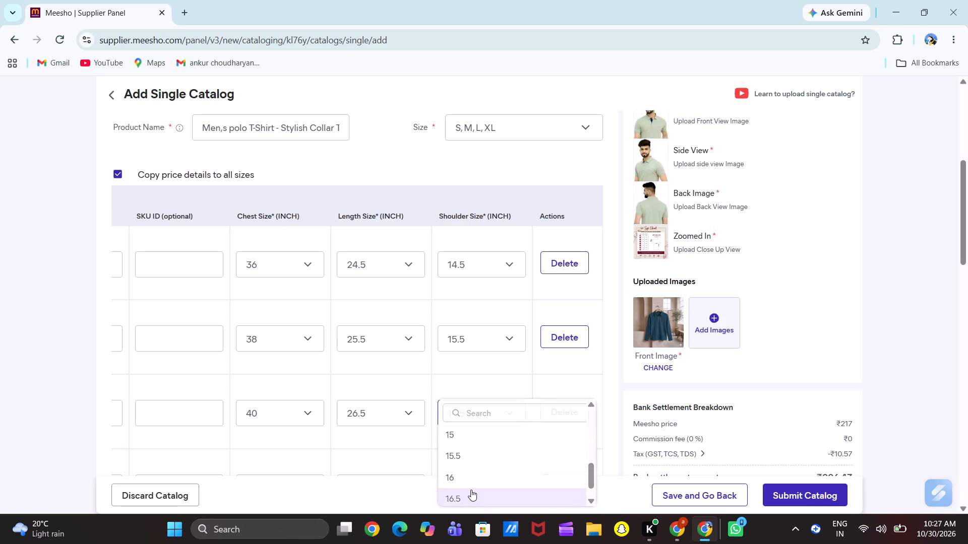
scroll(467, 440, down, 2)
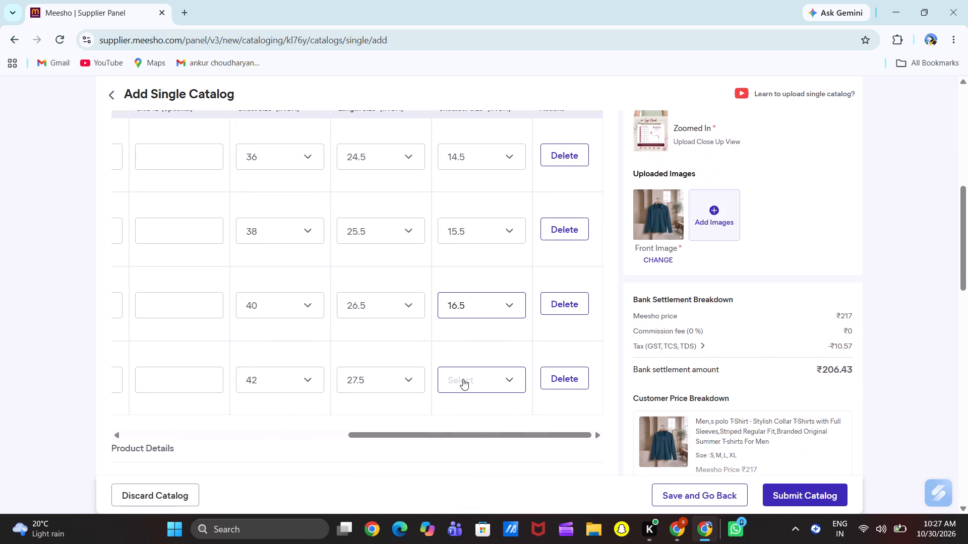
click(463, 379)
scroll(485, 452, down, 2)
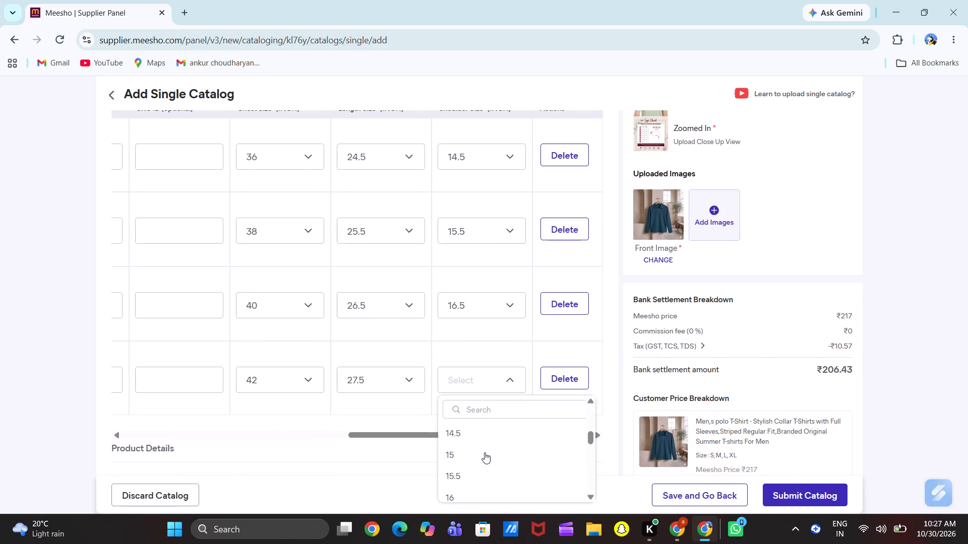
scroll(485, 452, down, 2)
click(465, 468)
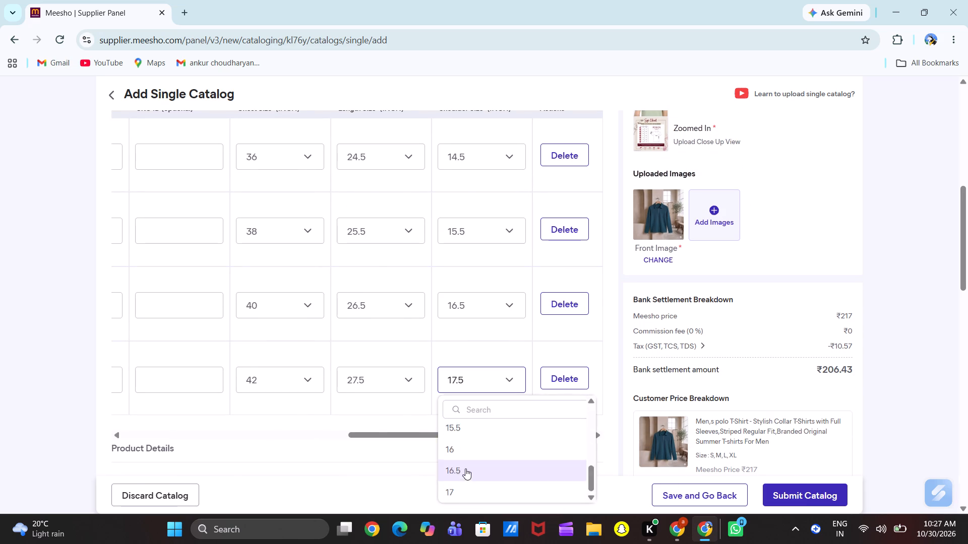
Set Product 4's Meesho price to 217 and its wrong/defective returns price to 216, copied to all sizes.
scroll(377, 422, right, 3)
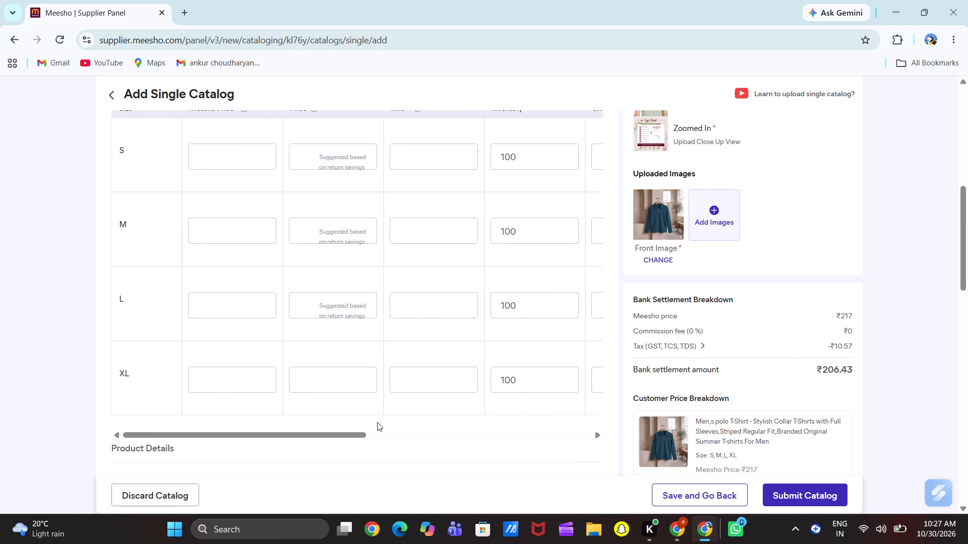
click(208, 162)
text(217)
click(306, 147)
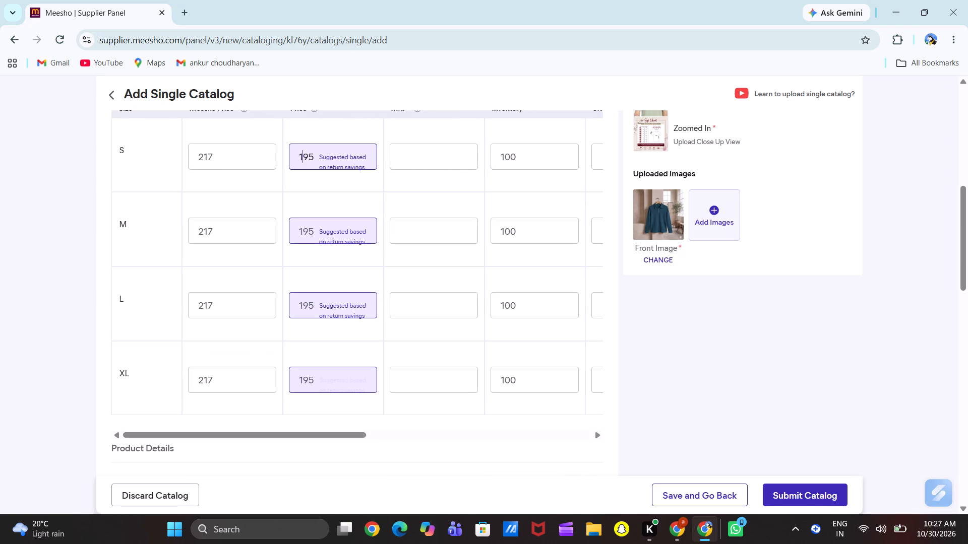
click(312, 155)
key(BackSpace)
key(BackSpace)
key(BackSpace)
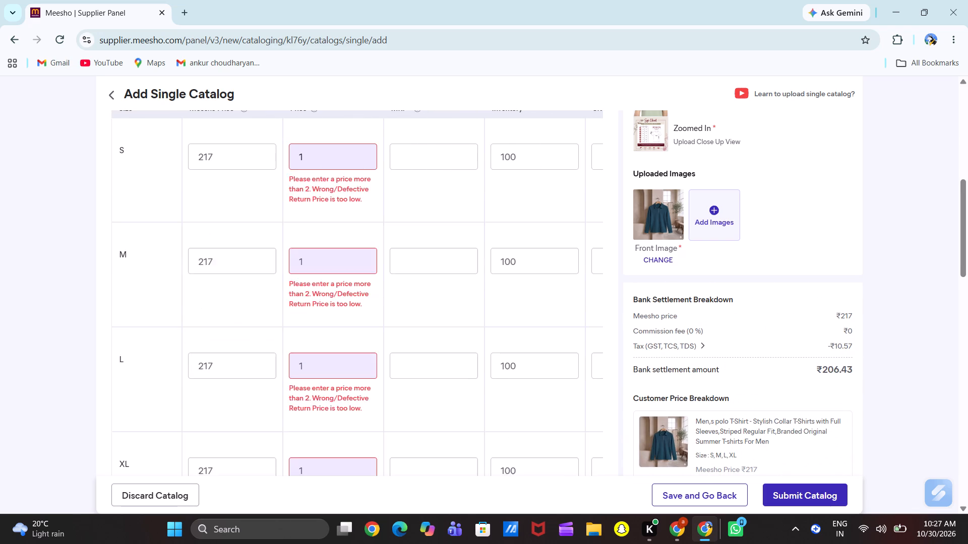
text(216)
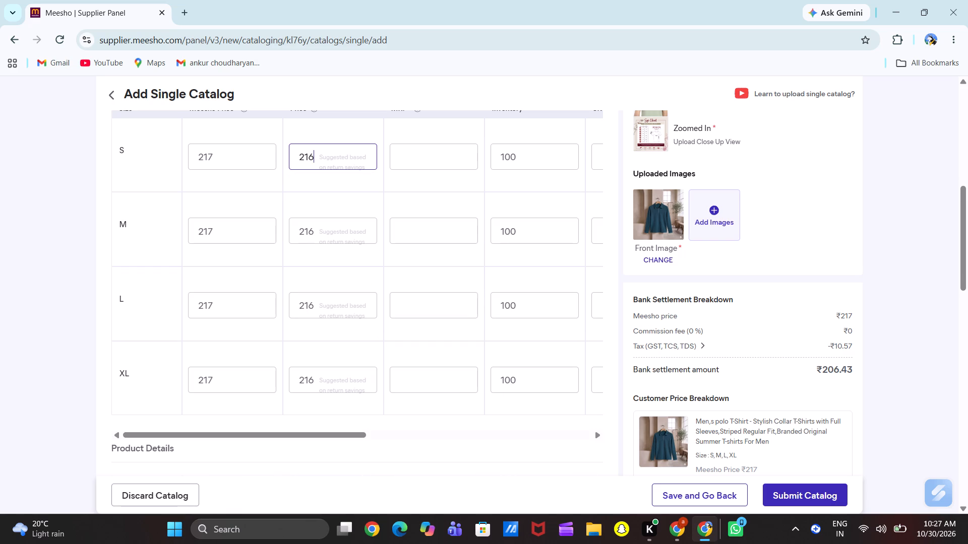
Set Product 4's MRP to 799, copied to all sizes.
click(443, 148)
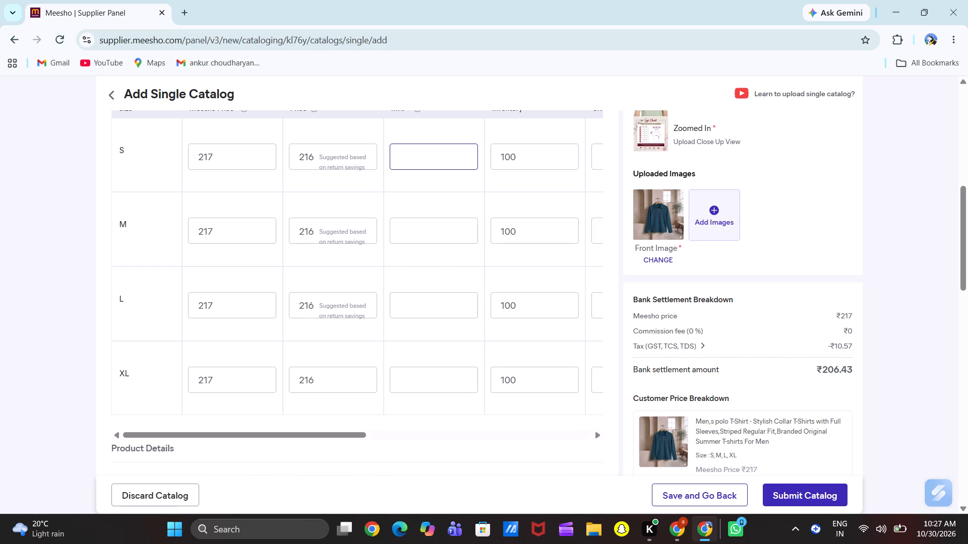
text(799)
Set Product 4's color to Teal in the product details.
scroll(330, 332, up, 3)
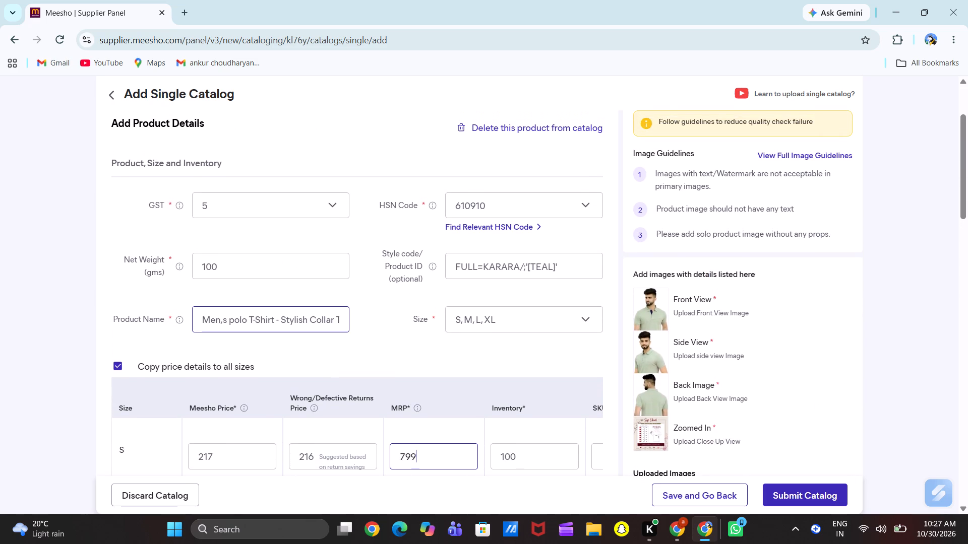
scroll(420, 326, down, 4)
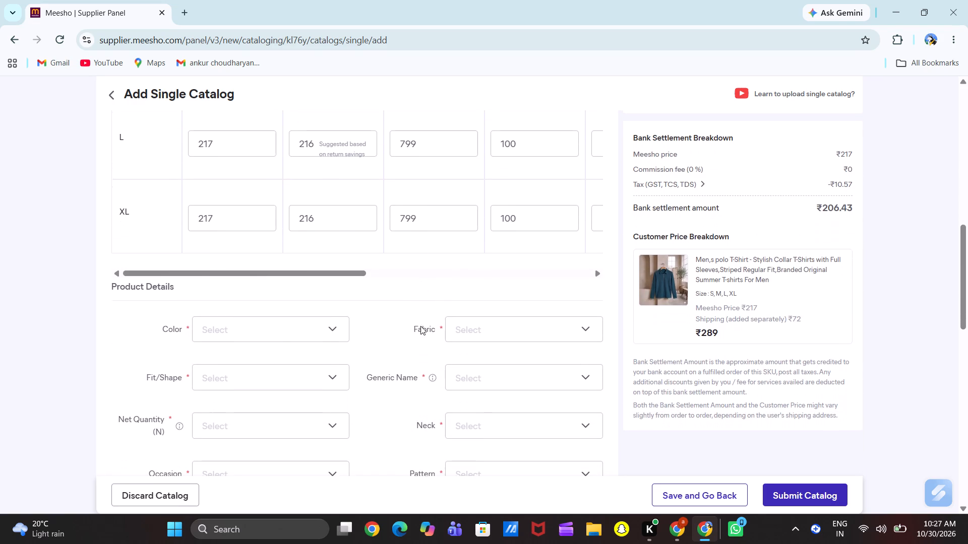
scroll(420, 326, down, 1)
click(265, 334)
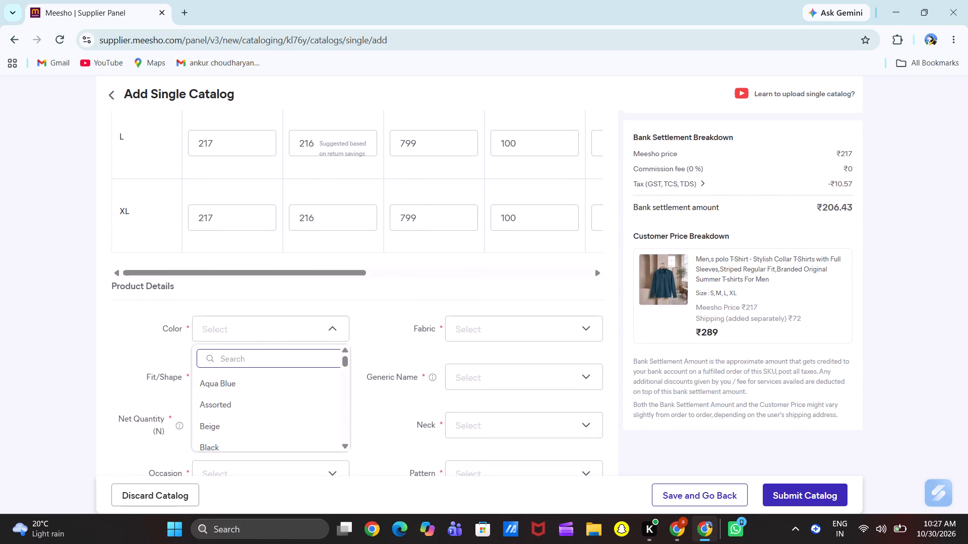
click(256, 350)
text(TEAL)
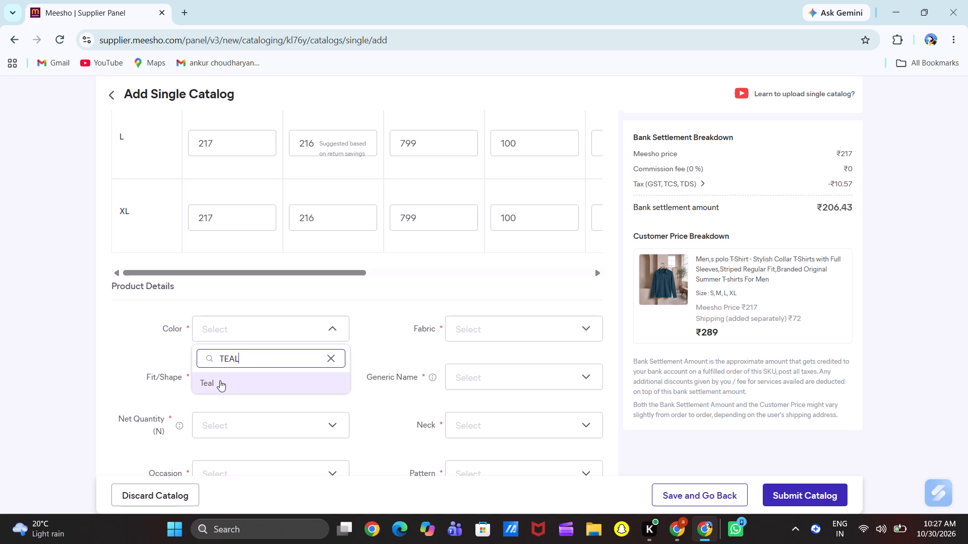
click(300, 387)
Set Product 4's fabric to Cotton Blend.
click(496, 335)
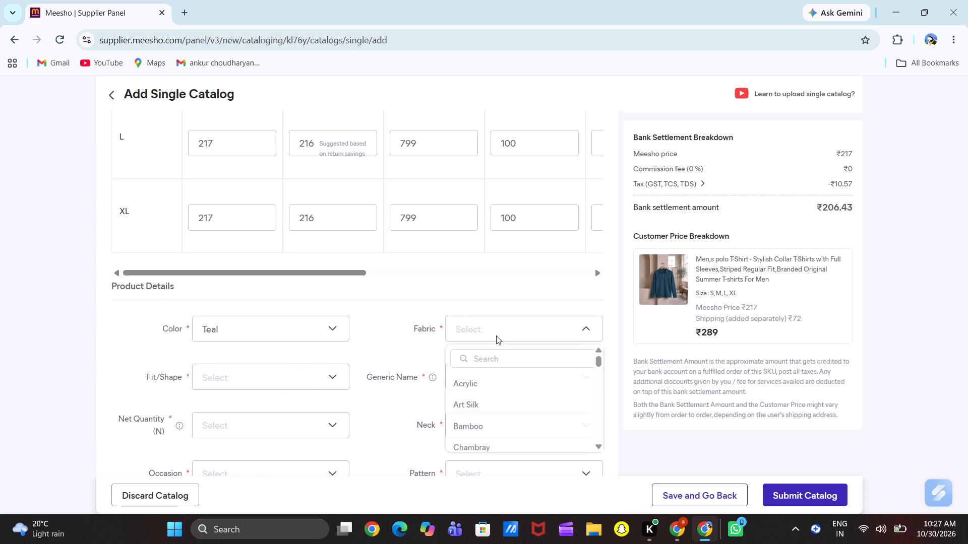
scroll(468, 420, down, 3)
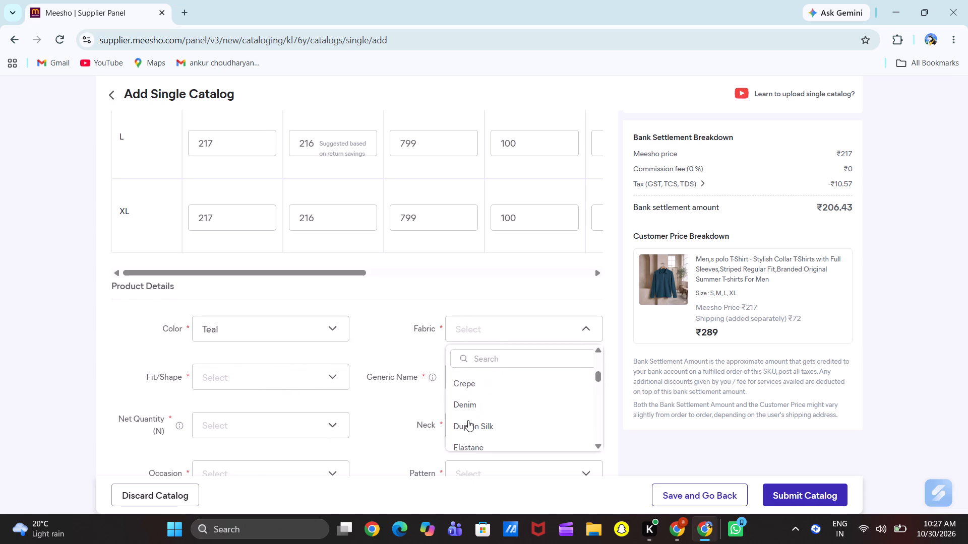
scroll(468, 420, down, 3)
scroll(468, 420, up, 2)
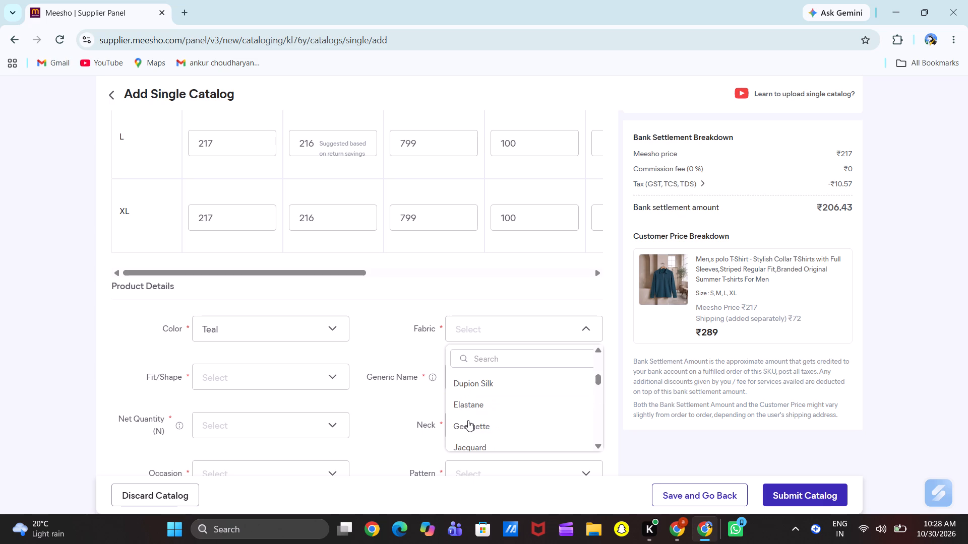
scroll(468, 420, up, 2)
scroll(468, 420, down, 2)
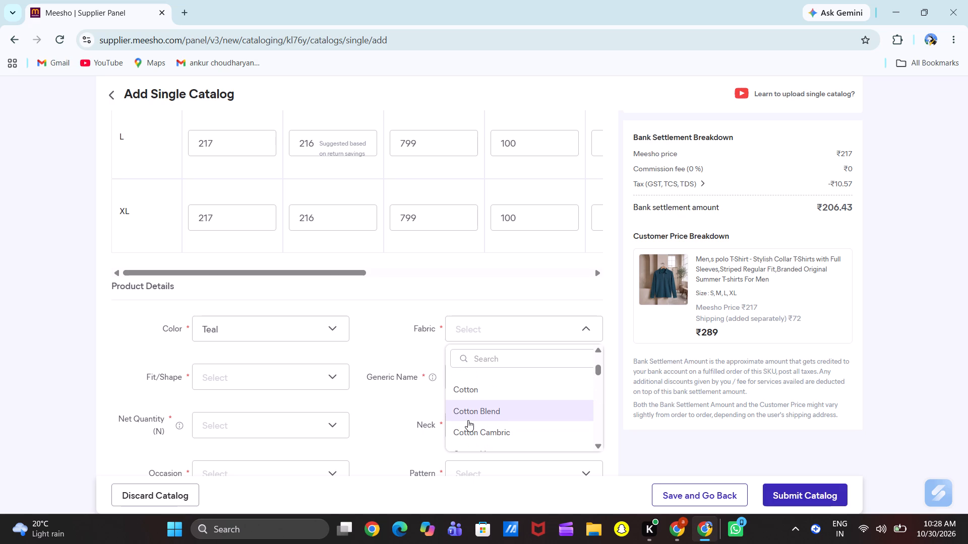
click(468, 420)
Set Product 4's fit/shape to Regular and its generic name to Tshirts.
click(242, 389)
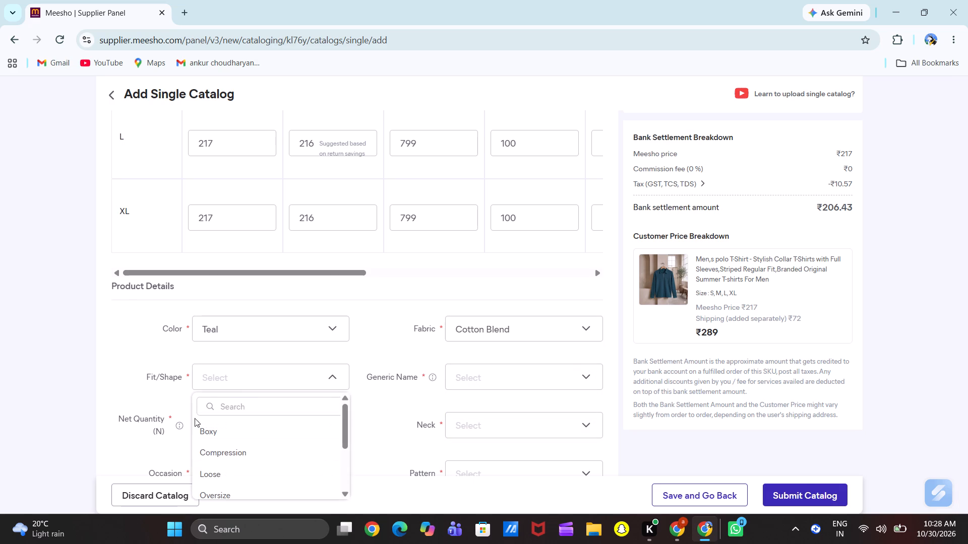
scroll(248, 475, down, 1)
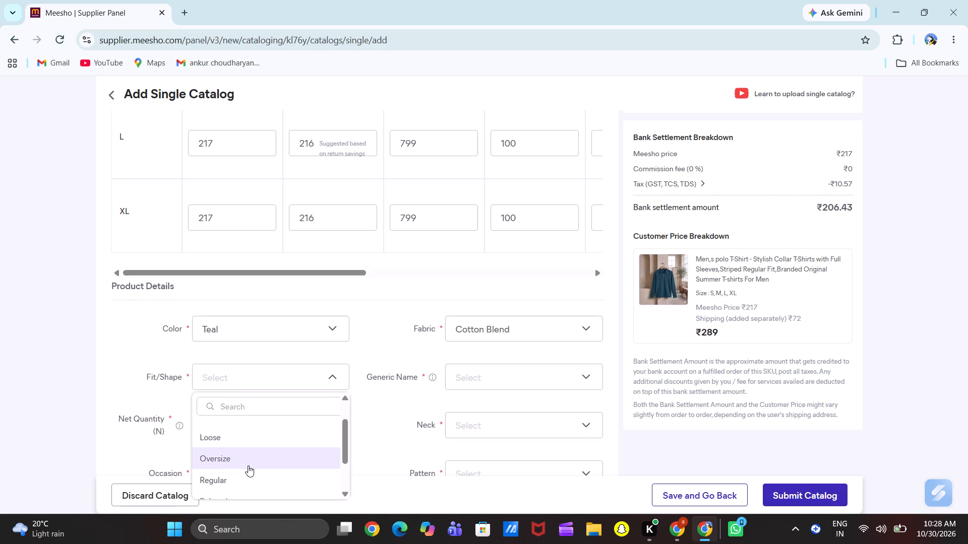
click(239, 471)
click(479, 370)
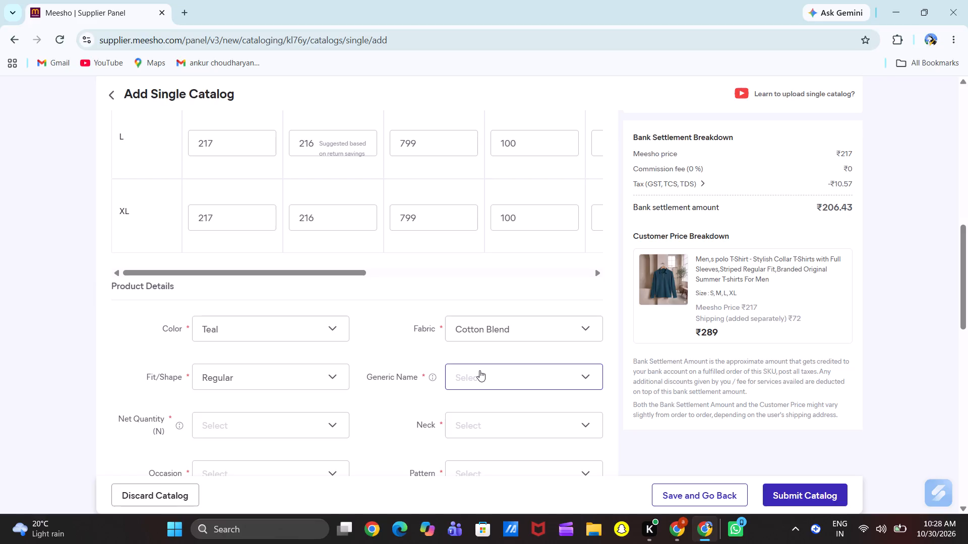
scroll(488, 466, down, 1)
click(488, 466)
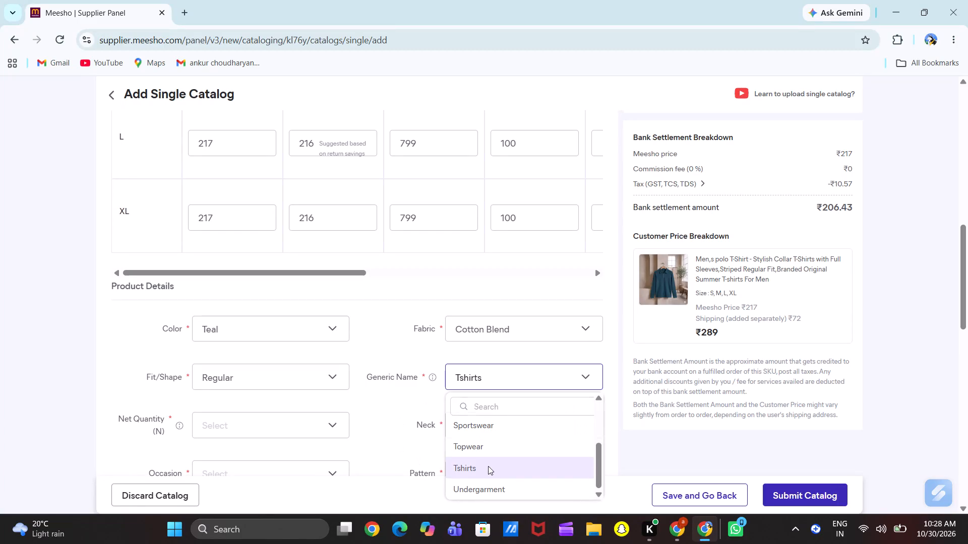
Set Product 4's net quantity to 1 and its neck to Polo.
click(257, 428)
click(232, 430)
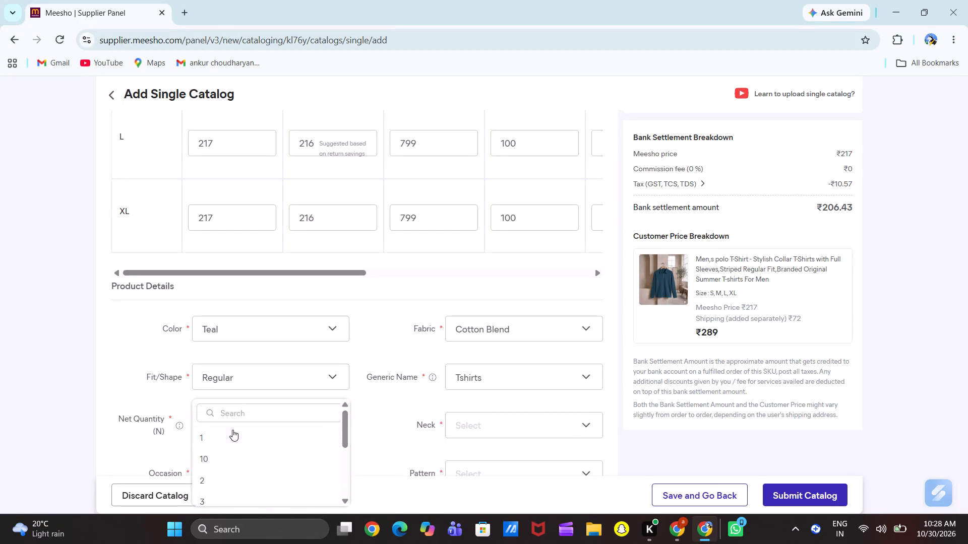
click(460, 428)
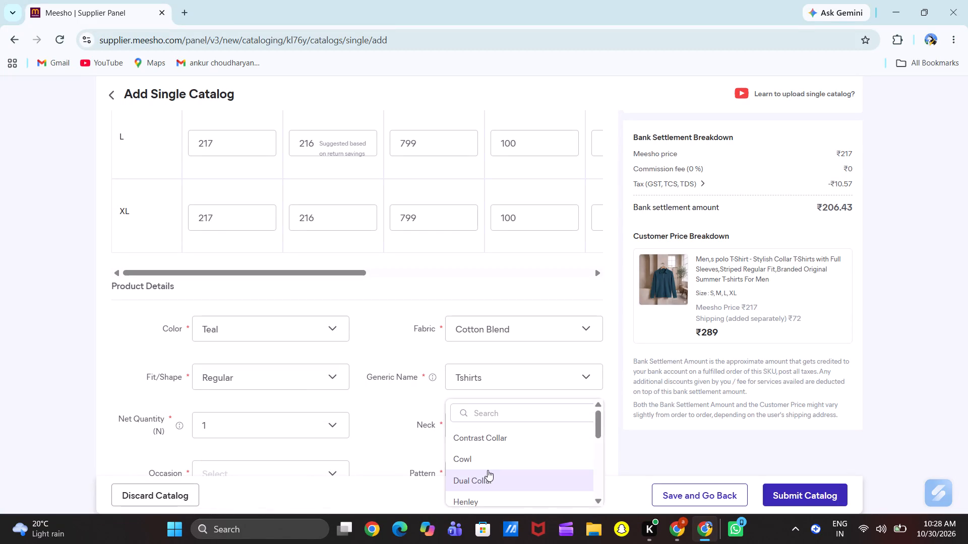
scroll(488, 470, down, 2)
click(488, 470)
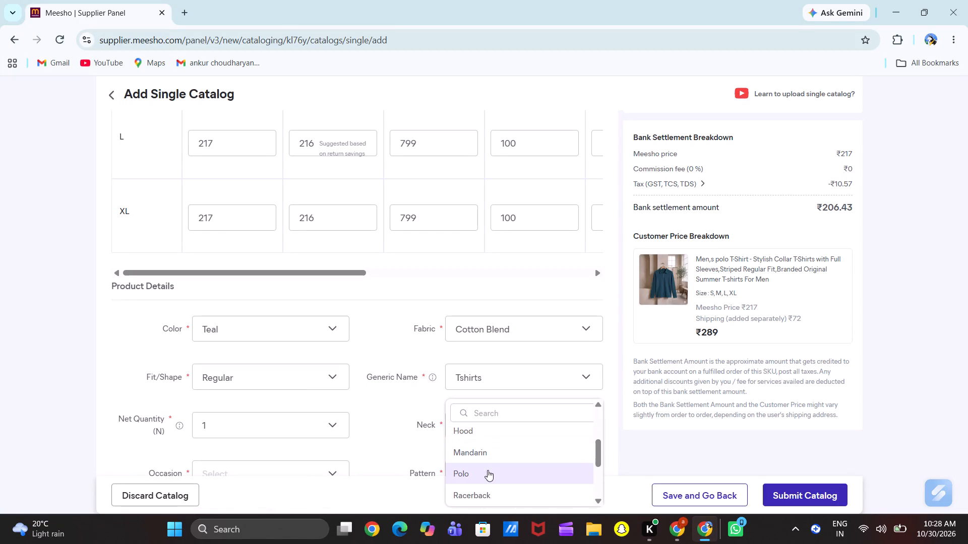
Set Product 4's occasion to Casual and its sleeve length to Long Sleeves.
scroll(419, 442, down, 2)
click(276, 343)
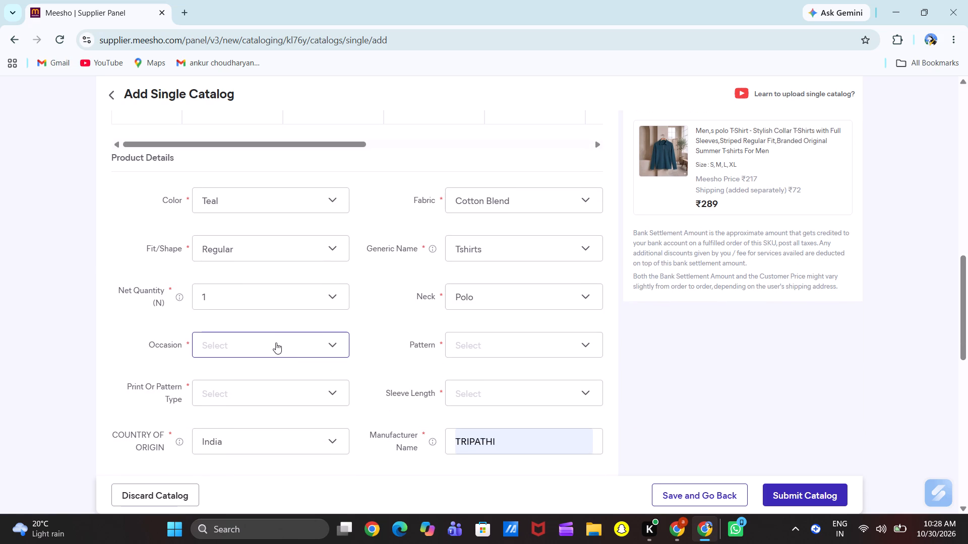
click(238, 417)
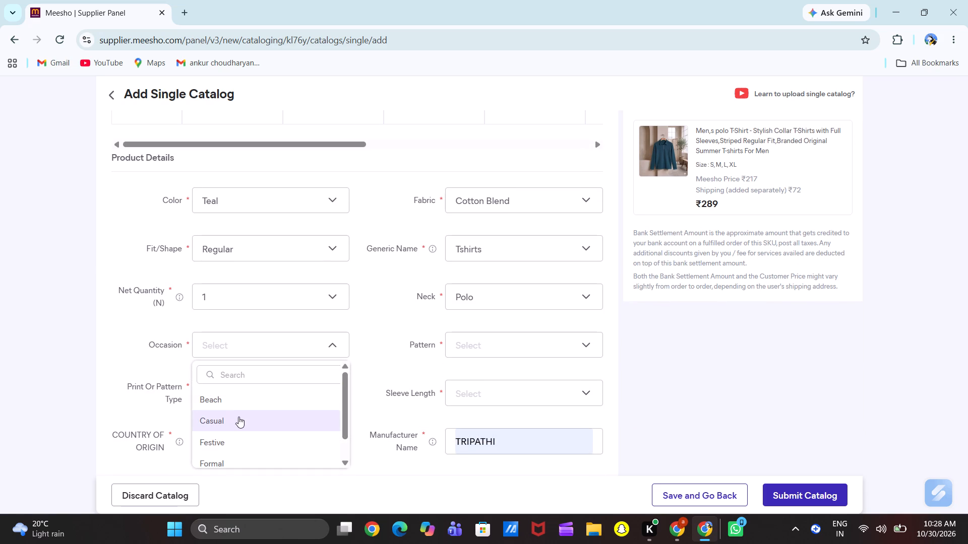
click(472, 390)
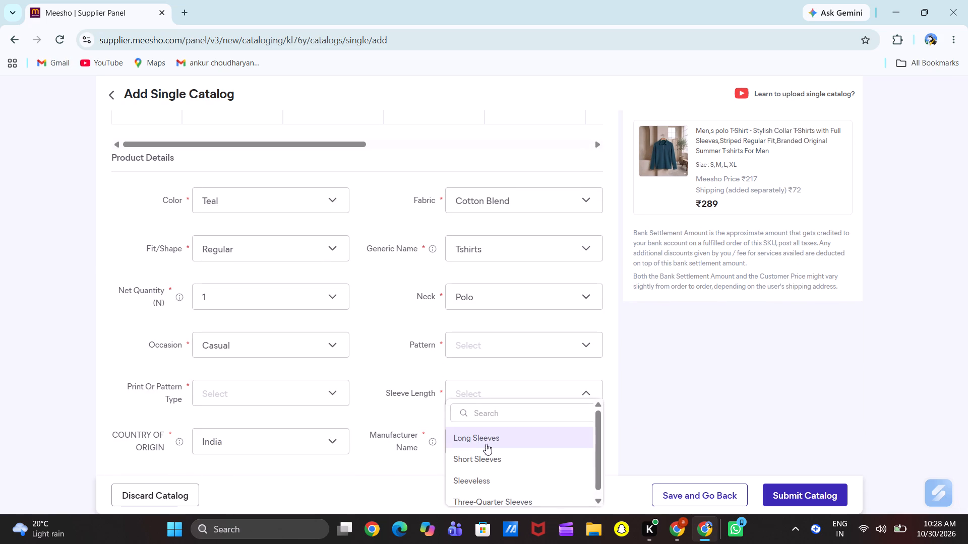
click(488, 439)
Under Product 4's other attributes, set the length to Regular and the number of pockets to No Pocket.
scroll(374, 430, down, 3)
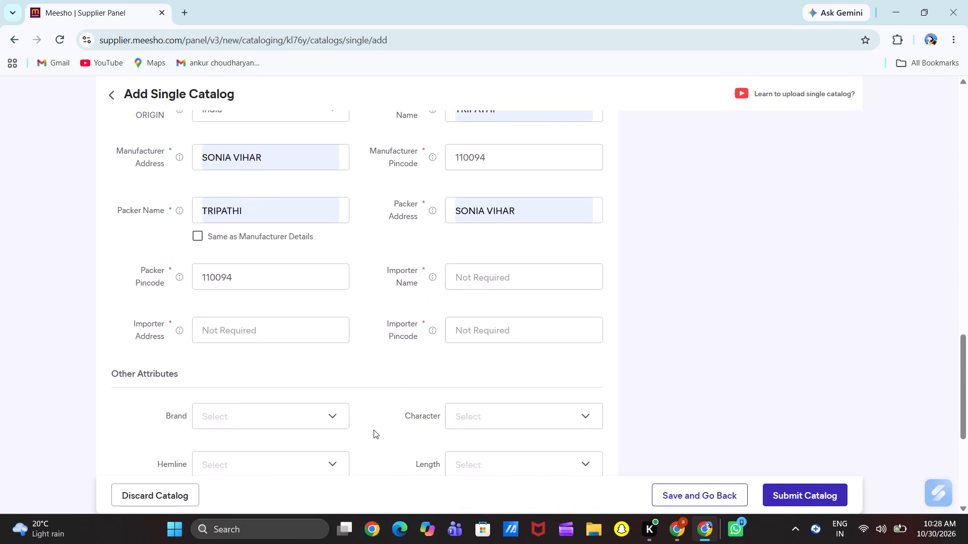
scroll(374, 430, down, 2)
click(497, 373)
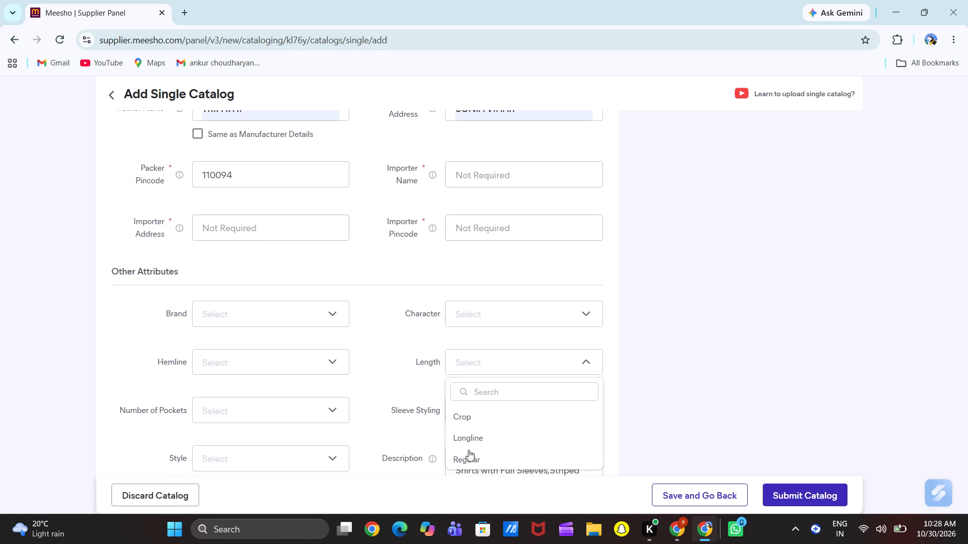
click(482, 449)
click(275, 408)
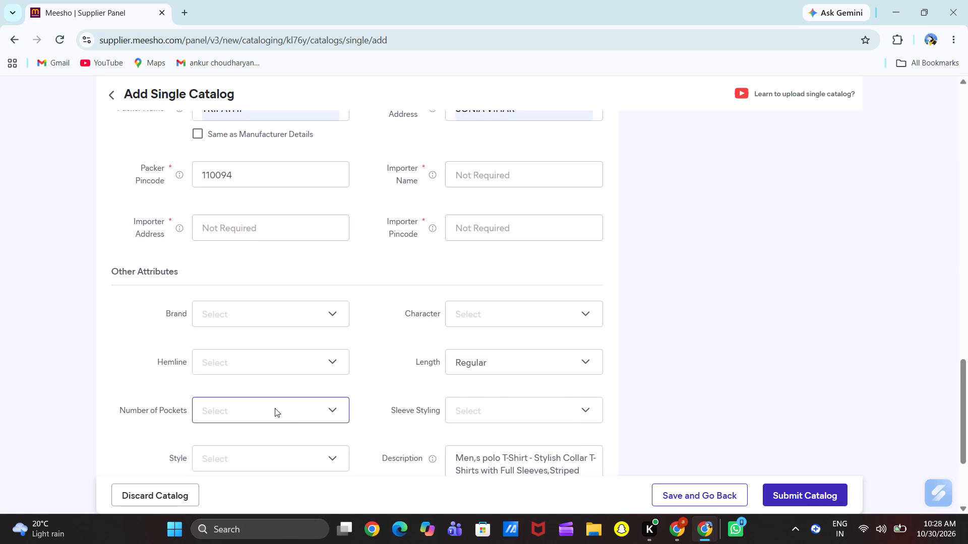
click(254, 471)
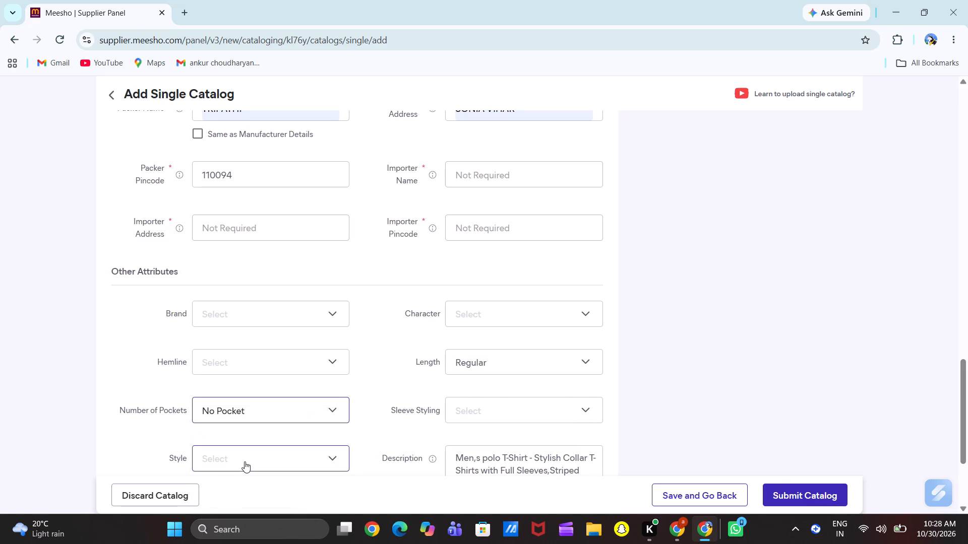
Set Product 4's style attribute to Korean.
click(245, 461)
click(238, 499)
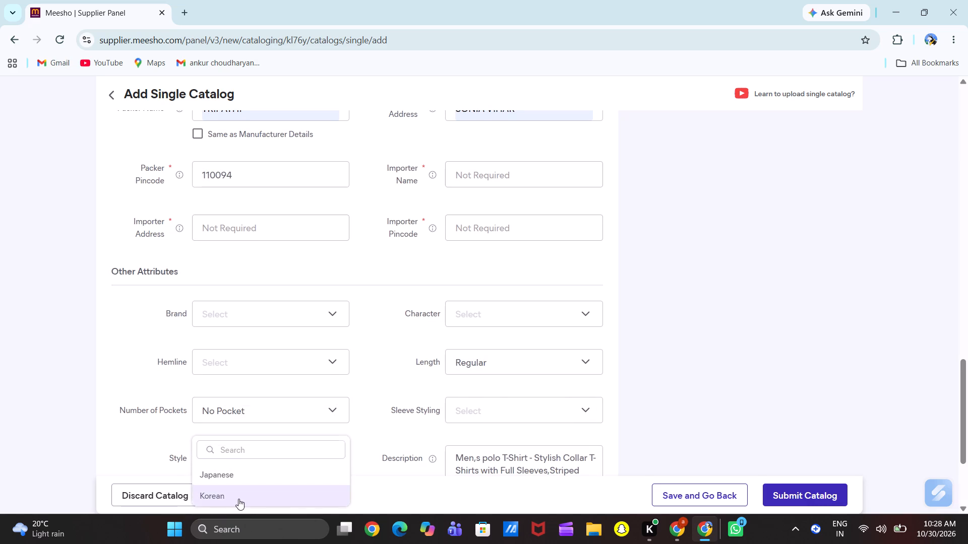
Switch to Product 5 and enter FULL@KARARA,[MAROON]; as its style code.
scroll(376, 460, down, 2)
scroll(376, 460, up, 7)
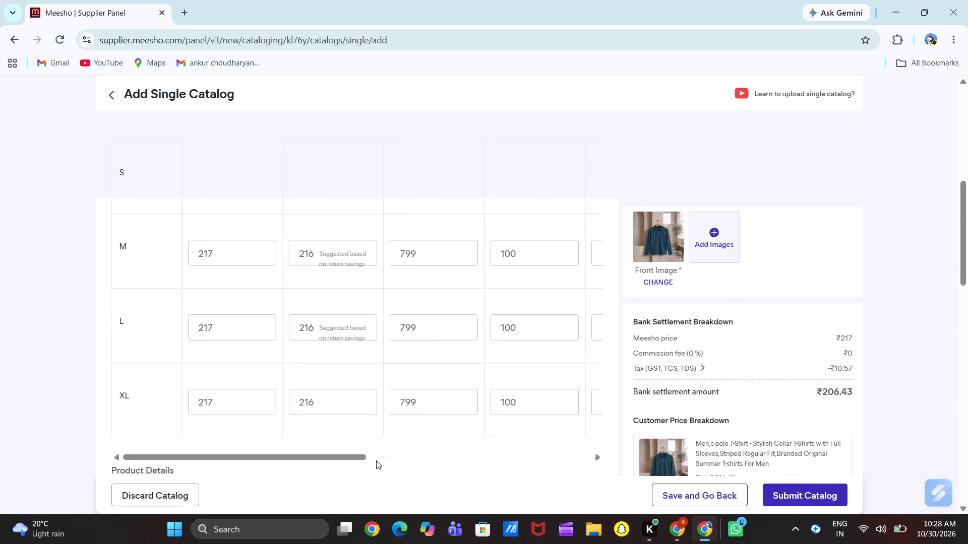
scroll(376, 460, up, 3)
click(556, 168)
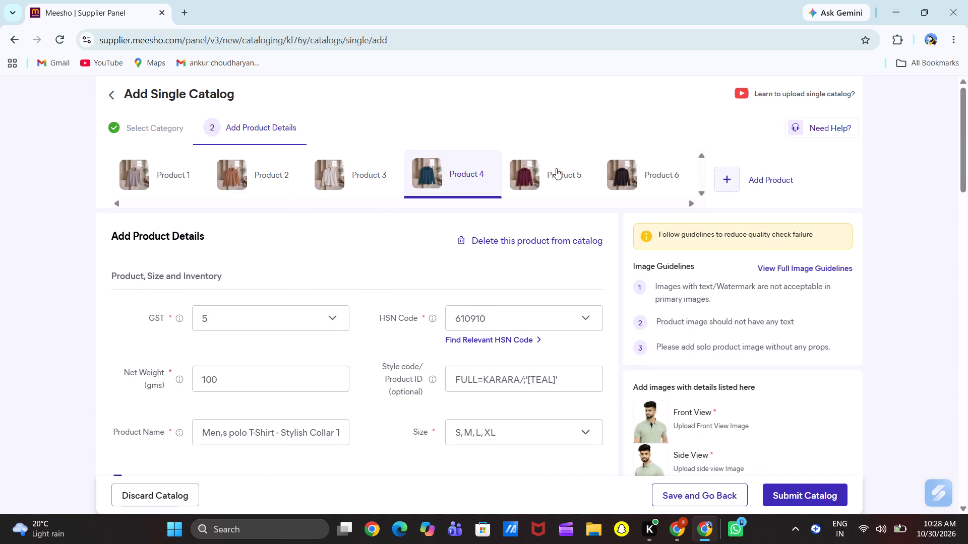
click(492, 377)
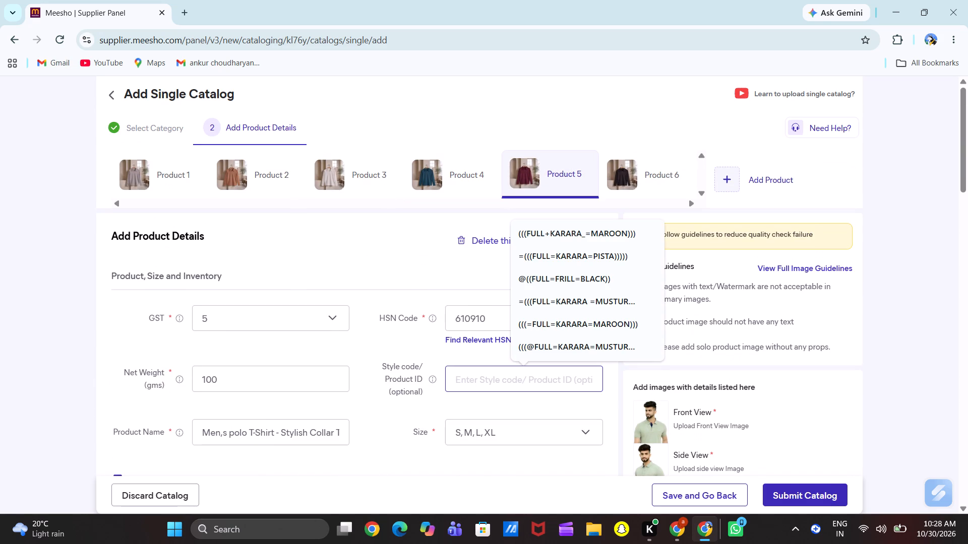
text(FU)
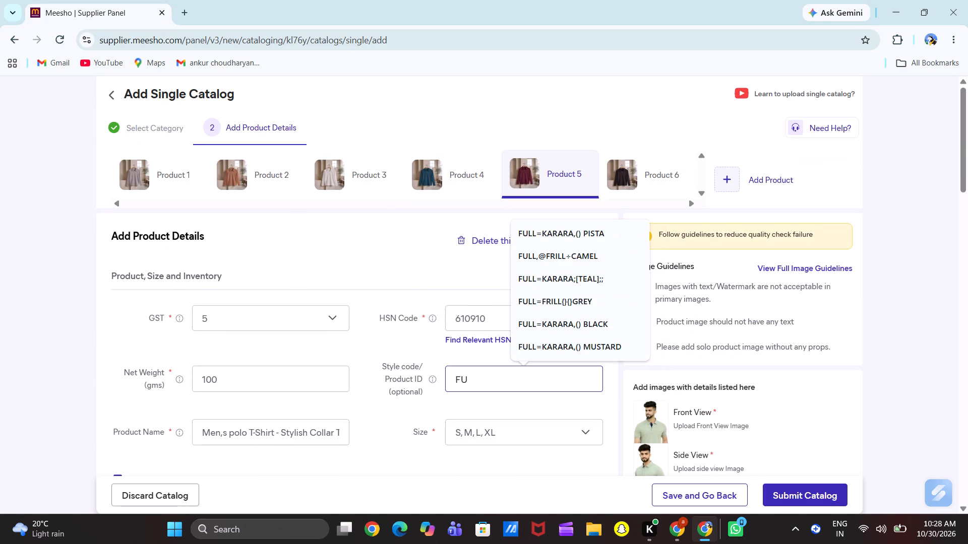
text(LL)
key(shift+at)
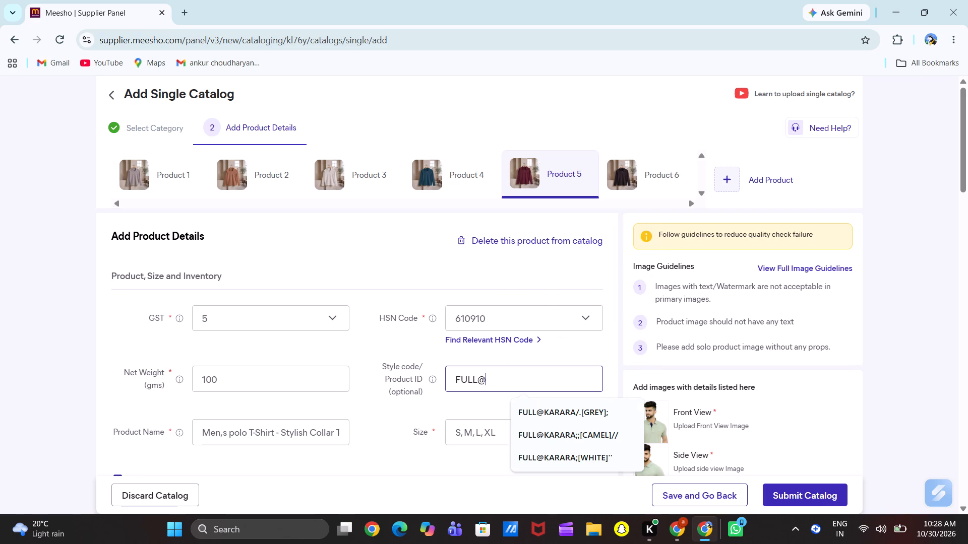
text(KARARA)
key(comma)
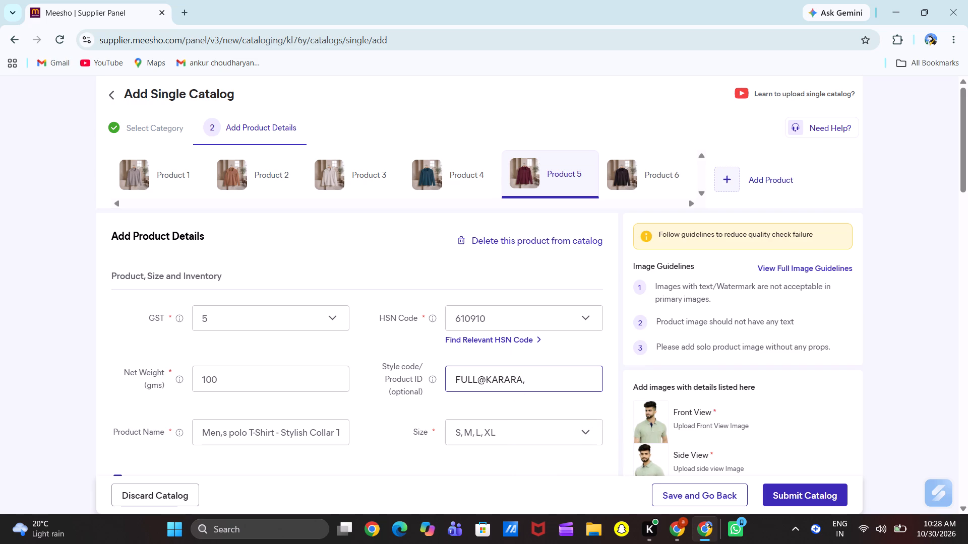
key(bracketleft)
text(MARO)
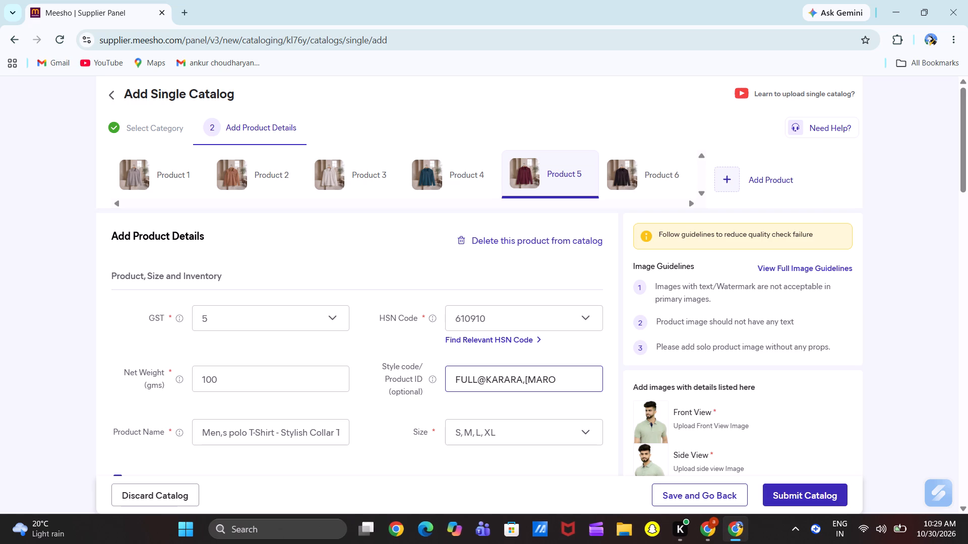
text(ON)
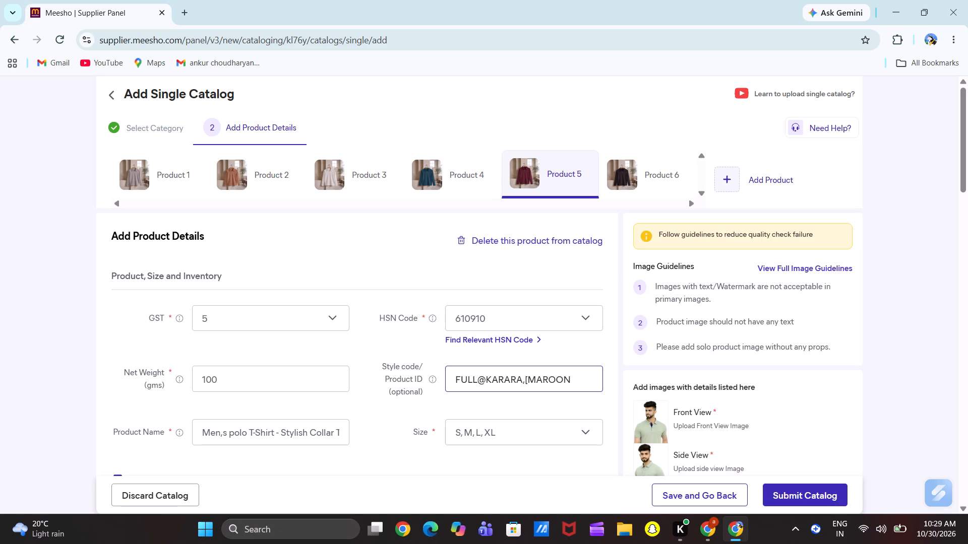
text(];)
For all sizes of Product 5, set the Meesho price to 217, wrong/defective returns price to 216 and MRP to 799.
scroll(409, 421, down, 1)
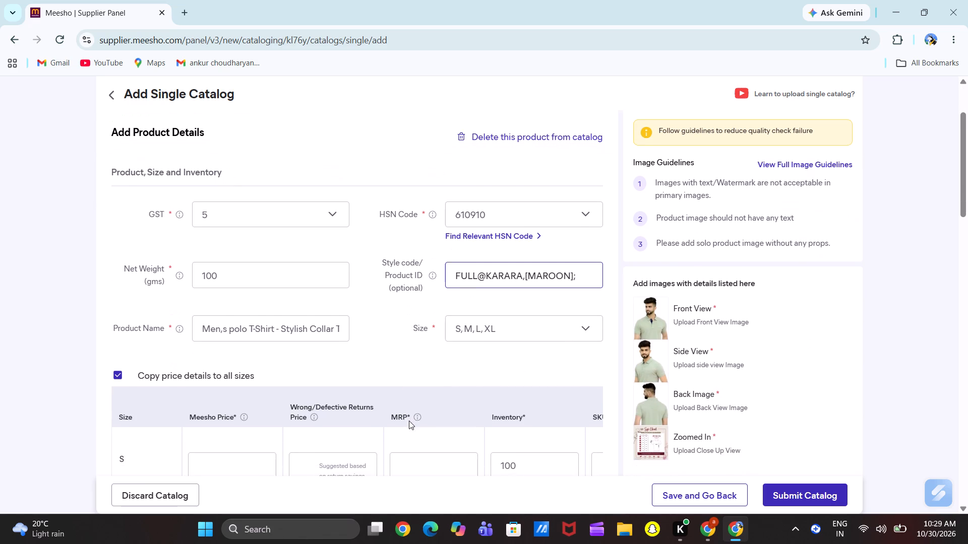
scroll(409, 421, down, 1)
click(221, 456)
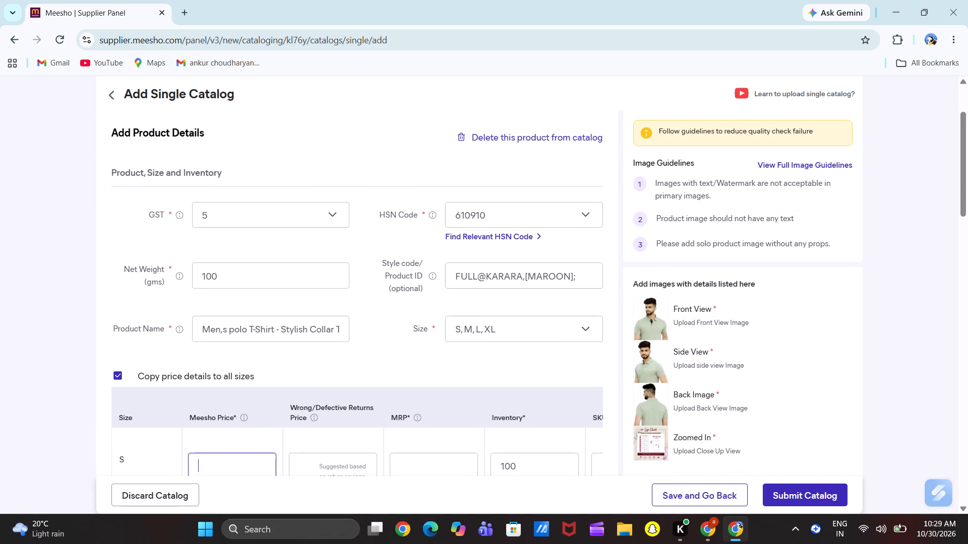
scroll(238, 372, down, 2)
click(213, 314)
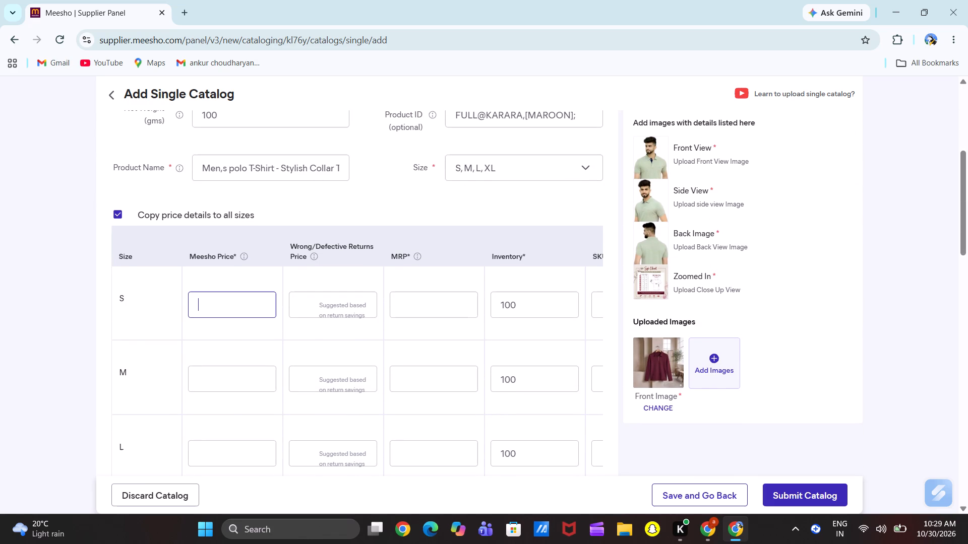
text(217)
click(294, 315)
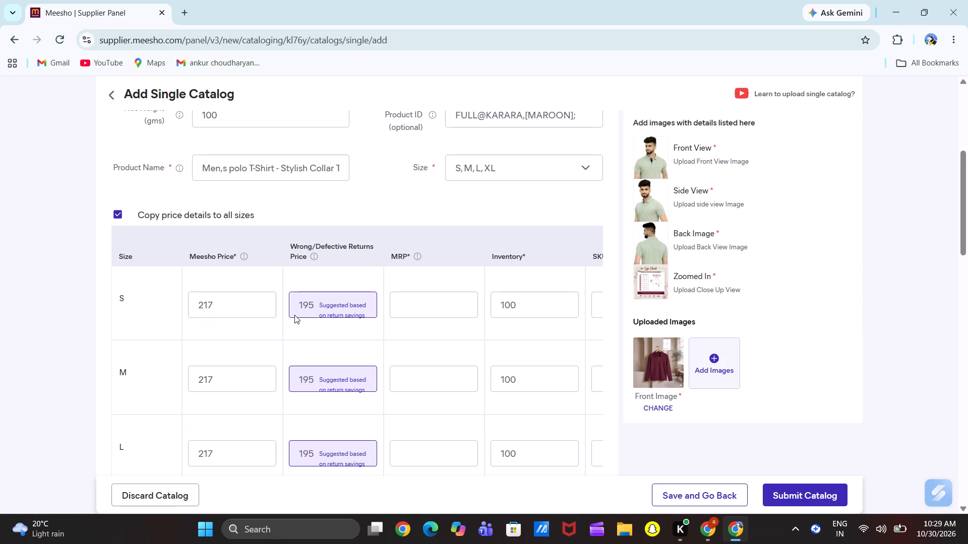
key(BackSpace)
key(BackSpace)
key(BackSpace)
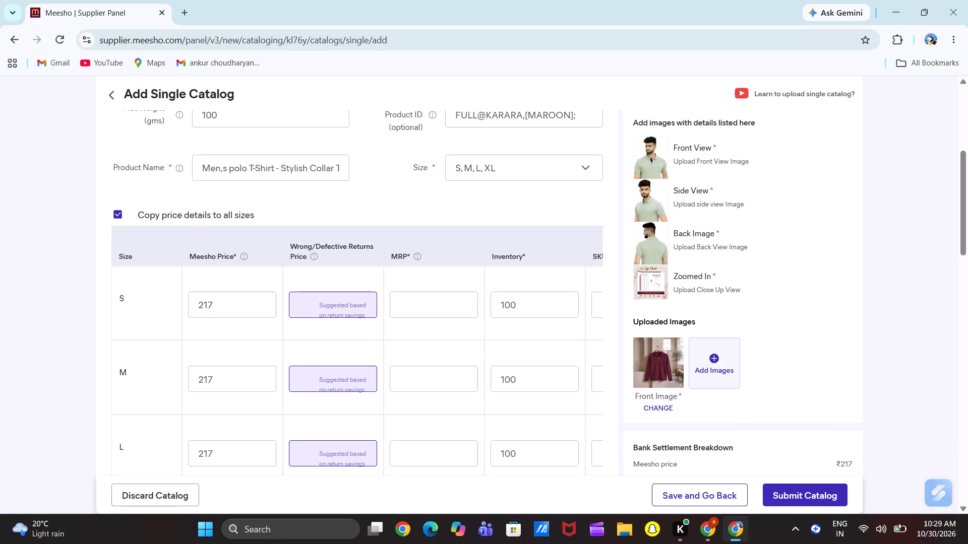
text(216)
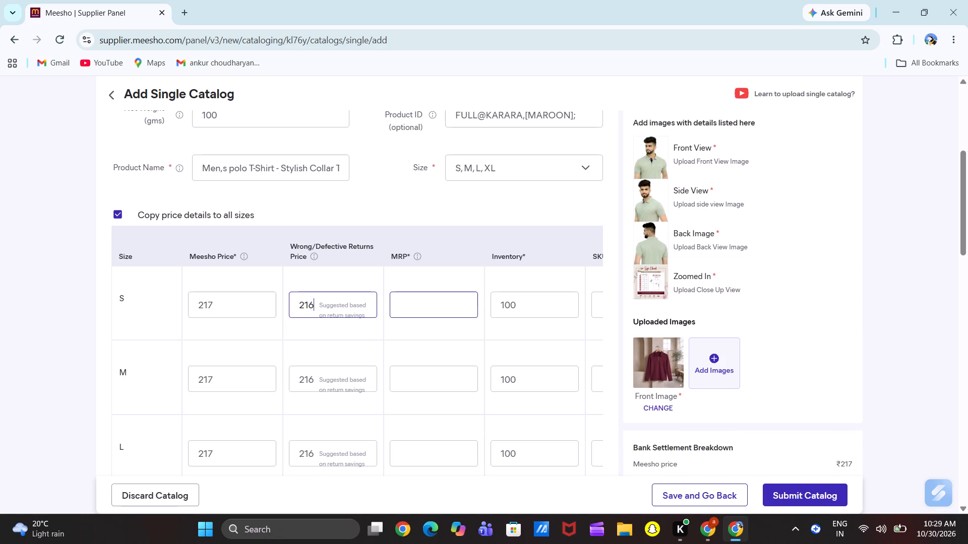
click(439, 301)
text(799)
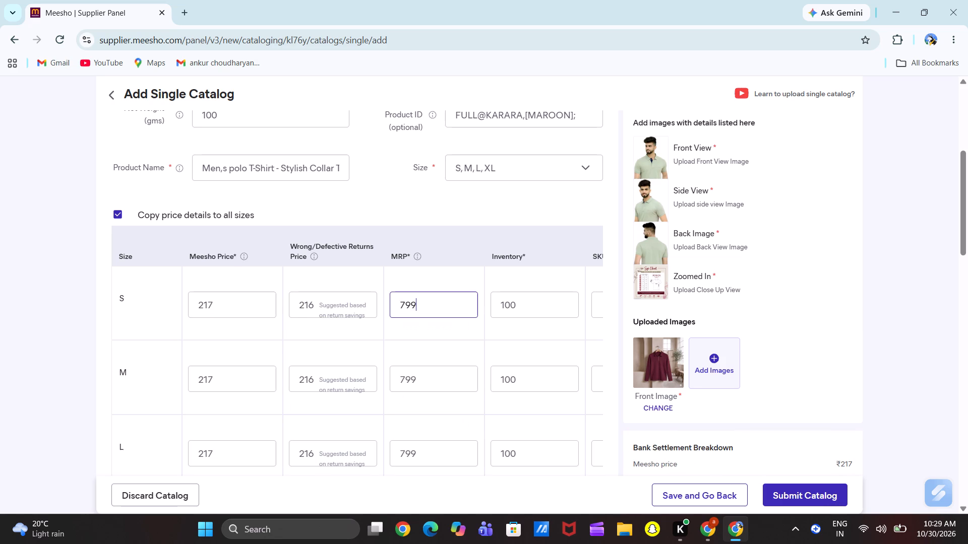
Set Product 5's shoulder size to 14.5 inches for S and 15.5 inches for M.
scroll(527, 344, left, 5)
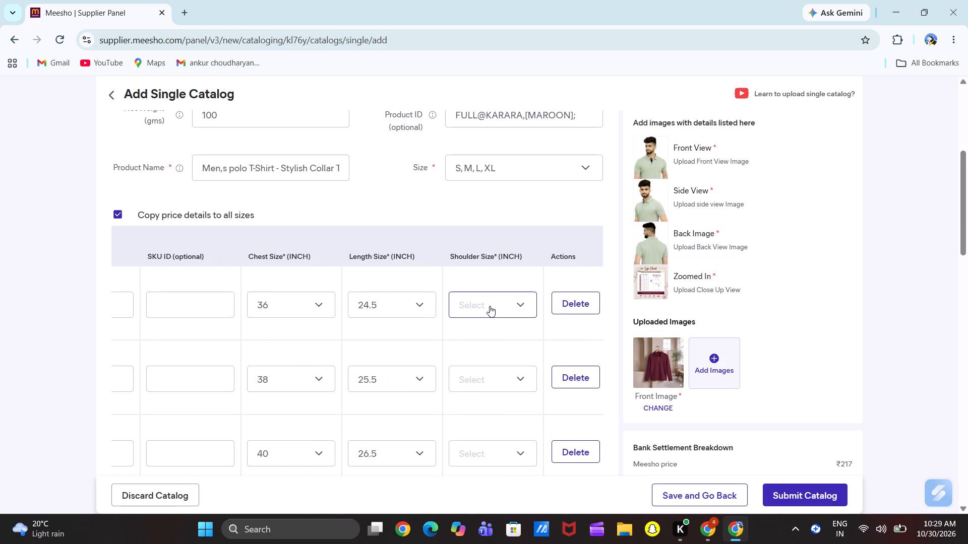
click(490, 306)
scroll(476, 384, down, 1)
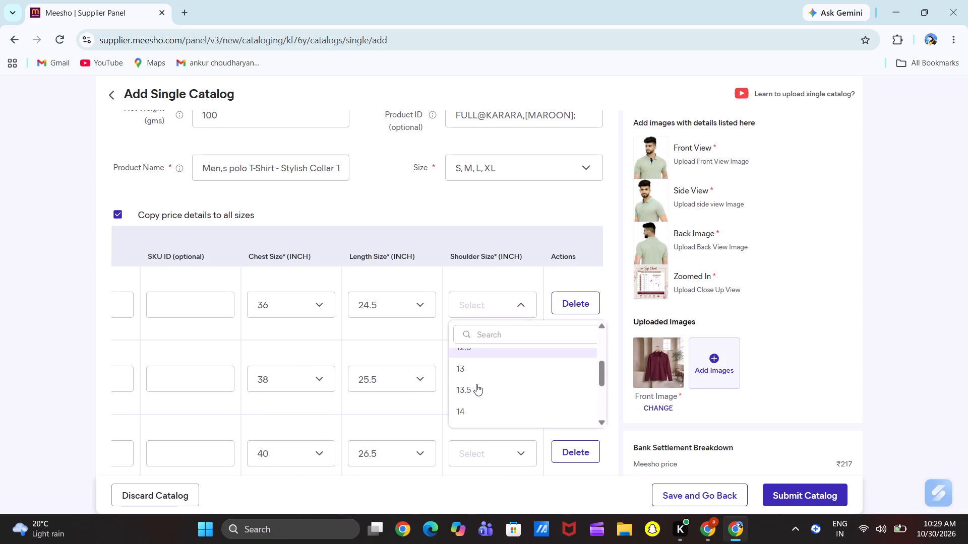
scroll(476, 384, down, 2)
click(476, 384)
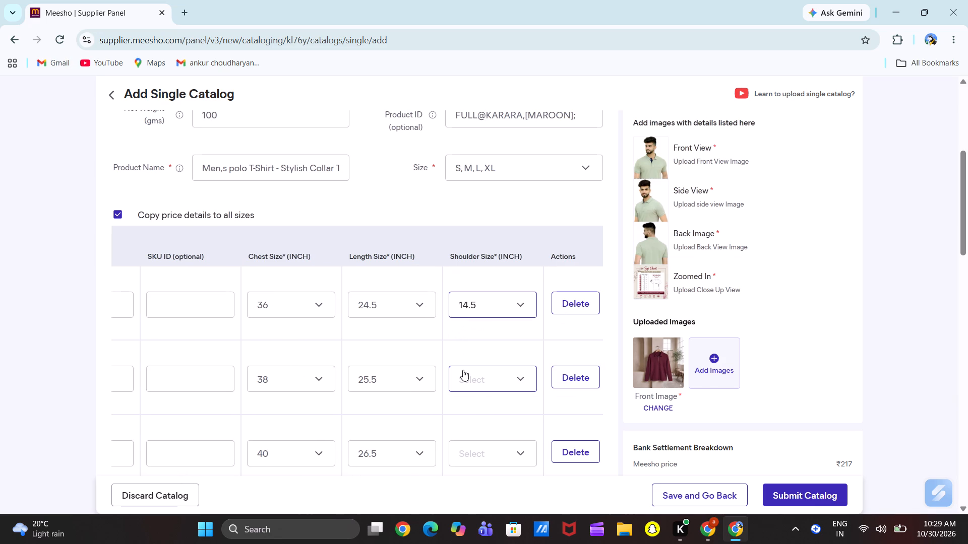
click(463, 370)
scroll(492, 466, down, 2)
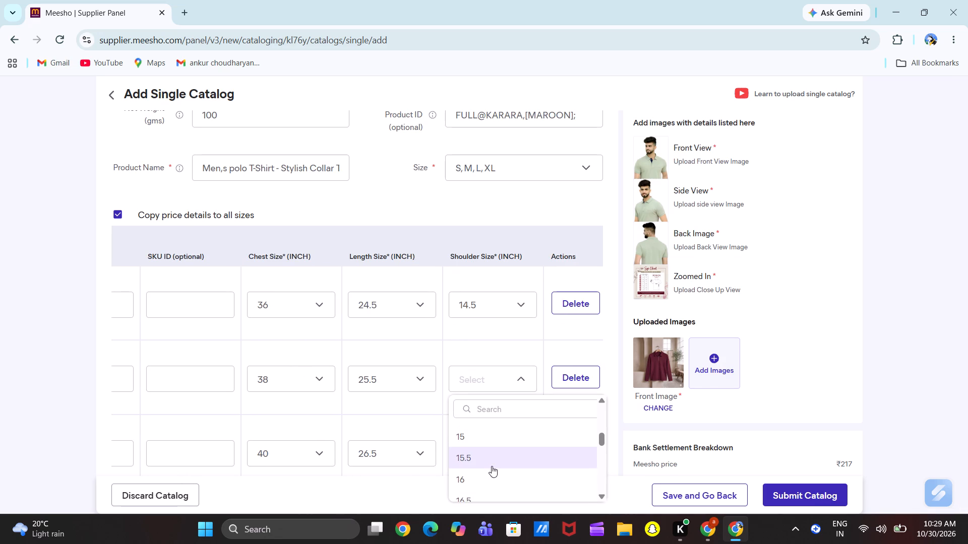
click(492, 466)
Set Product 5's shoulder size to 16.5 inches for L and 17.5 inches for XL.
click(472, 447)
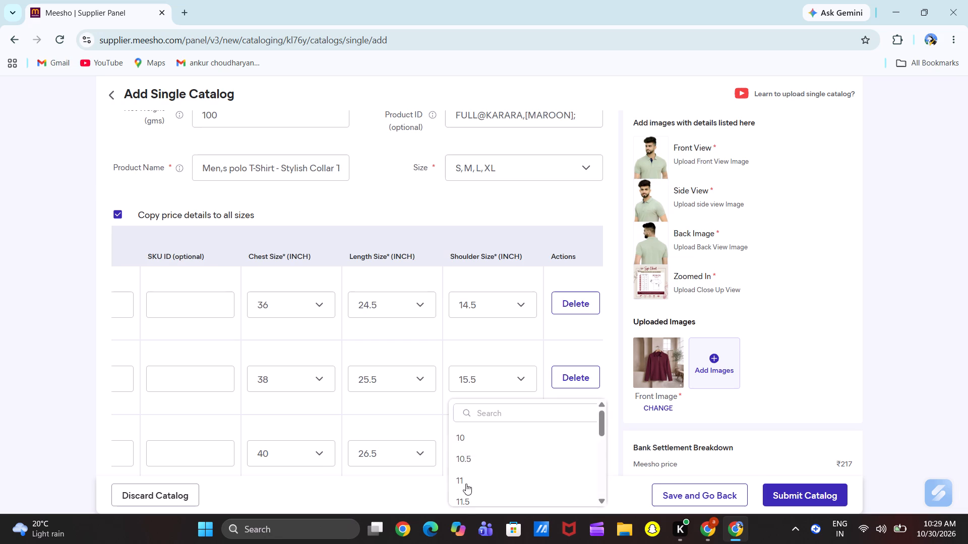
scroll(473, 486, down, 3)
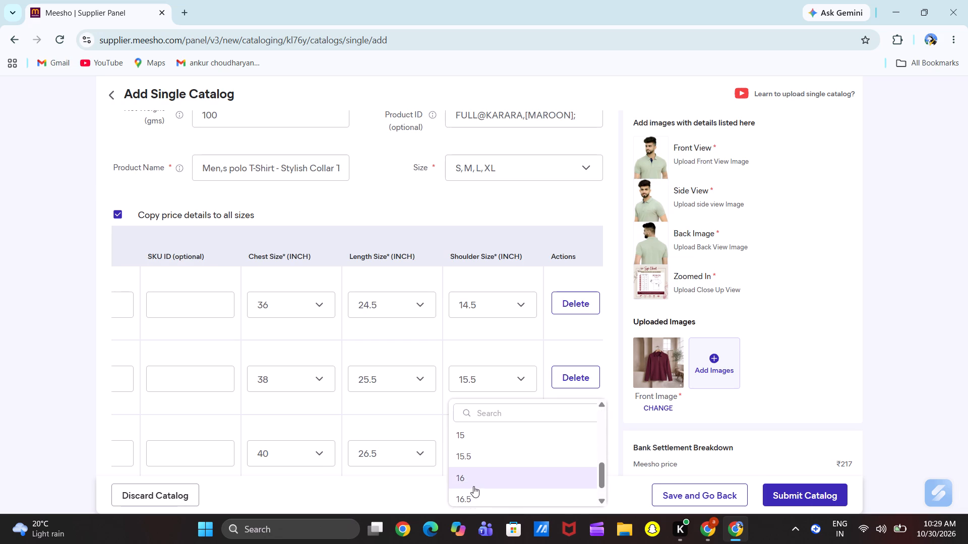
click(473, 486)
scroll(473, 450, down, 1)
click(470, 434)
scroll(490, 502, down, 1)
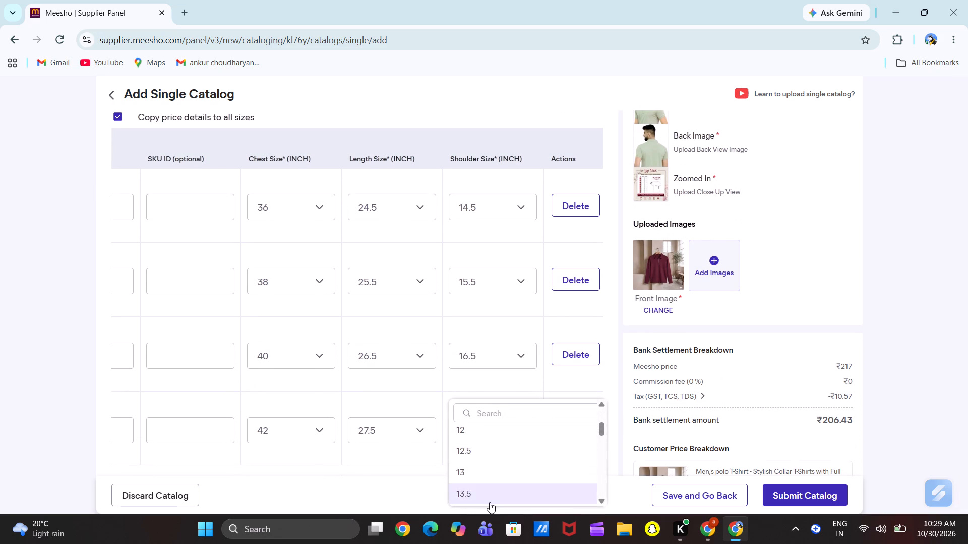
scroll(490, 502, down, 3)
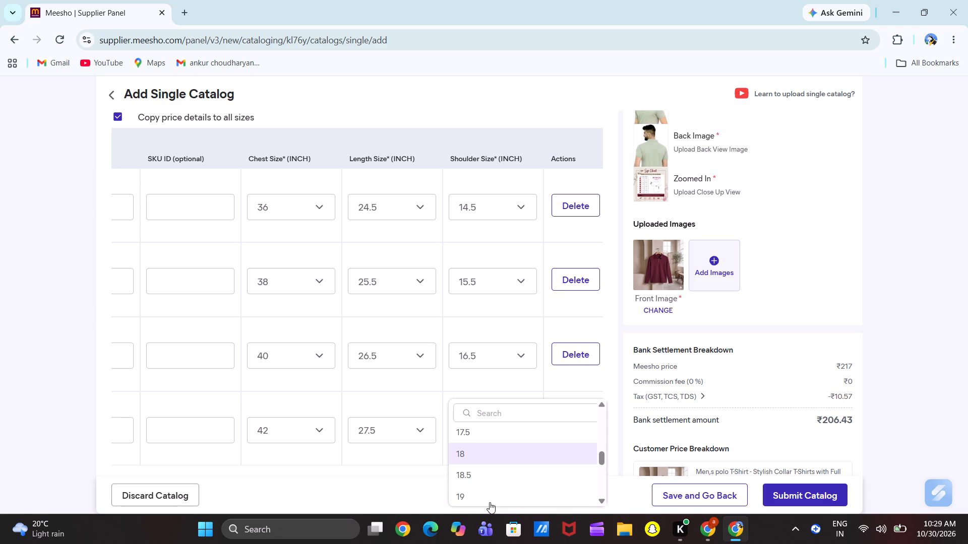
click(478, 437)
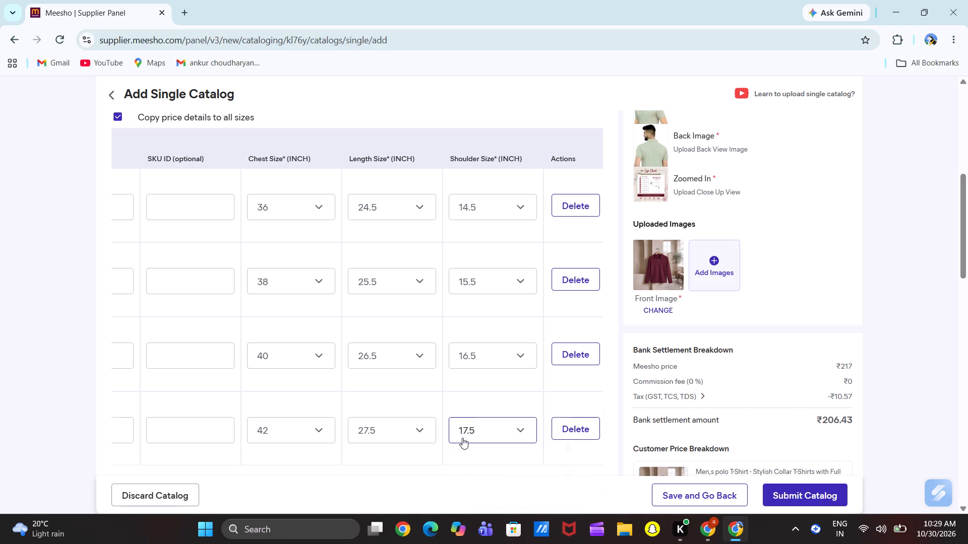
In Product 5's product details, set the color to Maroon and the fabric to Cotton Blend.
scroll(417, 469, down, 3)
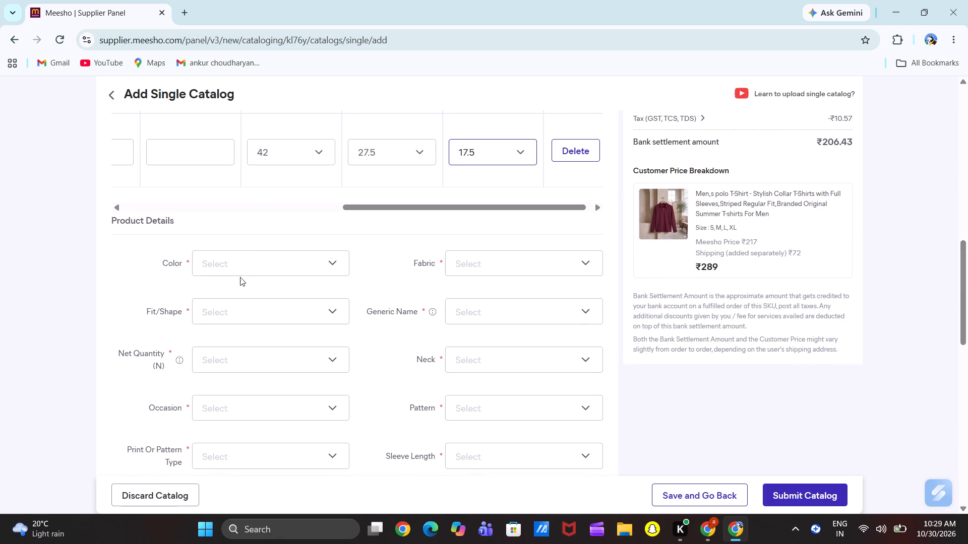
click(222, 252)
click(261, 292)
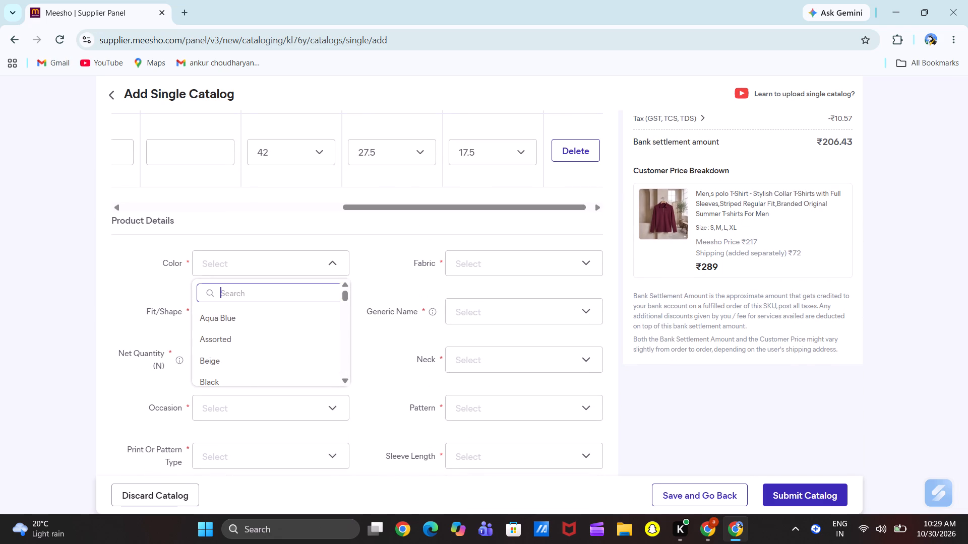
text(MAR)
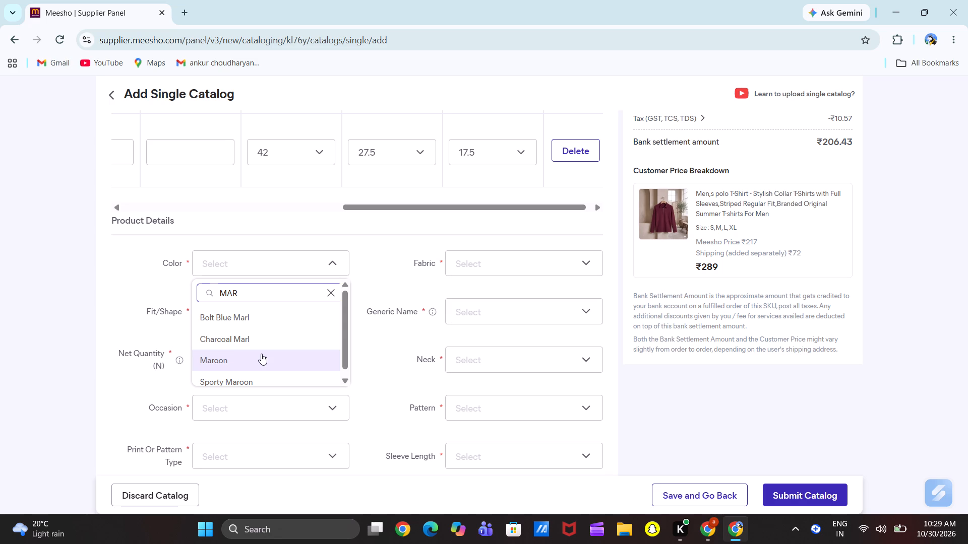
click(224, 357)
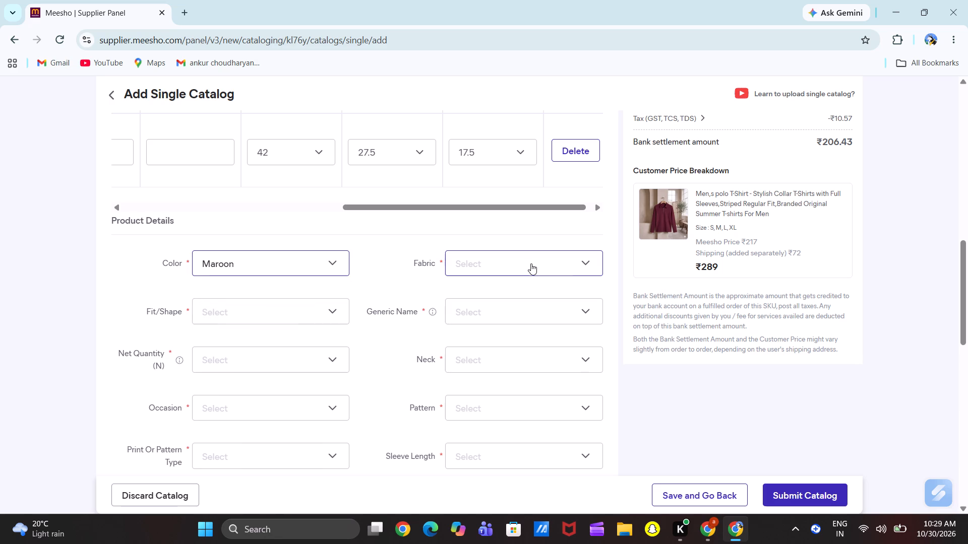
click(536, 262)
scroll(510, 347, down, 1)
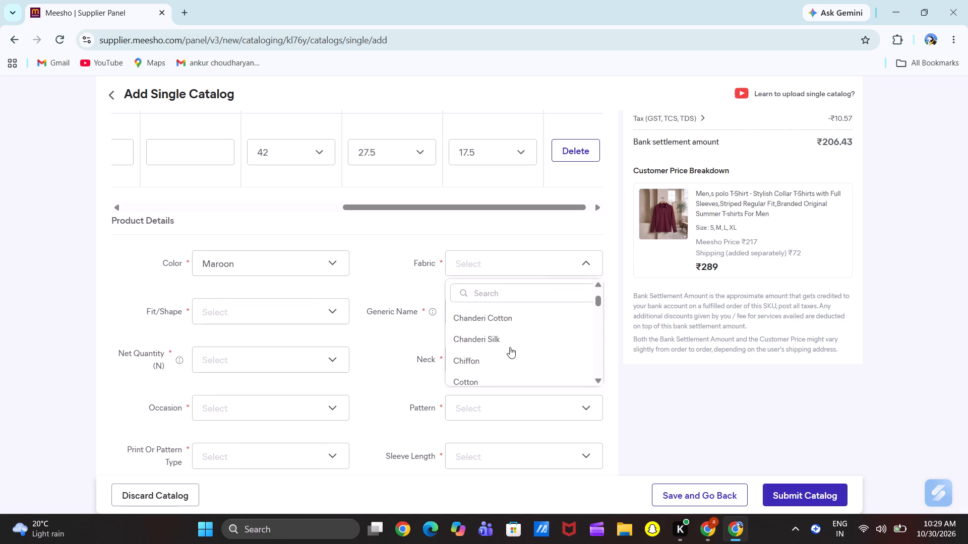
scroll(510, 347, down, 1)
click(493, 343)
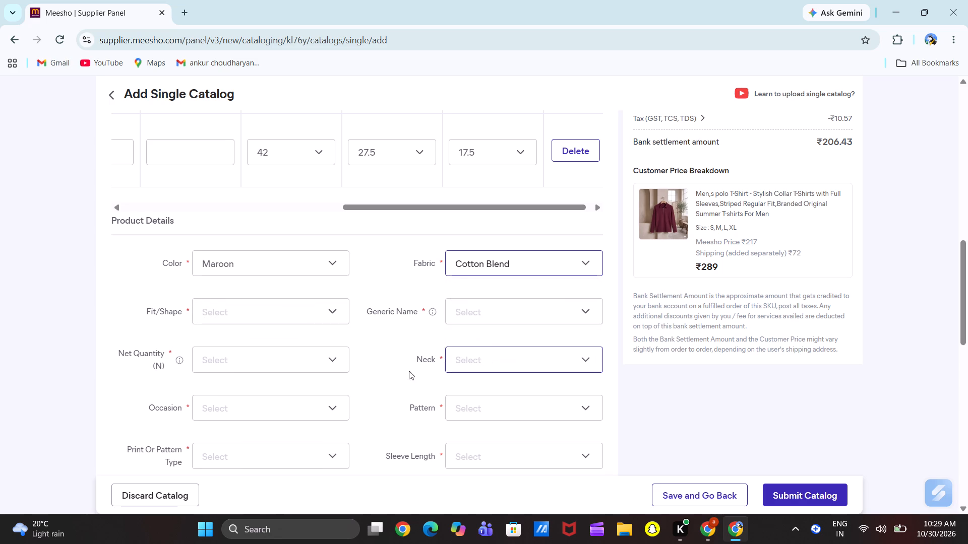
In Product 5's product details, set the fit/shape to Regular and the generic name to Tshirts.
click(231, 305)
scroll(232, 387, down, 1)
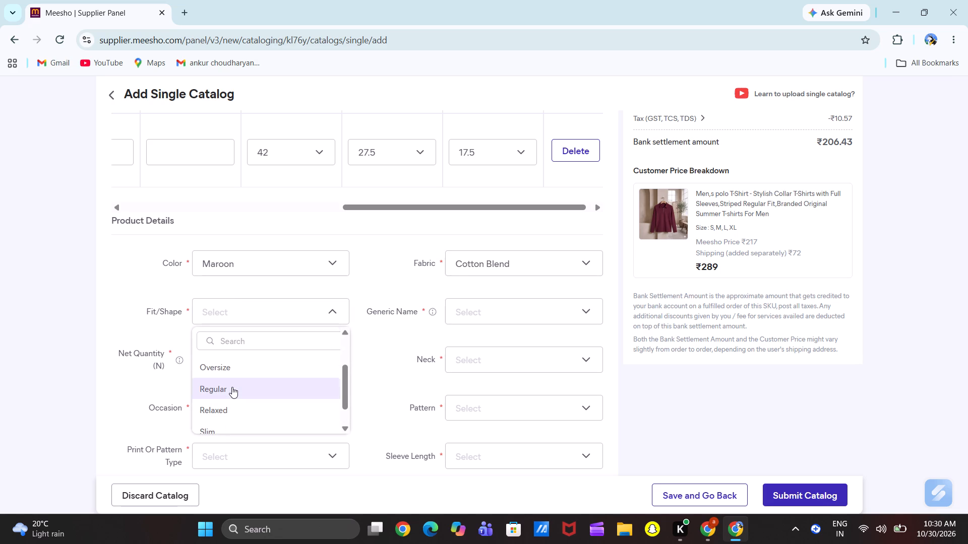
click(232, 387)
click(497, 303)
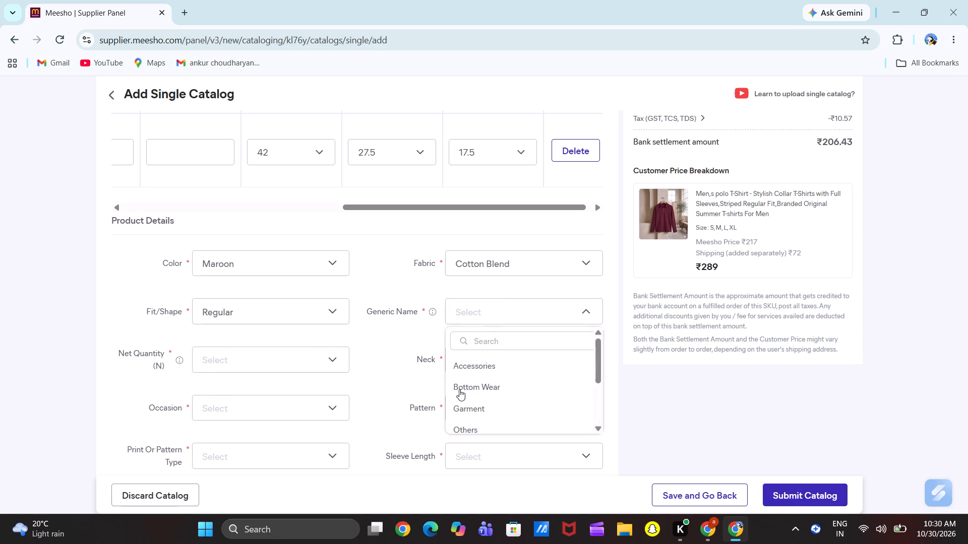
scroll(485, 402, down, 2)
click(485, 402)
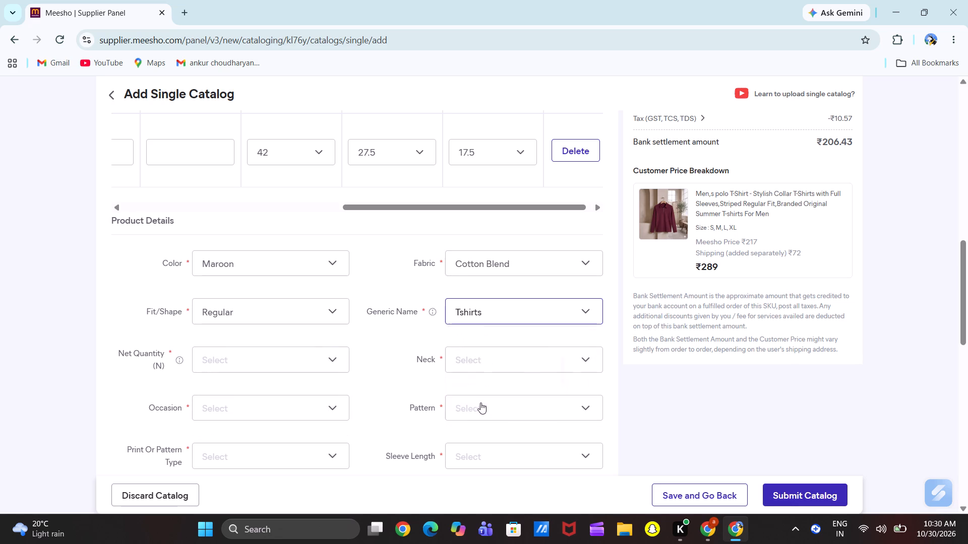
Set Product 5's net quantity to 1 and its neck to Polo.
click(276, 360)
click(223, 411)
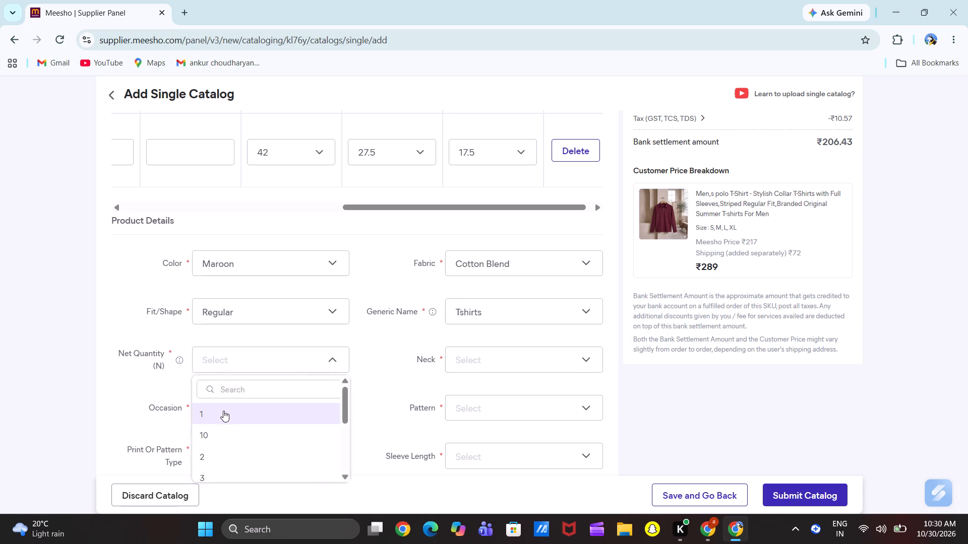
click(501, 354)
scroll(482, 437, down, 1)
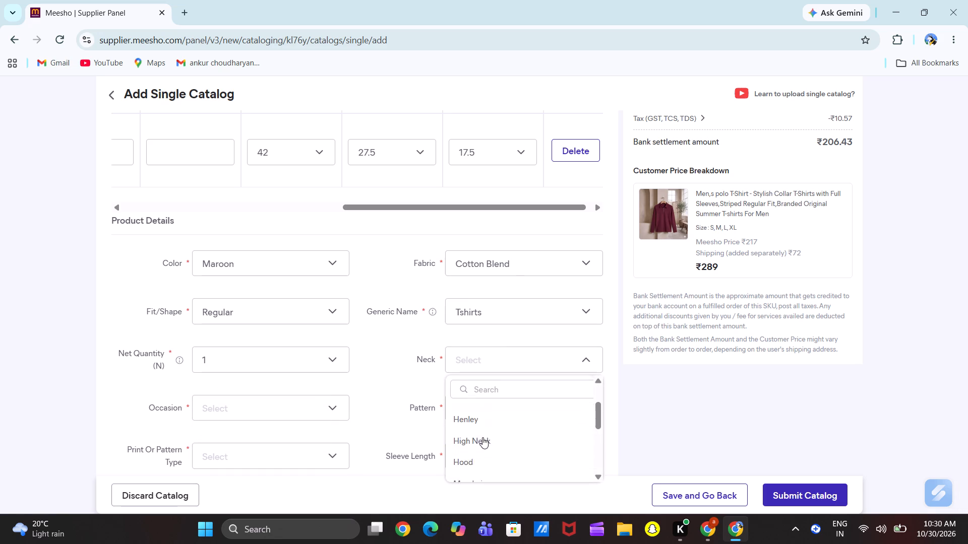
scroll(482, 437, down, 2)
click(482, 437)
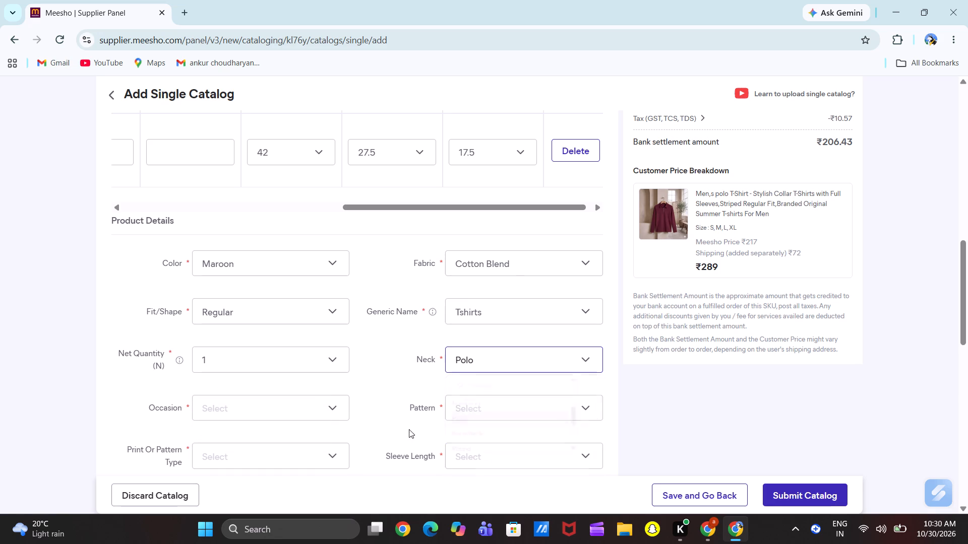
Set Product 5's occasion to Casual and its pattern to Solid.
click(284, 404)
click(247, 459)
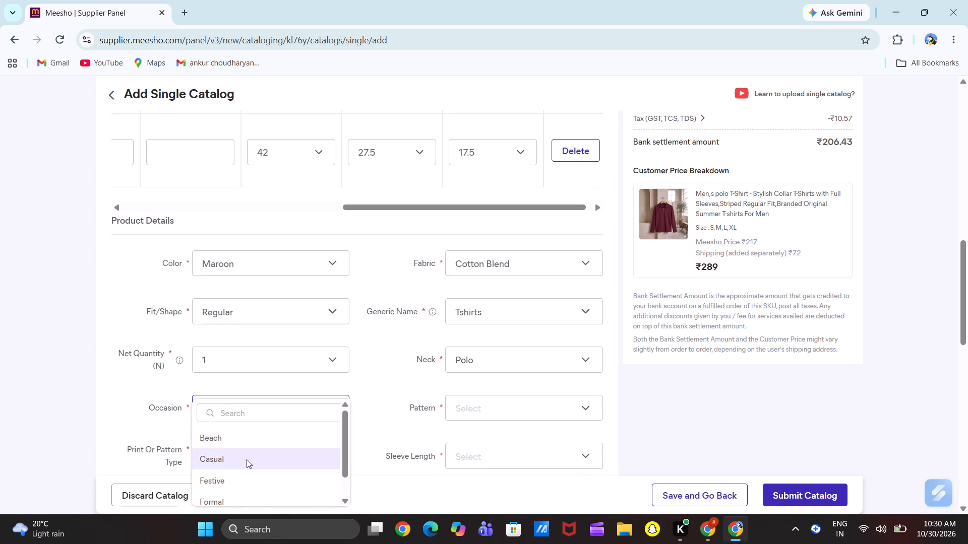
click(480, 405)
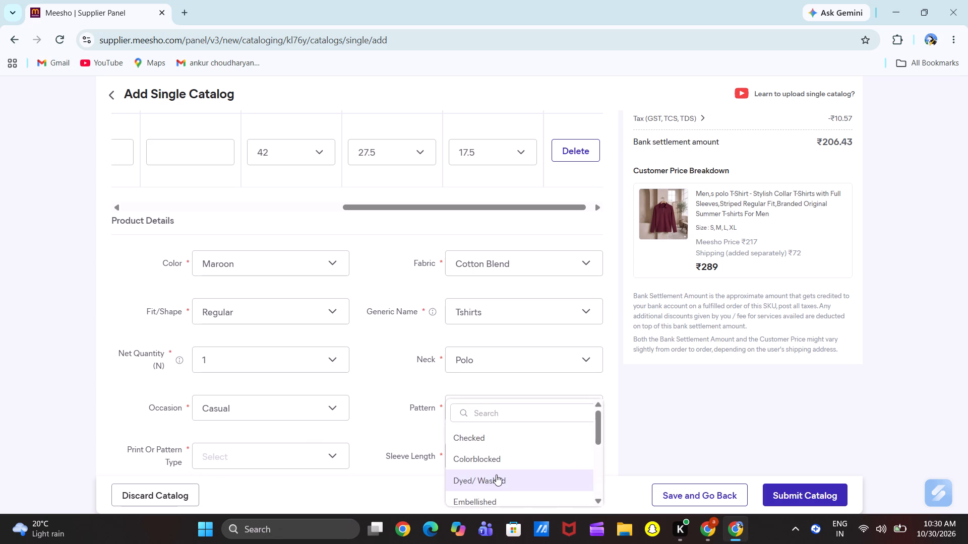
scroll(496, 474, down, 2)
click(467, 452)
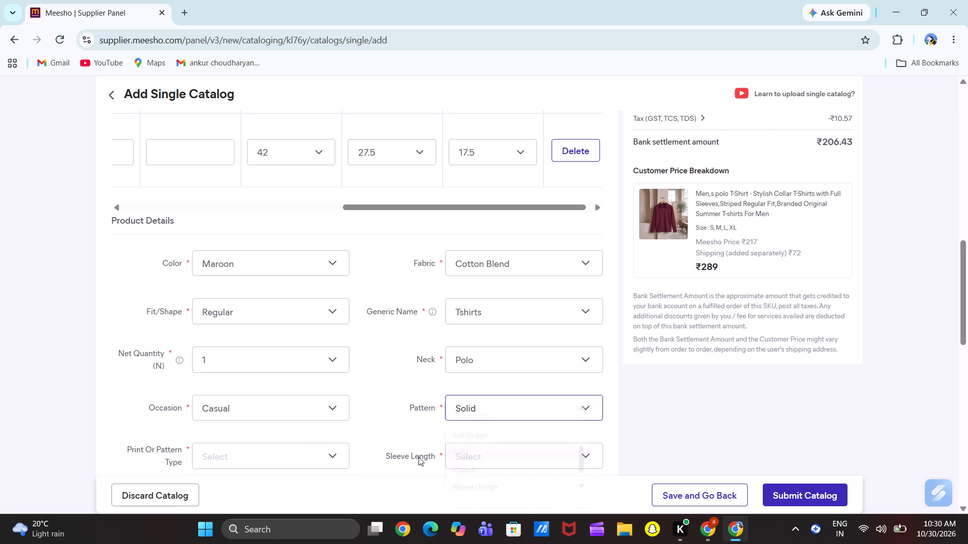
Set Product 5's print or pattern type to Solid and its sleeve length to Long Sleeves.
click(258, 445)
click(253, 406)
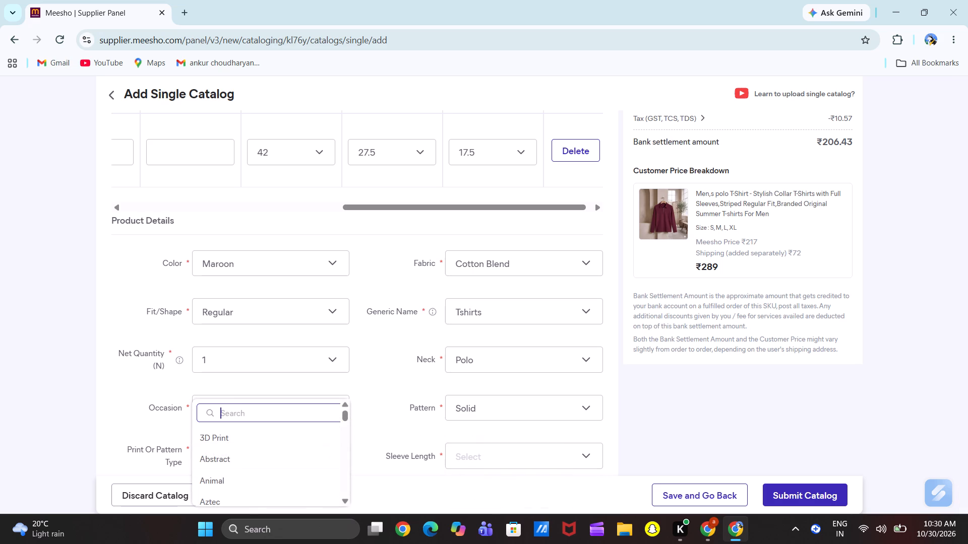
text(SO)
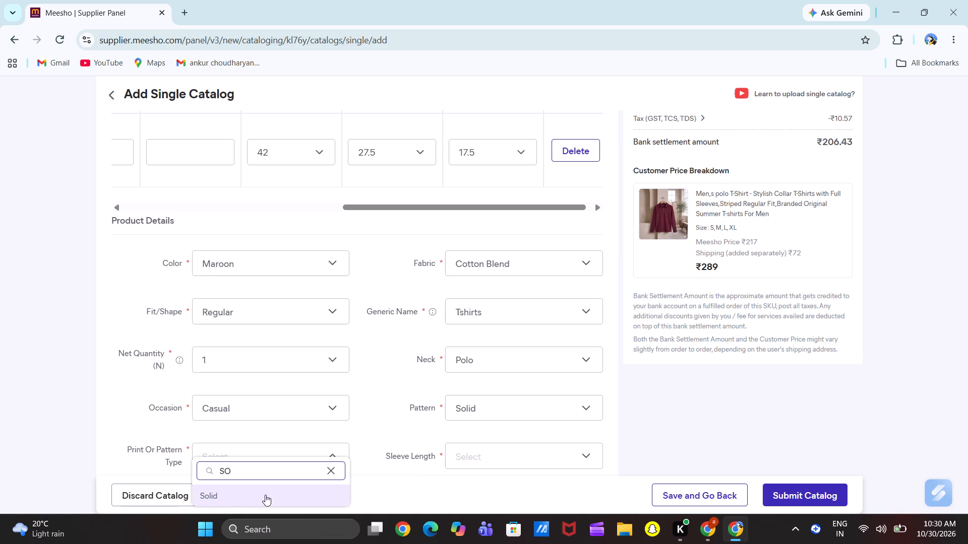
click(250, 486)
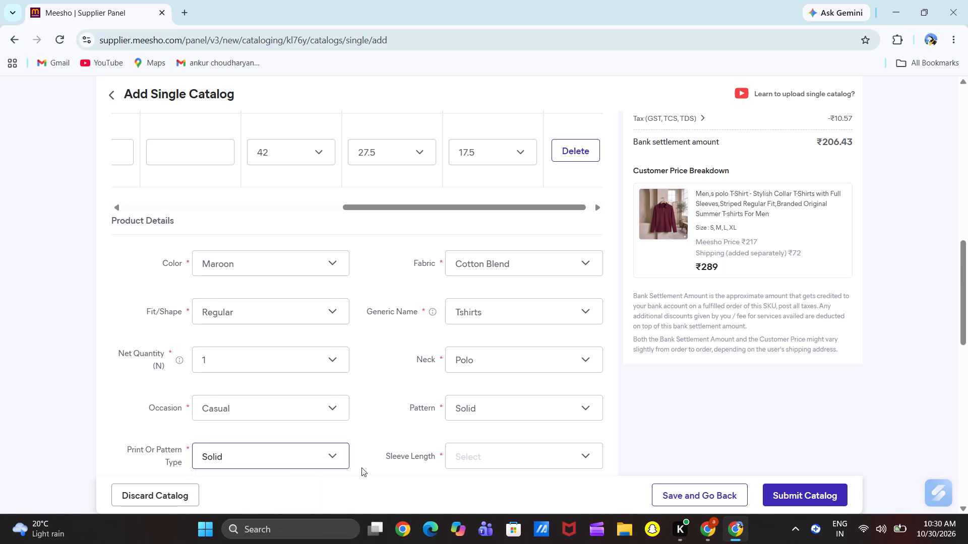
scroll(361, 467, down, 2)
click(482, 298)
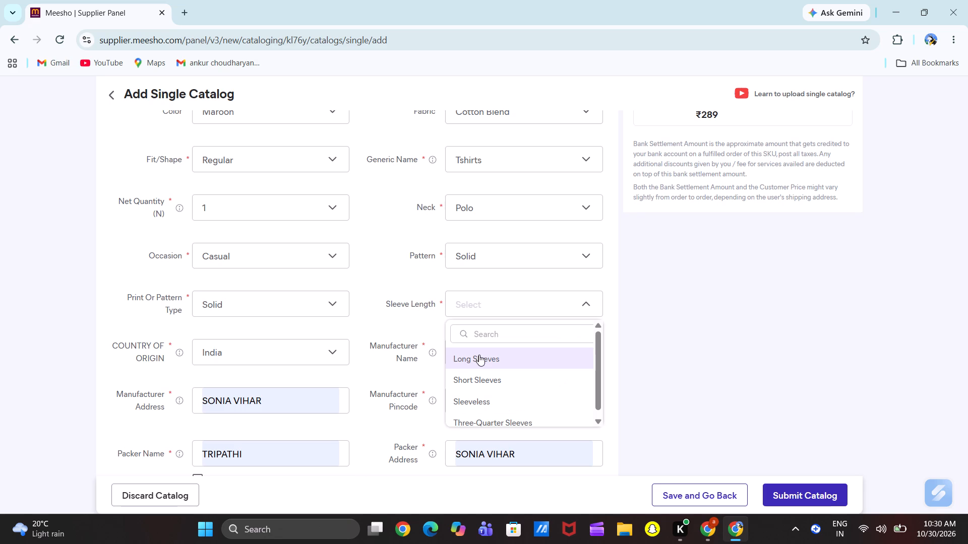
click(479, 355)
In Product 5's other attributes, set the length to Regular, number of pockets to No Pocket and style to Korean.
scroll(400, 392, down, 7)
scroll(370, 354, up, 1)
click(504, 294)
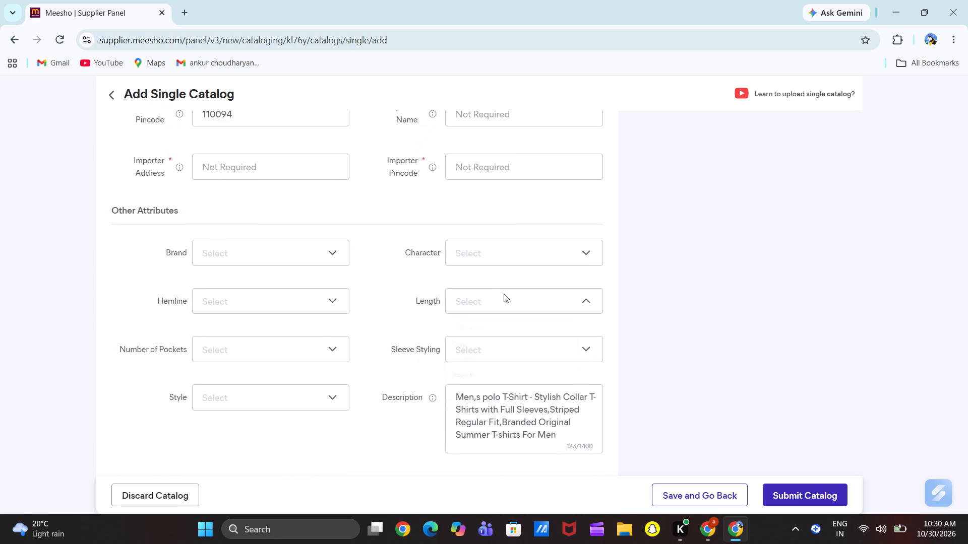
click(509, 402)
click(265, 337)
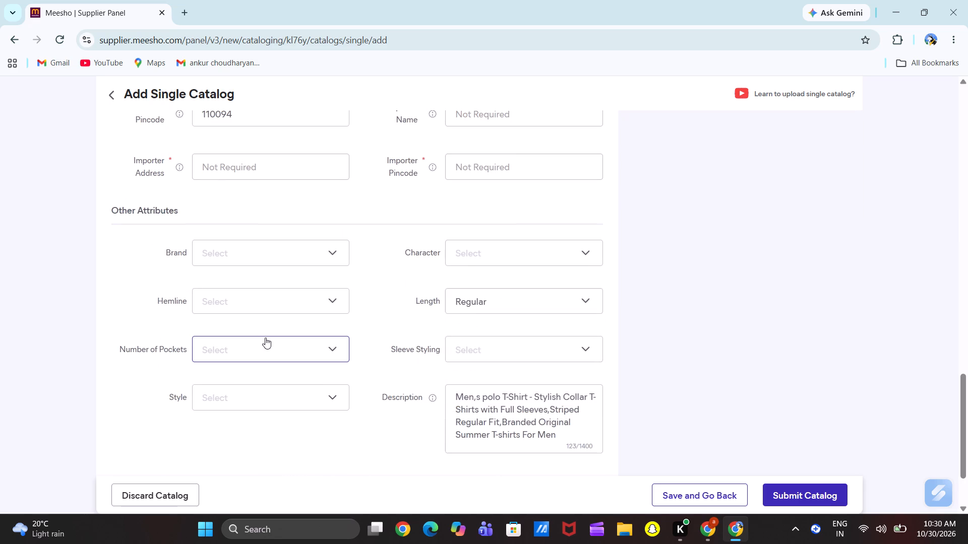
click(277, 443)
click(229, 397)
click(241, 472)
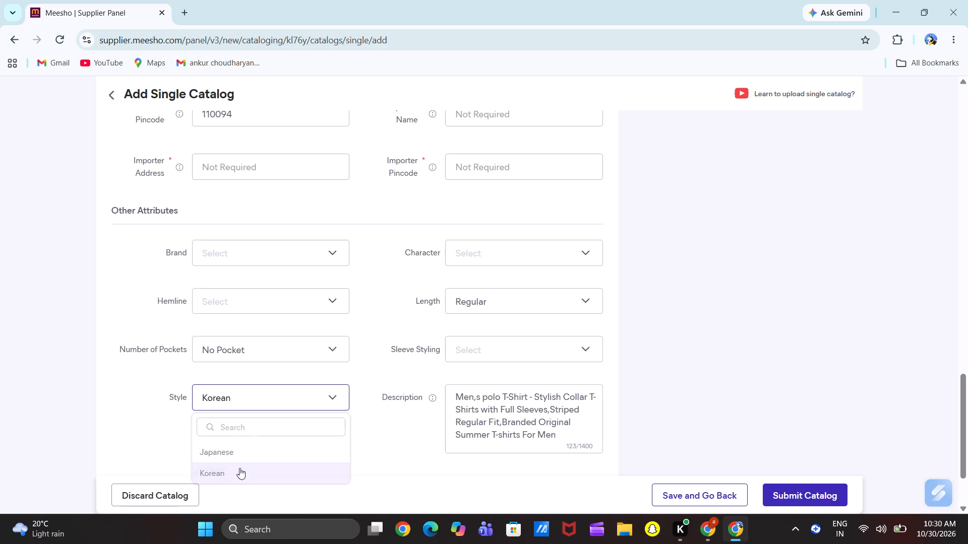
Switch to Product 6 and enter FULL=FRILL;.[BLACK] as its style code/product ID.
scroll(377, 331, up, 10)
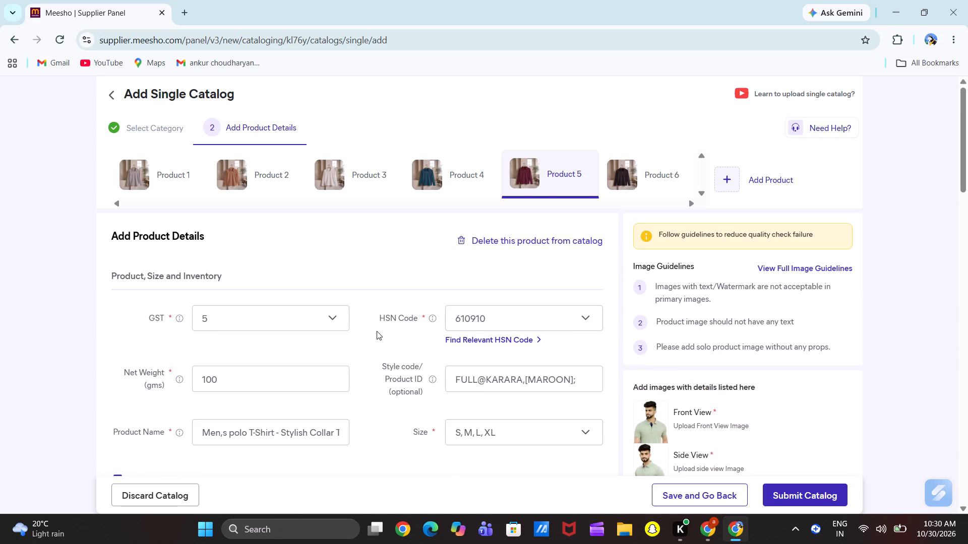
click(624, 176)
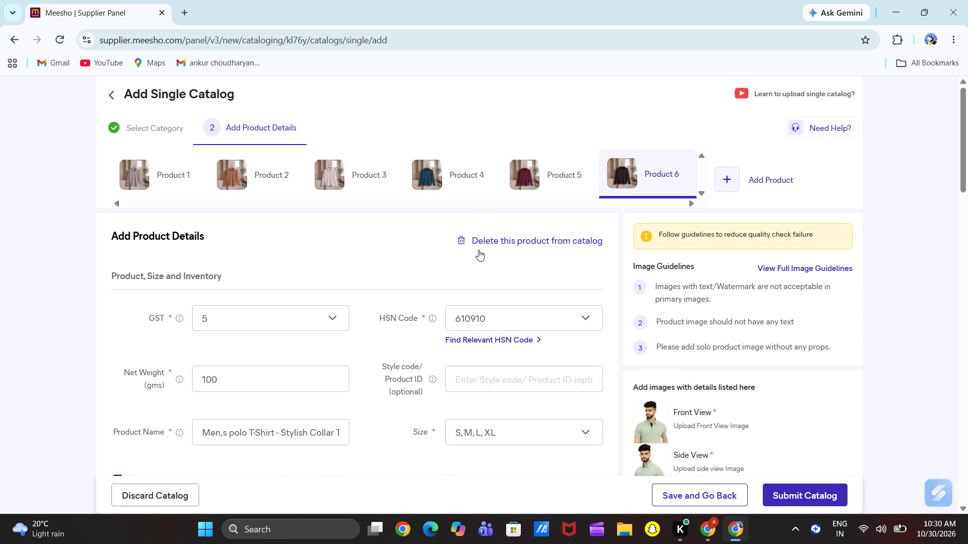
click(493, 376)
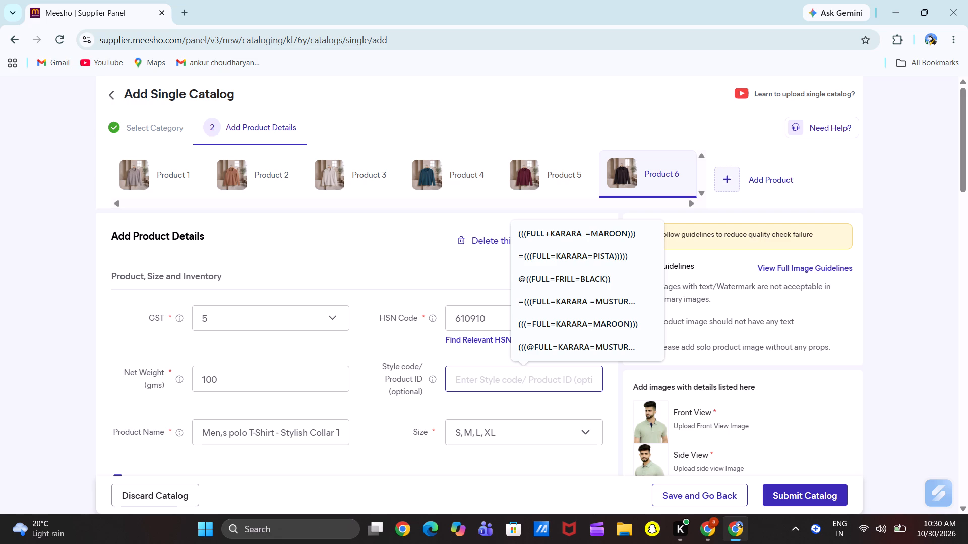
text(FULL)
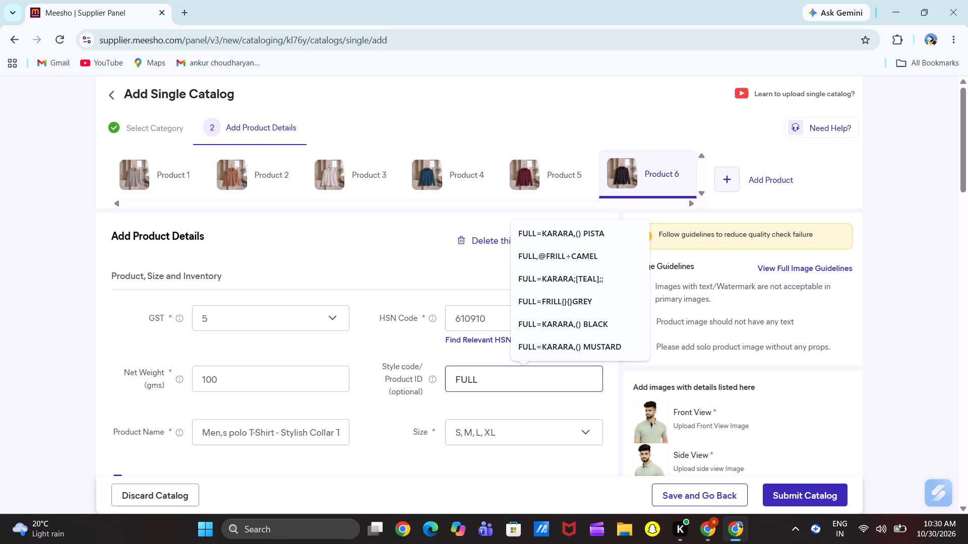
key(minus)
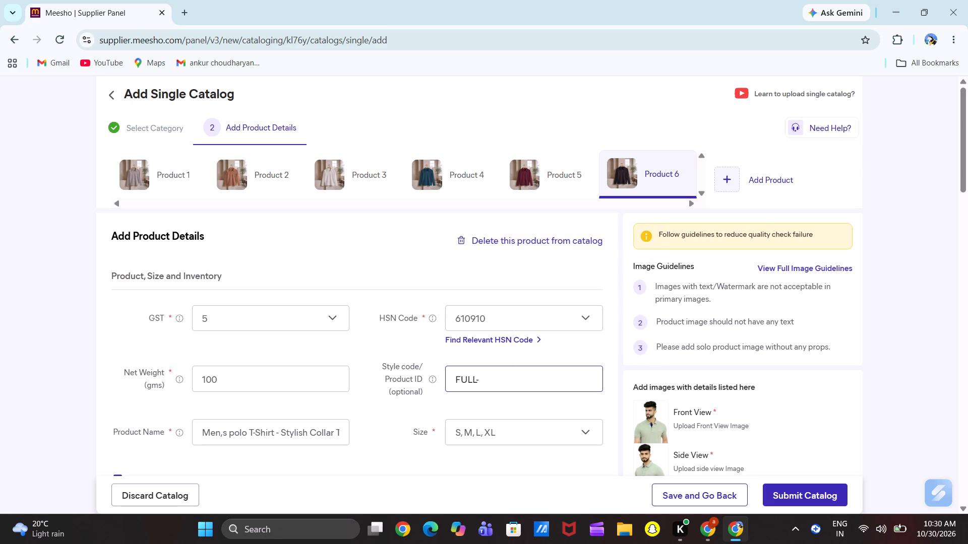
key(BackSpace)
key(equal)
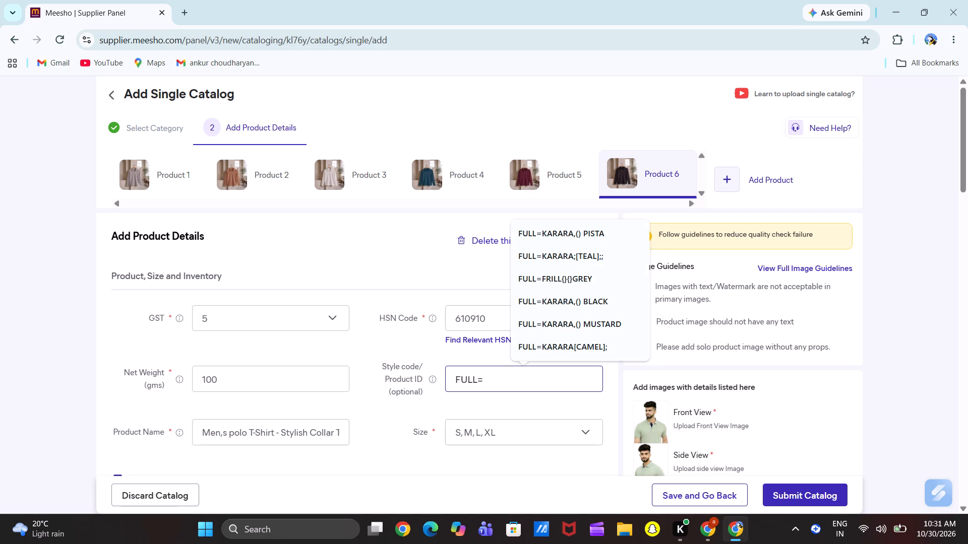
text(FRILL)
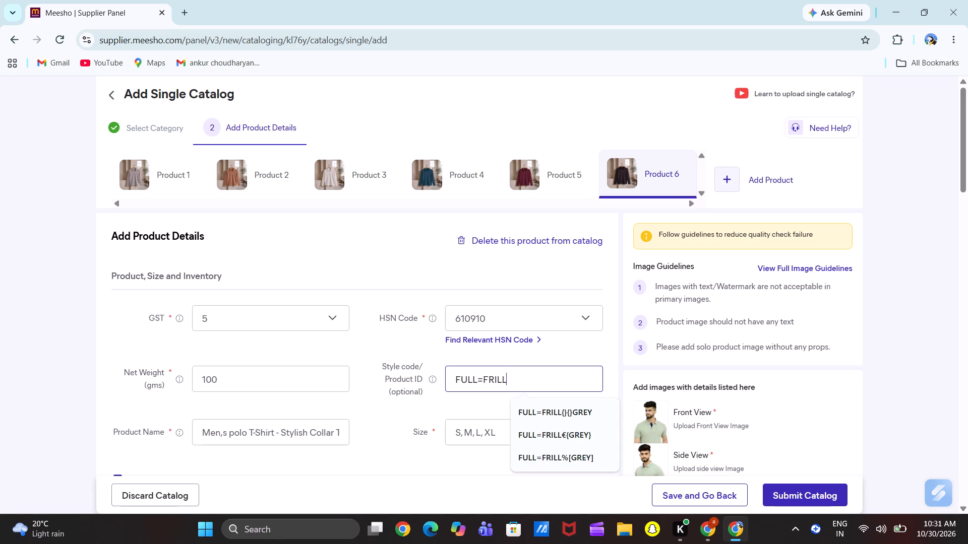
text(;.)
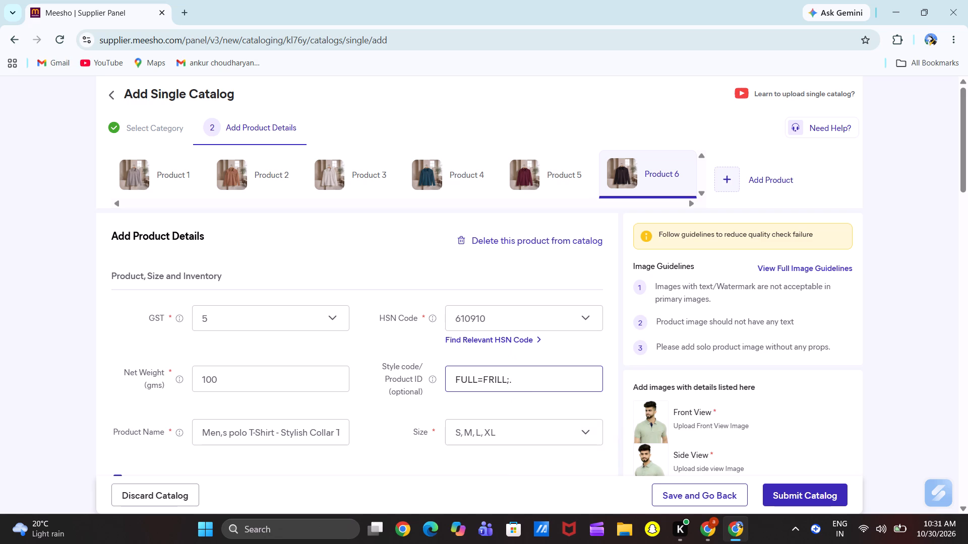
key(bracketleft)
text(BLACK)
key(bracketright)
For all sizes of Product 6, set the Meesho price to 217, wrong/defective returns price to 216 and MRP to 799.
scroll(399, 379, down, 3)
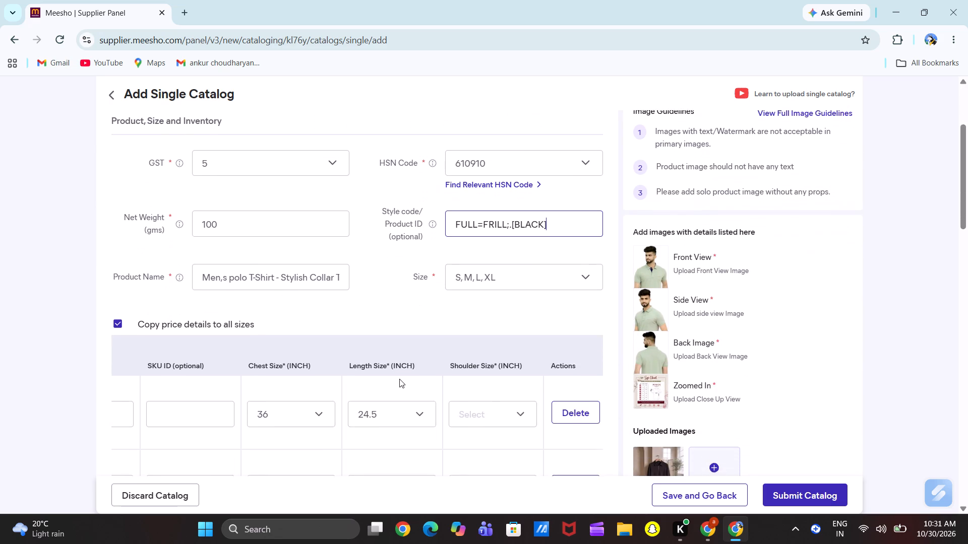
scroll(399, 379, down, 1)
scroll(237, 379, right, 2)
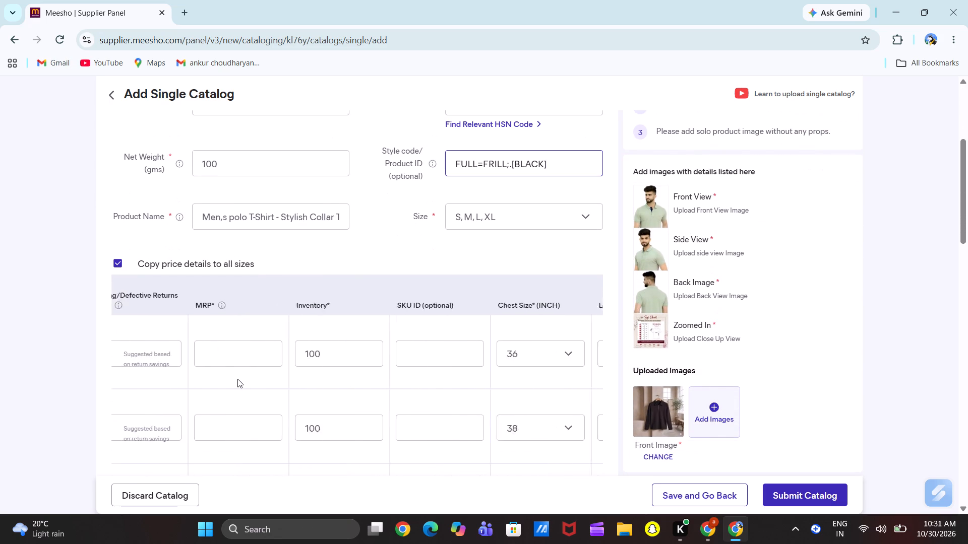
scroll(276, 369, right, 5)
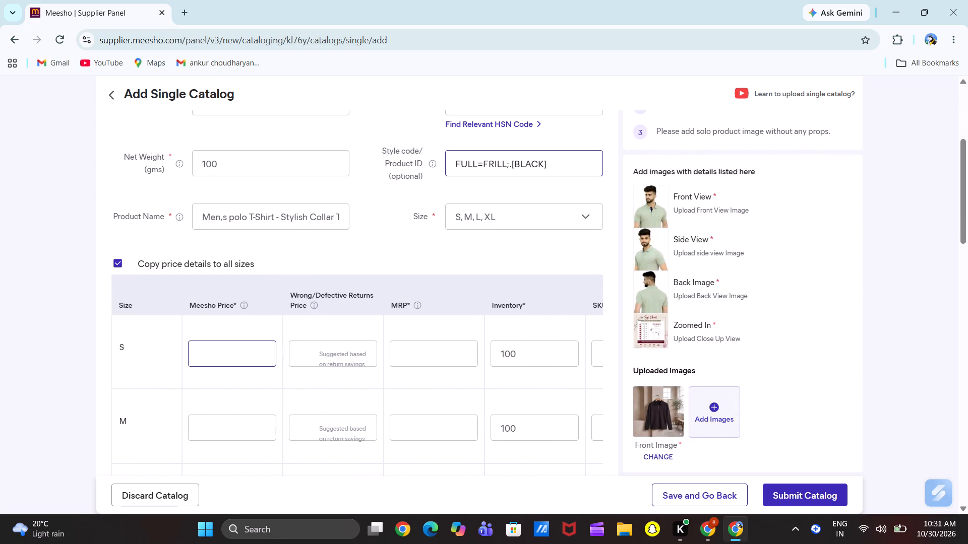
click(247, 354)
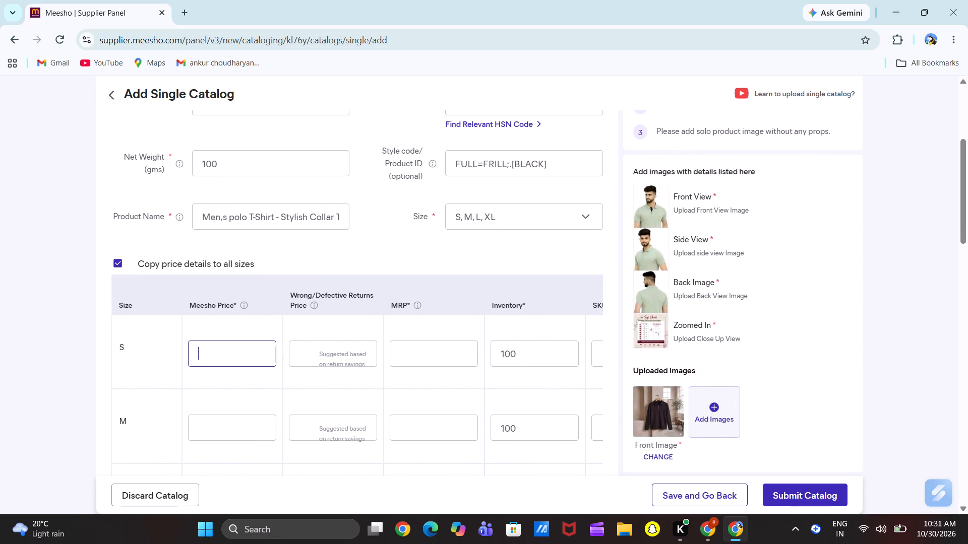
text(217)
click(323, 350)
click(323, 350)
key(BackSpace)
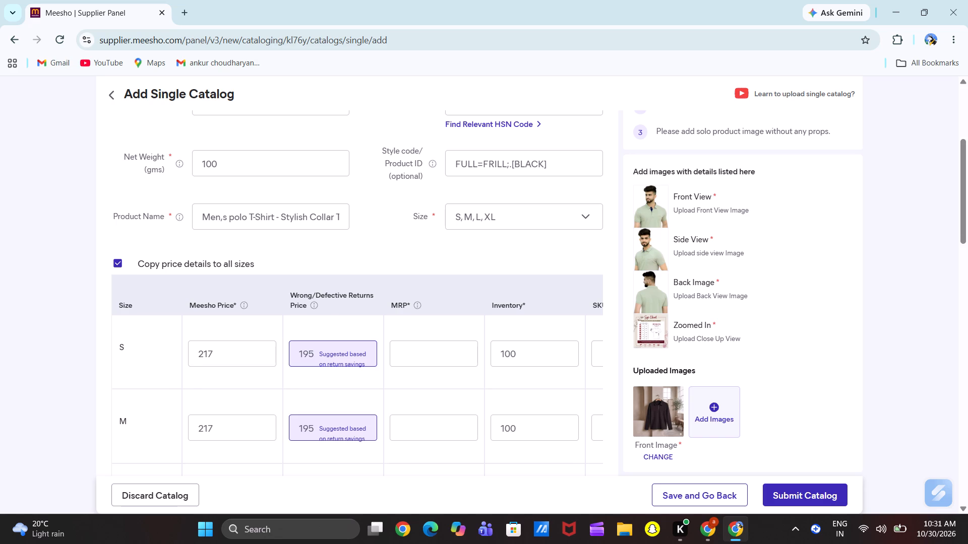
click(309, 354)
key(BackSpace)
key(BackSpace)
click(309, 354)
key(BackSpace)
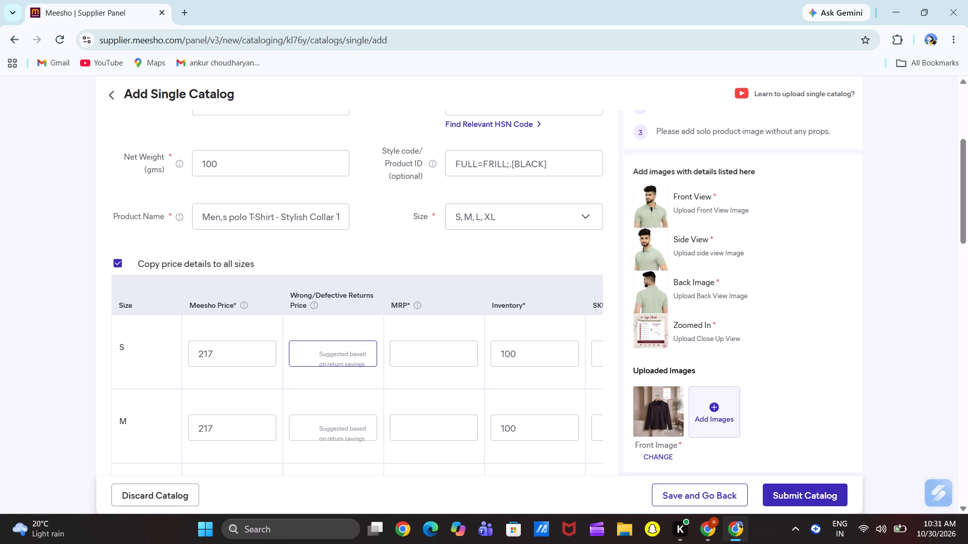
text(216)
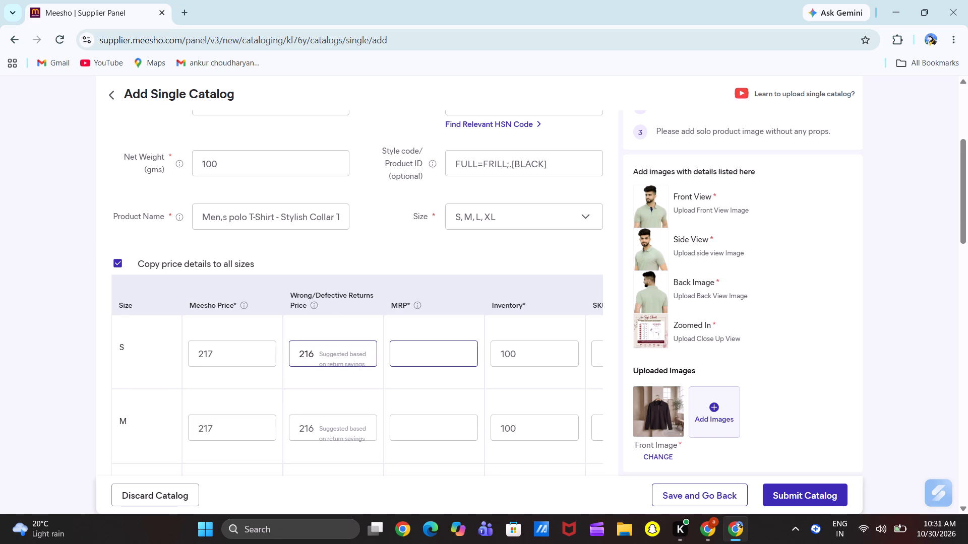
click(426, 362)
text(799)
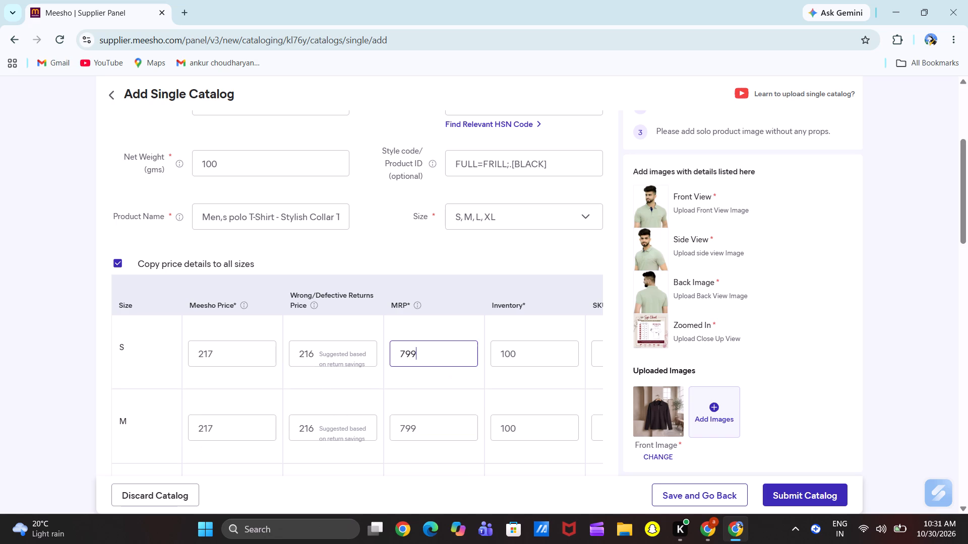
Set Product 6's shoulder size to 14.5 inches for size S and 15.5 inches for size M.
scroll(399, 387, down, 3)
scroll(399, 387, left, 4)
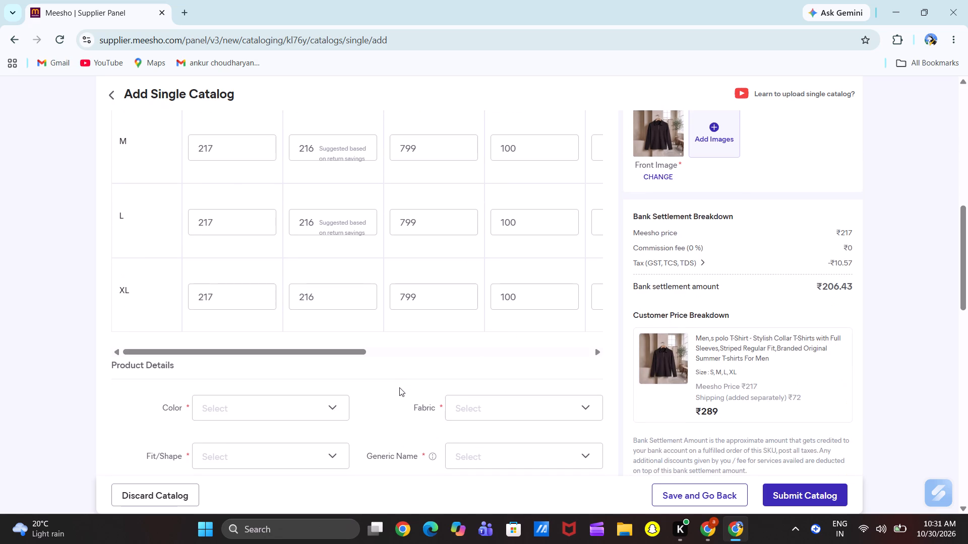
scroll(508, 249, left, 6)
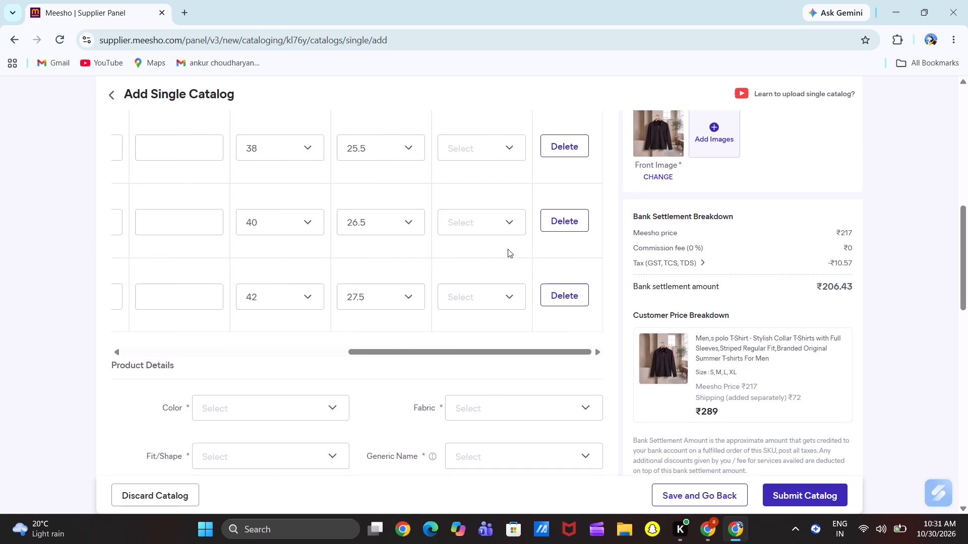
scroll(494, 168, up, 1)
click(494, 168)
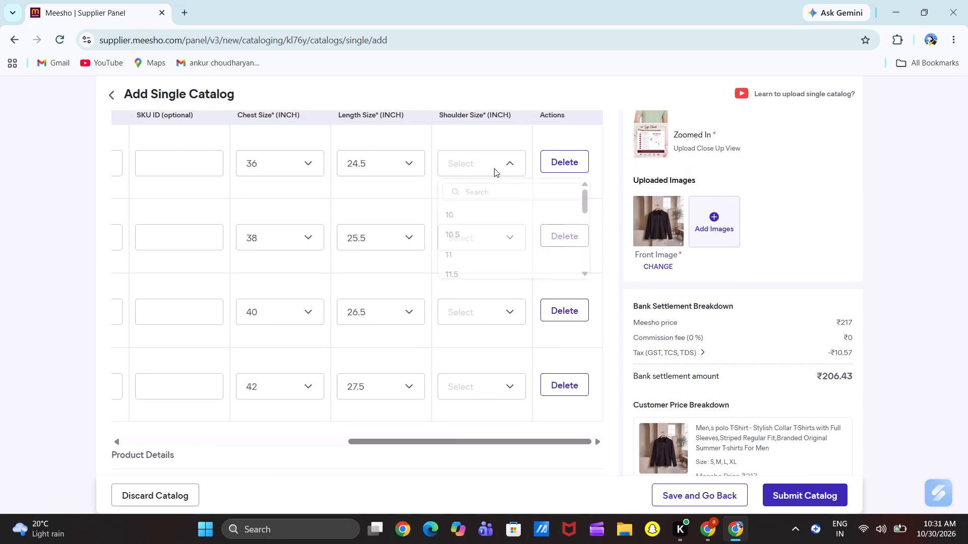
scroll(486, 254, down, 2)
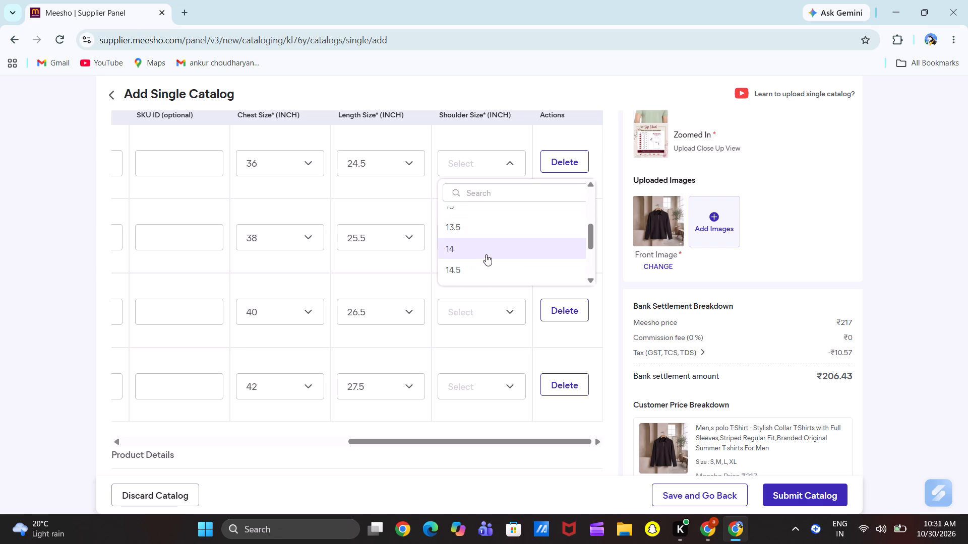
click(477, 264)
click(472, 237)
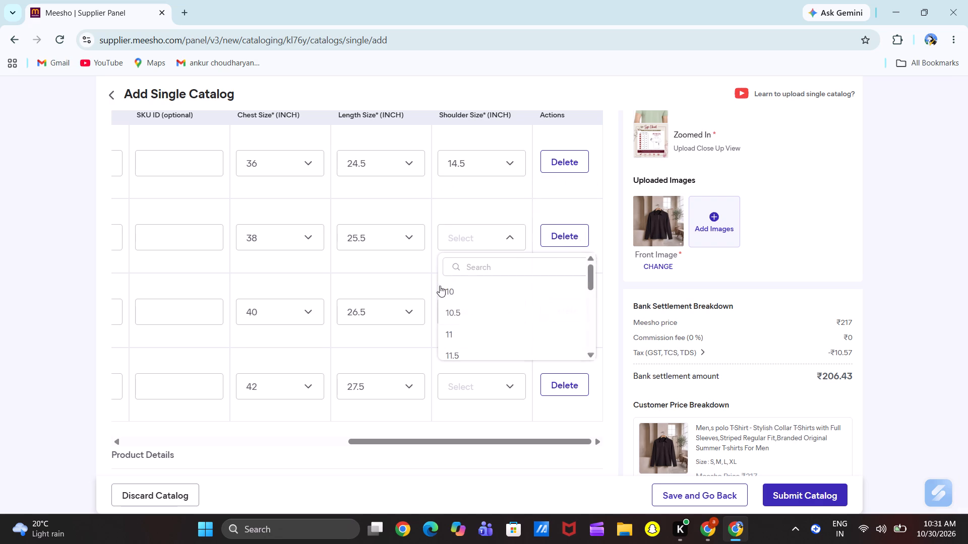
scroll(469, 300, down, 2)
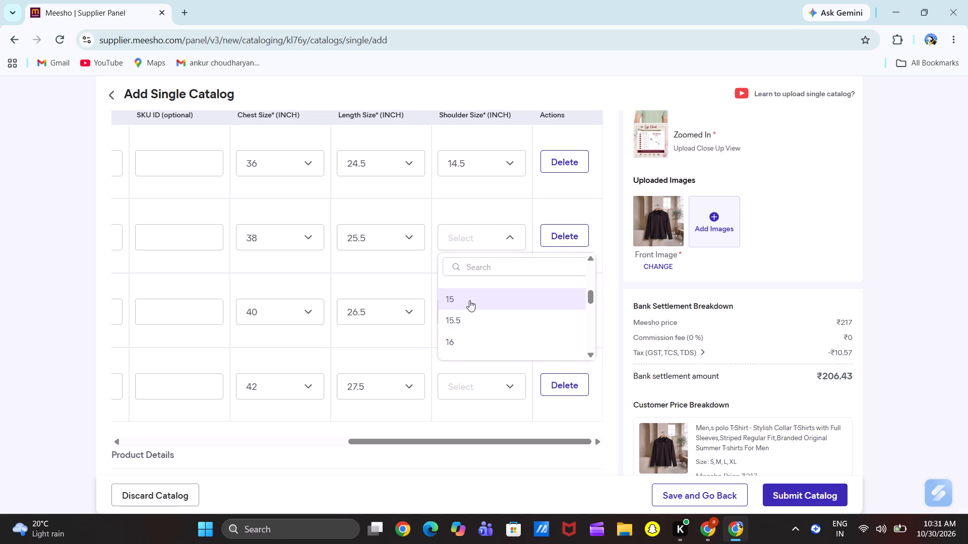
click(469, 300)
Set Product 6's shoulder size to 16.5 inches for size L and 17.5 inches for size XL.
drag(482, 306, 469, 369)
click(479, 318)
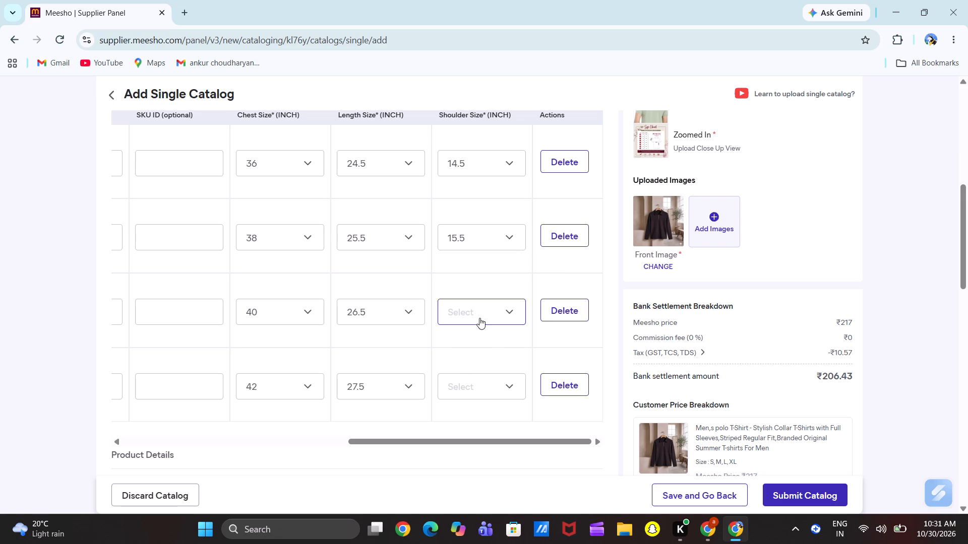
scroll(495, 404, down, 2)
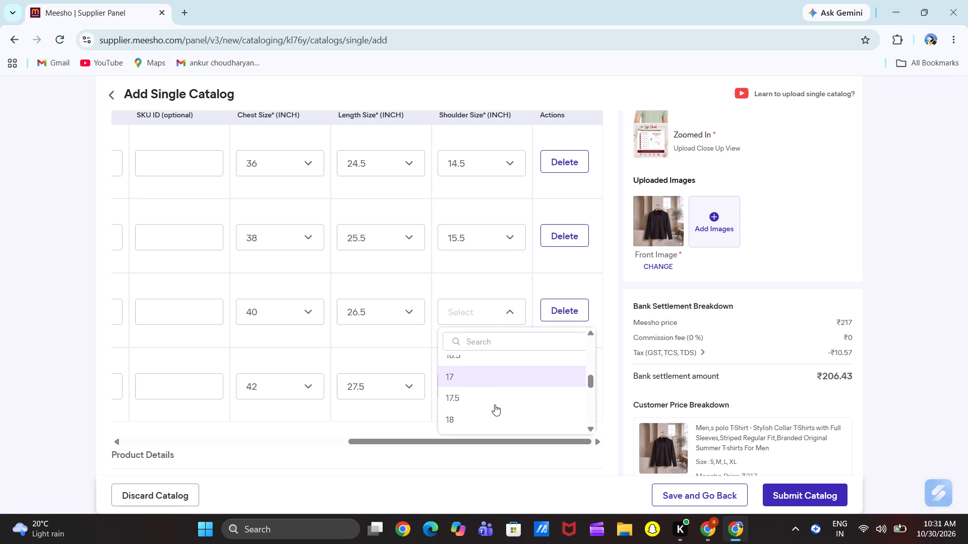
click(495, 404)
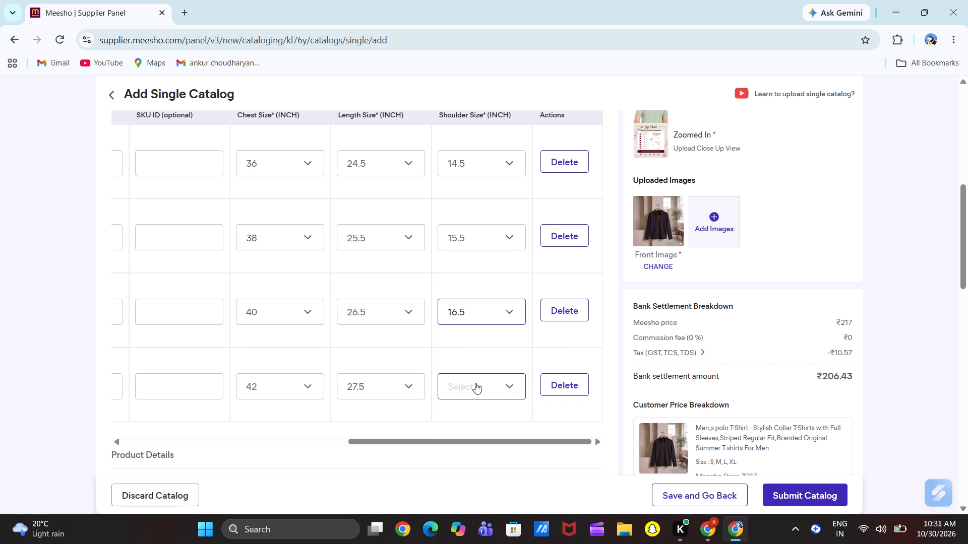
click(475, 383)
scroll(474, 432, down, 2)
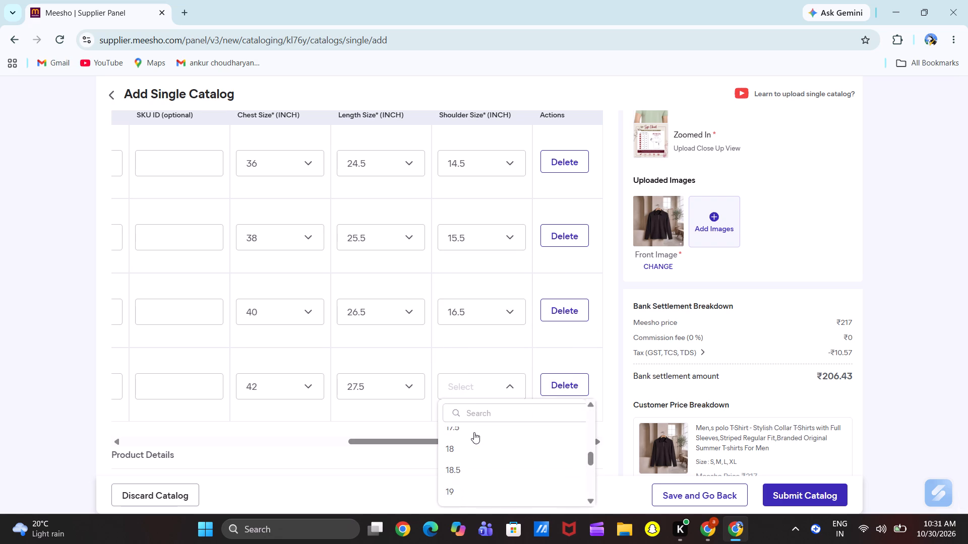
scroll(474, 432, down, 2)
click(474, 432)
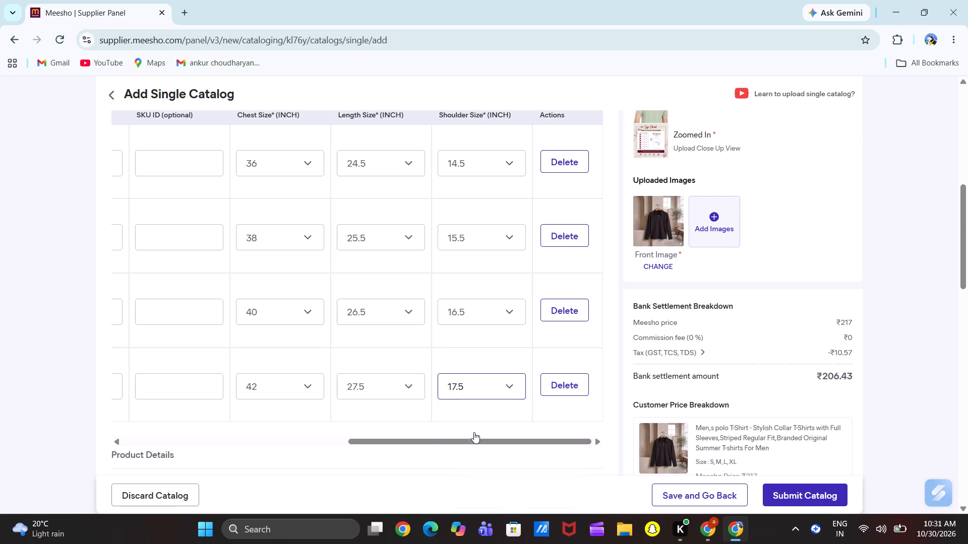
In Product 6's product details, set the color to Black and the fabric to Cotton Blend.
scroll(383, 418, down, 2)
click(244, 320)
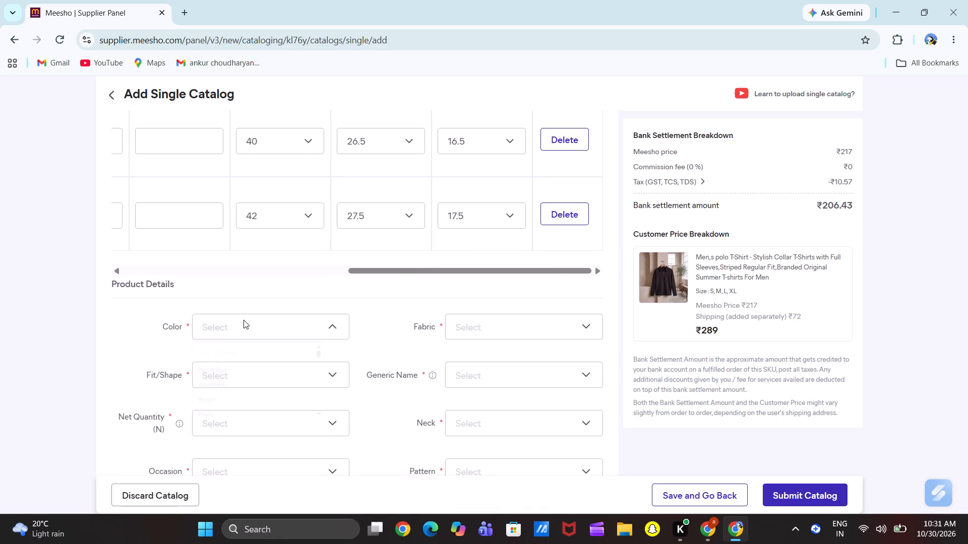
click(266, 359)
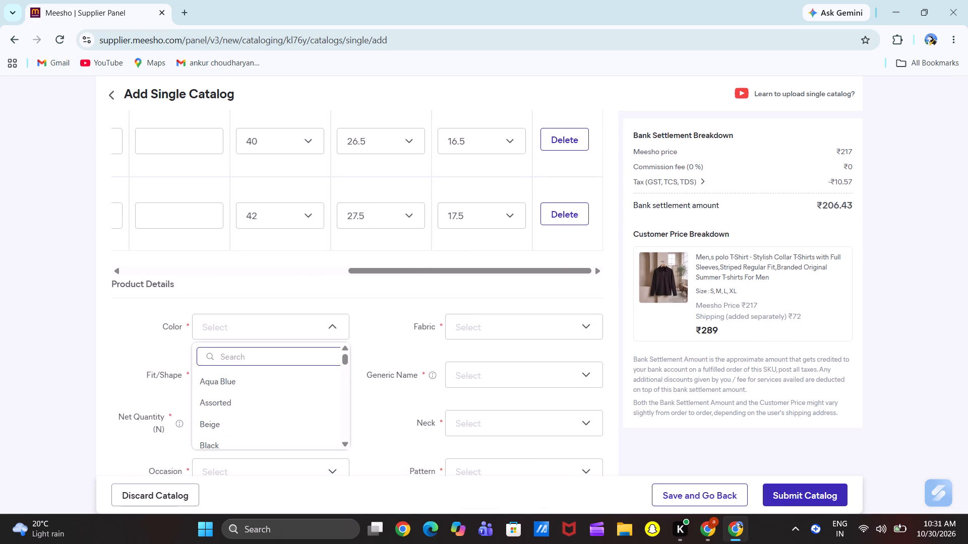
text(BL)
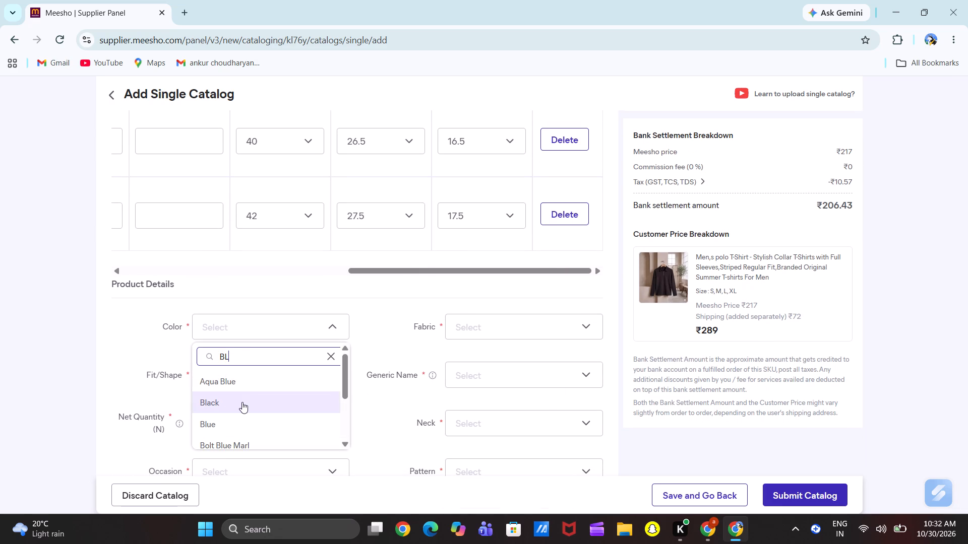
click(295, 395)
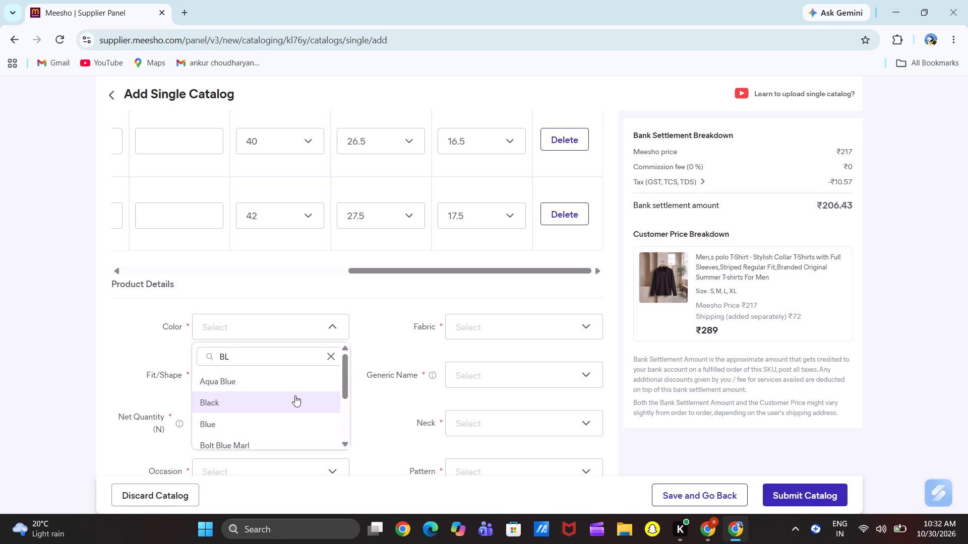
click(295, 395)
click(488, 322)
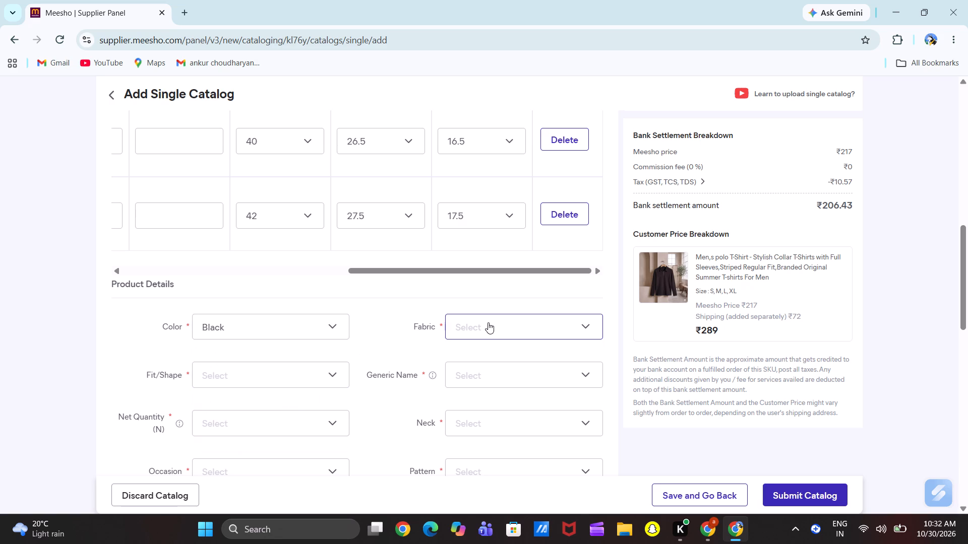
scroll(505, 421, down, 1)
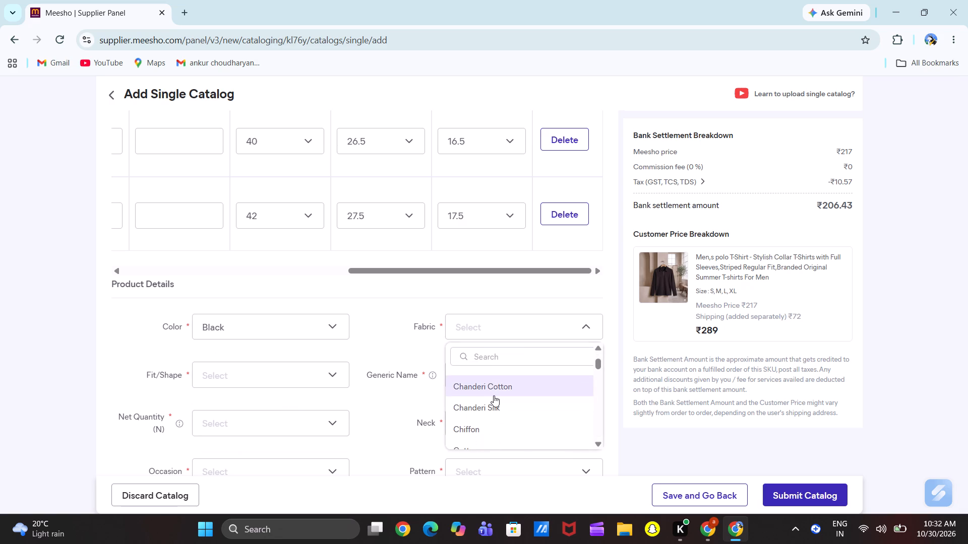
scroll(494, 395, down, 1)
click(494, 395)
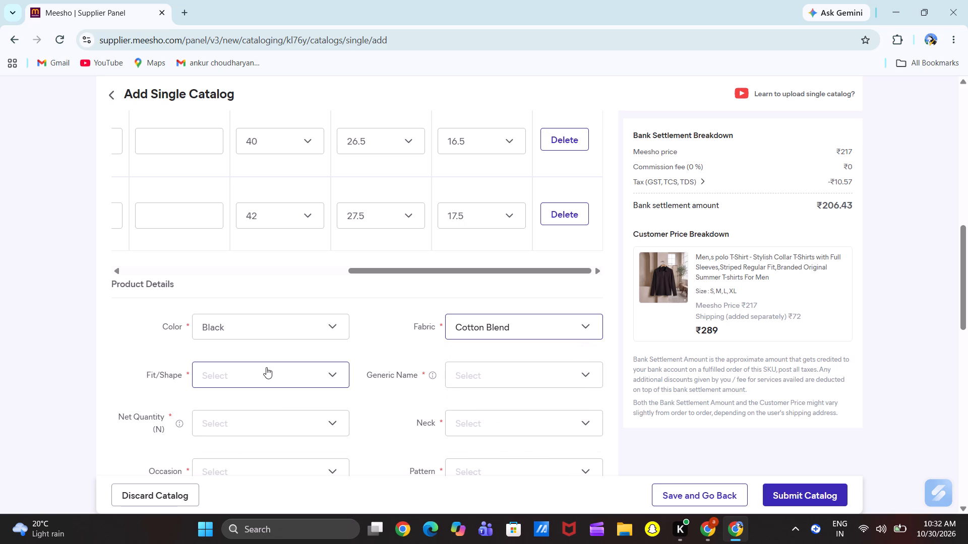
Set Product 6's fit/shape to Regular and its generic name to Tshirts.
click(266, 367)
scroll(249, 437, down, 2)
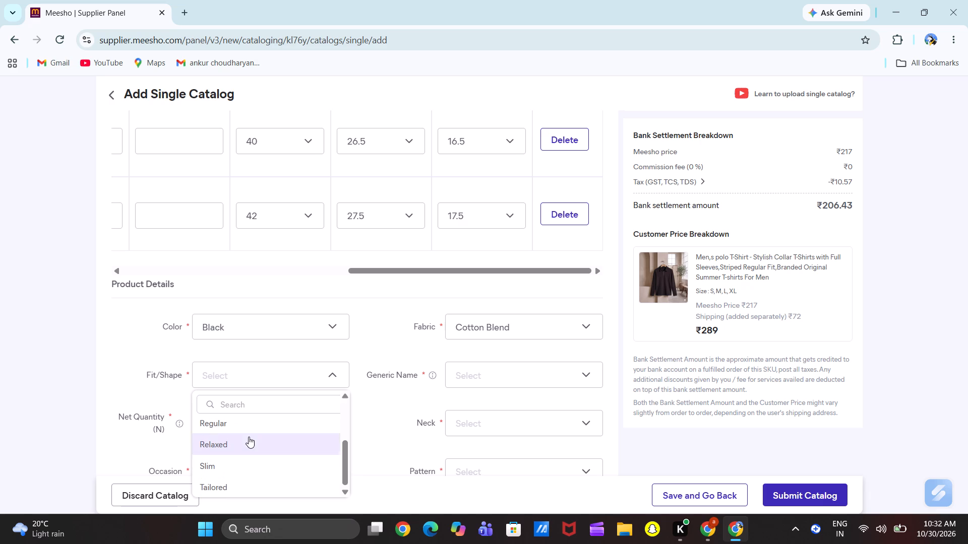
click(221, 426)
click(487, 373)
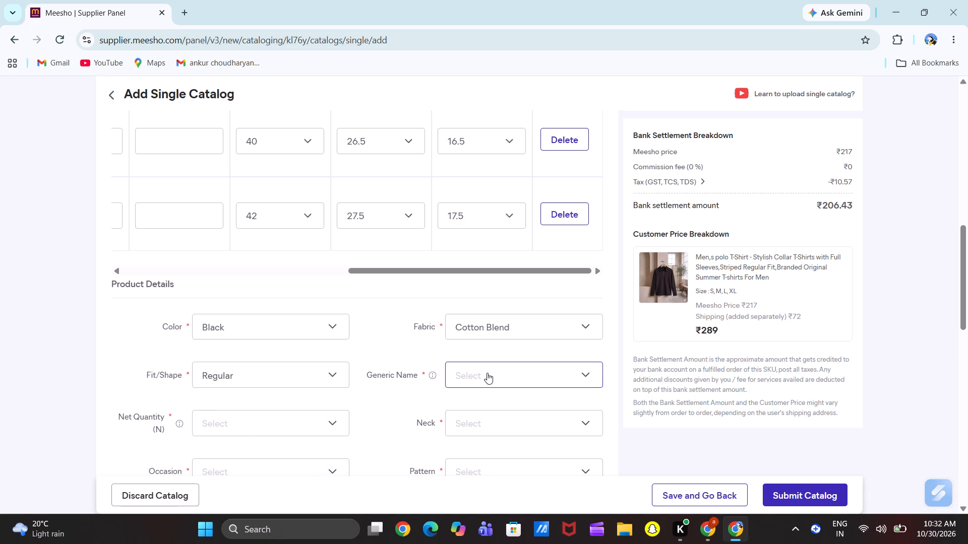
scroll(482, 480, down, 1)
click(473, 470)
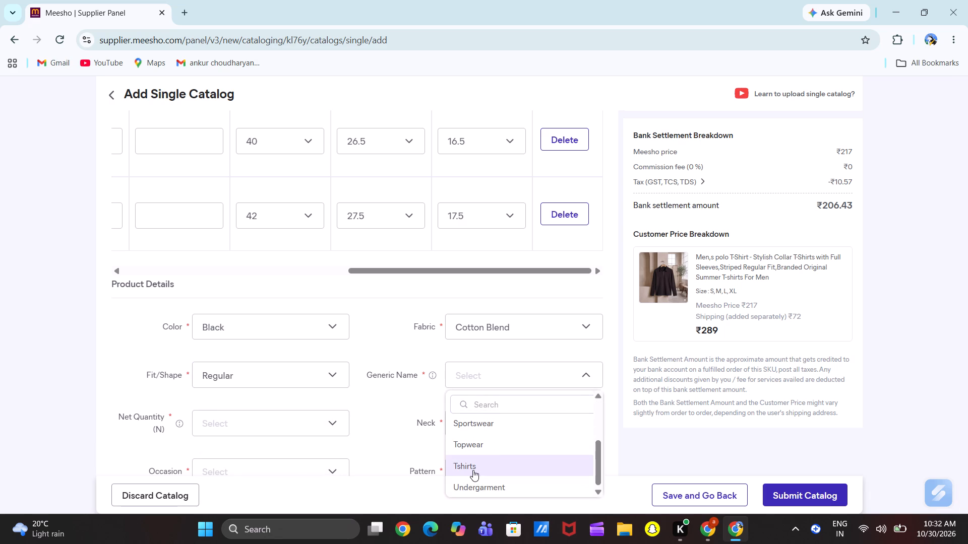
Set Product 6's net quantity to 1 and its neck to Polo.
click(289, 424)
click(210, 434)
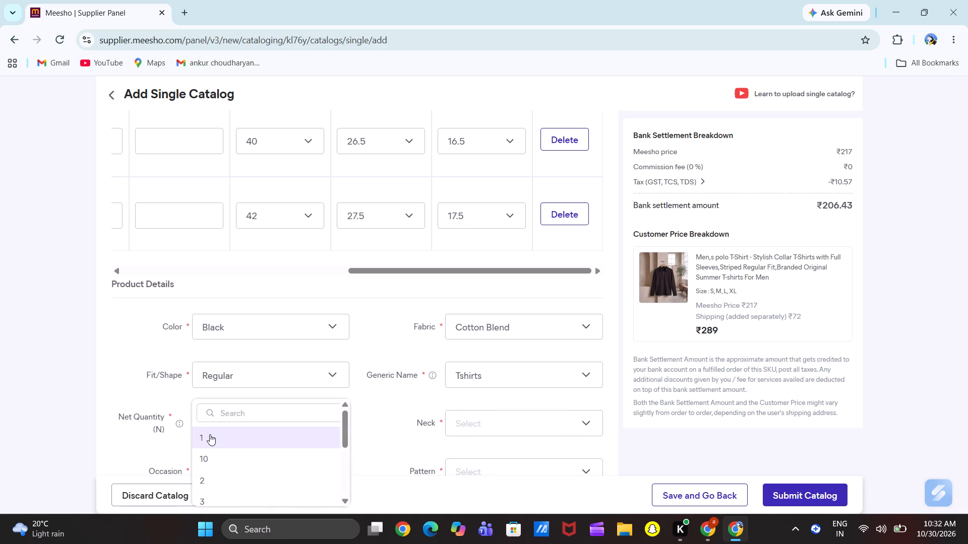
click(490, 418)
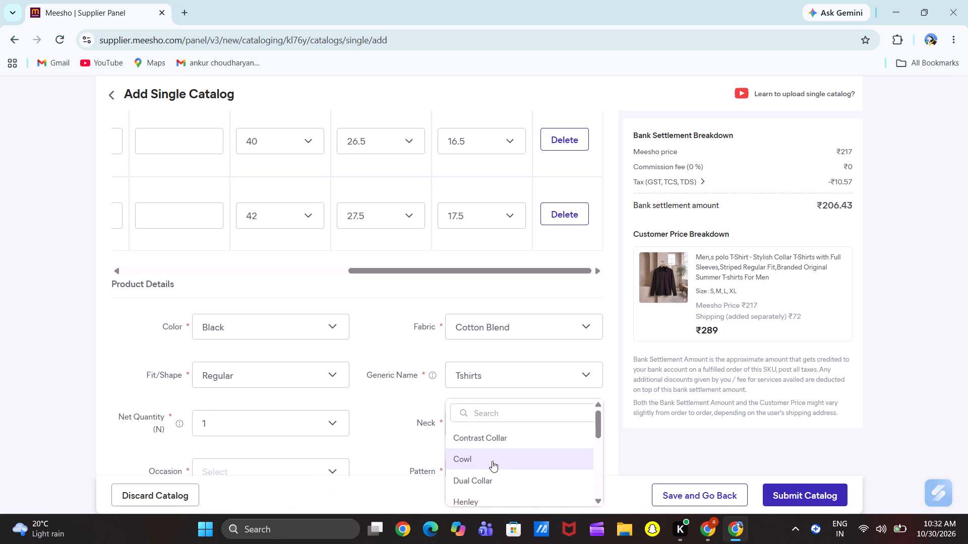
scroll(492, 461, down, 2)
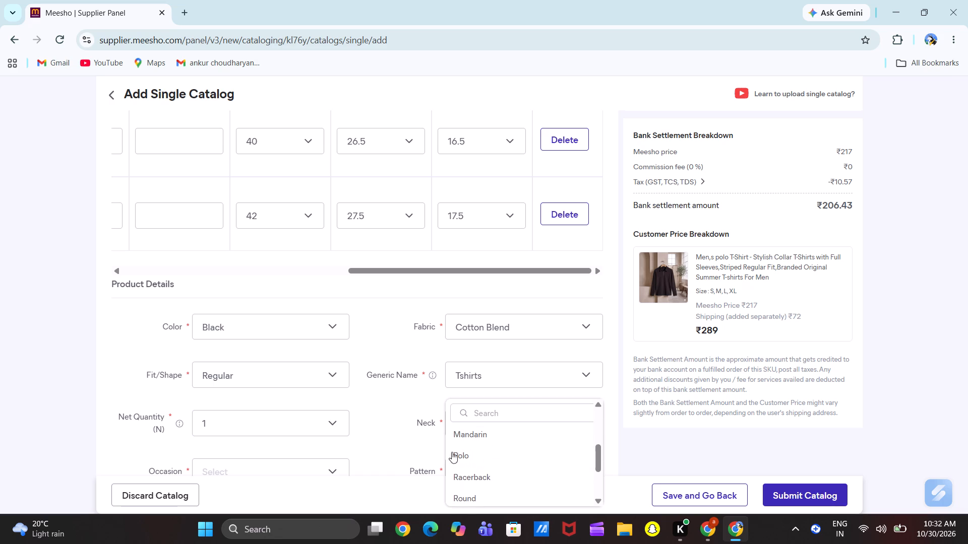
click(465, 445)
Set Product 6's occasion to Casual and its pattern to Solid.
scroll(392, 423, down, 3)
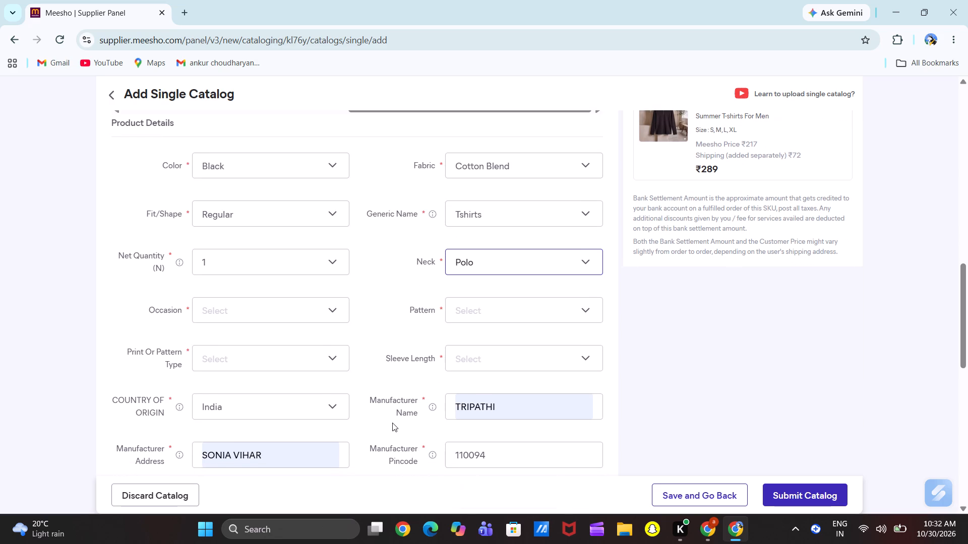
click(282, 320)
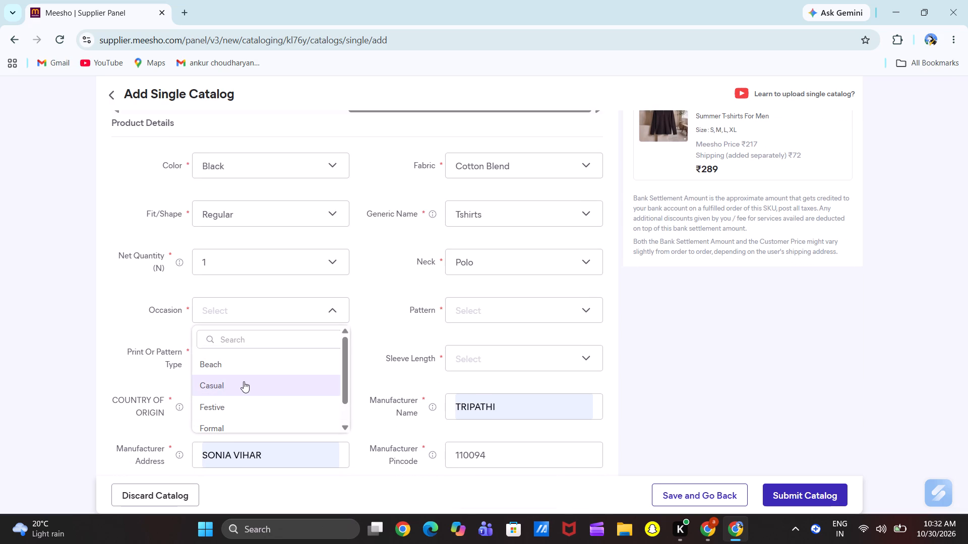
click(244, 381)
click(453, 321)
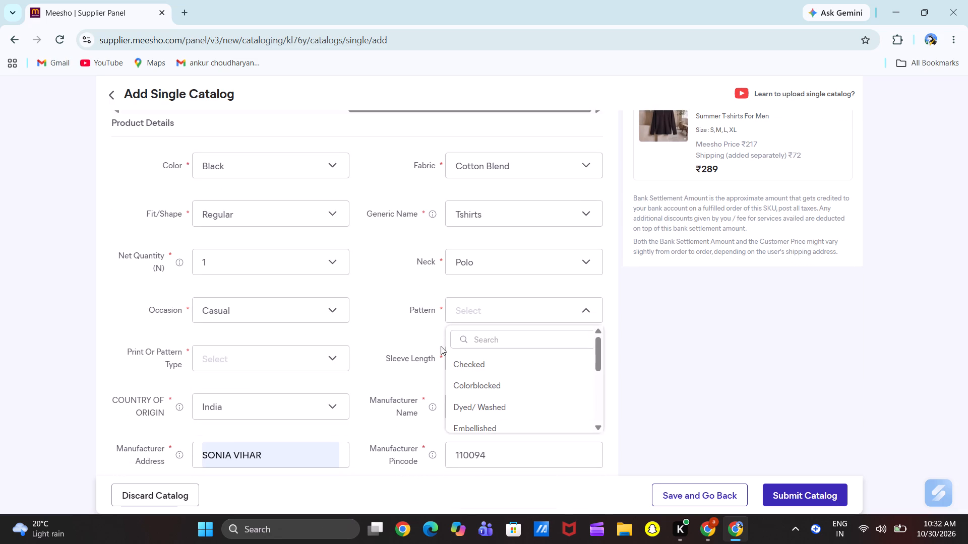
scroll(496, 396, down, 2)
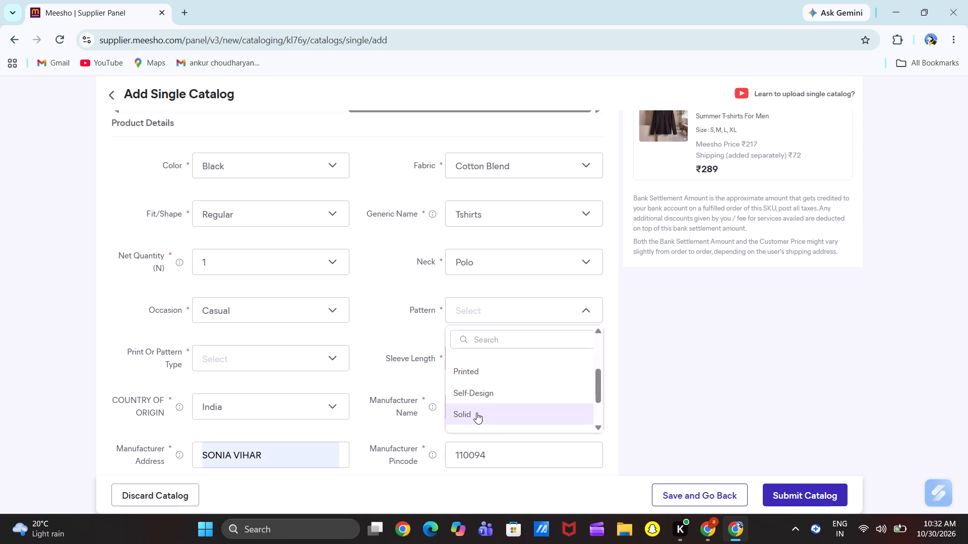
click(476, 413)
Set Product 6's print or pattern type to Solid and its sleeve length to Long Sleeves.
click(246, 356)
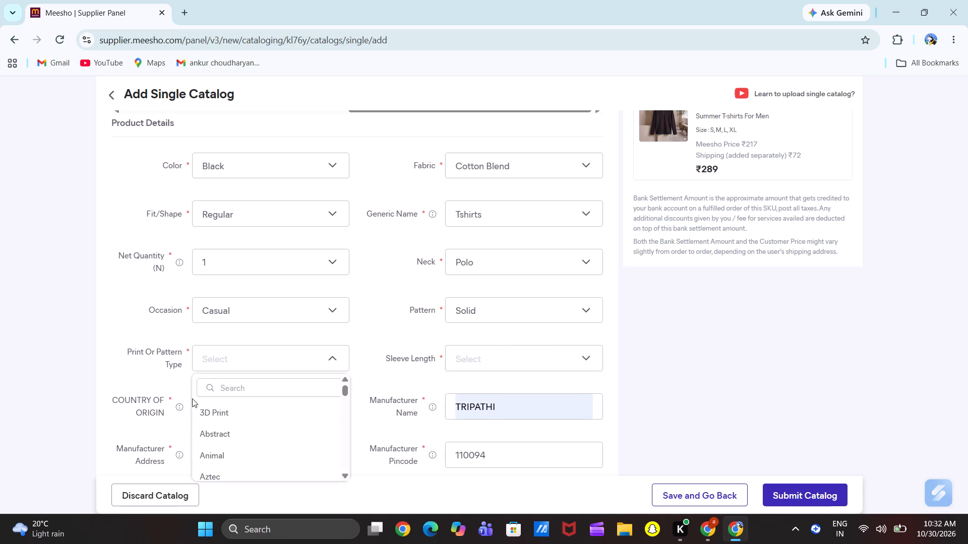
scroll(241, 422, down, 3)
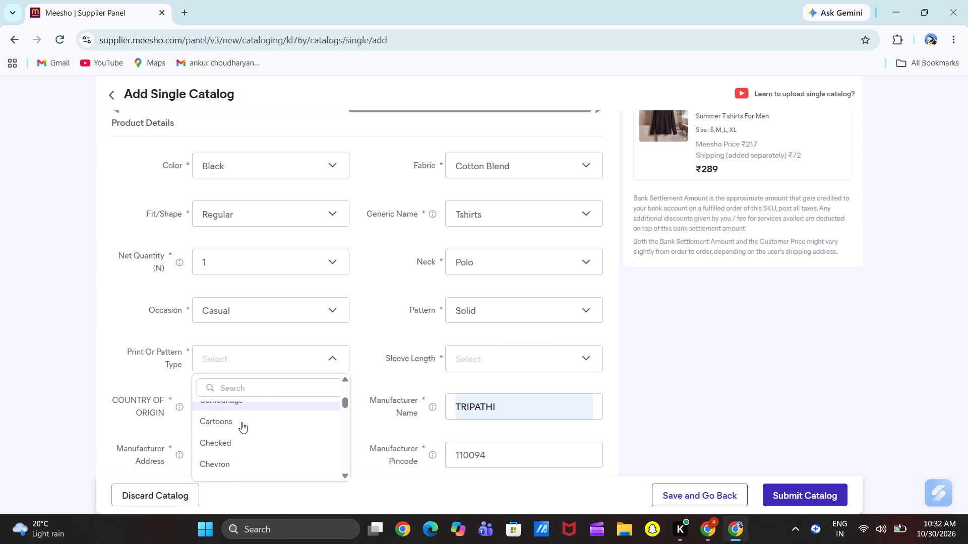
click(243, 387)
text(SO)
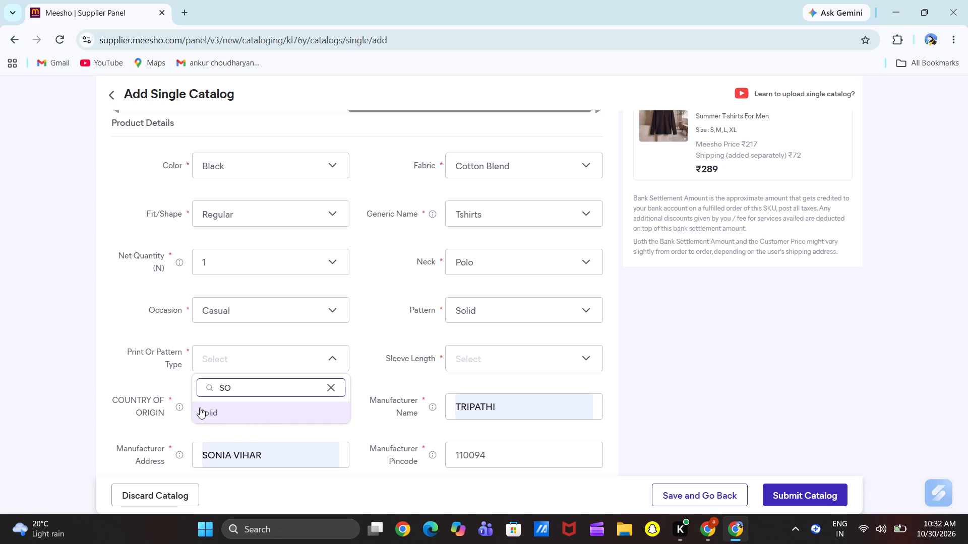
click(295, 407)
click(295, 407)
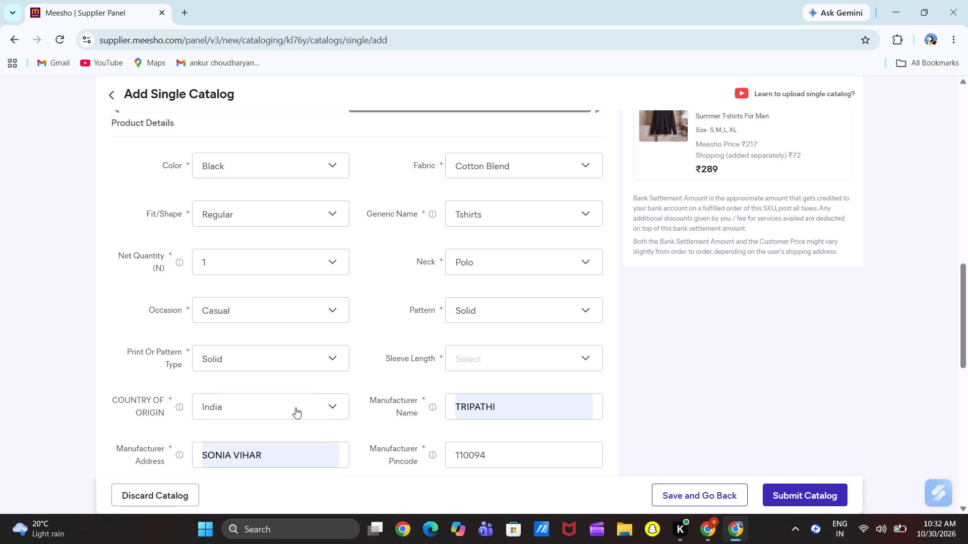
click(480, 355)
click(471, 416)
Set Product 6's length to Regular, number of pockets to No Pocket and style to Korean in Other Attributes.
scroll(381, 370, down, 2)
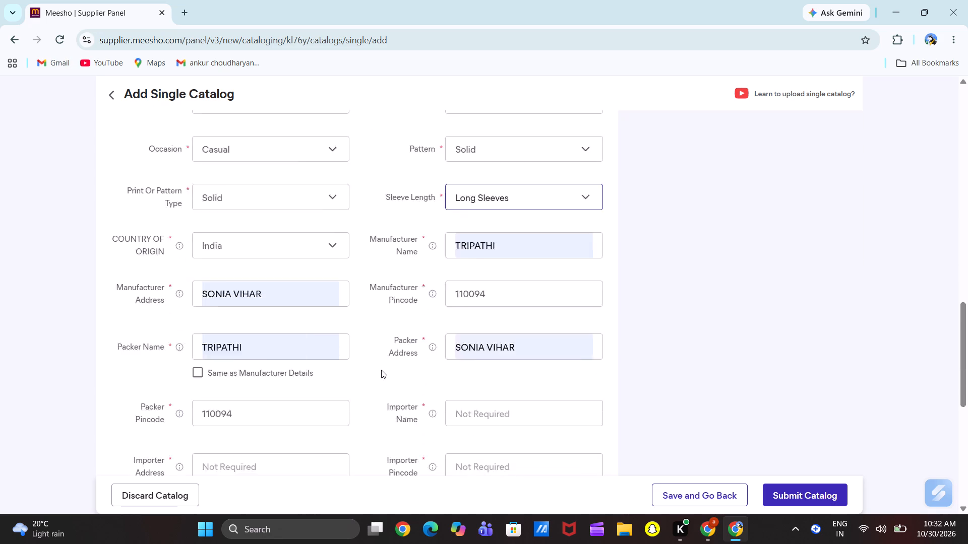
scroll(381, 370, down, 3)
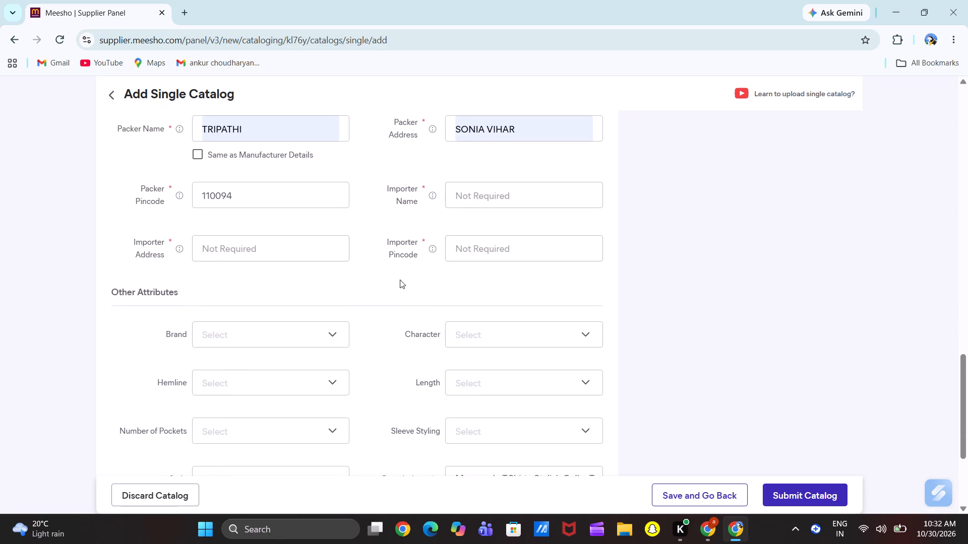
click(527, 379)
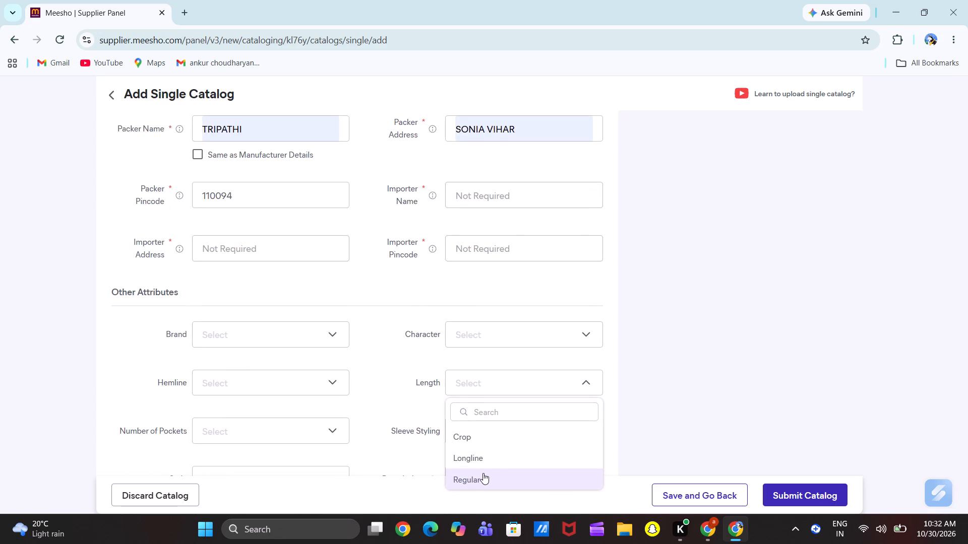
click(486, 474)
click(276, 442)
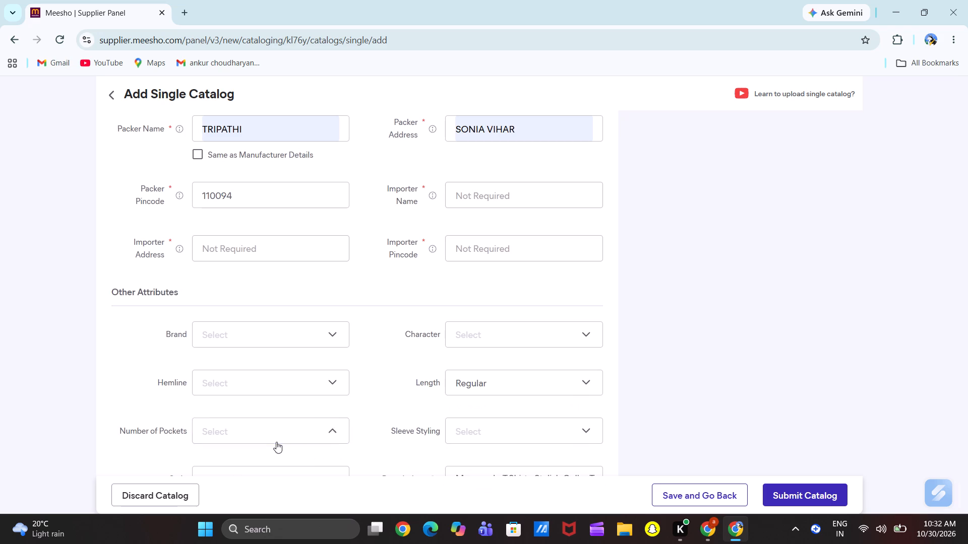
click(248, 487)
scroll(356, 432, down, 1)
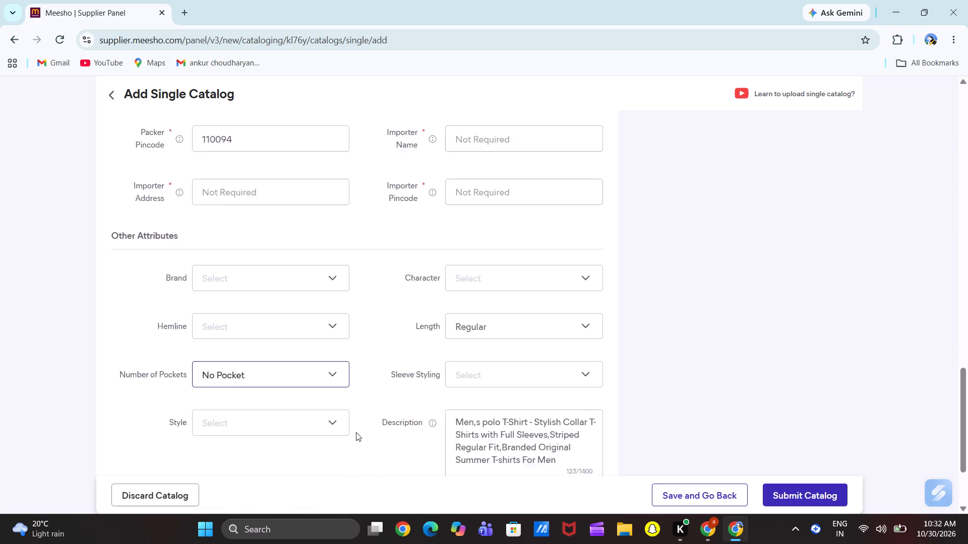
scroll(356, 432, down, 1)
click(266, 368)
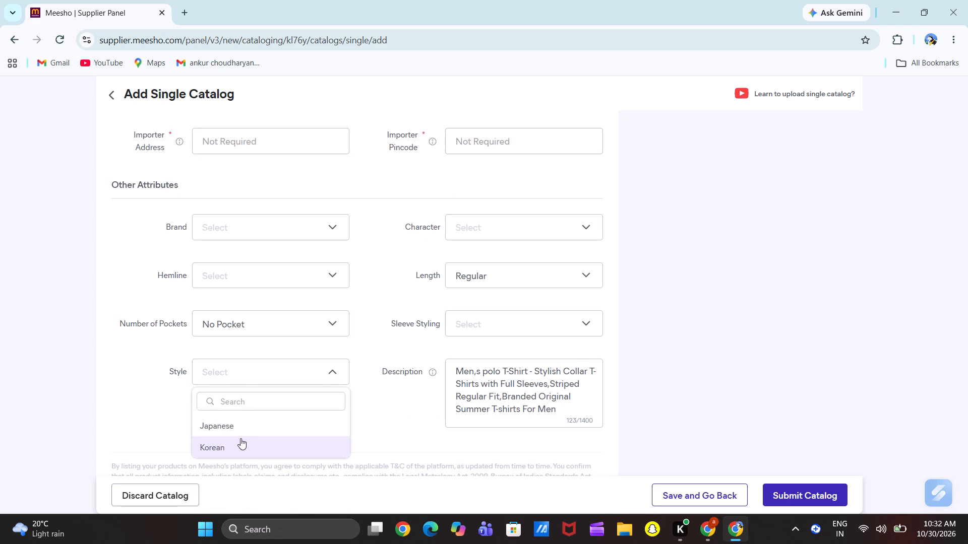
click(240, 438)
Look over Product 6's details and try to submit the six-product catalog.
scroll(376, 330, up, 5)
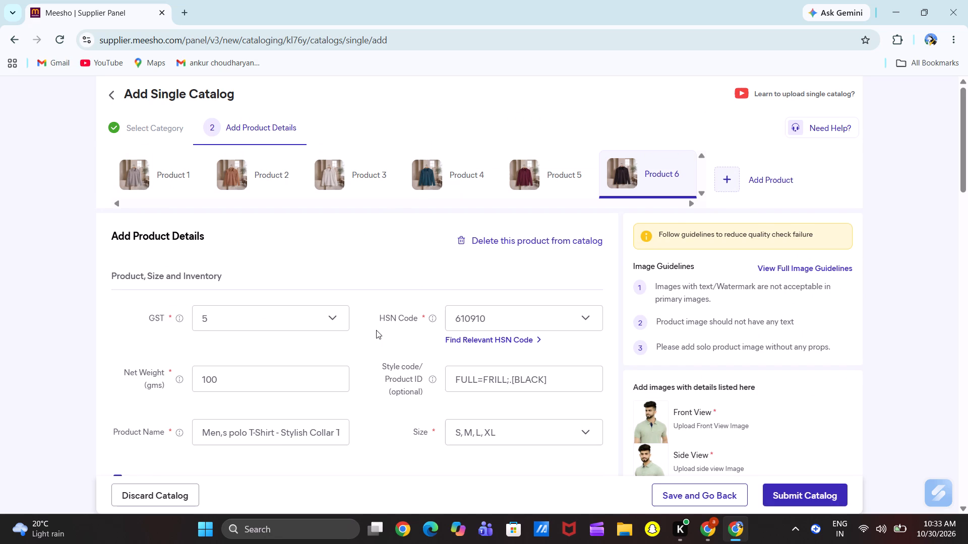
scroll(376, 330, down, 8)
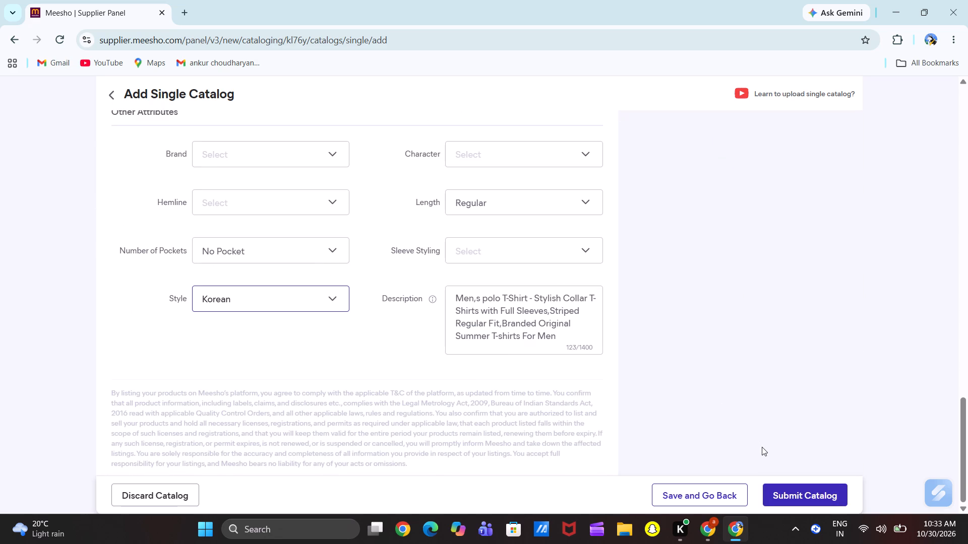
click(798, 489)
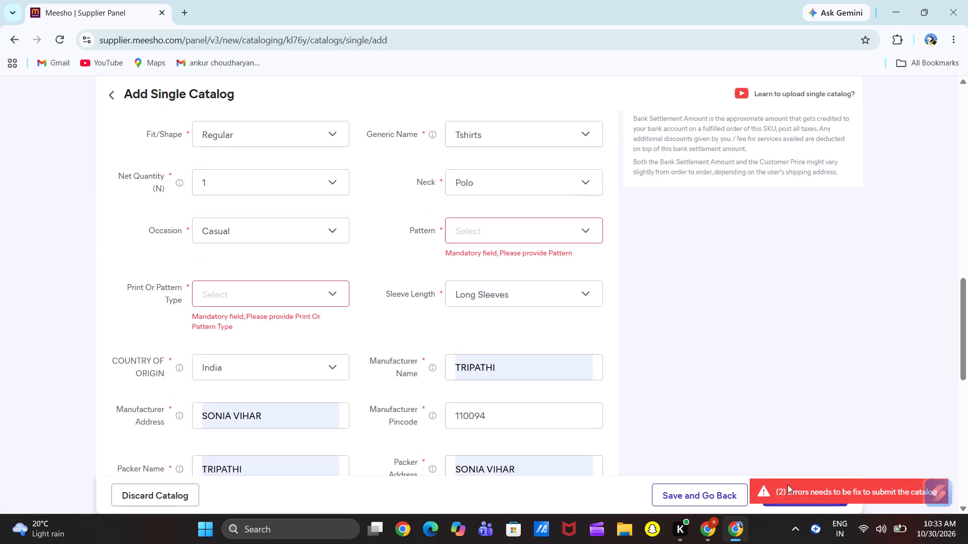
Set the teal product's mandatory pattern to Solid.
click(506, 283)
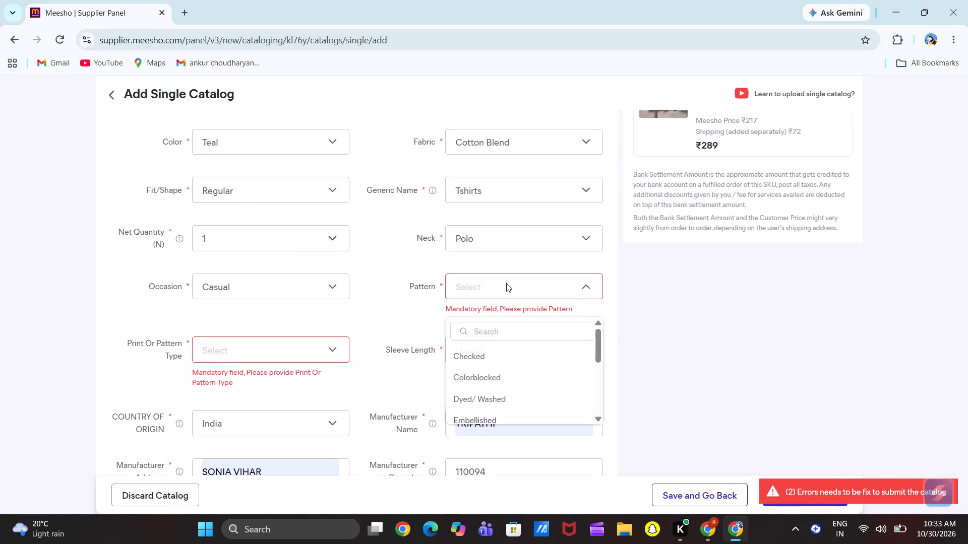
scroll(481, 371, down, 2)
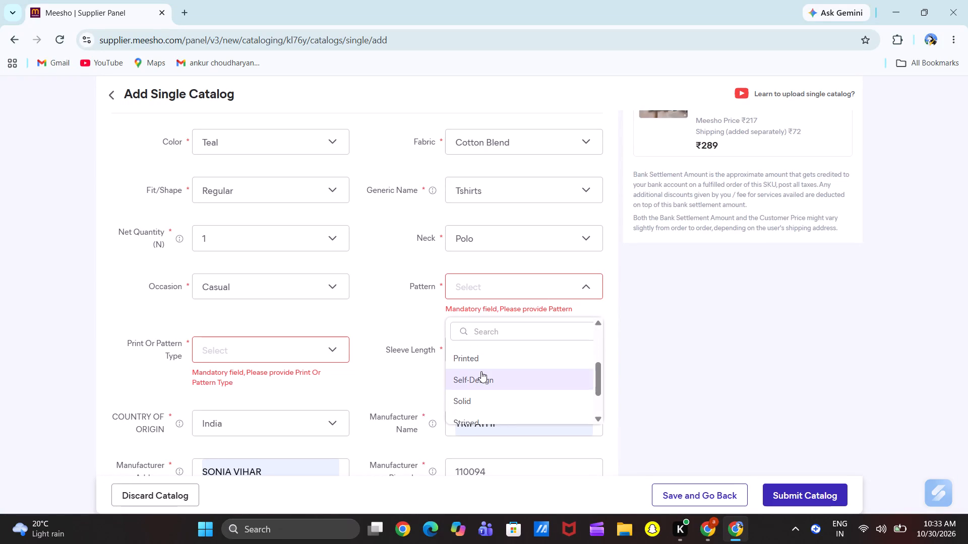
scroll(481, 371, down, 1)
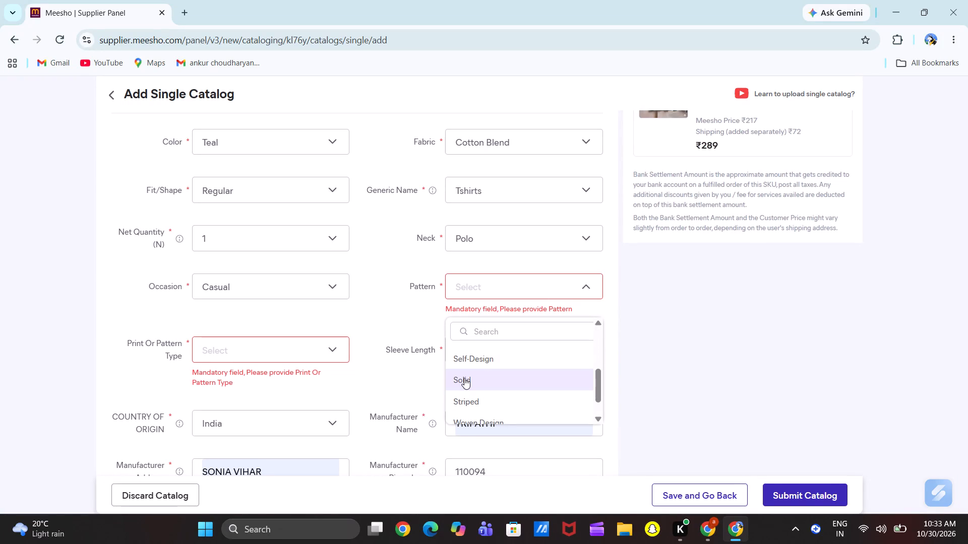
click(464, 378)
Set the teal product's mandatory print or pattern type to Solid.
click(232, 333)
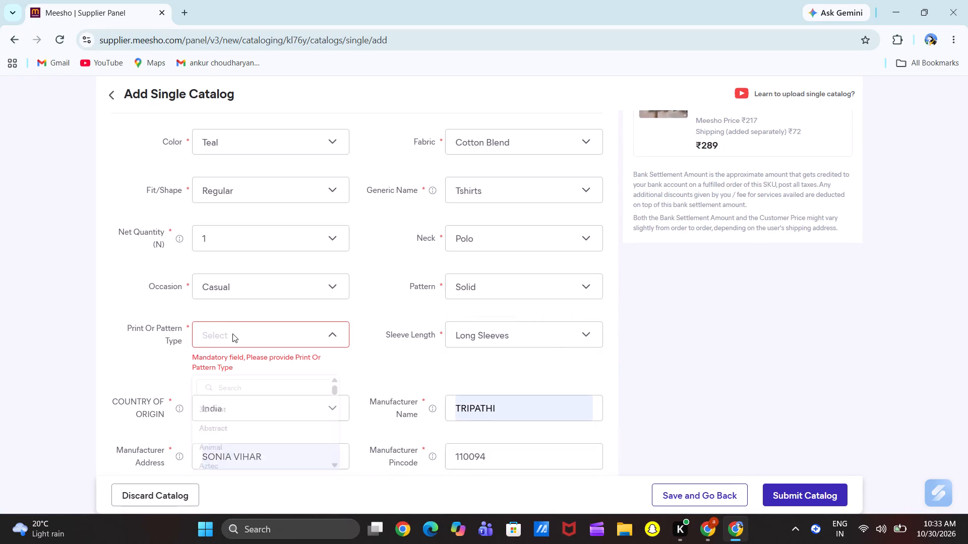
click(240, 383)
text(SO)
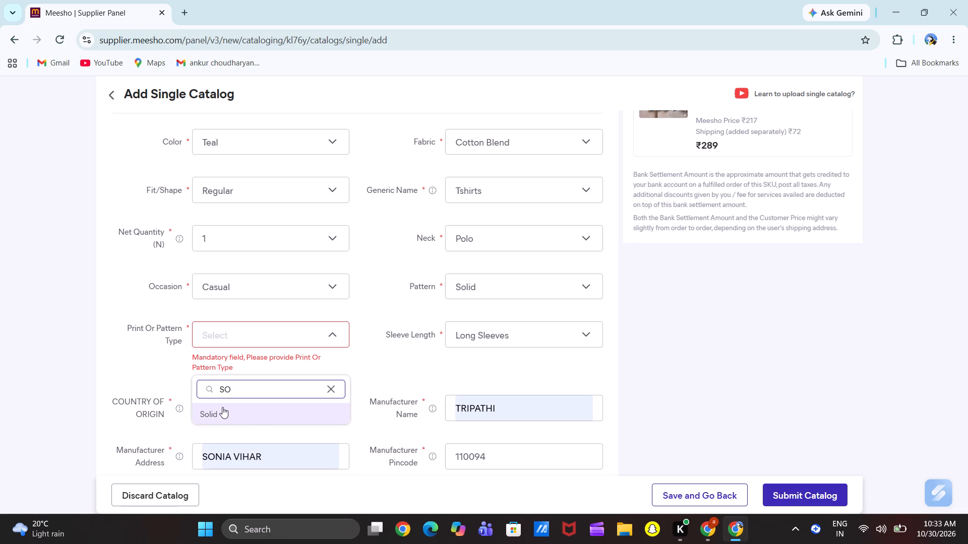
click(265, 426)
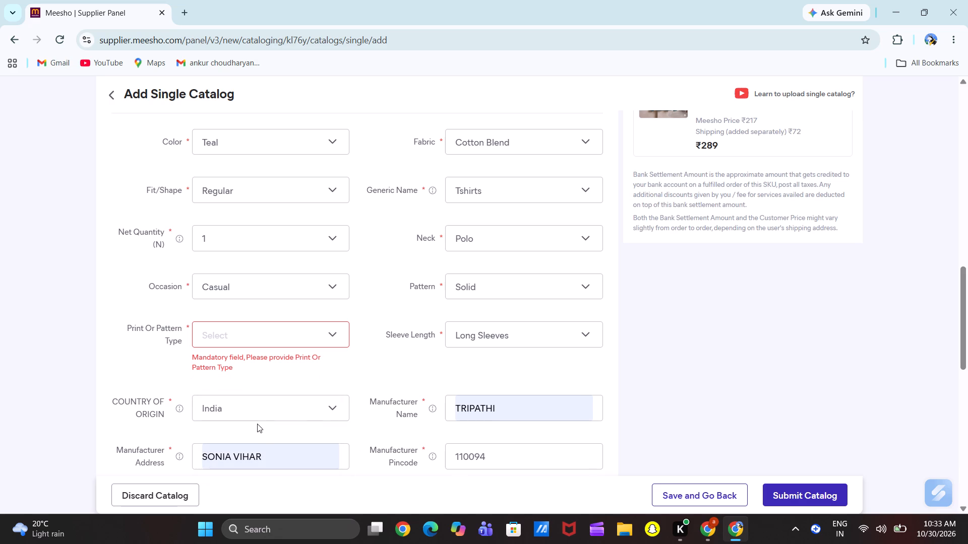
click(250, 328)
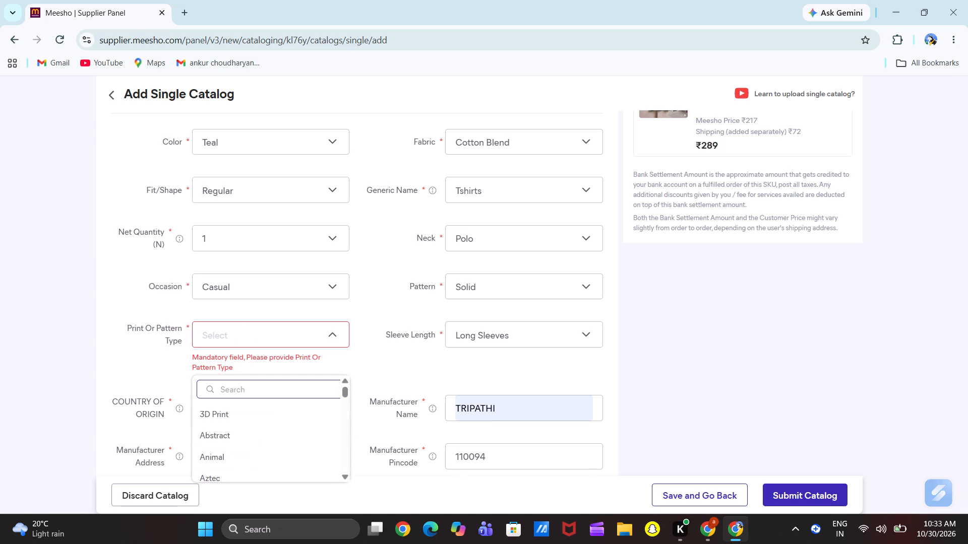
click(258, 390)
text(SO)
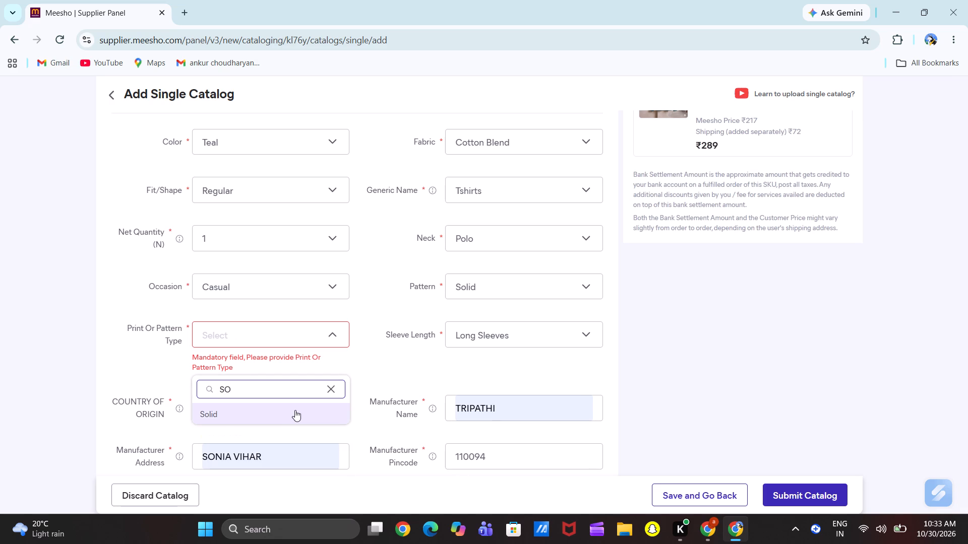
triple_click(204, 408)
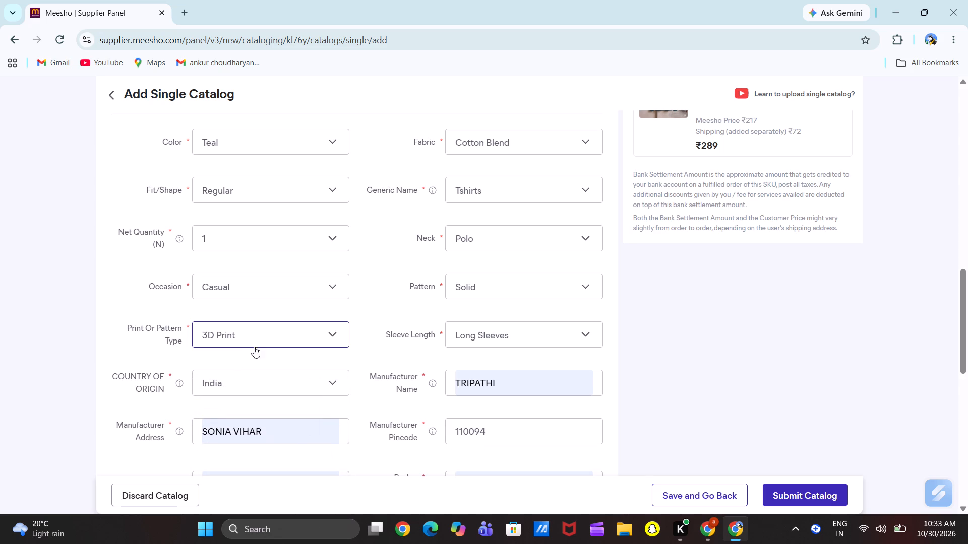
click(262, 339)
click(256, 368)
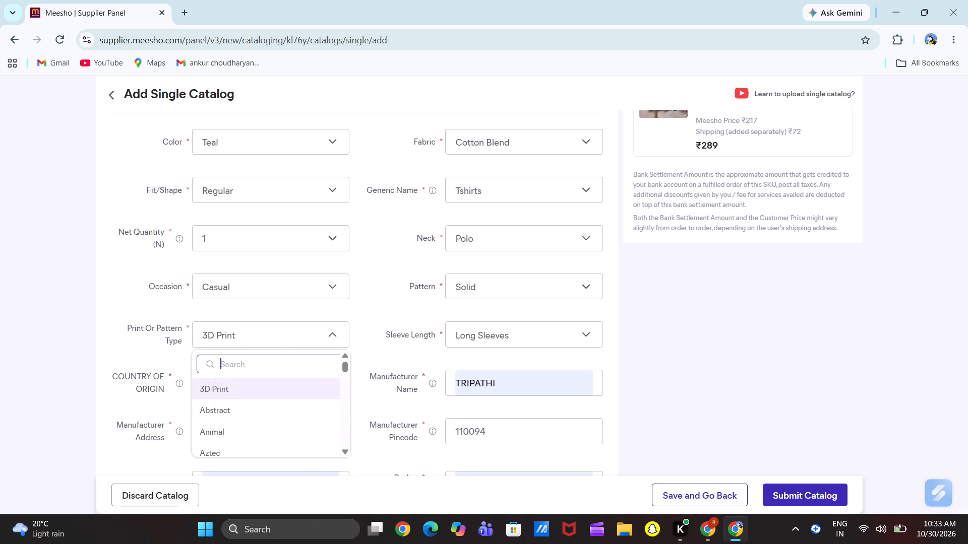
text(SO)
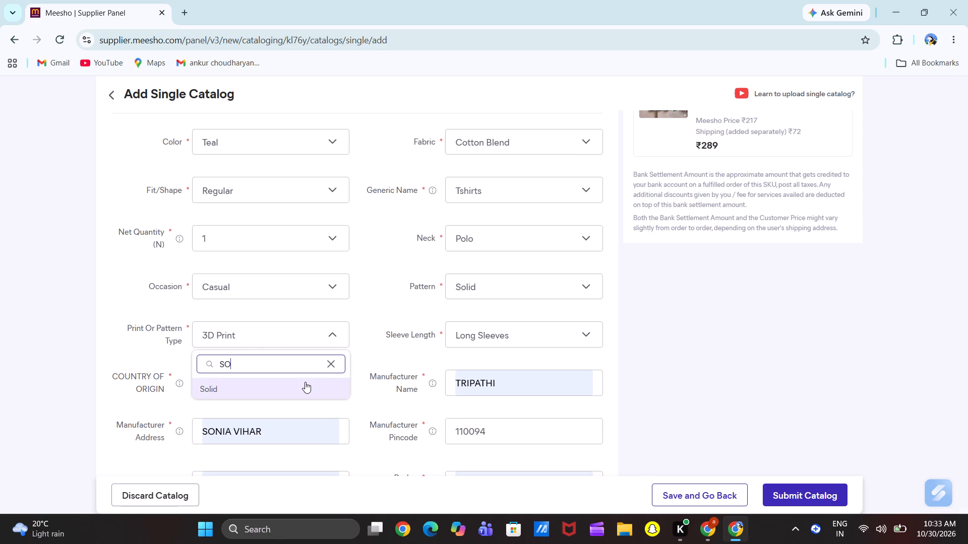
click(207, 383)
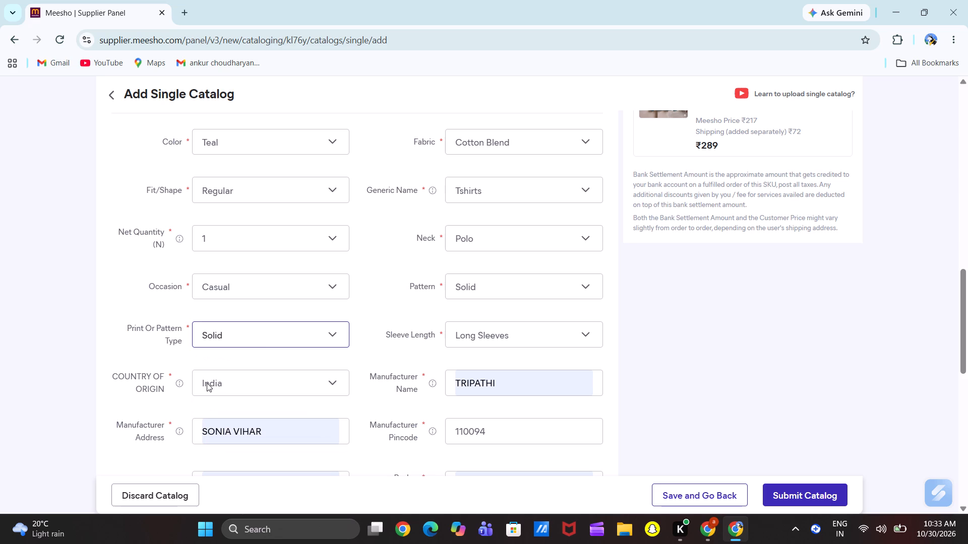
Submit the corrected catalog and dismiss the ad campaign offer.
scroll(434, 417, down, 4)
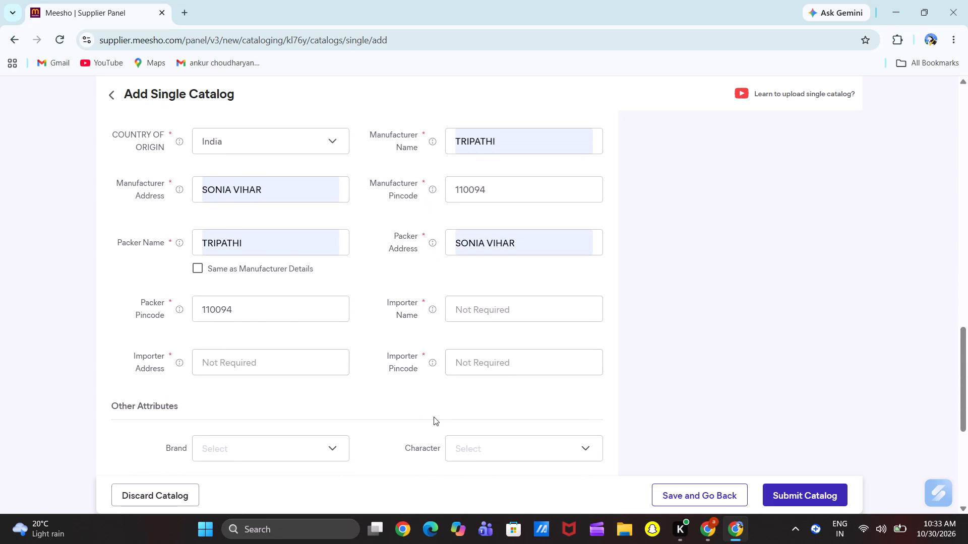
scroll(434, 417, down, 2)
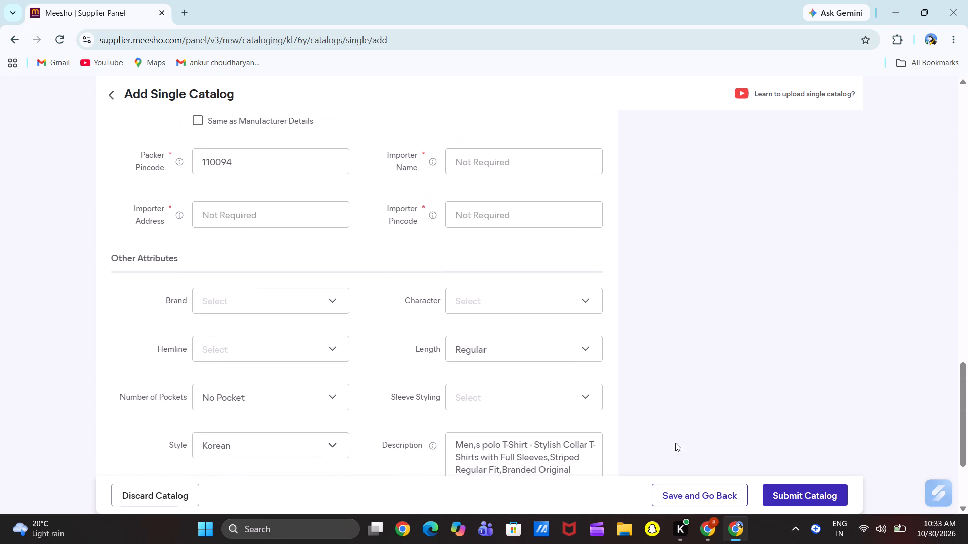
click(802, 496)
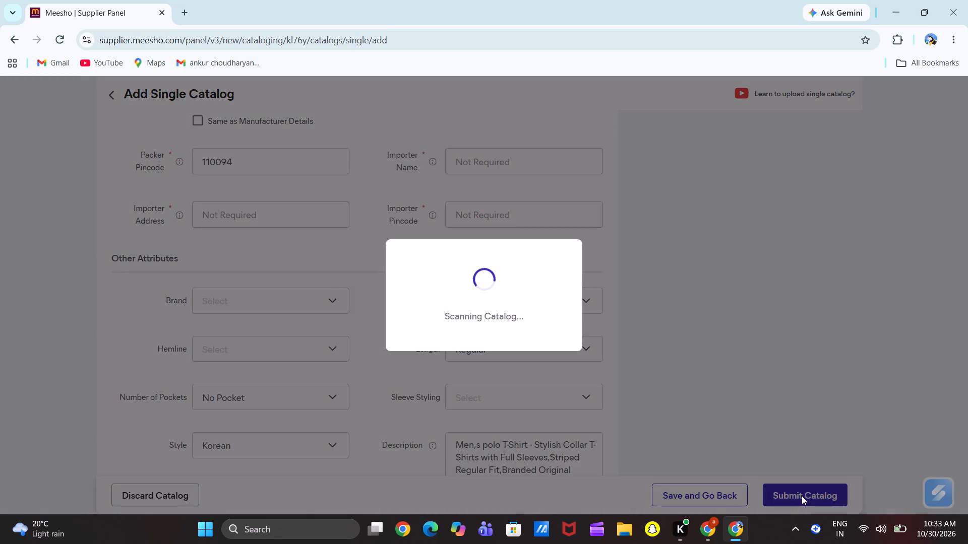
click(585, 319)
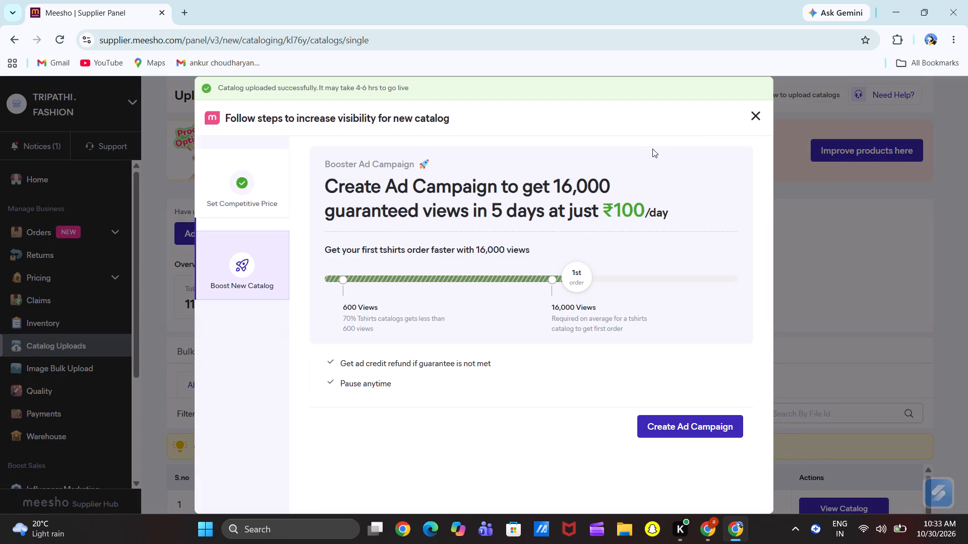
click(757, 114)
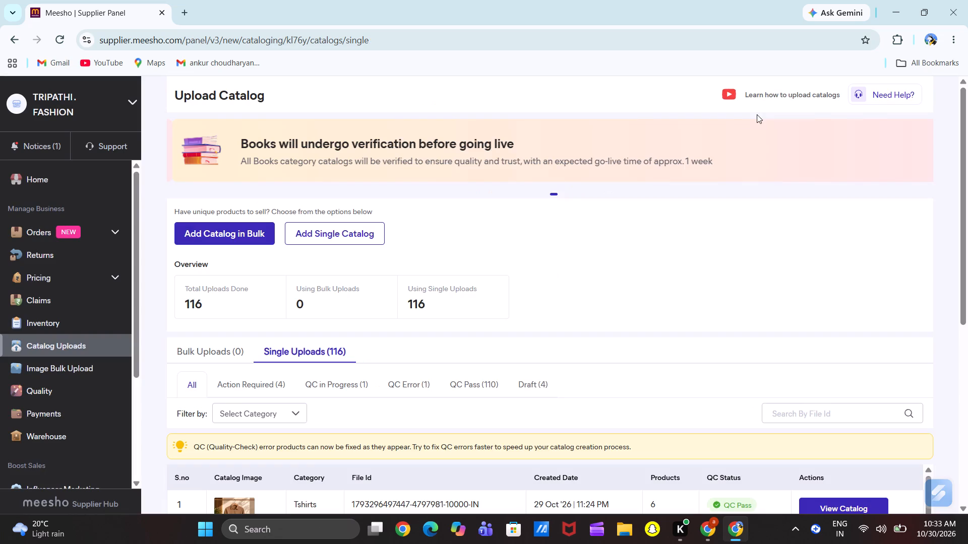
Open the first draft catalog, created 29 Oct '26 at 11:10 PM, for editing.
scroll(498, 275, down, 1)
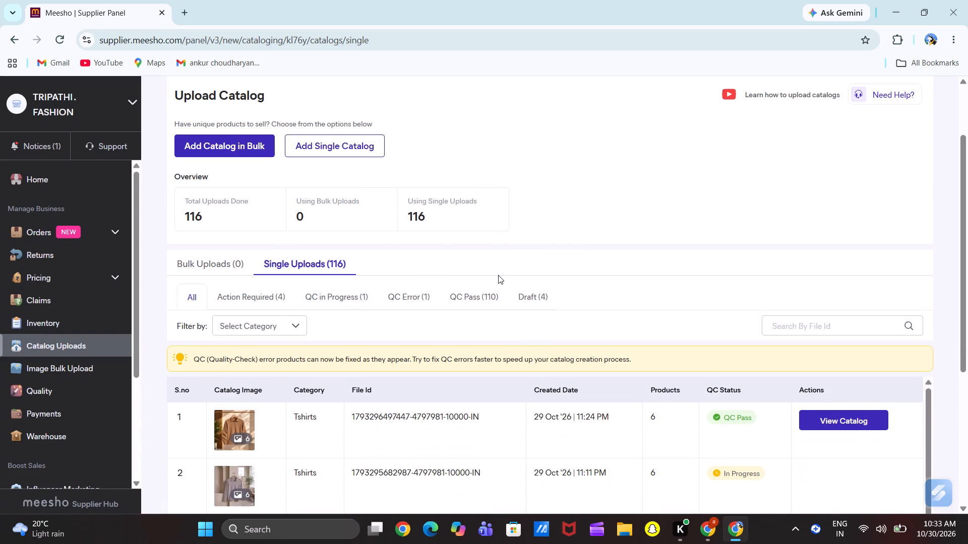
click(344, 297)
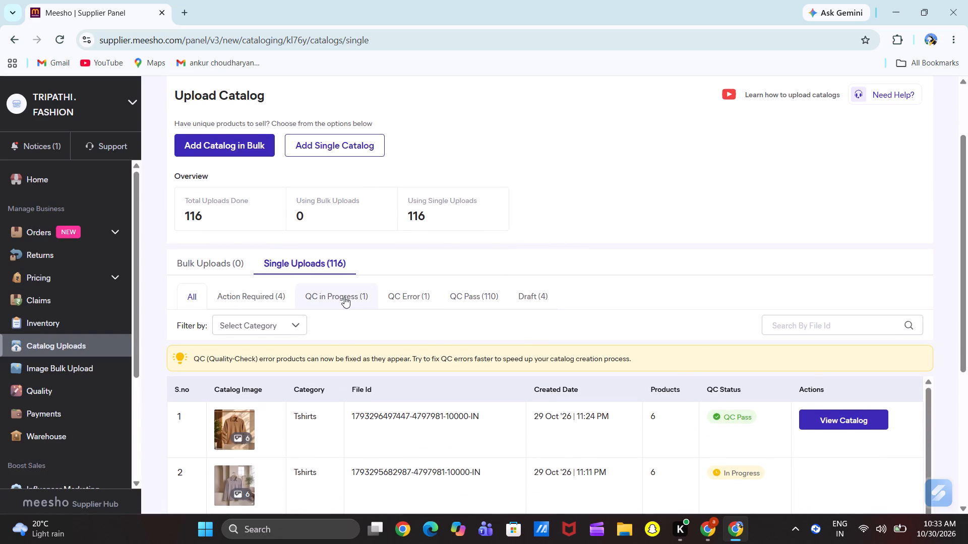
click(533, 299)
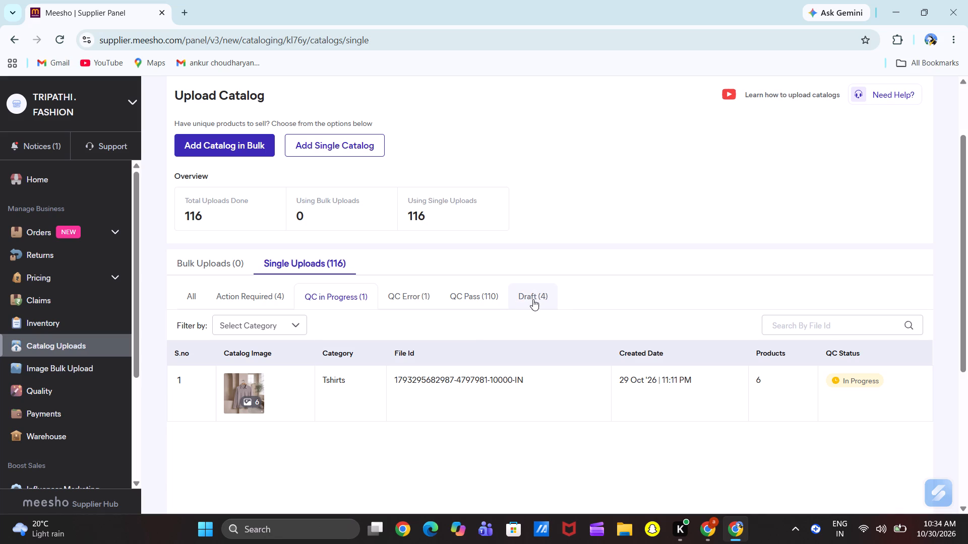
scroll(431, 370, down, 3)
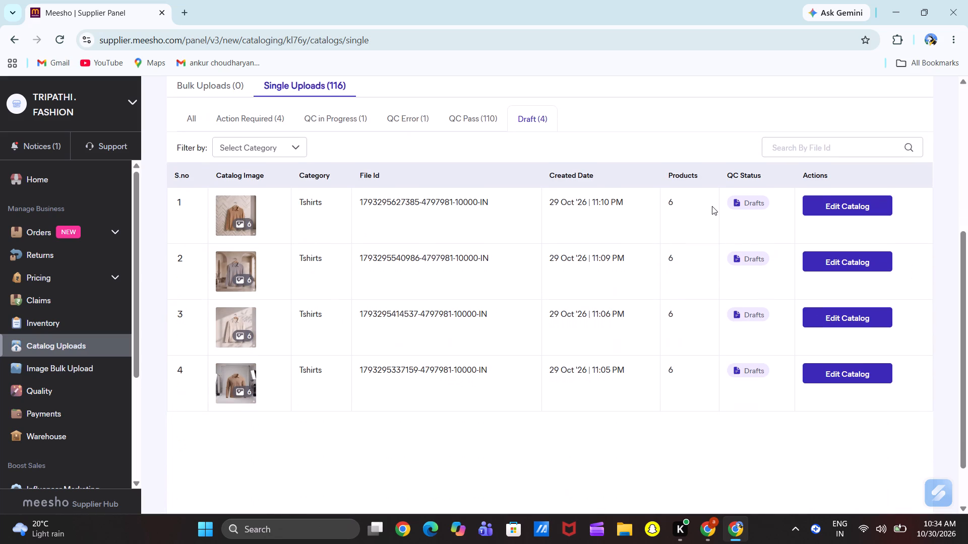
click(850, 196)
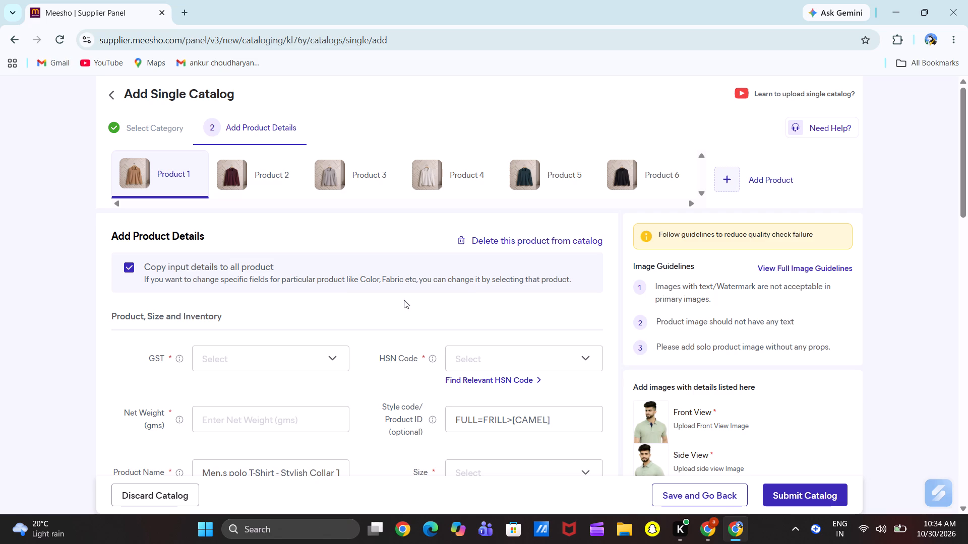
Set Product 1's GST to 5 and its HSN code to 610910.
click(243, 360)
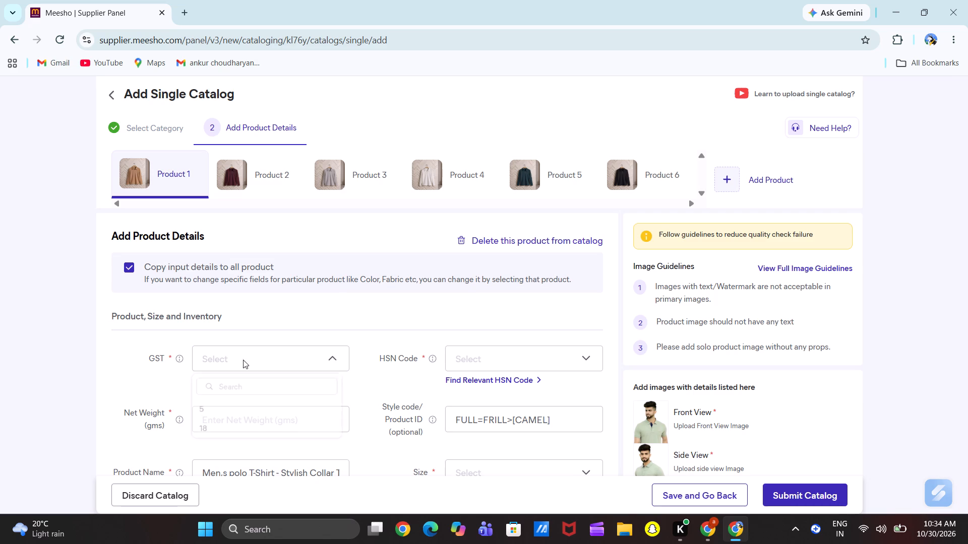
click(245, 417)
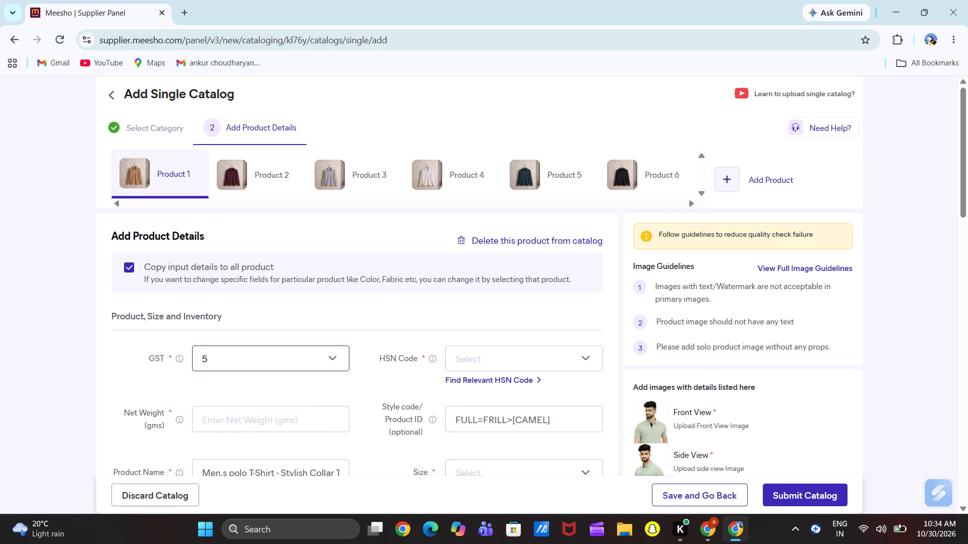
click(499, 356)
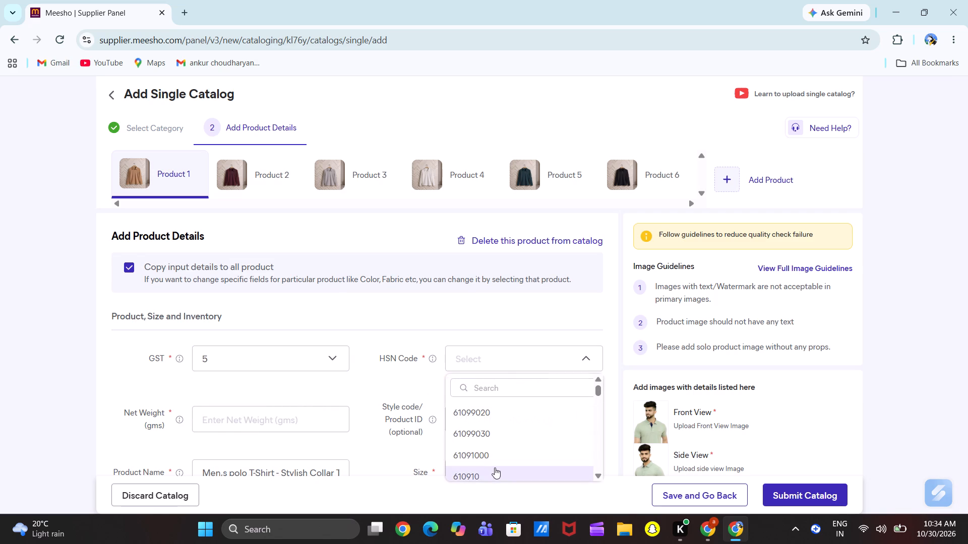
click(495, 470)
scroll(404, 419, down, 2)
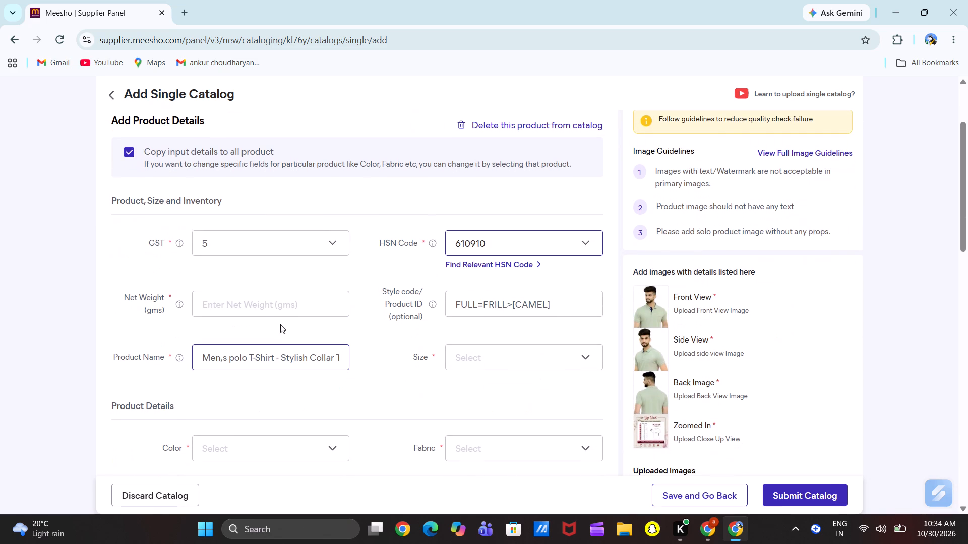
Set Product 1's net weight to 100 gms.
click(257, 311)
click(231, 301)
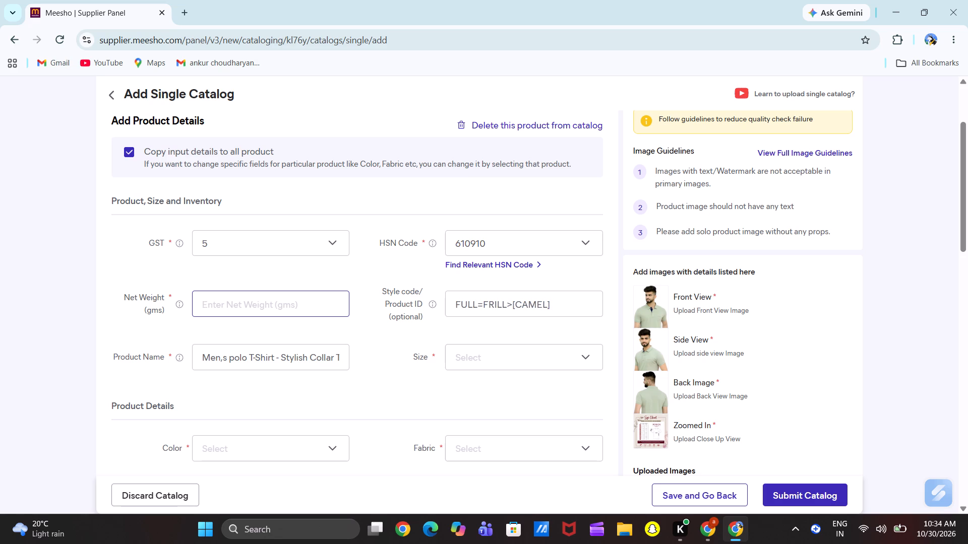
text(100)
Select sizes S, M, L and XL for Product 1 and apply the selection.
click(502, 355)
click(551, 385)
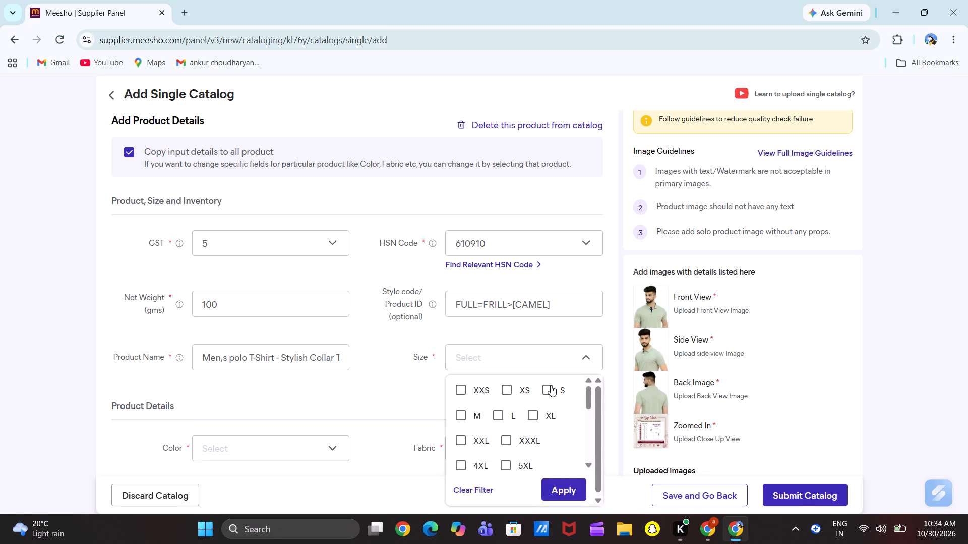
click(455, 415)
click(502, 412)
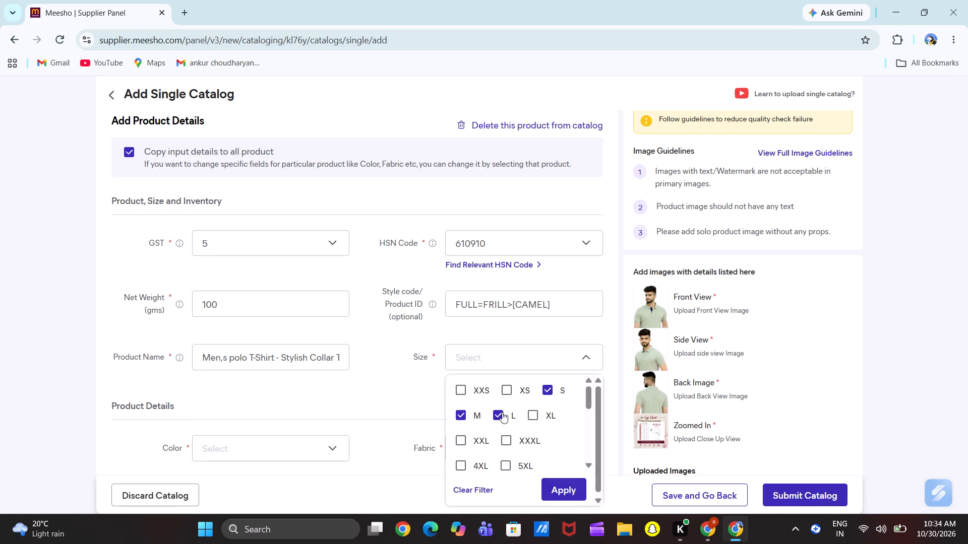
click(540, 416)
click(537, 414)
click(566, 497)
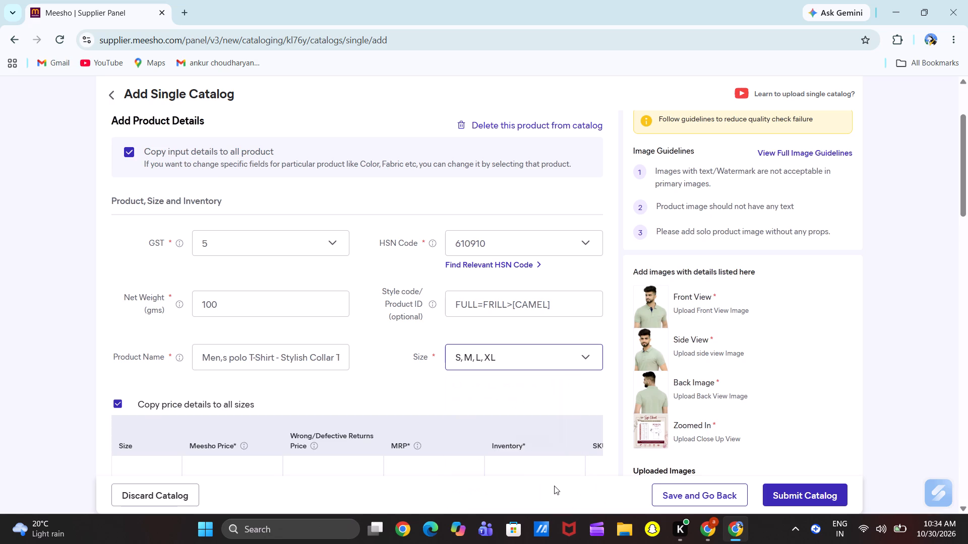
Price all sizes with Meesho price 219, wrong/defective returns price 218 and MRP 899.
scroll(441, 392, down, 3)
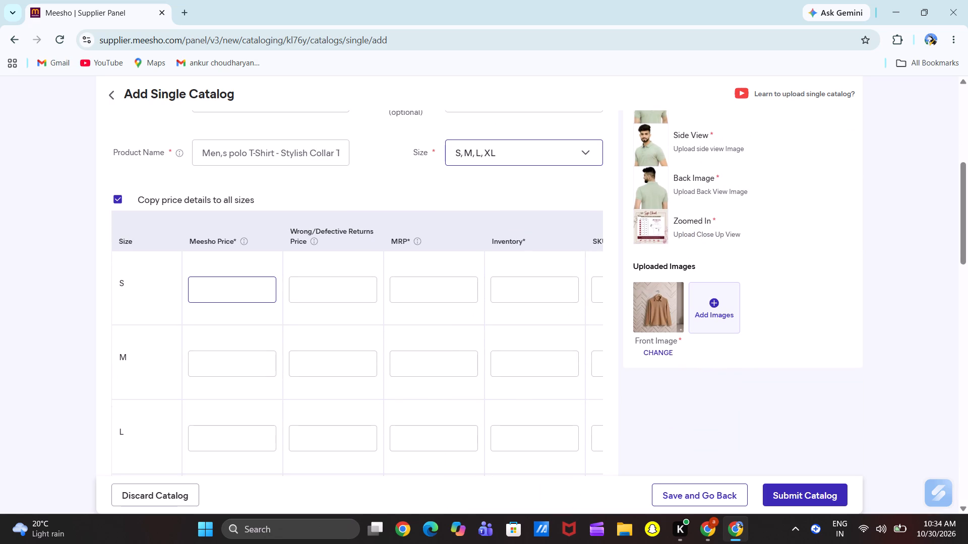
click(218, 279)
text(219)
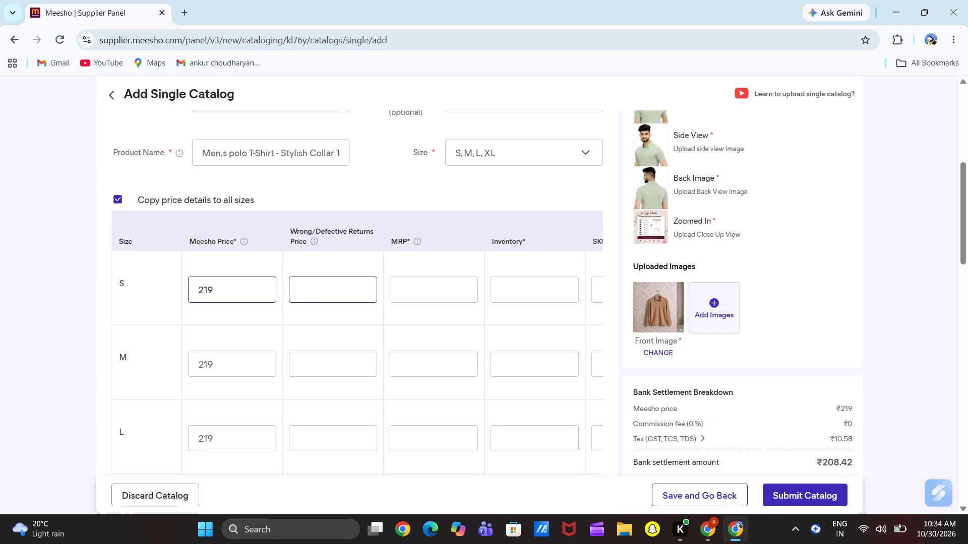
click(296, 283)
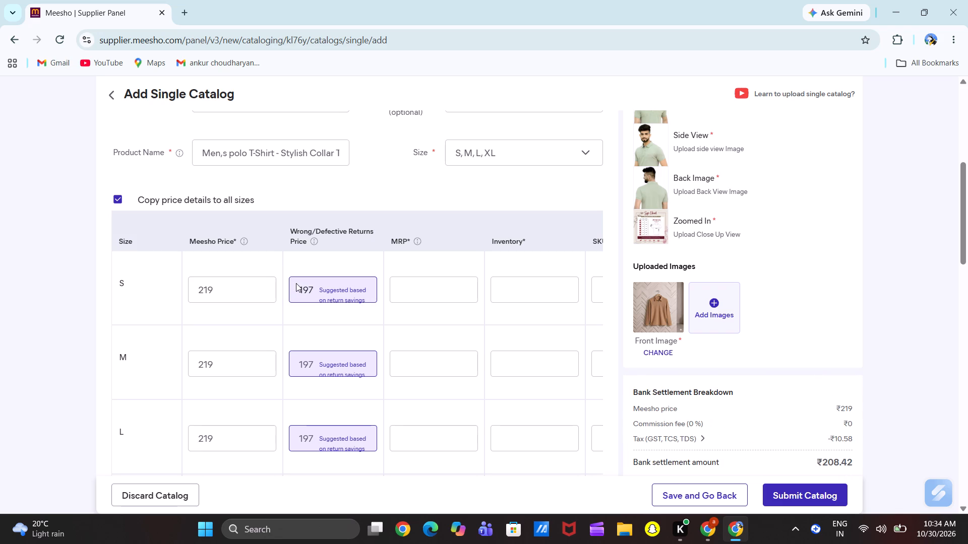
key(BackSpace)
key(BackSpace)
key(BackSpace)
text(218)
click(446, 286)
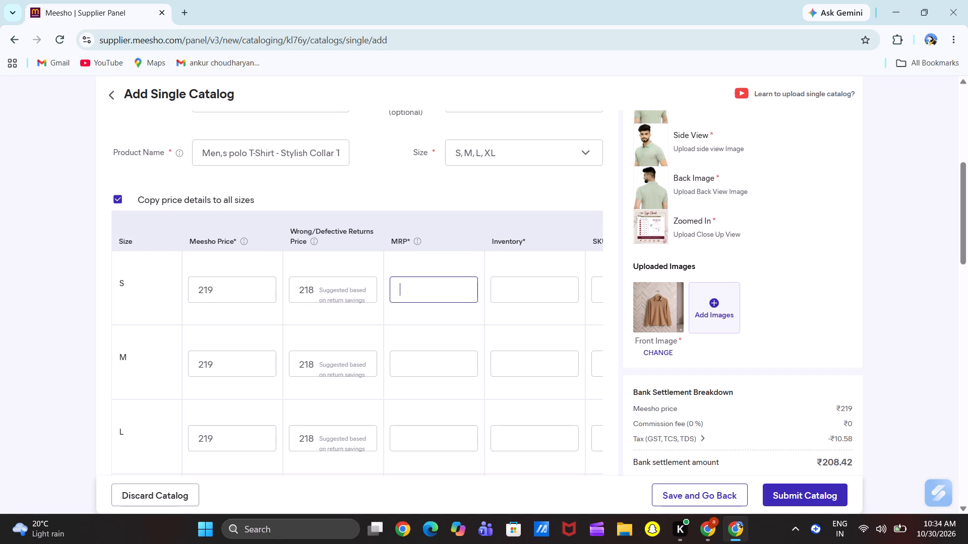
key(7)
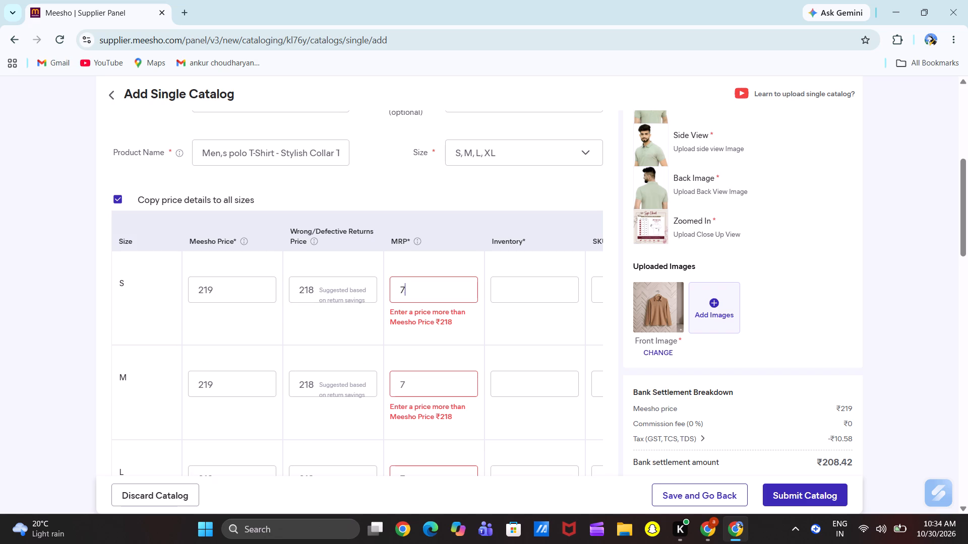
key(BackSpace)
text(899)
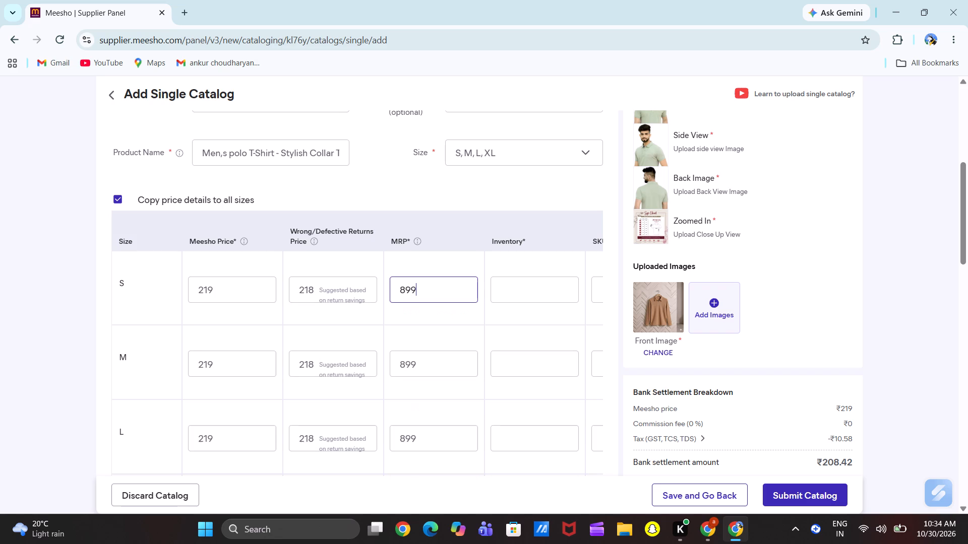
Set the inventory to 100 for each of the sizes S, M, L and XL.
click(552, 284)
text(100)
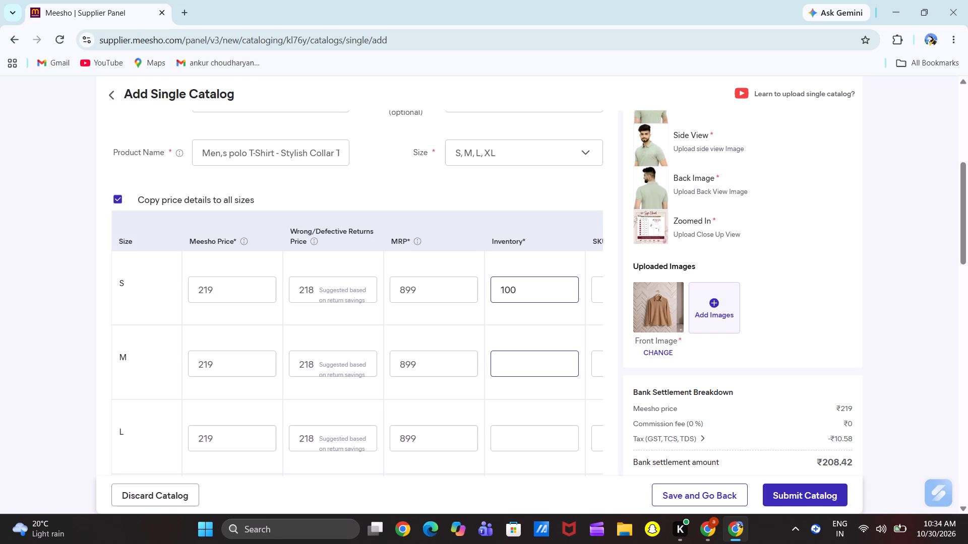
key(1)
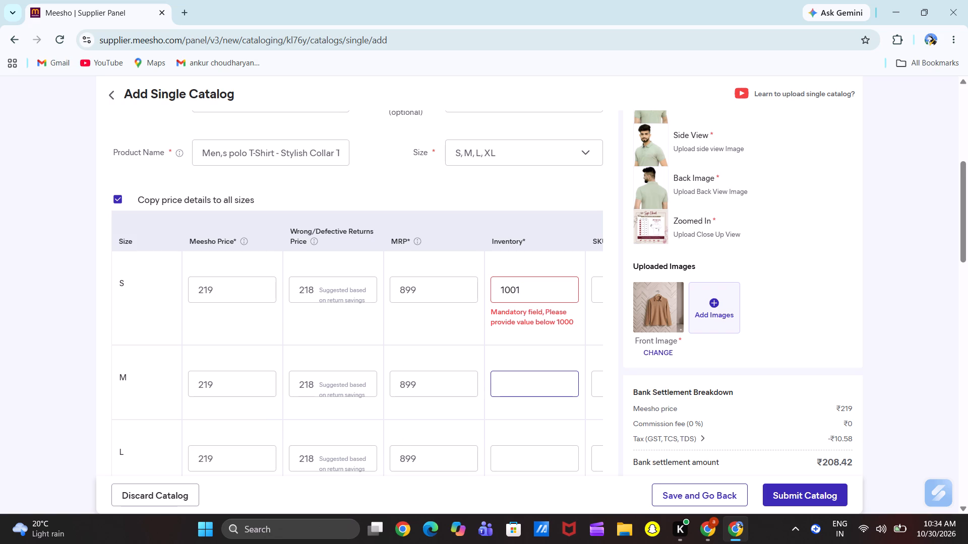
key(BackSpace)
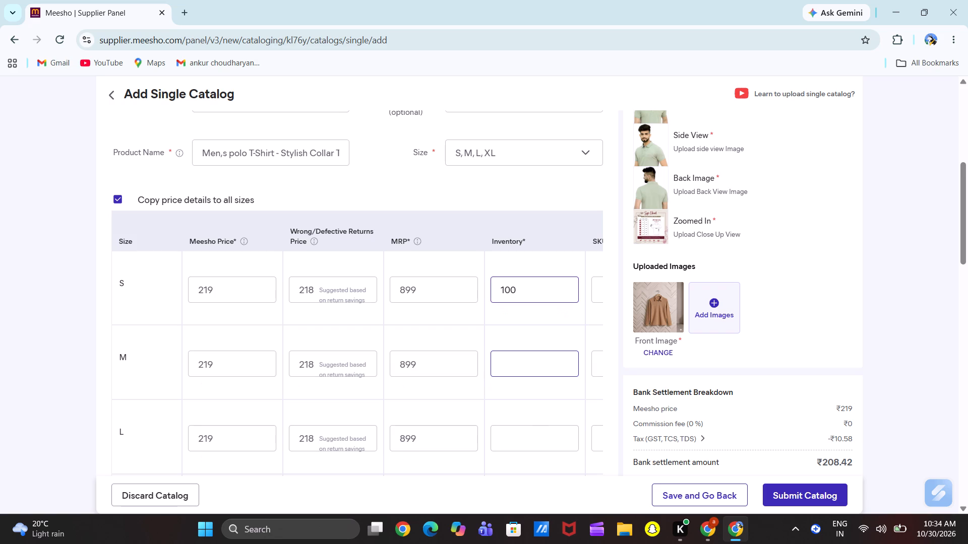
click(533, 364)
text(100)
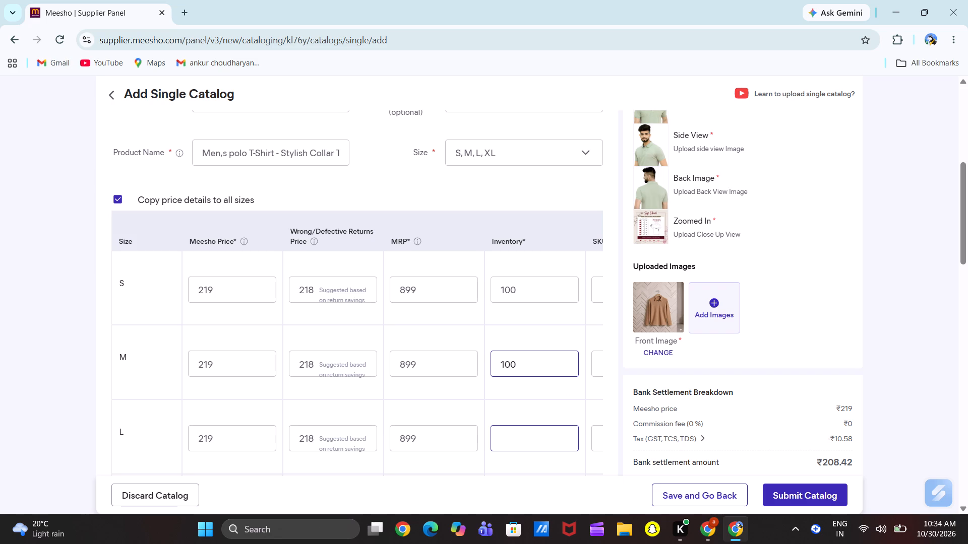
scroll(507, 357, down, 2)
scroll(530, 361, up, 1)
scroll(522, 395, down, 2)
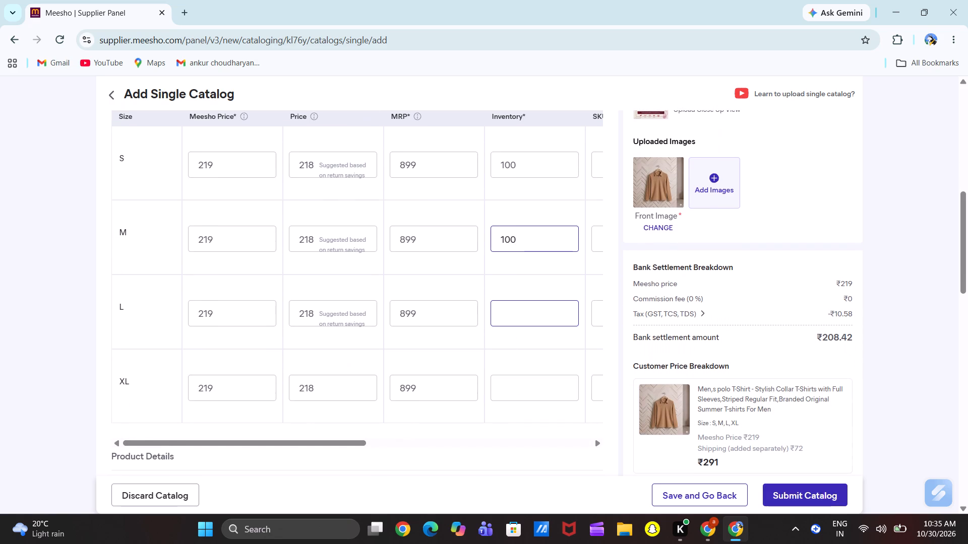
click(508, 307)
text(100)
click(536, 379)
text(100)
Set the chest size to 36 inches for size S and 38 inches for size M.
scroll(515, 260, left, 2)
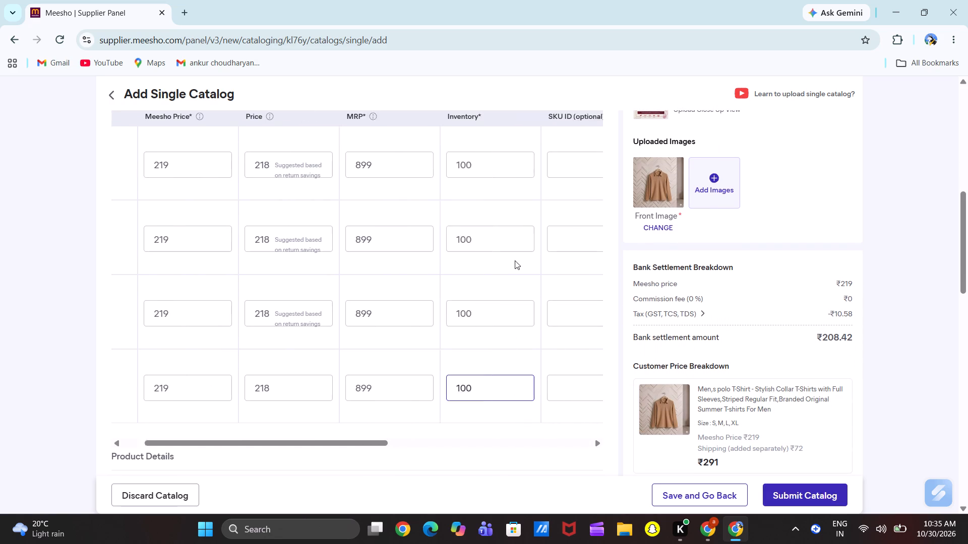
scroll(515, 260, left, 2)
click(377, 162)
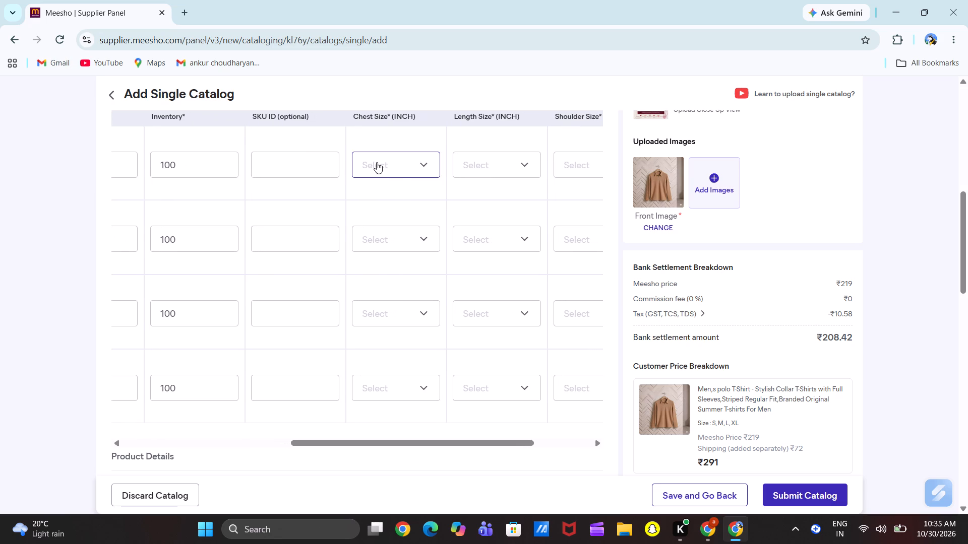
scroll(388, 247, down, 2)
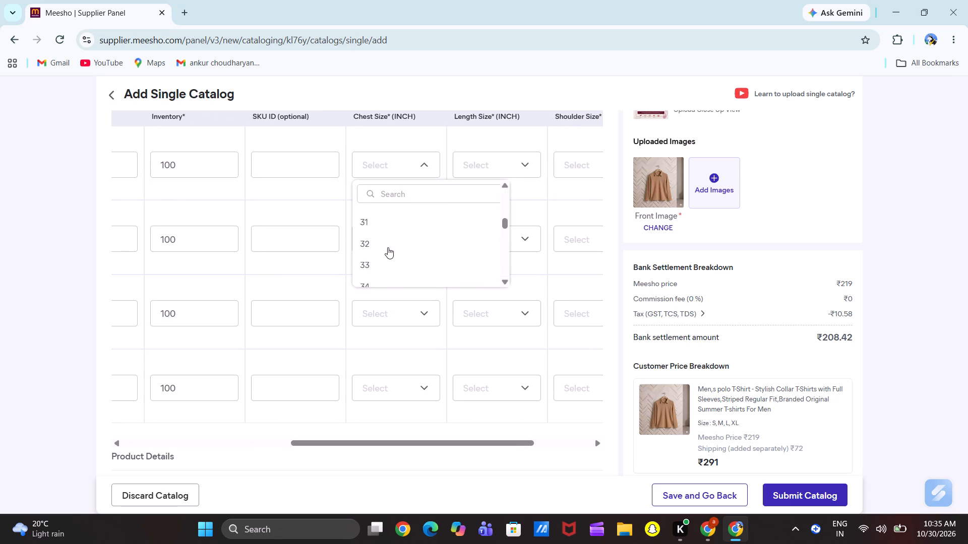
scroll(388, 247, down, 2)
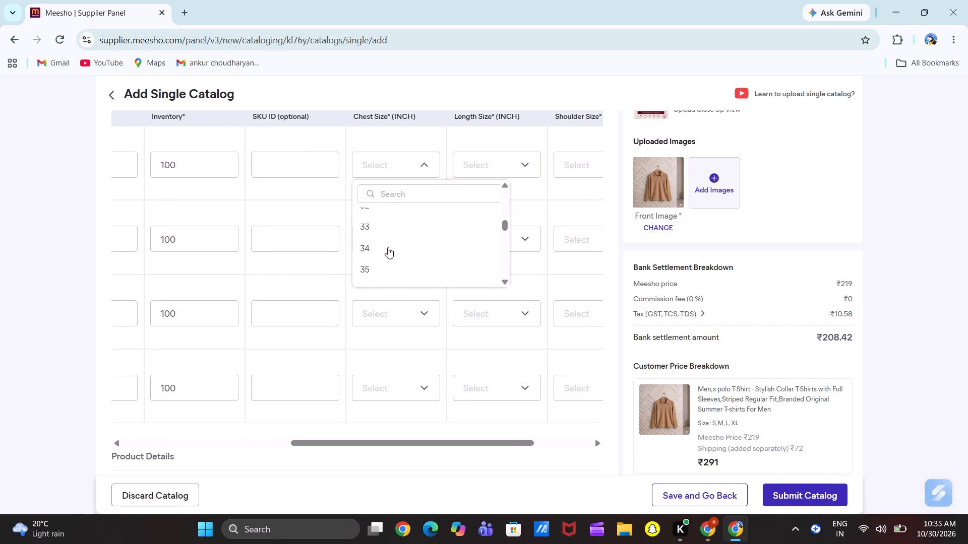
scroll(388, 247, down, 1)
click(388, 247)
click(373, 231)
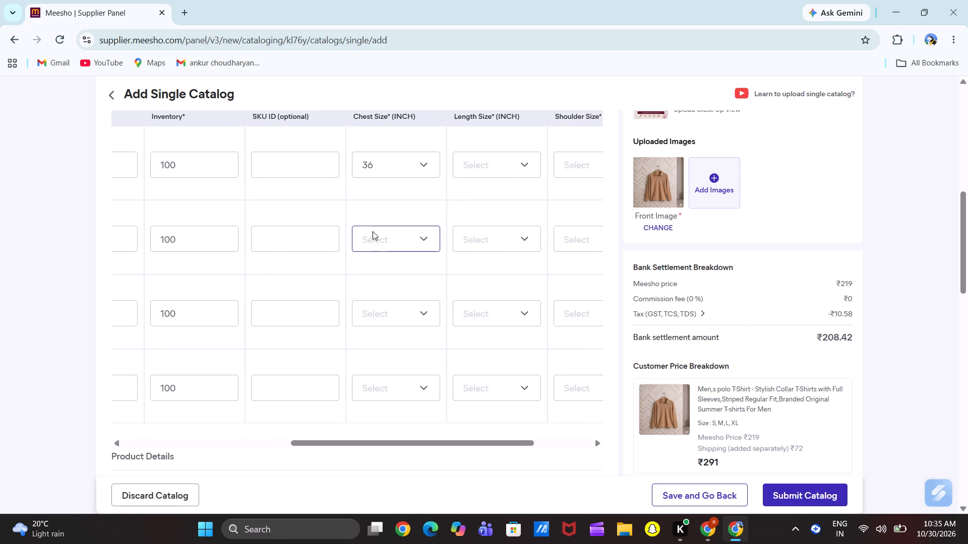
scroll(390, 304, down, 3)
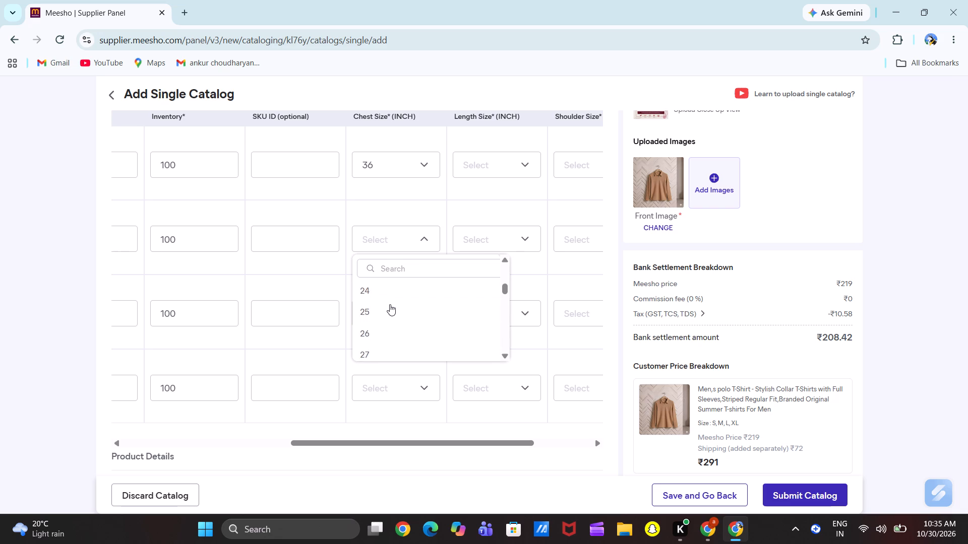
scroll(390, 304, down, 3)
scroll(390, 304, up, 1)
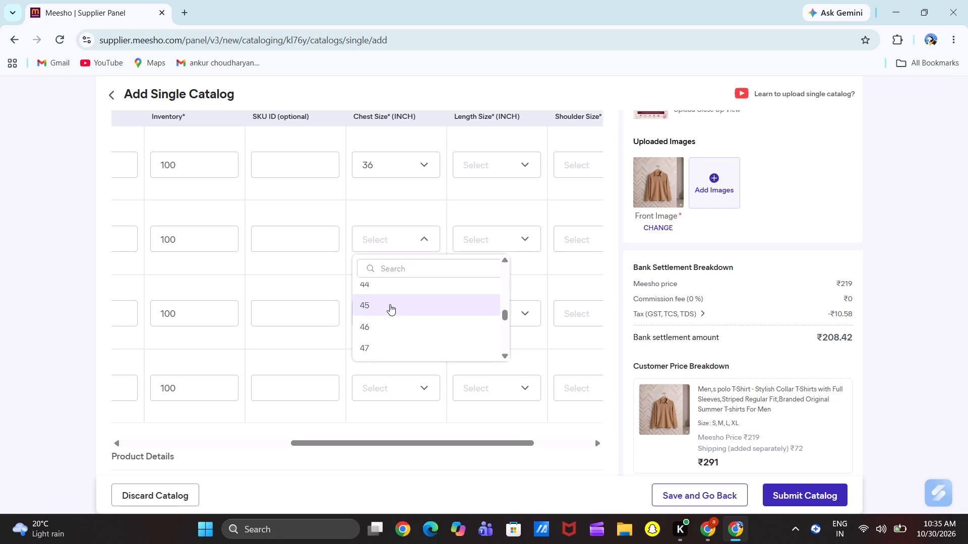
scroll(390, 304, up, 2)
click(390, 304)
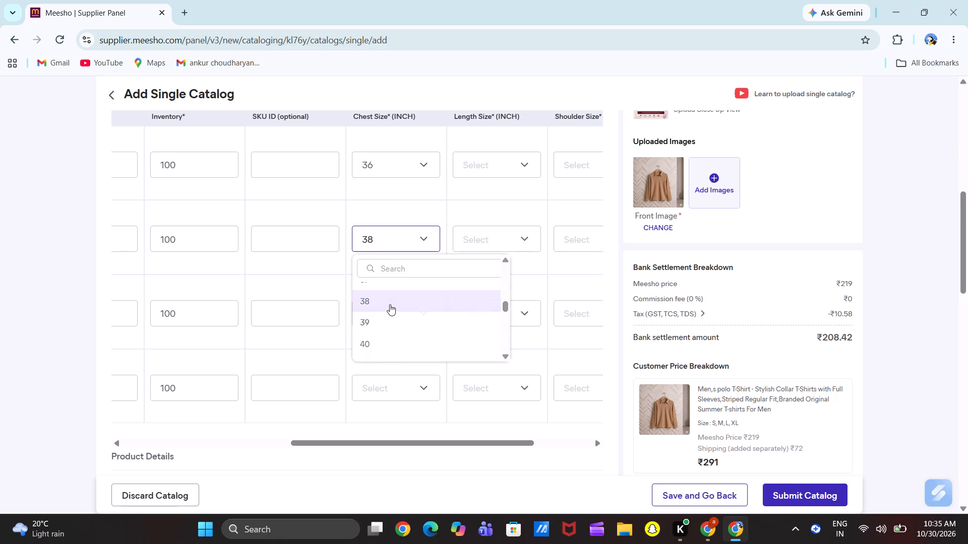
Set the chest size to 40 inches for size L.
click(381, 316)
scroll(377, 410, down, 1)
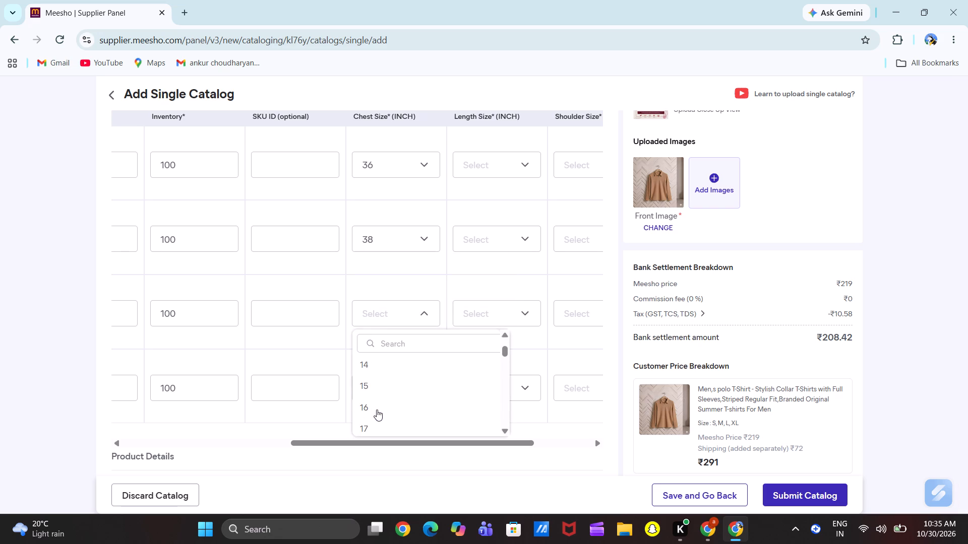
scroll(377, 410, down, 4)
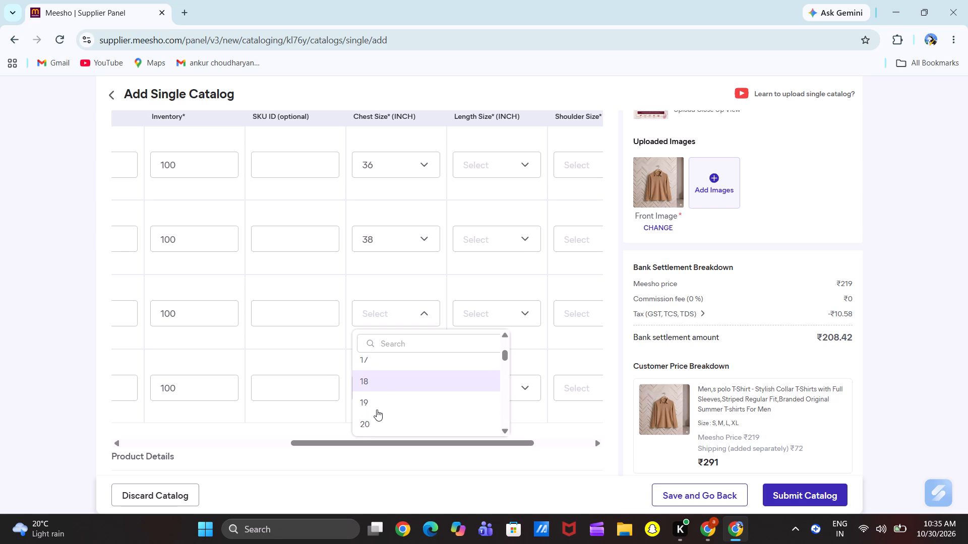
scroll(377, 410, down, 2)
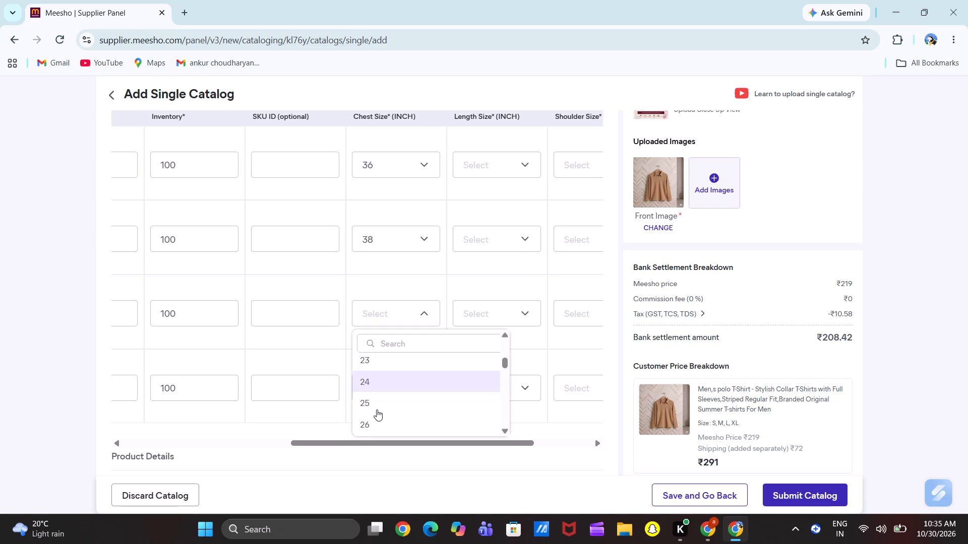
scroll(377, 410, down, 2)
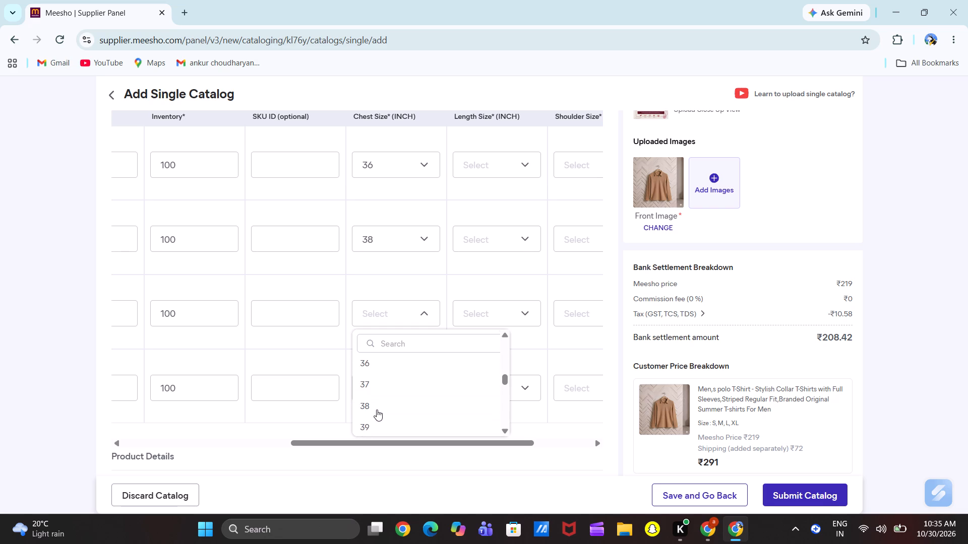
scroll(377, 410, down, 2)
click(377, 410)
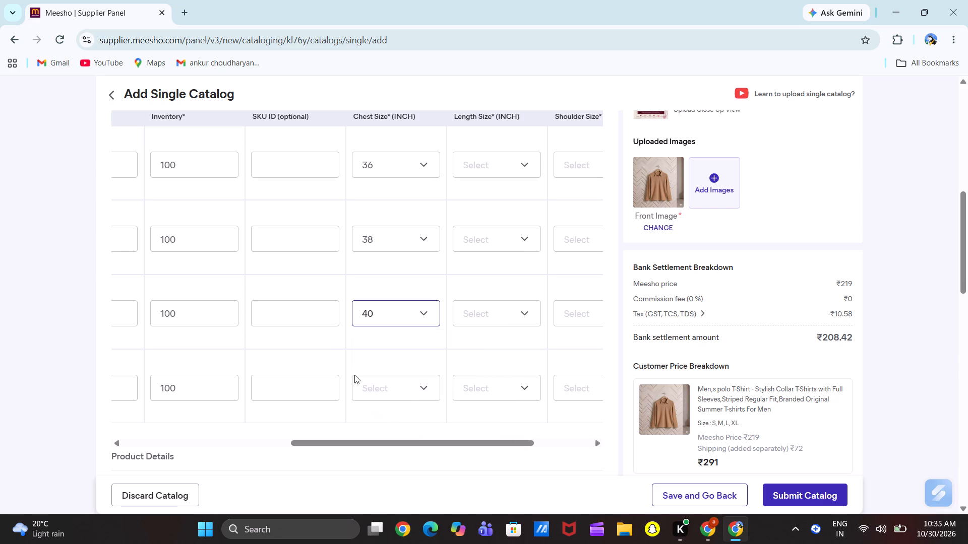
Set the chest size to 42 inches for size XL.
click(393, 385)
scroll(405, 455, down, 6)
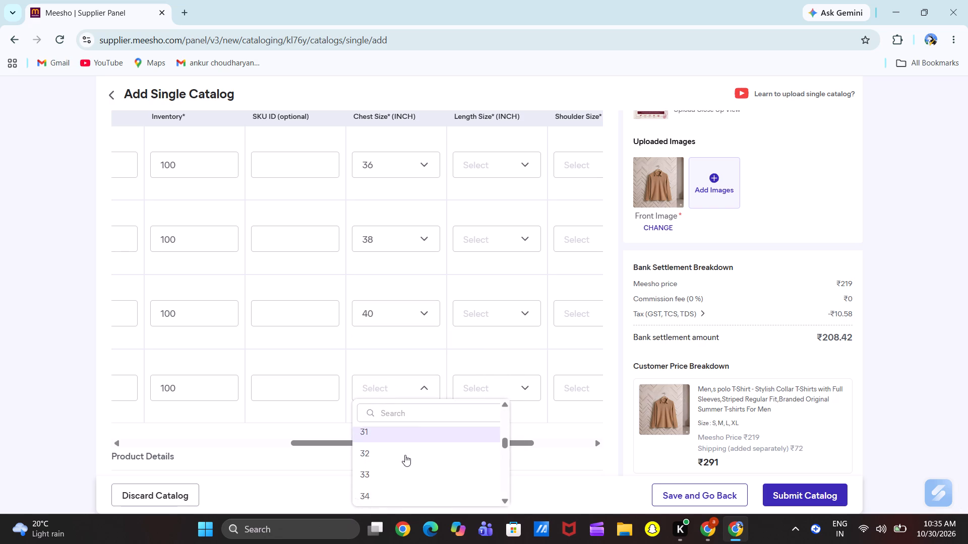
scroll(405, 455, down, 2)
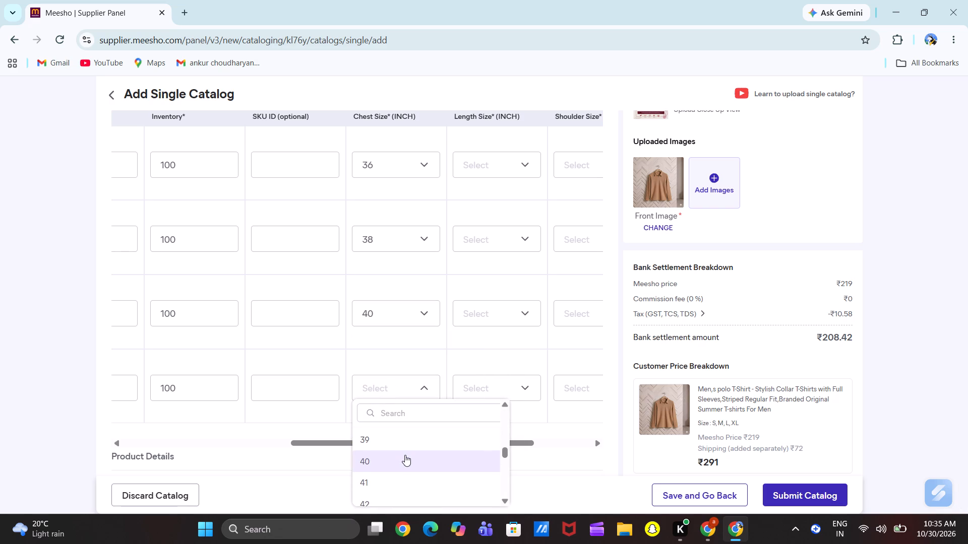
scroll(405, 455, down, 1)
click(405, 455)
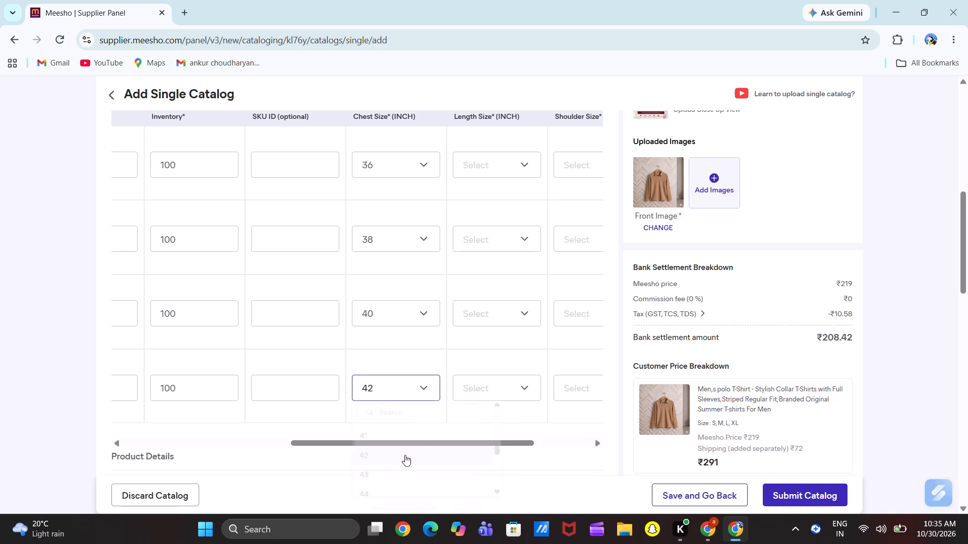
Set the length size to 24.5 inches for size S and 25.5 inches for size M.
click(506, 165)
scroll(492, 260, down, 1)
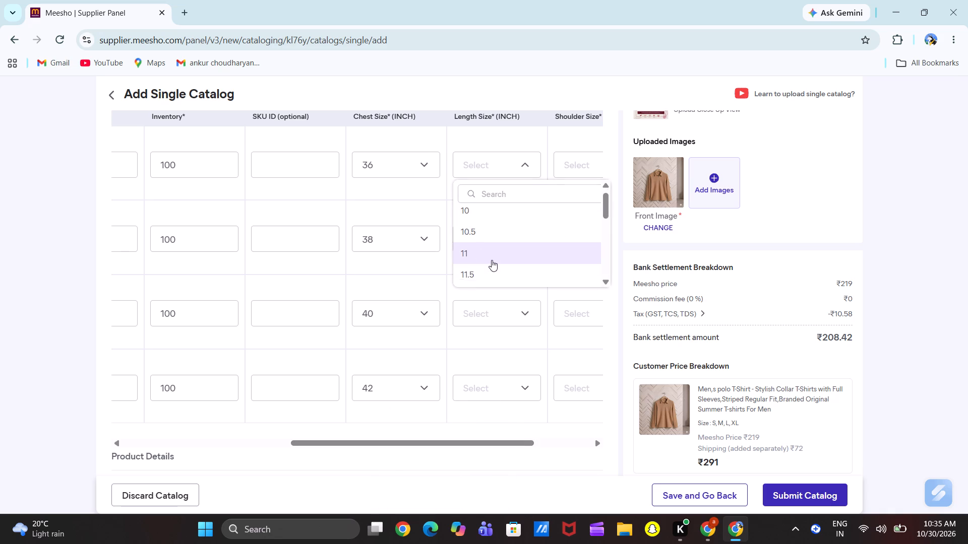
scroll(492, 260, down, 3)
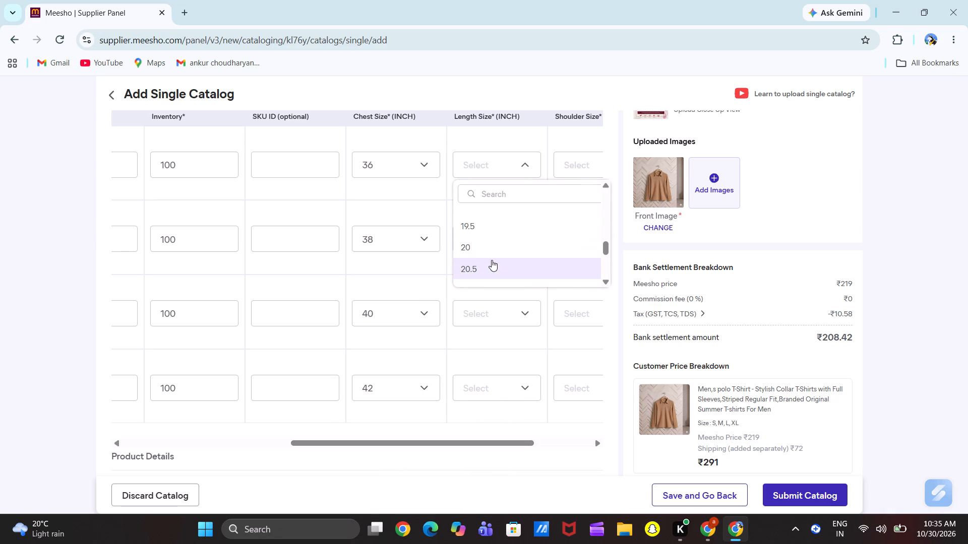
scroll(492, 260, down, 3)
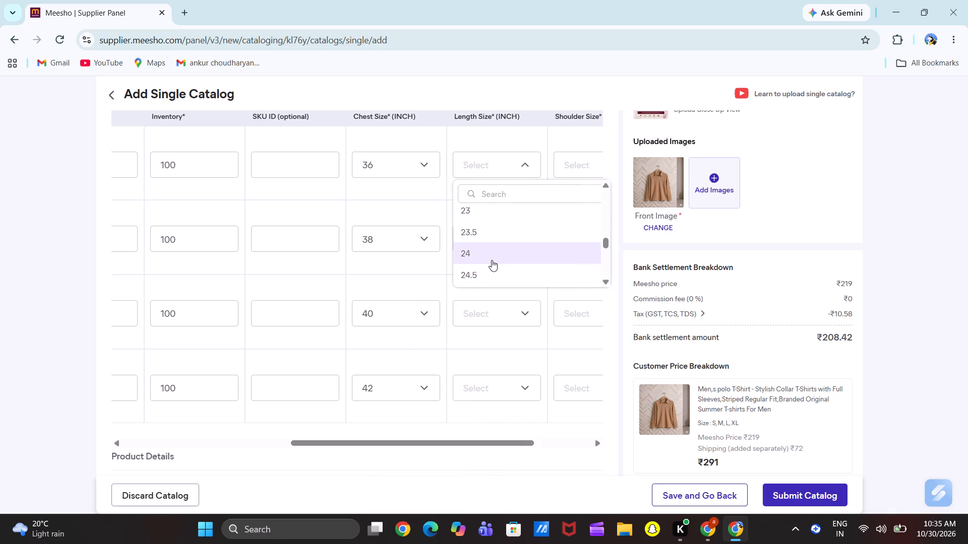
scroll(492, 260, down, 1)
click(478, 252)
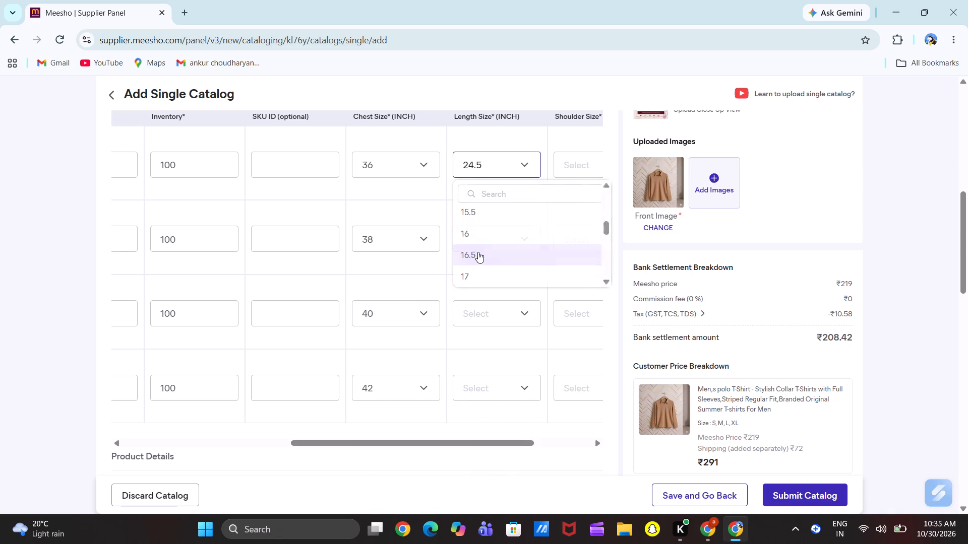
click(485, 230)
scroll(504, 319, down, 1)
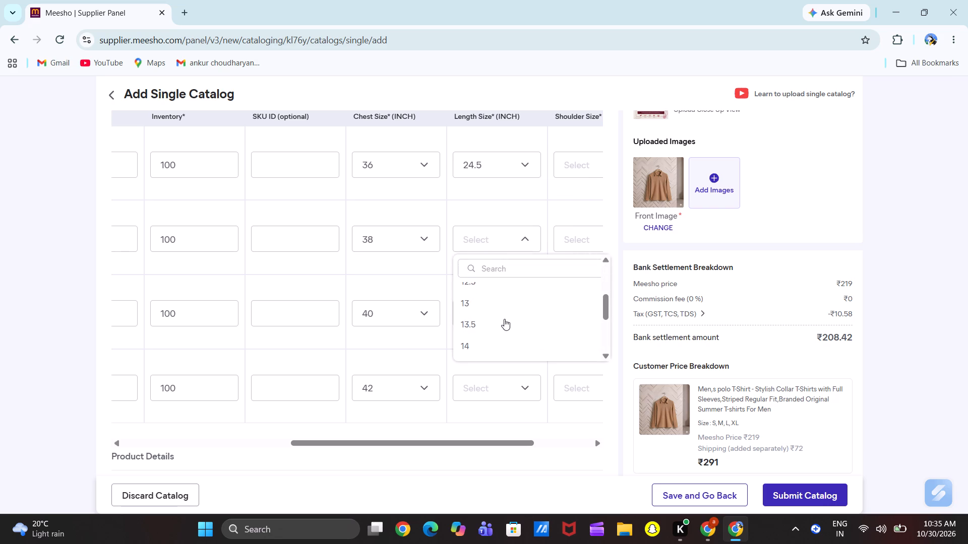
scroll(504, 319, down, 3)
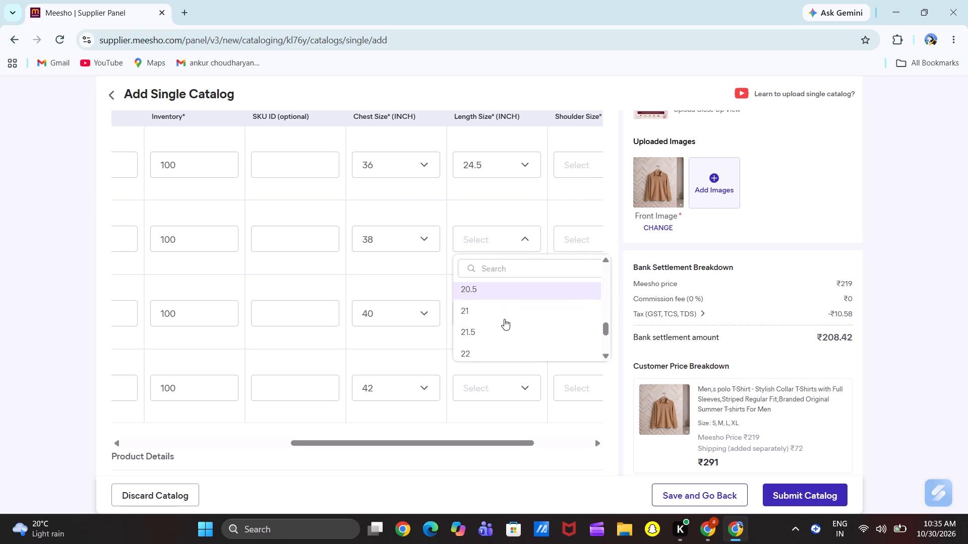
scroll(504, 319, down, 3)
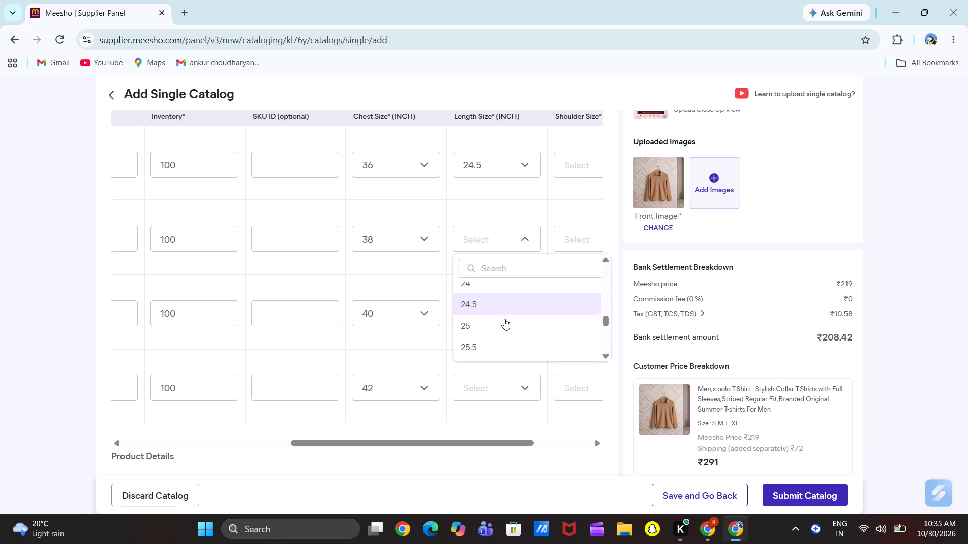
scroll(504, 319, down, 1)
click(504, 319)
Set the length size to 26.5 inches for size L and 27.5 inches for size XL.
click(478, 315)
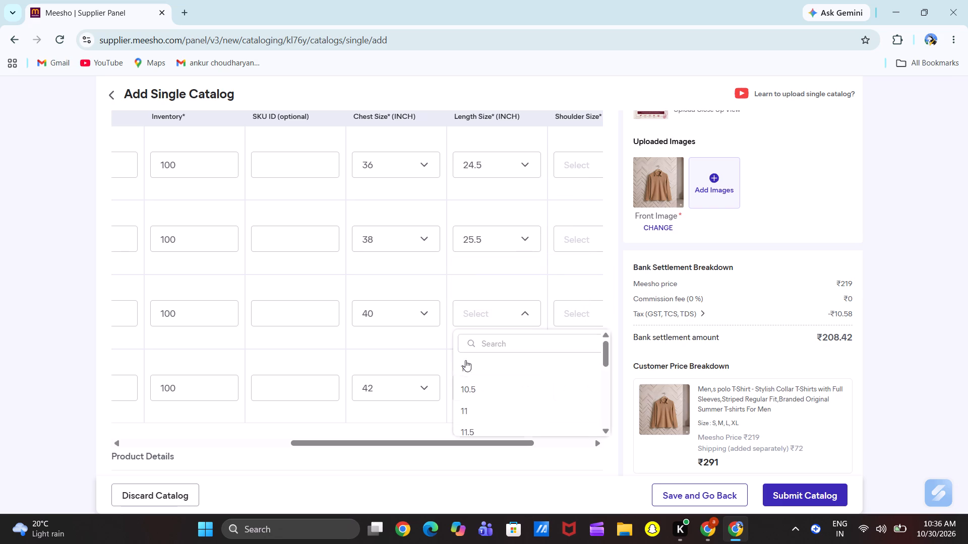
scroll(491, 366, down, 4)
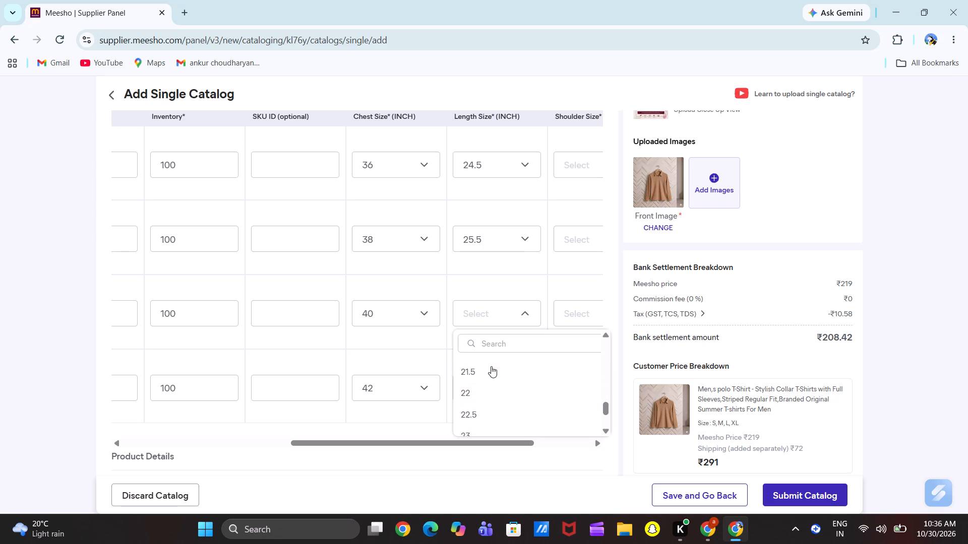
scroll(491, 366, down, 3)
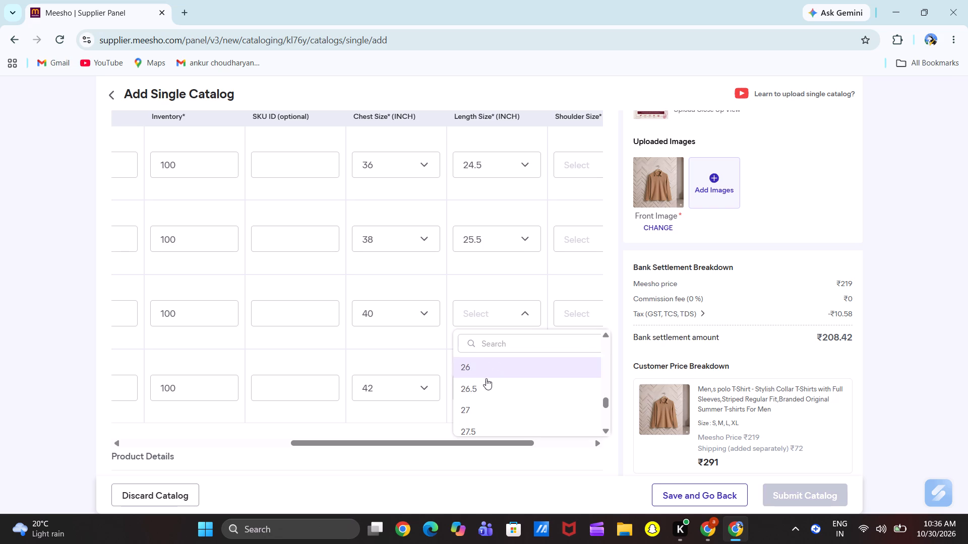
click(485, 383)
click(475, 387)
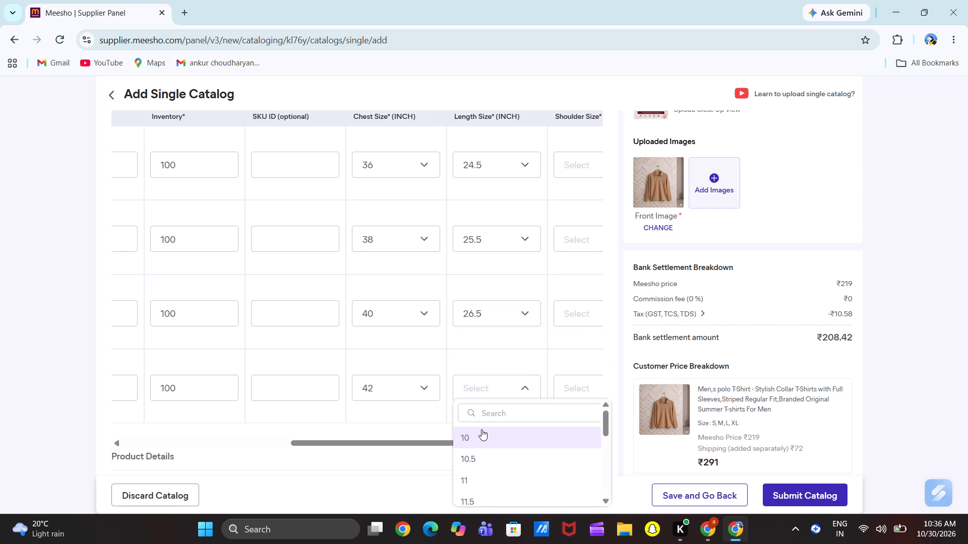
scroll(481, 429, down, 4)
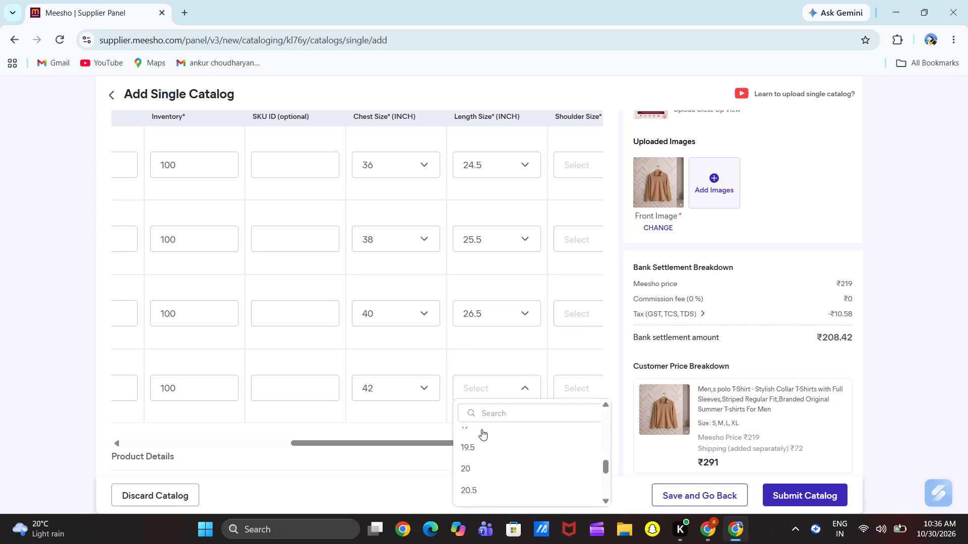
scroll(481, 429, down, 4)
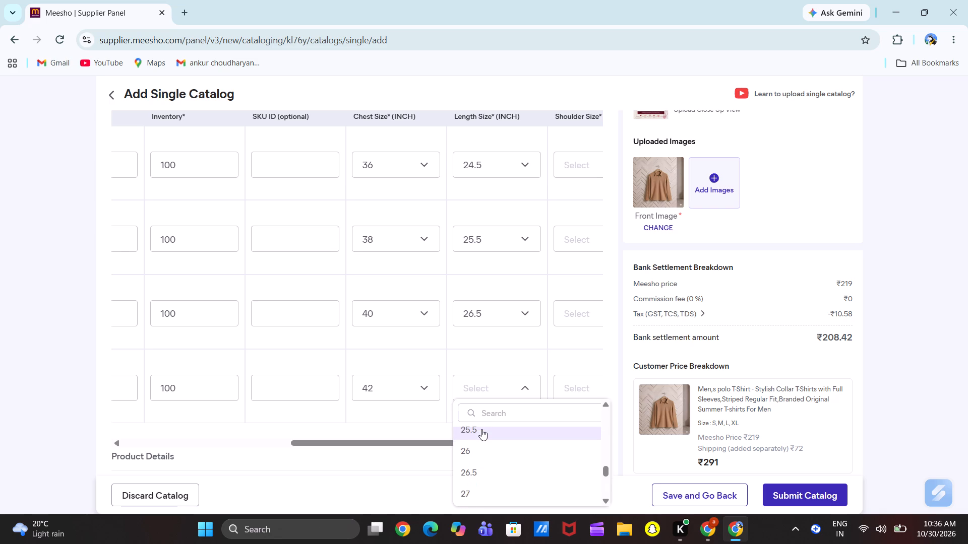
scroll(481, 429, down, 1)
click(487, 480)
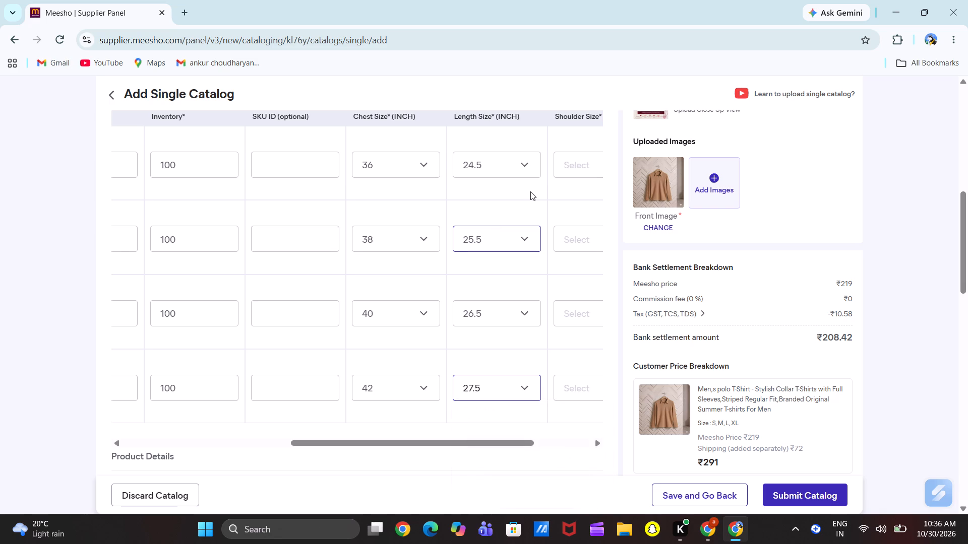
Set the shoulder size to 14.5 inches for size S and 15.5 inches for size M.
scroll(547, 191, left, 1)
click(522, 169)
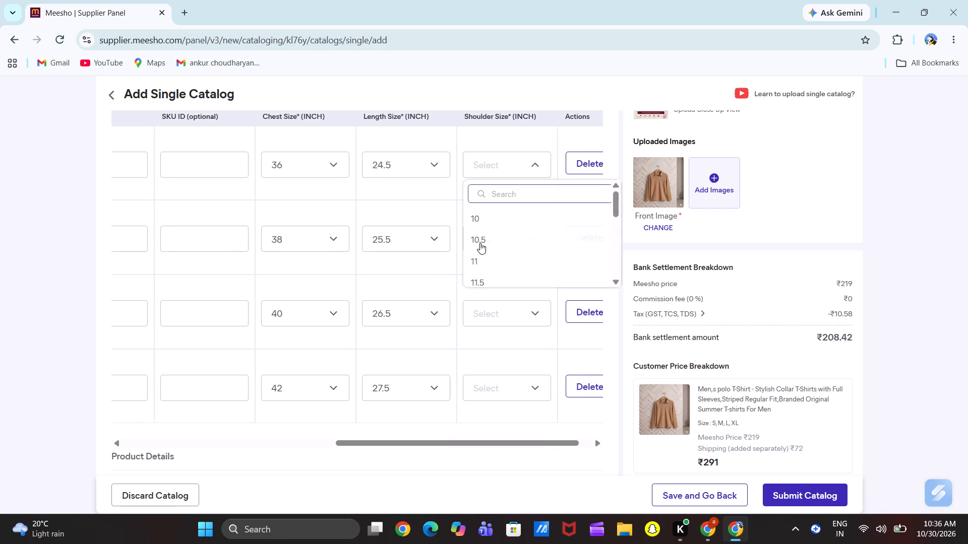
scroll(505, 262, down, 2)
click(505, 262)
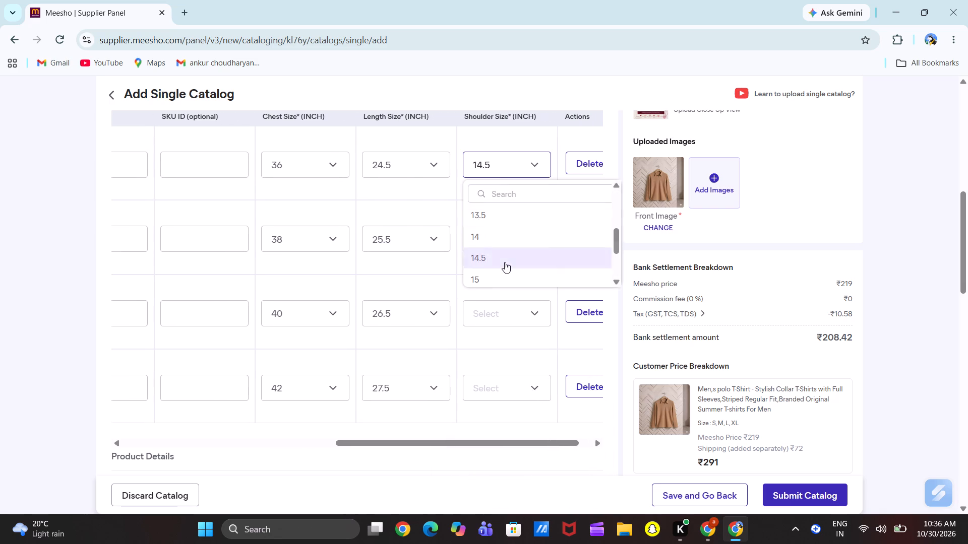
click(486, 253)
click(495, 228)
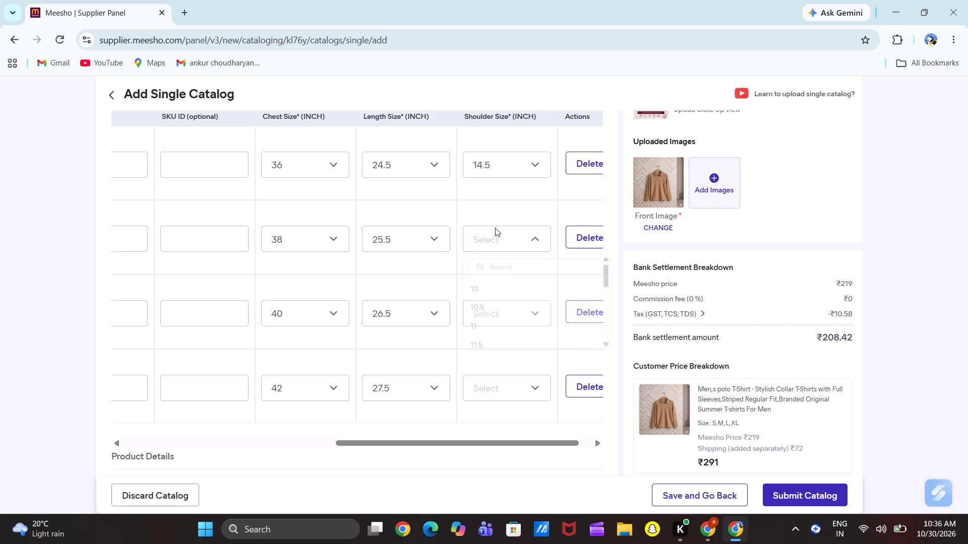
scroll(508, 330, down, 2)
click(486, 313)
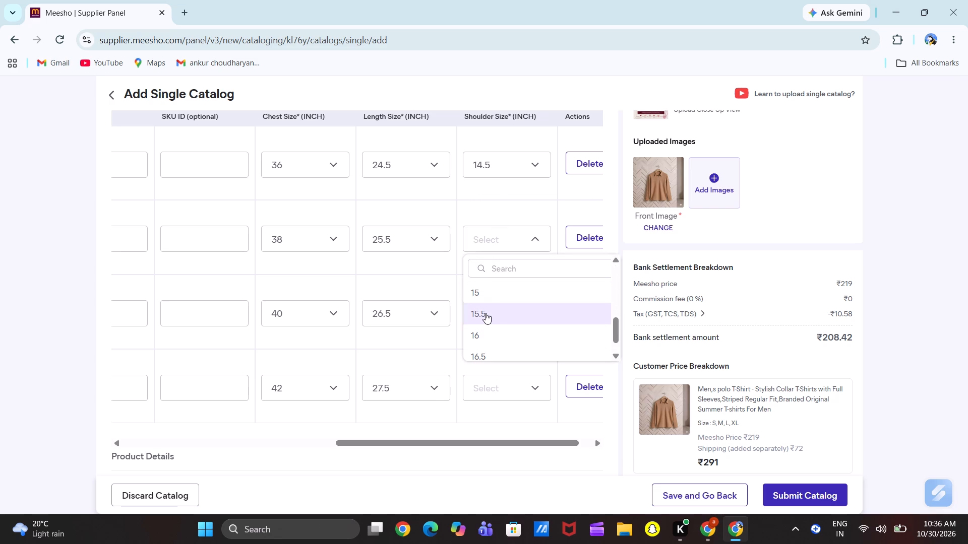
Set the shoulder size to 16.5 inches for size L and 17.5 inches for size XL.
click(492, 322)
scroll(505, 381, down, 1)
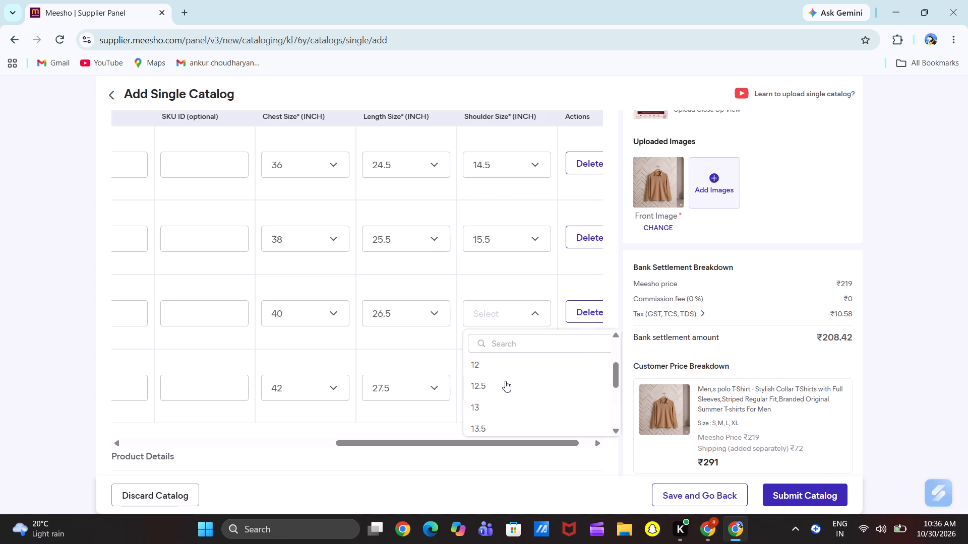
scroll(505, 381, down, 2)
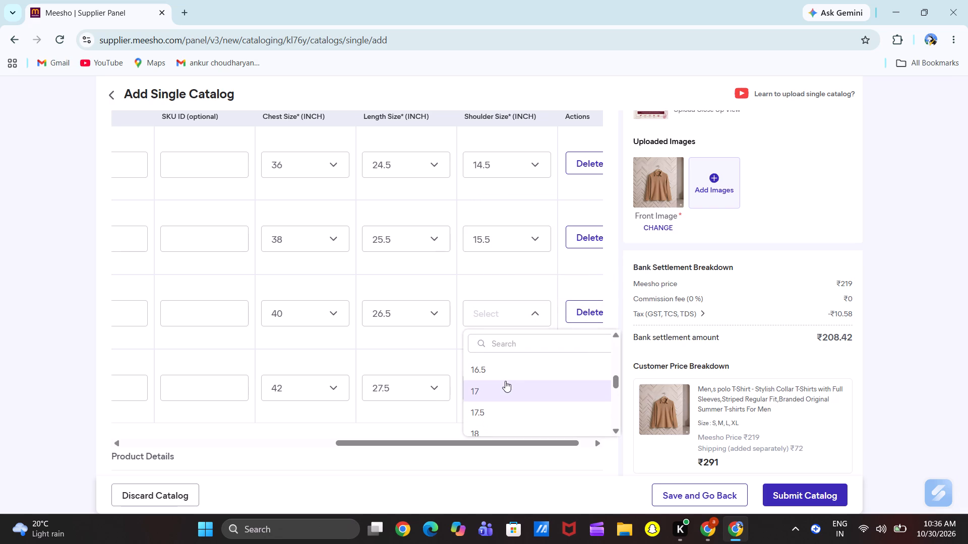
click(505, 381)
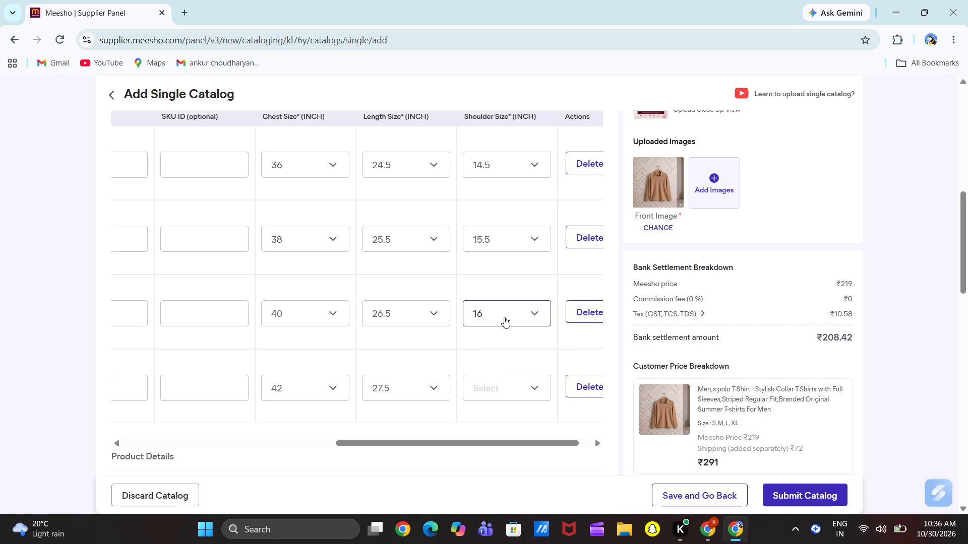
click(504, 317)
scroll(499, 407, down, 2)
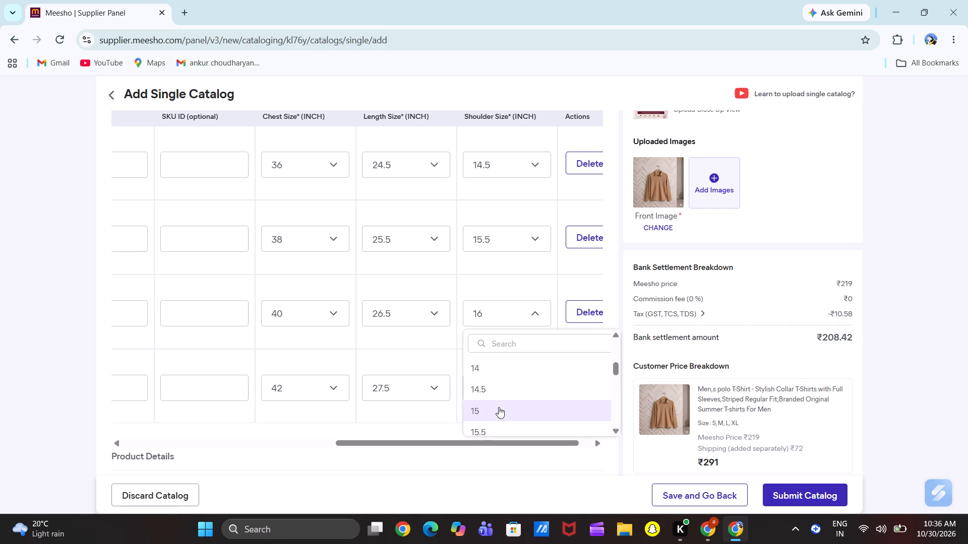
scroll(499, 407, down, 1)
click(499, 407)
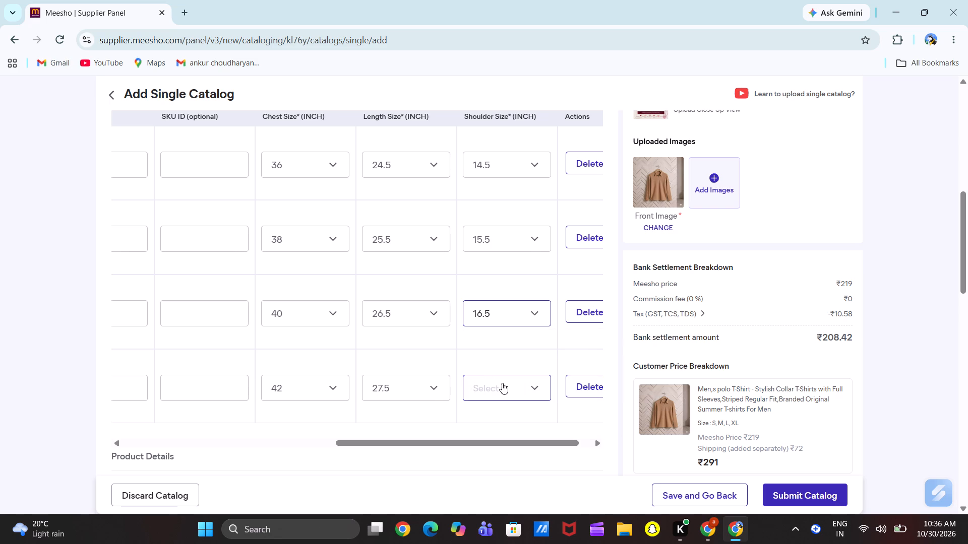
click(502, 383)
scroll(497, 413, down, 1)
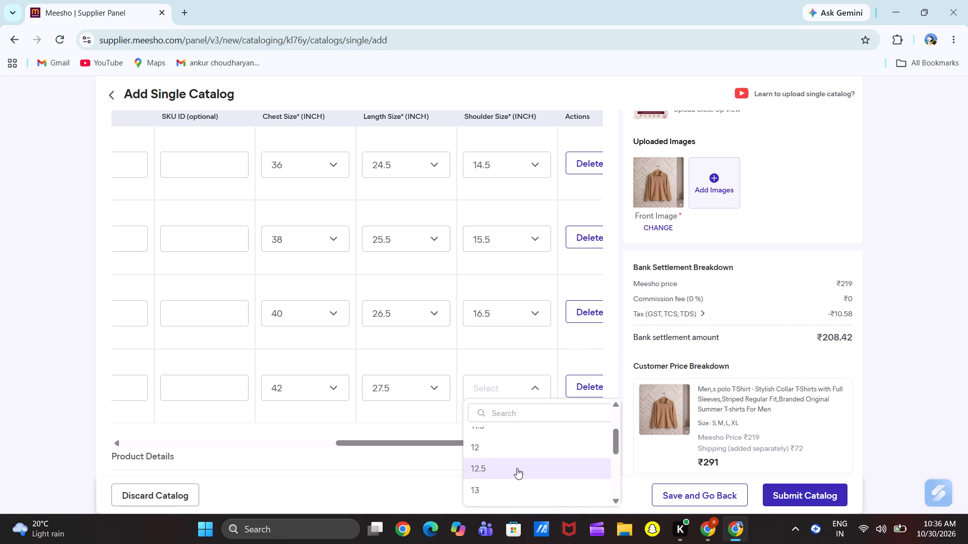
scroll(517, 468, down, 3)
click(517, 468)
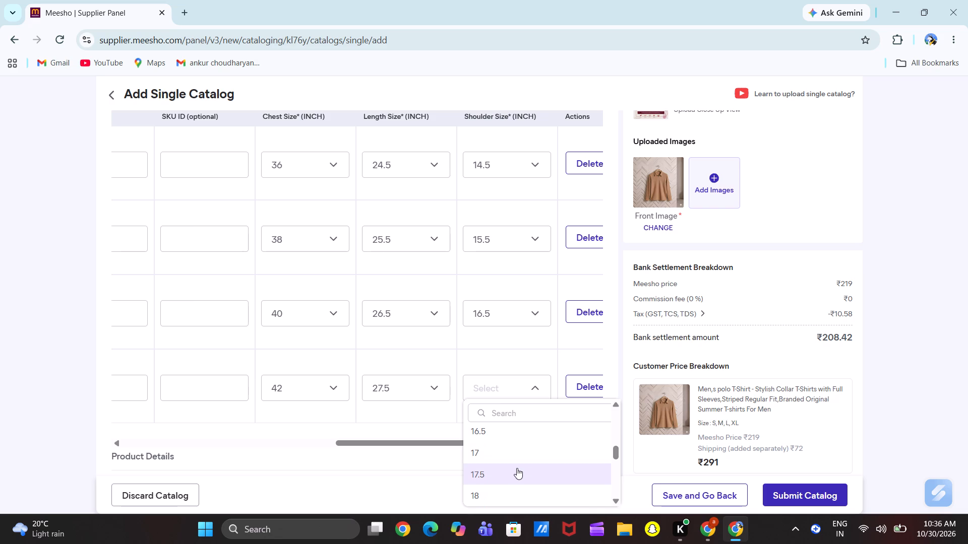
Set the product color to Caramel Brown in the product details.
scroll(395, 441, down, 2)
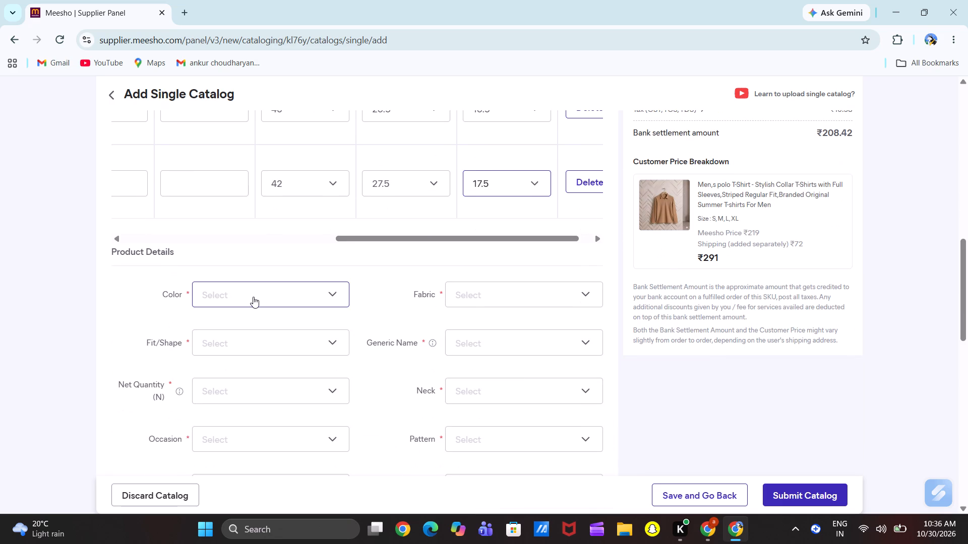
click(253, 297)
click(241, 318)
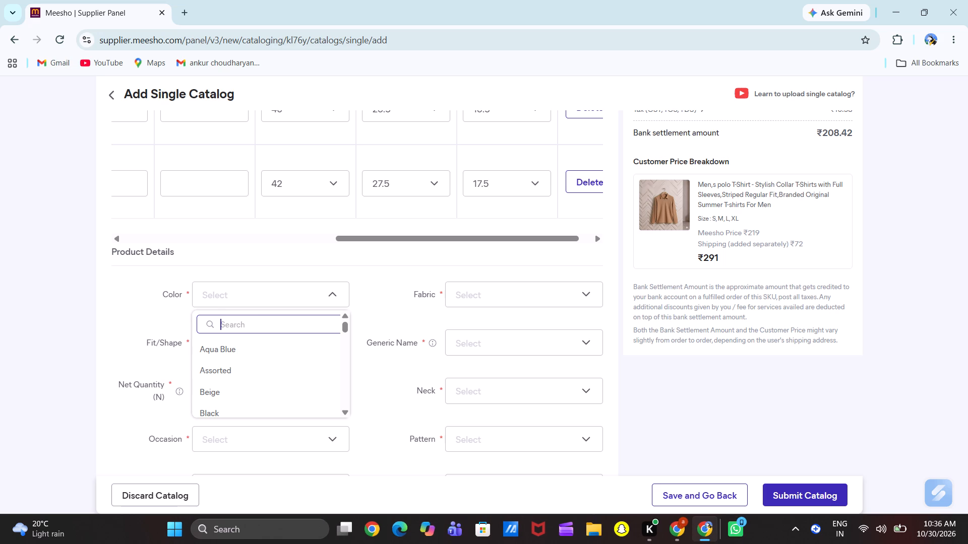
key(c)
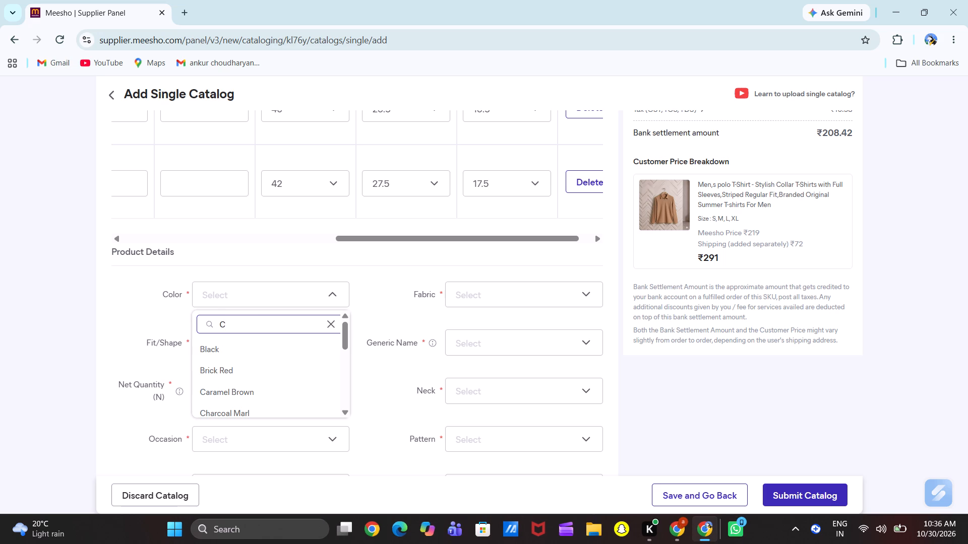
key(a)
key(m)
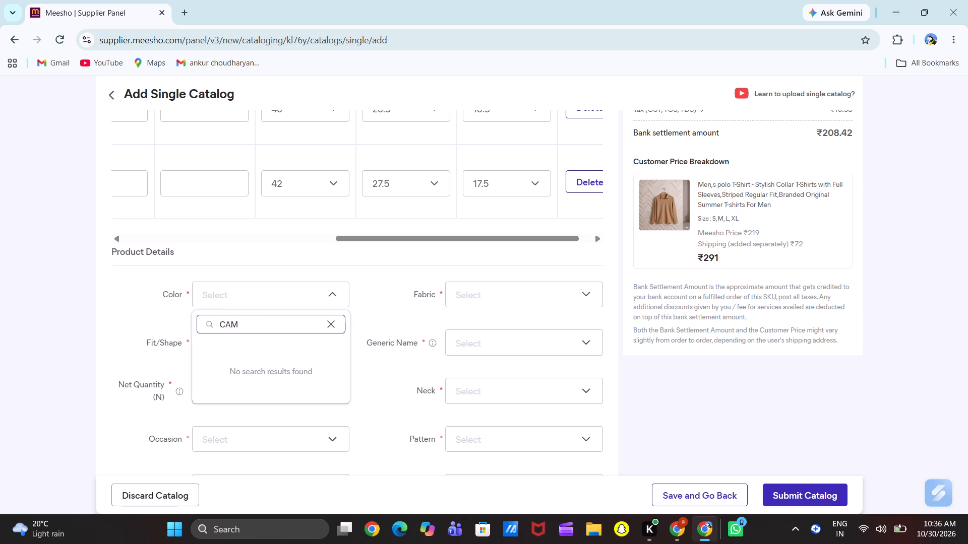
key(BackSpace)
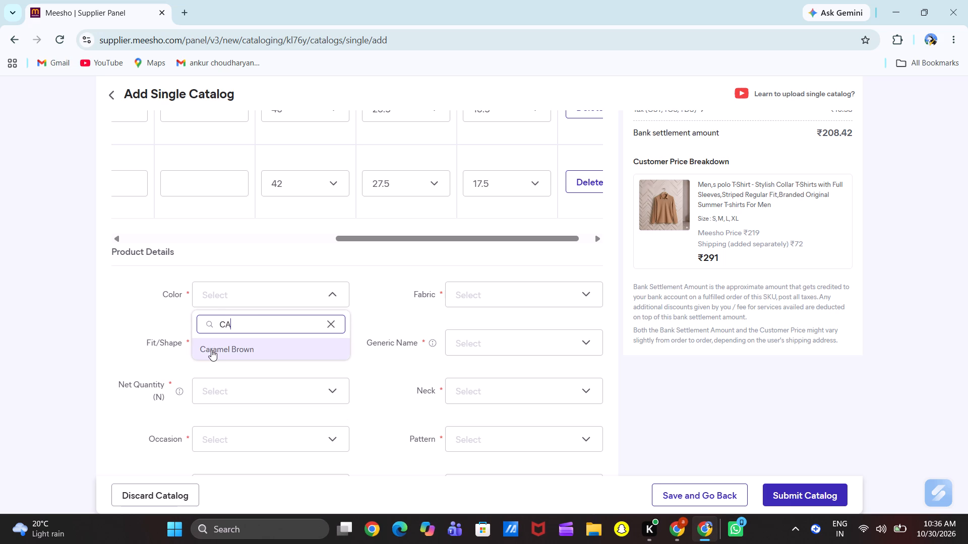
click(211, 350)
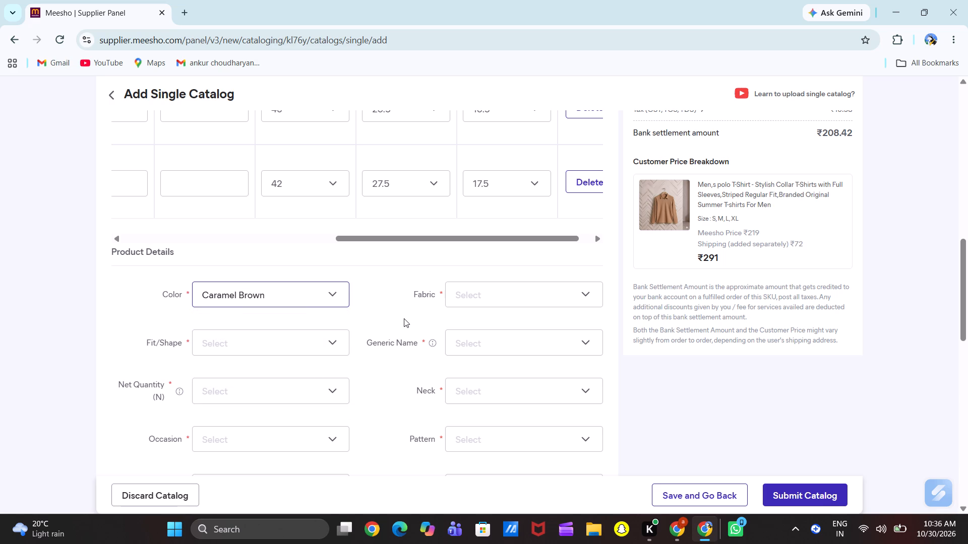
Set the product fabric to Cotton Blend in the product details.
click(575, 291)
scroll(517, 339, down, 1)
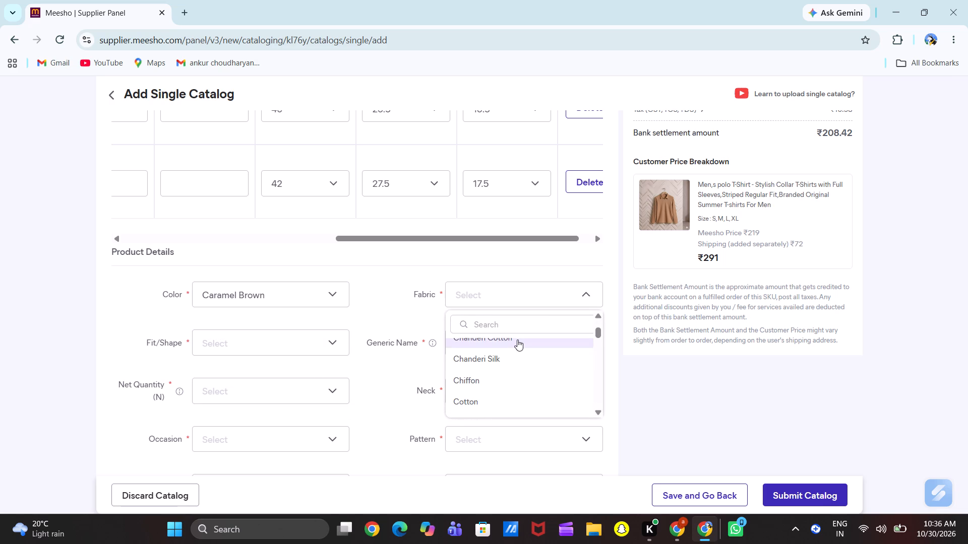
scroll(517, 339, down, 2)
click(517, 339)
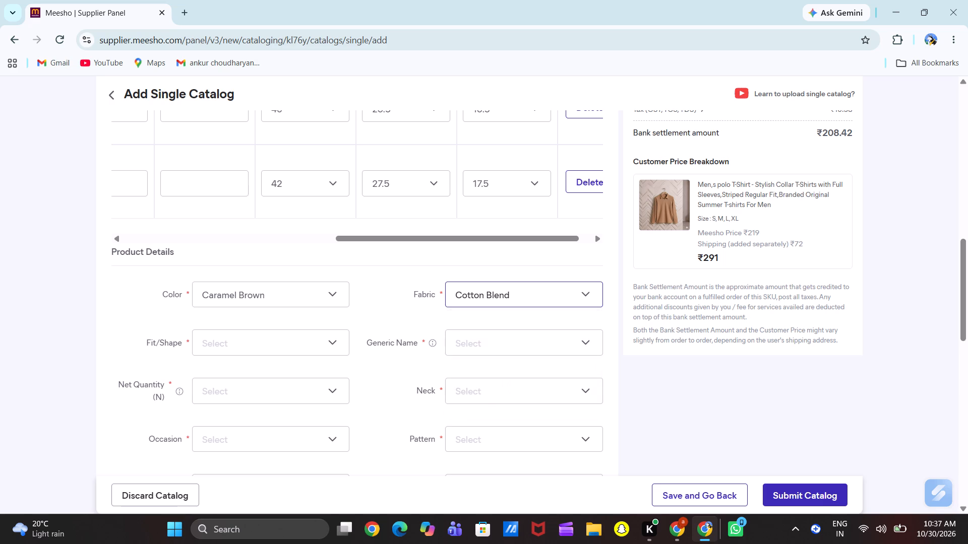
Set the fit/shape to Regular and the generic name to Tshirts.
click(285, 330)
scroll(241, 405, down, 1)
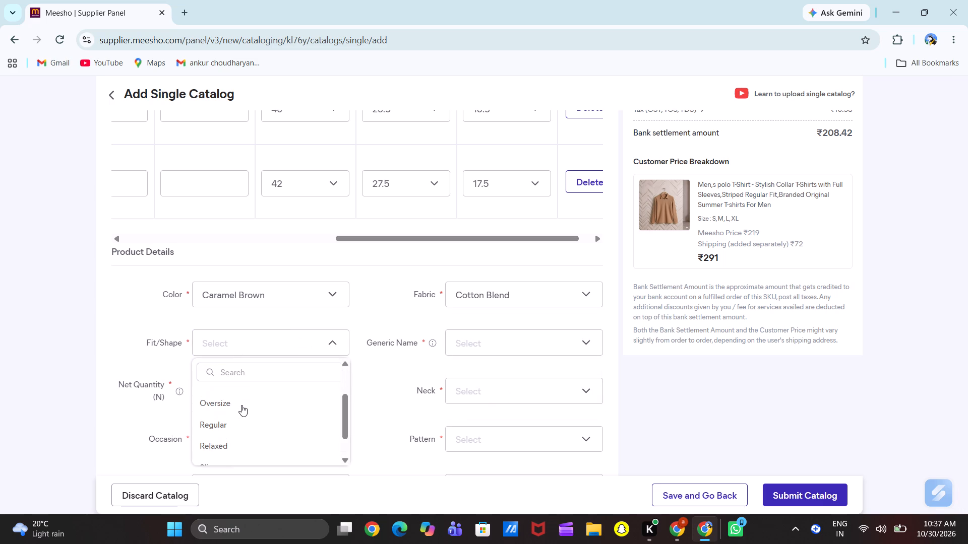
scroll(241, 405, down, 1)
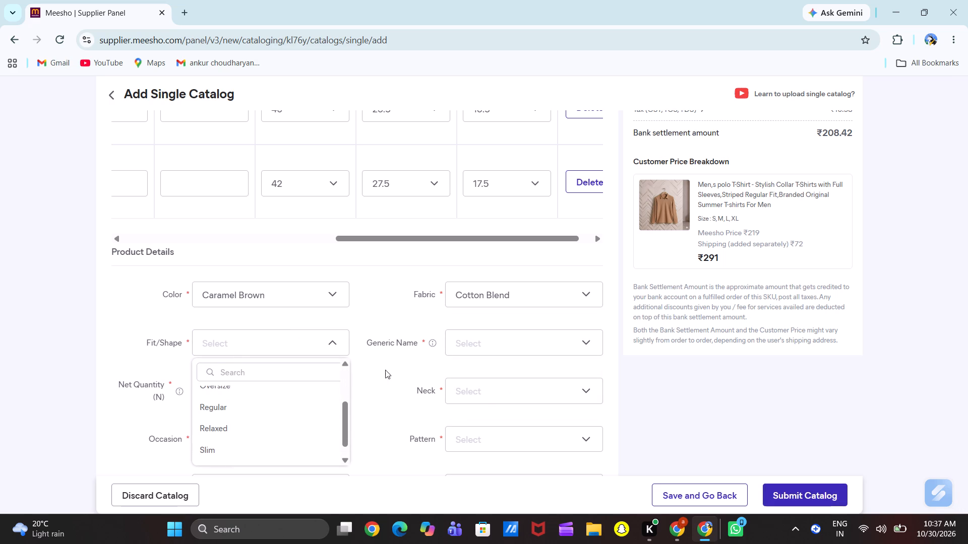
click(214, 411)
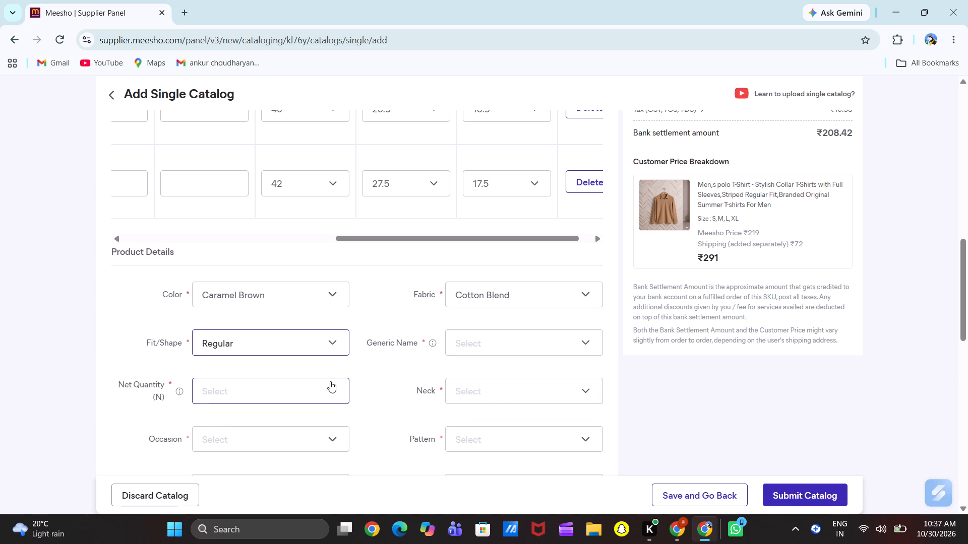
click(489, 349)
scroll(500, 426, down, 1)
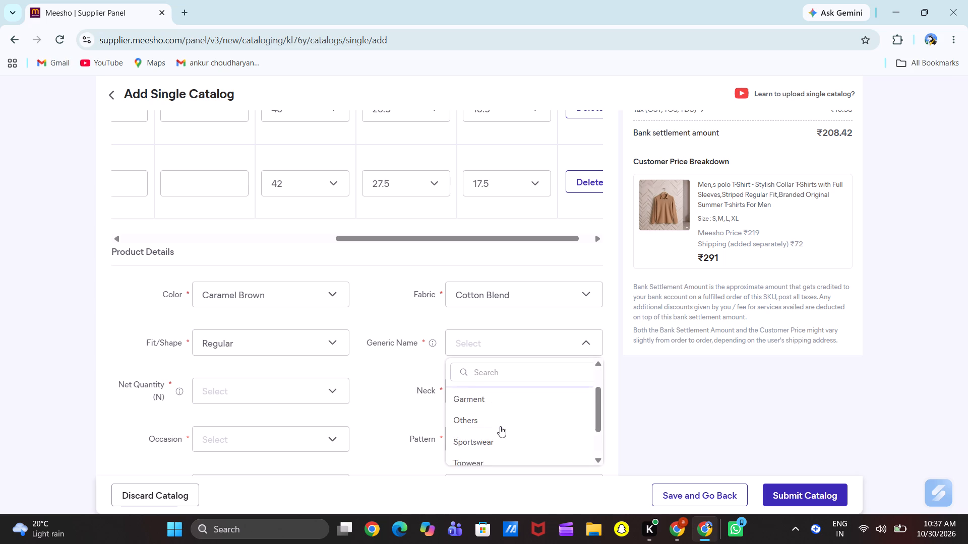
scroll(500, 426, down, 1)
click(500, 426)
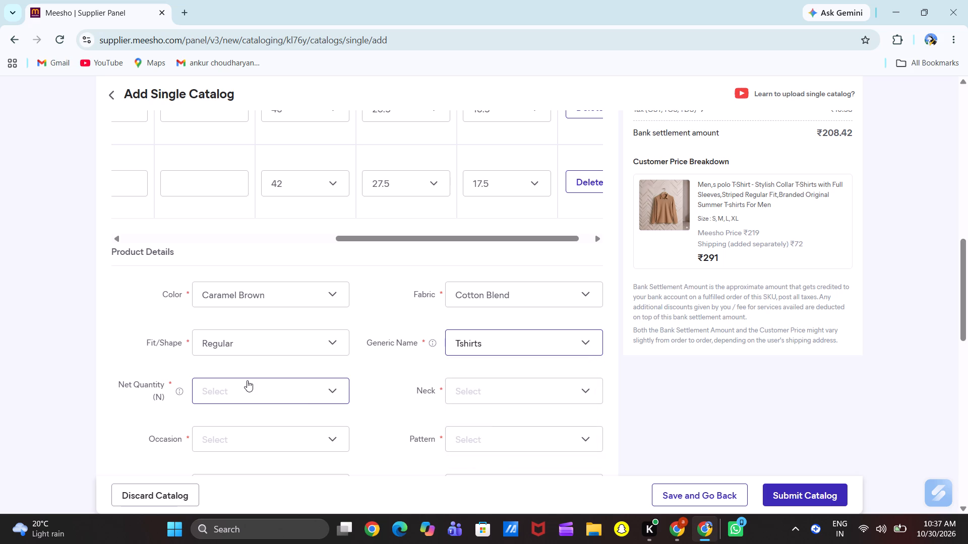
Set the net quantity to 1 and the neck to Polo.
click(243, 380)
click(217, 432)
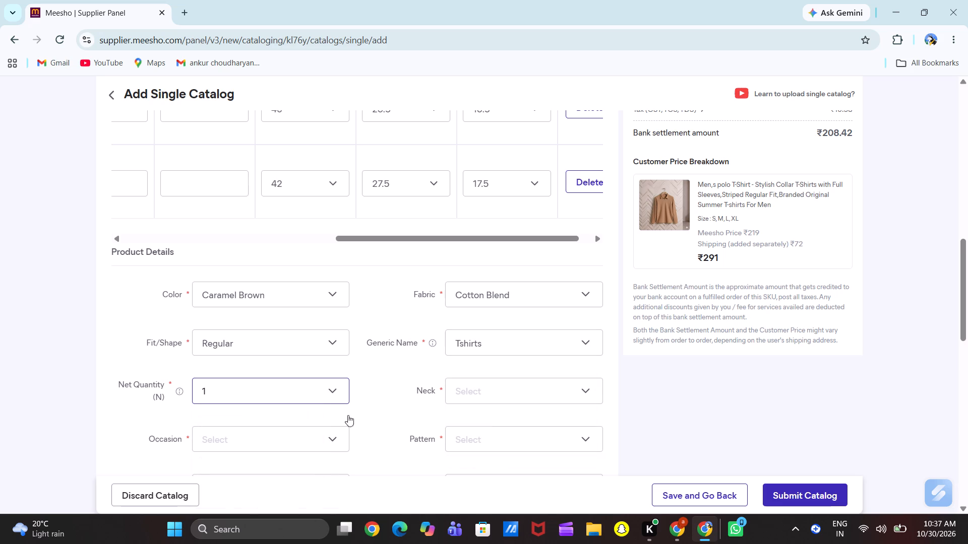
click(497, 399)
scroll(494, 449, down, 1)
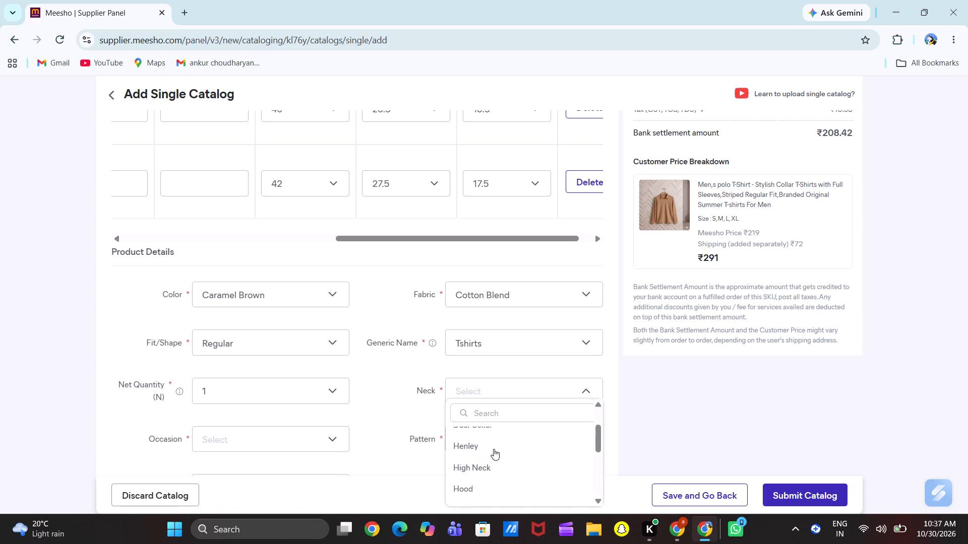
scroll(494, 449, down, 2)
click(494, 449)
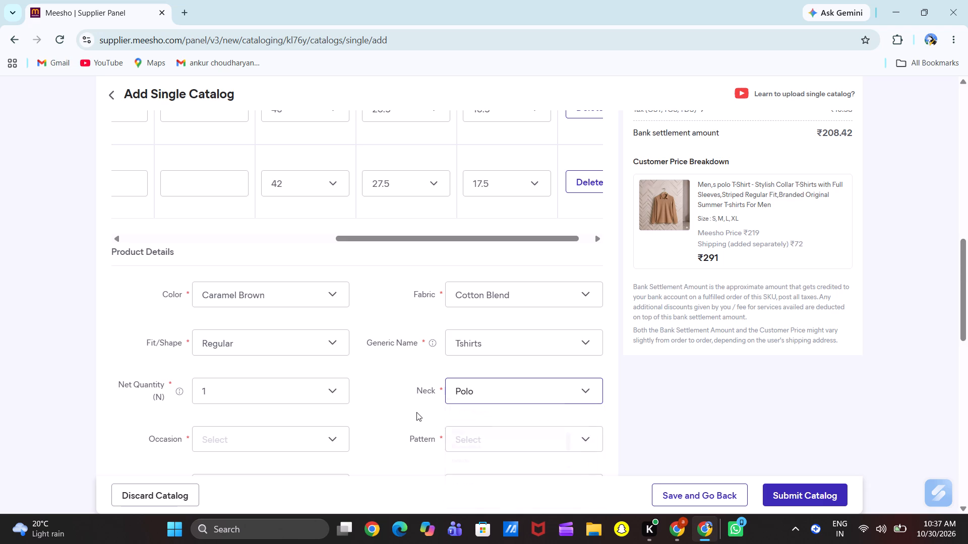
Set the occasion to Casual and the pattern to Solid.
scroll(416, 412, down, 2)
click(272, 237)
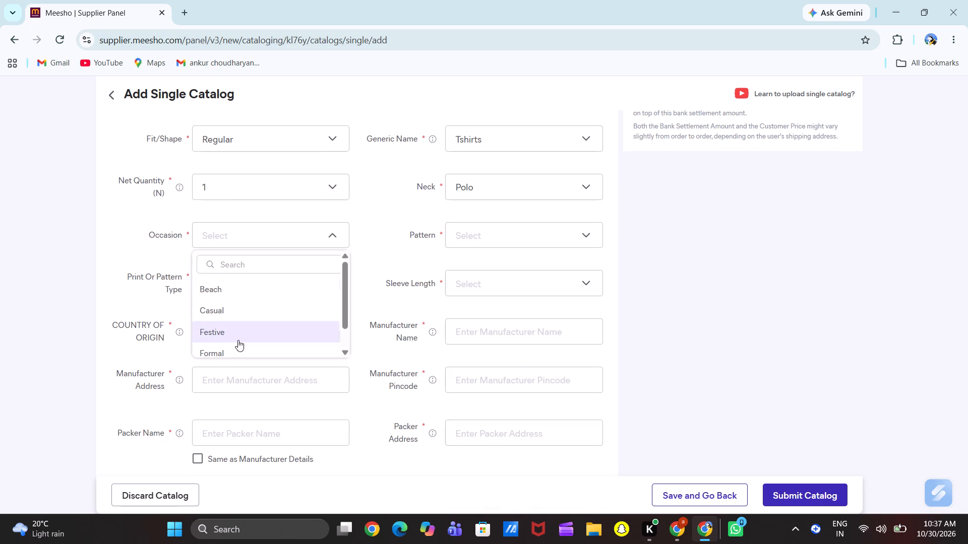
click(223, 309)
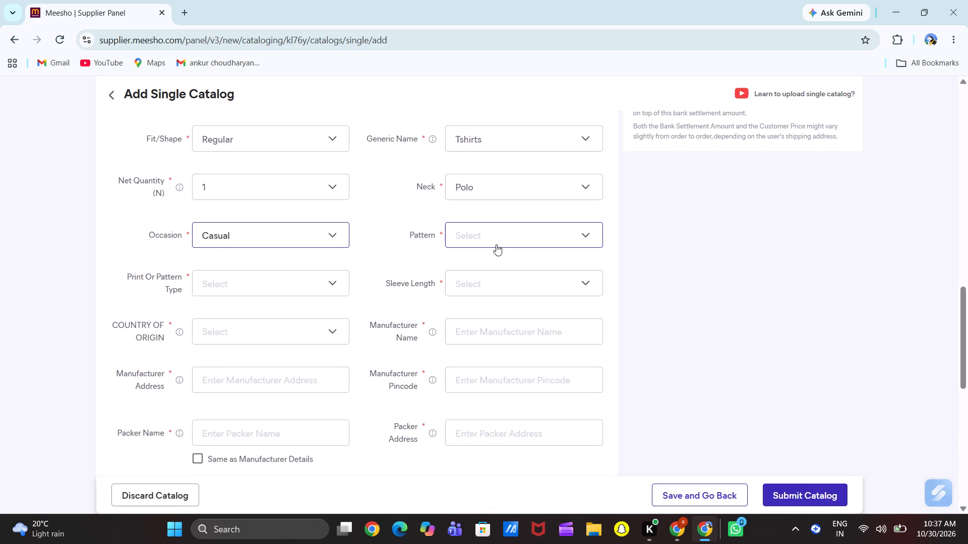
click(496, 244)
scroll(511, 324, down, 2)
click(511, 324)
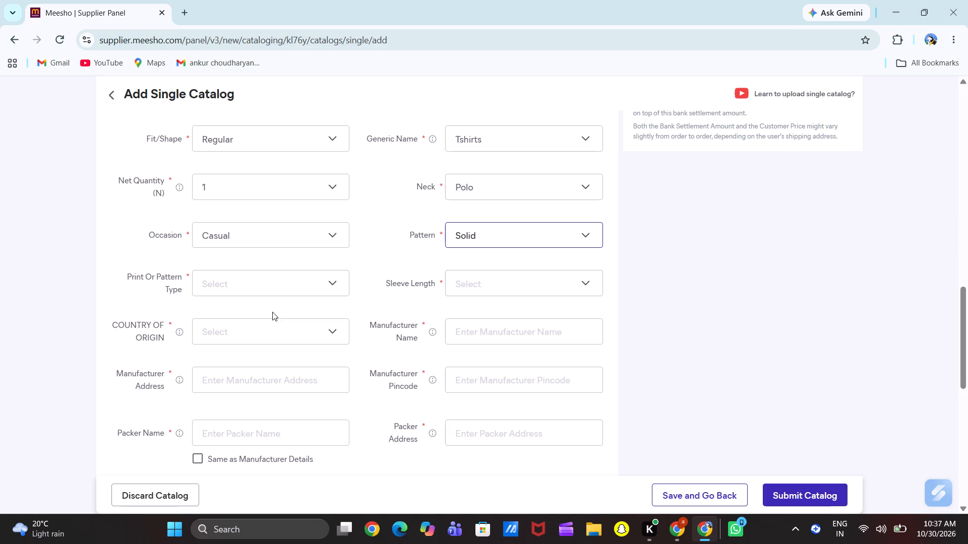
Set the print or pattern type to Solid and the sleeve length to Long Sleeves.
click(249, 290)
scroll(252, 380, down, 1)
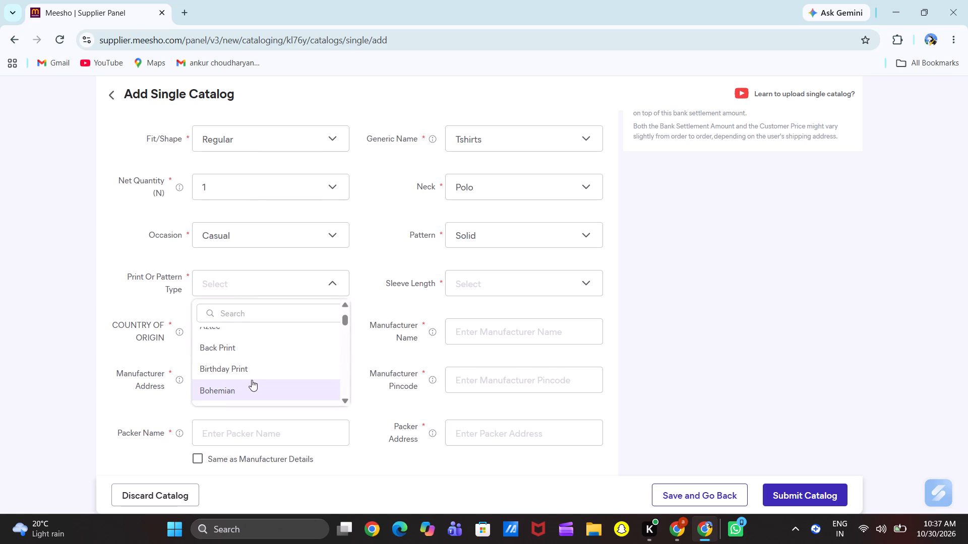
scroll(252, 380, down, 3)
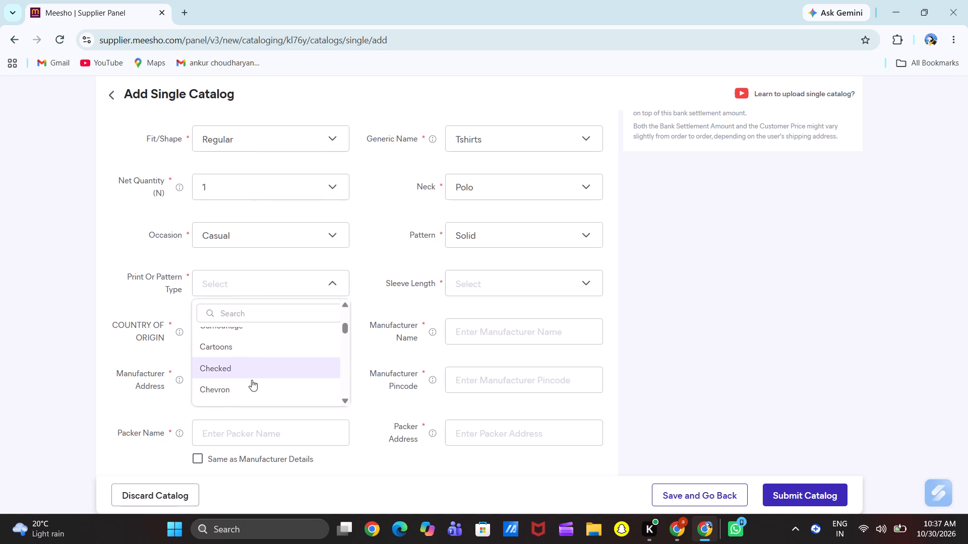
click(254, 312)
key(s)
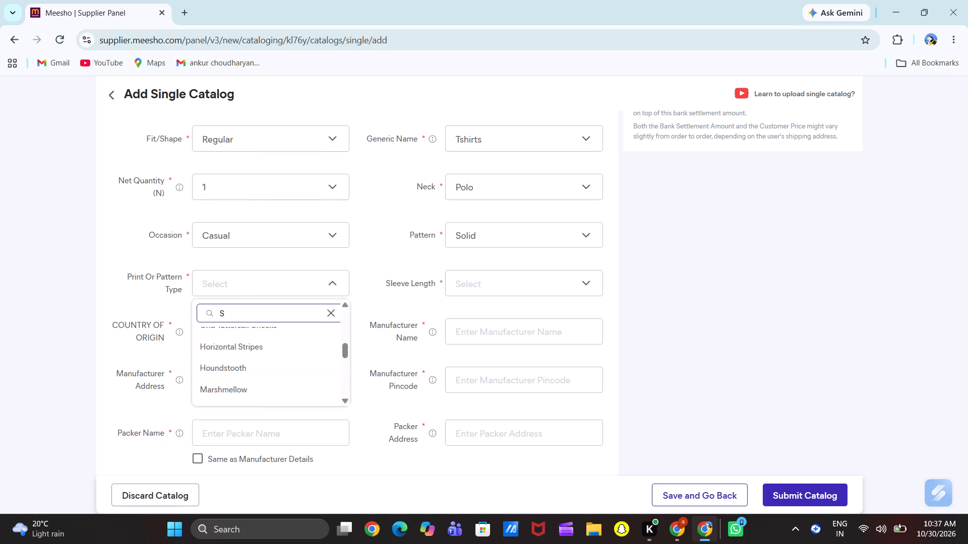
key(o)
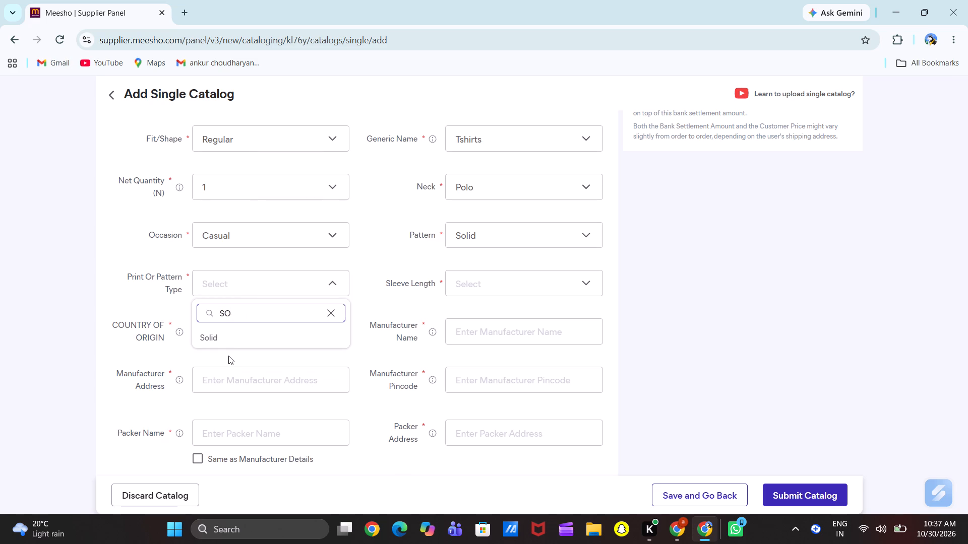
click(219, 337)
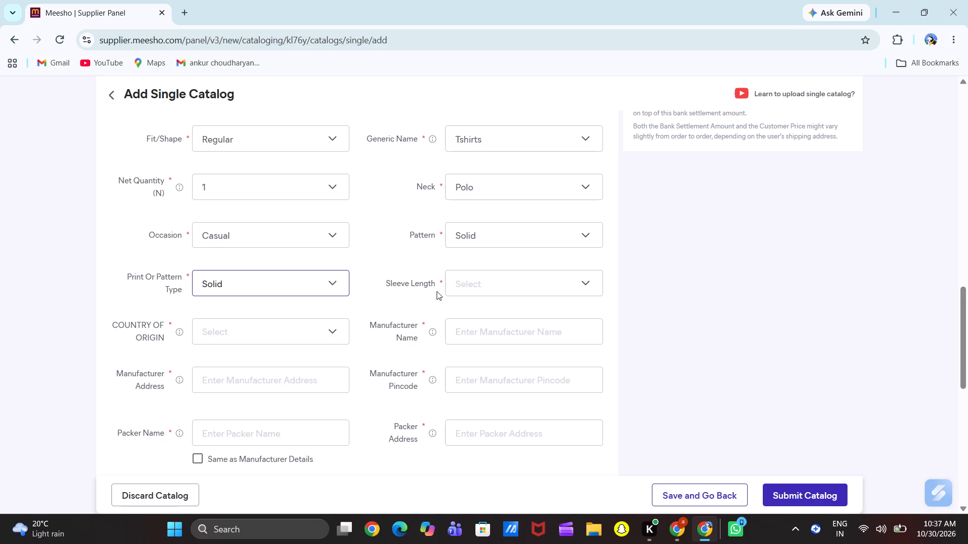
click(473, 283)
click(505, 338)
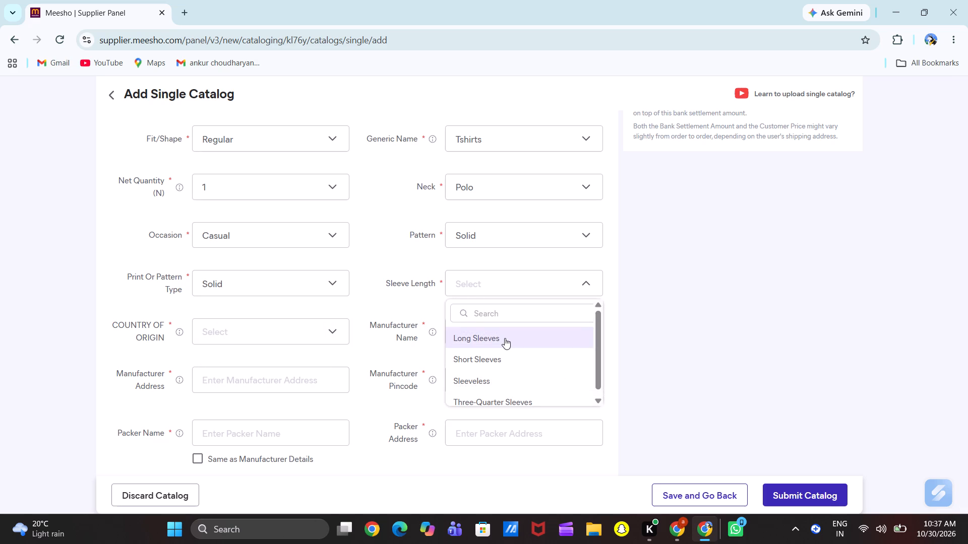
Fill in the manufacturer name from the saved entry and set the country of origin to India.
scroll(435, 358, down, 1)
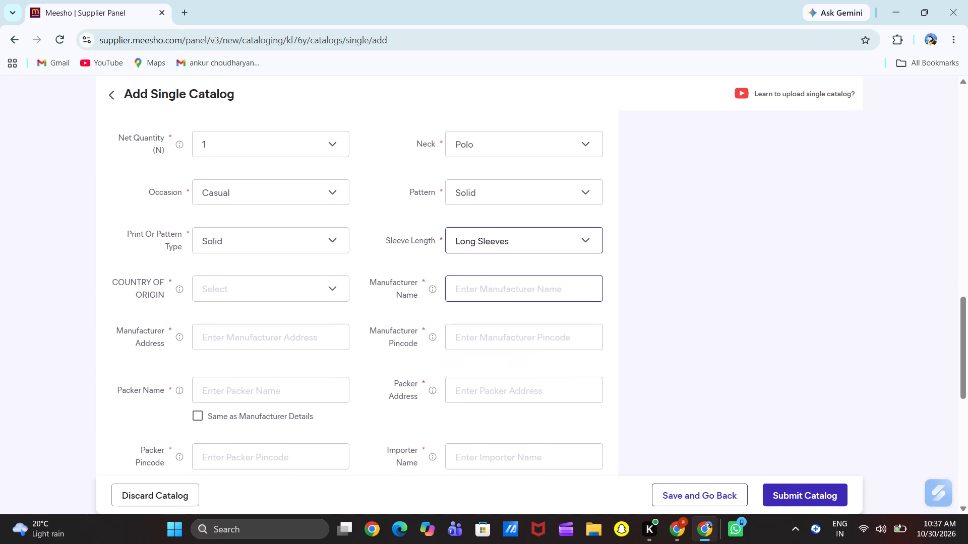
click(489, 285)
click(537, 315)
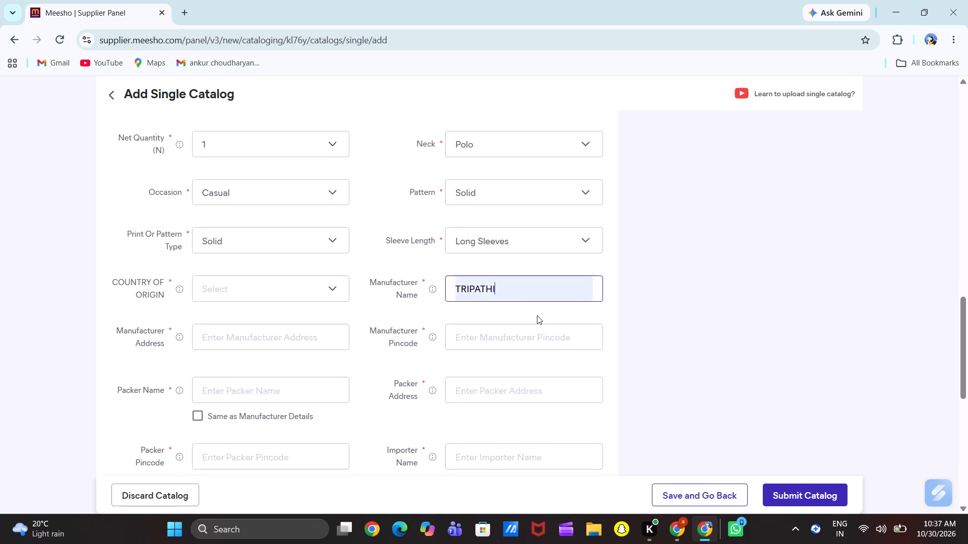
click(233, 278)
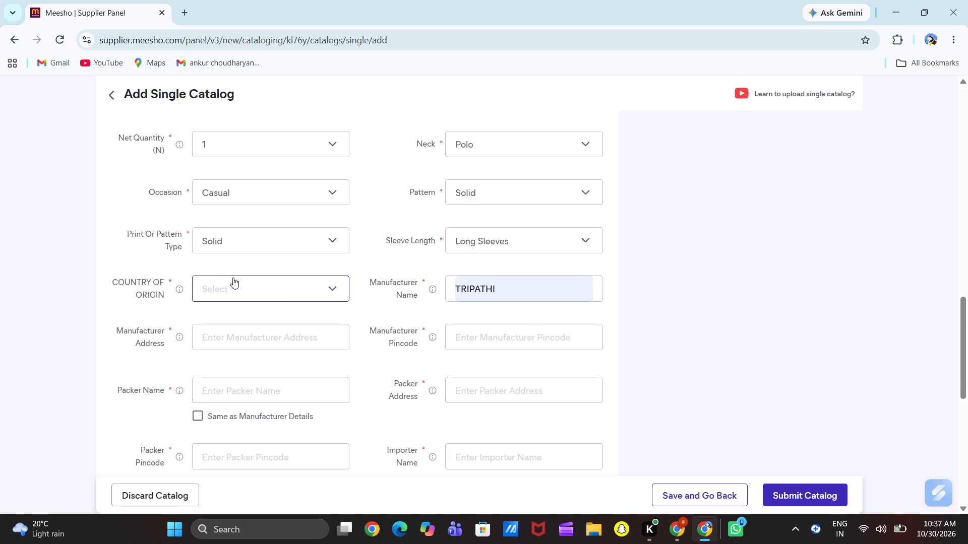
click(238, 339)
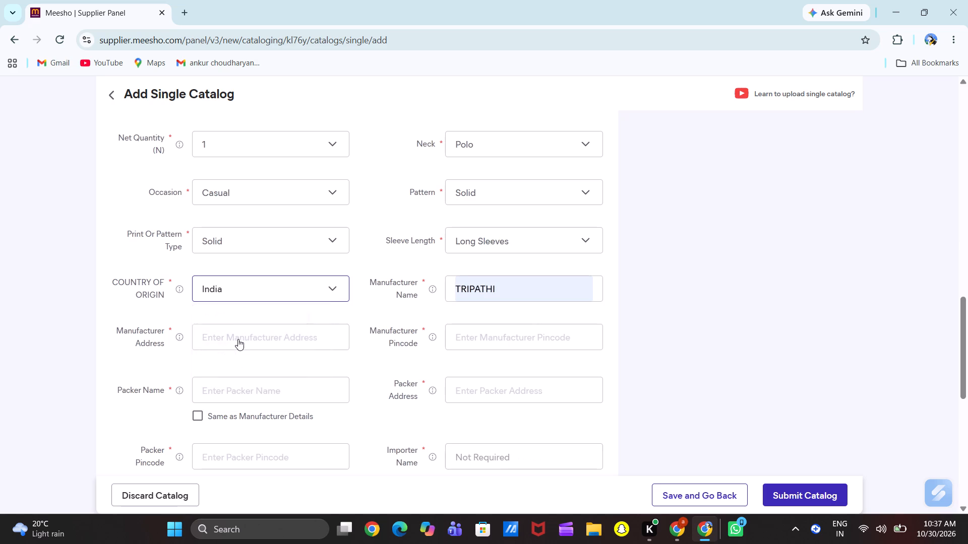
Enter the manufacturer's pincode and fill in the manufacturer's address from the saved entry.
click(500, 337)
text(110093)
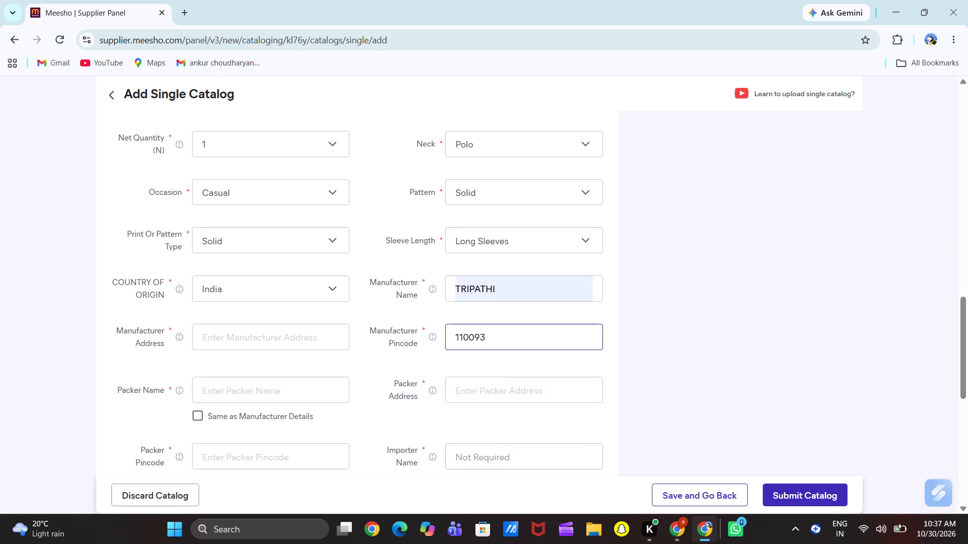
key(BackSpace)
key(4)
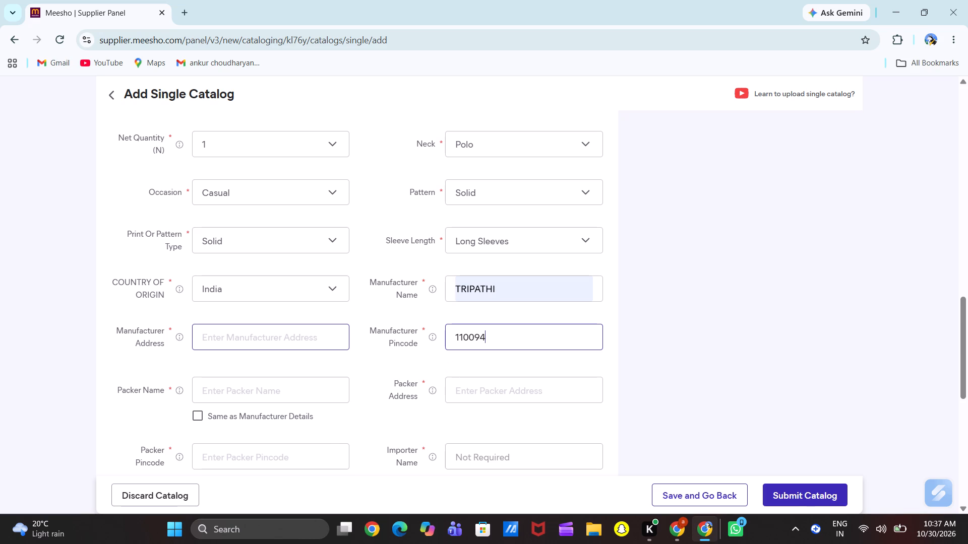
click(263, 344)
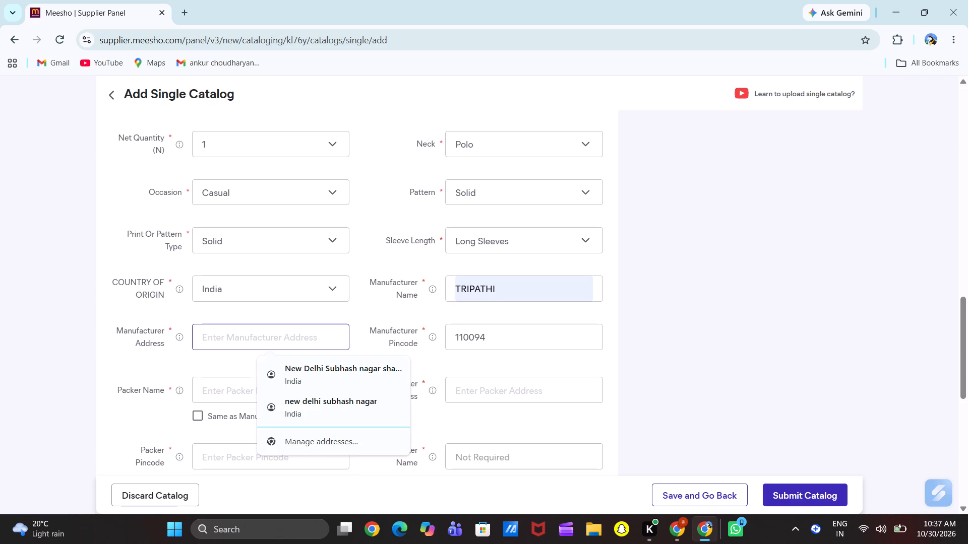
key(s)
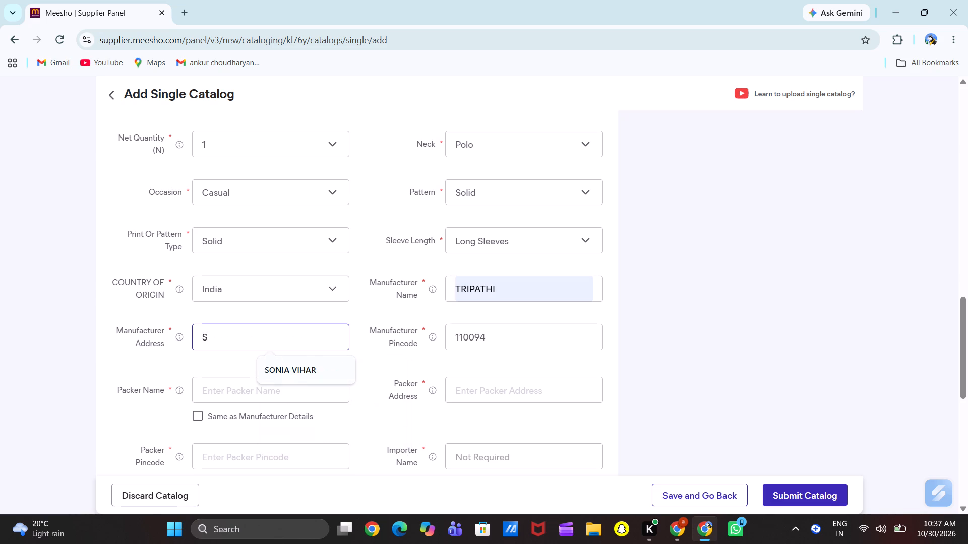
click(298, 375)
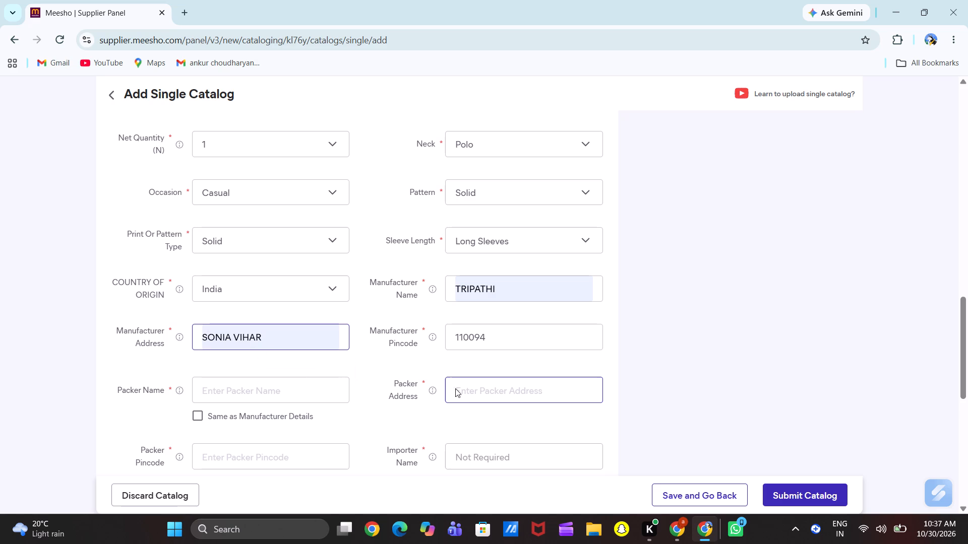
Fill in the packer address and packer name with the same saved details as the manufacturer.
click(460, 388)
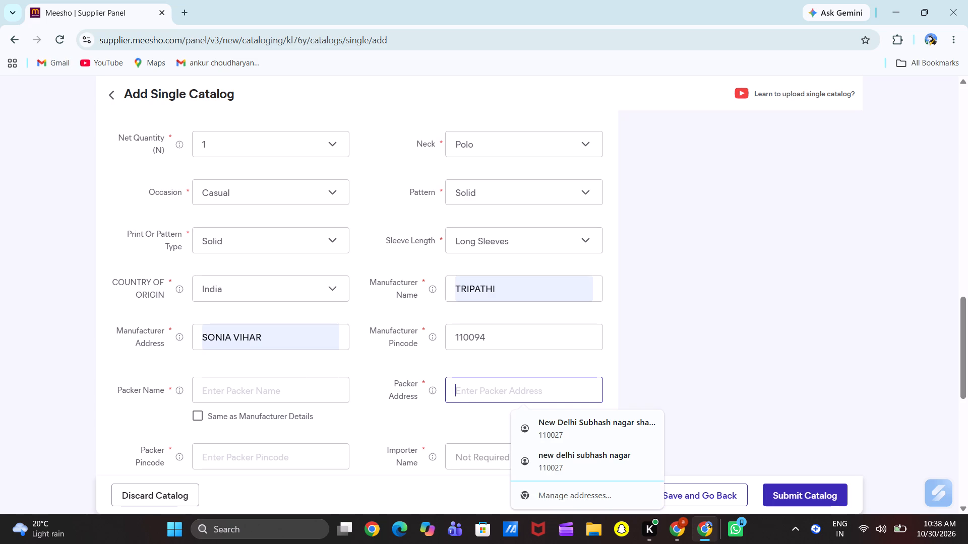
key(s)
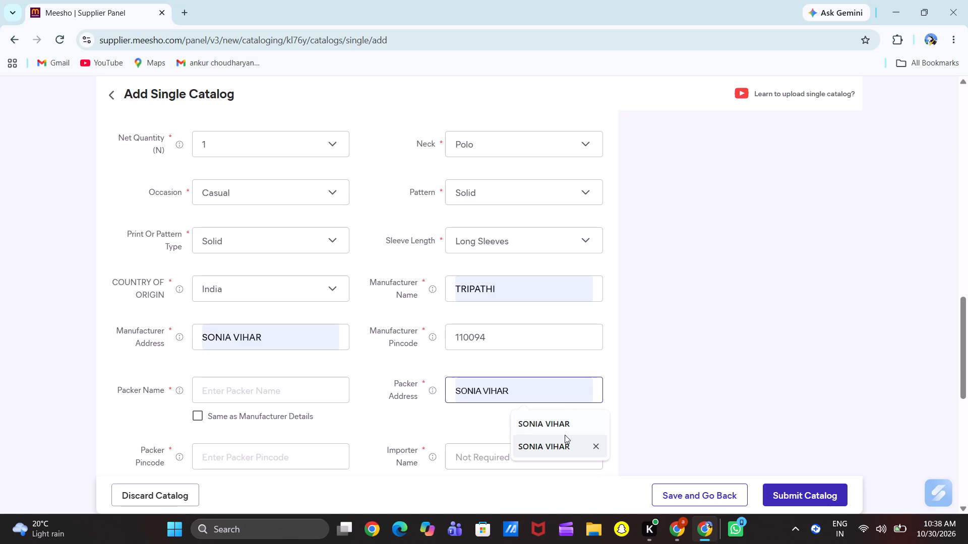
click(565, 435)
click(284, 396)
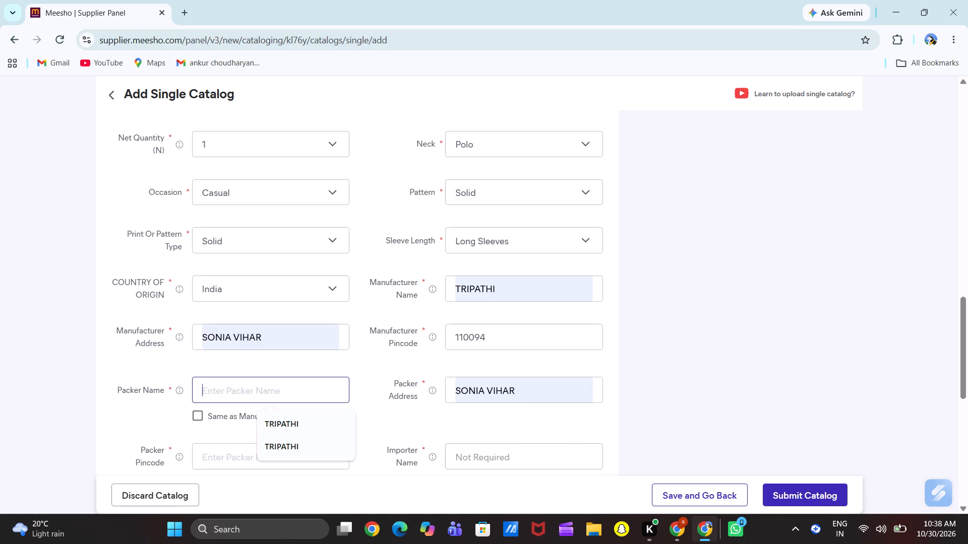
click(278, 421)
Set the length to Regular in the other attributes section.
scroll(381, 428, down, 2)
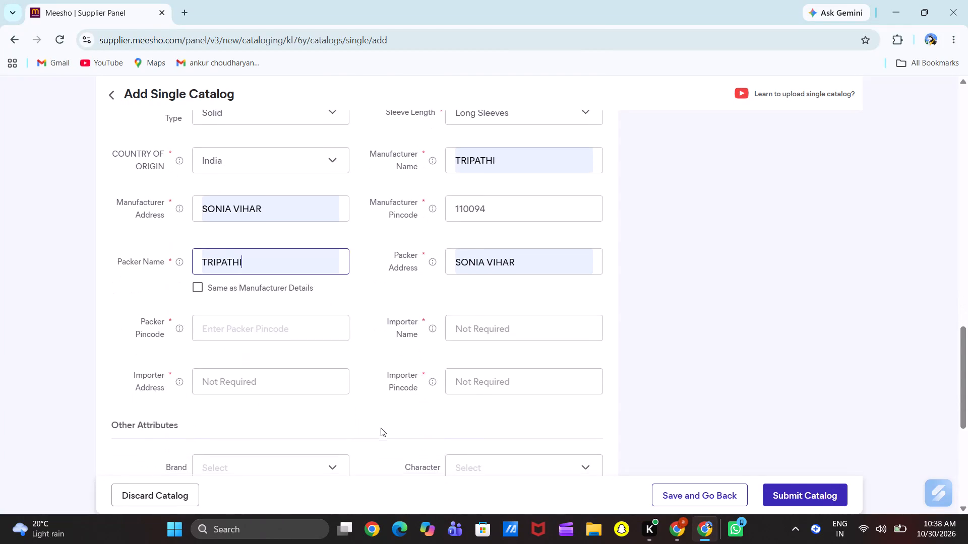
scroll(381, 428, down, 3)
click(486, 232)
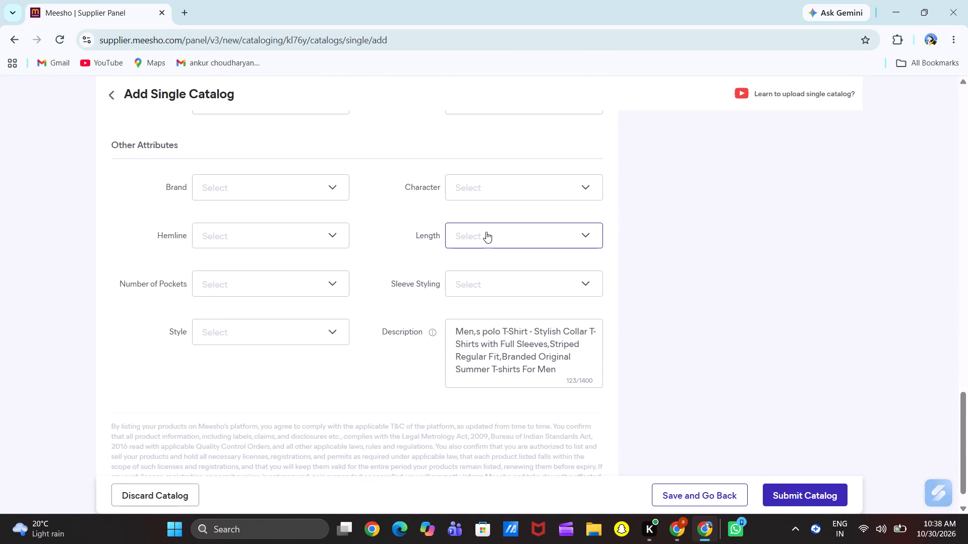
click(475, 333)
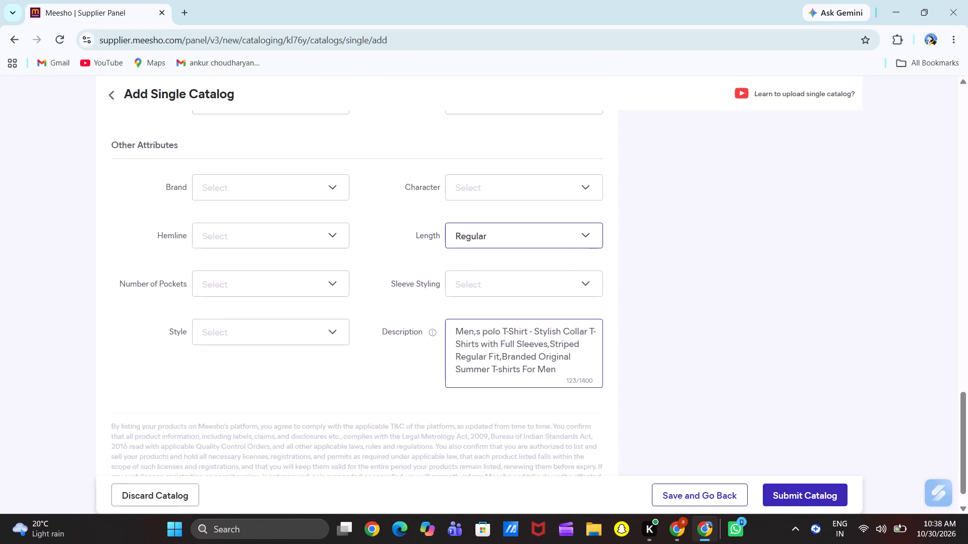
Set the number of pockets to No Pocket and the style to Korean.
click(265, 282)
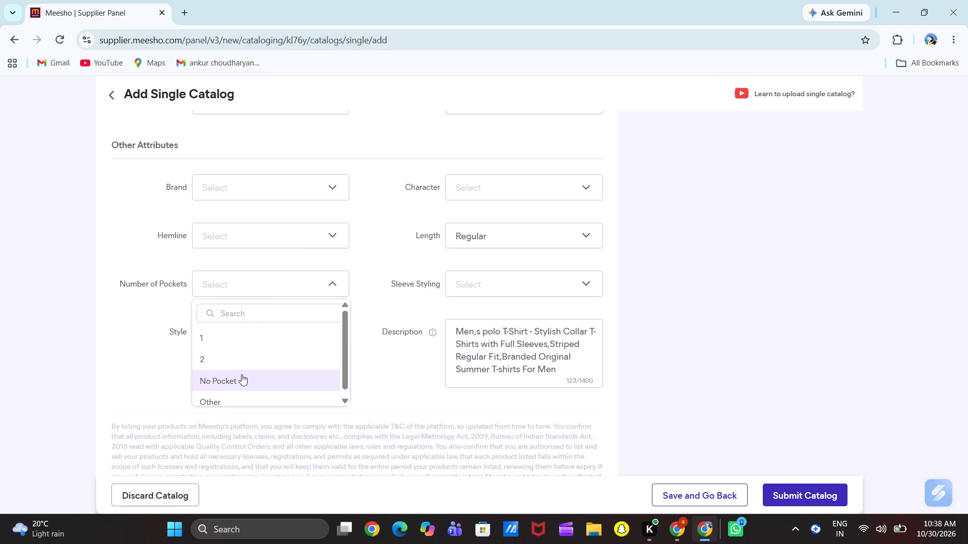
click(241, 374)
click(217, 332)
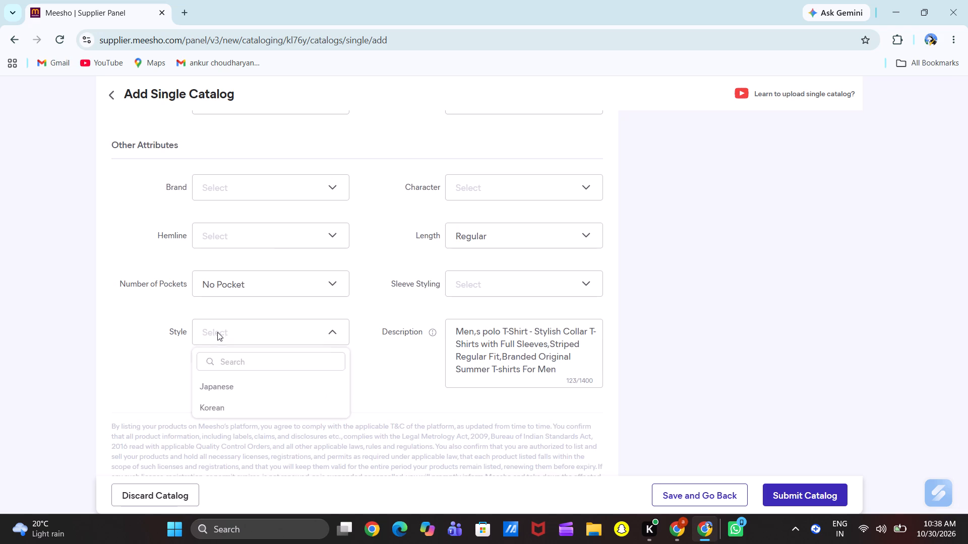
click(246, 405)
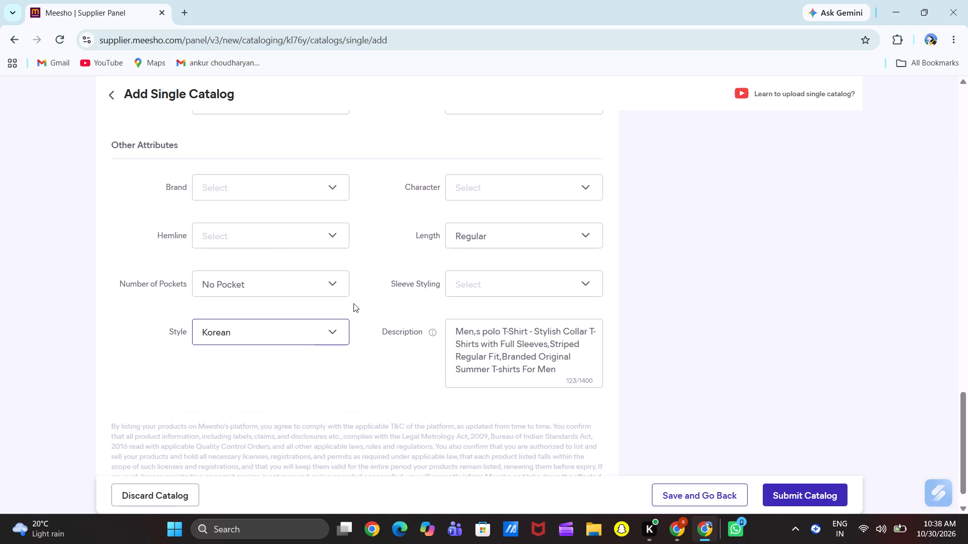
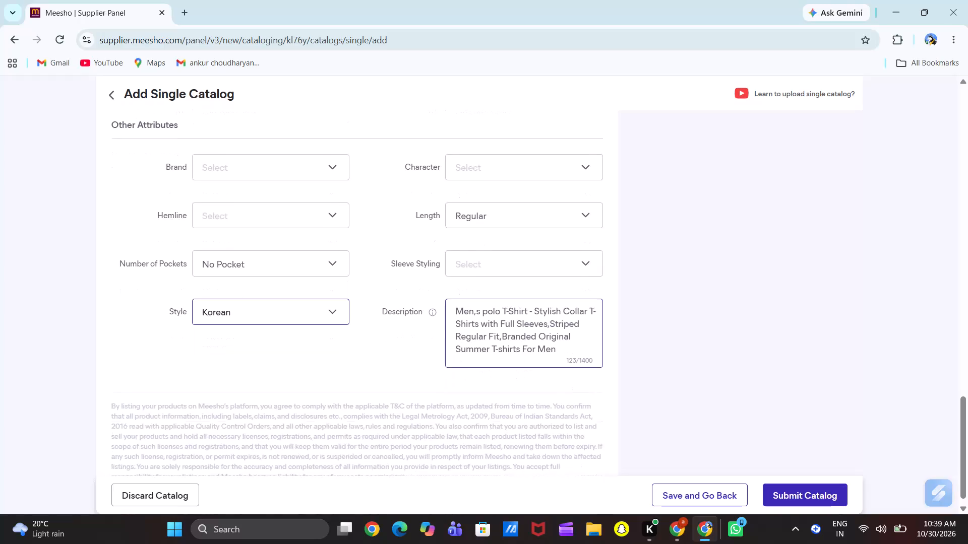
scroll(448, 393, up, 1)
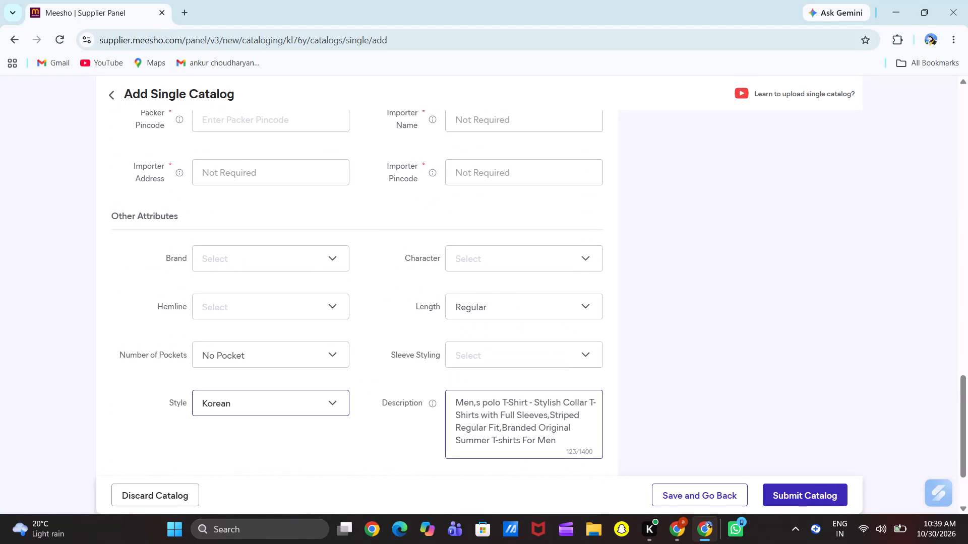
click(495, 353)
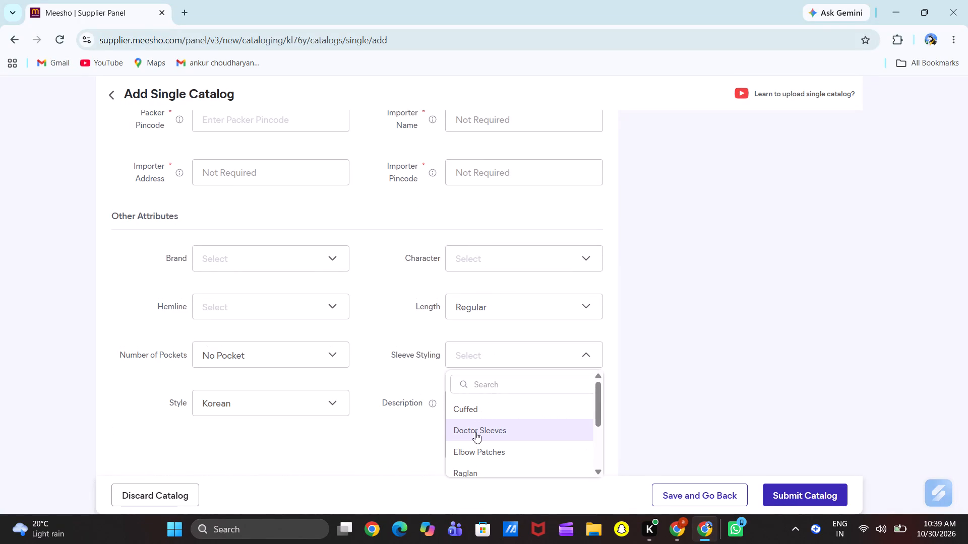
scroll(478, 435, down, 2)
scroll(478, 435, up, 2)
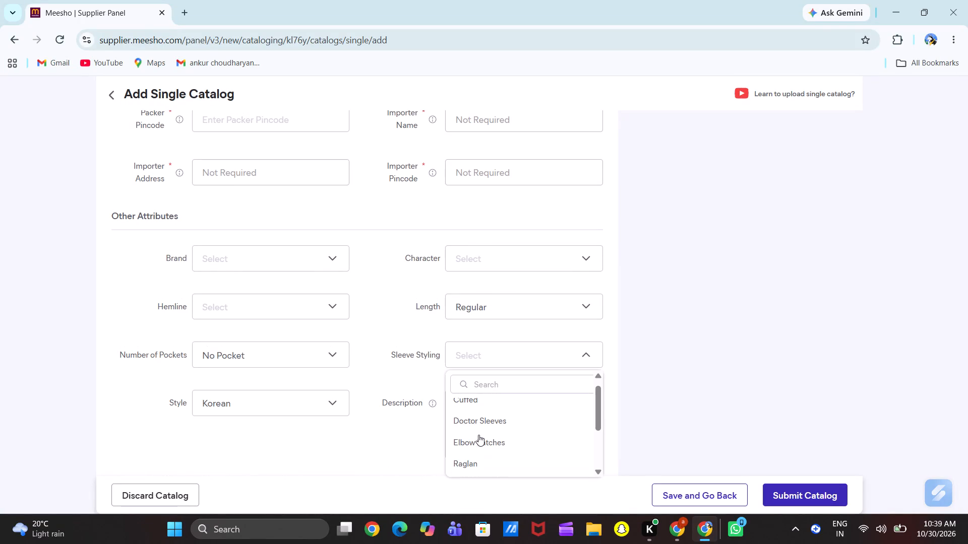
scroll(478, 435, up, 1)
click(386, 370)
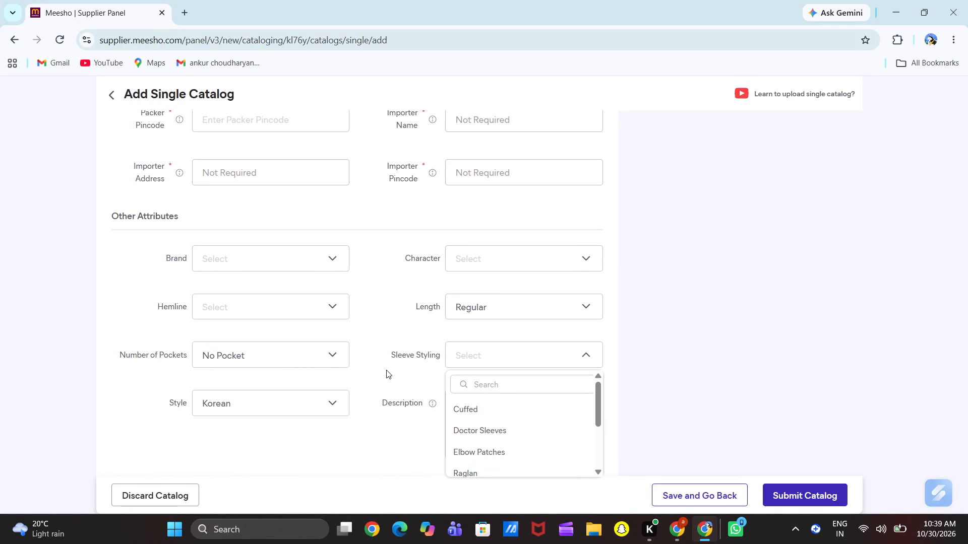
Switch from Product 1 to the details of Product 2, the maroon shirt, in the catalog.
scroll(393, 361, up, 5)
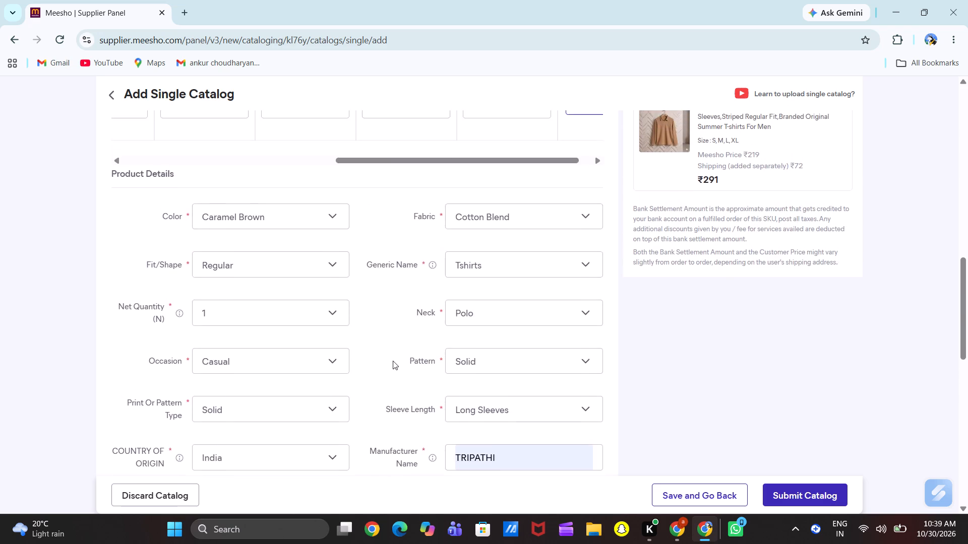
scroll(393, 361, up, 4)
scroll(220, 273, right, 4)
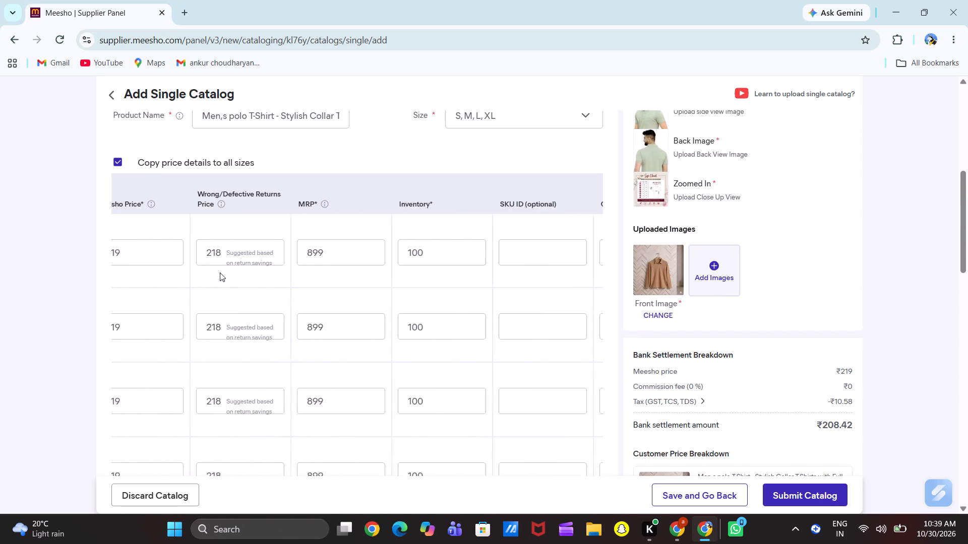
scroll(220, 273, right, 2)
scroll(220, 273, up, 4)
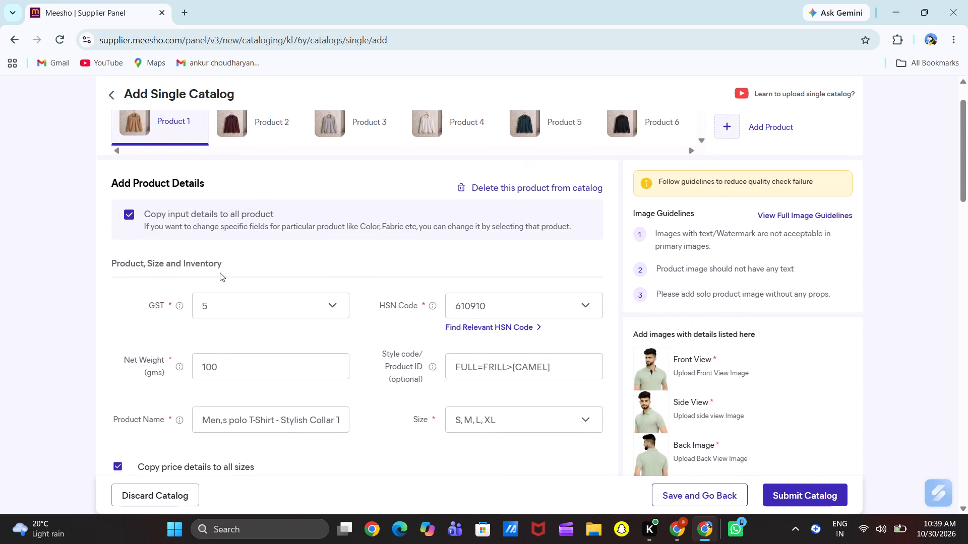
scroll(220, 273, up, 1)
click(239, 180)
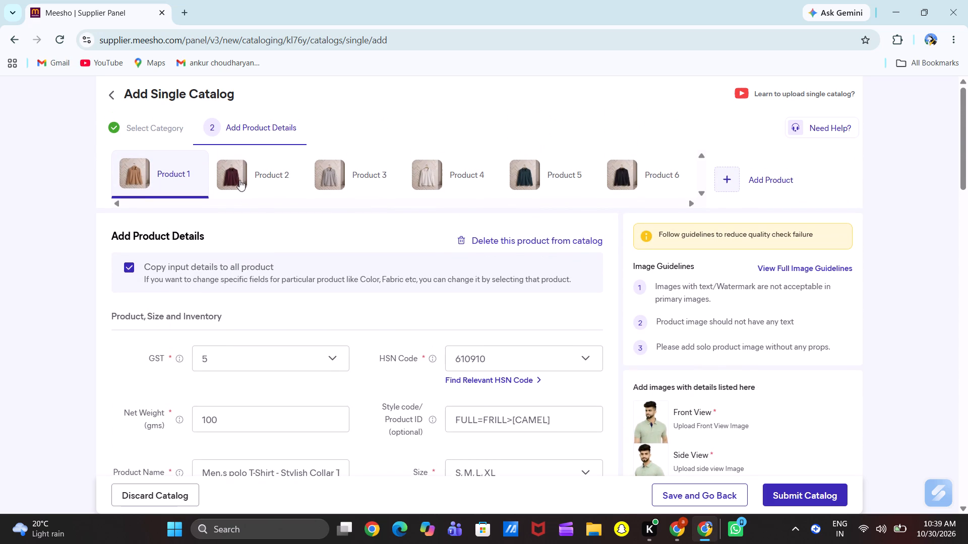
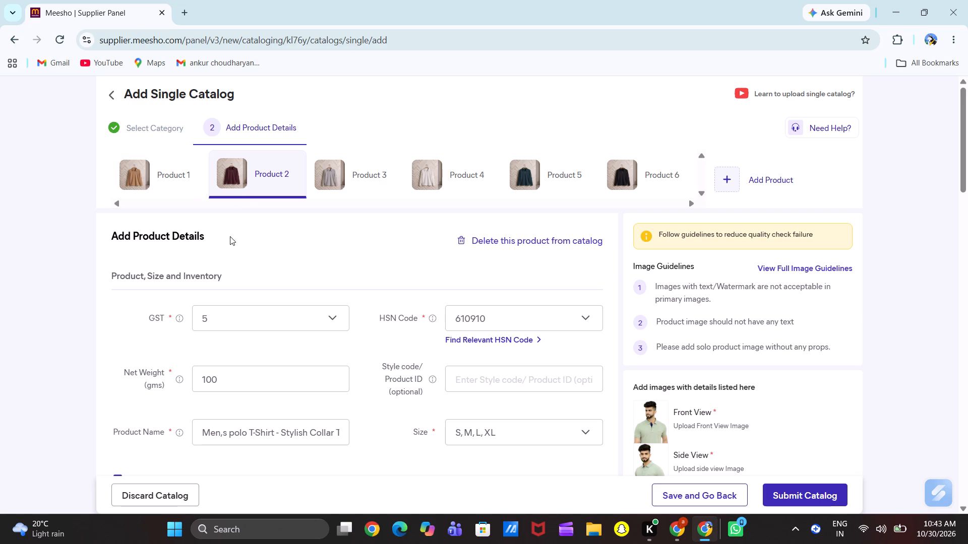
Enter FULL@KARARA;,[MAROON] as the style code/product ID of Product 2.
click(547, 379)
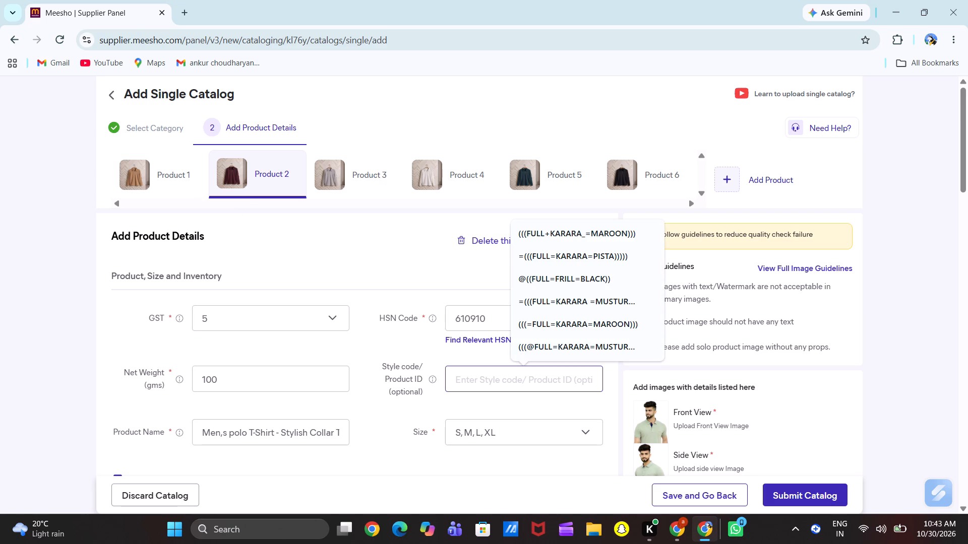
text(FU)
text(LL)
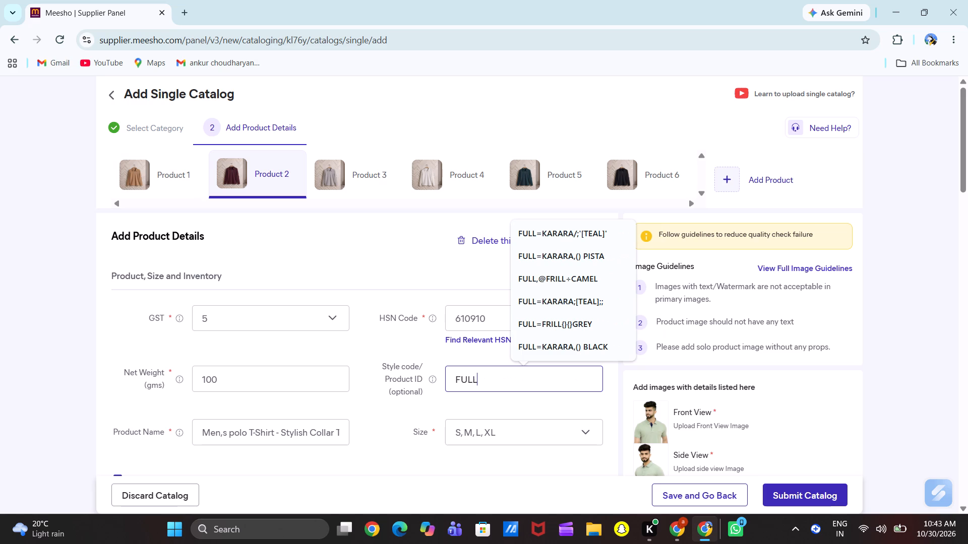
key(2)
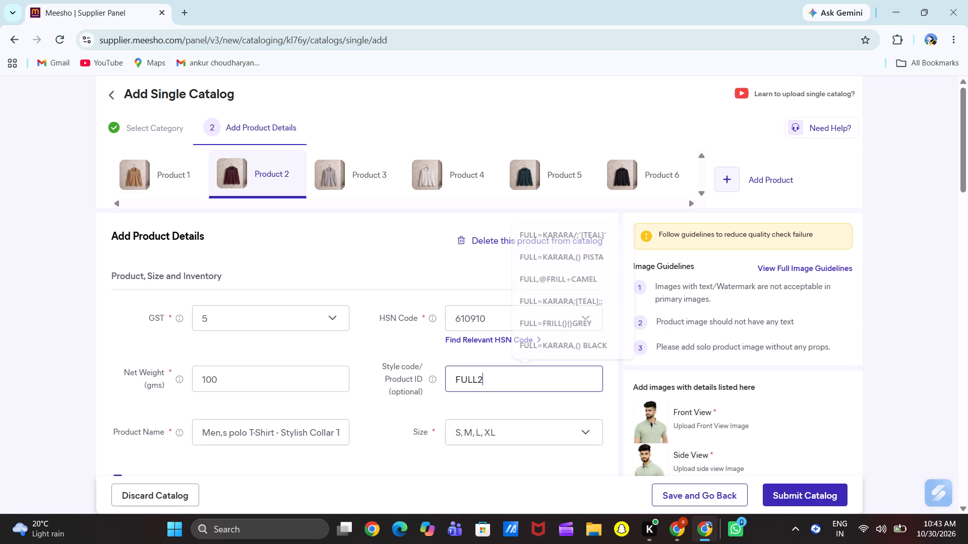
key(BackSpace)
key(shift+at)
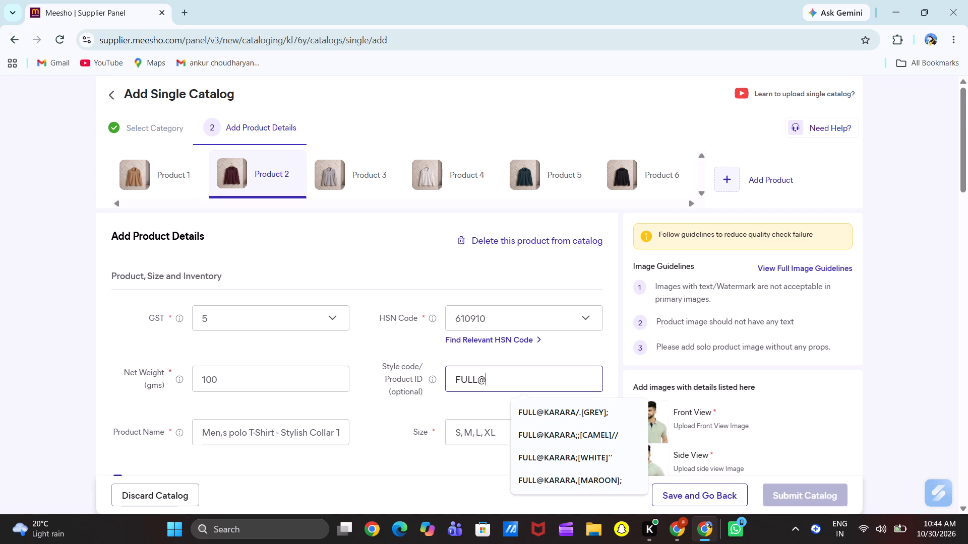
text(KARA)
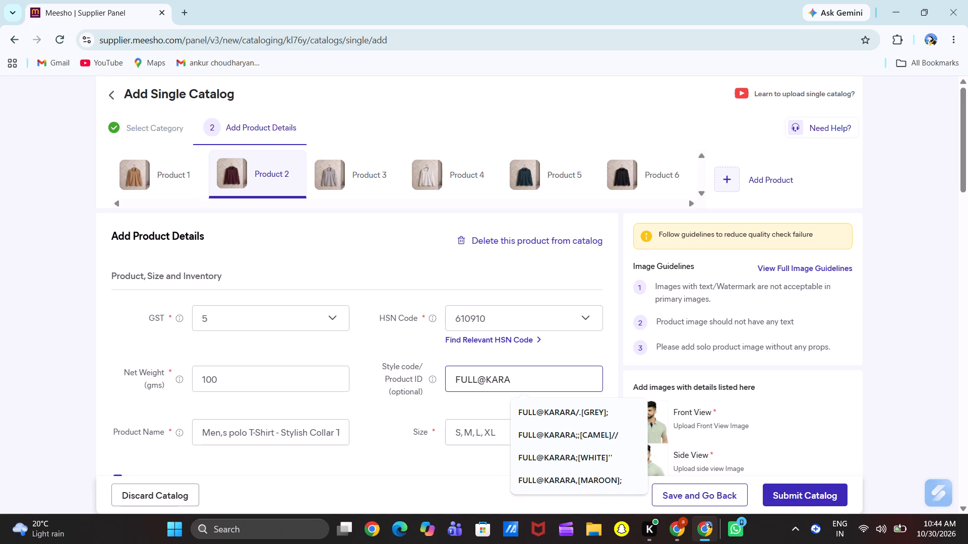
text(RA)
key(semicolon)
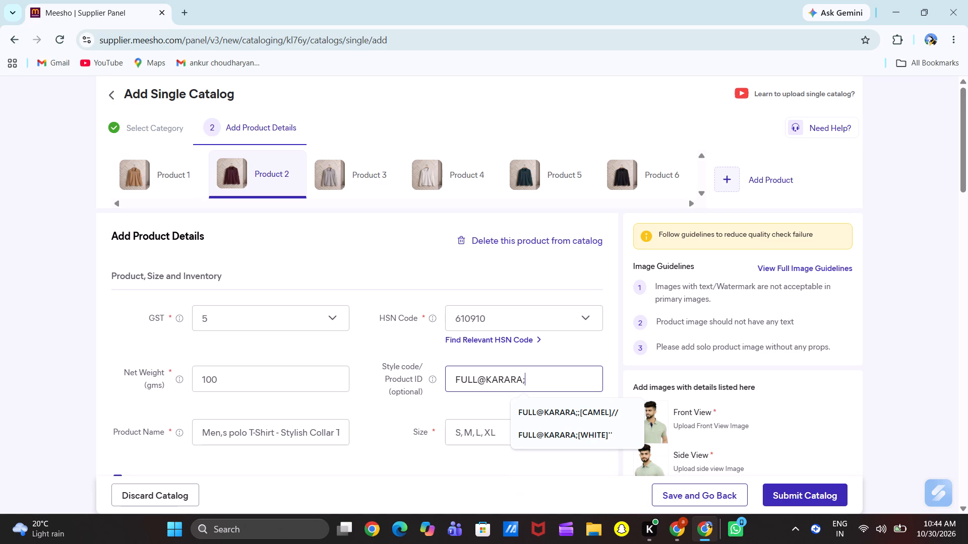
key(comma)
key(bracketleft)
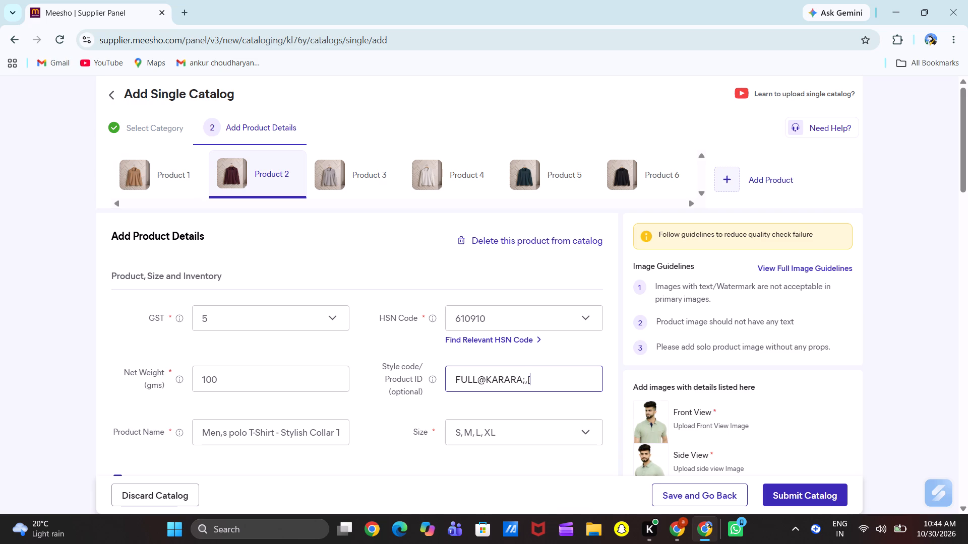
text(MAROO)
key(n)
key(bracketright)
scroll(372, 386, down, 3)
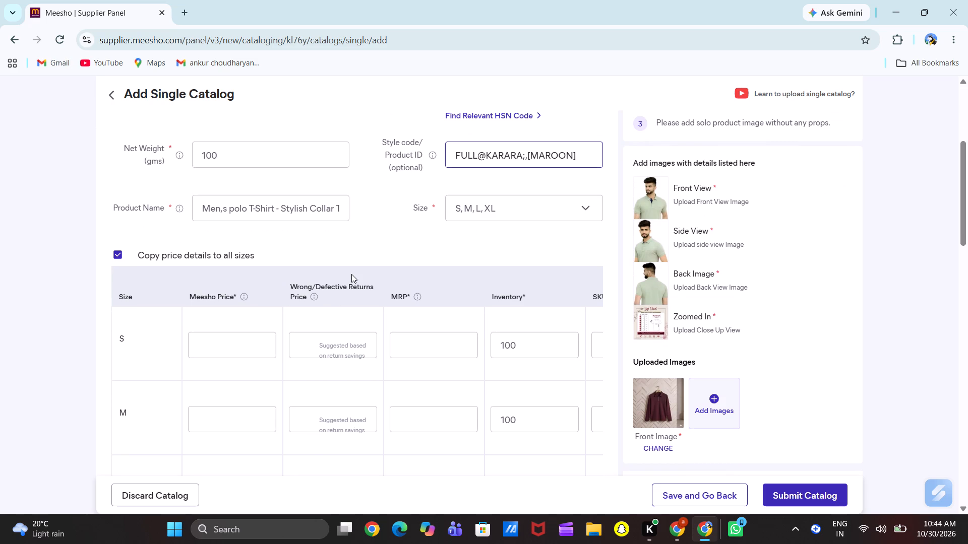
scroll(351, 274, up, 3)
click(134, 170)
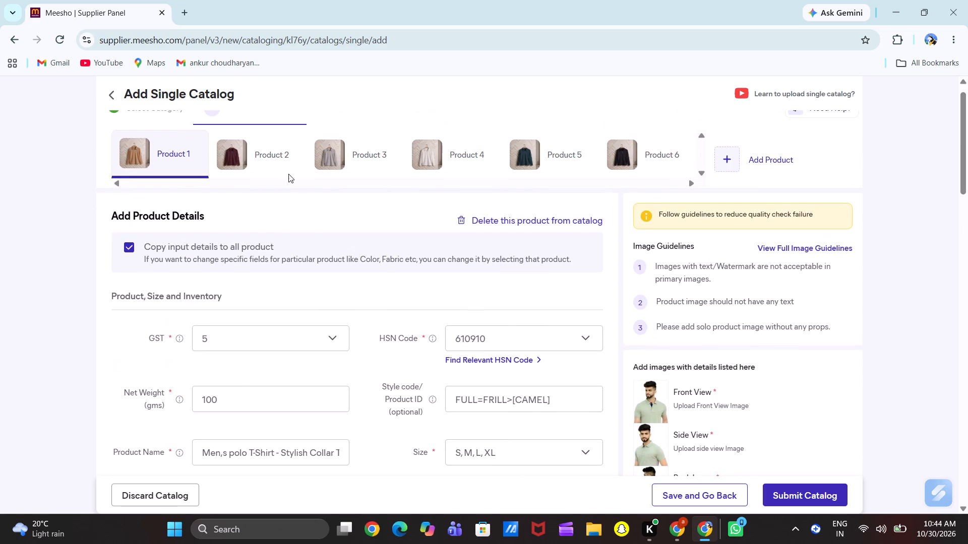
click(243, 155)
Set Product 2's Meesho price to 219, wrong/defective returns price to 218 and MRP to 899 across all sizes.
scroll(273, 335, down, 2)
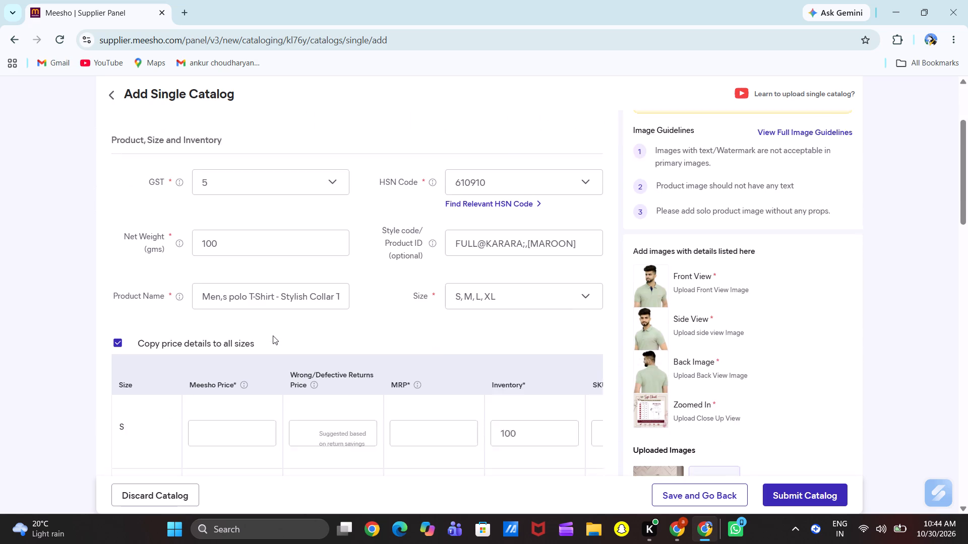
scroll(273, 335, down, 1)
click(234, 372)
text(219)
click(300, 367)
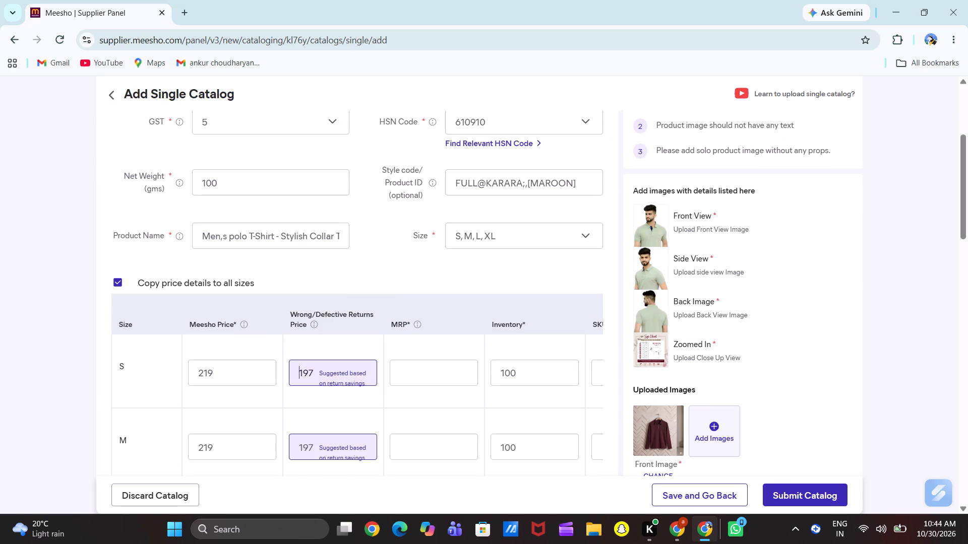
click(311, 370)
key(BackSpace)
key(BackSpace)
key(BackSpace)
key(BackSpace)
text(218)
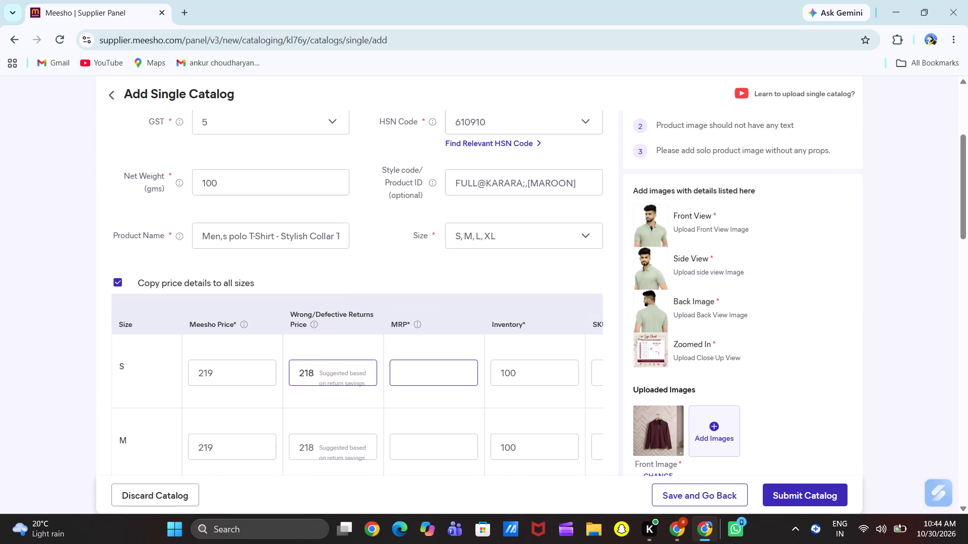
click(444, 373)
key(7)
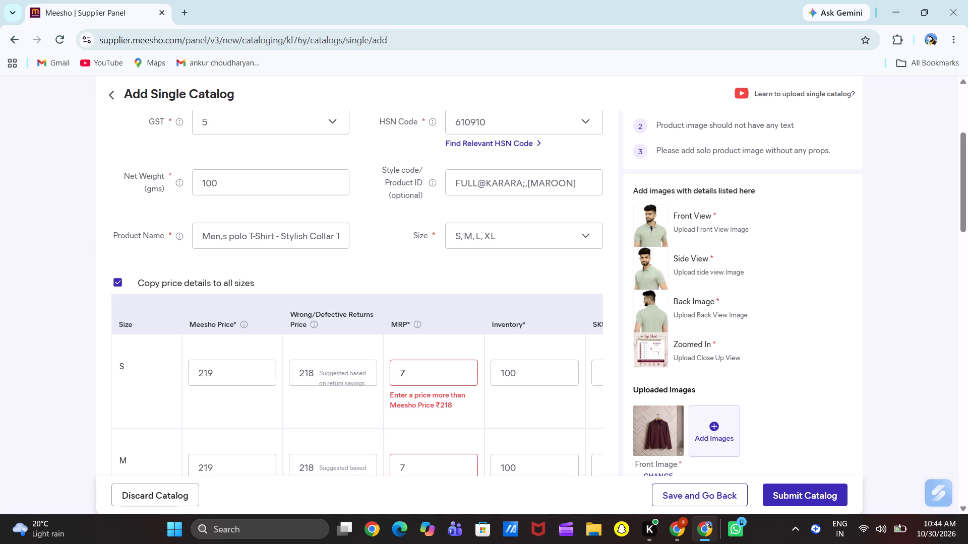
key(BackSpace)
text(899)
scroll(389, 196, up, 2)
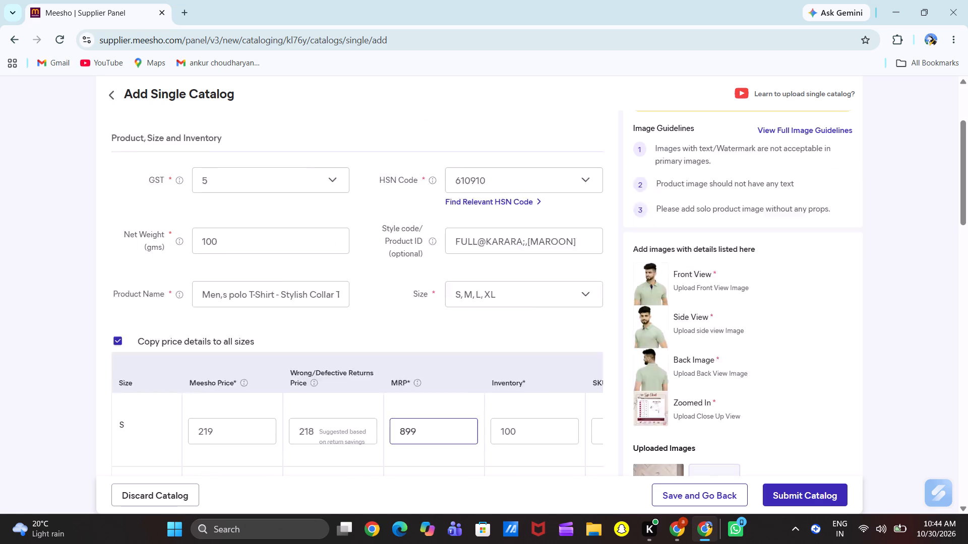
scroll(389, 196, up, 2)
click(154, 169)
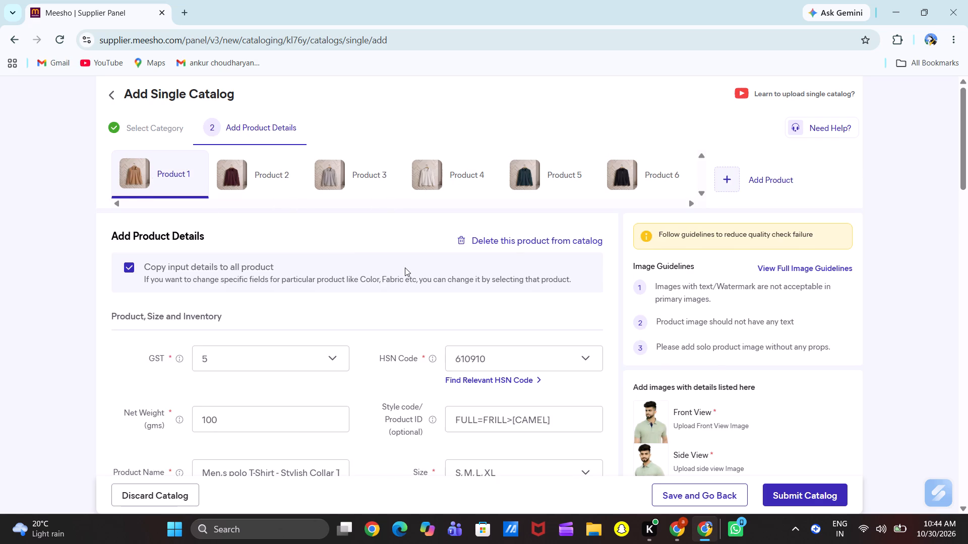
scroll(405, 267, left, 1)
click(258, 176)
Set Product 2's shoulder size to 14.5 inches for size S and 15.5 inches for size M.
scroll(362, 314, down, 3)
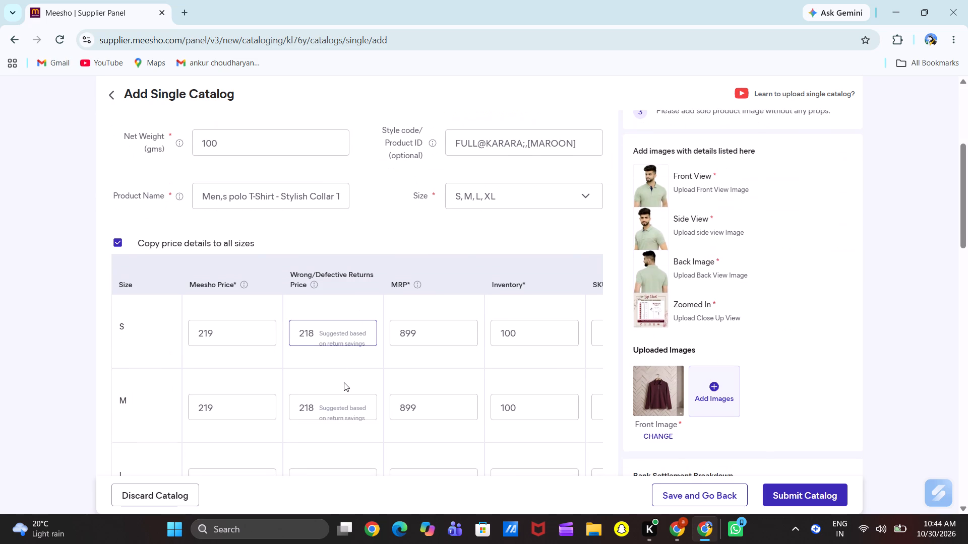
scroll(344, 382, down, 3)
scroll(484, 246, left, 3)
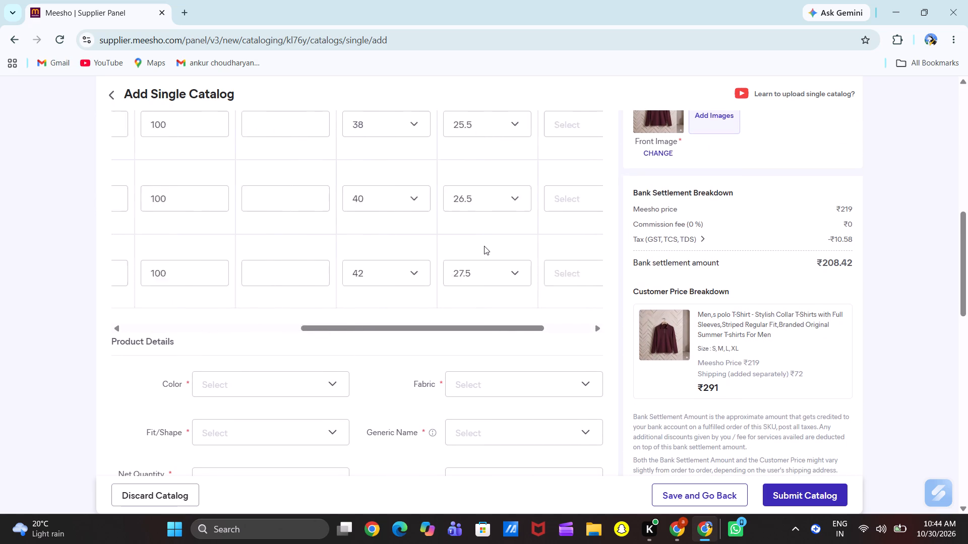
scroll(459, 202, up, 3)
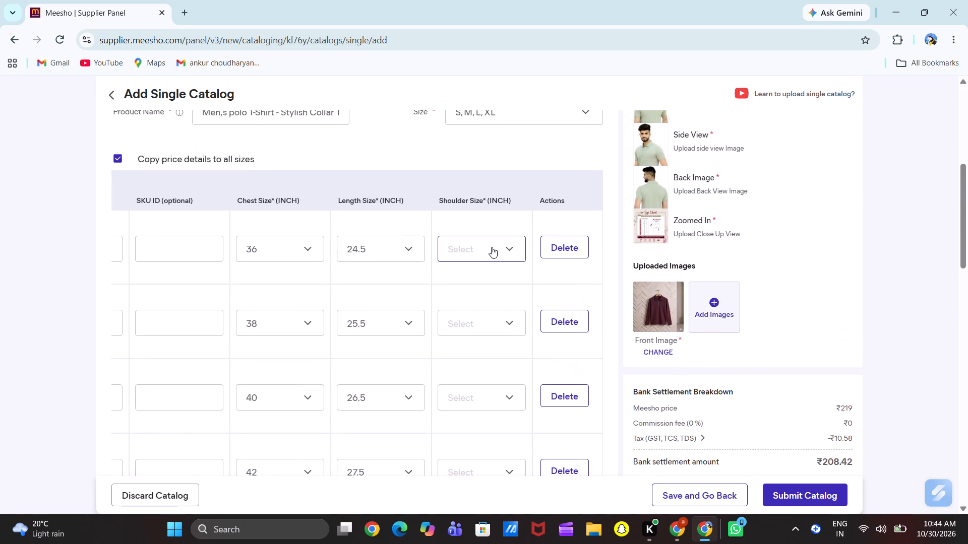
click(492, 247)
scroll(475, 359, down, 3)
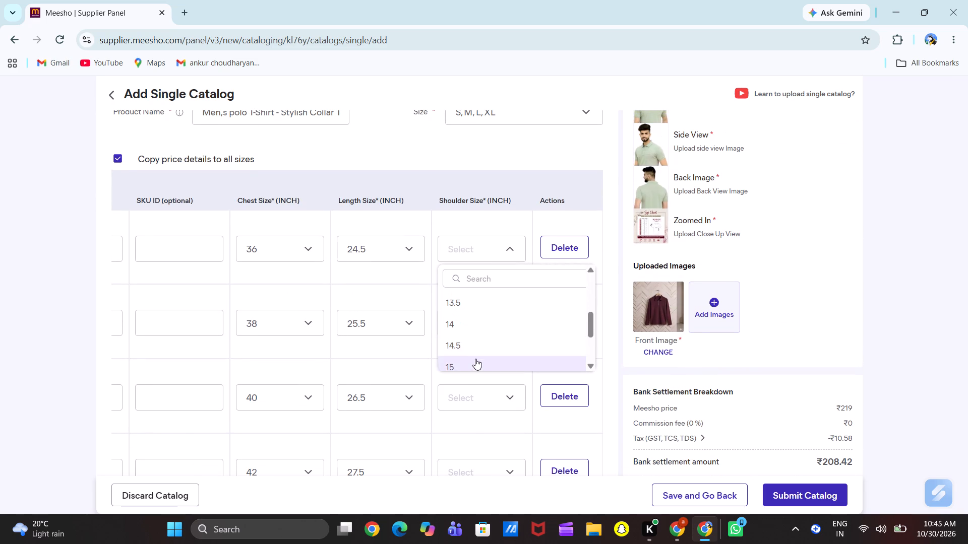
click(451, 338)
click(458, 326)
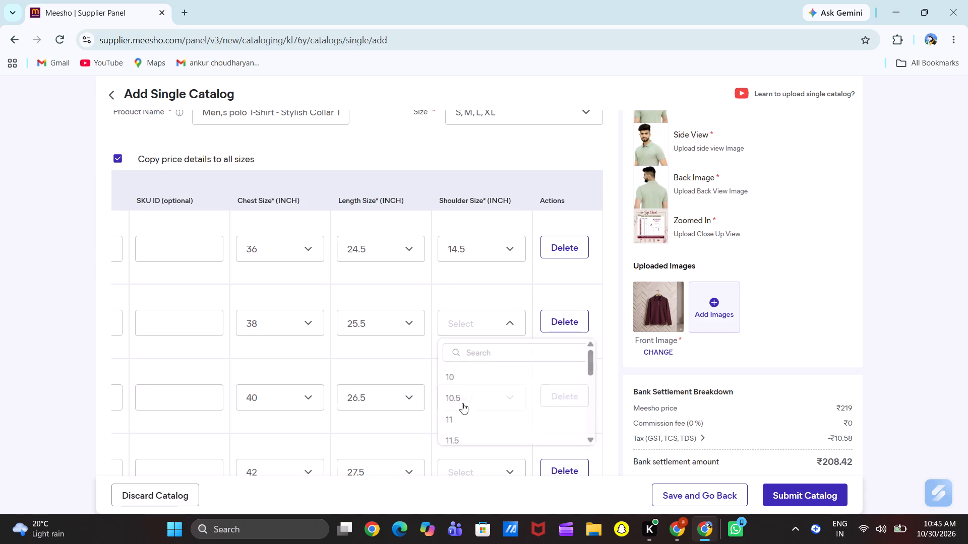
scroll(513, 407, down, 3)
click(471, 383)
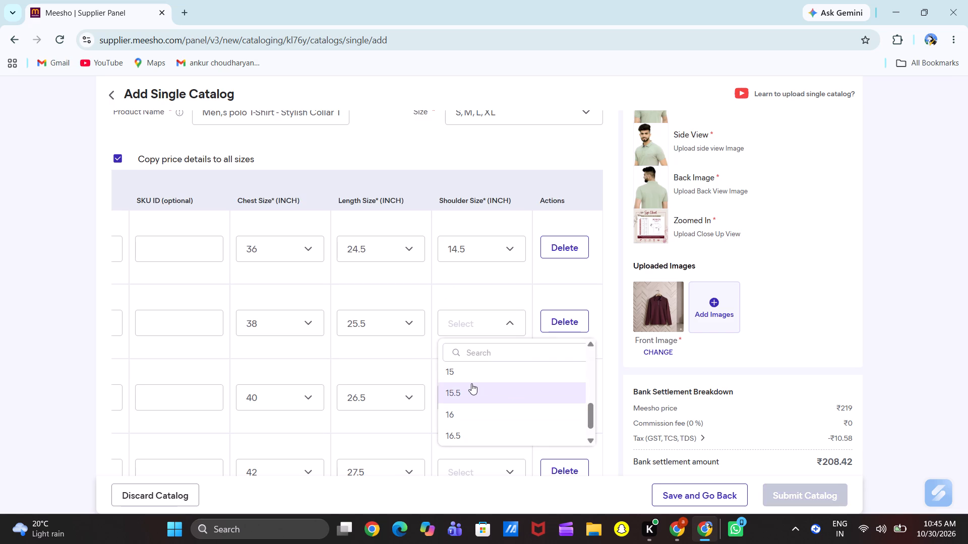
click(488, 381)
Set Product 2's shoulder size to 16.5 inches for size L and 17.5 inches for size XL.
click(494, 391)
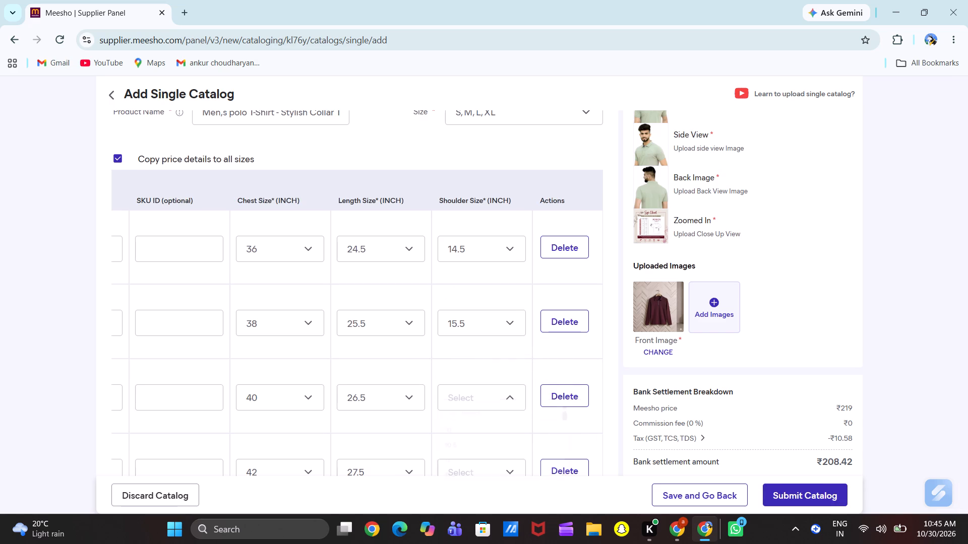
scroll(479, 456, down, 2)
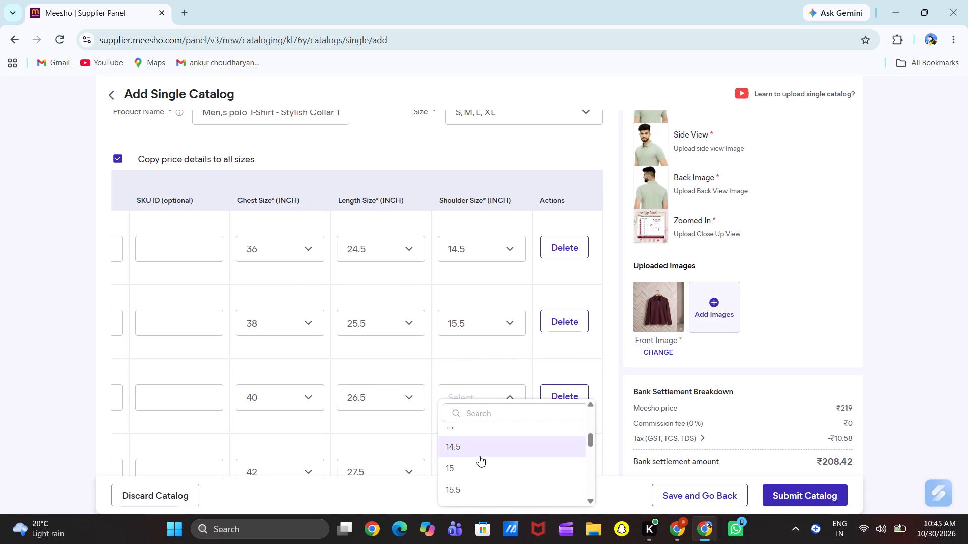
scroll(479, 456, down, 1)
click(479, 456)
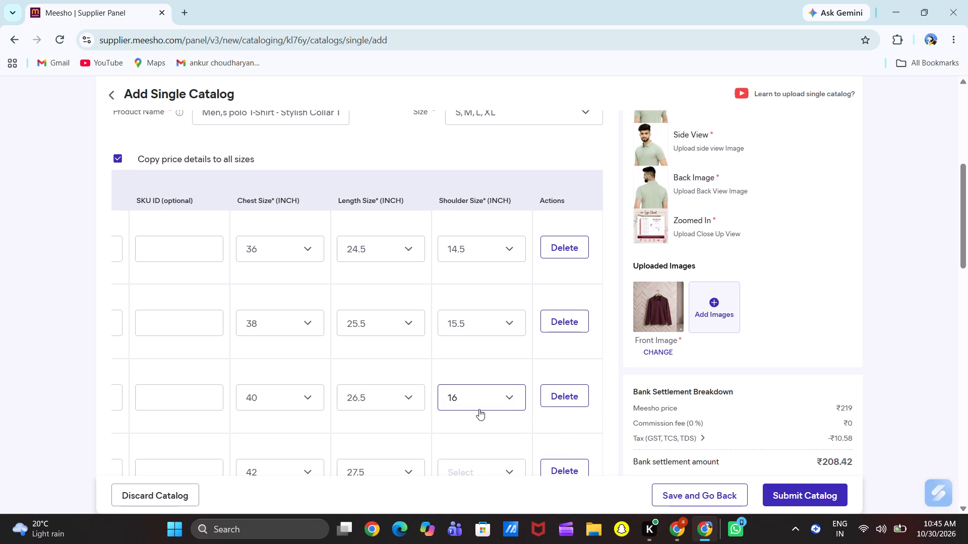
click(479, 409)
scroll(468, 468, down, 3)
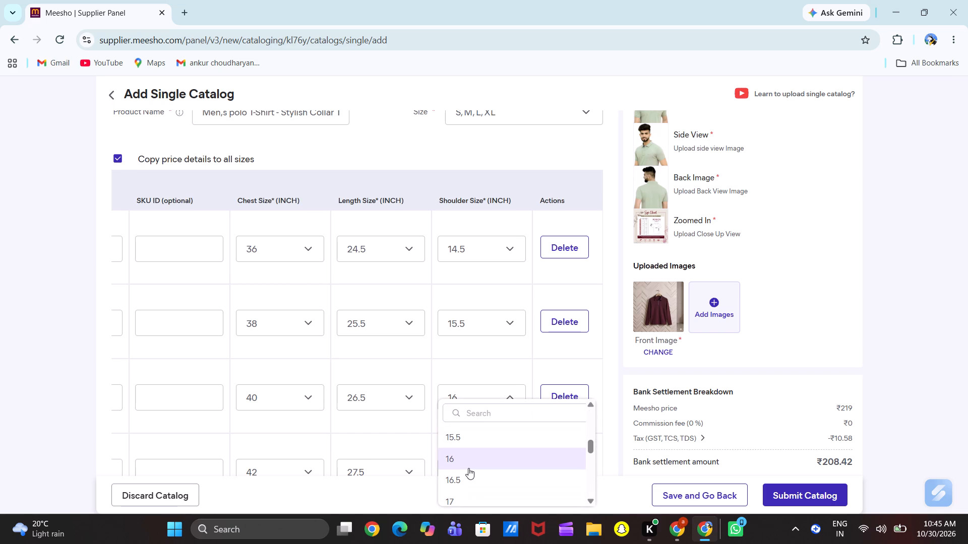
click(471, 483)
click(471, 468)
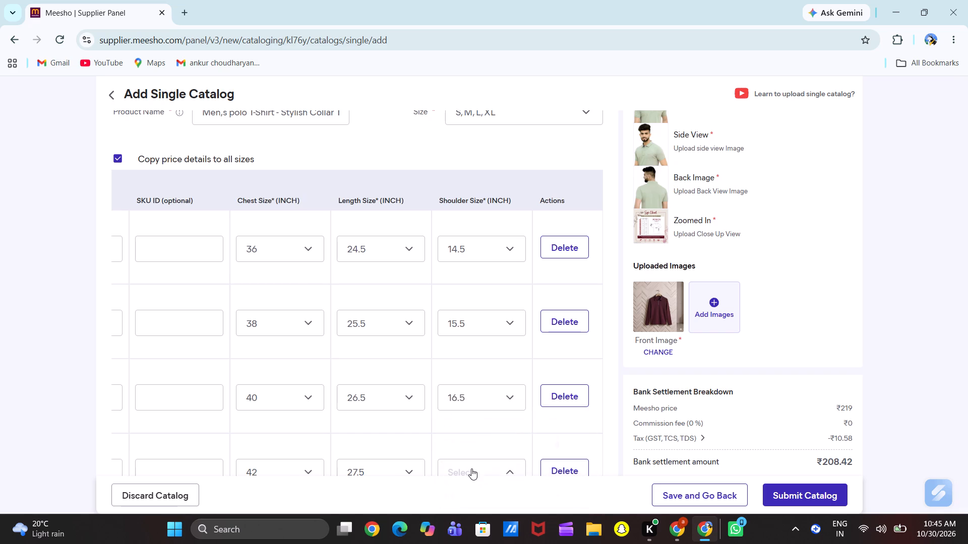
scroll(482, 478, down, 3)
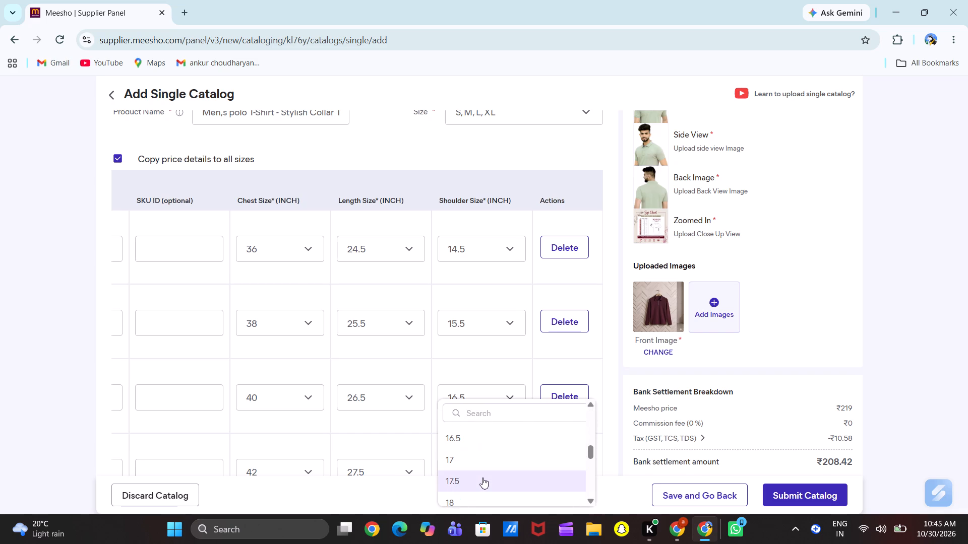
right_click(482, 478)
click(482, 478)
click(482, 478)
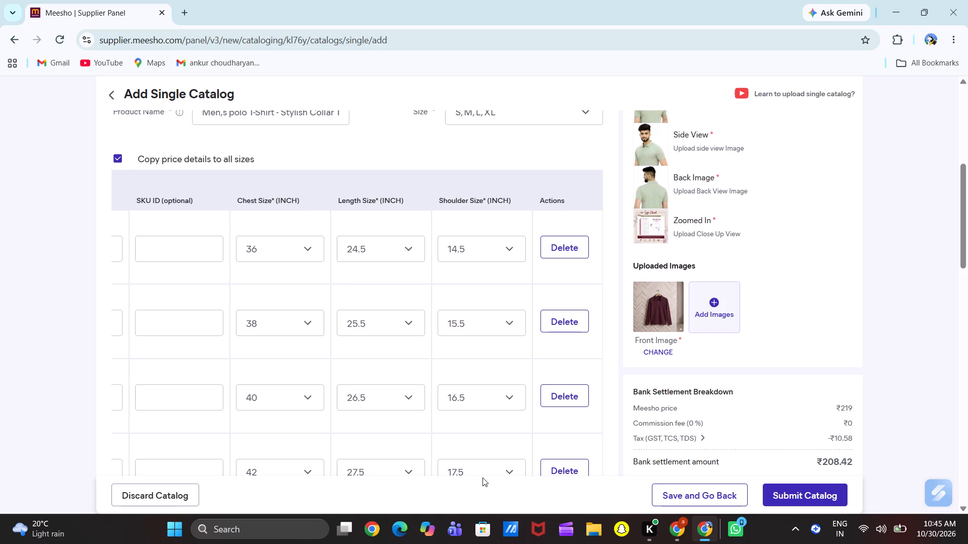
Search the color options for MAR and choose Maroon as Product 2's color.
scroll(458, 426, down, 3)
click(228, 366)
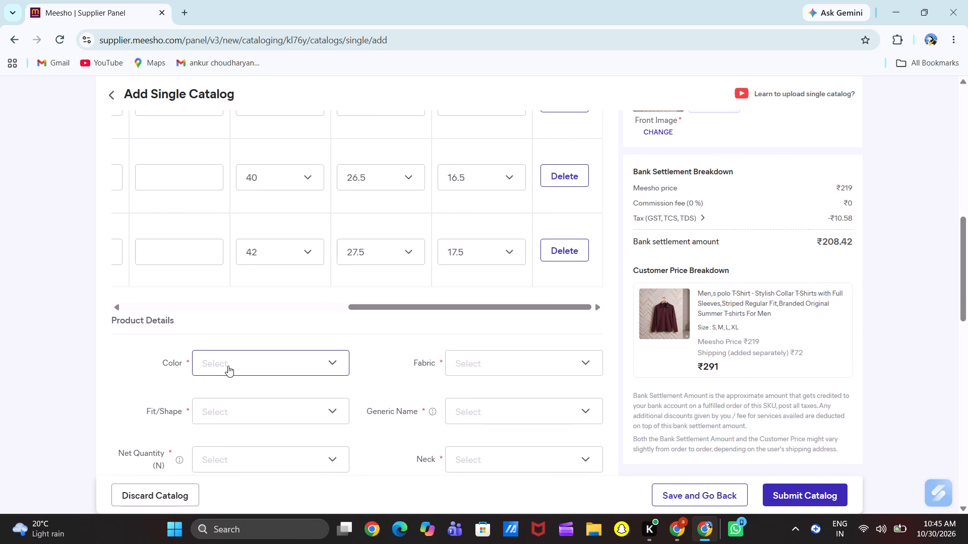
click(260, 398)
text(MAR)
click(230, 461)
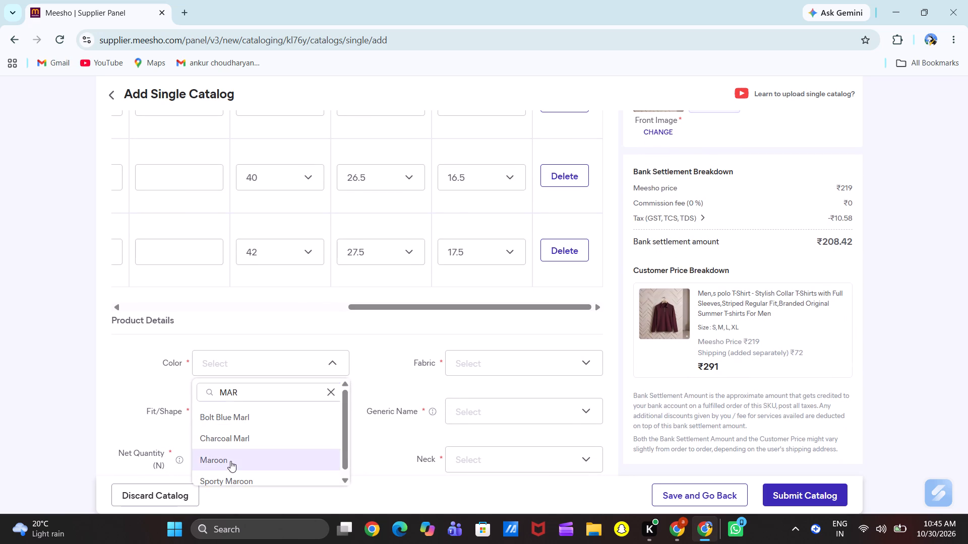
Set Product 2's fabric to Cotton Blend and its fit/shape to Regular.
click(519, 363)
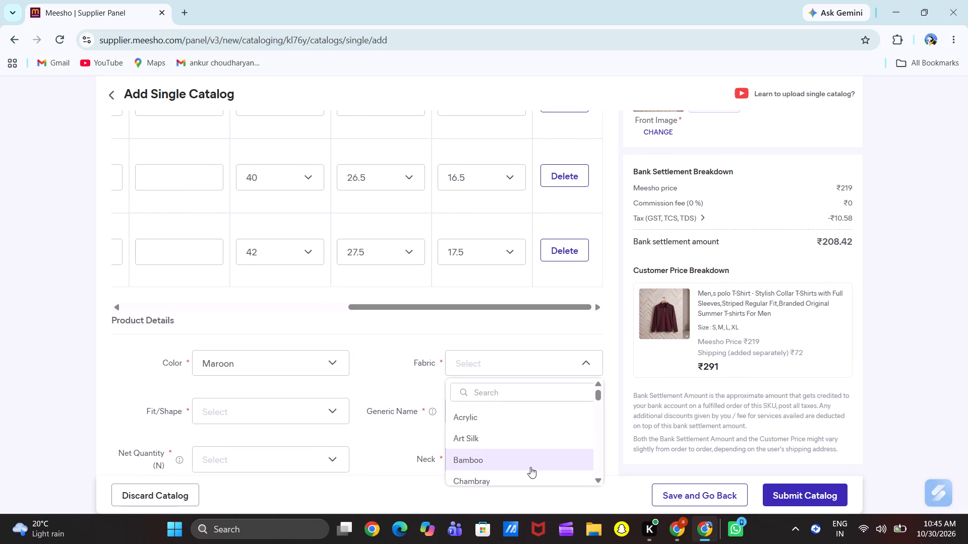
scroll(530, 467, down, 2)
click(471, 415)
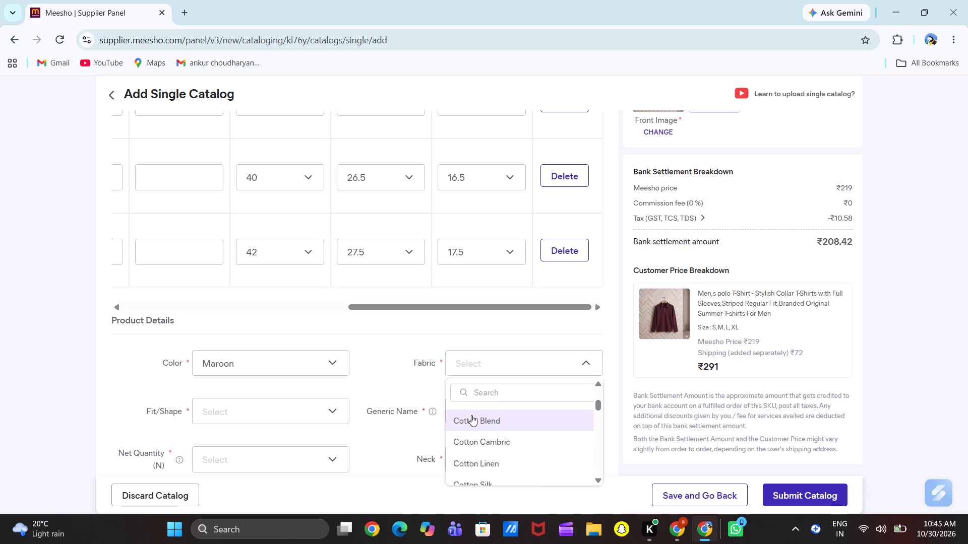
click(282, 412)
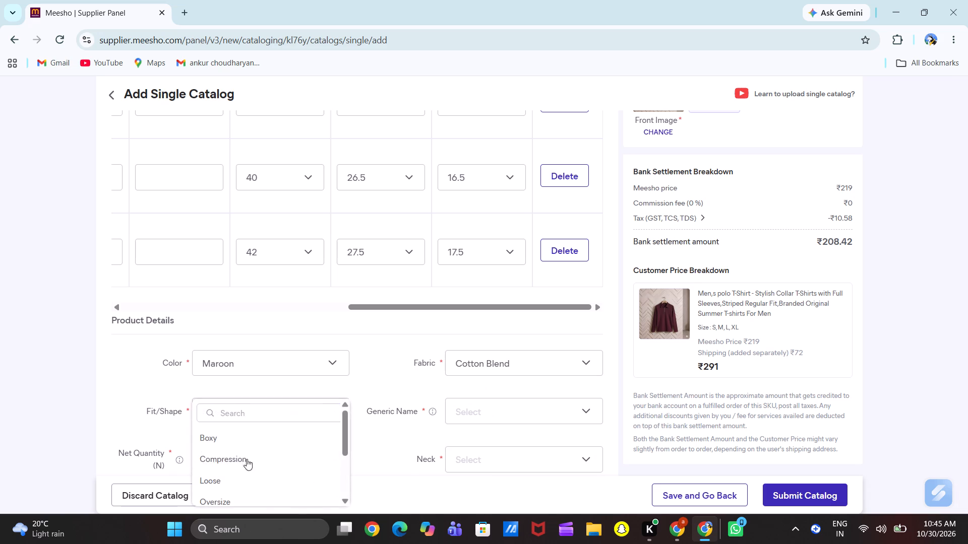
scroll(253, 460, down, 1)
click(235, 451)
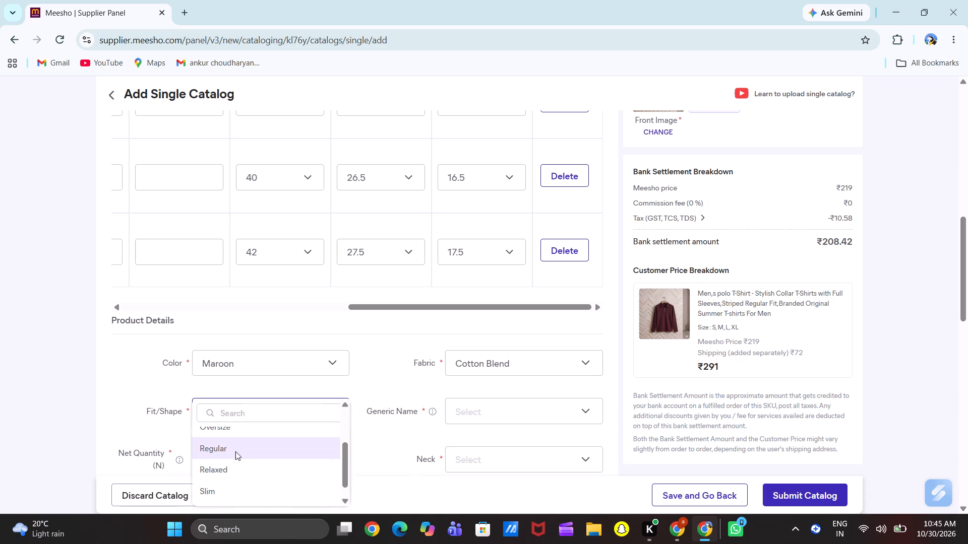
Set Product 2's generic name to Tshirts and its net quantity to 1.
click(491, 404)
scroll(490, 469, down, 1)
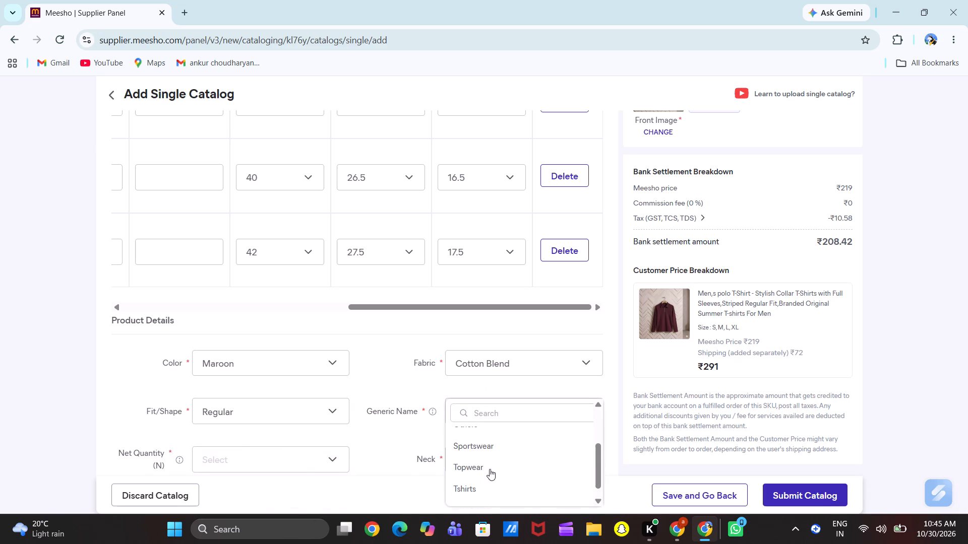
scroll(490, 469, down, 1)
click(471, 489)
click(272, 453)
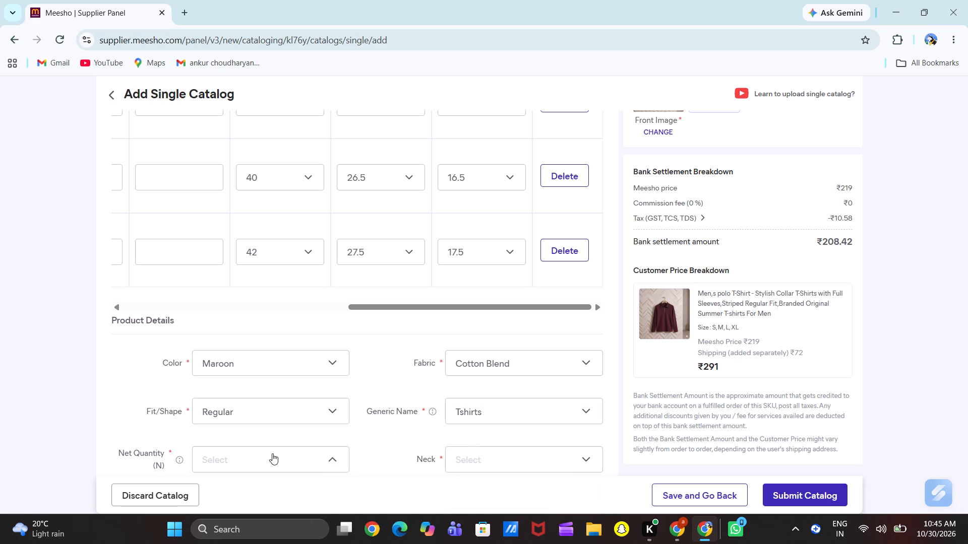
drag(230, 422, 214, 436)
click(214, 436)
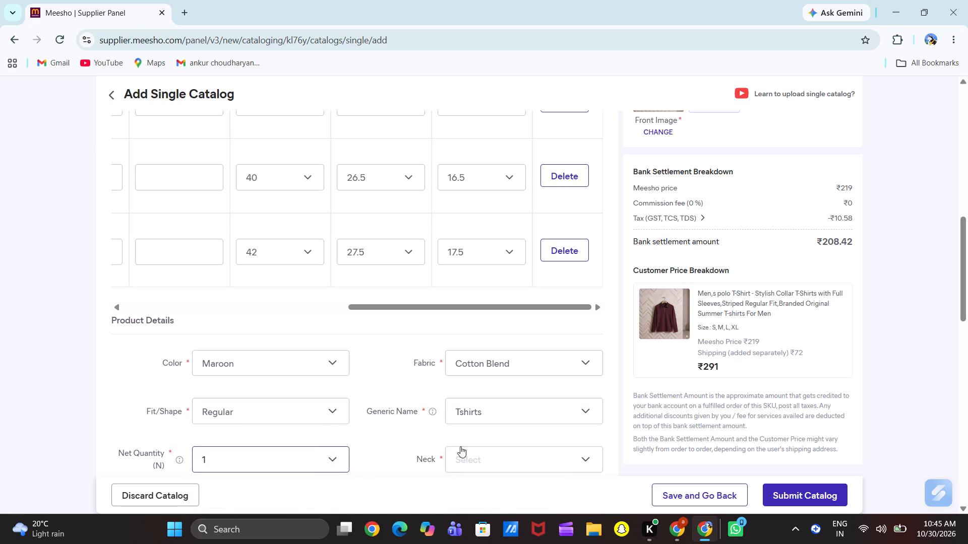
Choose Polo as Product 2's neck type and Casual as its occasion.
click(488, 447)
scroll(468, 469, down, 1)
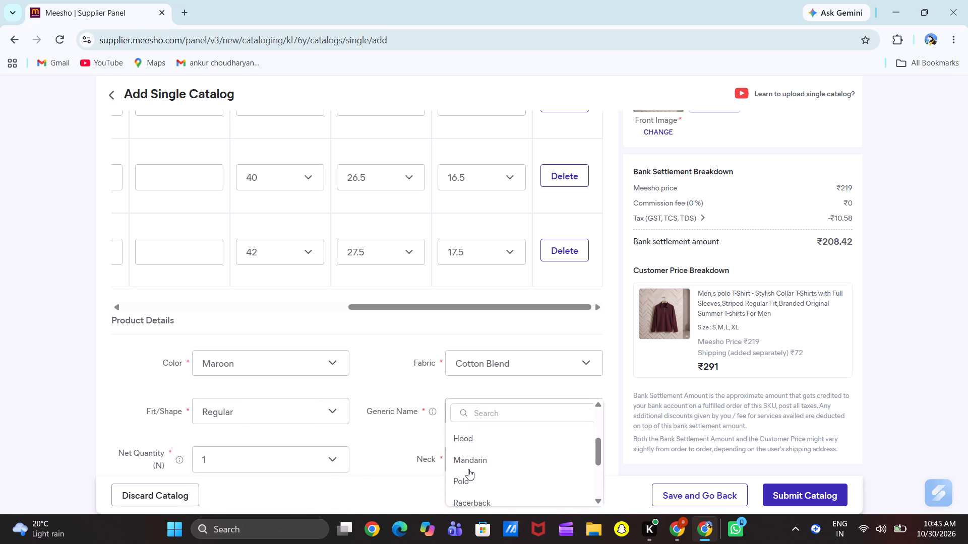
scroll(468, 469, down, 1)
click(468, 469)
scroll(373, 448, down, 2)
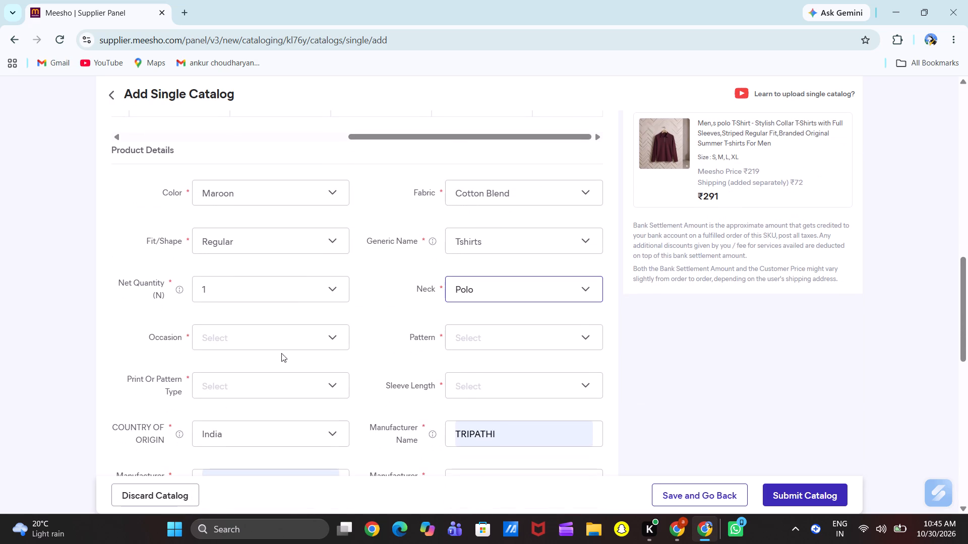
click(247, 334)
click(249, 413)
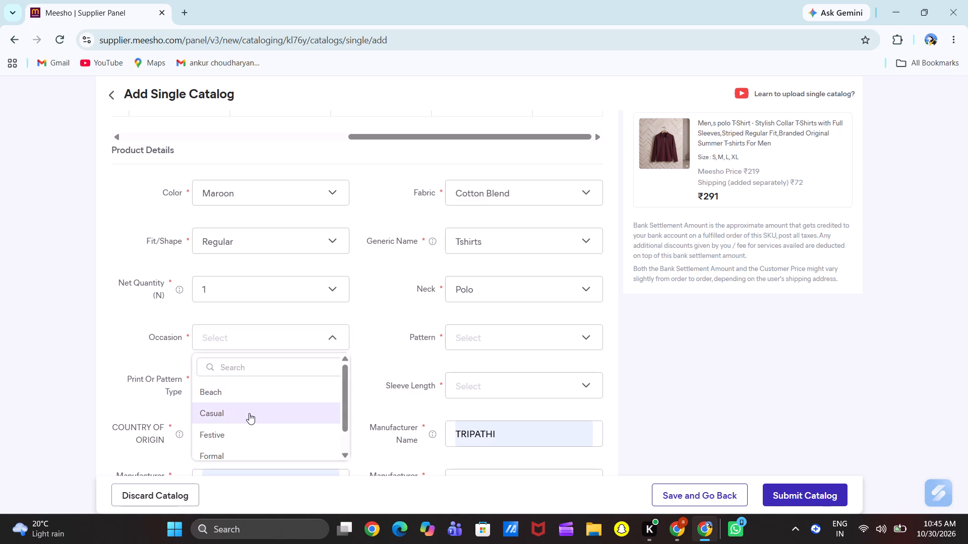
Set both Product 2's pattern and its print or pattern type to Solid.
click(553, 349)
click(553, 349)
click(553, 349)
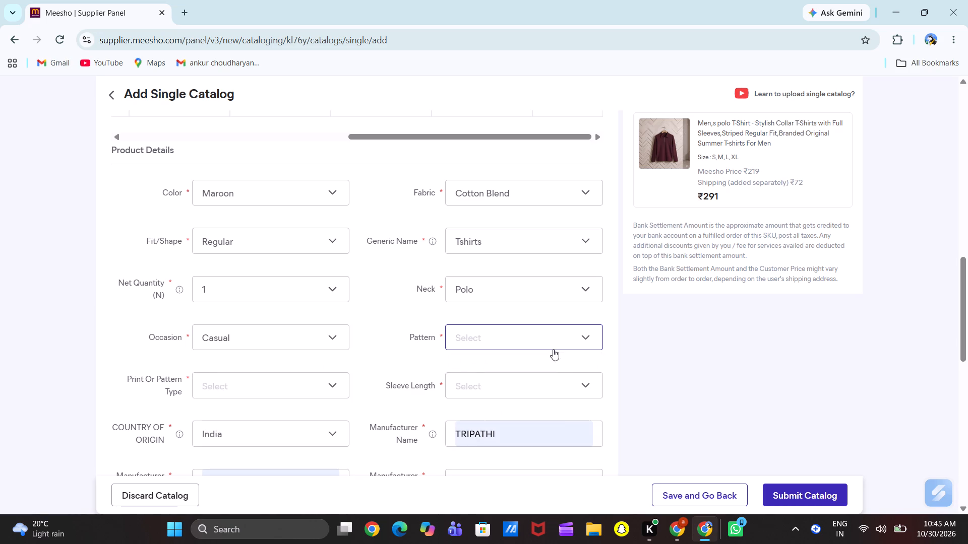
scroll(512, 425, down, 2)
click(512, 425)
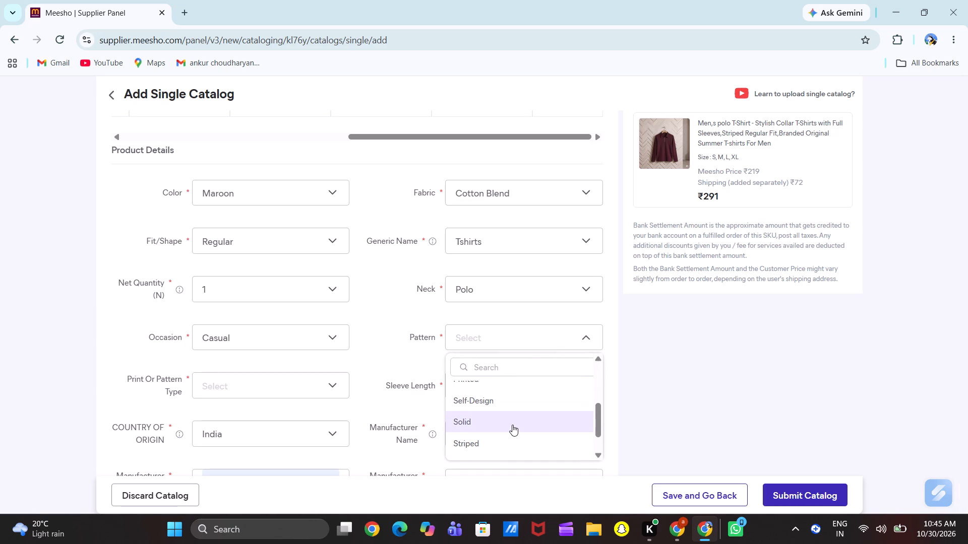
click(260, 387)
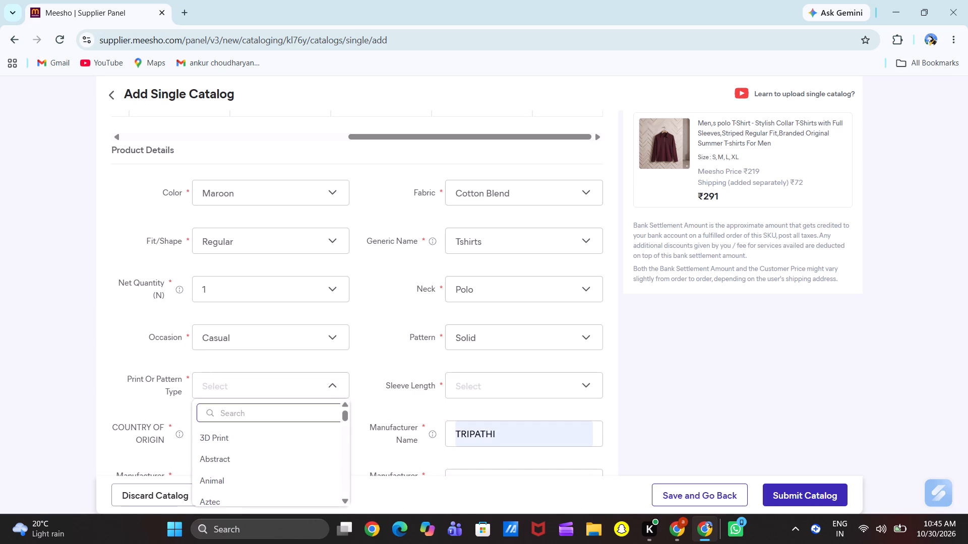
click(259, 412)
text(SO)
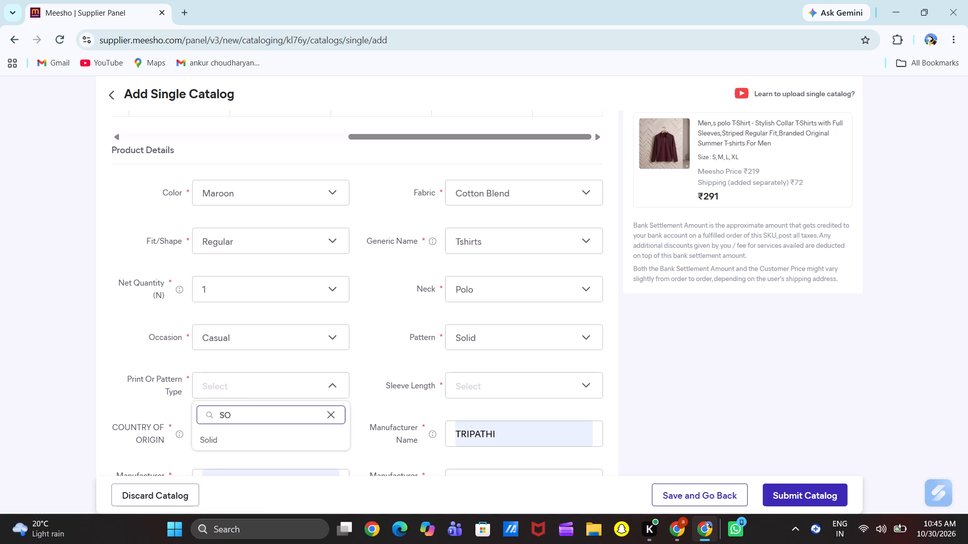
click(270, 432)
Set Product 2's sleeve length to Long Sleeves.
click(476, 375)
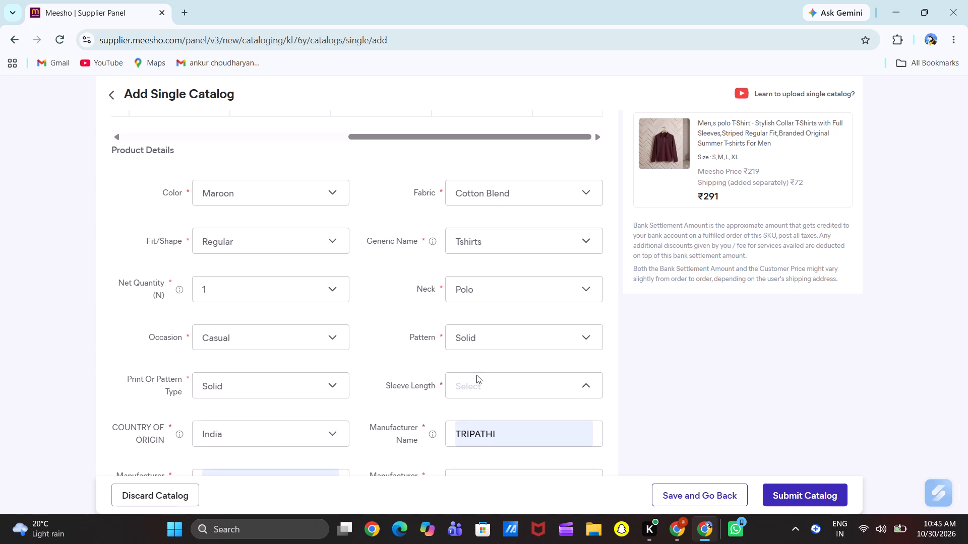
click(511, 437)
Fill in Product 2's missing packer pincode with the same code as the manufacturer pincode.
scroll(419, 403, down, 1)
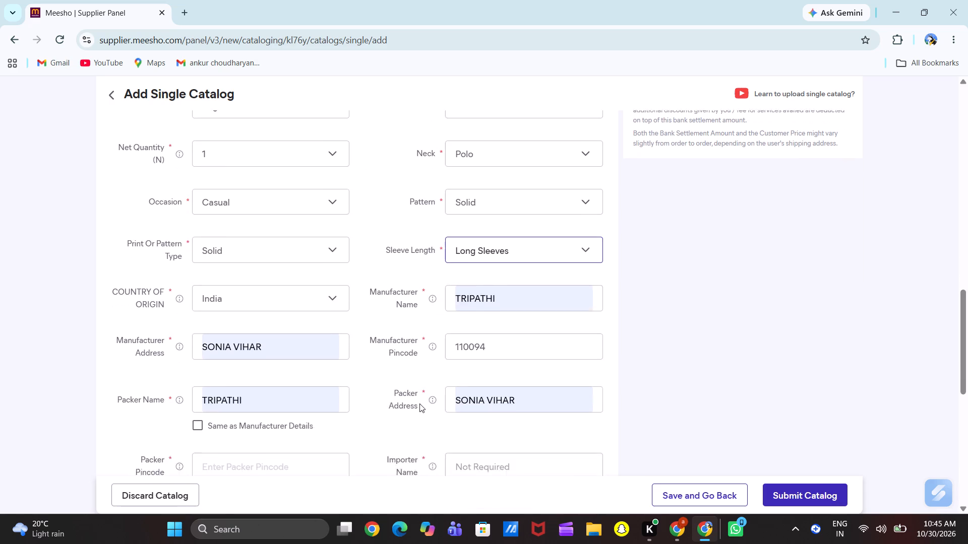
scroll(419, 403, down, 3)
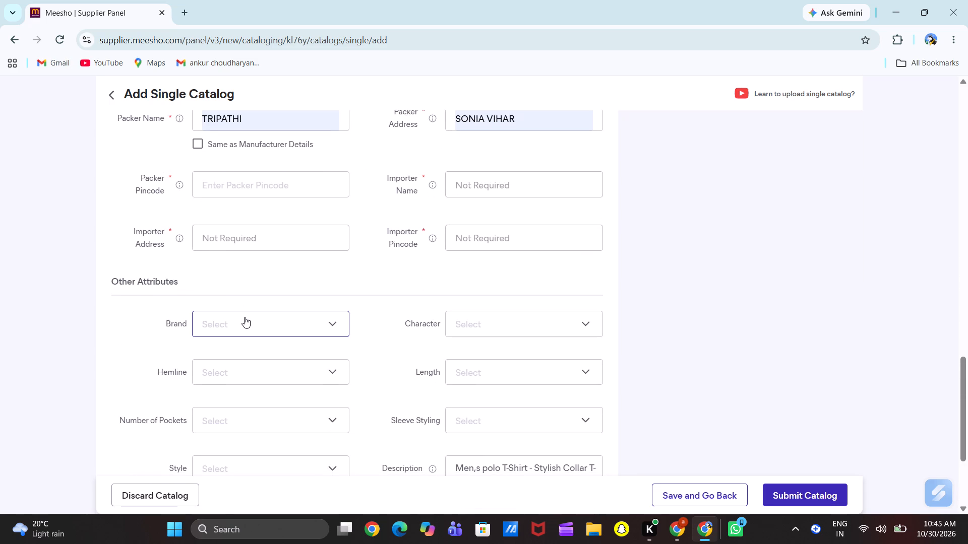
click(251, 169)
click(245, 179)
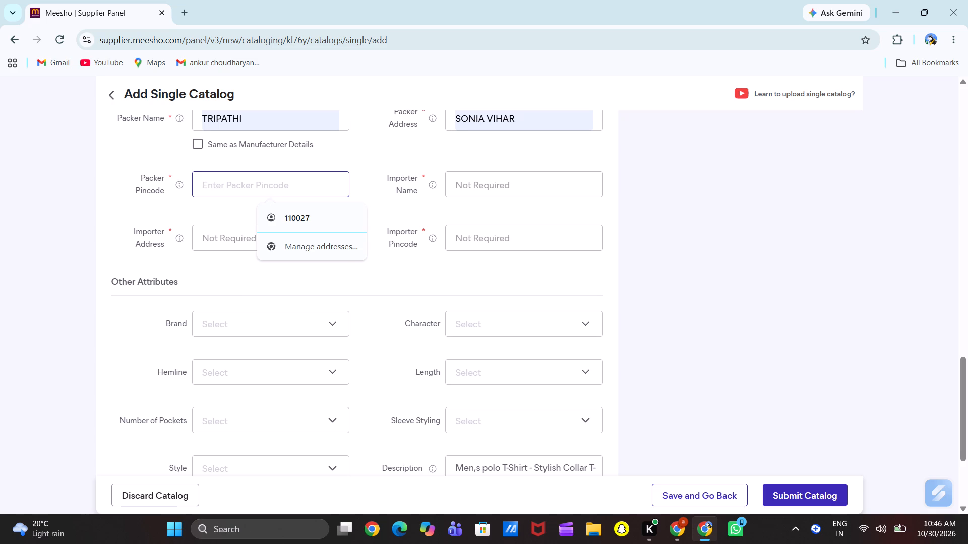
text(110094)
Switch to Product 1 and fill in its missing packer pincode, matching its manufacturer pincode.
scroll(373, 192, up, 1)
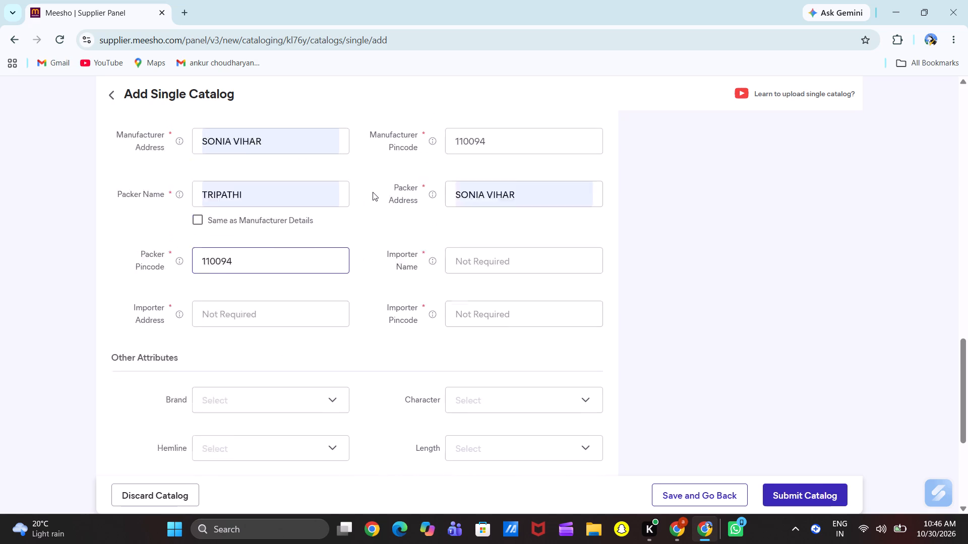
scroll(373, 192, up, 6)
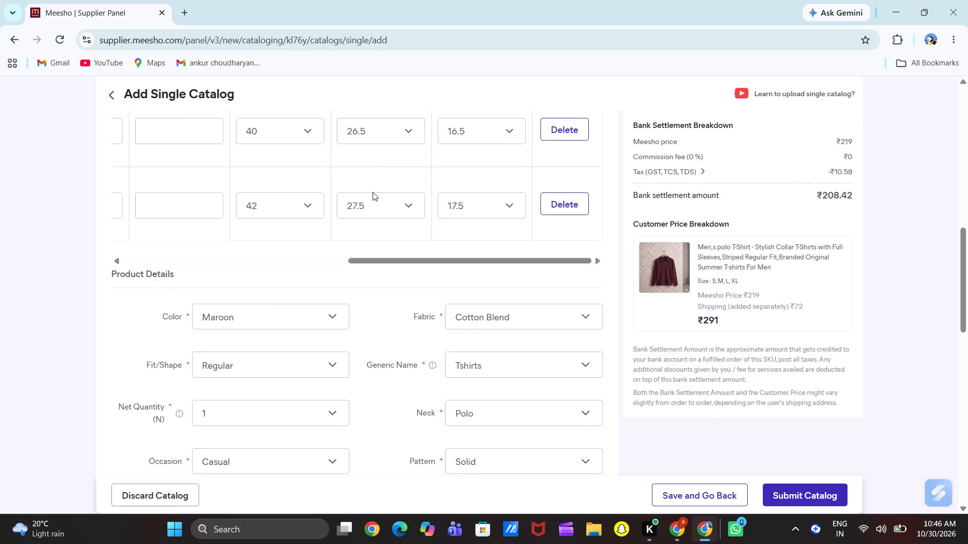
scroll(373, 192, up, 3)
scroll(325, 165, up, 1)
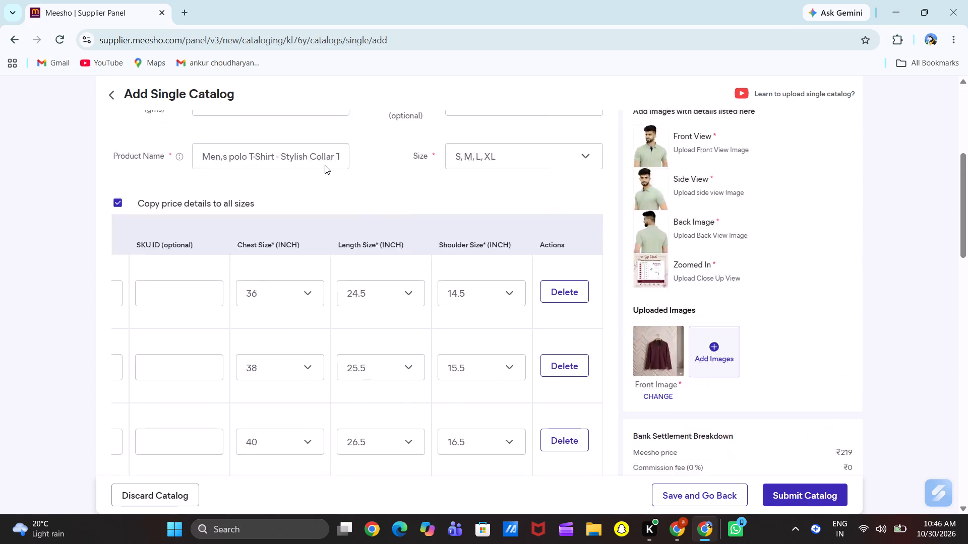
scroll(325, 165, up, 1)
scroll(190, 159, up, 2)
click(128, 119)
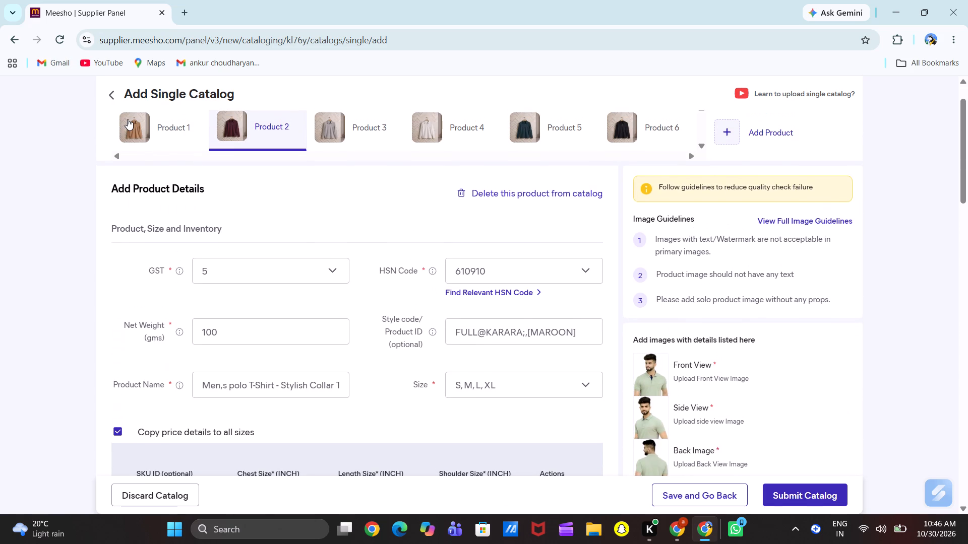
scroll(375, 258, down, 6)
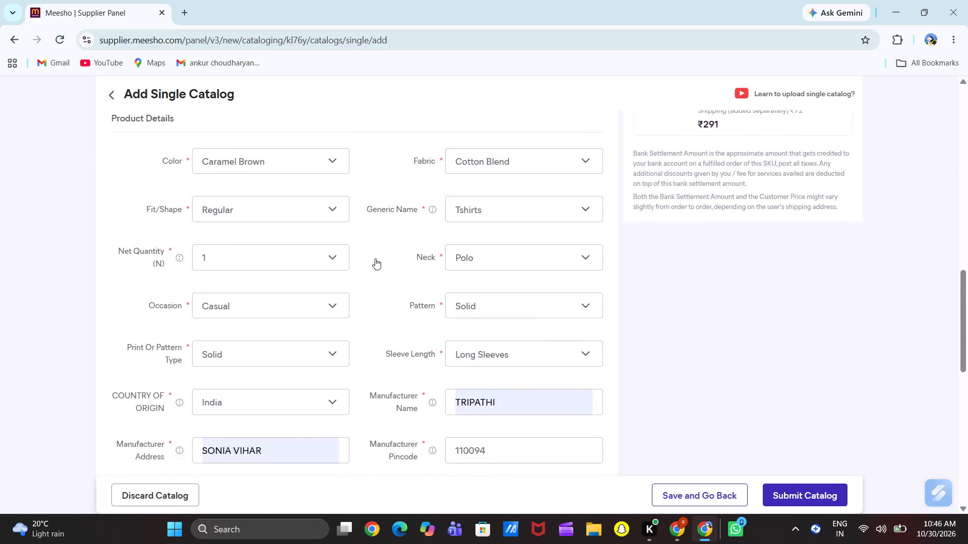
scroll(375, 258, down, 4)
scroll(375, 258, up, 2)
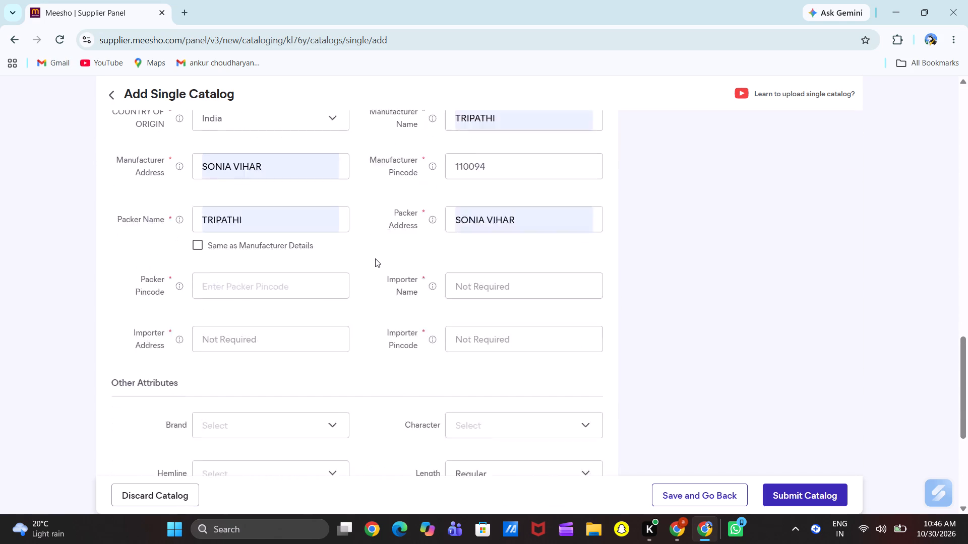
scroll(375, 258, up, 1)
click(230, 347)
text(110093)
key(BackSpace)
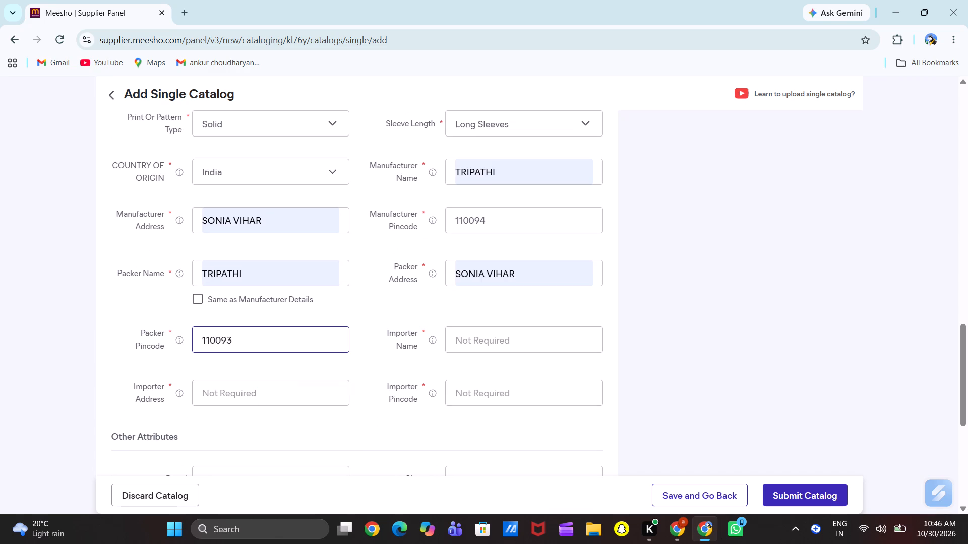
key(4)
Return to Product 2 and set its length under Other Attributes to Regular.
scroll(398, 280, up, 6)
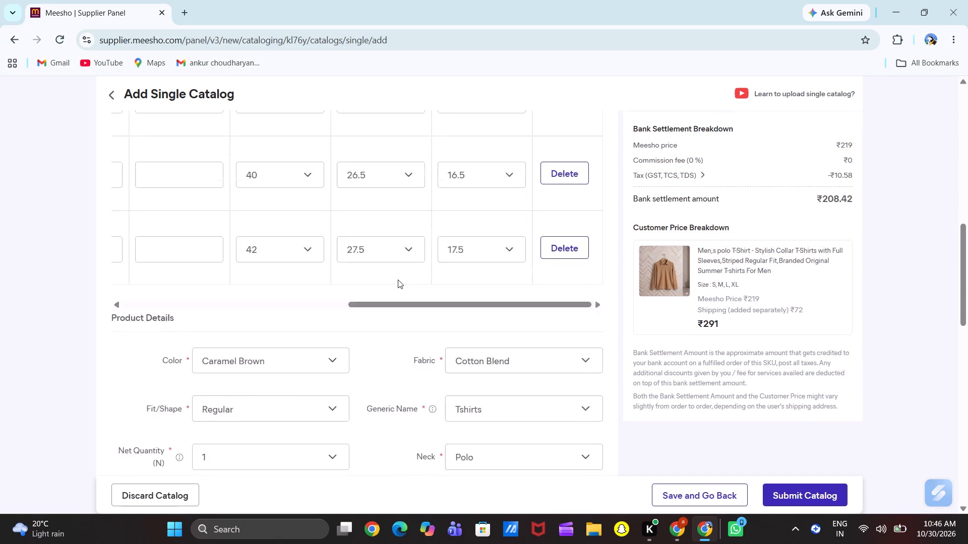
scroll(351, 343, up, 6)
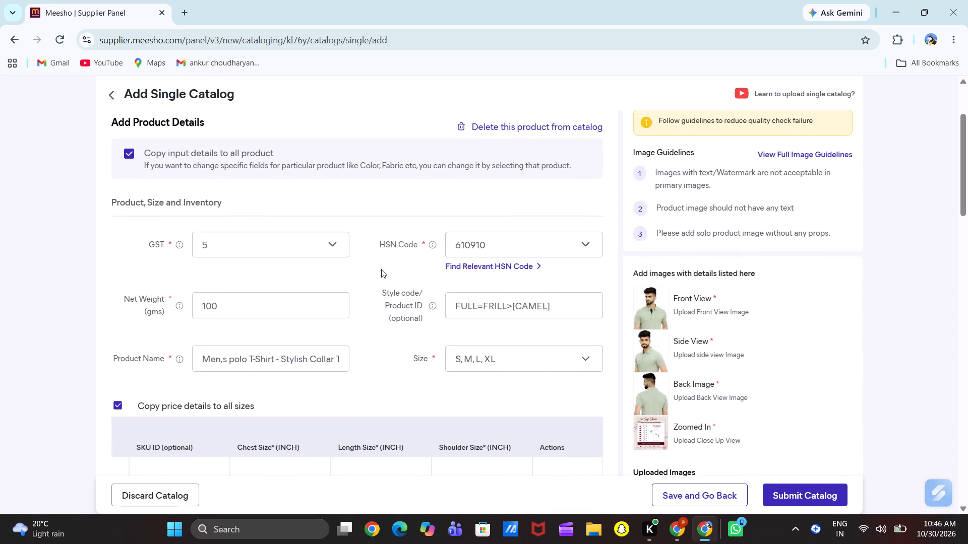
scroll(381, 269, up, 3)
click(243, 182)
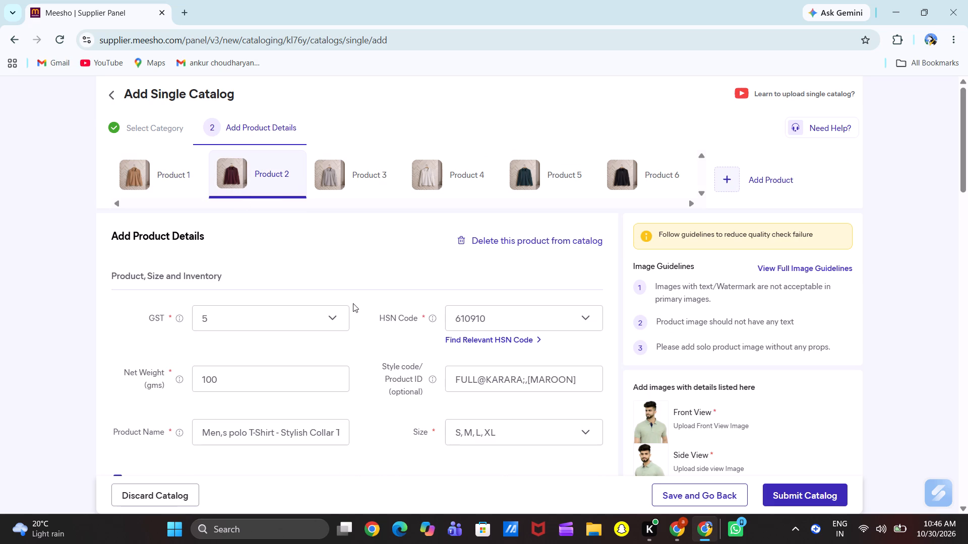
scroll(377, 363, down, 7)
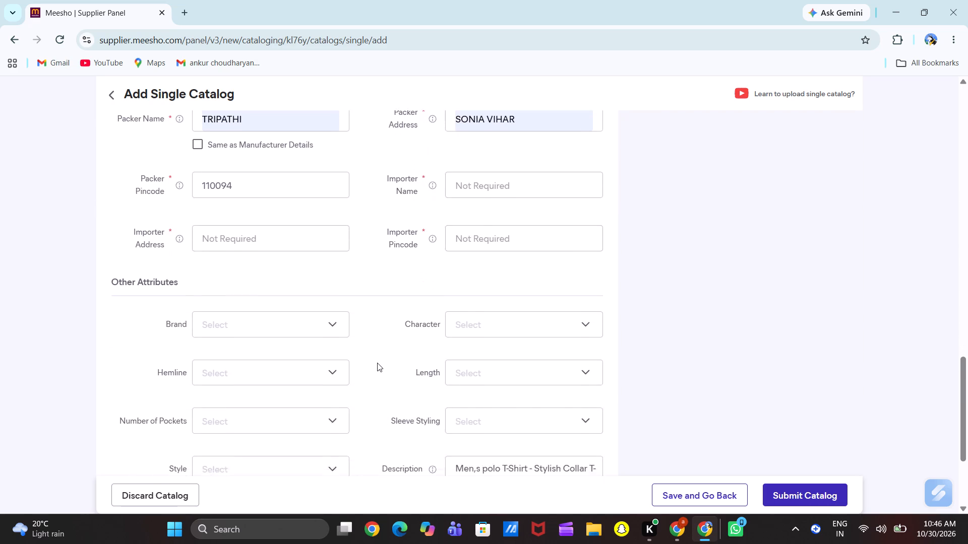
scroll(377, 363, down, 1)
click(500, 298)
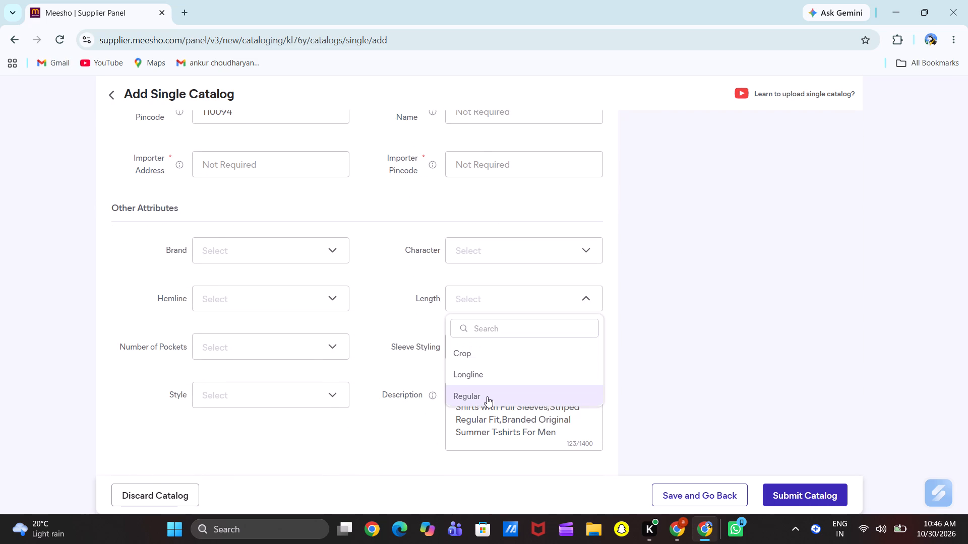
click(487, 396)
Set Product 2's style to Korean and its number of pockets to No Pocket.
click(270, 394)
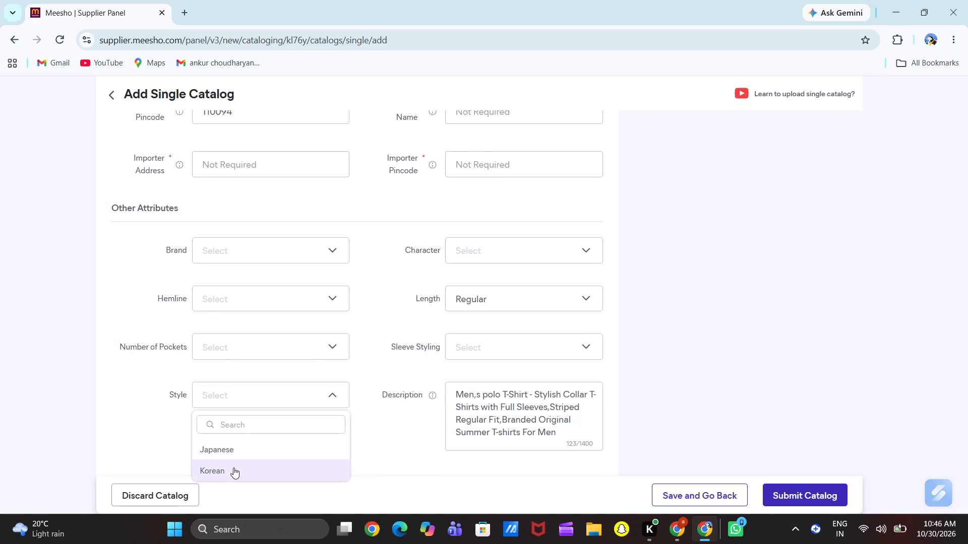
click(233, 467)
click(242, 348)
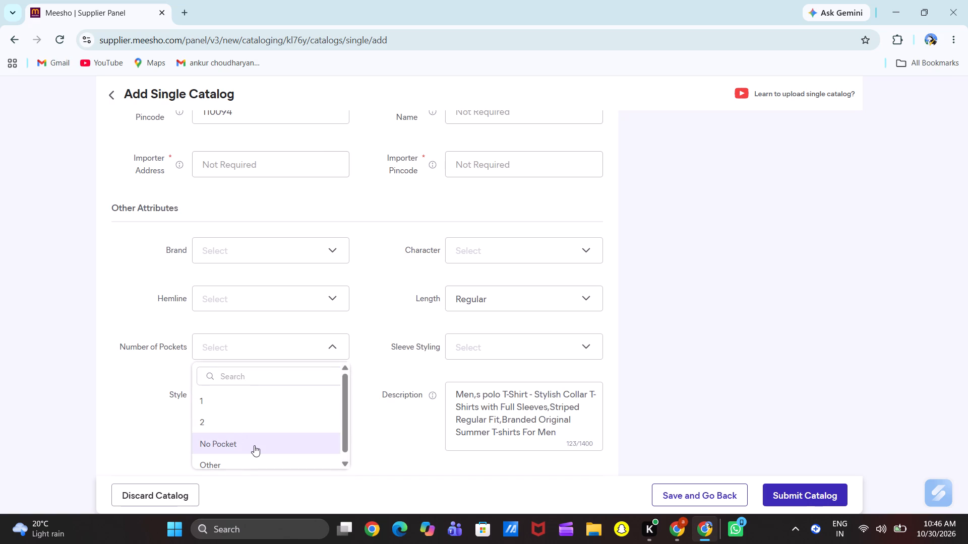
click(254, 445)
Switch to Product 3 and enter its style code as FULL=FRILL,[GREY].
scroll(382, 332, up, 12)
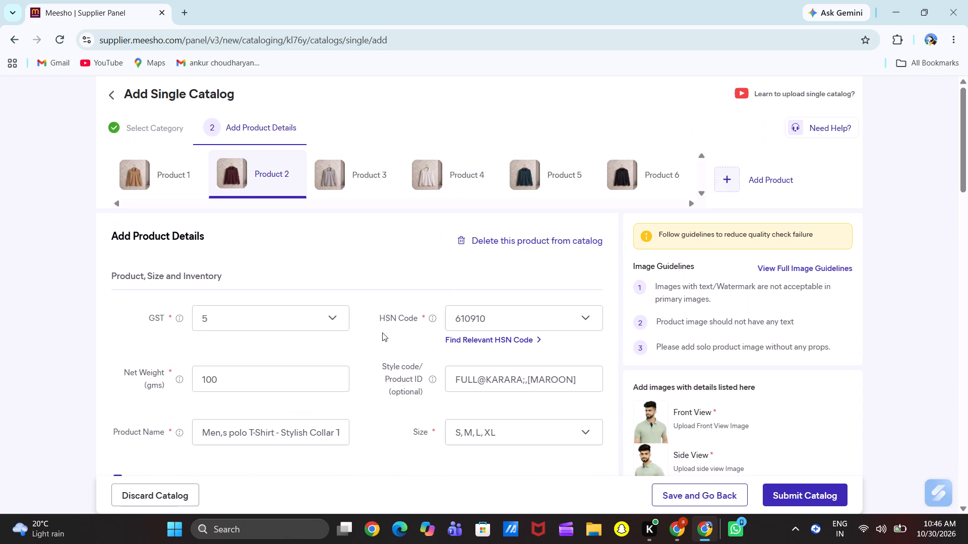
click(323, 172)
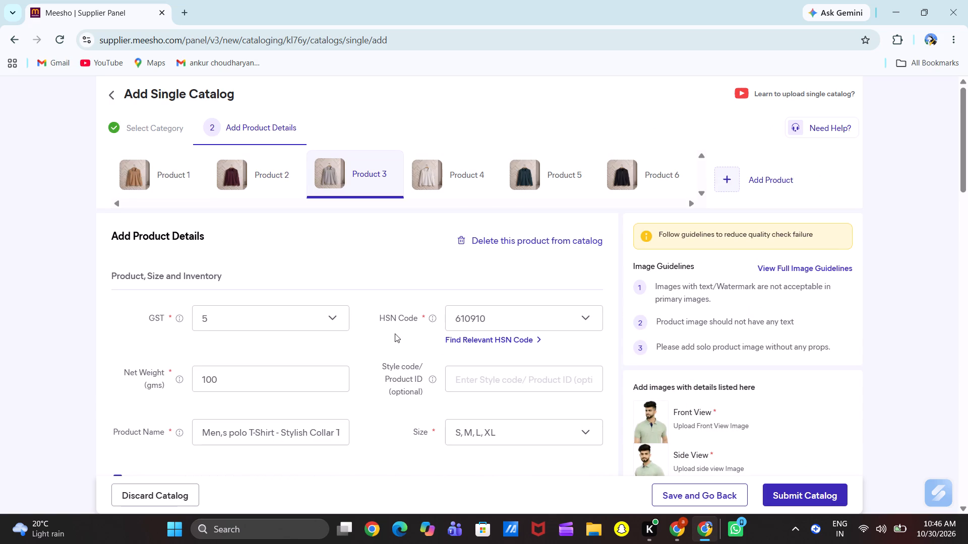
scroll(395, 333, down, 1)
click(474, 287)
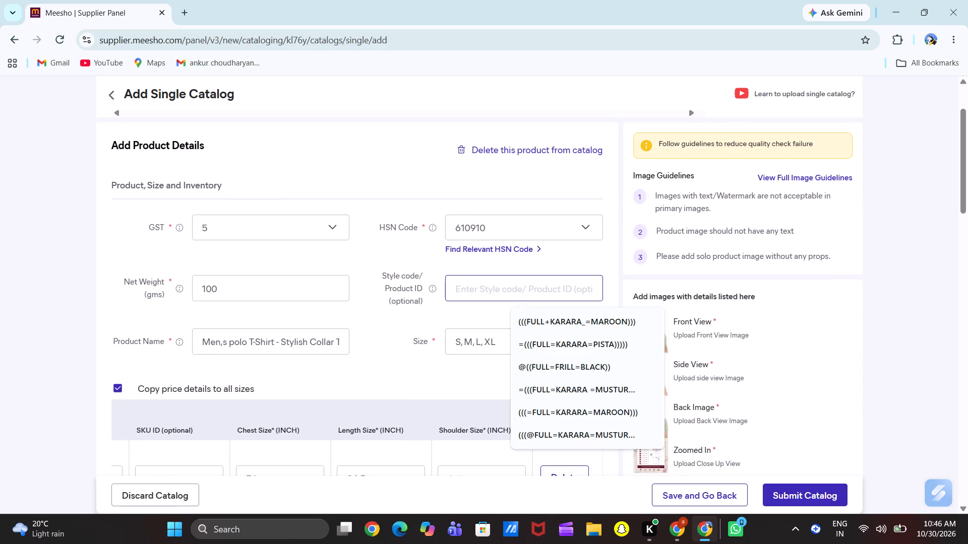
text(FULL)
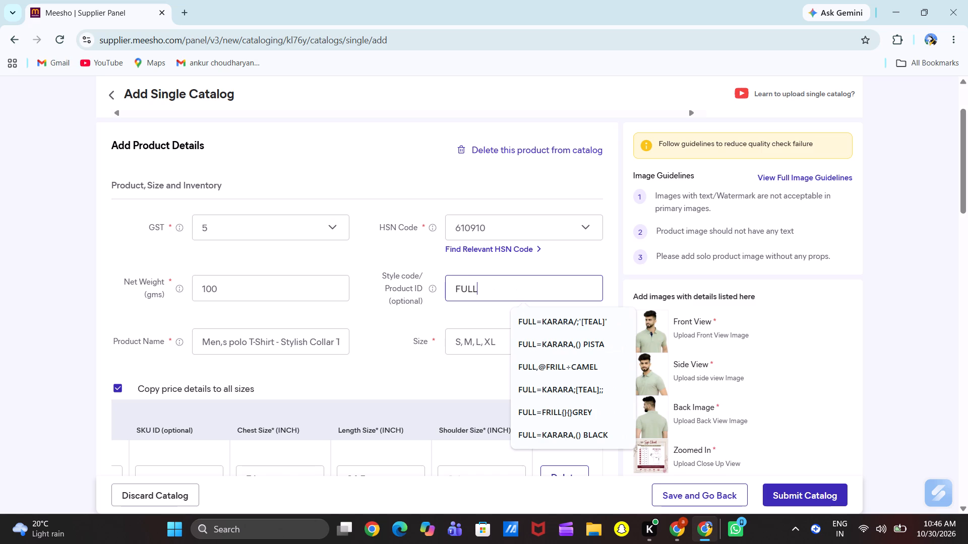
key(equal)
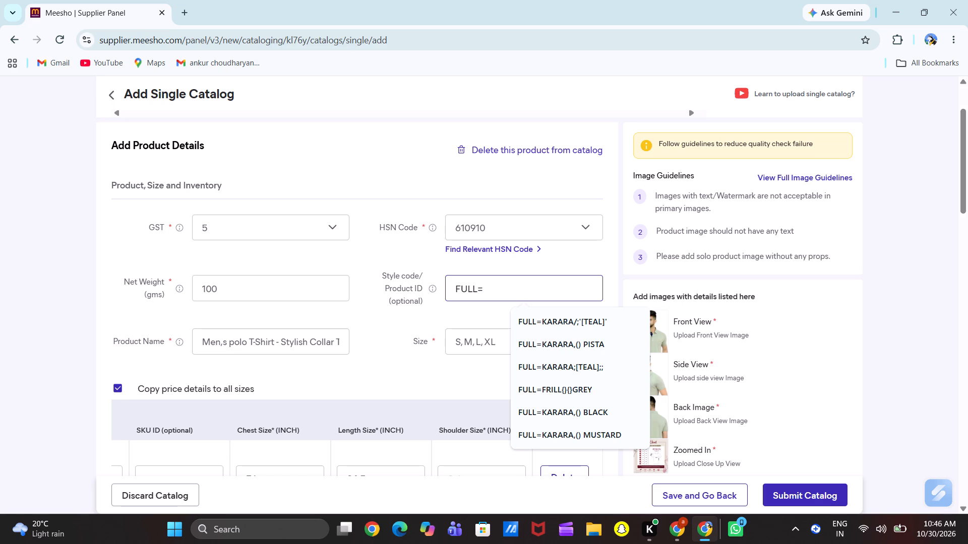
text(FRI)
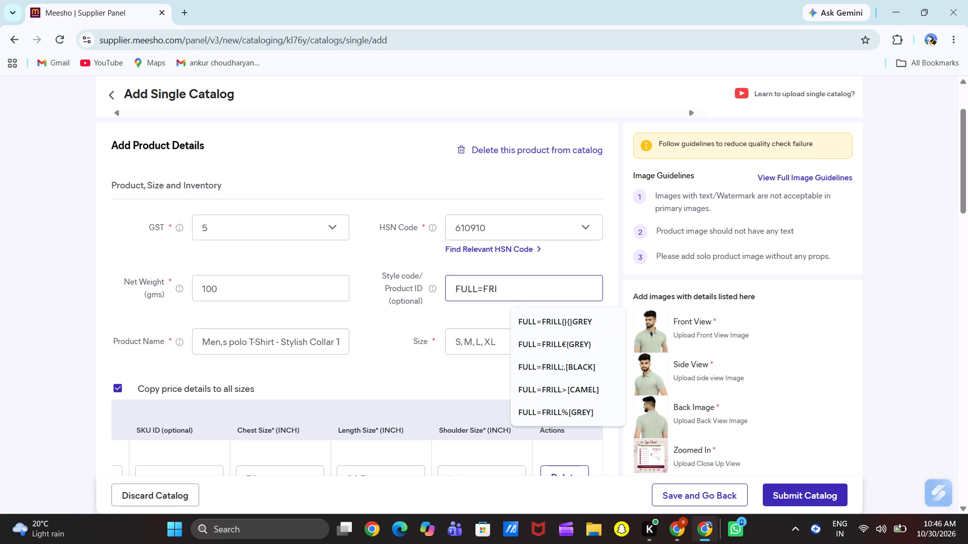
text(LL)
text(,L)
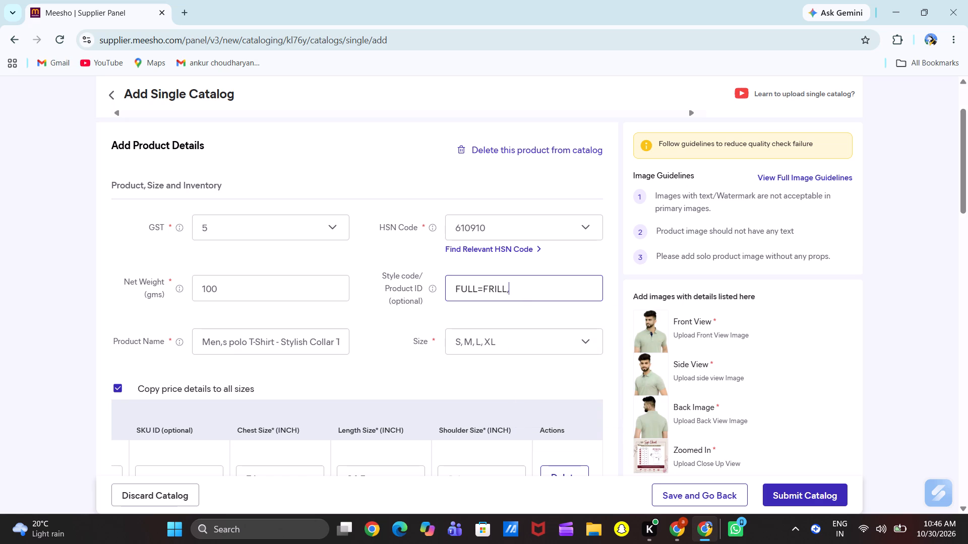
key(BackSpace)
key(bracketleft)
text(GREY)
key(bracketright)
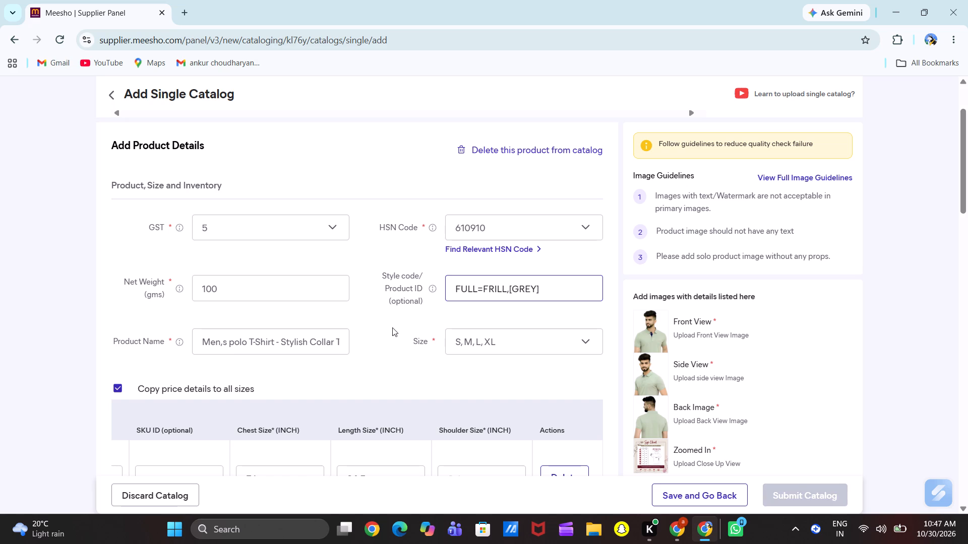
Set Product 3's Meesho price to 219 for all sizes.
scroll(392, 327, down, 3)
scroll(231, 332, right, 8)
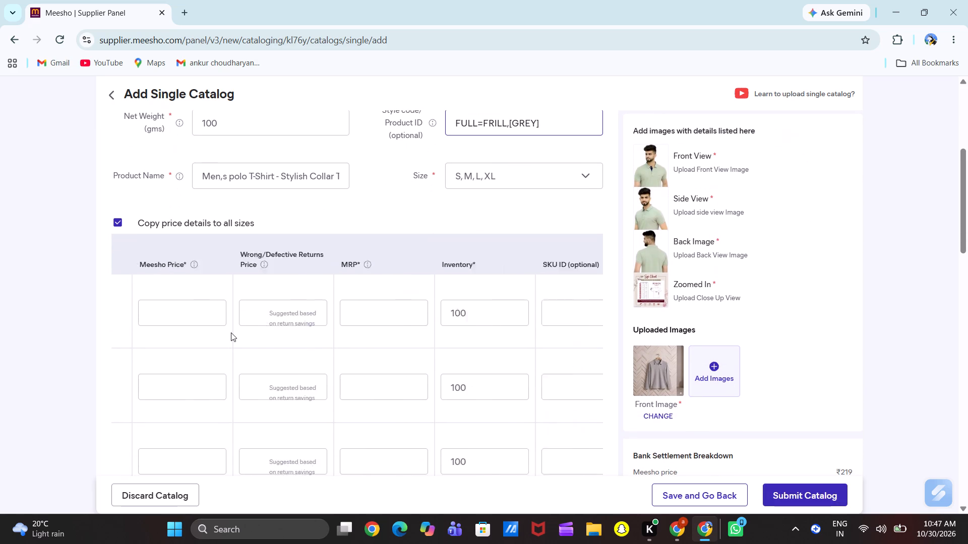
click(233, 310)
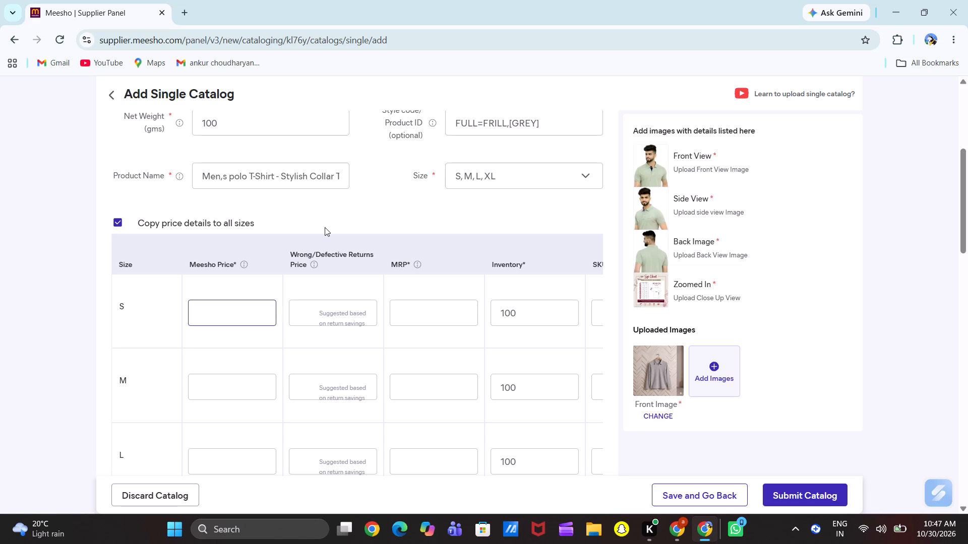
scroll(304, 210, up, 5)
click(231, 159)
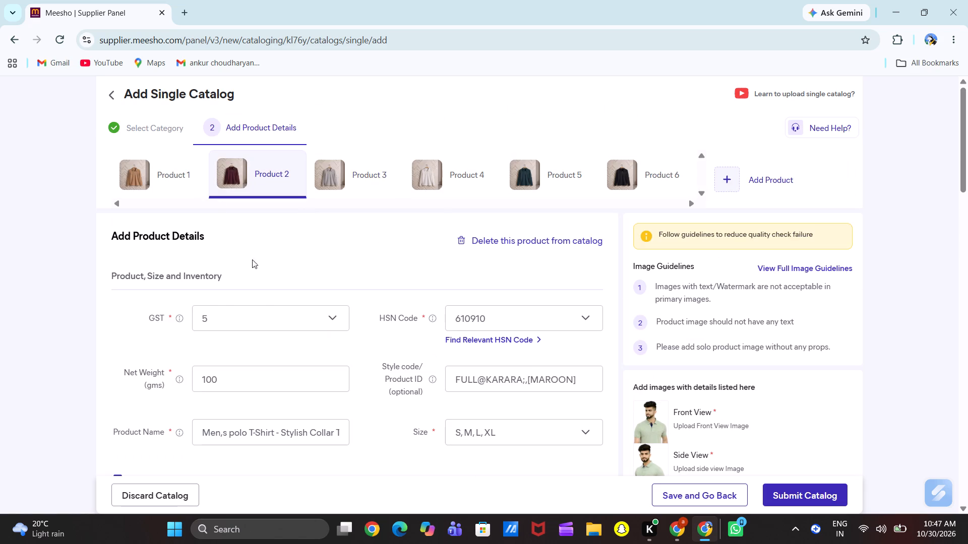
click(334, 160)
scroll(272, 393, down, 3)
click(227, 363)
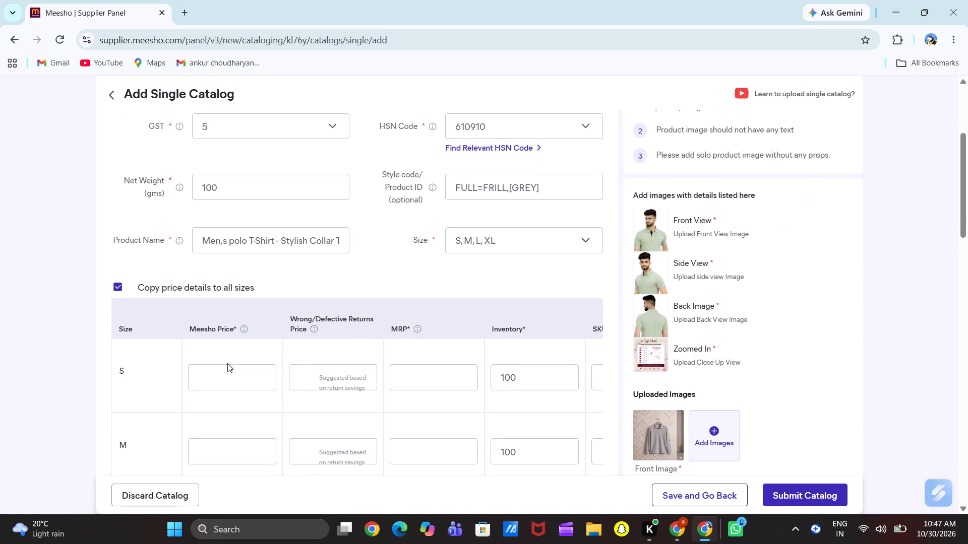
click(216, 380)
text(219)
Replace Product 3's suggested wrong/defective returns price with 218 for all sizes.
click(309, 380)
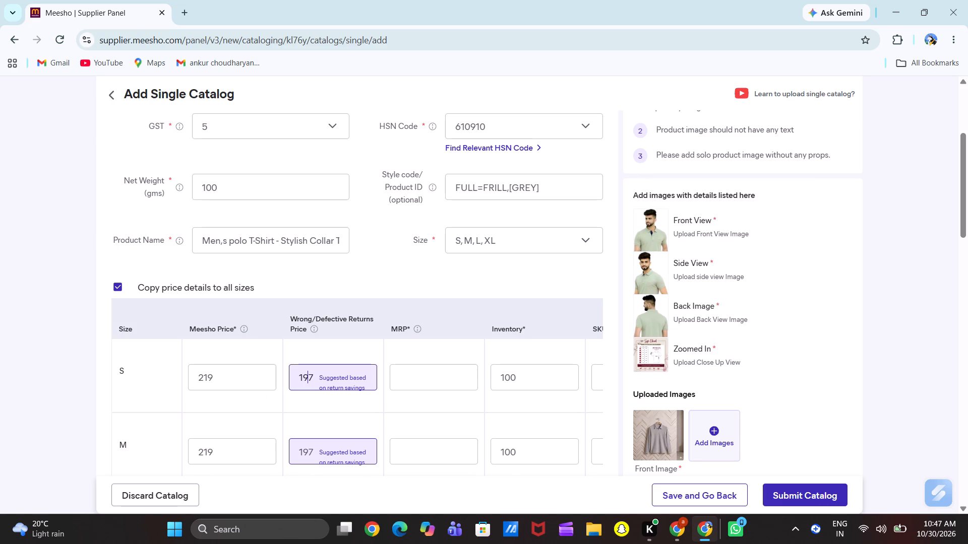
click(313, 378)
key(BackSpace)
key(BackSpace)
key(BackSpace)
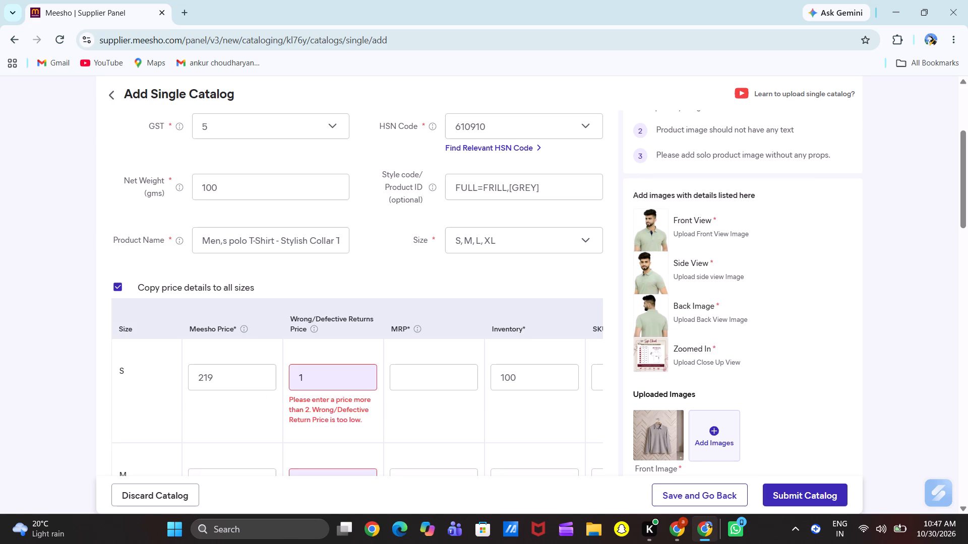
text(21)
key(8)
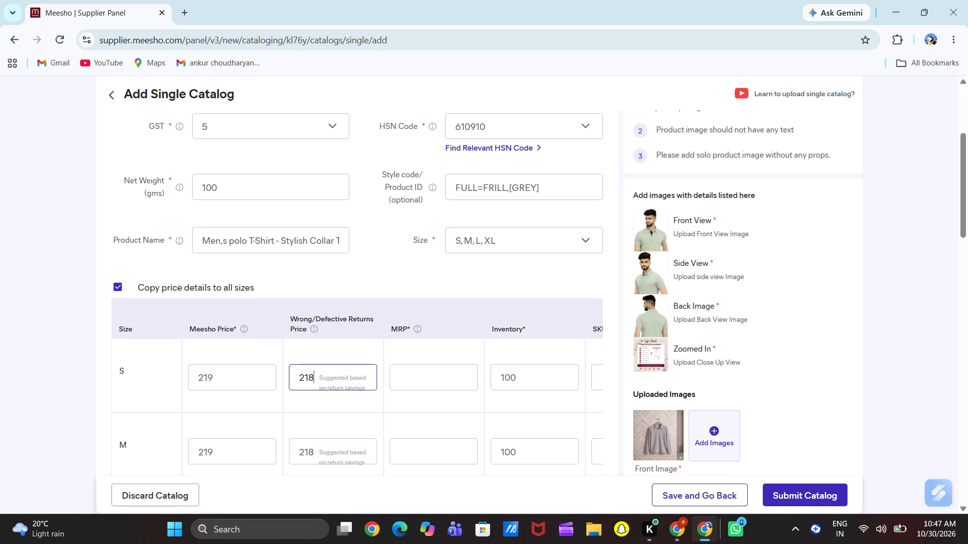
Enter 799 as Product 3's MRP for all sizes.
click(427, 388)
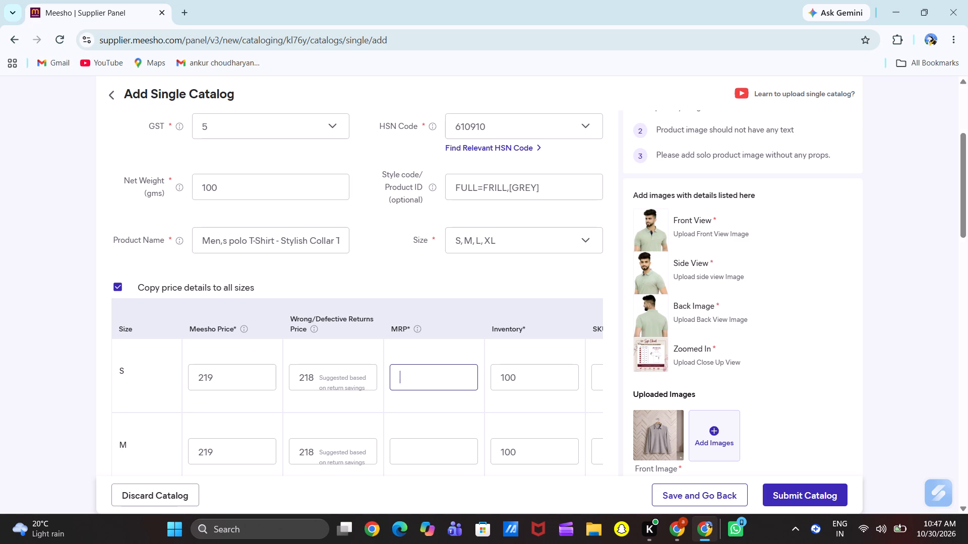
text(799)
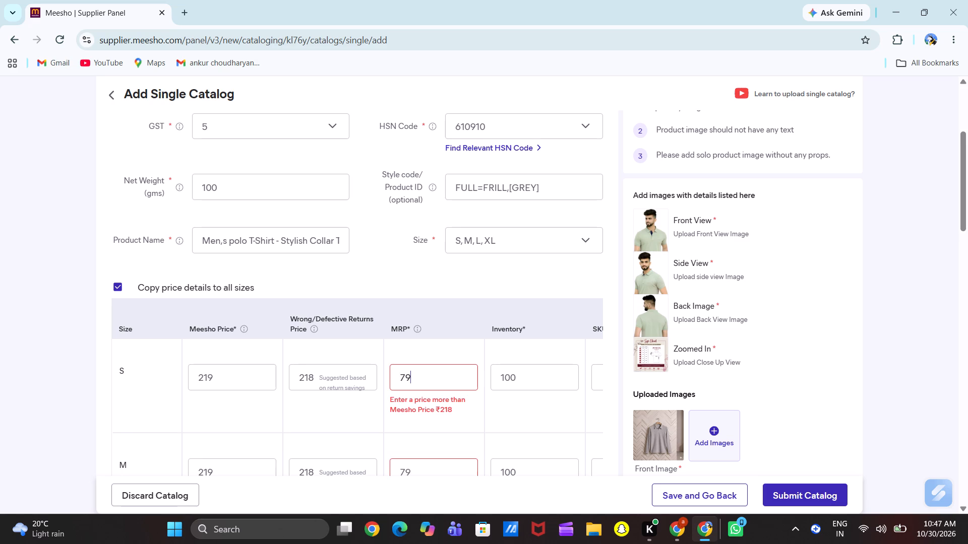
Look back at Product 2's details, and change Product 3's MRP to 899 for all sizes.
scroll(458, 256, up, 4)
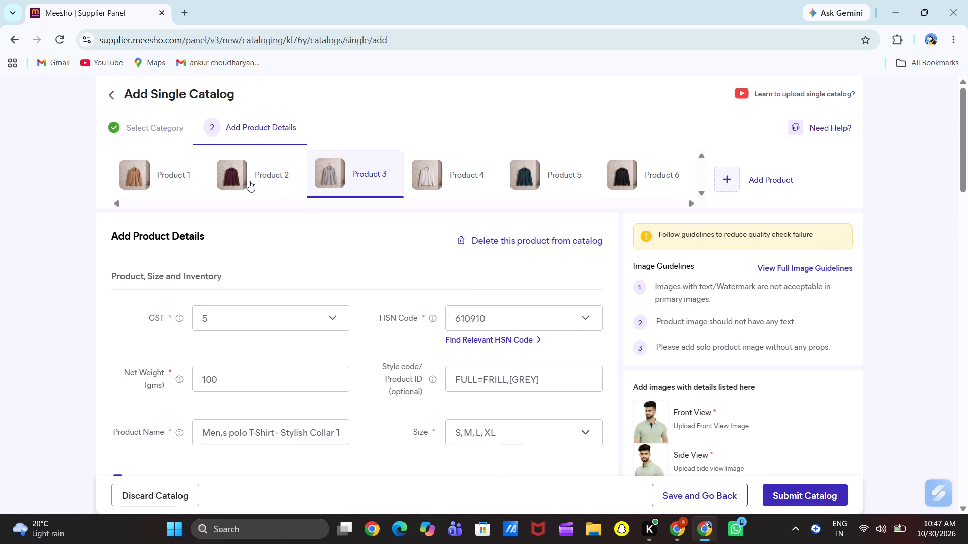
click(249, 181)
scroll(381, 294, down, 1)
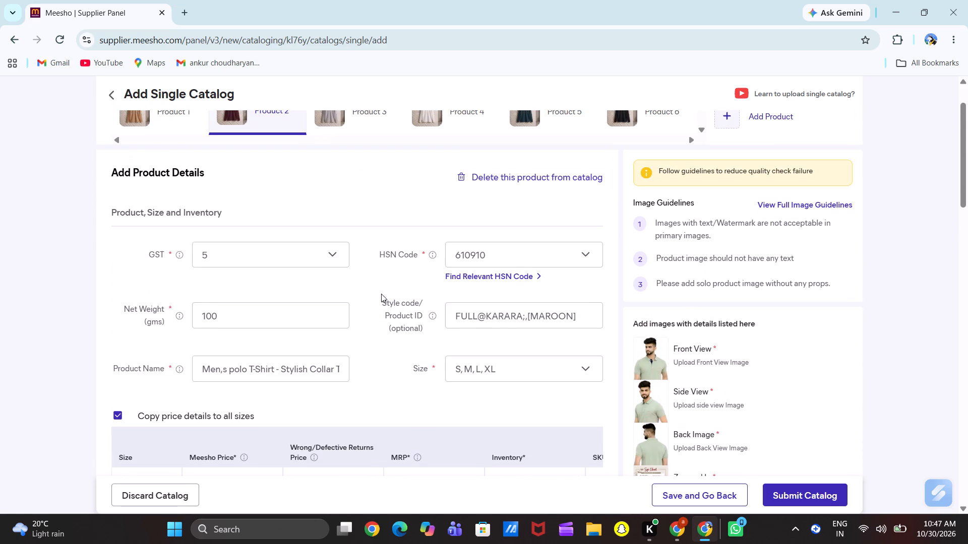
click(341, 120)
scroll(384, 335, down, 3)
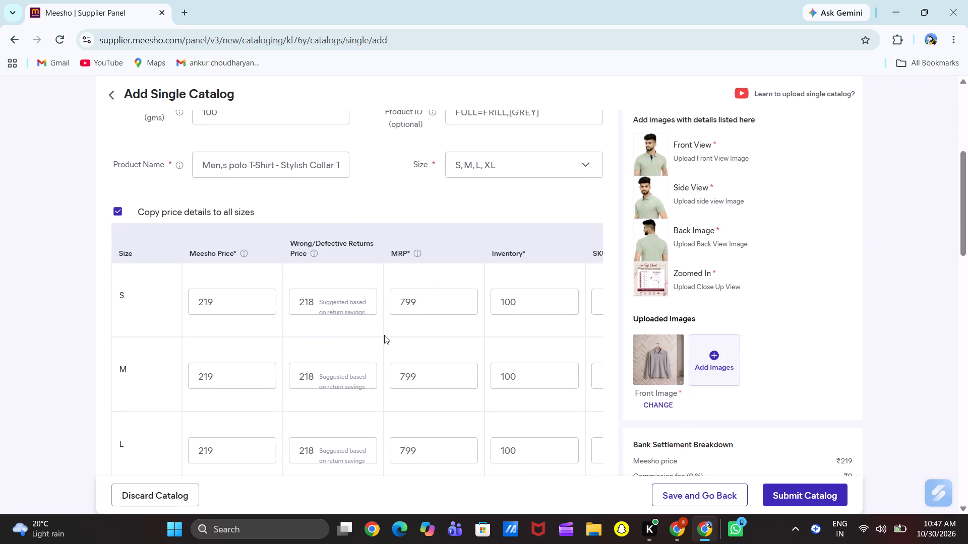
click(421, 316)
click(426, 310)
key(BackSpace)
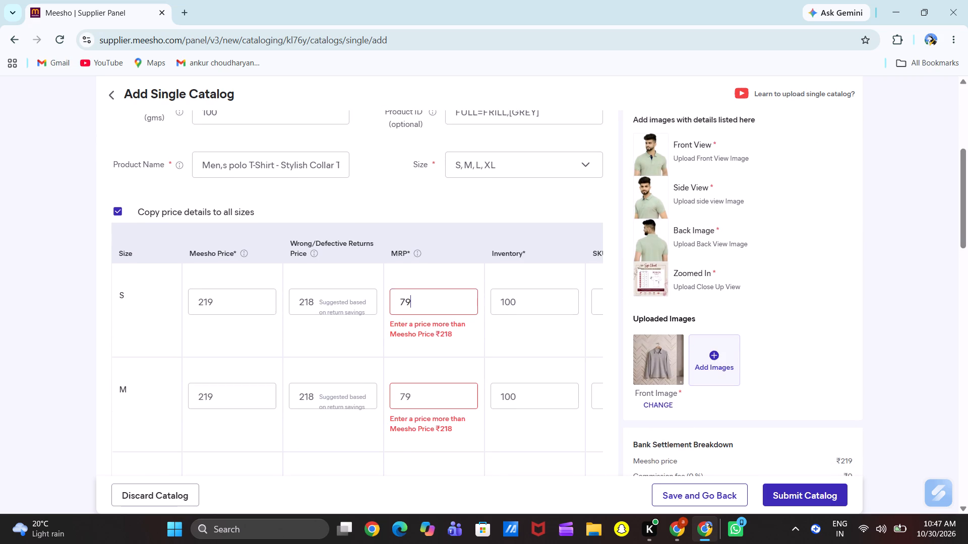
key(BackSpace)
key(BackSpace)
text(899)
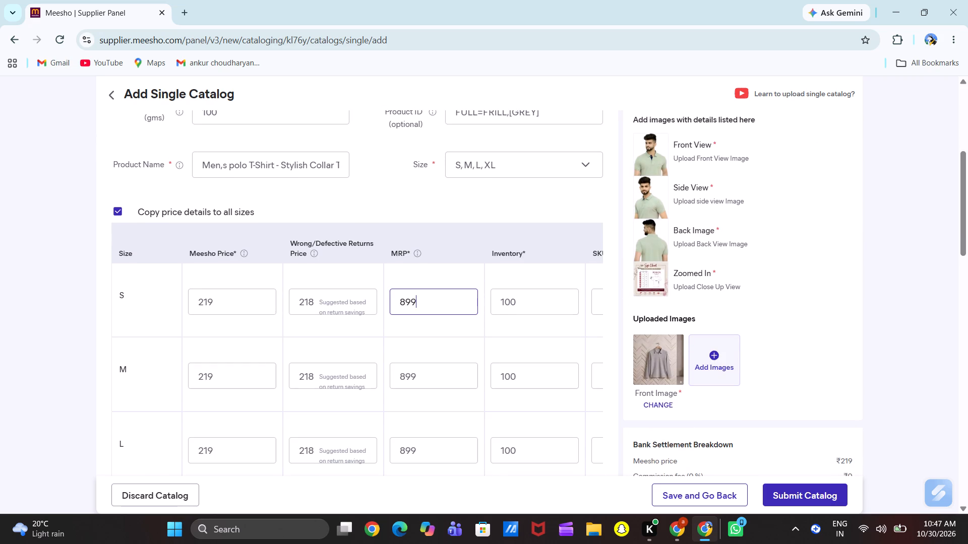
Set Product 3's shoulder size to 14.5 inches for size S and 15.5 inches for size M.
scroll(532, 317, left, 5)
click(540, 307)
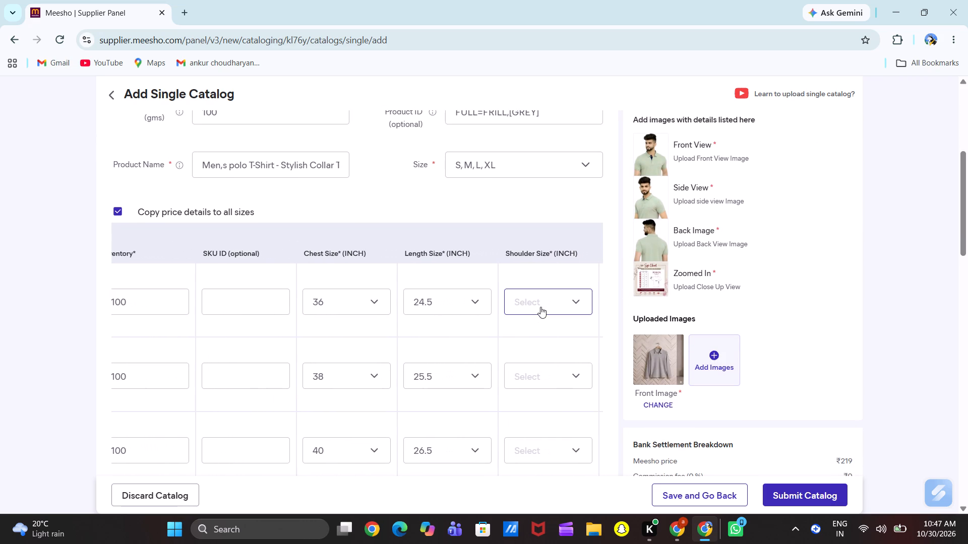
scroll(528, 399, down, 2)
click(528, 399)
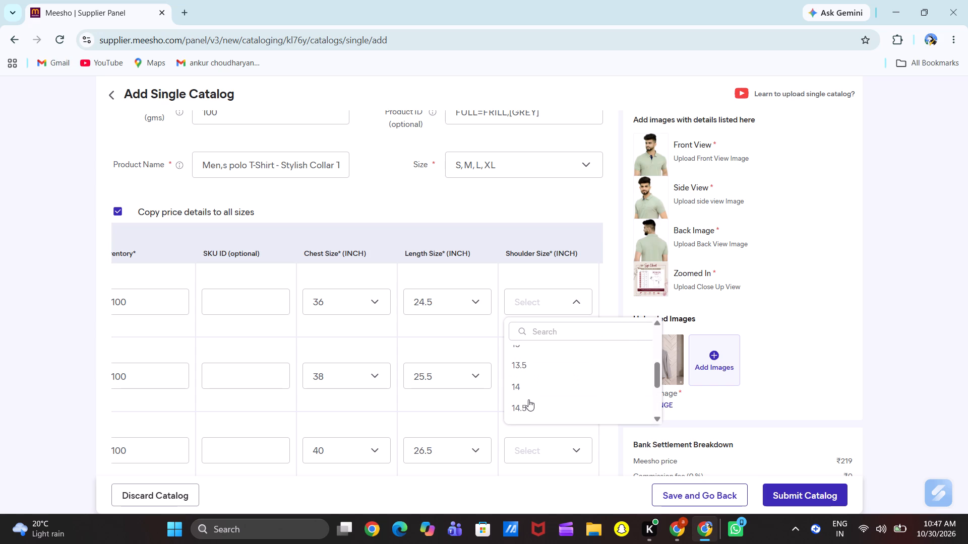
click(528, 378)
scroll(548, 441, down, 2)
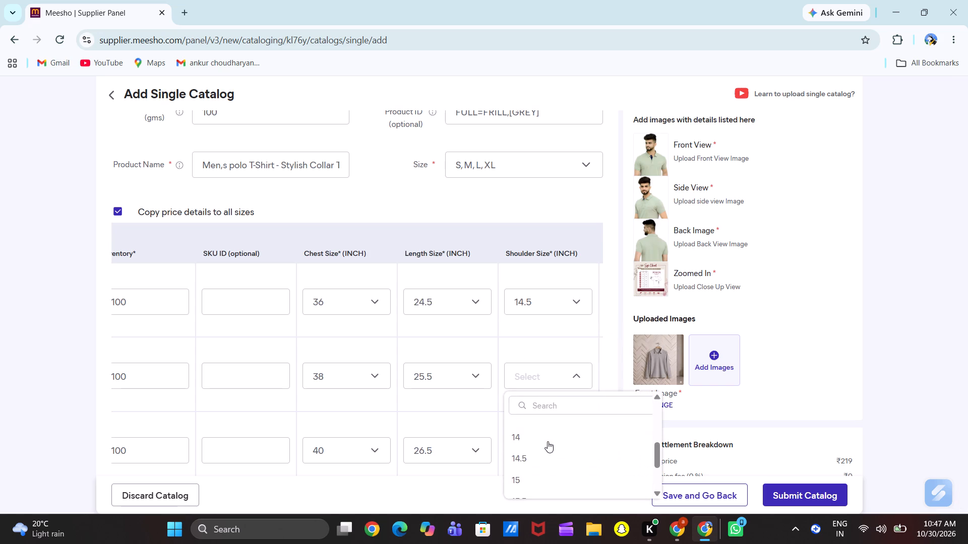
scroll(548, 441, down, 1)
click(548, 441)
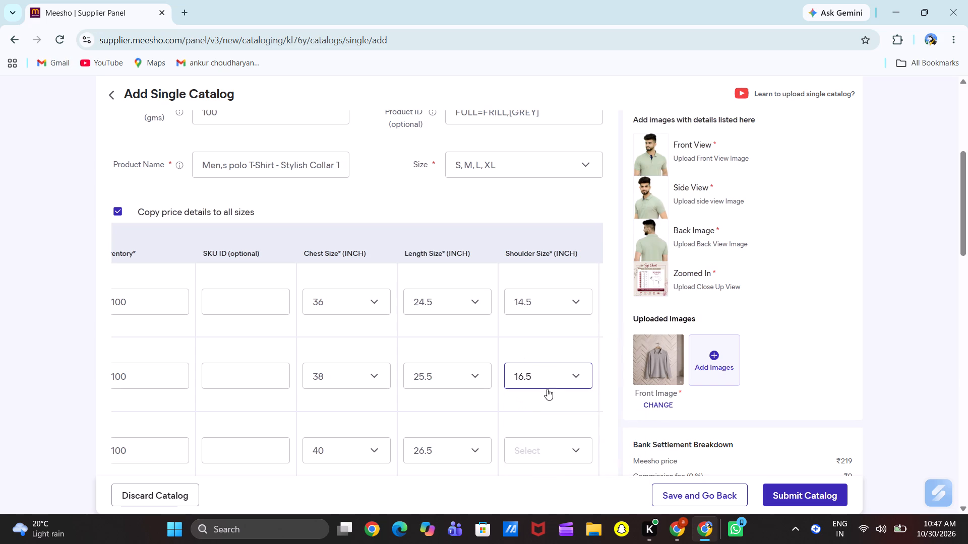
click(547, 374)
scroll(551, 453, down, 1)
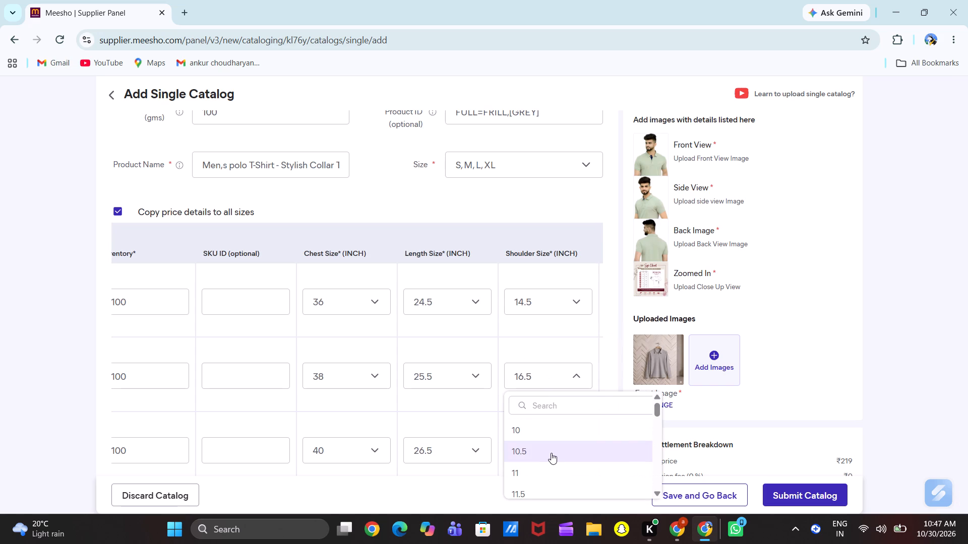
scroll(551, 453, down, 1)
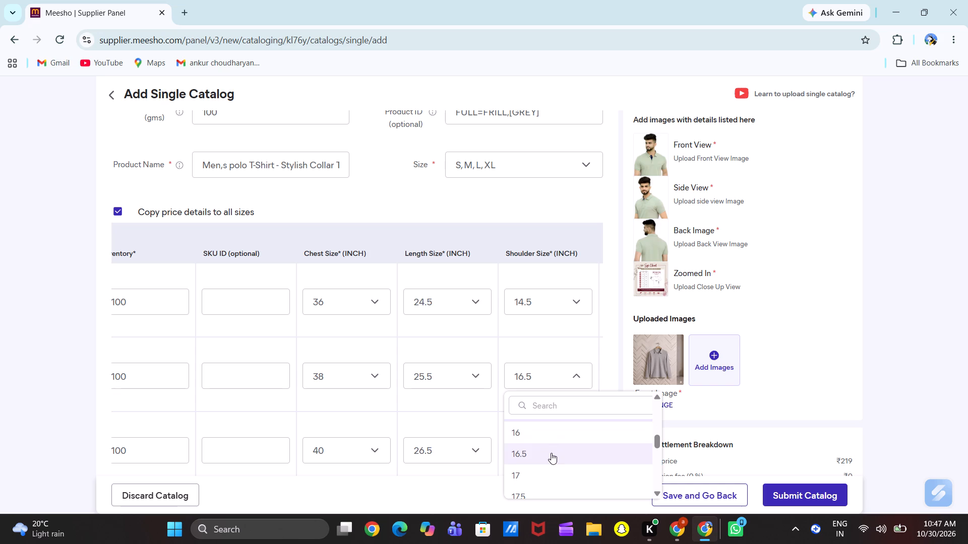
scroll(547, 442, up, 1)
click(547, 442)
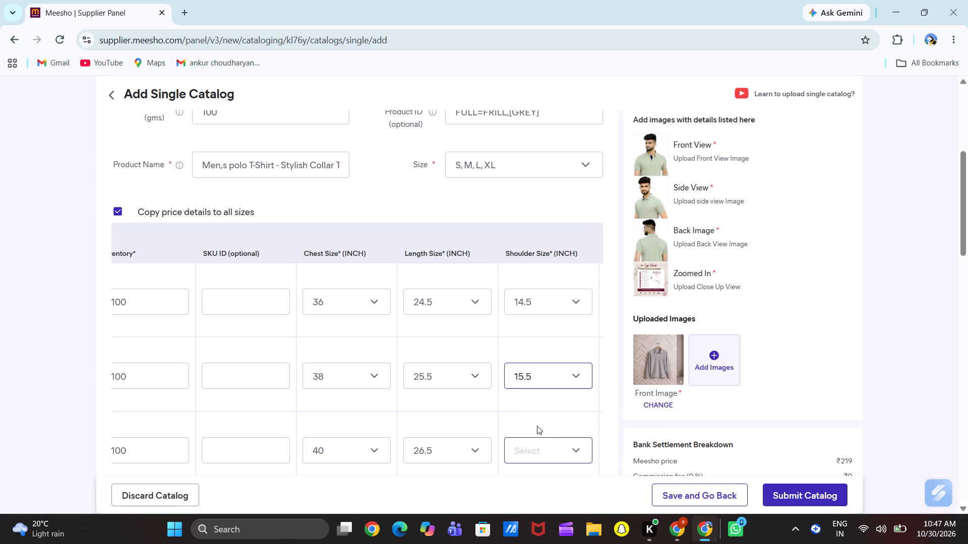
Set Product 3's shoulder size to 16.5 inches for size L and 17.5 inches for size XL.
scroll(559, 416, down, 1)
click(536, 362)
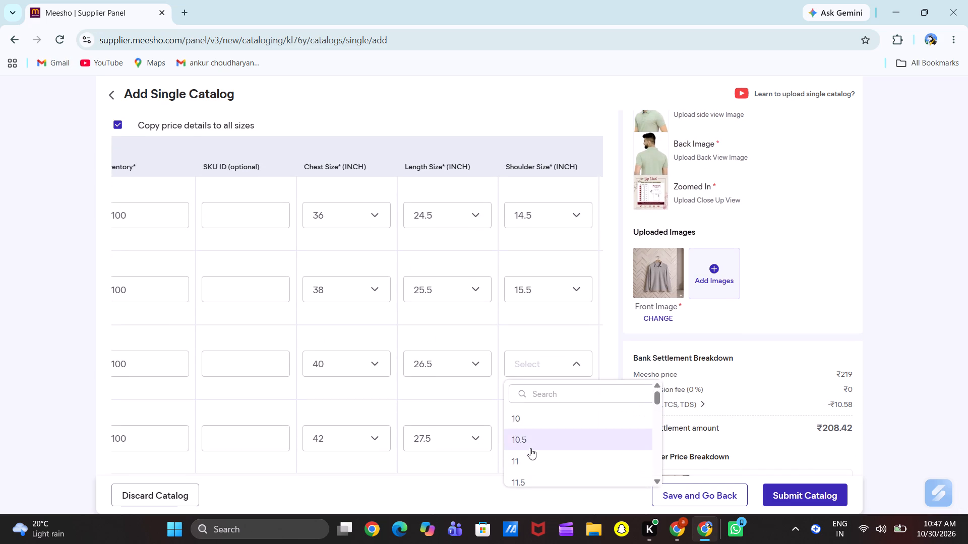
scroll(530, 448, down, 3)
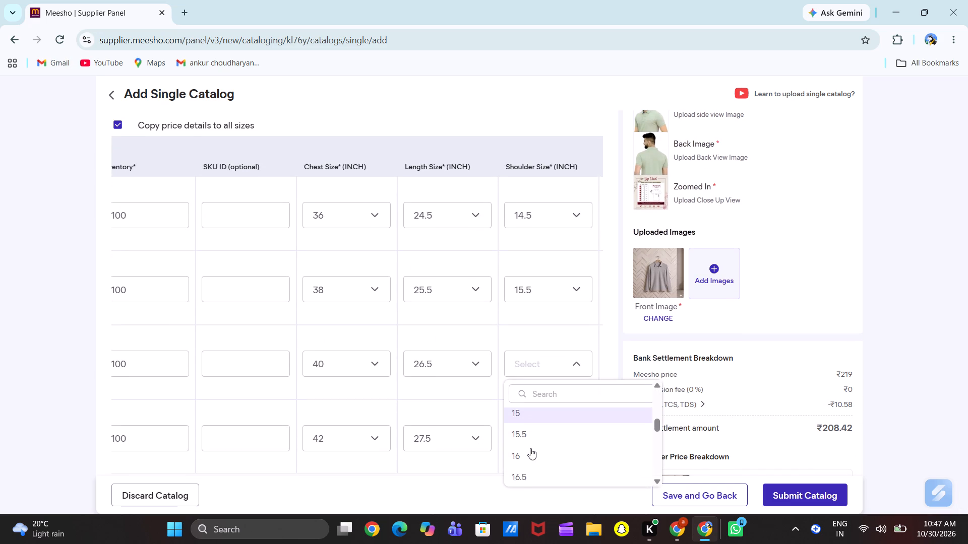
scroll(530, 448, down, 1)
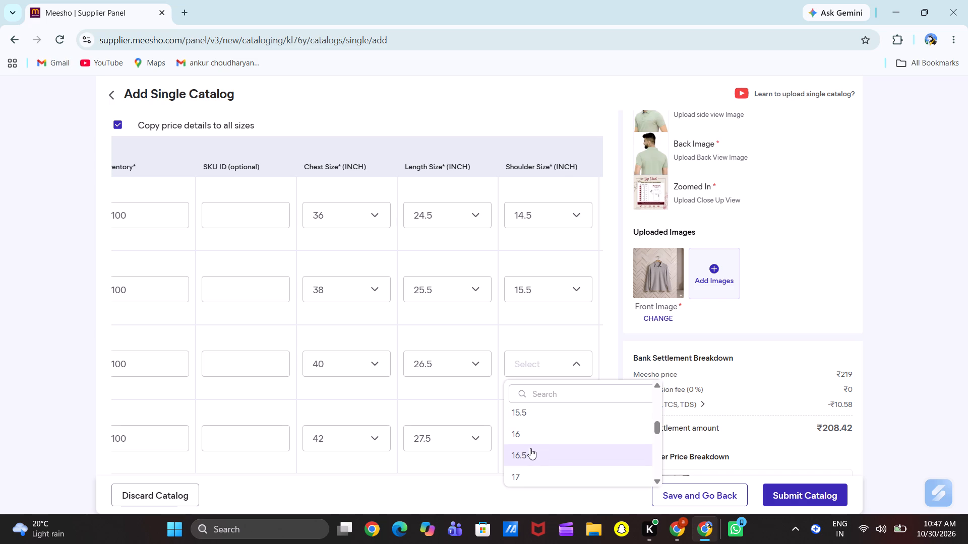
click(530, 448)
scroll(530, 448, down, 1)
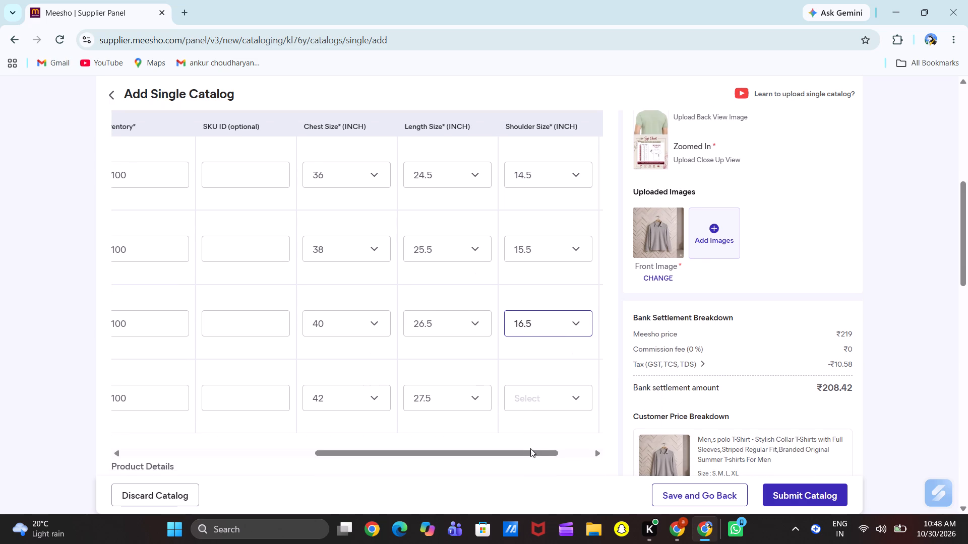
click(526, 401)
scroll(539, 461, down, 3)
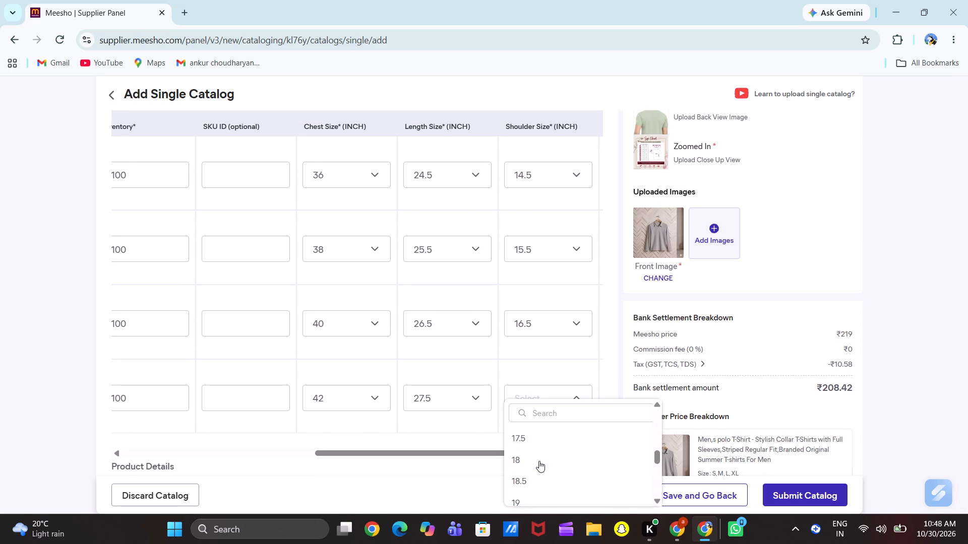
scroll(539, 461, down, 1)
click(539, 461)
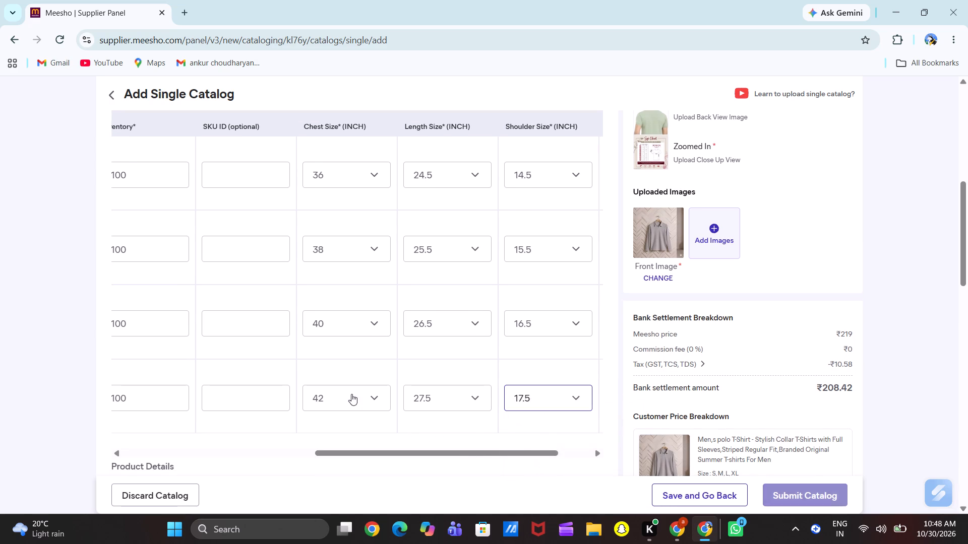
In Product 3's product details, set the color to Grey and the fabric to Cotton Blend.
scroll(351, 394, down, 4)
click(250, 275)
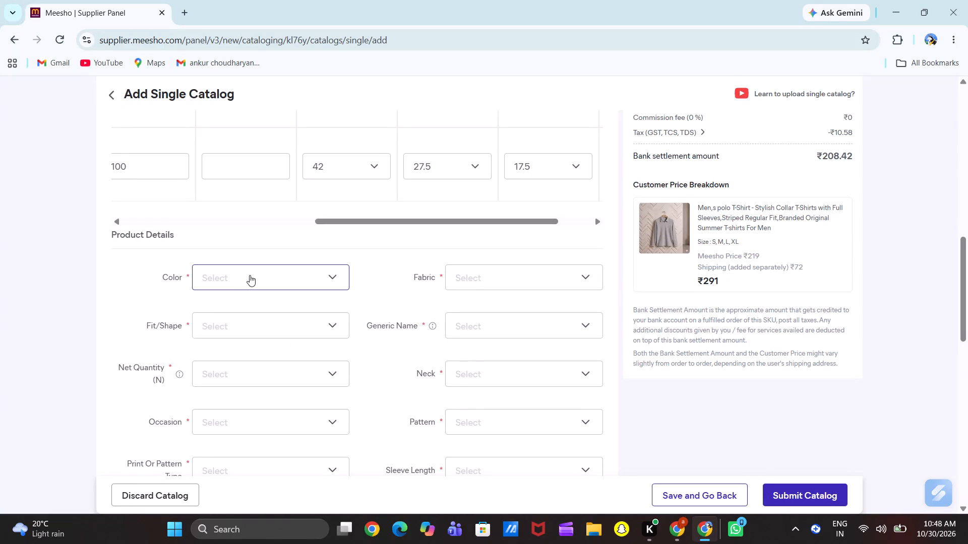
click(269, 316)
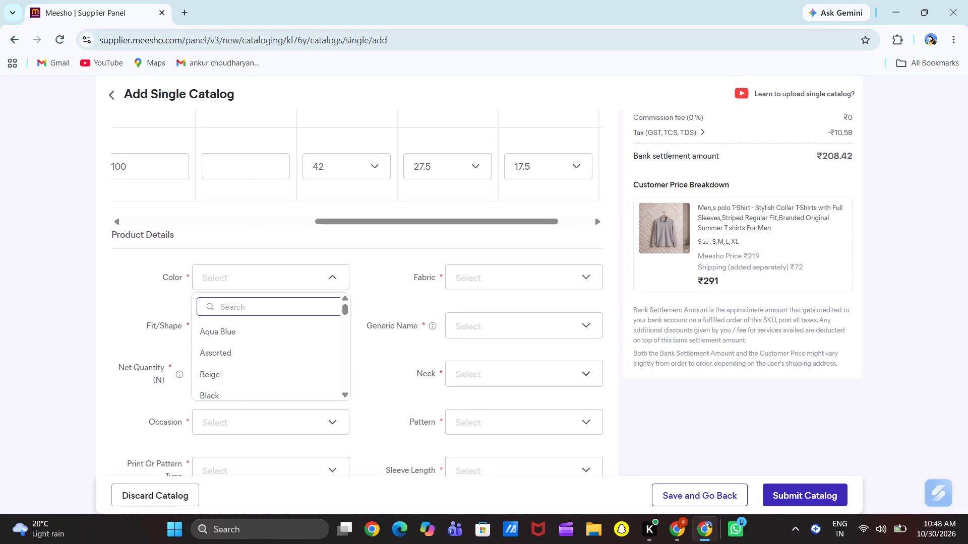
key(g)
key(r)
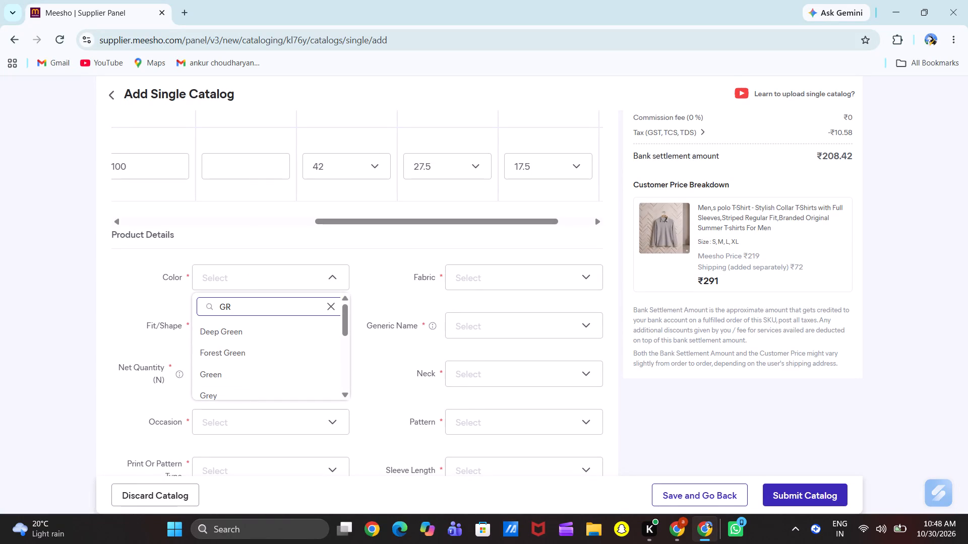
click(251, 387)
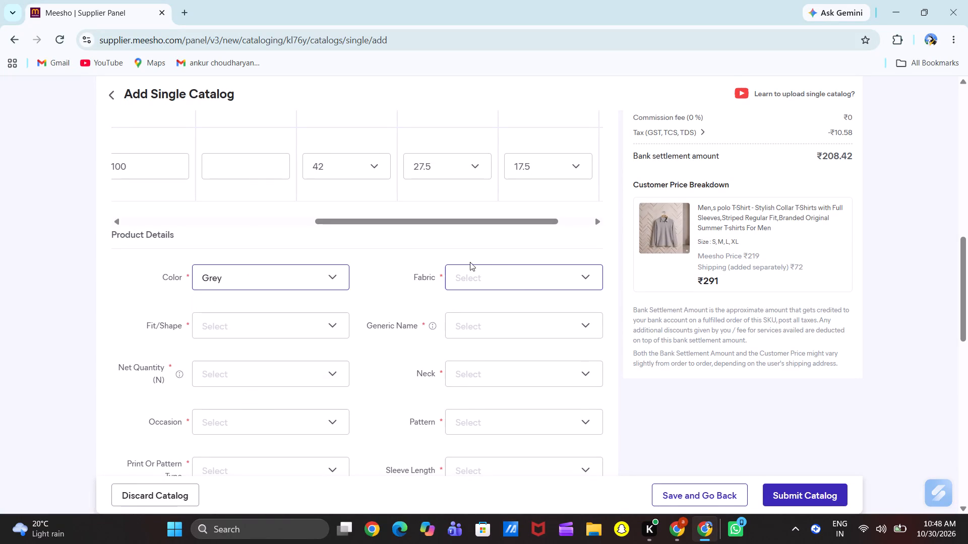
click(524, 275)
scroll(520, 368, down, 1)
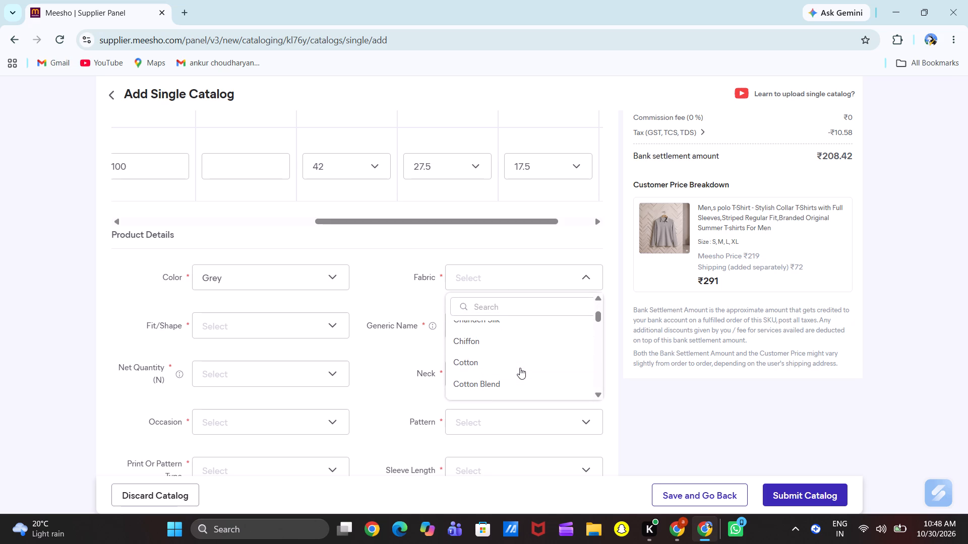
click(496, 384)
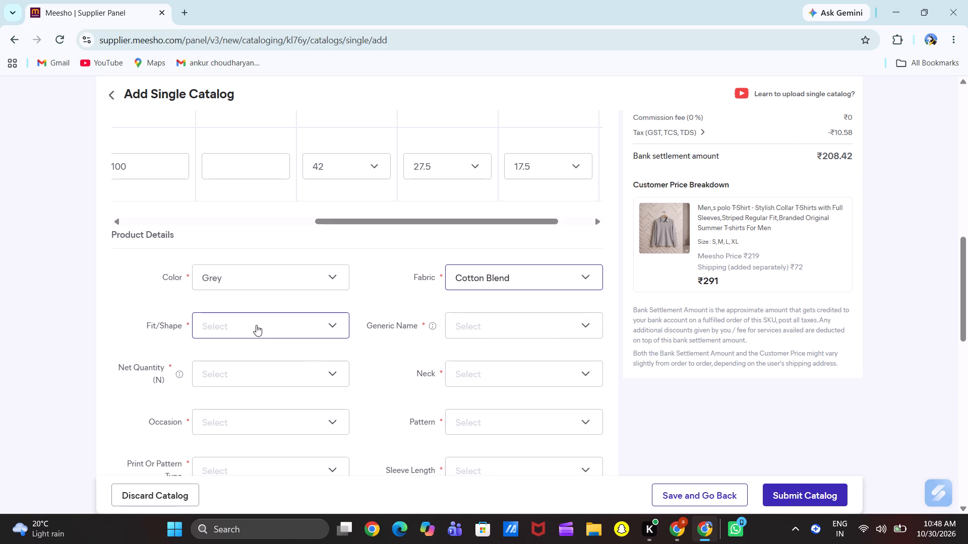
Set Product 3's fit/shape to Regular and its generic name to Tshirts.
click(248, 314)
scroll(269, 403, down, 1)
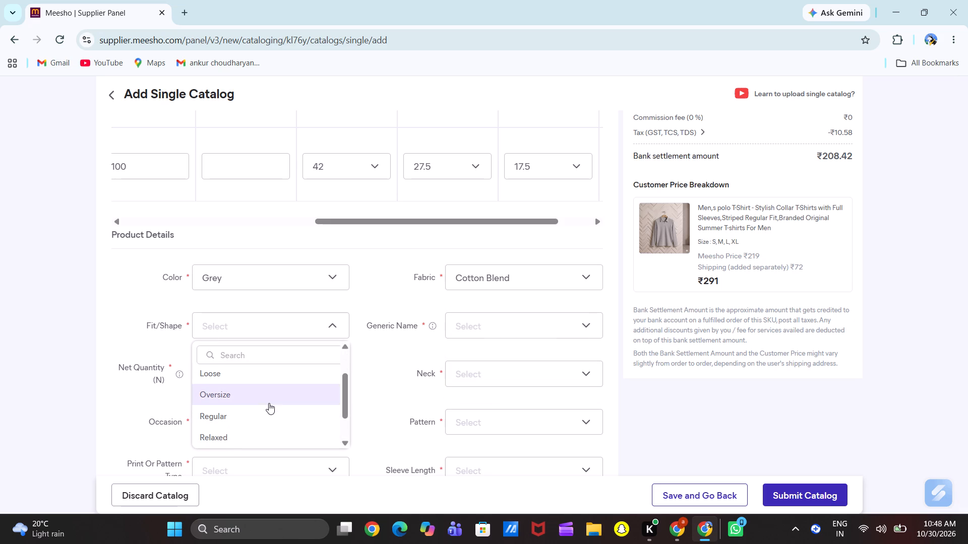
click(227, 415)
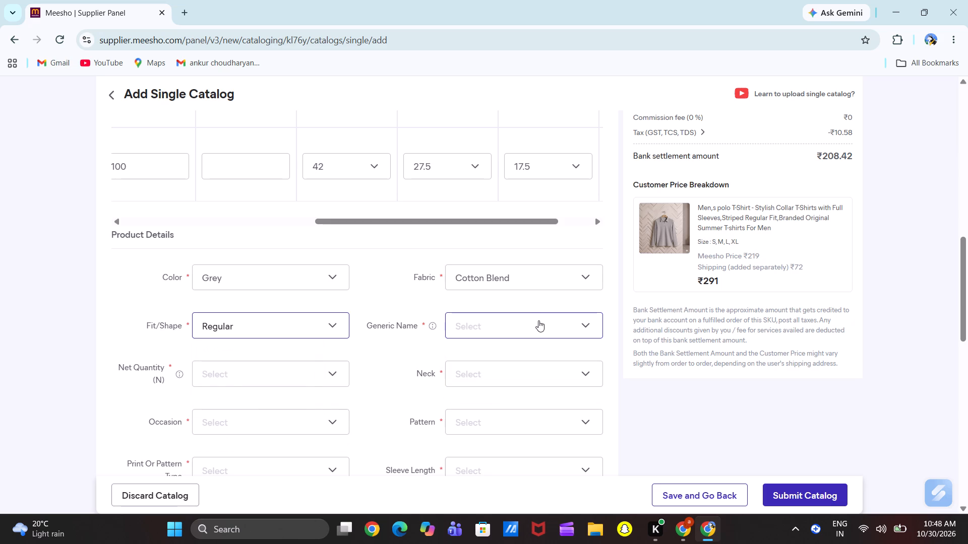
click(538, 320)
scroll(513, 415, down, 1)
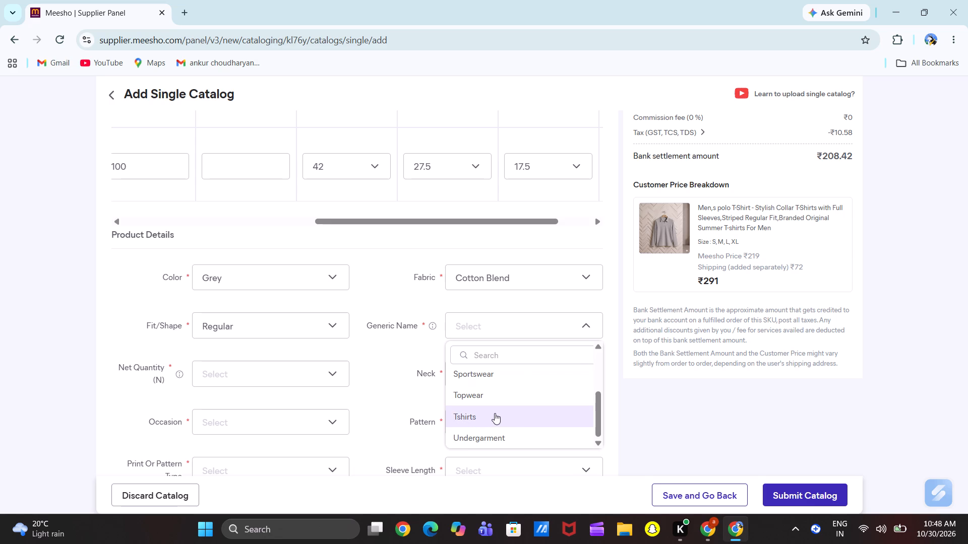
click(494, 413)
Set Product 3's net quantity to 1 and its neck to Polo.
click(287, 377)
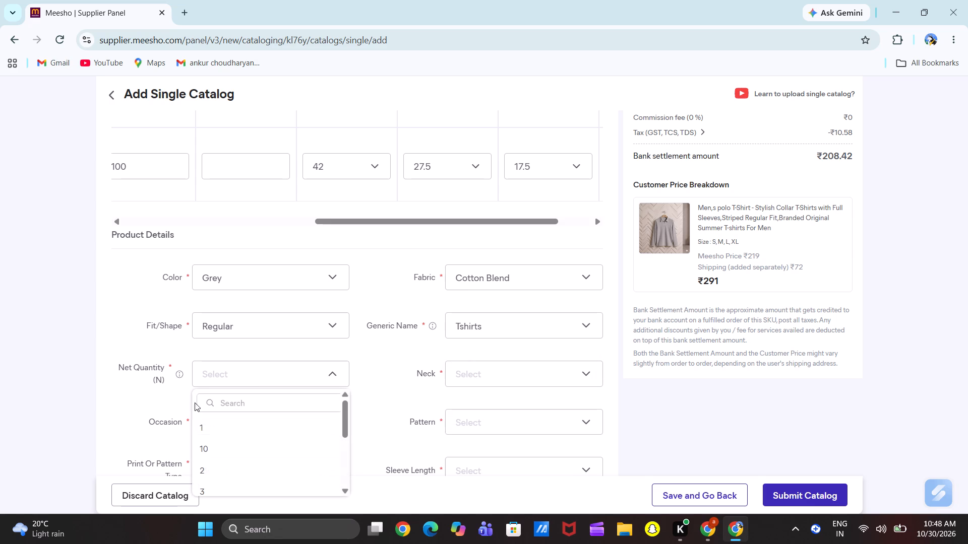
click(232, 419)
click(480, 381)
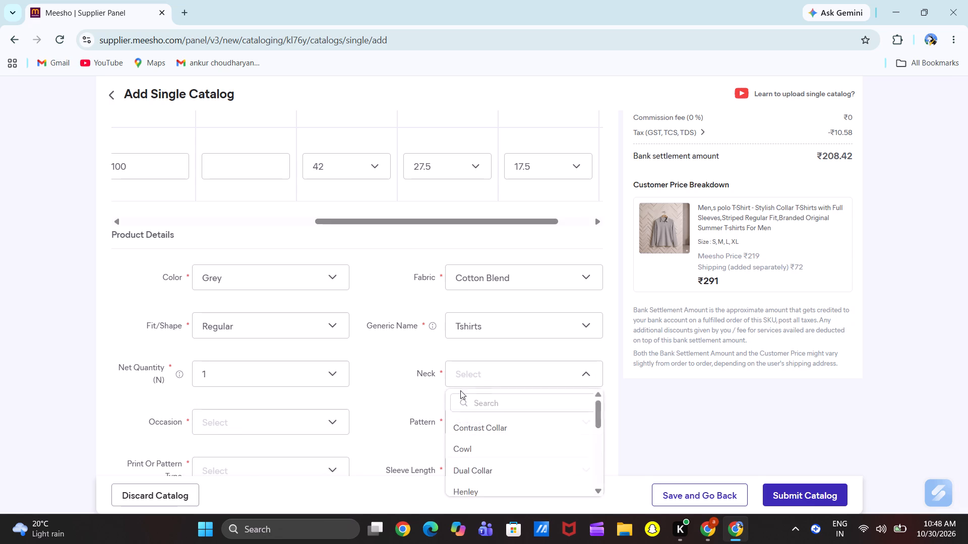
scroll(482, 455, down, 2)
click(482, 455)
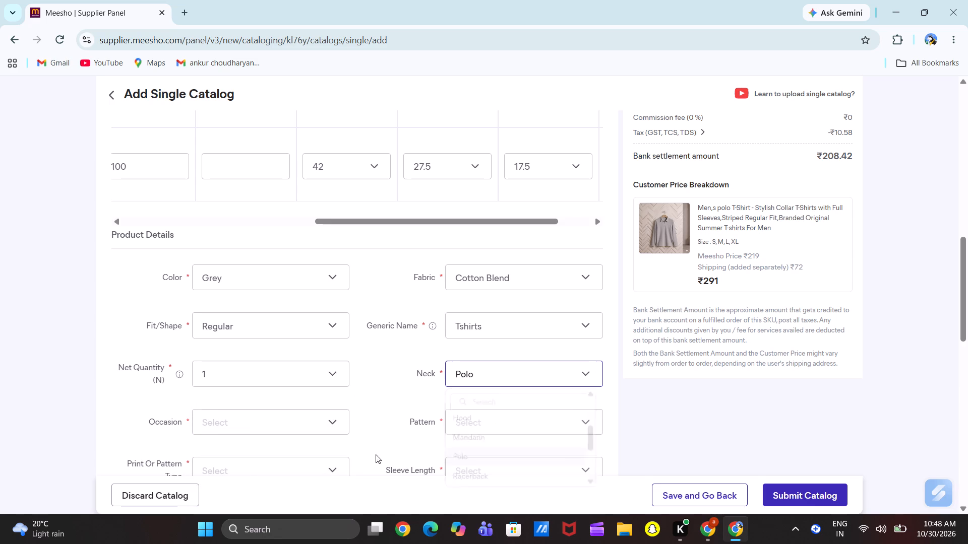
Set Product 3's occasion to Casual and its pattern to Solid.
click(270, 431)
click(241, 465)
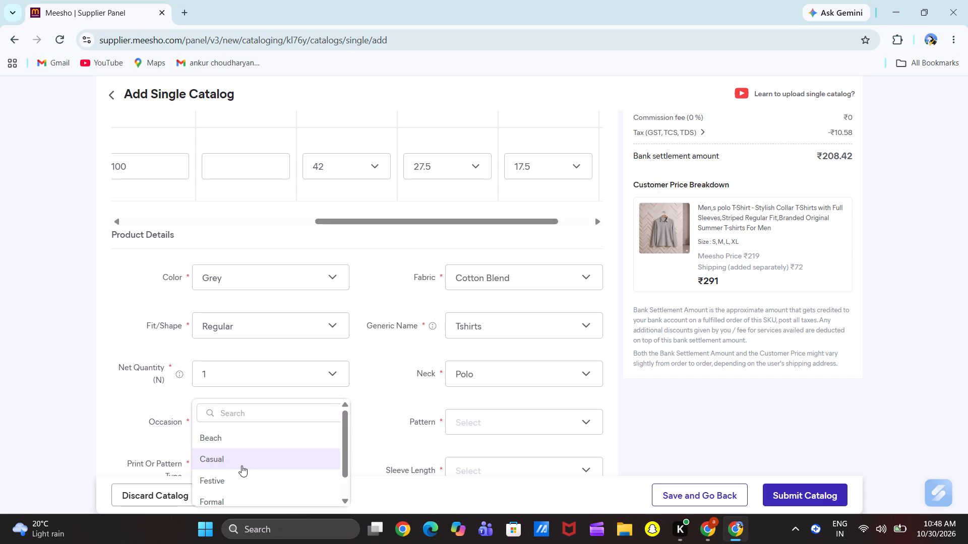
click(476, 429)
scroll(480, 481, down, 1)
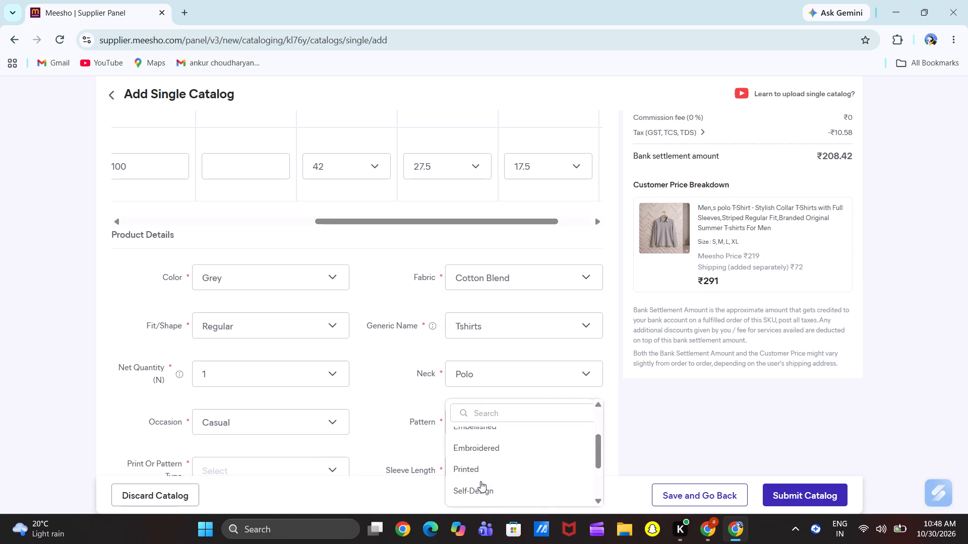
scroll(480, 481, down, 1)
click(480, 481)
Set Product 3's print or pattern type to Solid and choose the first offered sleeve length.
scroll(379, 453, down, 1)
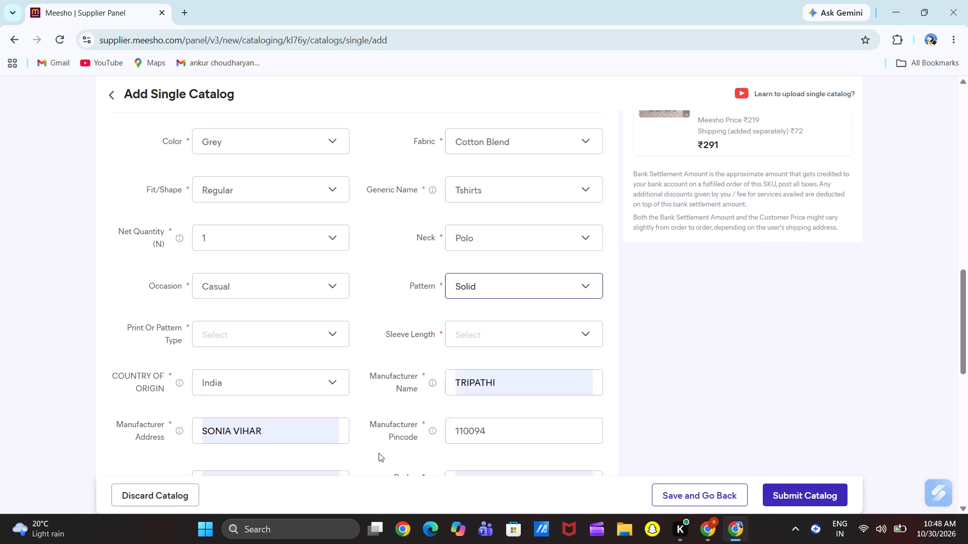
scroll(379, 453, down, 1)
click(255, 305)
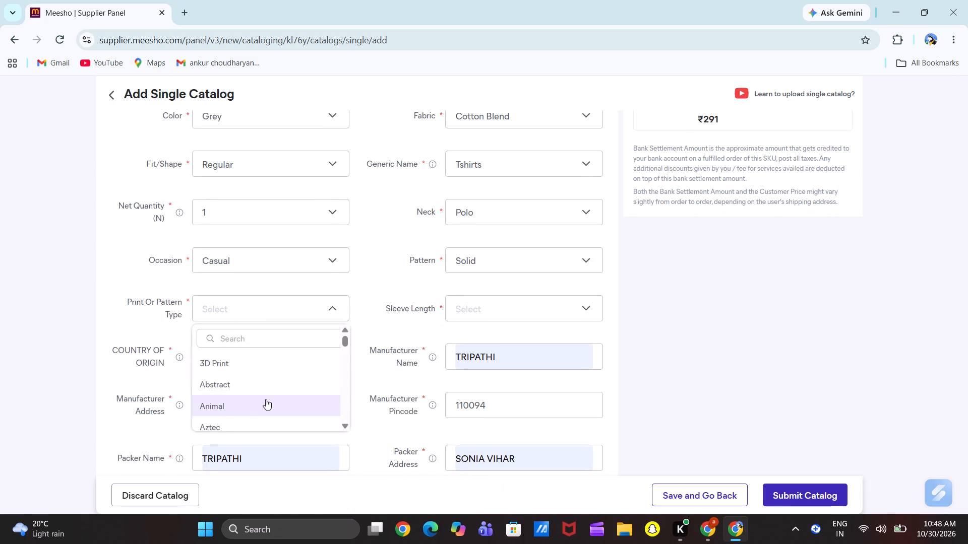
scroll(261, 389, down, 3)
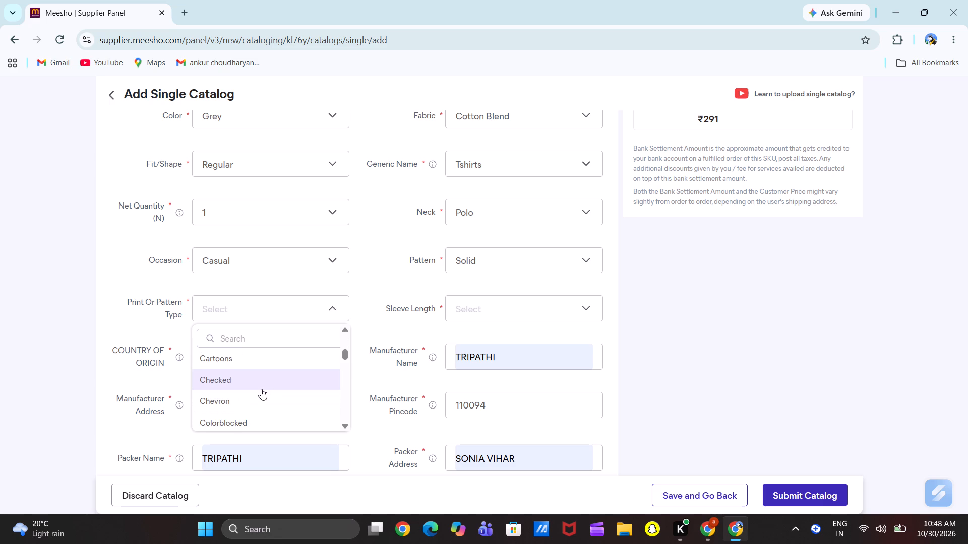
scroll(261, 389, down, 3)
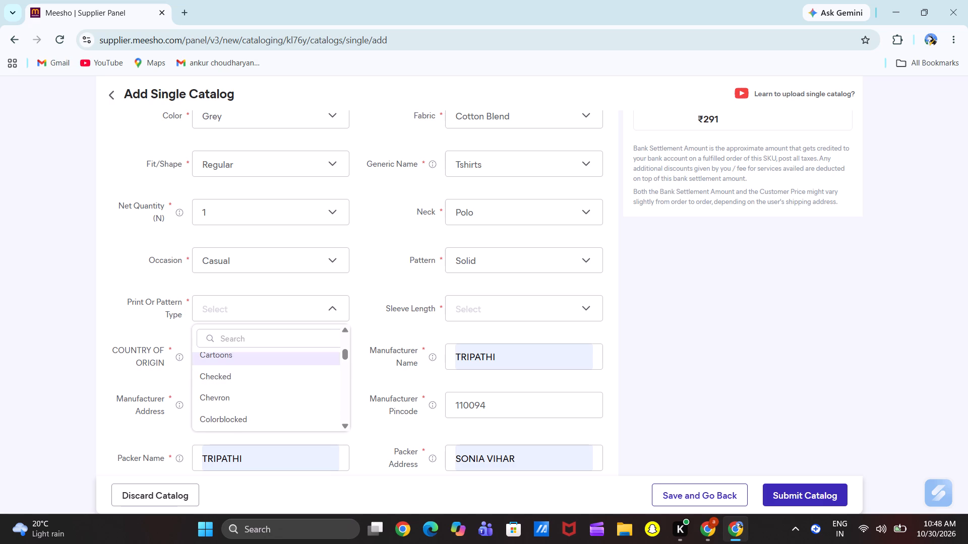
click(255, 334)
text(SO)
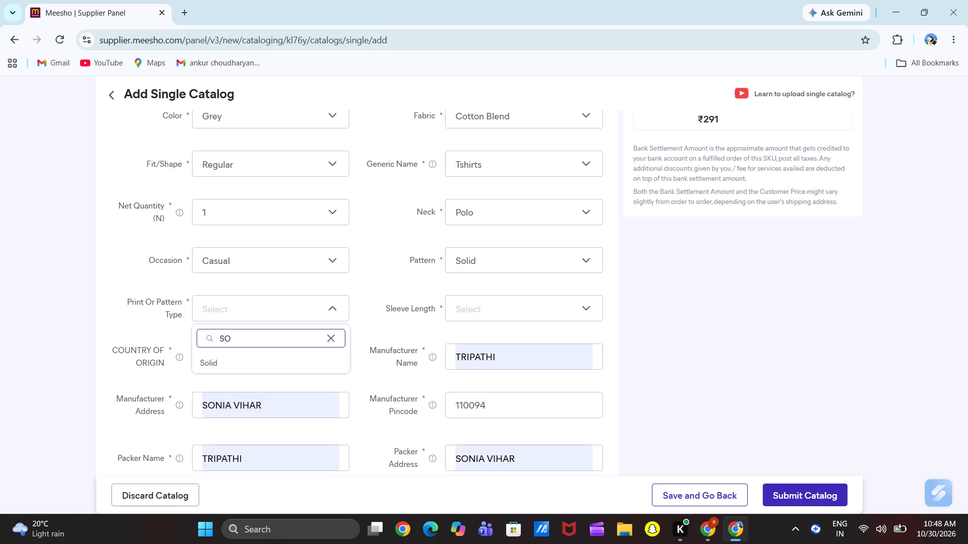
click(283, 360)
click(480, 314)
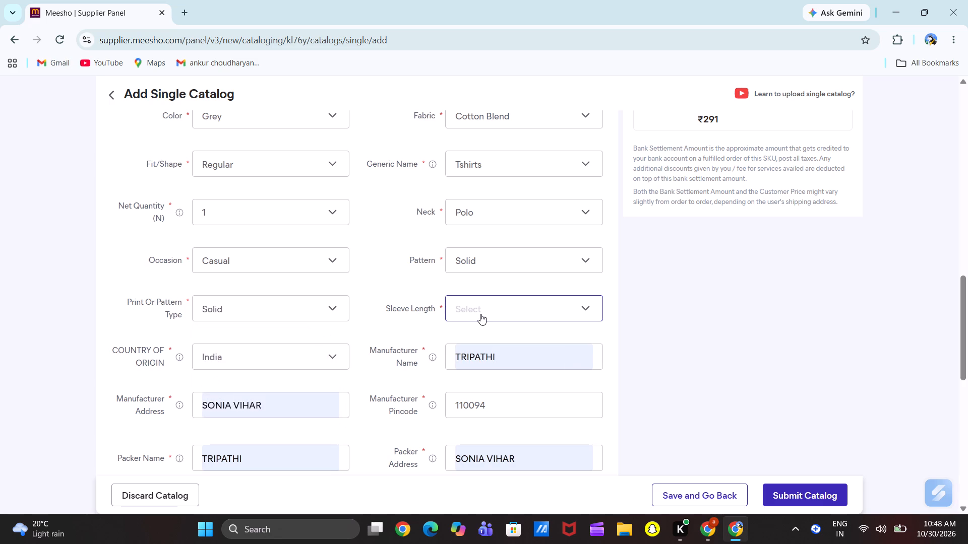
click(486, 364)
In Product 3's other attributes, set the length to Regular and the number of pockets to No Pocket.
scroll(376, 374, down, 4)
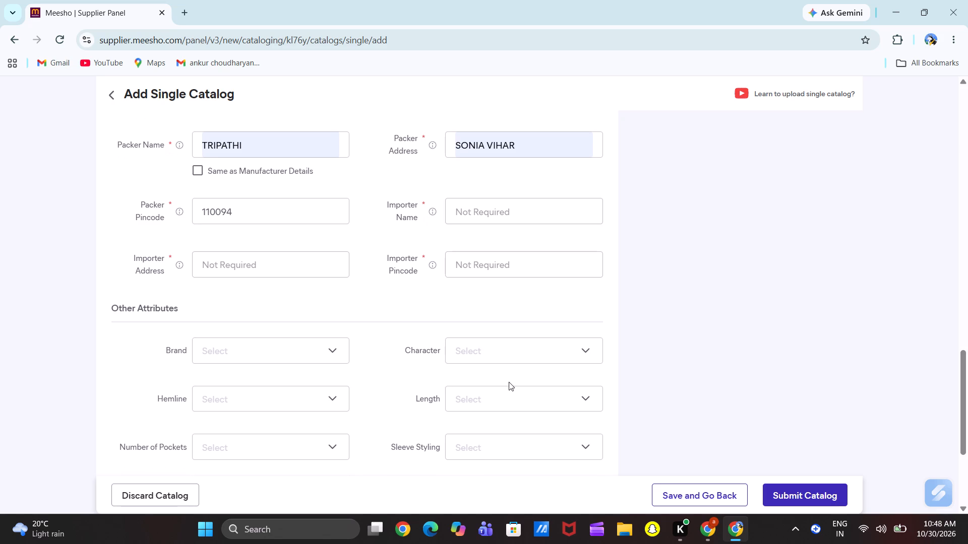
click(528, 397)
click(486, 488)
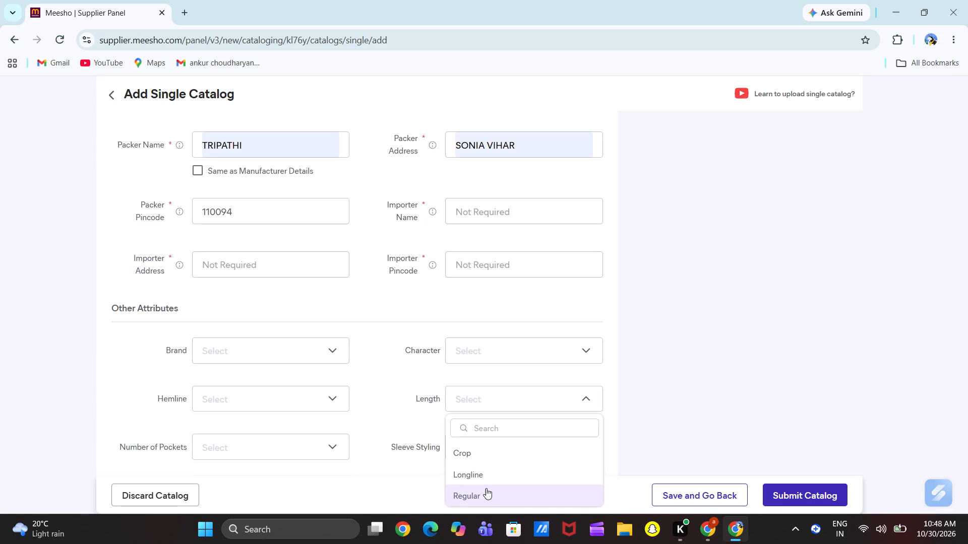
click(238, 448)
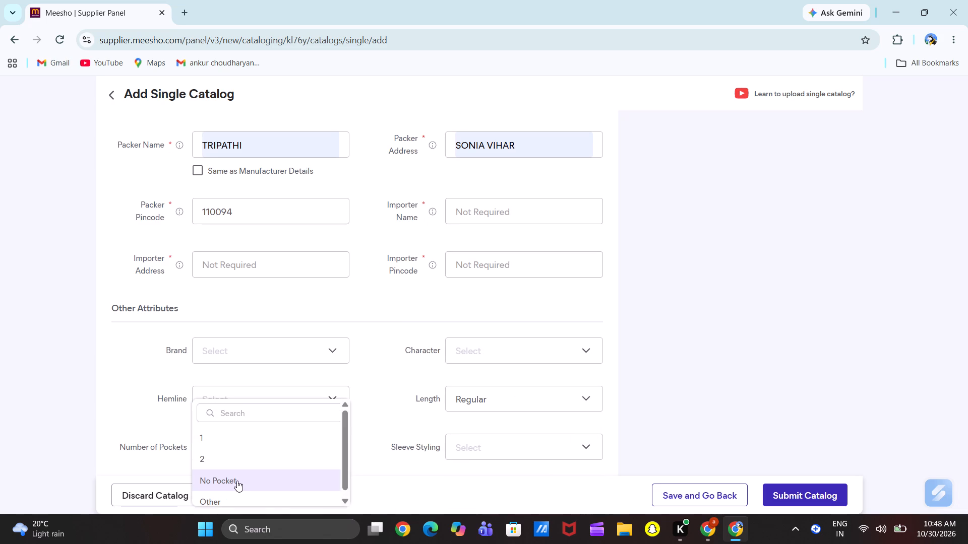
click(237, 481)
Set Product 3's style to Korean.
scroll(231, 385, down, 1)
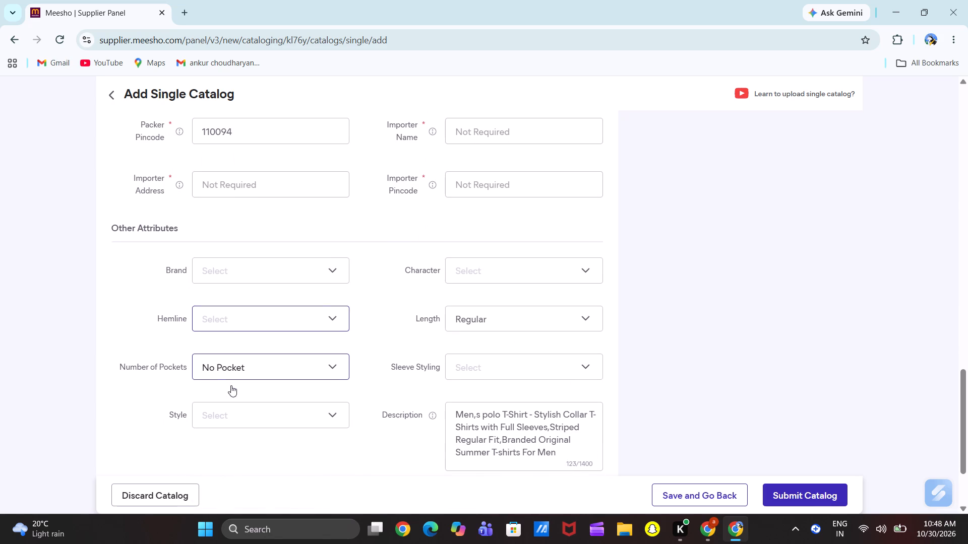
scroll(231, 385, down, 1)
click(248, 409)
click(276, 486)
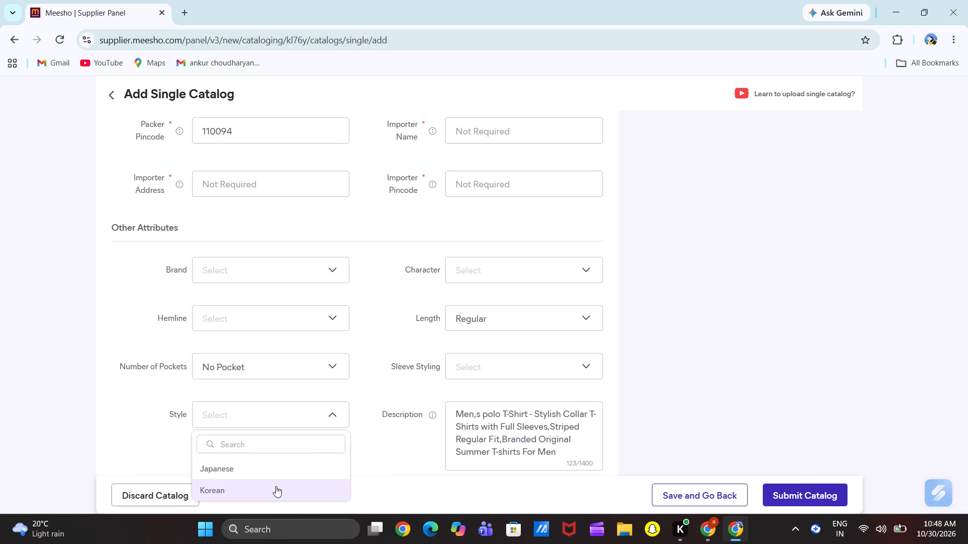
Switch to Product 4 and enter the style code FULL=KARARA;;[WHITE].
scroll(378, 364, up, 10)
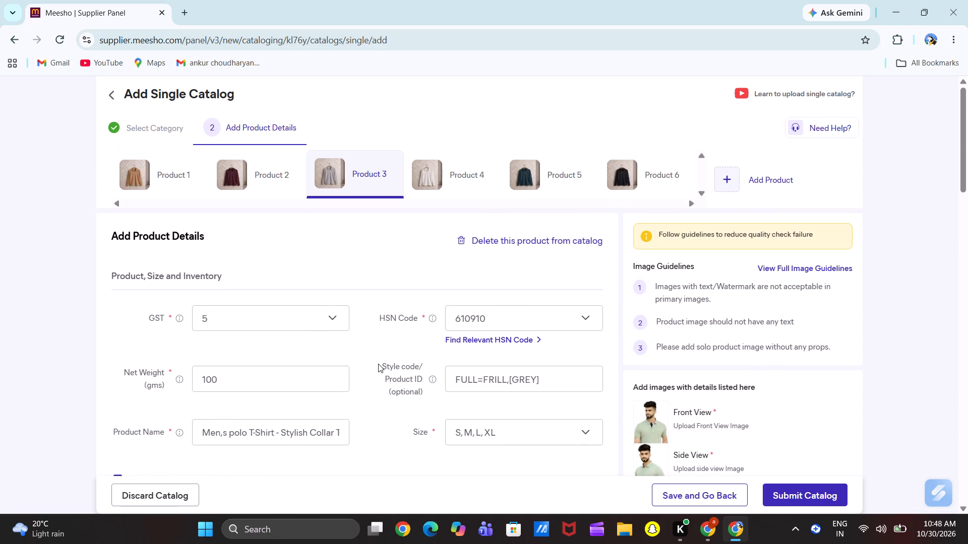
click(435, 185)
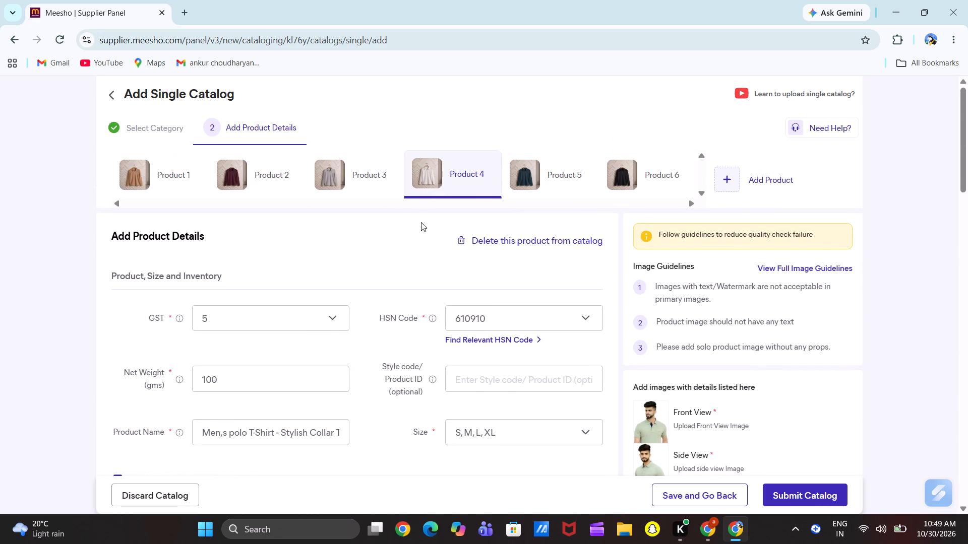
click(460, 379)
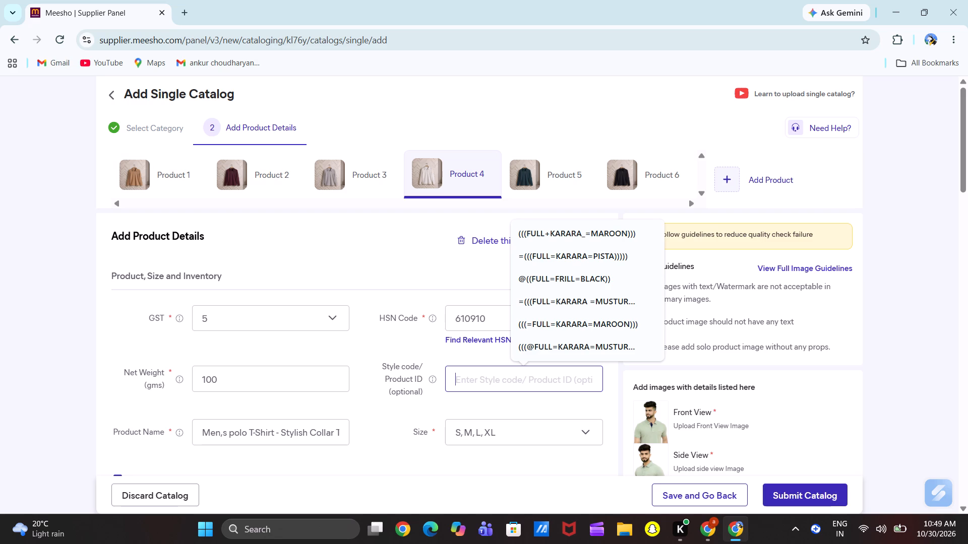
text(FULL)
key(equal)
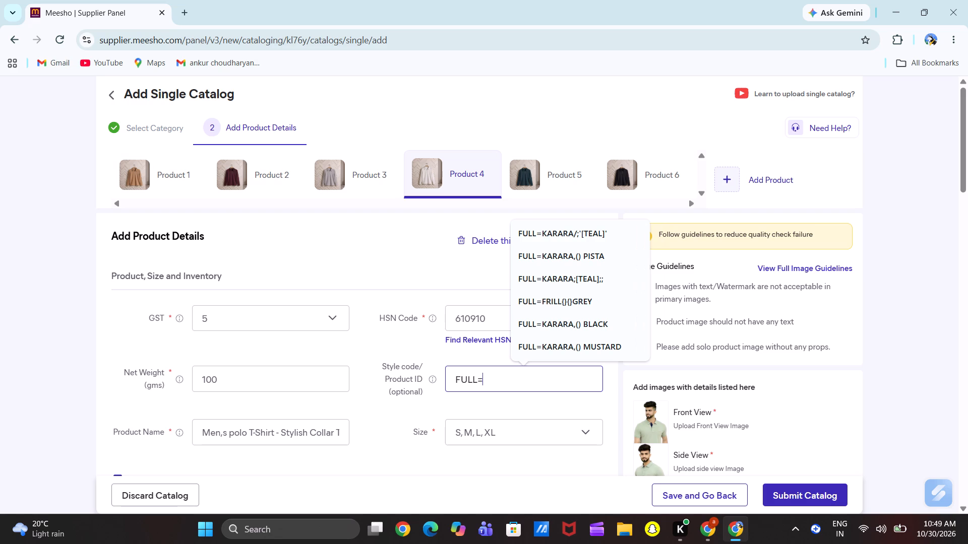
text(KS)
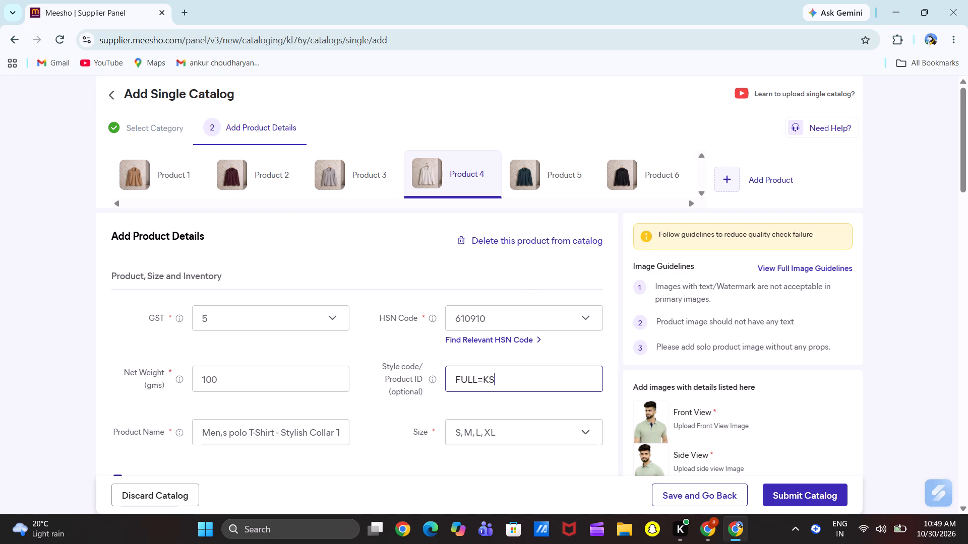
key(BackSpace)
text(ARARA)
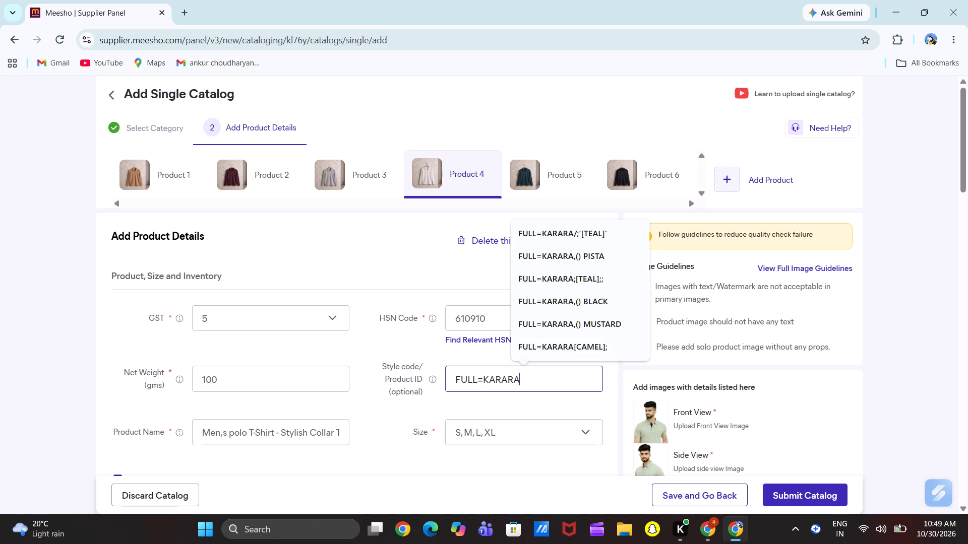
key(semicolon)
key(bracketleft)
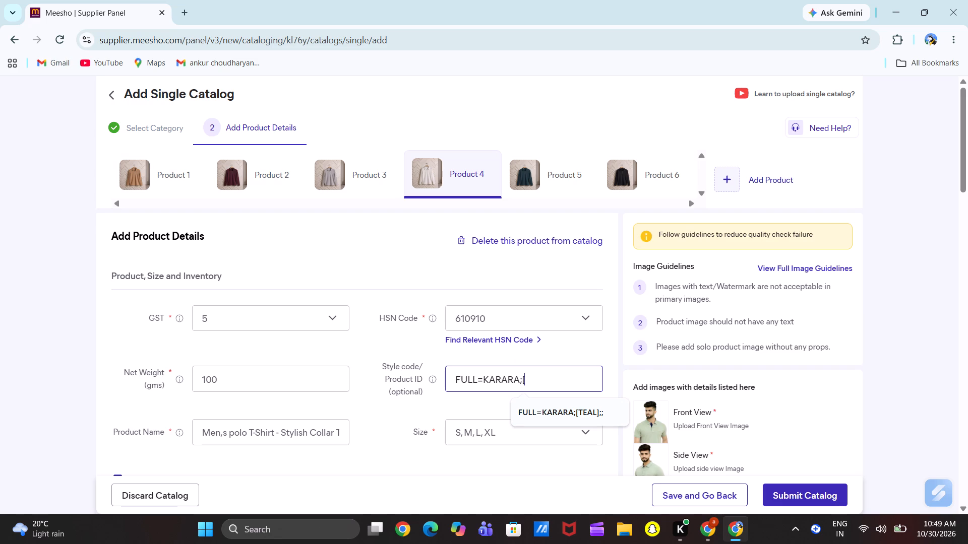
key(BackSpace)
key(l)
key(BackSpace)
key(semicolon)
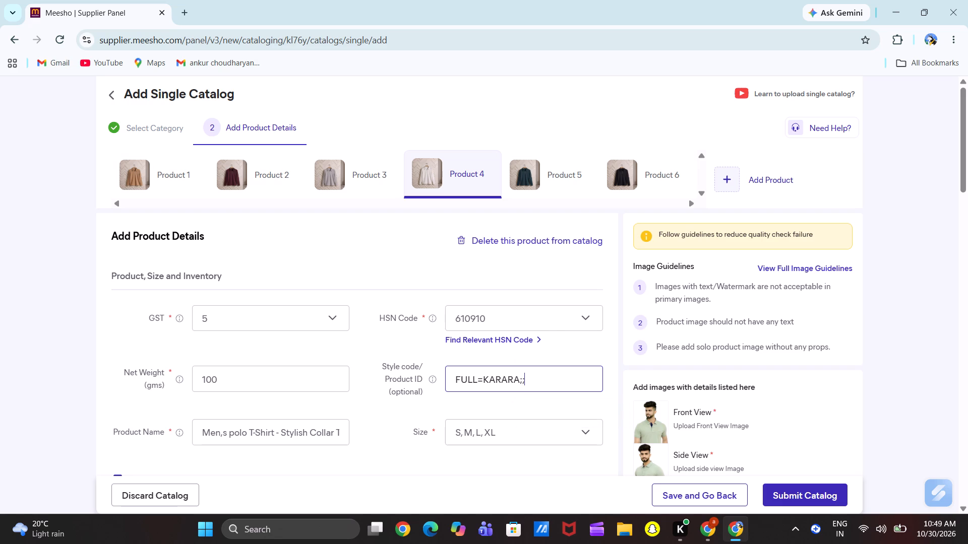
key(bracketleft)
text(WH)
text(ITE)
key(bracketright)
Set Product 4's shoulder size to 14.5 inches for size S and 15.5 inches for size M.
scroll(396, 421, down, 2)
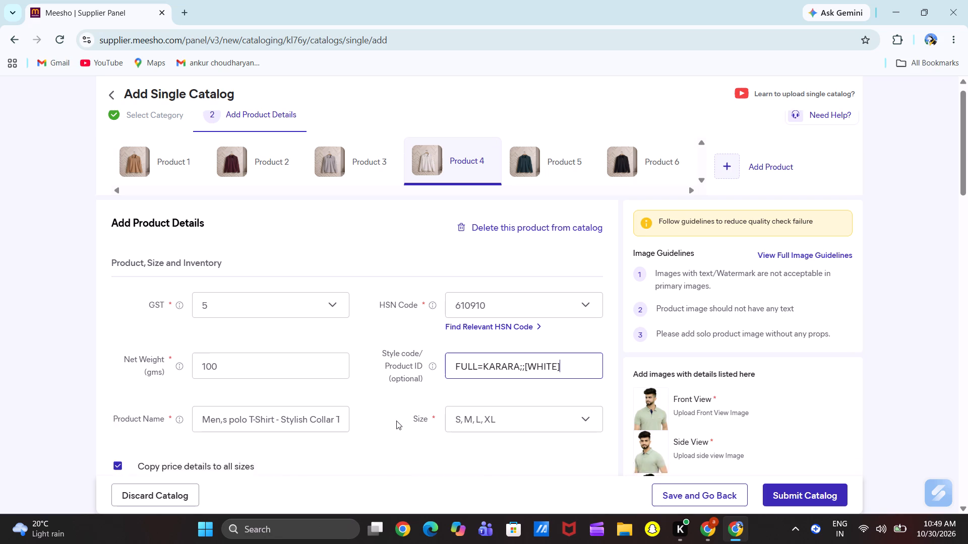
scroll(396, 421, down, 2)
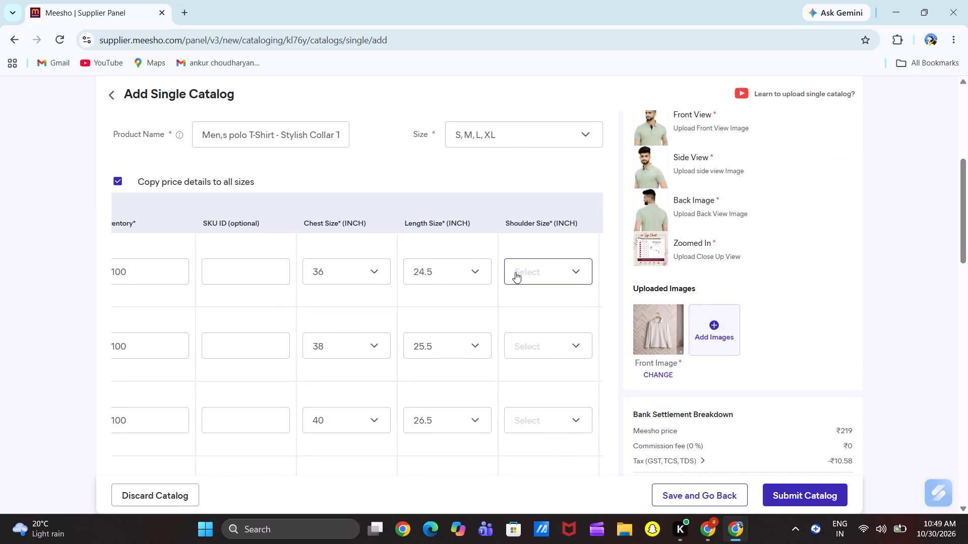
click(520, 272)
scroll(563, 355, down, 1)
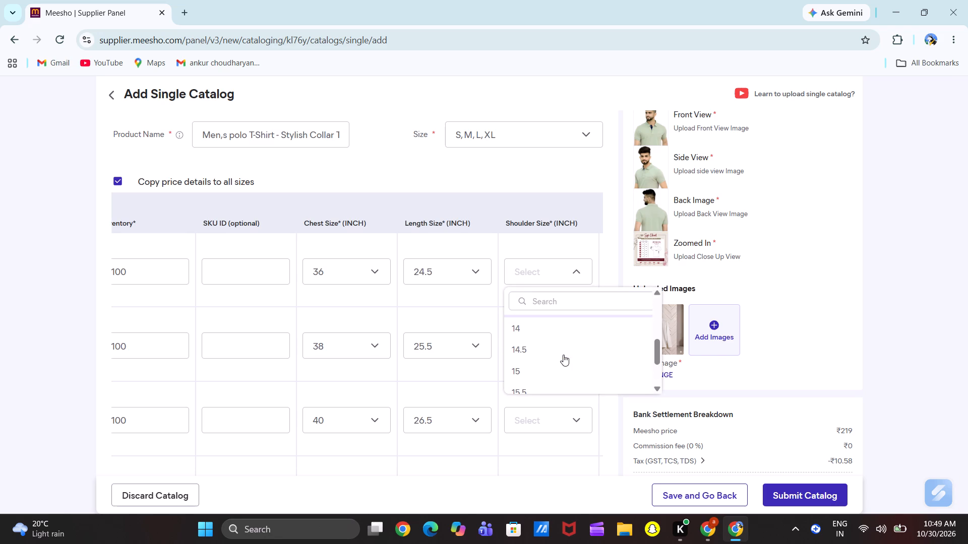
scroll(563, 355, down, 1)
click(547, 349)
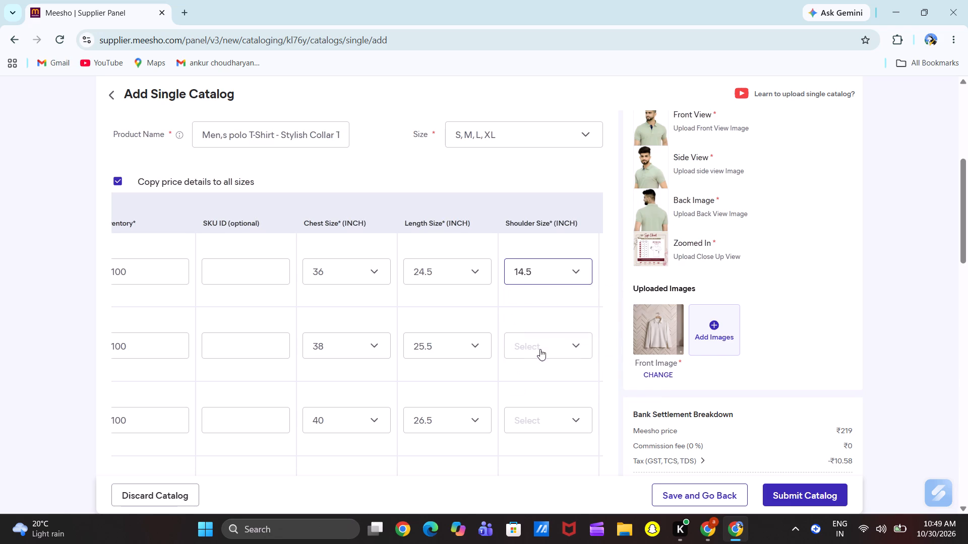
click(525, 352)
scroll(529, 424, down, 2)
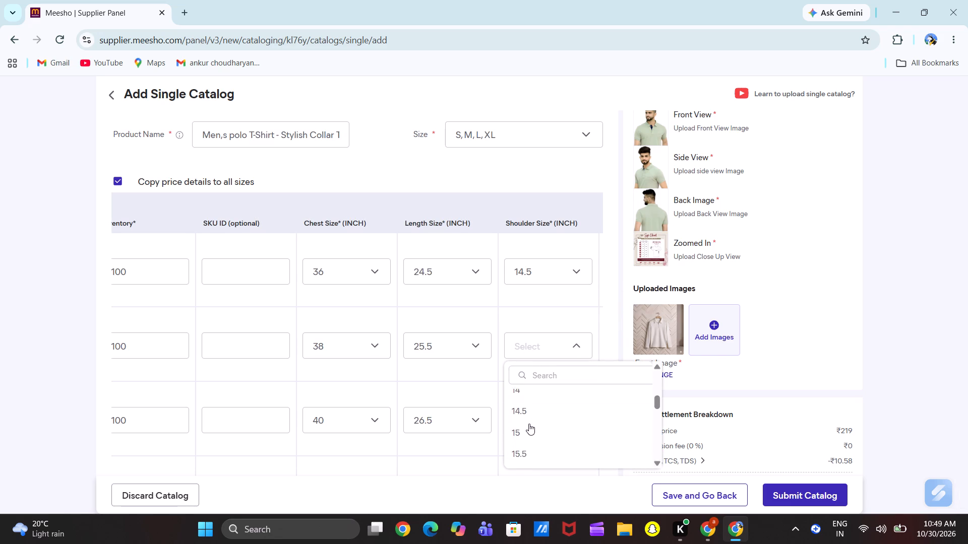
scroll(529, 424, down, 1)
click(529, 424)
Set Product 4's shoulder size to 16.5 inches for size L and 17.5 inches for size XL.
scroll(525, 385, down, 1)
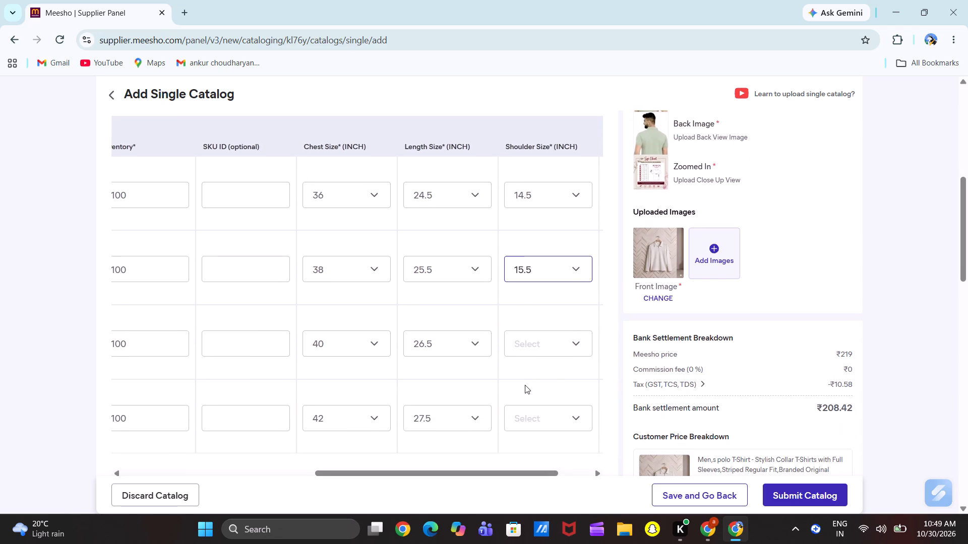
click(521, 352)
scroll(536, 437, down, 1)
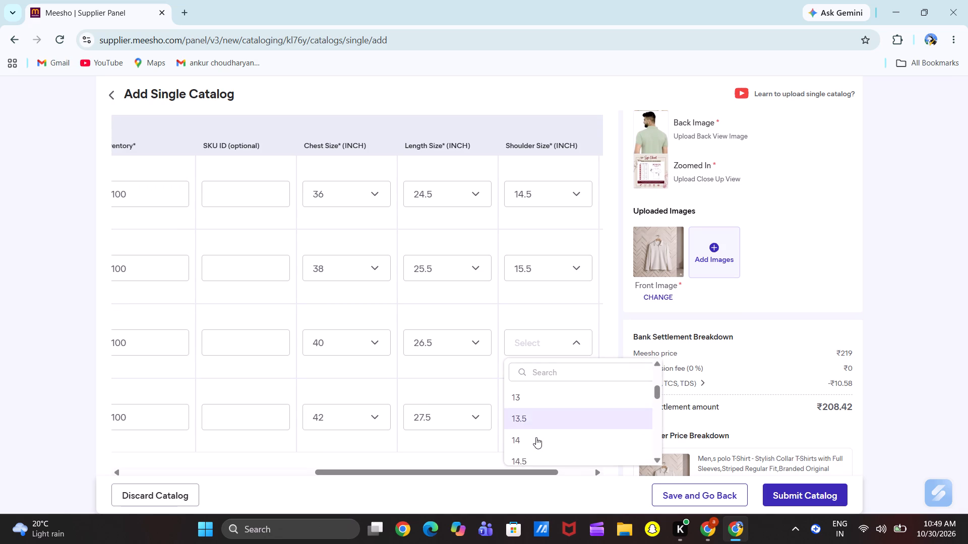
scroll(536, 437, down, 2)
click(536, 437)
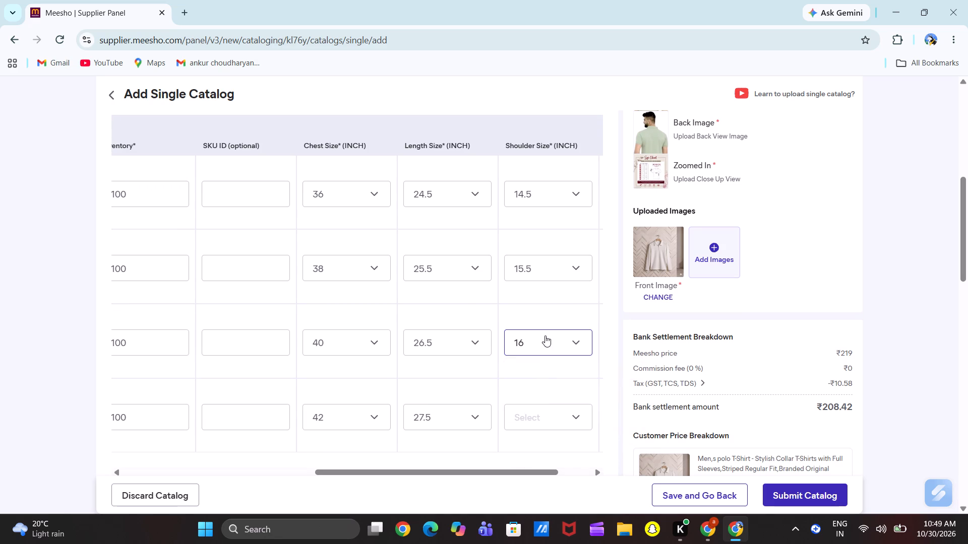
click(545, 335)
scroll(546, 424, down, 2)
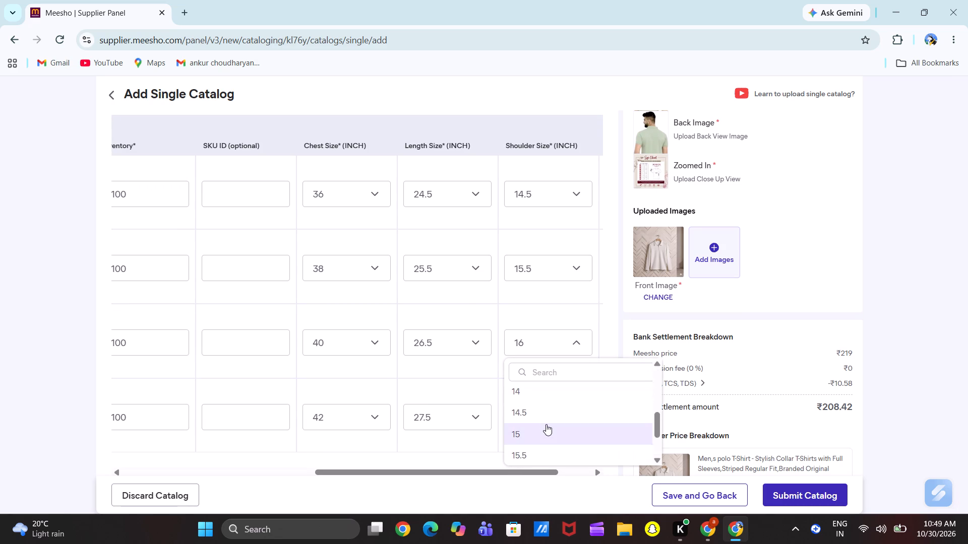
scroll(546, 424, down, 2)
click(540, 435)
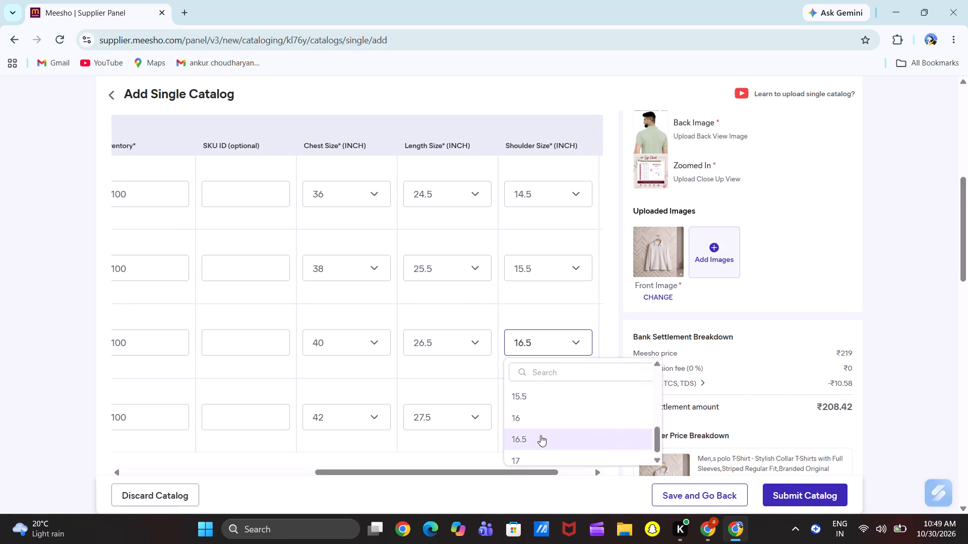
scroll(518, 393, down, 1)
click(526, 320)
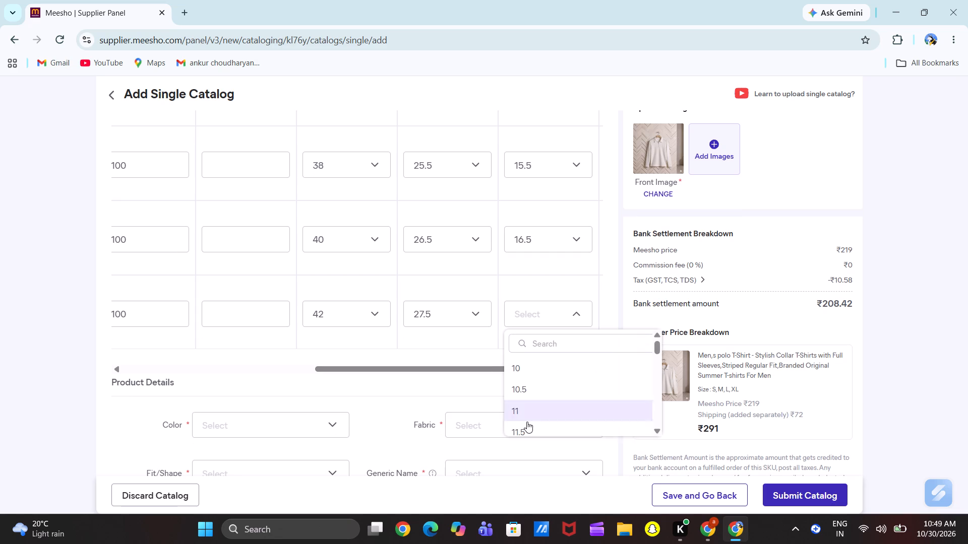
scroll(527, 422, down, 4)
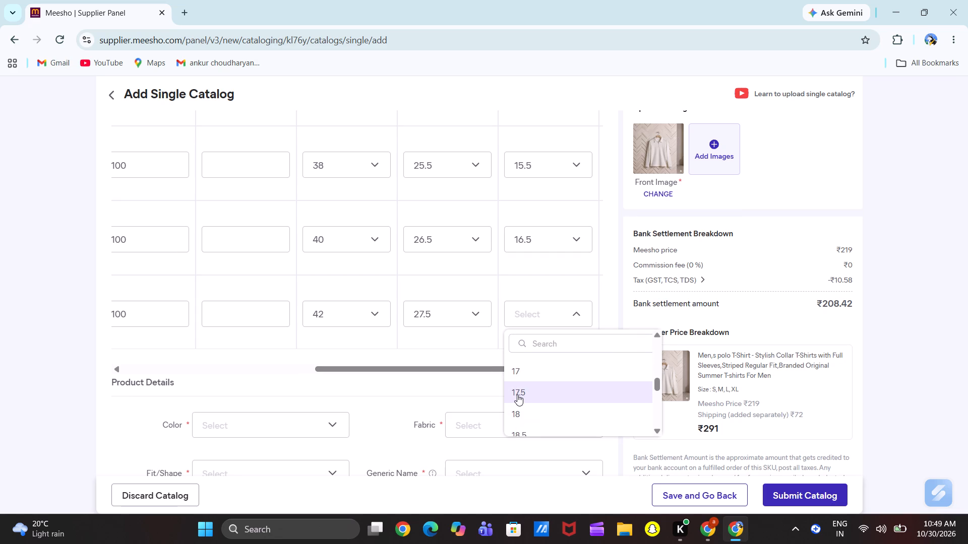
click(517, 394)
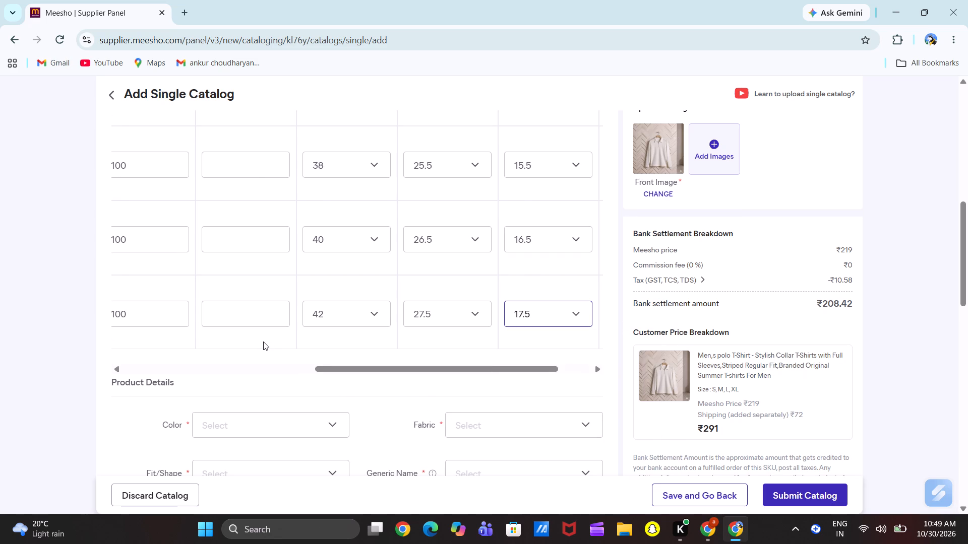
Look over Product 4's price columns, check Product 3's details for reference, and return to Product 4.
scroll(263, 342, right, 6)
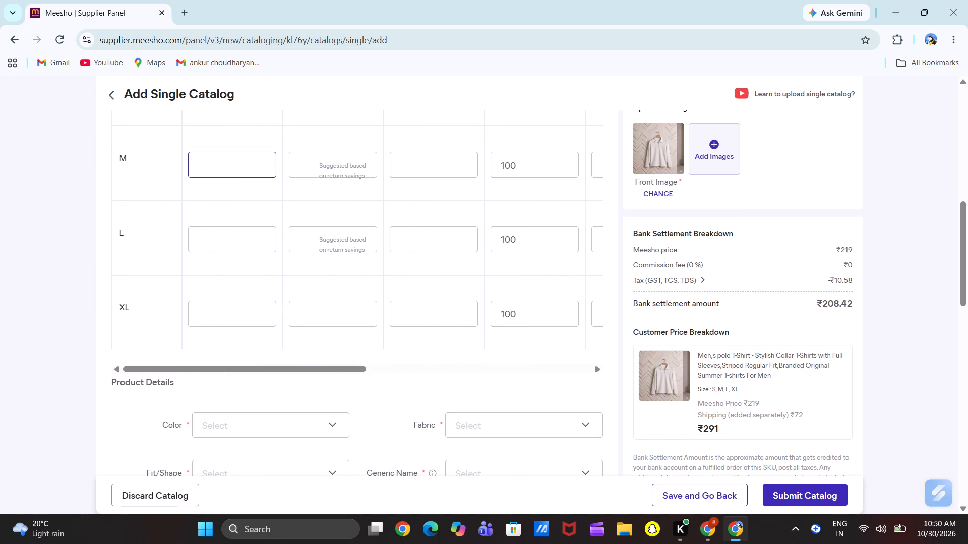
scroll(227, 172, up, 5)
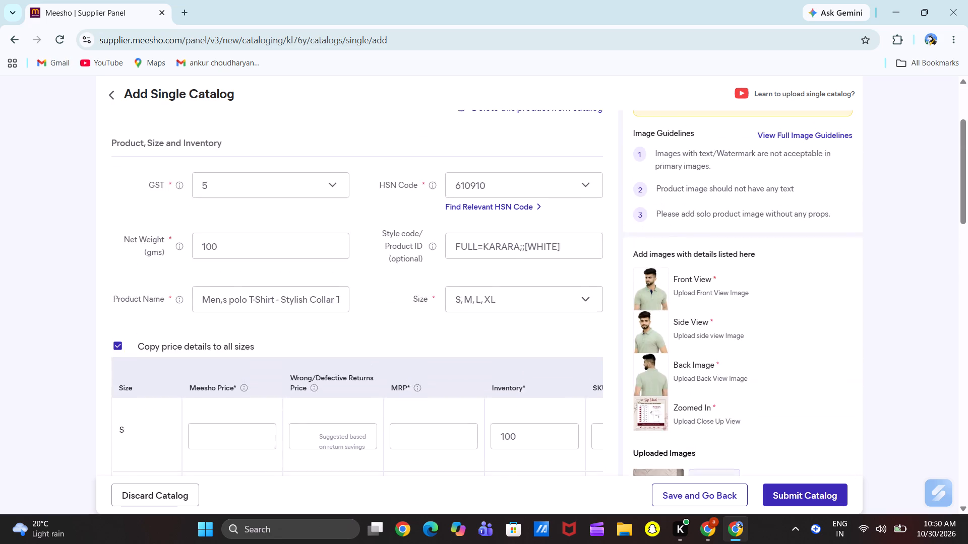
scroll(227, 172, up, 3)
click(322, 171)
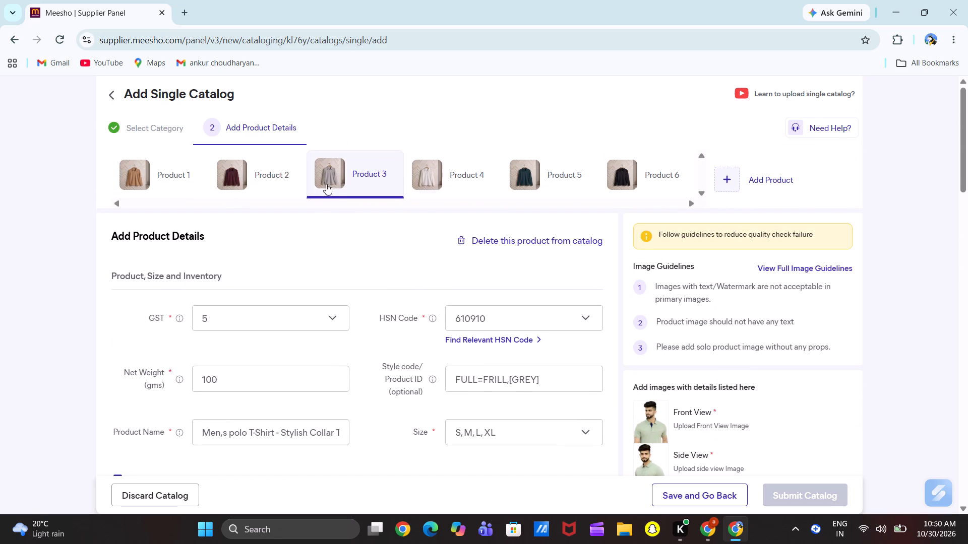
scroll(371, 281, down, 4)
scroll(375, 235, up, 6)
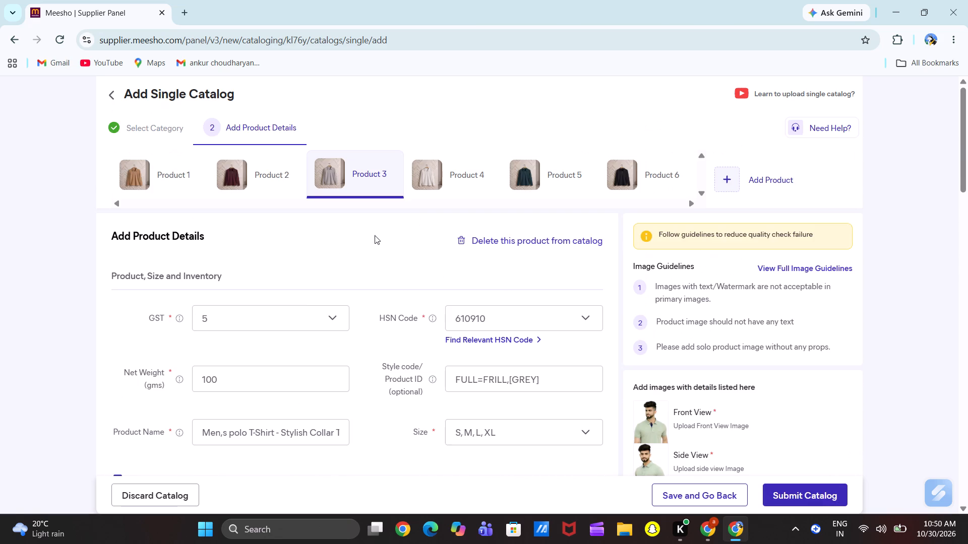
click(424, 173)
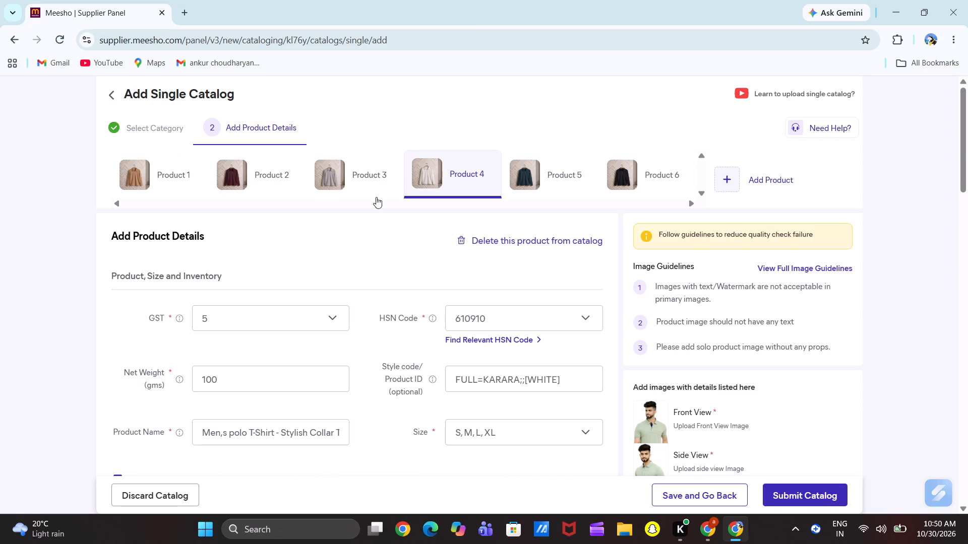
Set Product 4's Meesho price to 219, wrong/defective returns price to 218 and MRP to 899 for all sizes.
scroll(390, 300, down, 3)
click(223, 321)
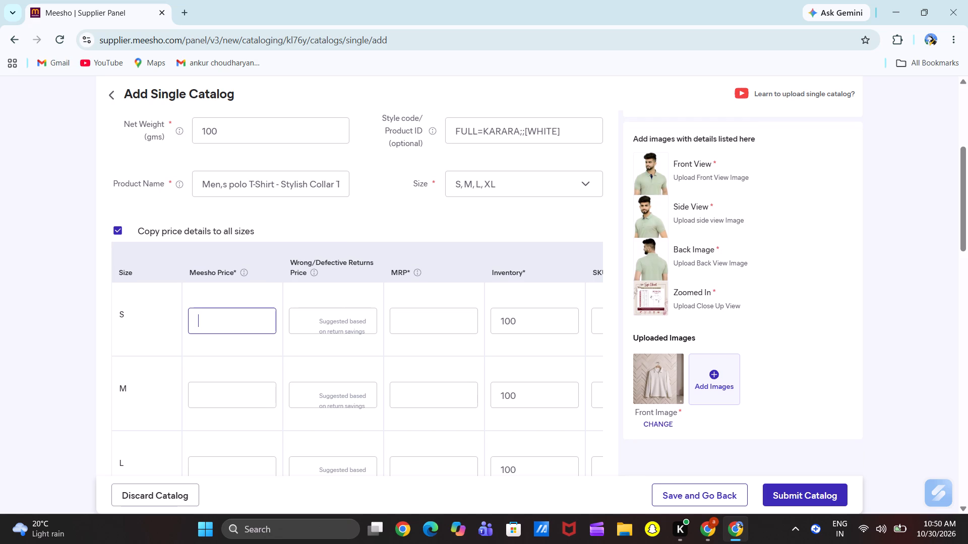
text(219)
click(296, 330)
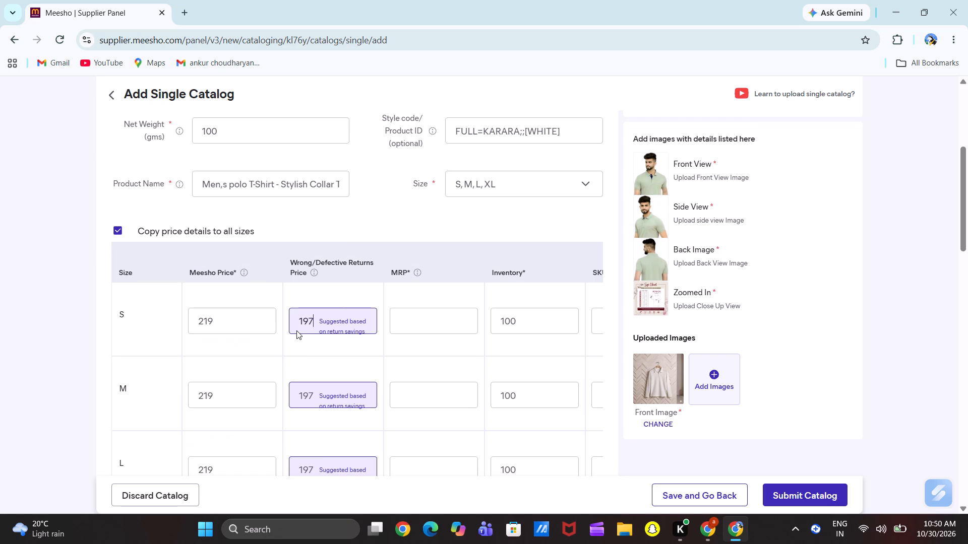
key(BackSpace)
key(BackSpace)
key(BackSpace)
key(1)
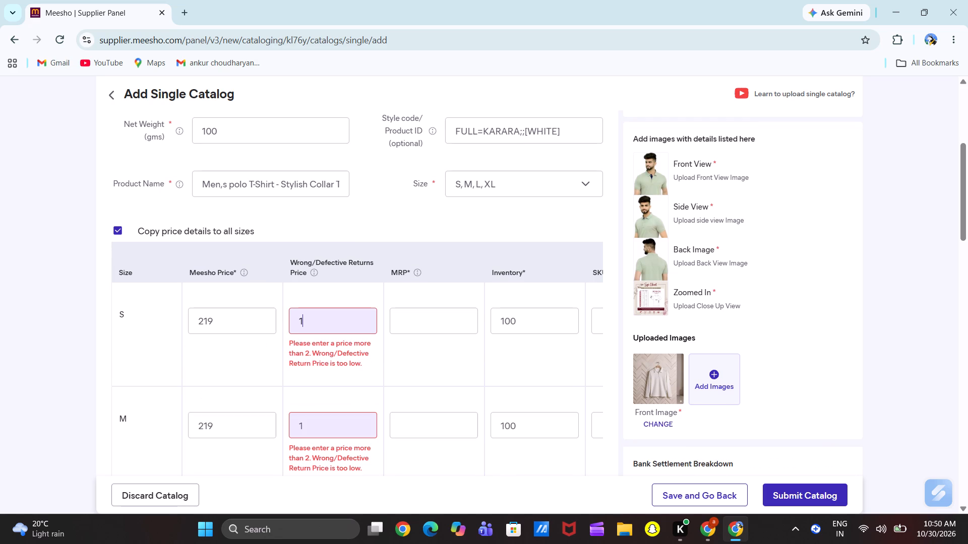
key(BackSpace)
text(218)
click(423, 330)
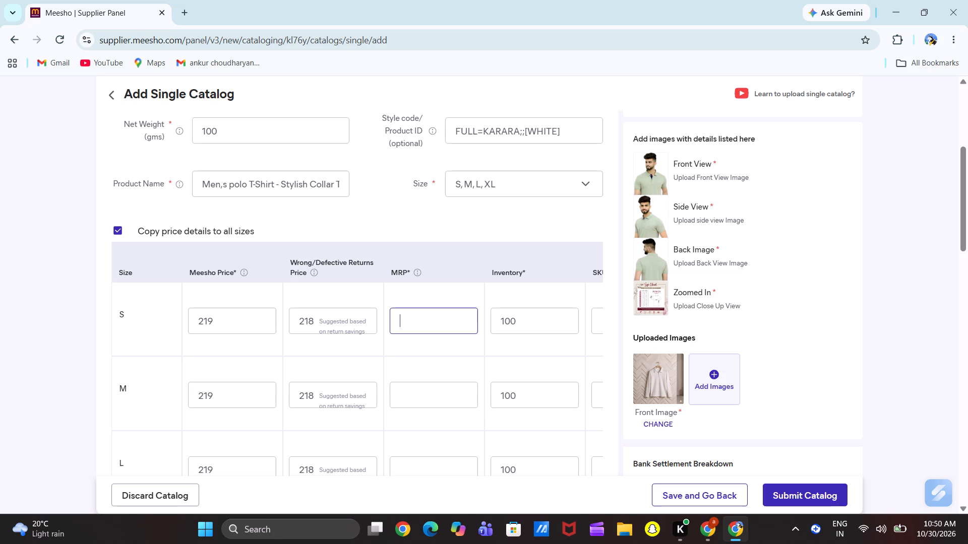
text(899)
Set Product 4's color to White and its fabric to Cotton Blend in the product details.
scroll(413, 358, down, 4)
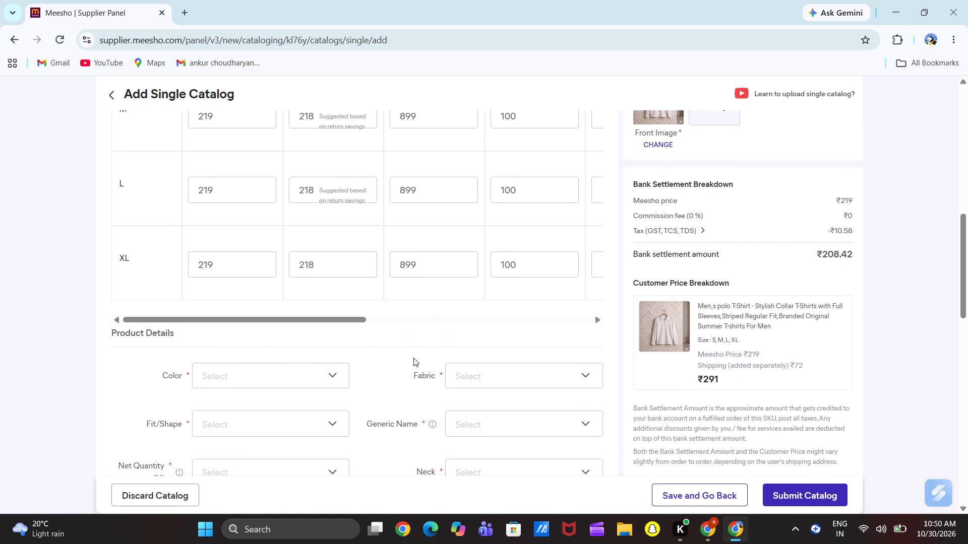
click(274, 379)
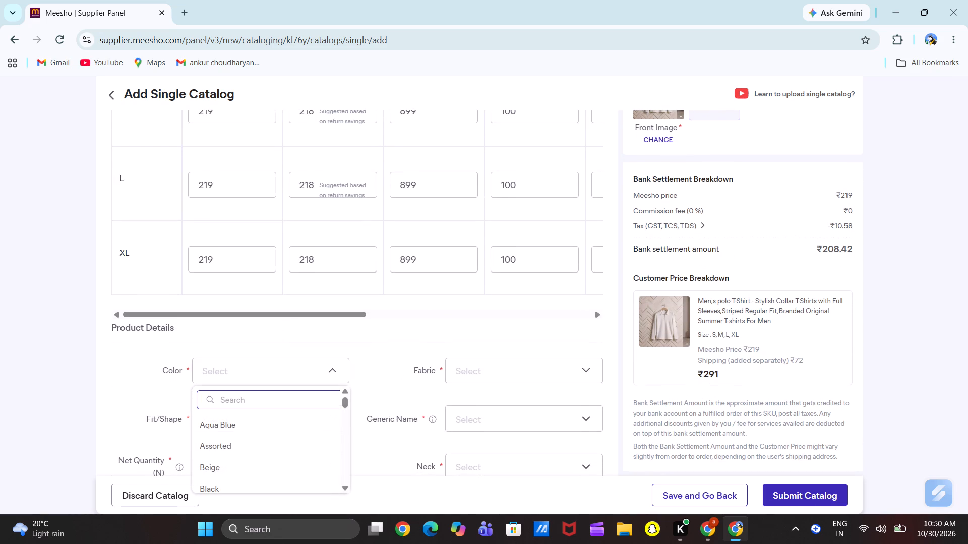
click(251, 400)
text(WH)
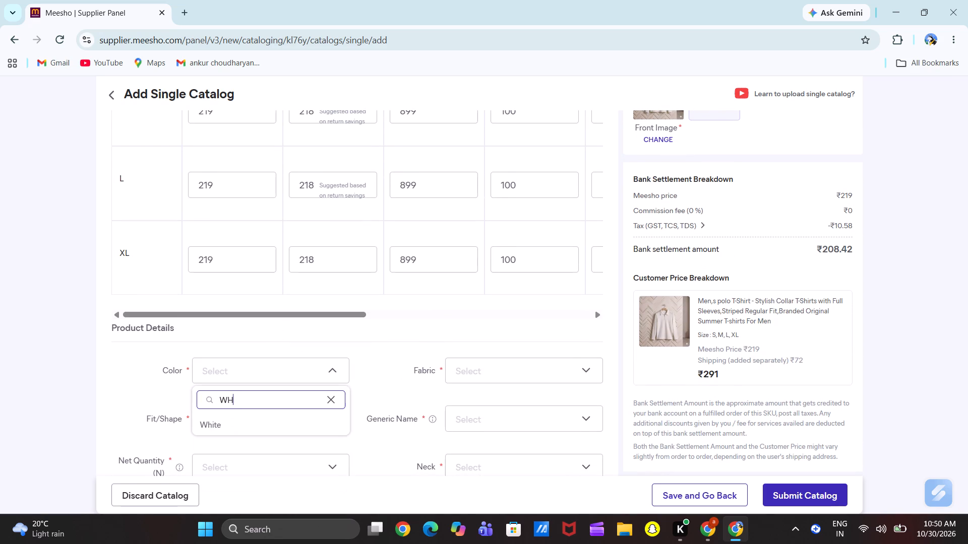
click(239, 418)
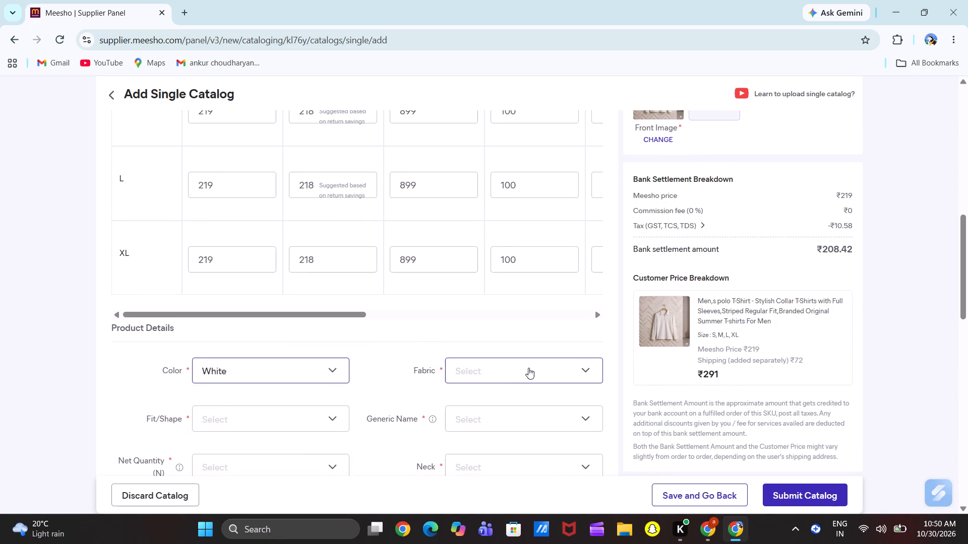
click(528, 368)
scroll(523, 464, down, 1)
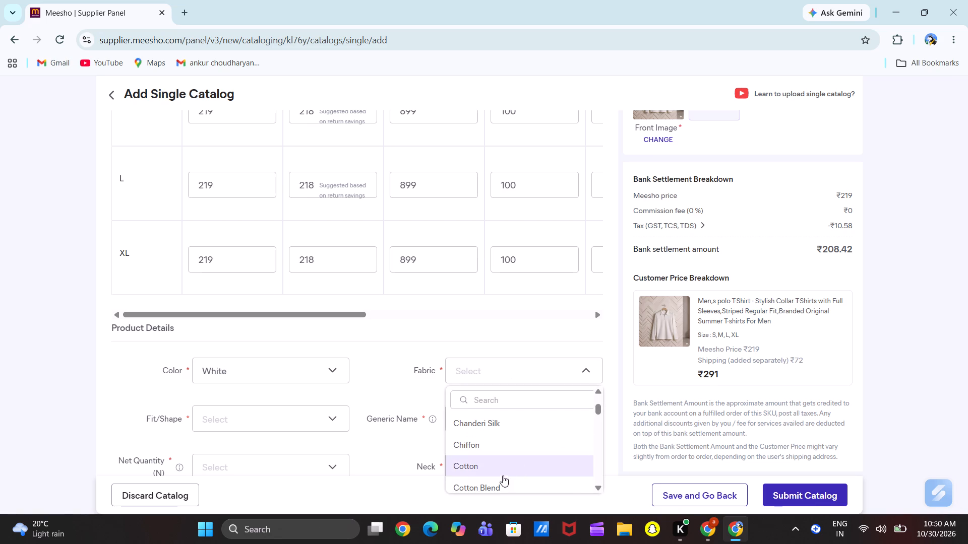
click(522, 480)
Set Product 4's fit/shape to Regular and its generic name to Tshirts.
click(206, 412)
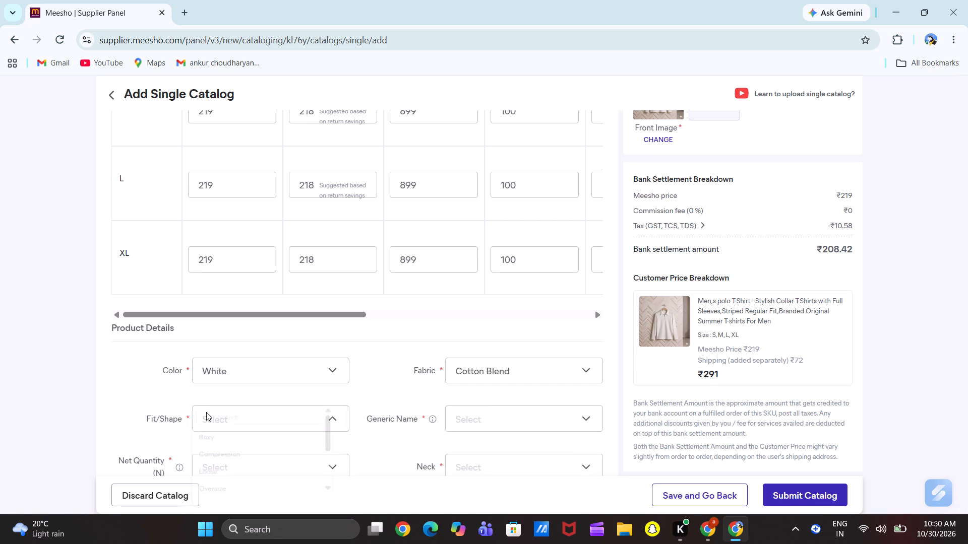
scroll(269, 468, down, 1)
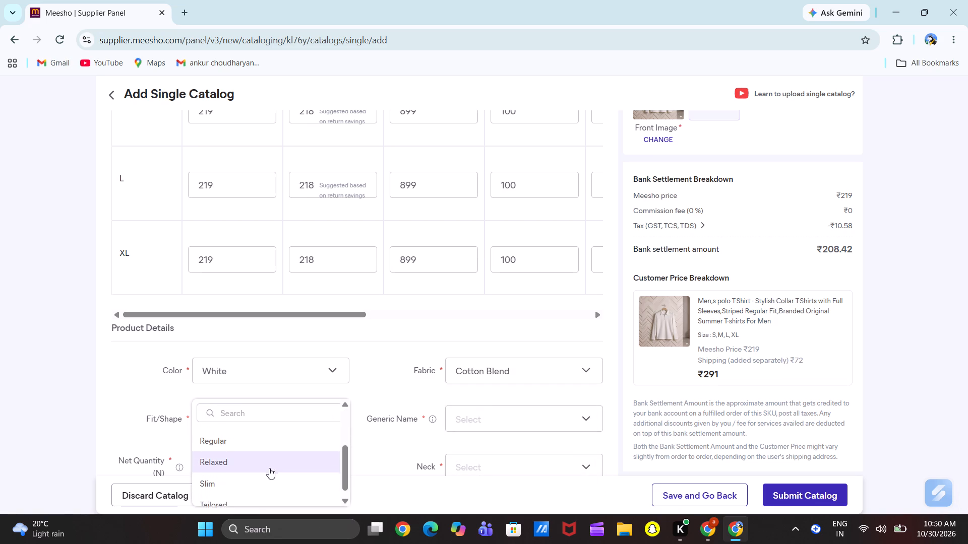
click(240, 455)
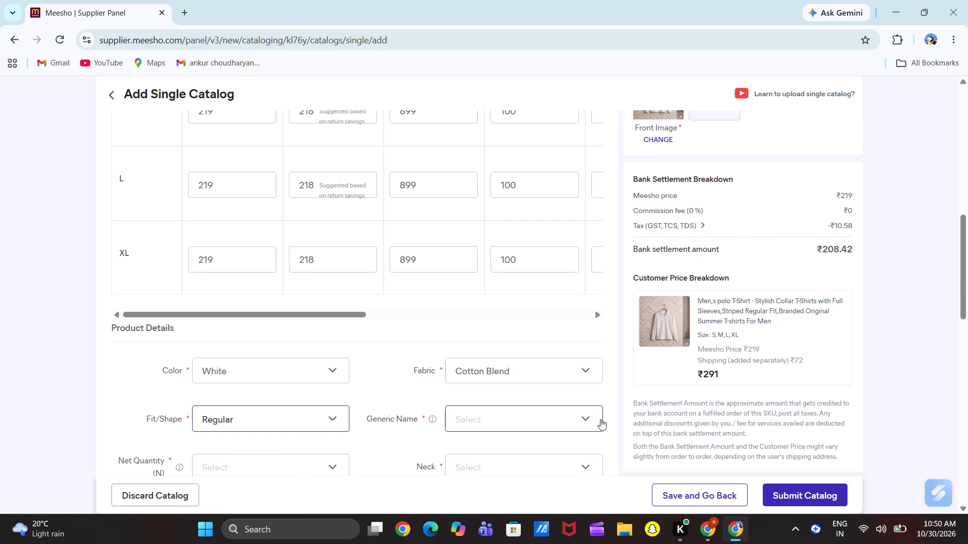
click(599, 419)
scroll(509, 465, down, 1)
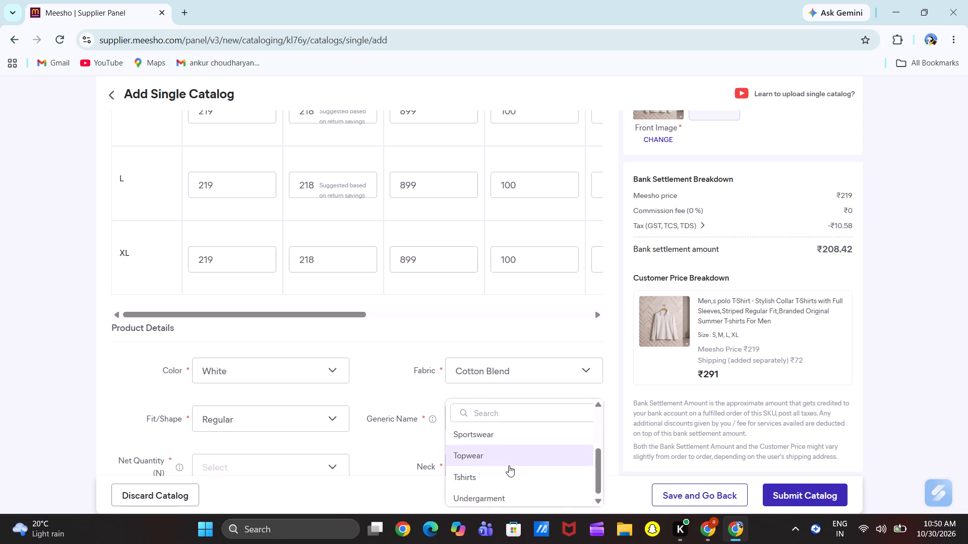
scroll(509, 465, down, 1)
click(490, 467)
Set Product 4's net quantity to 1 and its neck to Polo.
scroll(380, 441, down, 2)
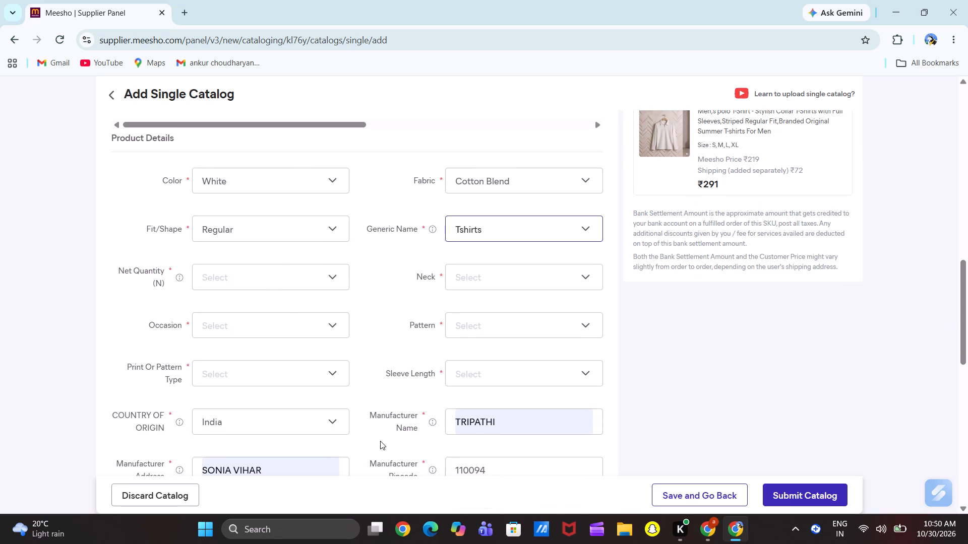
click(263, 271)
click(224, 325)
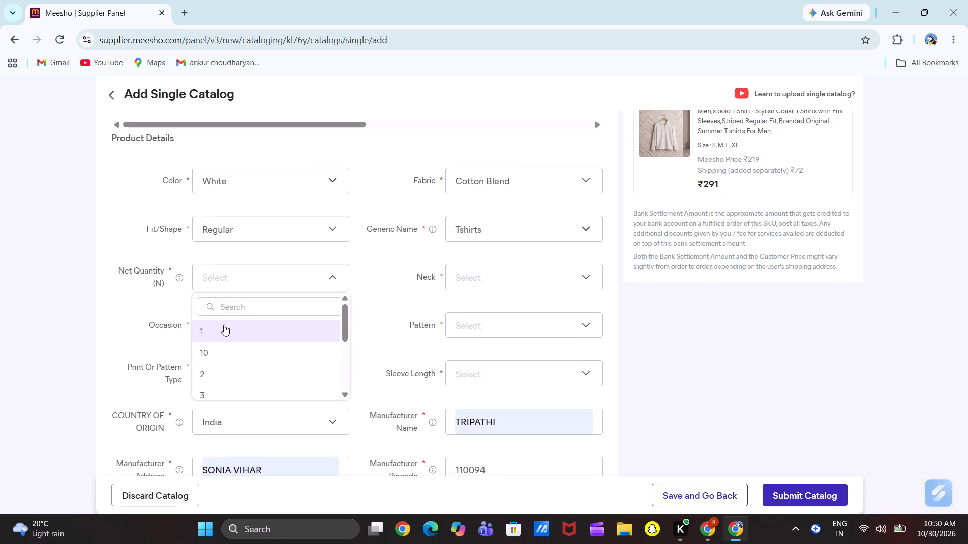
click(477, 279)
scroll(508, 386, down, 1)
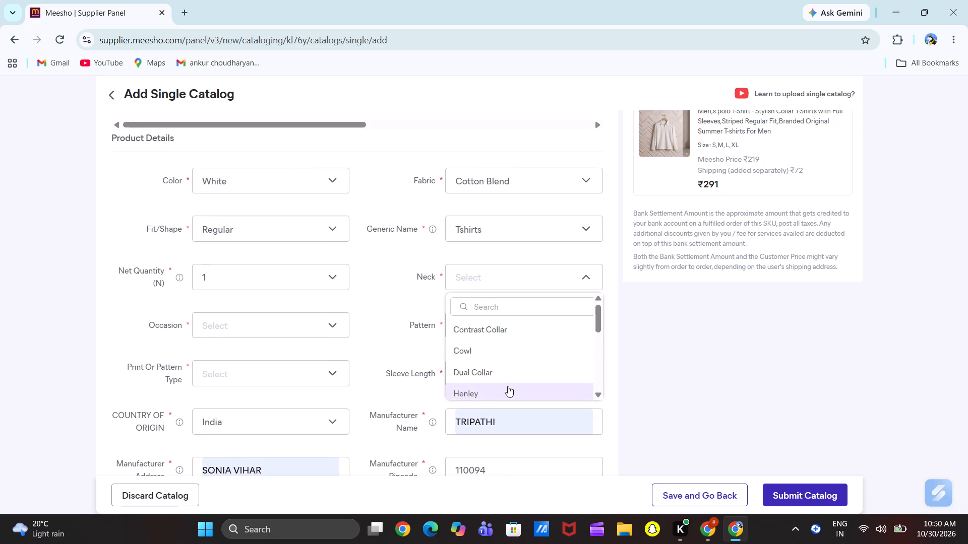
scroll(508, 386, down, 1)
click(474, 377)
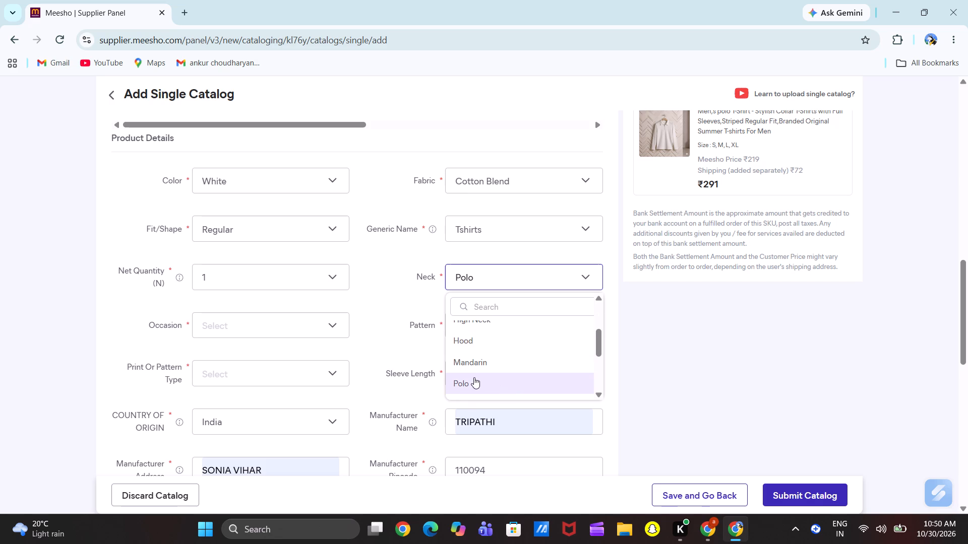
Set Product 4's occasion to Casual and its pattern to Solid.
click(277, 326)
click(255, 400)
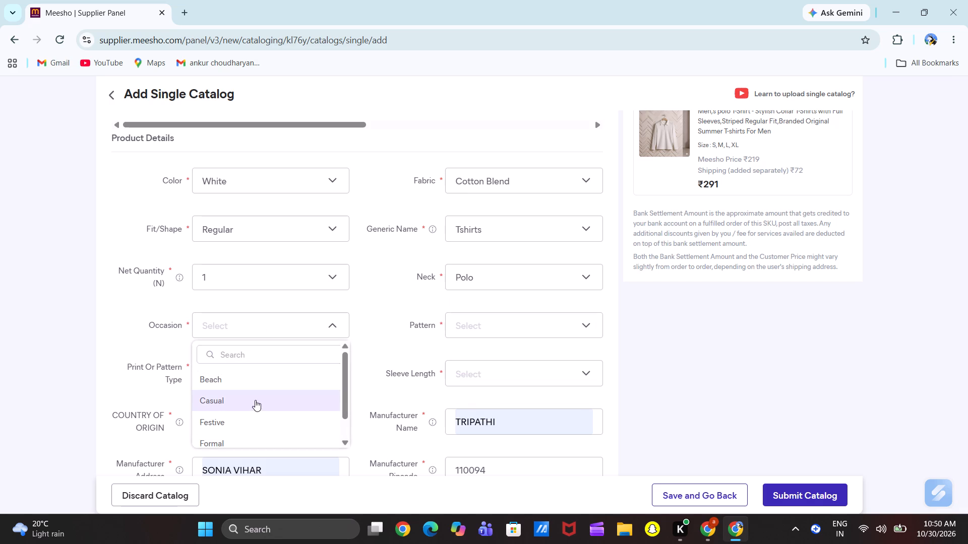
click(514, 335)
scroll(526, 421, down, 2)
click(526, 421)
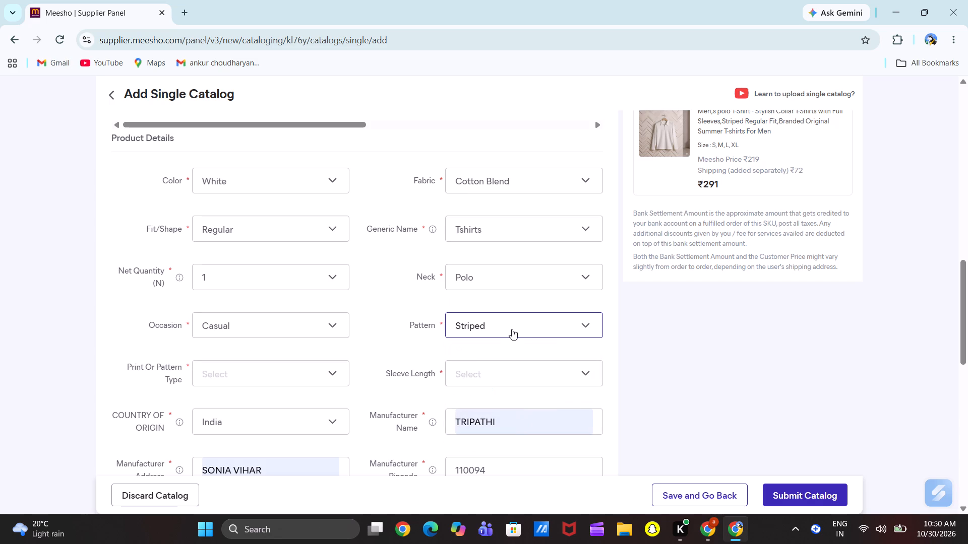
click(512, 329)
scroll(505, 413, down, 3)
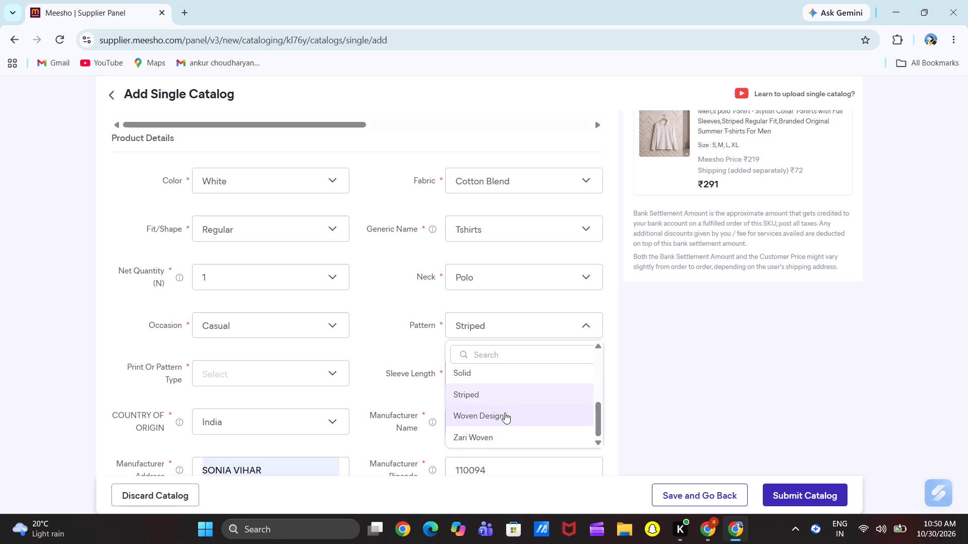
scroll(505, 413, down, 1)
scroll(505, 413, up, 2)
click(505, 413)
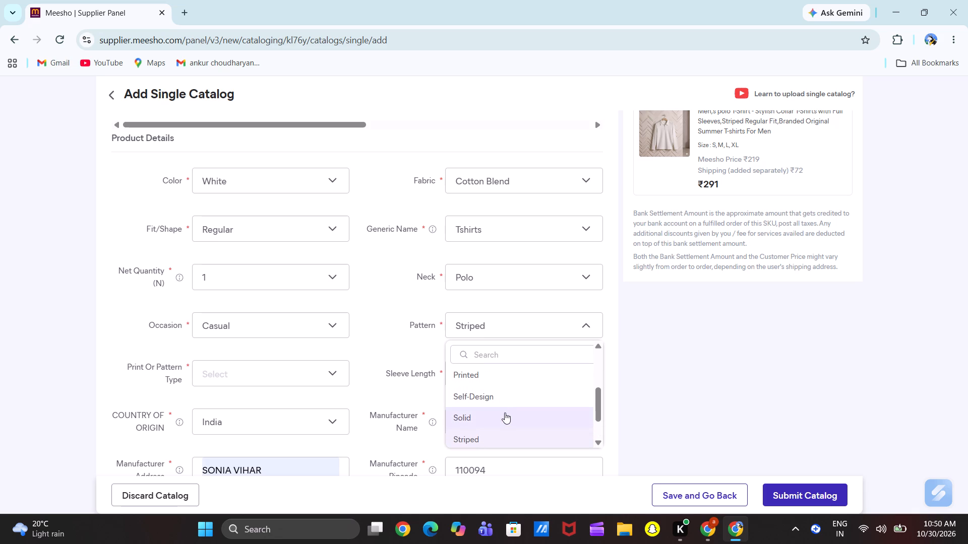
Set Product 4's print or pattern type to Solid and its sleeve length to Long Sleeves.
click(262, 373)
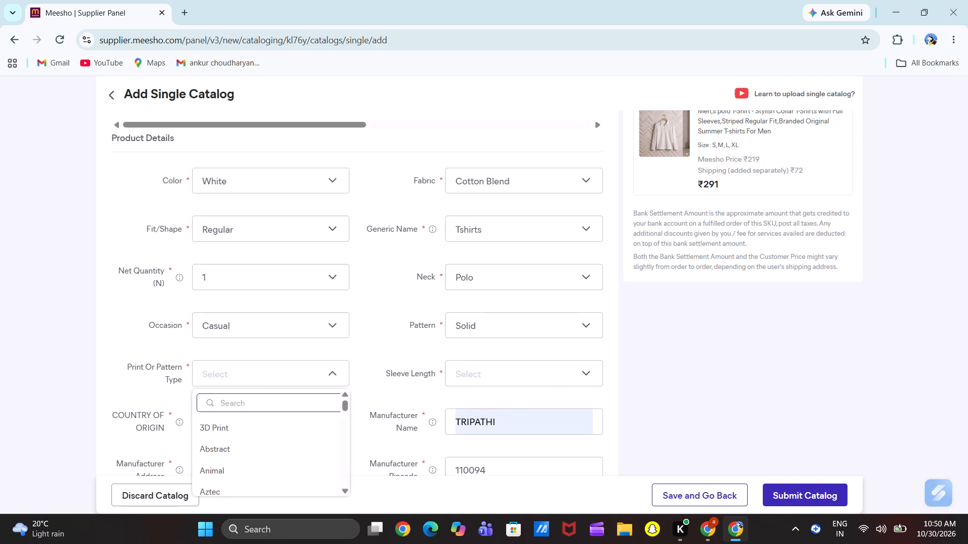
click(255, 395)
text(SO)
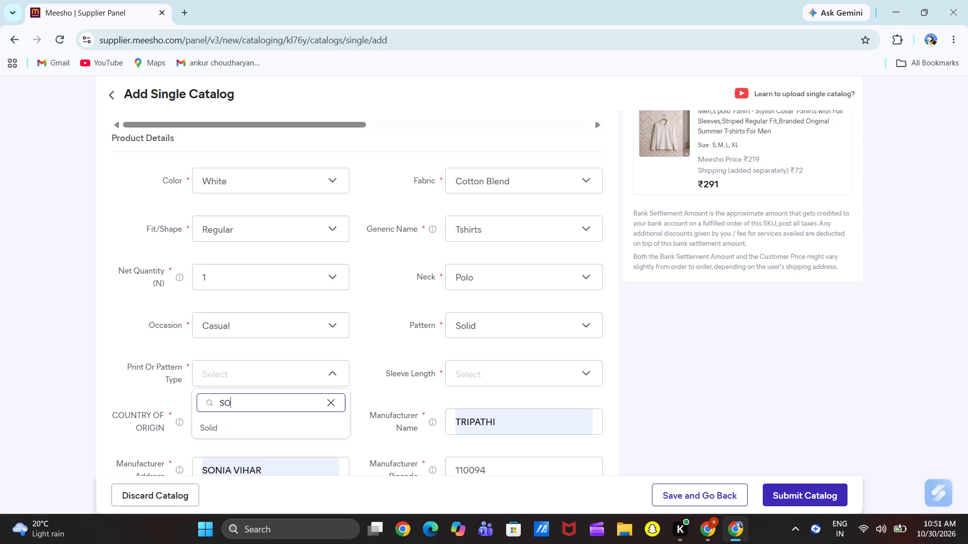
click(243, 419)
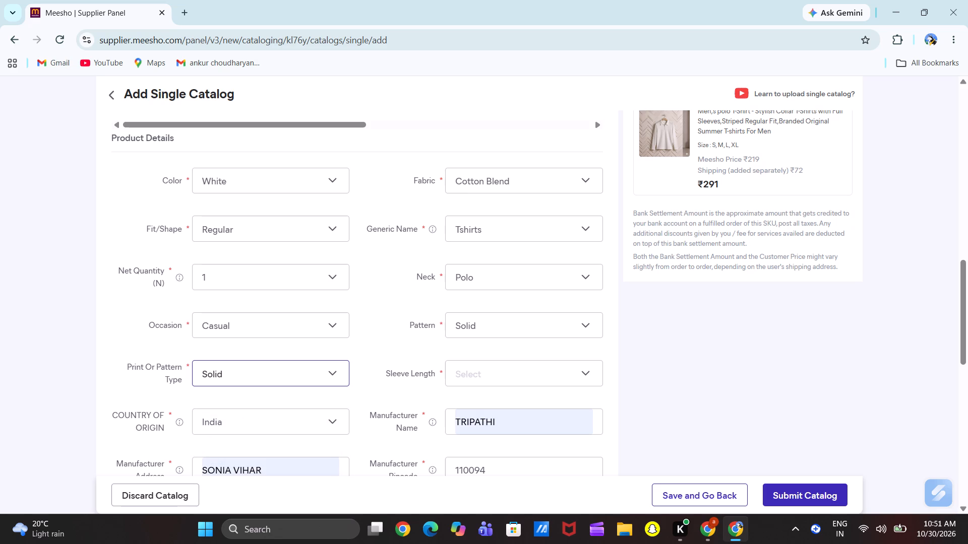
click(477, 371)
click(505, 430)
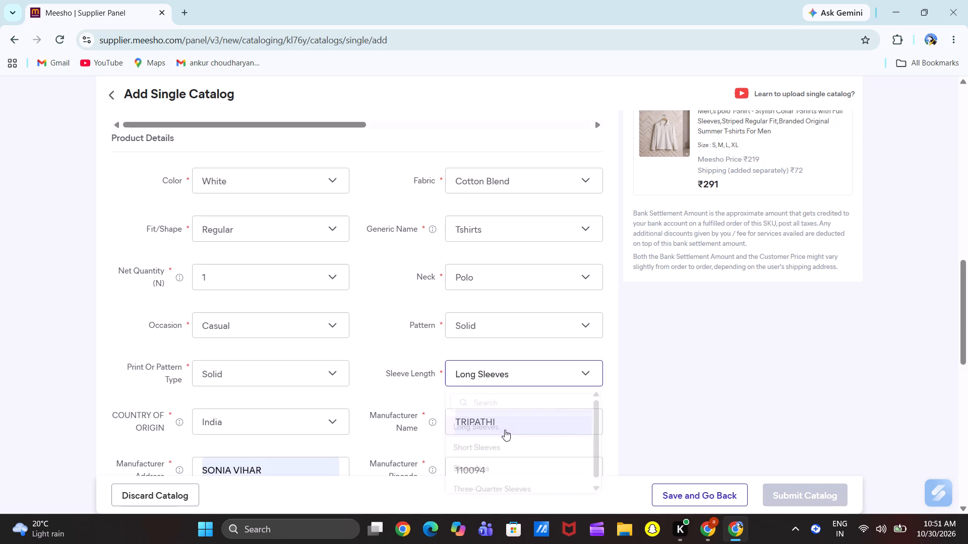
Set Product 4's other attributes: length Regular, style Korean and number of pockets No Pocket.
scroll(414, 384, down, 5)
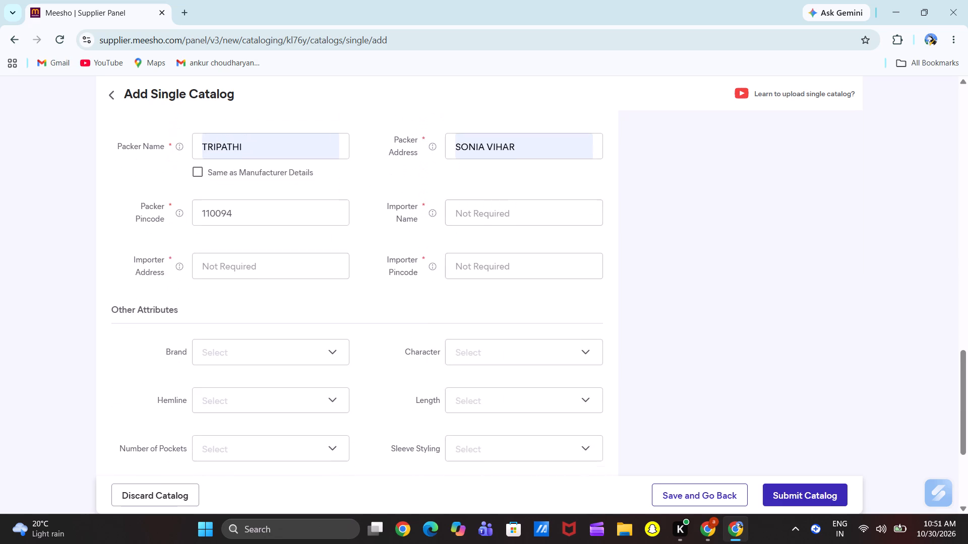
scroll(414, 384, down, 1)
click(492, 390)
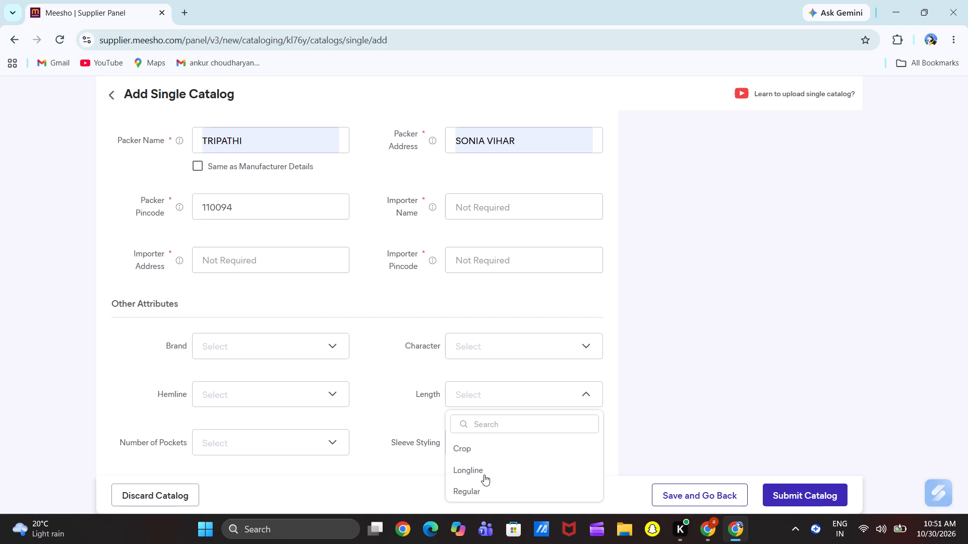
click(489, 483)
scroll(407, 430, down, 3)
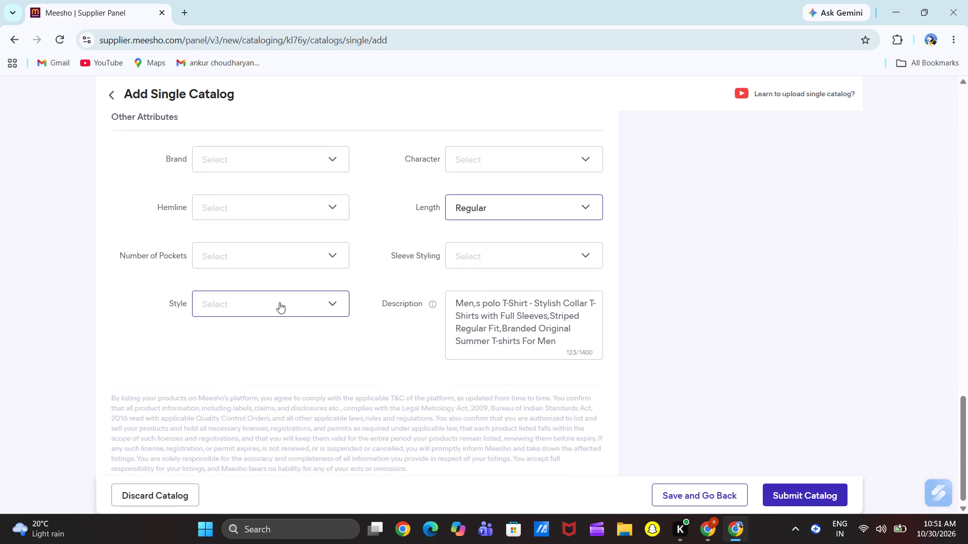
click(279, 302)
click(259, 375)
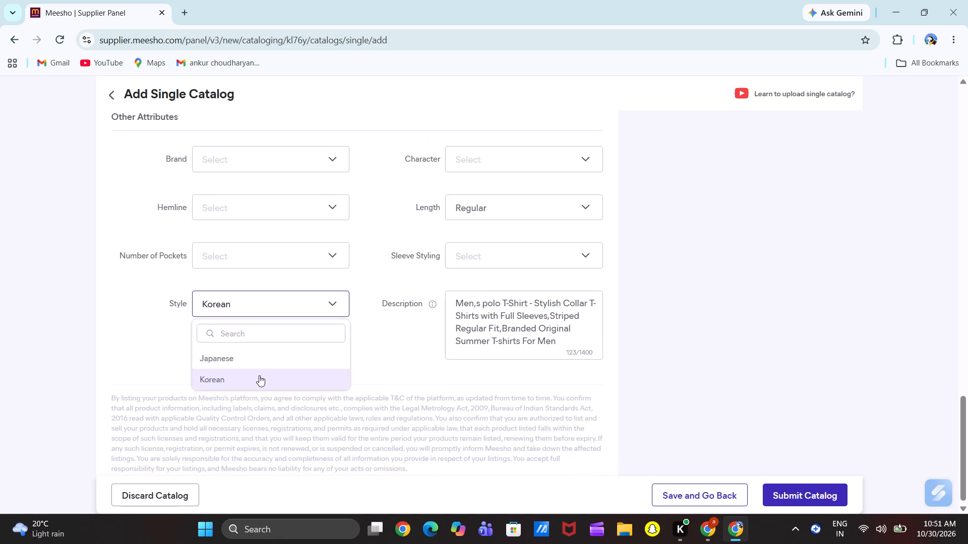
click(246, 253)
click(238, 362)
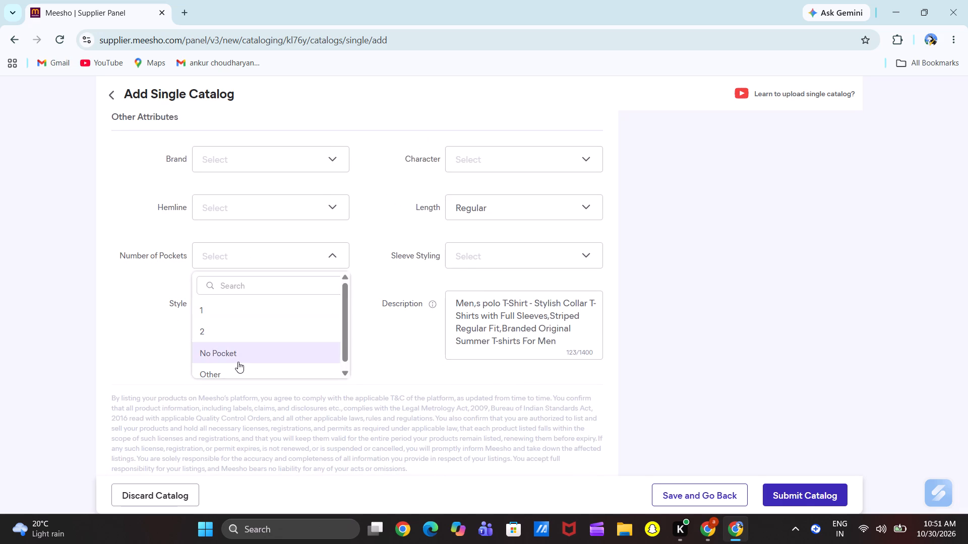
Review Product 4's completed product details and its price, inventory and measurement columns for each size.
scroll(349, 297, up, 5)
scroll(373, 248, up, 4)
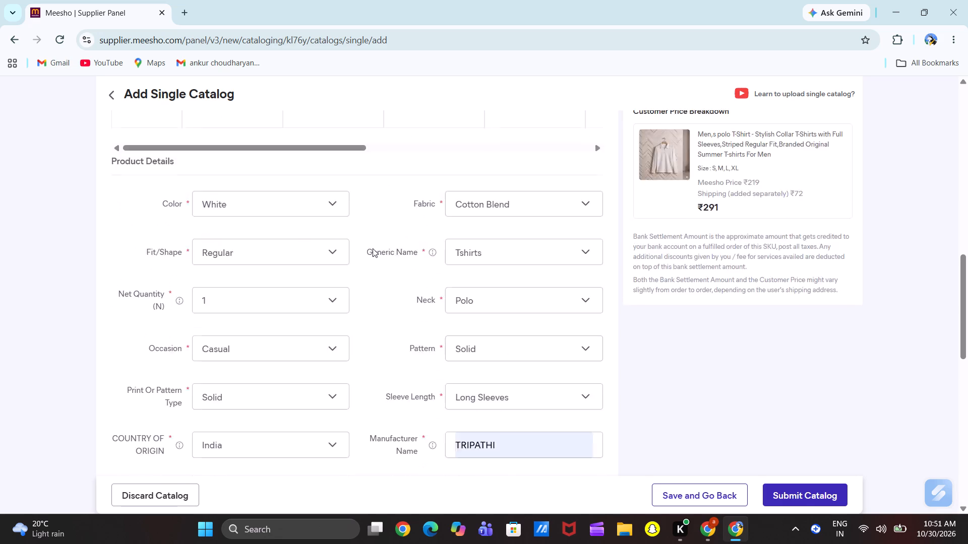
scroll(373, 248, up, 1)
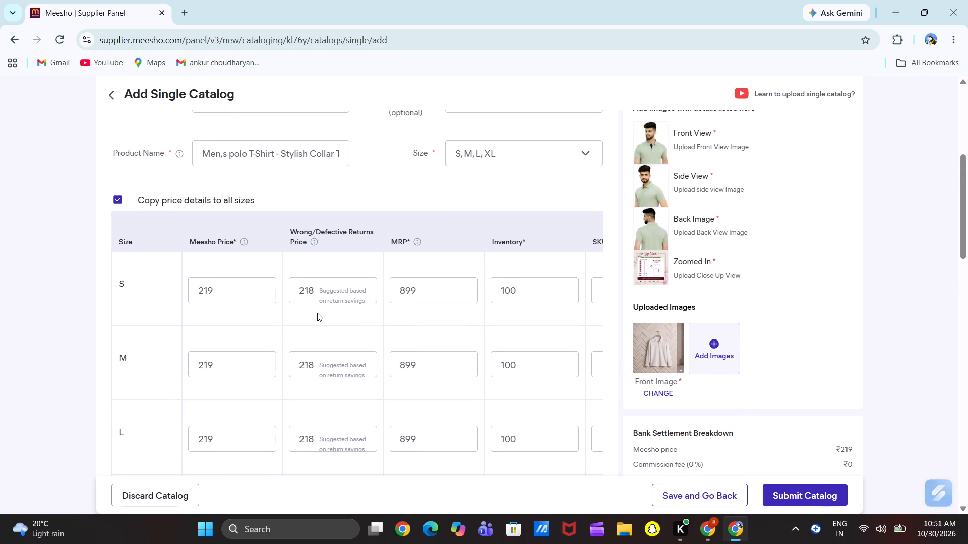
scroll(317, 313, left, 5)
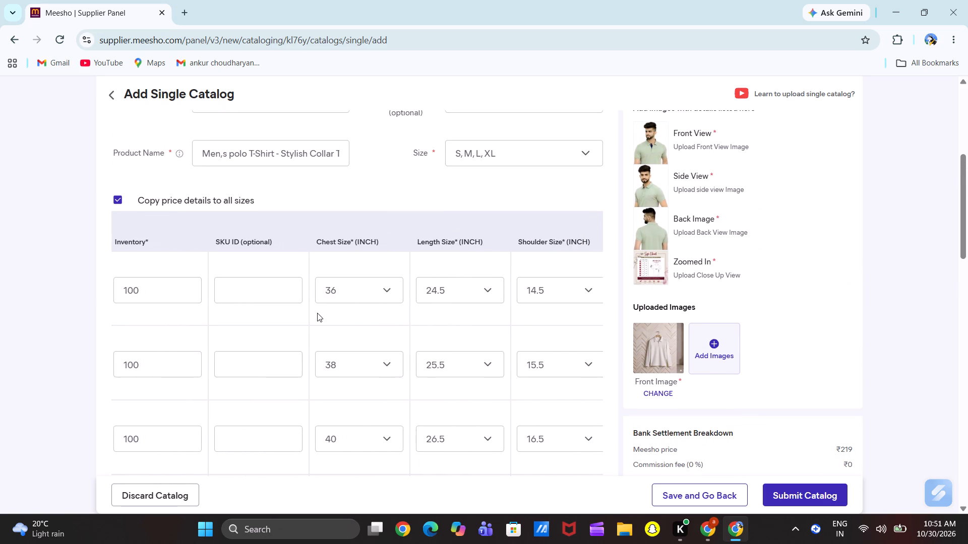
scroll(317, 313, left, 1)
Switch to Product 5 and enter FULL=KARARA;,[BLACK] as its style code.
scroll(317, 313, up, 3)
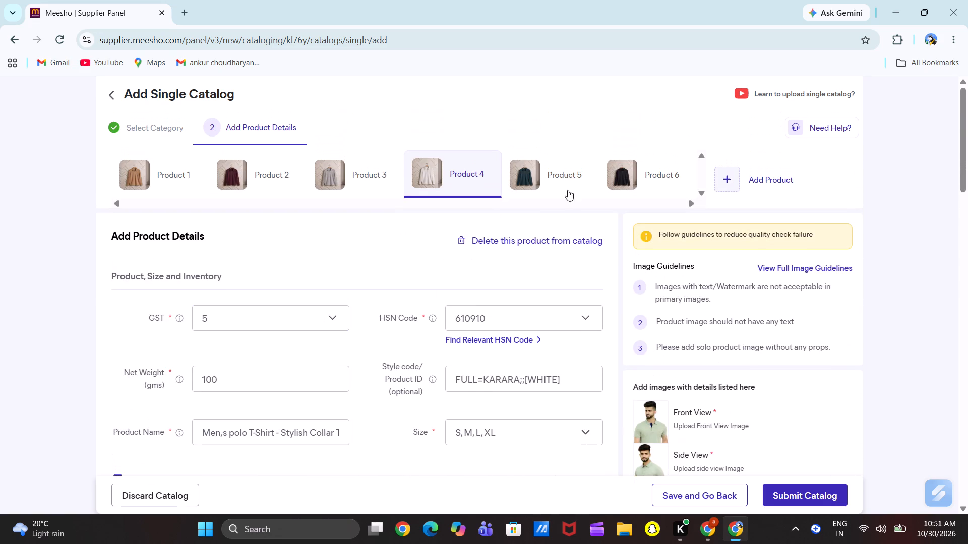
click(557, 180)
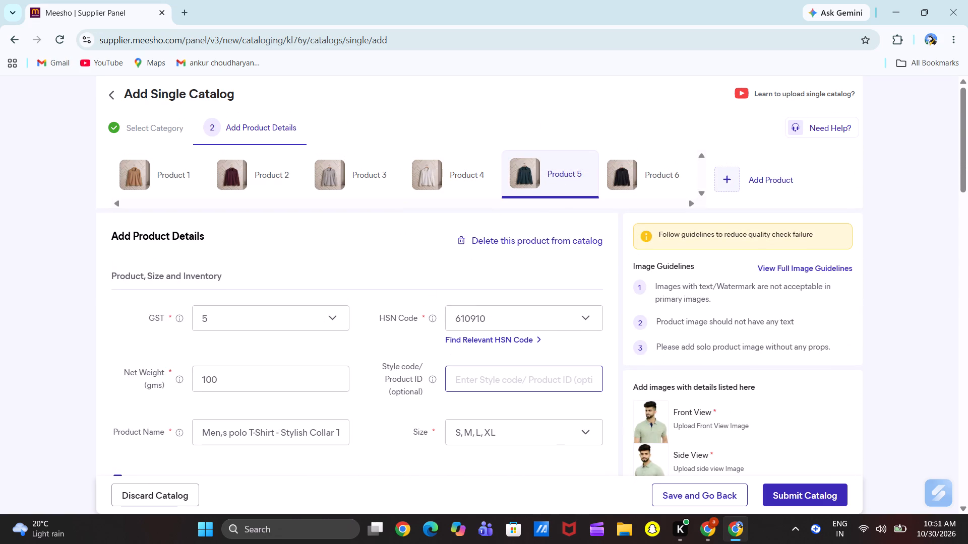
click(481, 383)
key(f)
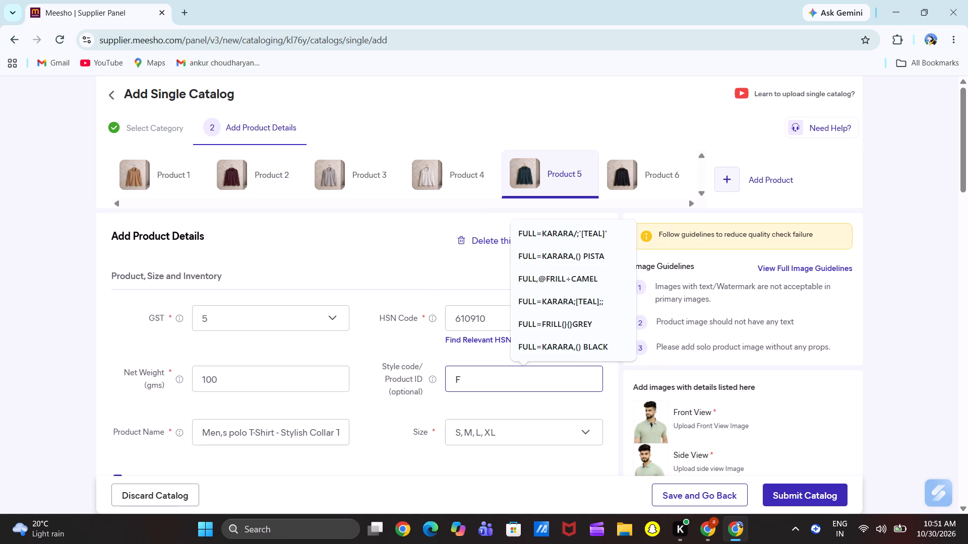
key(u)
text(LL)
key(equal)
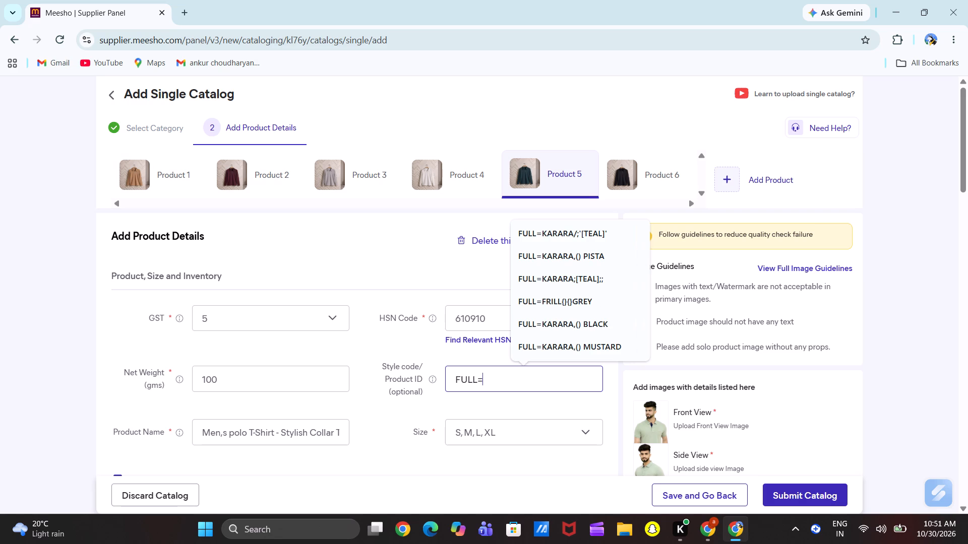
text(KARARA)
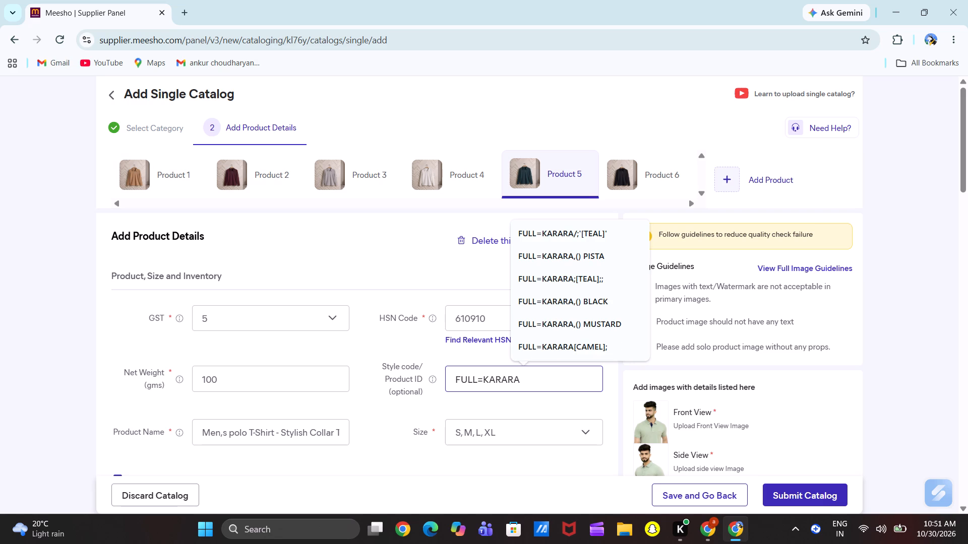
text(;,)
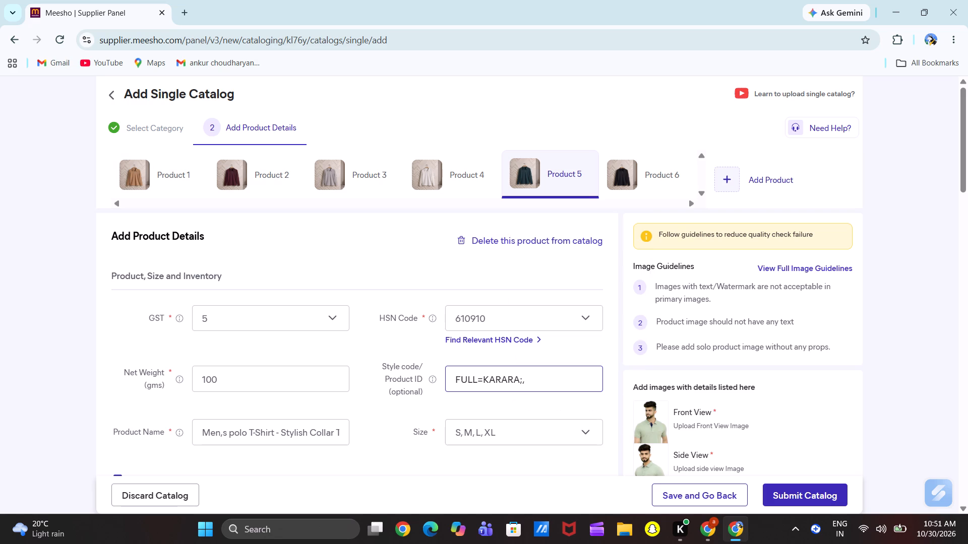
key(bracketleft)
text(BLACK)
key(bracketright)
Set Product 5's Meesho price to 219 for all sizes.
scroll(378, 420, down, 4)
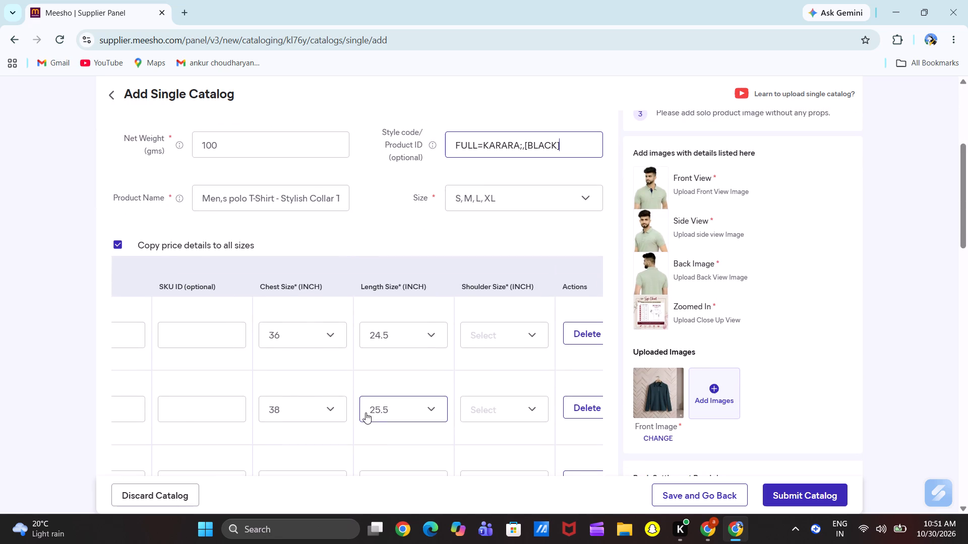
scroll(244, 375, right, 8)
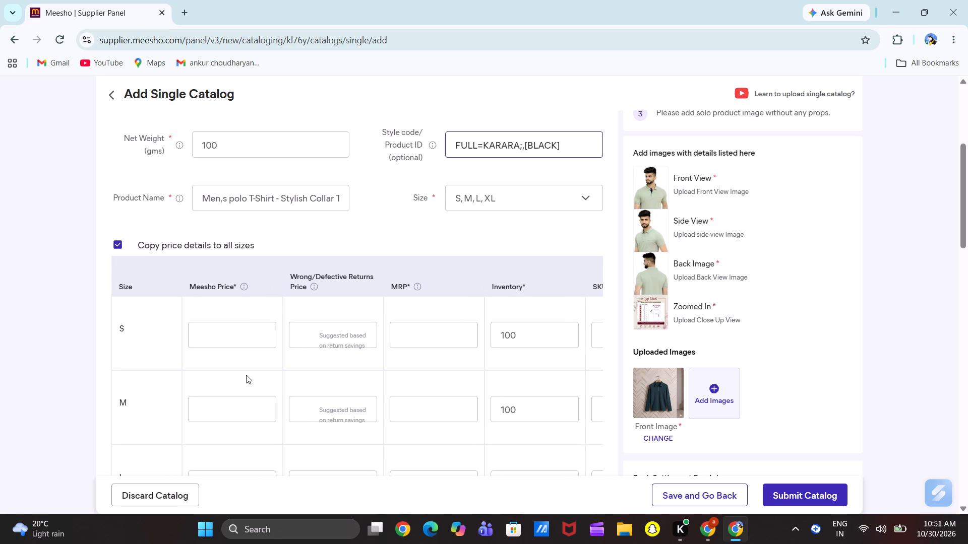
click(204, 336)
text(2219)
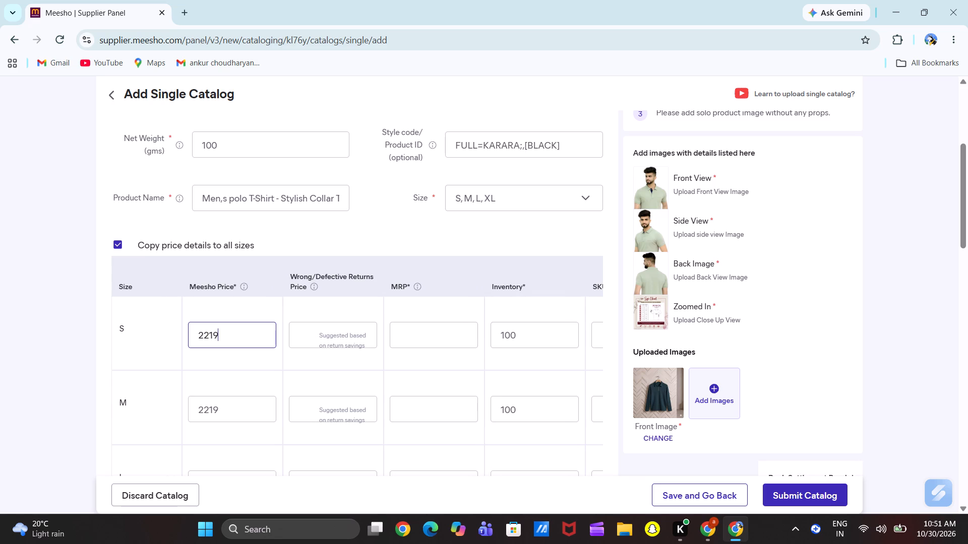
key(equal)
text(==)
click(238, 337)
text(===)
key(BackSpace)
key(BackSpace)
key(BackSpace)
text(19)
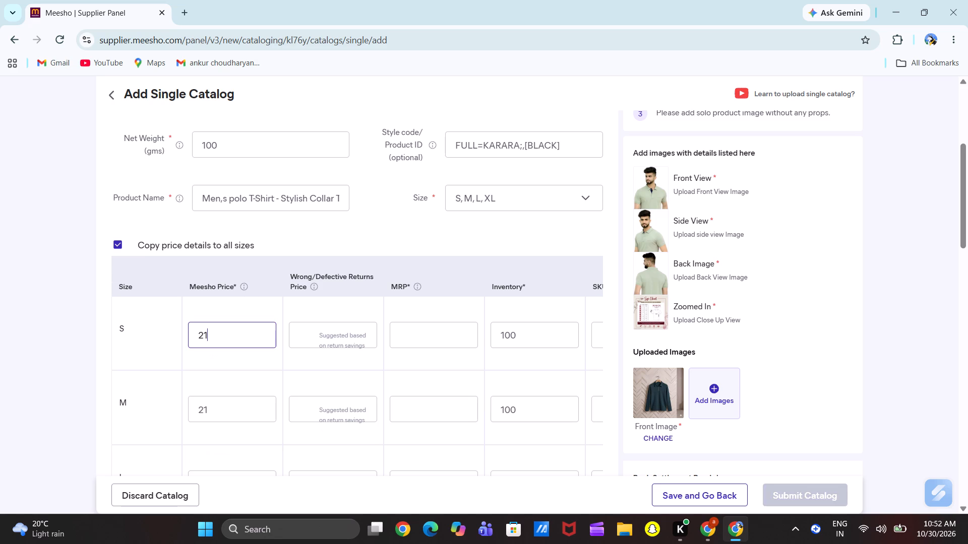
Set Product 5's wrong/defective returns price to 218 and its MRP to 899 for all sizes.
click(309, 339)
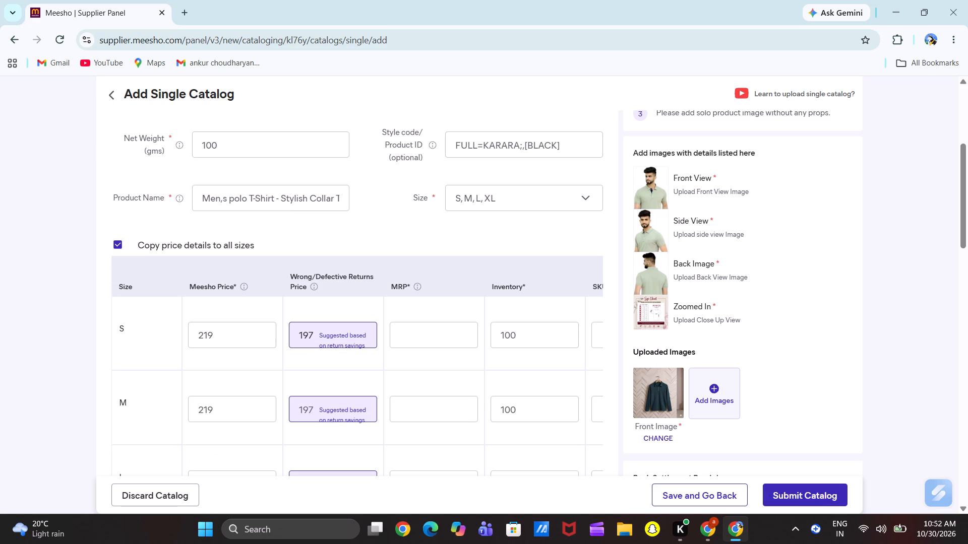
click(317, 334)
key(BackSpace)
double_click(313, 334)
key(BackSpace)
key(BackSpace)
key(BackSpace)
text(218)
click(423, 334)
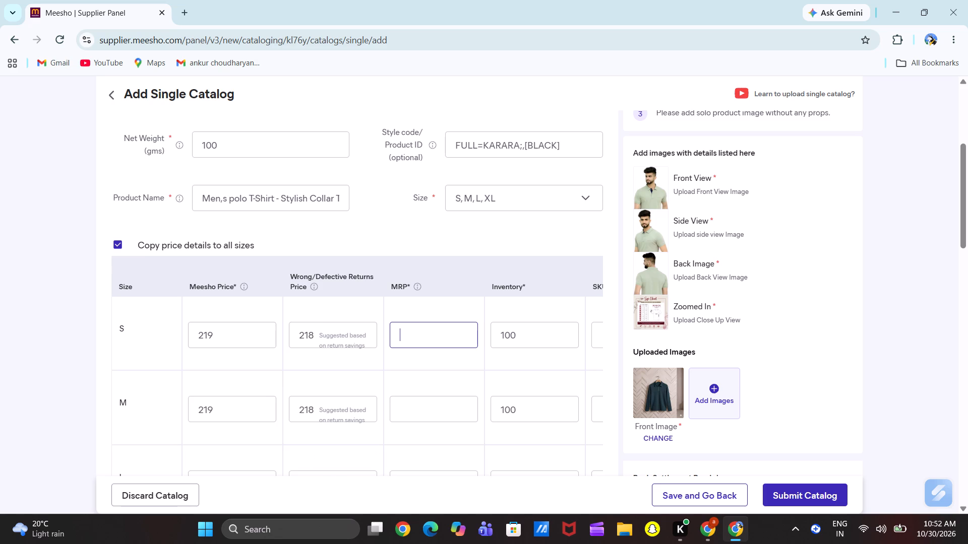
text(899)
Set Product 5's shoulder size to 14.5 inches for size S and 15.5 inches for size M.
scroll(479, 344, down, 1)
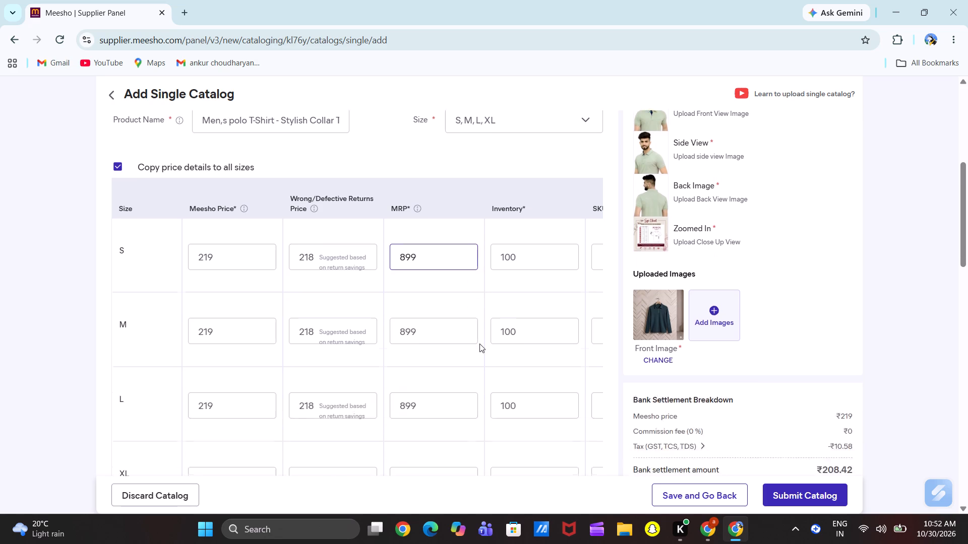
scroll(479, 344, down, 1)
scroll(479, 344, left, 3)
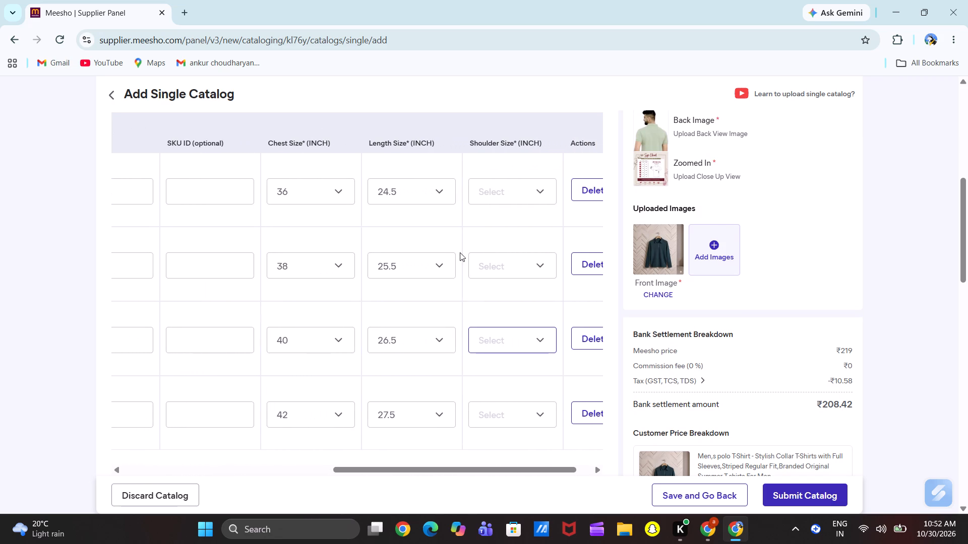
click(501, 195)
scroll(501, 290, down, 1)
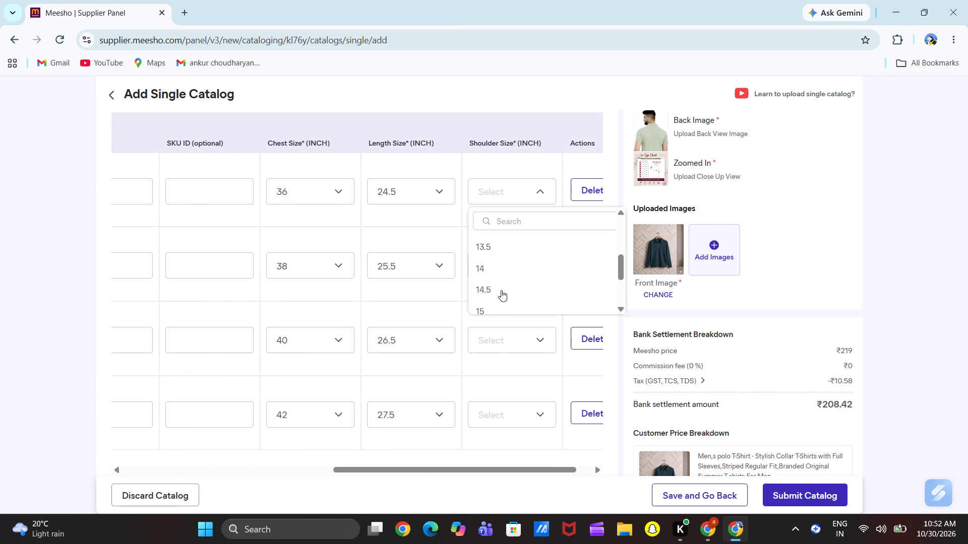
scroll(501, 290, down, 1)
click(501, 290)
click(519, 264)
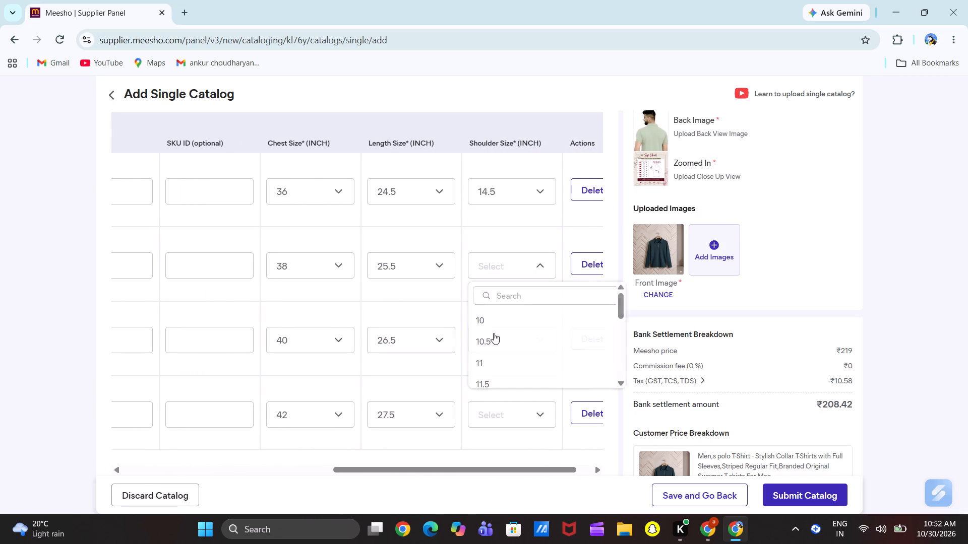
scroll(520, 343, down, 3)
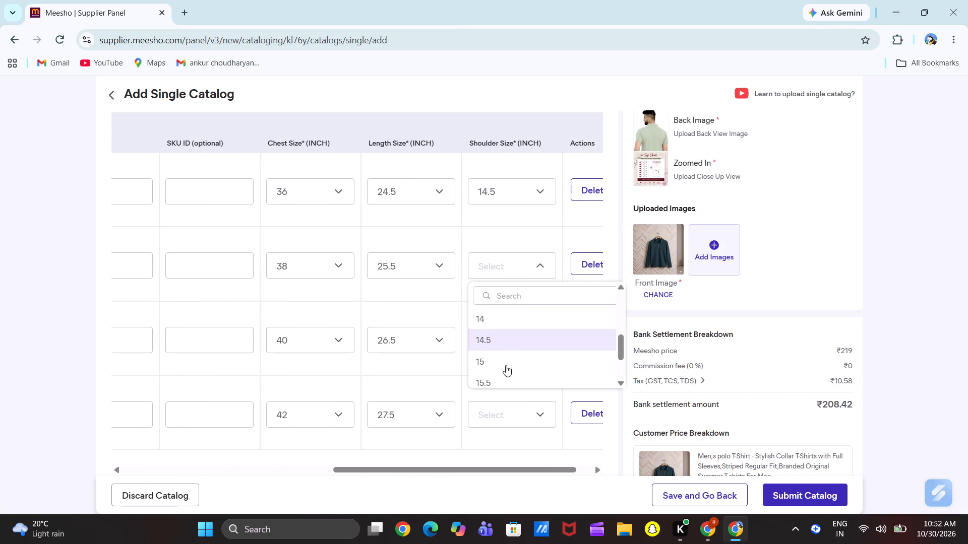
click(513, 376)
Set Product 5's shoulder size to 16.5 inches for size L and select the shoulder size for XL.
click(490, 343)
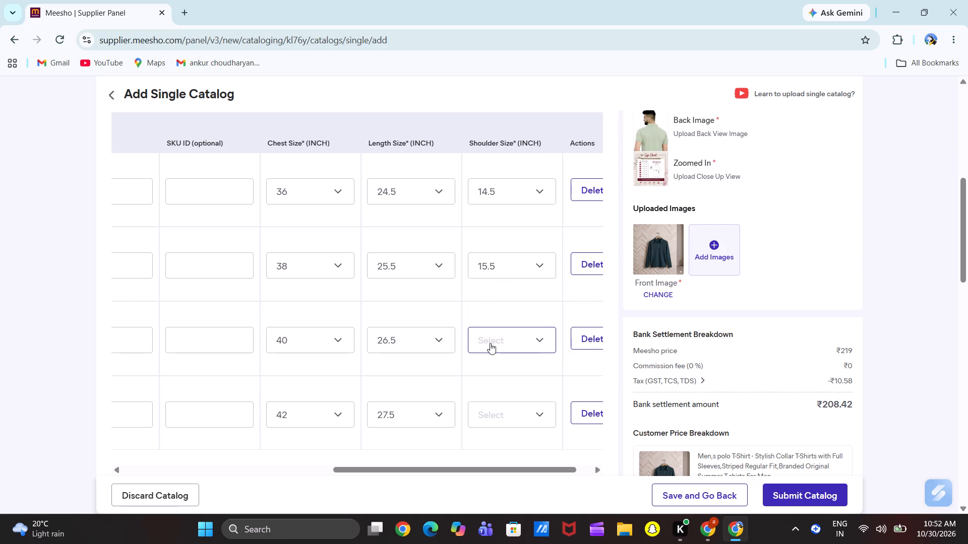
scroll(536, 399, down, 3)
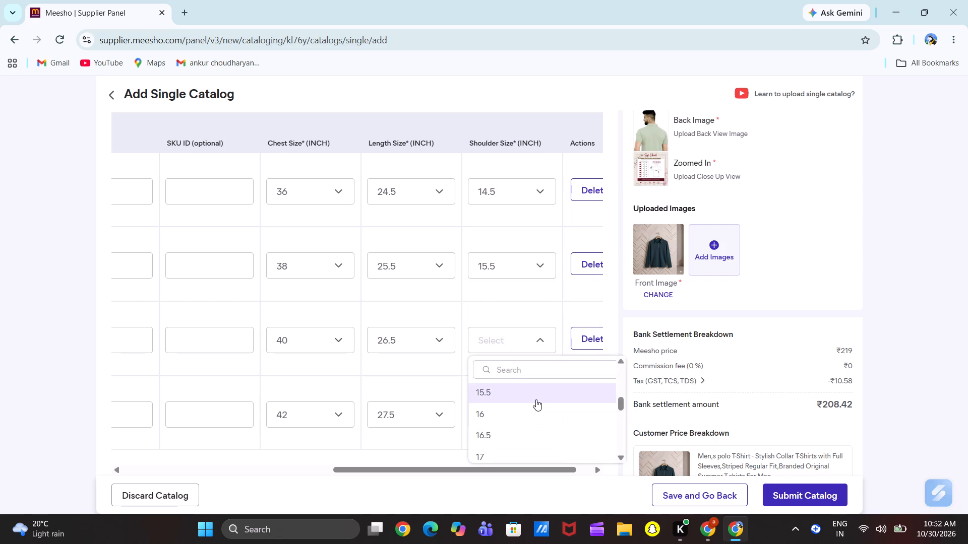
click(520, 429)
click(505, 417)
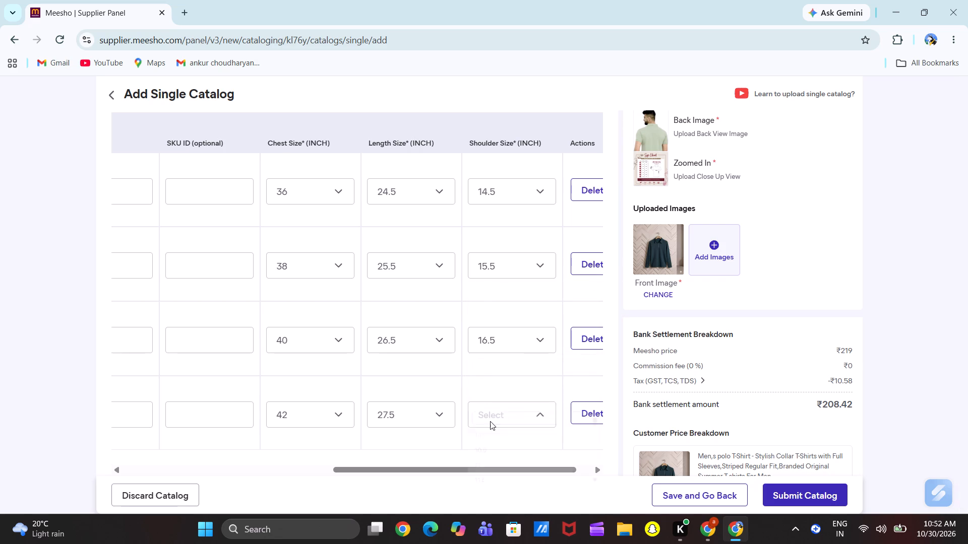
scroll(519, 465, down, 3)
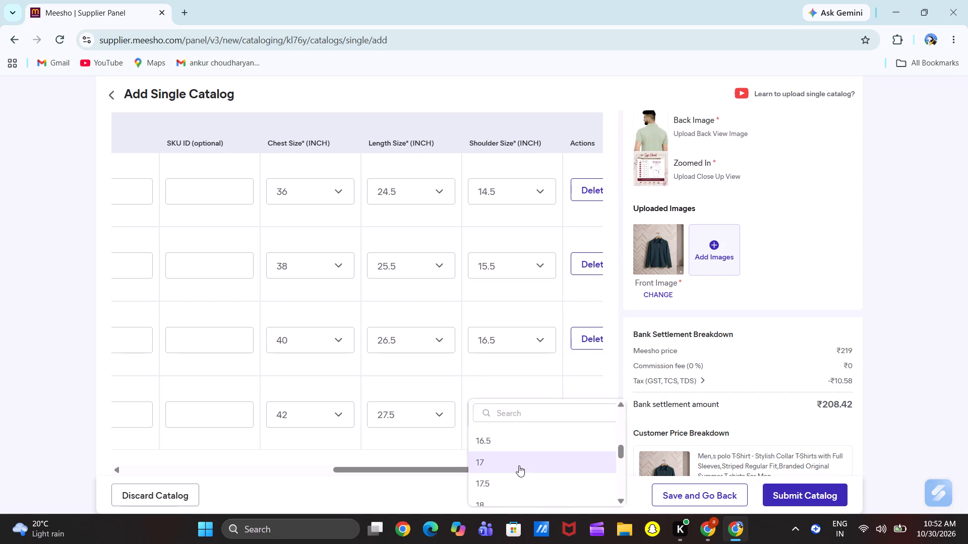
scroll(519, 465, down, 1)
click(519, 465)
Set Product 5's color to Black and its fabric to Cotton Blend.
scroll(378, 390, right, 4)
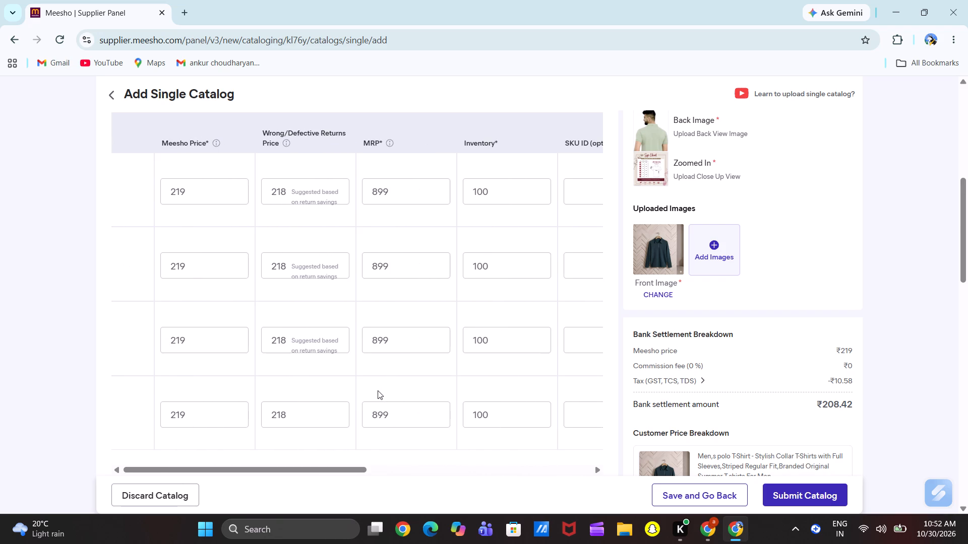
scroll(378, 390, down, 3)
click(270, 310)
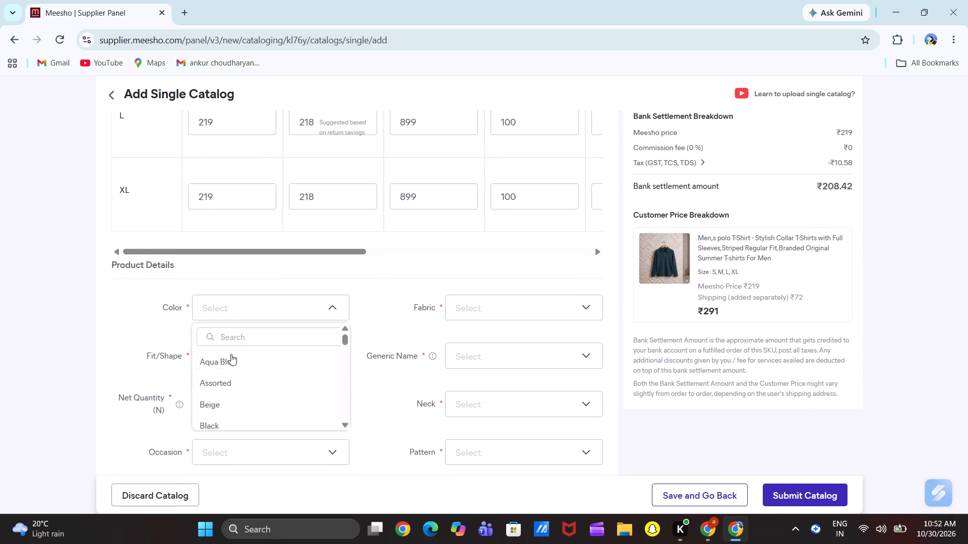
click(260, 340)
text(BL)
click(222, 379)
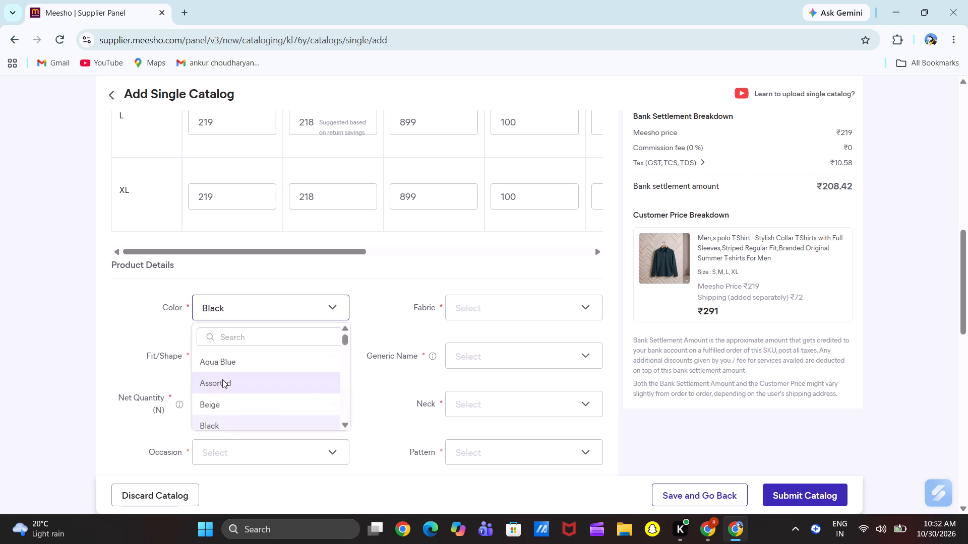
click(491, 307)
scroll(485, 381, down, 1)
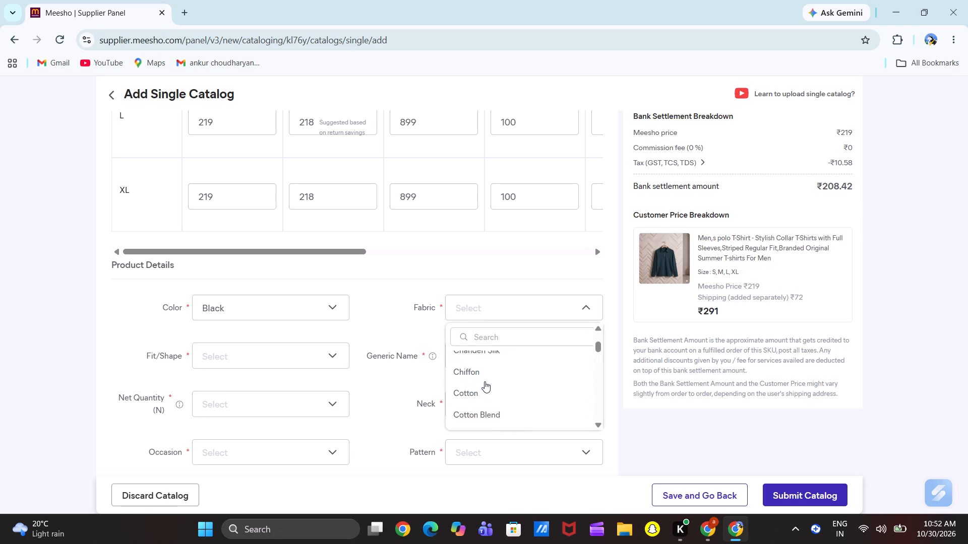
scroll(485, 381, down, 1)
click(485, 381)
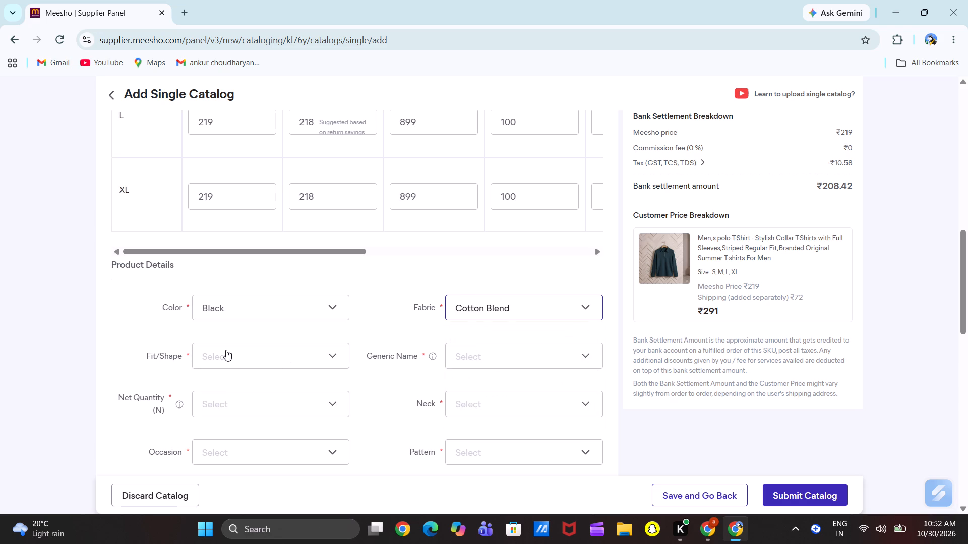
Set Product 5's fit/shape to Regular.
click(226, 350)
scroll(287, 431, down, 1)
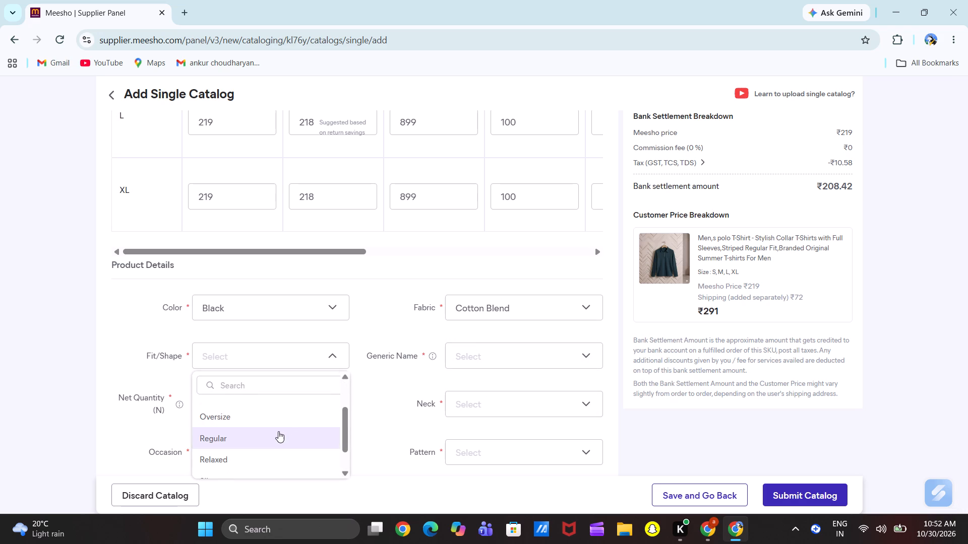
click(278, 431)
Set Product 5's generic name to Tshirts and its net quantity to 1.
drag(512, 354, 499, 454)
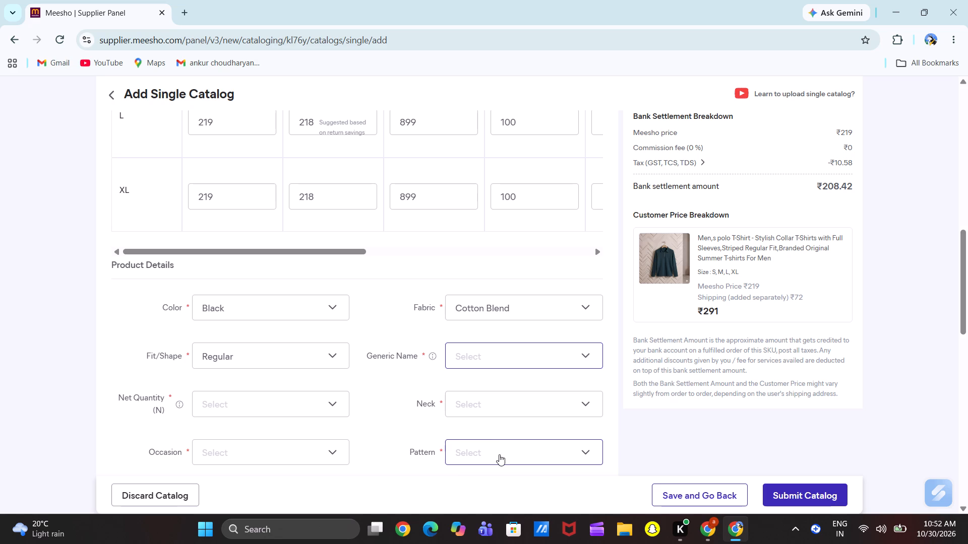
click(490, 357)
scroll(505, 442, down, 1)
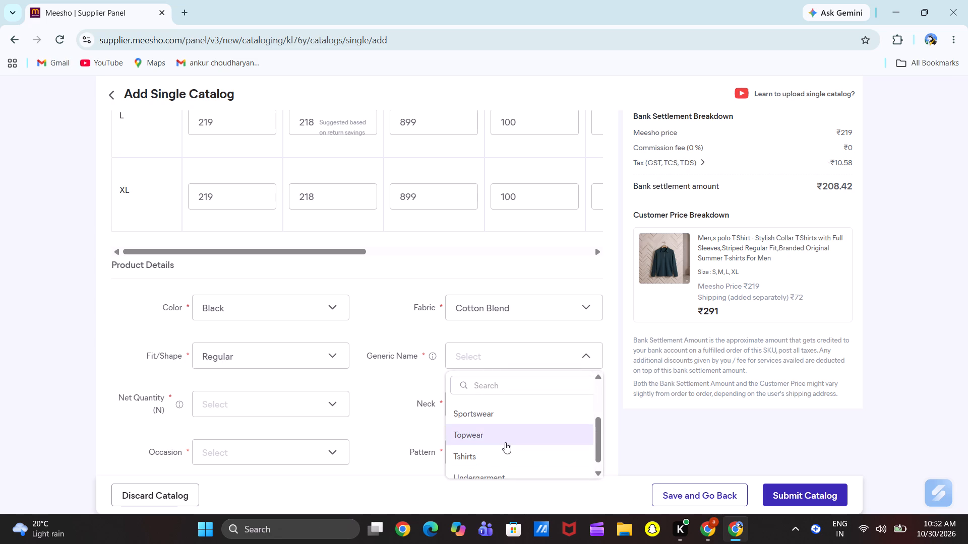
scroll(505, 442, down, 1)
click(505, 442)
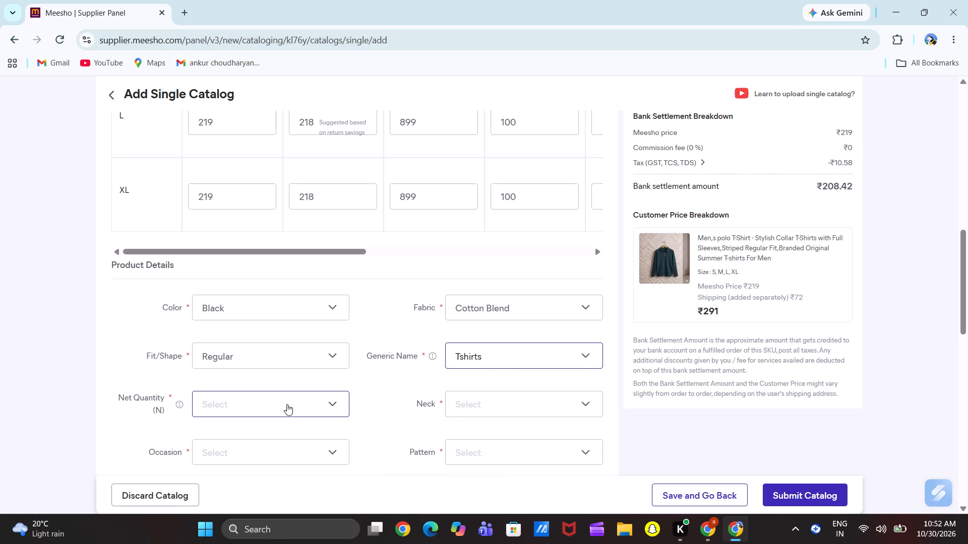
click(287, 404)
click(231, 444)
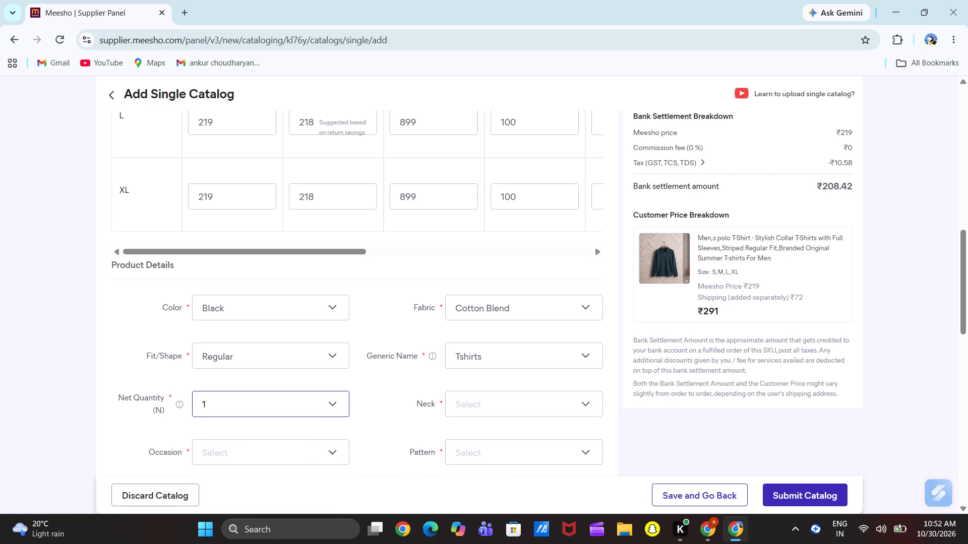
Set Product 5's neck to Polo and its occasion to Casual.
click(500, 397)
scroll(509, 471, down, 1)
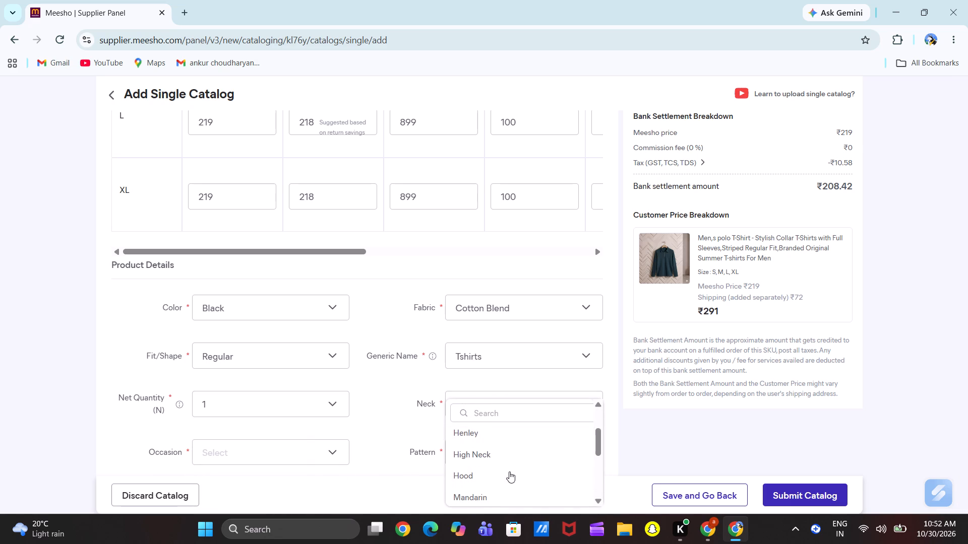
scroll(509, 471, down, 1)
click(509, 471)
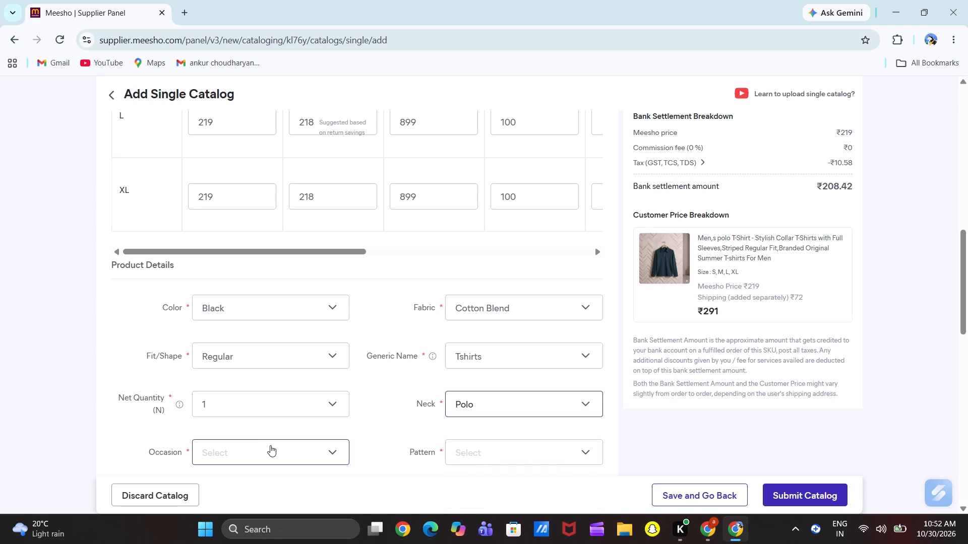
click(270, 445)
click(222, 453)
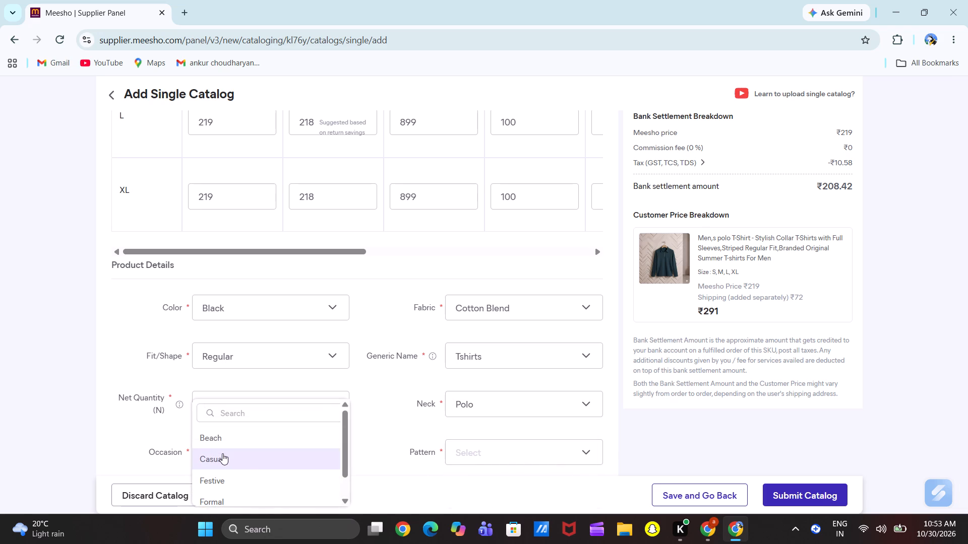
Set both Product 5's pattern and its print or pattern type to Solid.
click(508, 459)
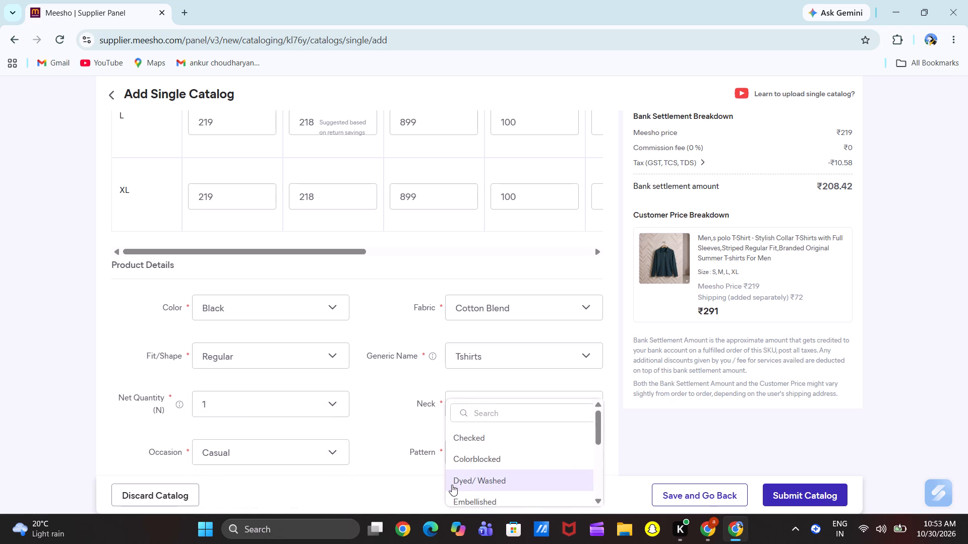
scroll(452, 485, down, 1)
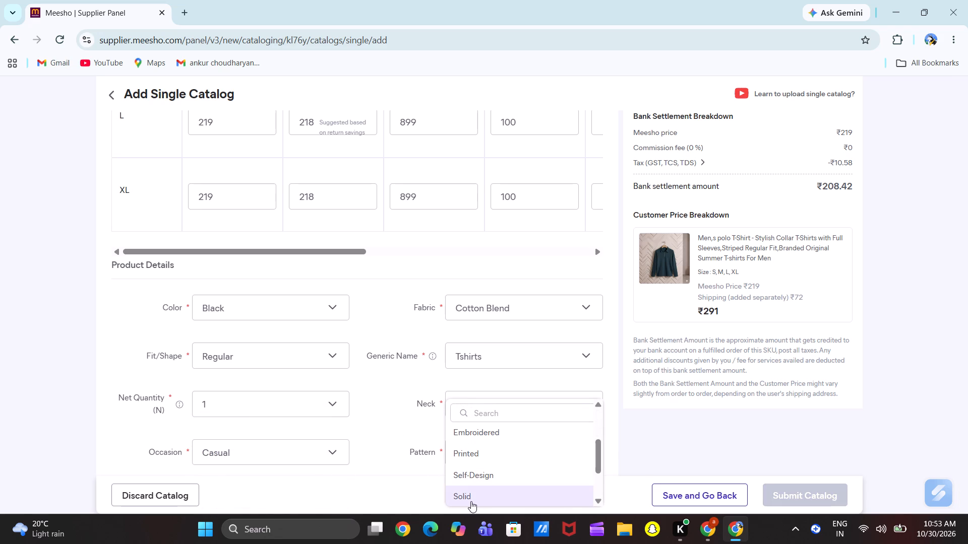
click(471, 501)
scroll(379, 455, down, 2)
click(252, 356)
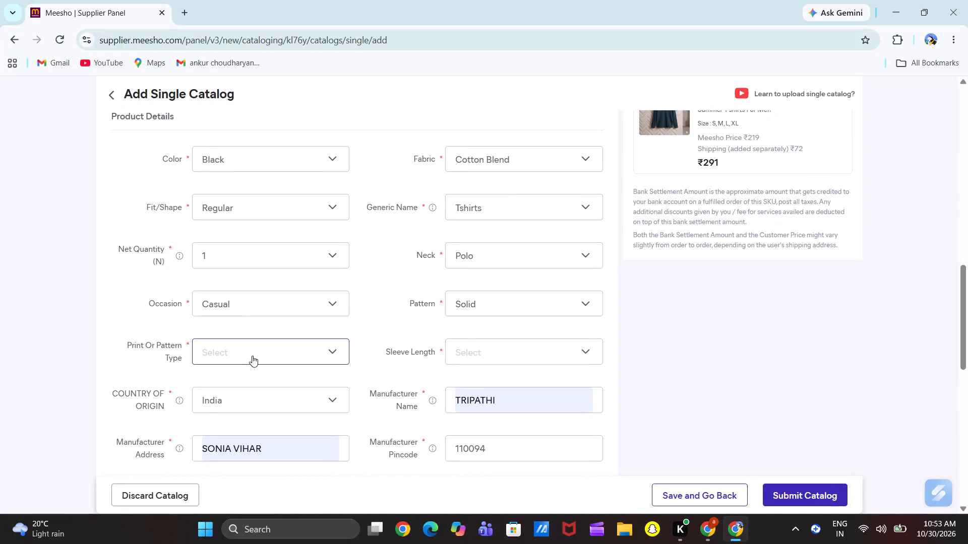
click(249, 375)
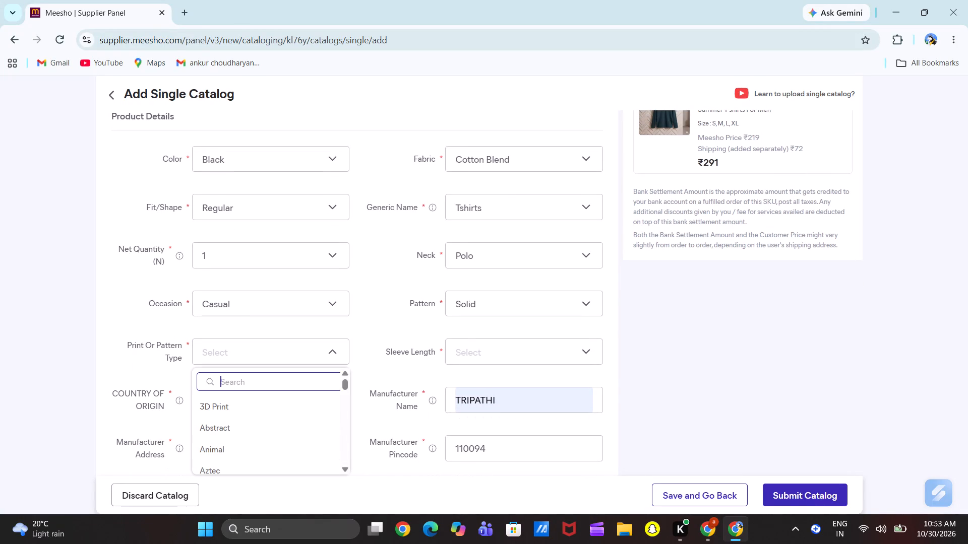
text(SO)
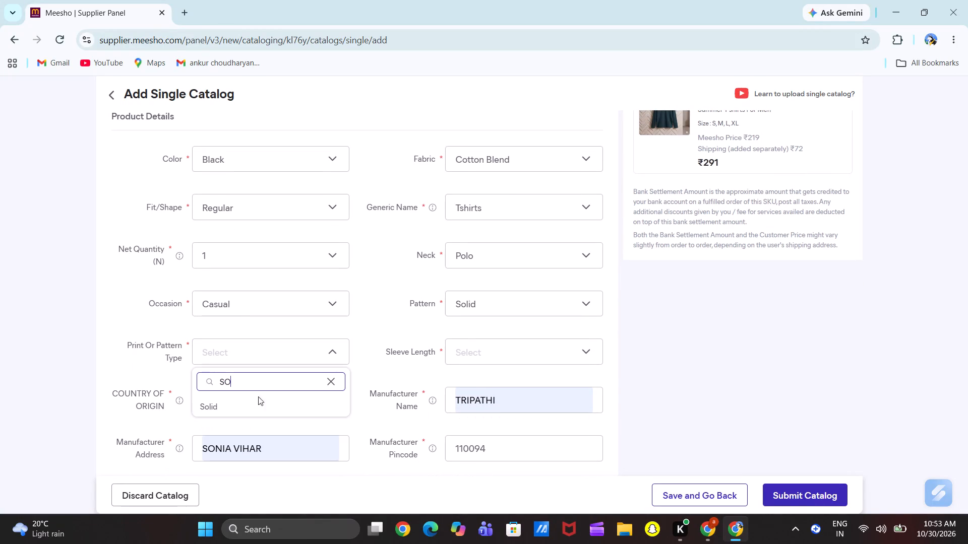
click(265, 403)
Set Product 5's sleeve length to Long Sleeves.
click(518, 352)
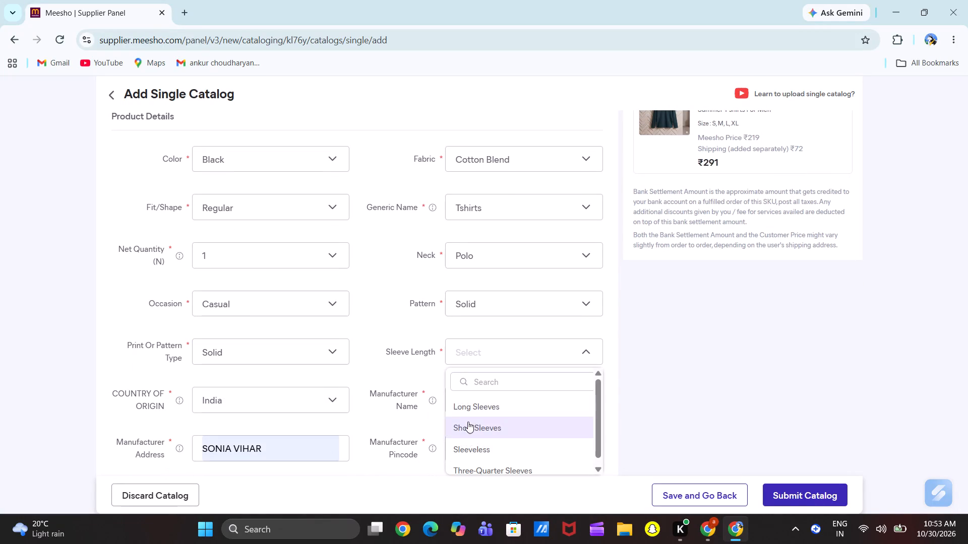
click(499, 412)
In Product 5's other attributes, set the length to Regular and the style to Korean.
scroll(396, 423, down, 3)
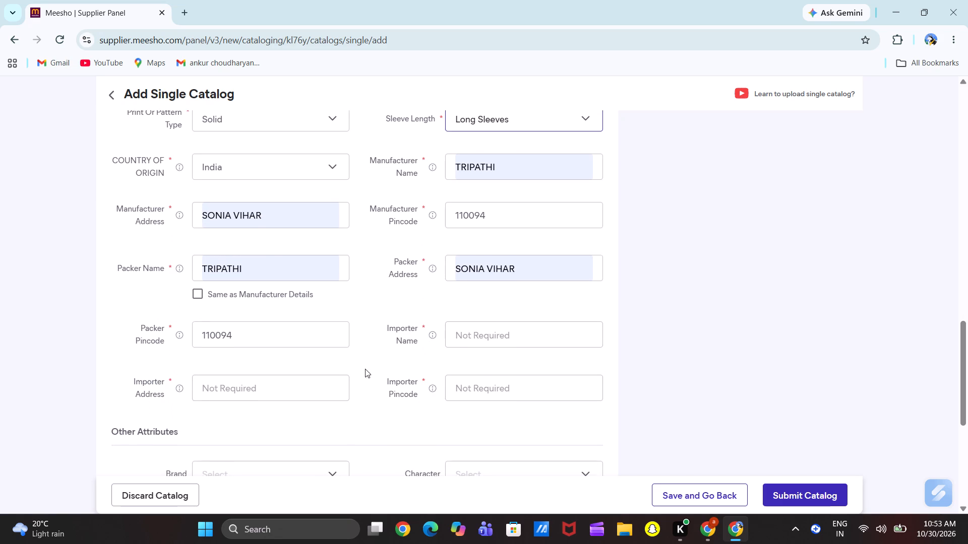
scroll(398, 366, down, 2)
click(492, 357)
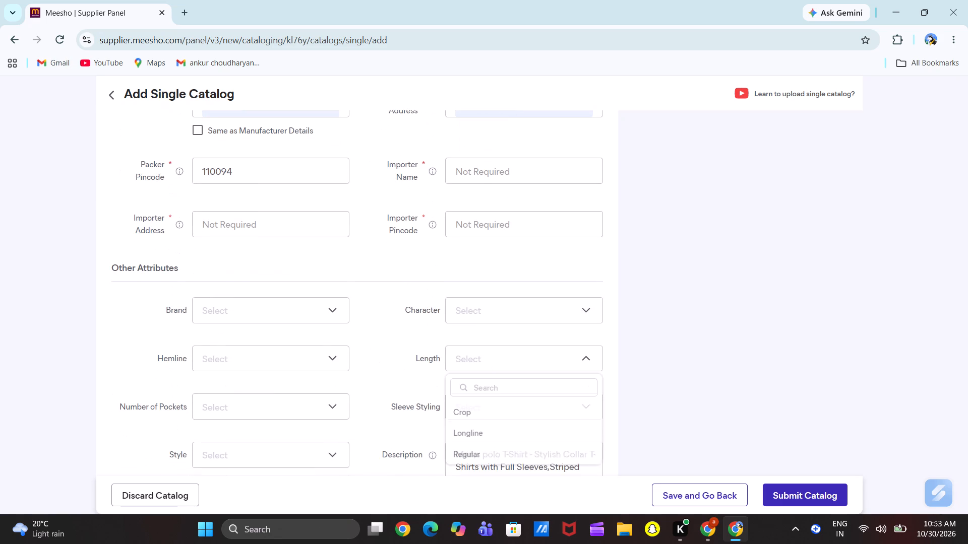
click(480, 445)
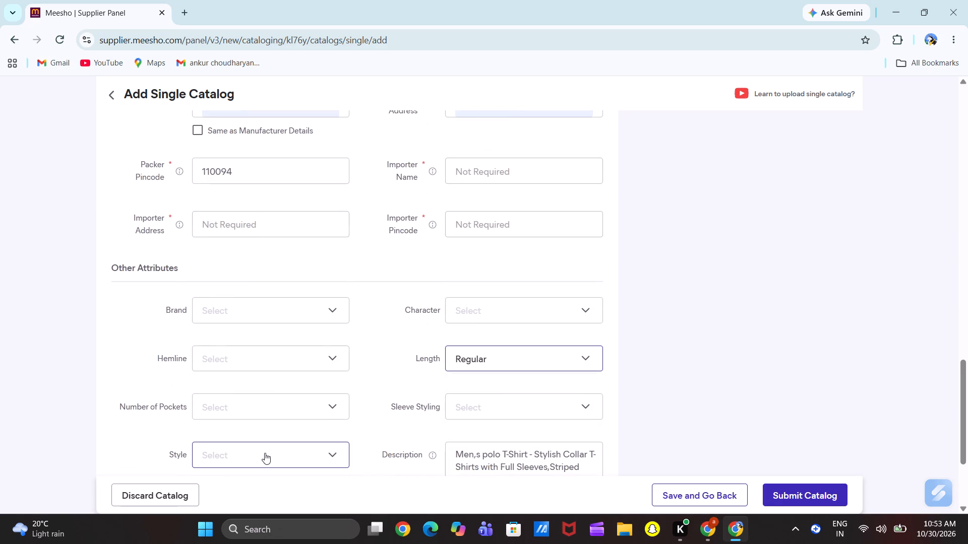
click(265, 453)
click(234, 490)
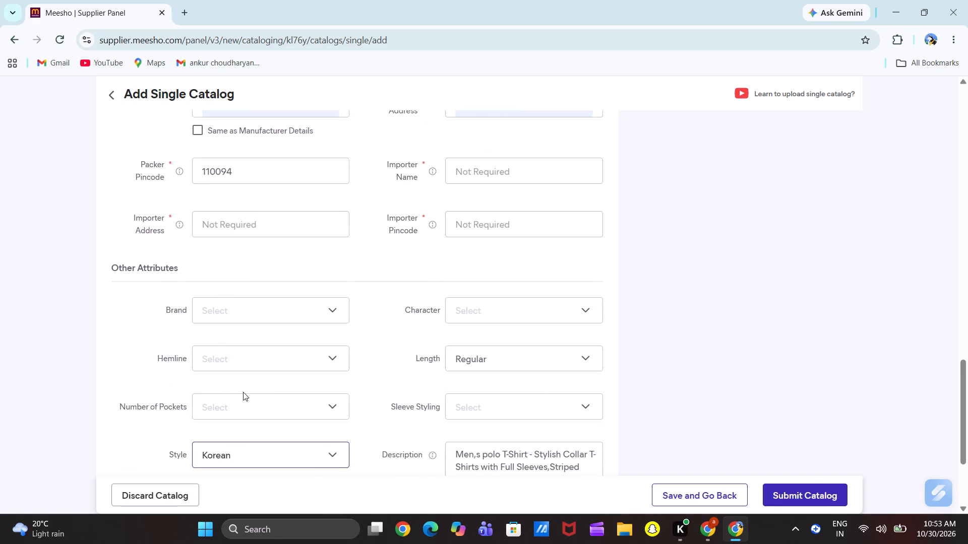
Set Product 5's number of pockets to No Pocket.
click(243, 392)
click(256, 413)
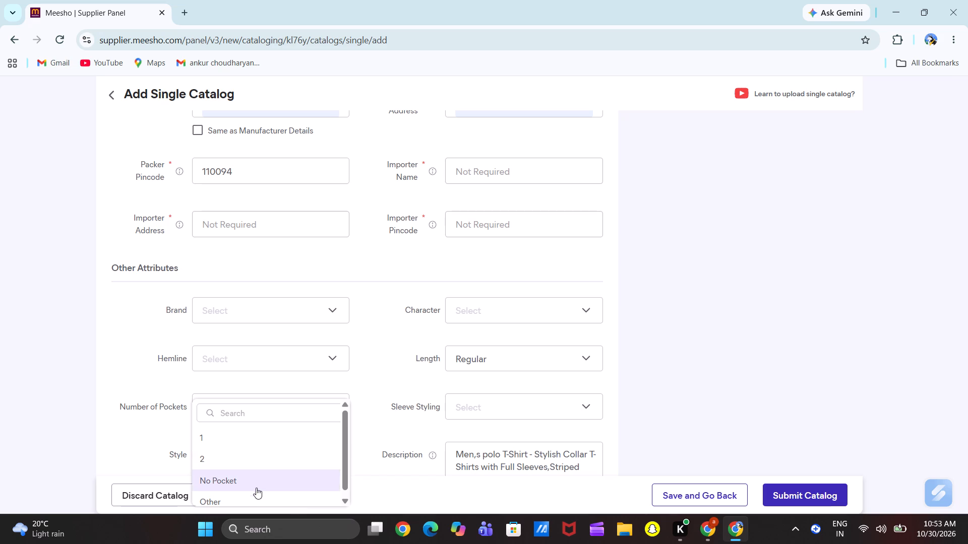
click(258, 483)
Open Product 6 and examine its details and uploaded front image.
scroll(379, 349, up, 11)
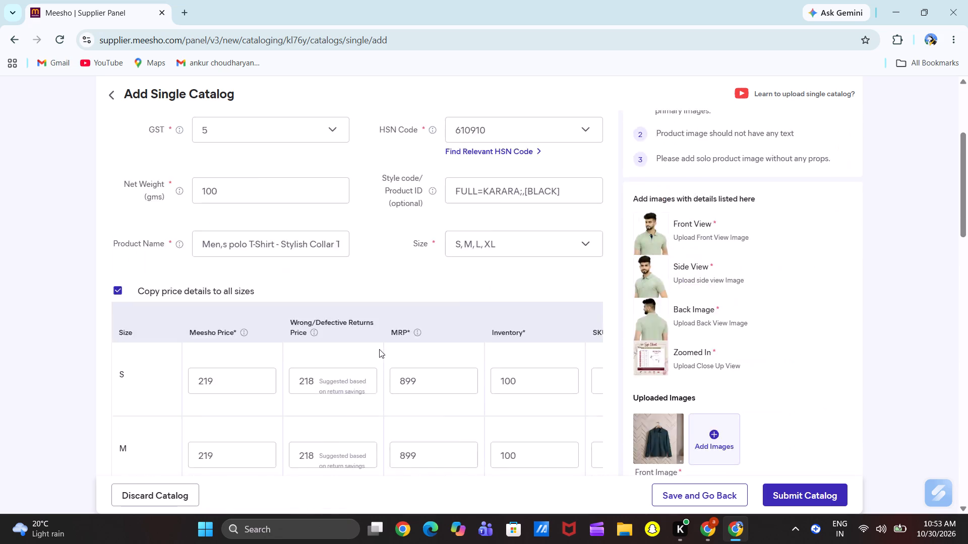
scroll(379, 349, up, 1)
click(626, 174)
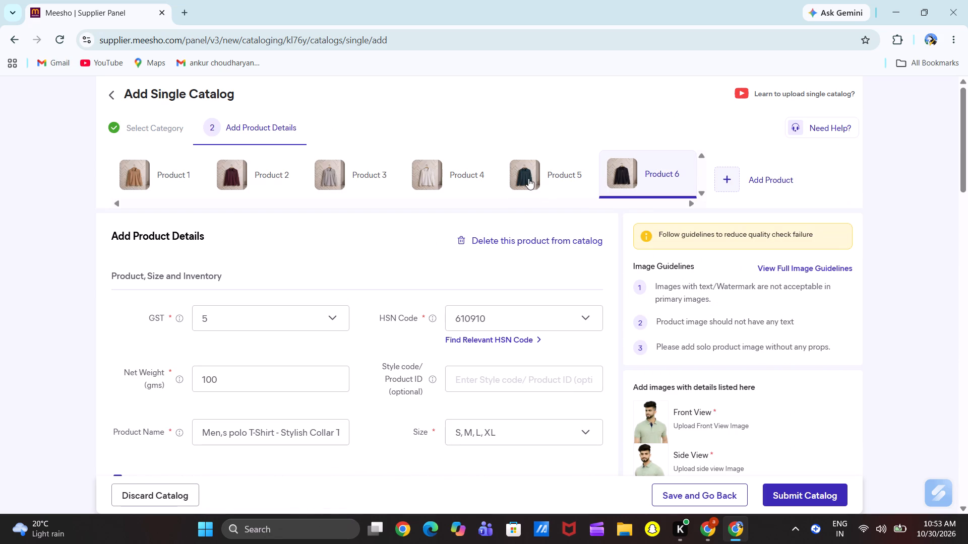
scroll(694, 339, down, 1)
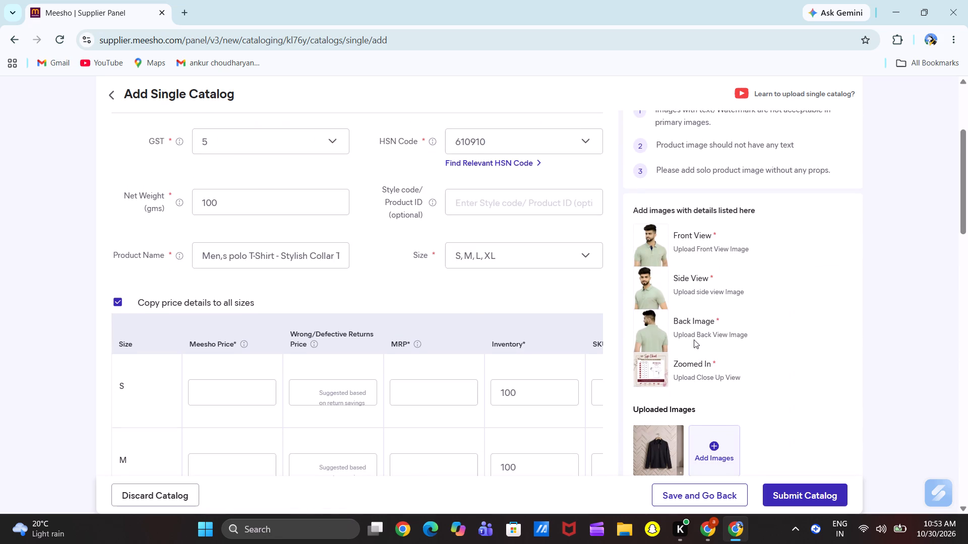
scroll(694, 339, down, 1)
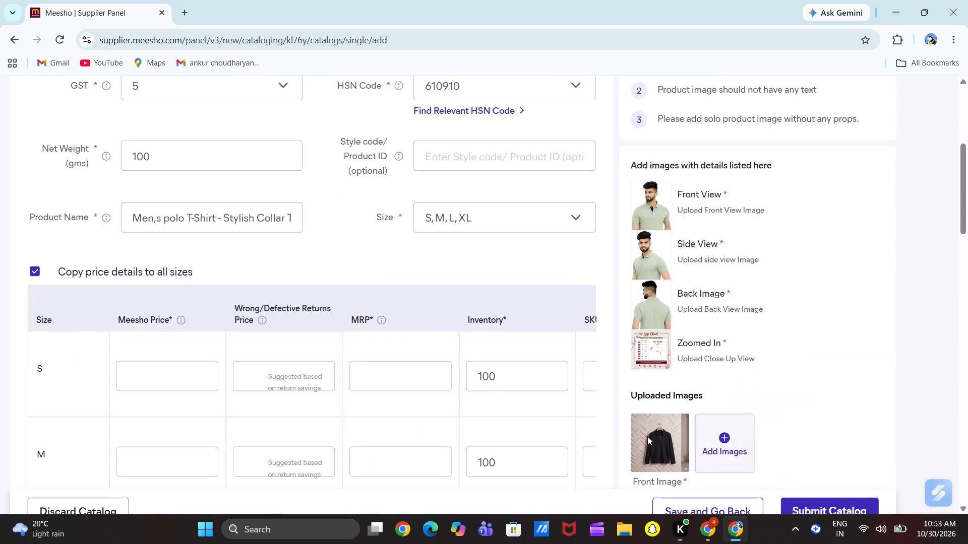
scroll(342, 177, up, 4)
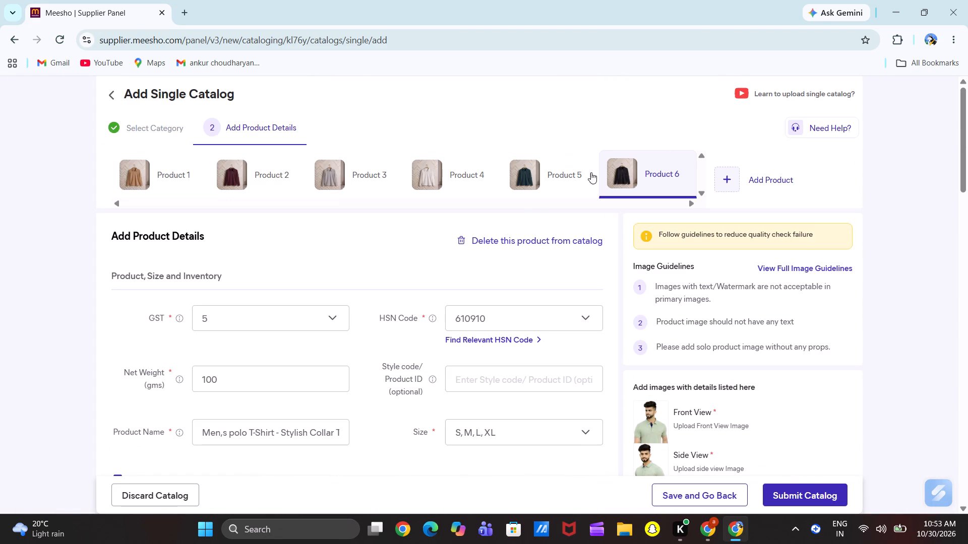
Return to Product 5 and change its style code/product ID to FULL=KARARA;,[TEAL;].
click(518, 167)
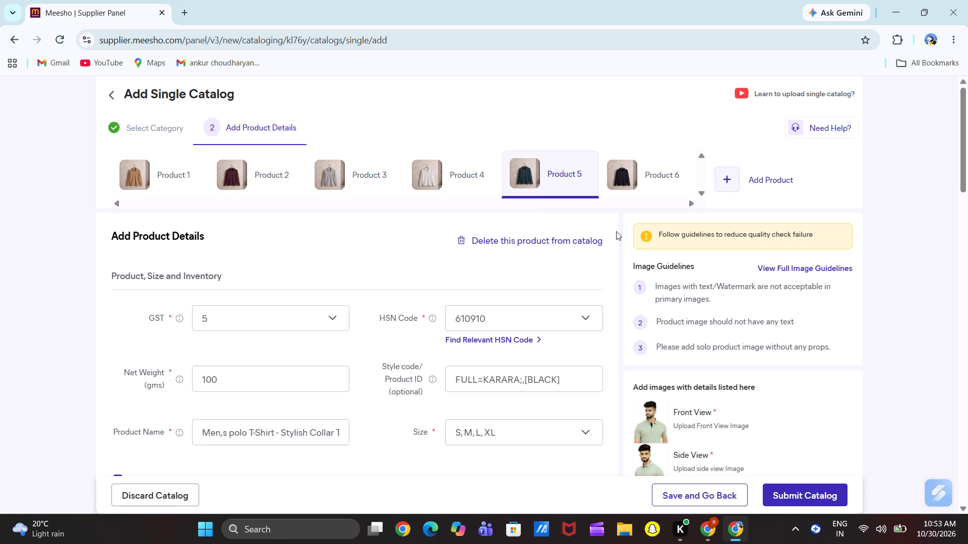
scroll(616, 231, down, 1)
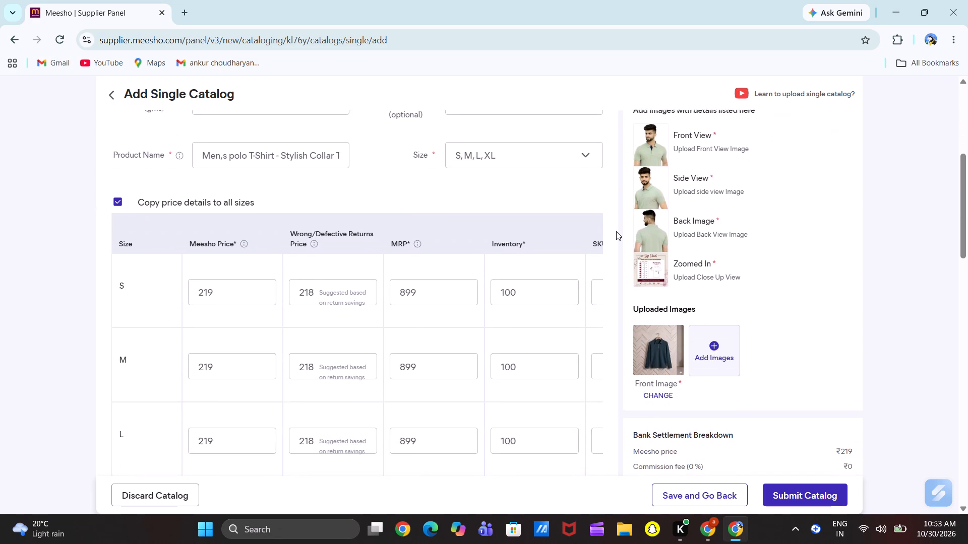
scroll(616, 231, down, 1)
scroll(616, 231, up, 1)
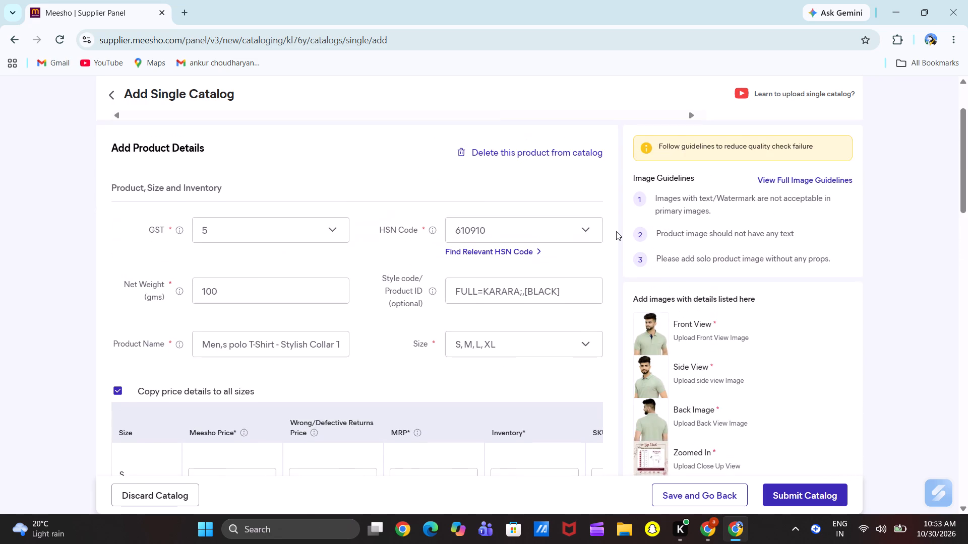
scroll(616, 231, up, 1)
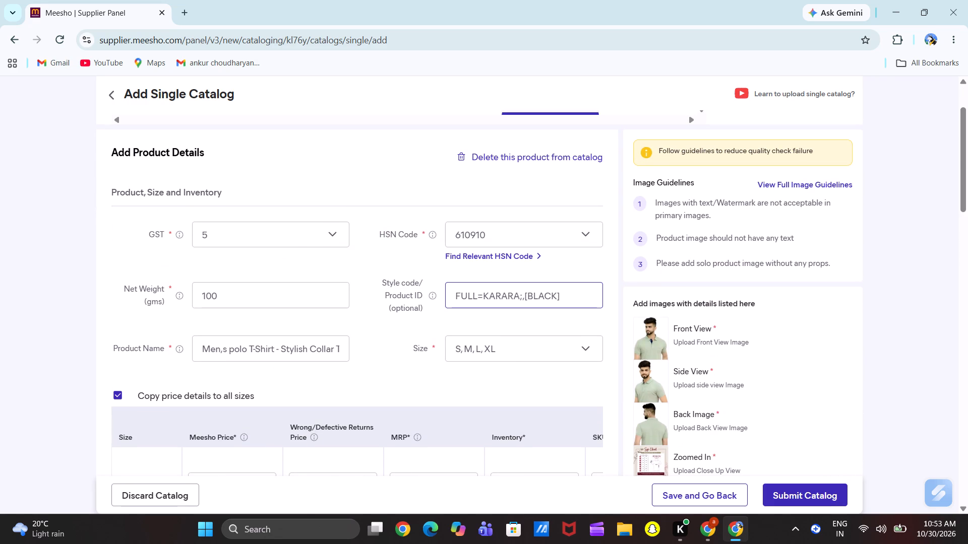
click(556, 294)
key(BackSpace)
key(BackSpace)
key(BackSpace)
key(BackSpace)
key(BackSpace)
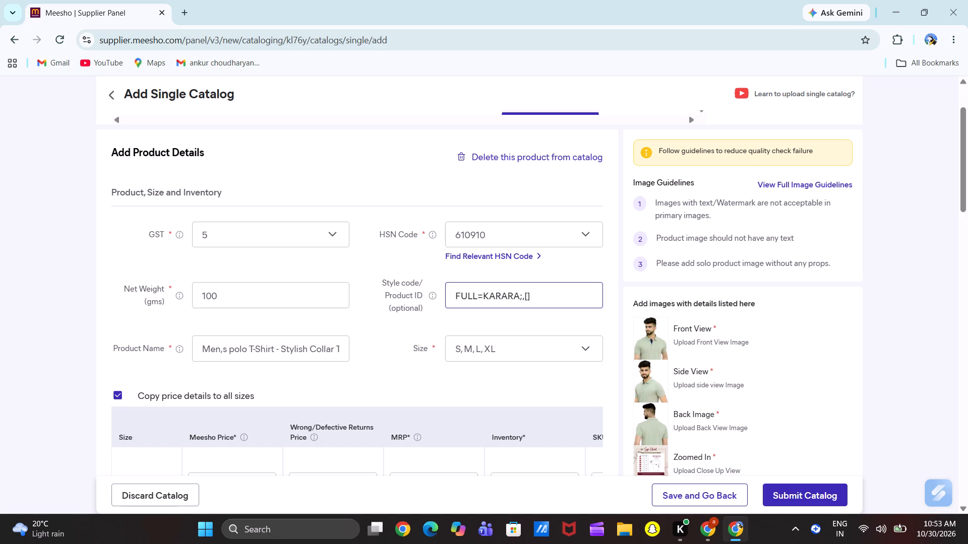
text(TEAL)
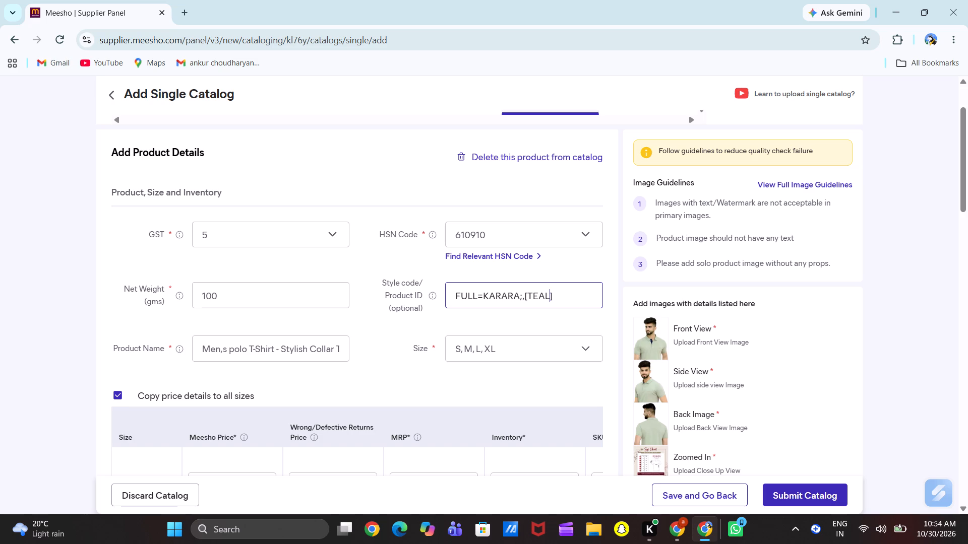
key(semicolon)
Set Product 5's color to Teal in its product details.
scroll(391, 328, down, 4)
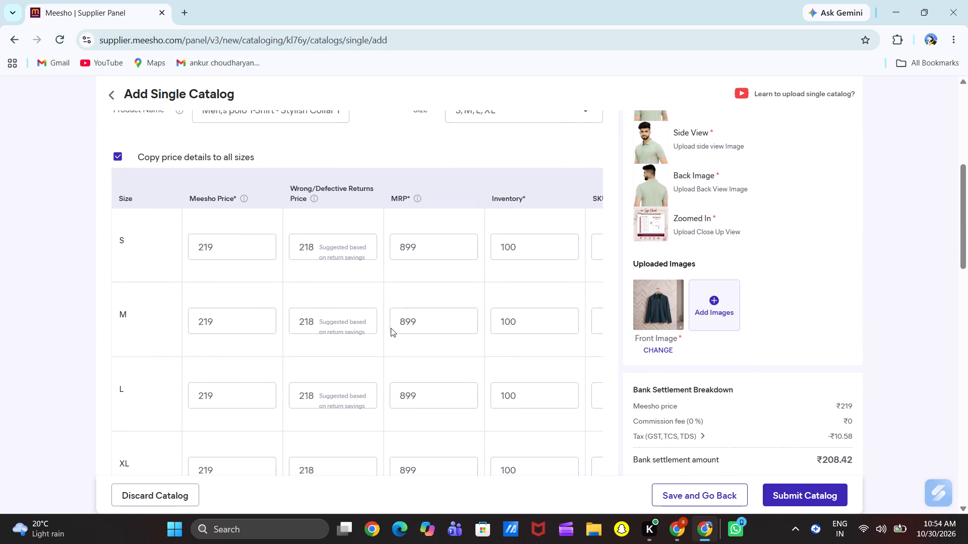
scroll(290, 322, down, 4)
click(278, 245)
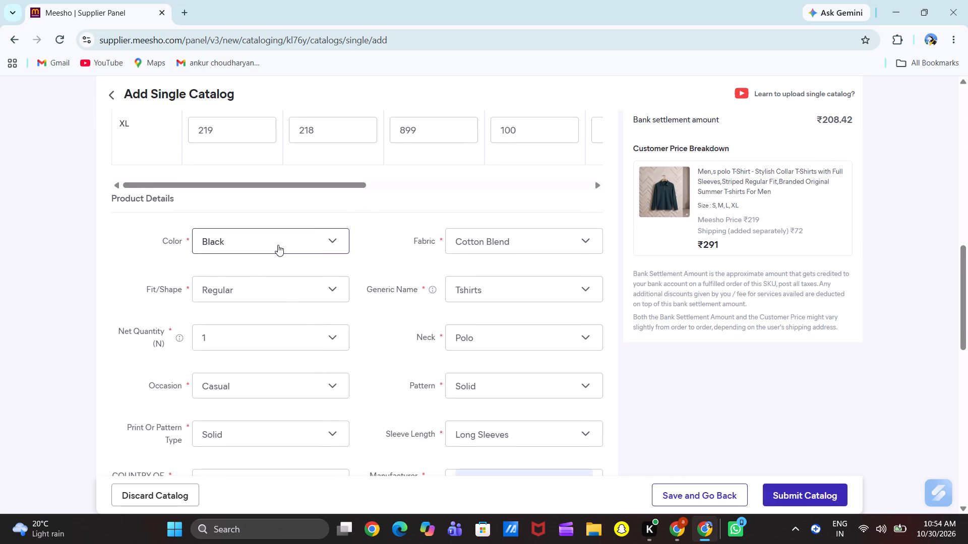
click(262, 279)
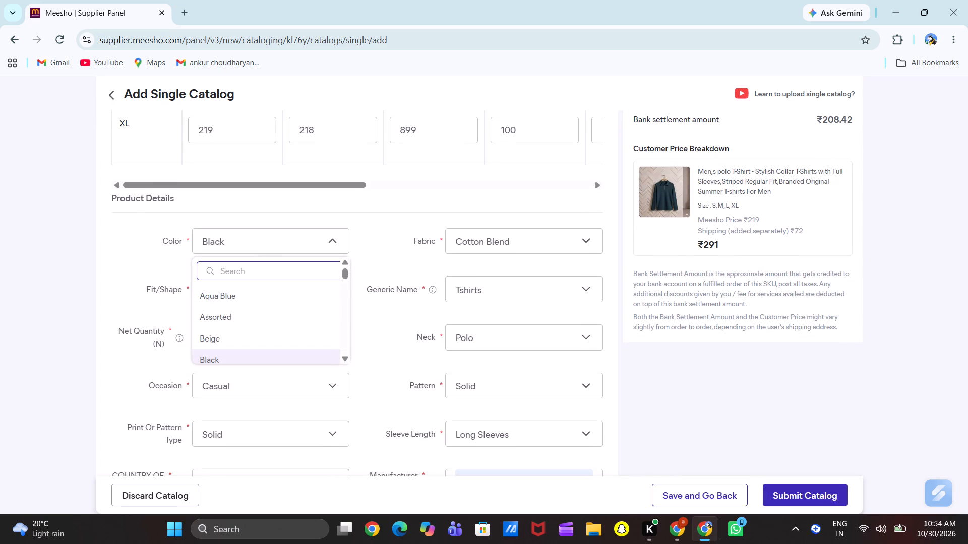
text(TEA)
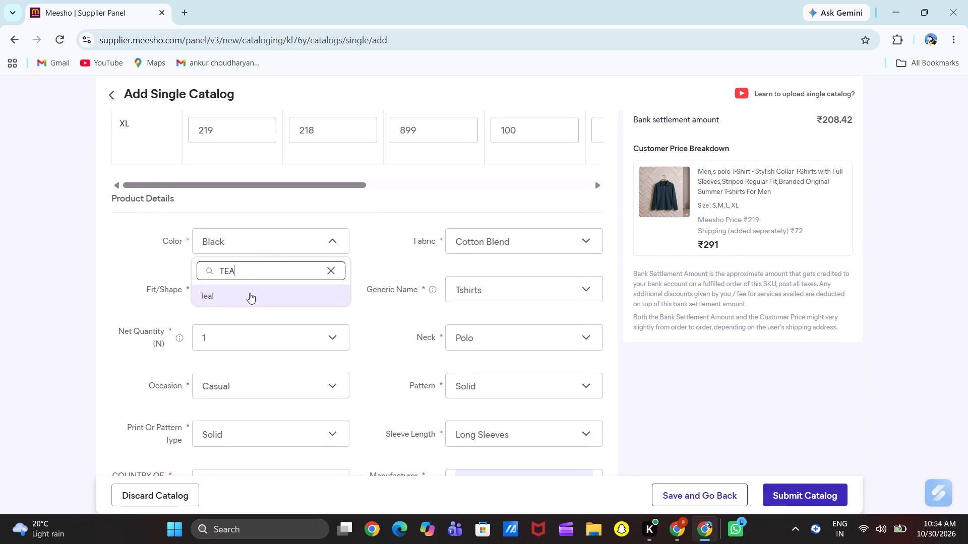
click(317, 291)
Open Product 6 and set its Meesho price to 219, wrong/defective returns price to 218 and MRP to 899 for all sizes.
scroll(414, 238, up, 5)
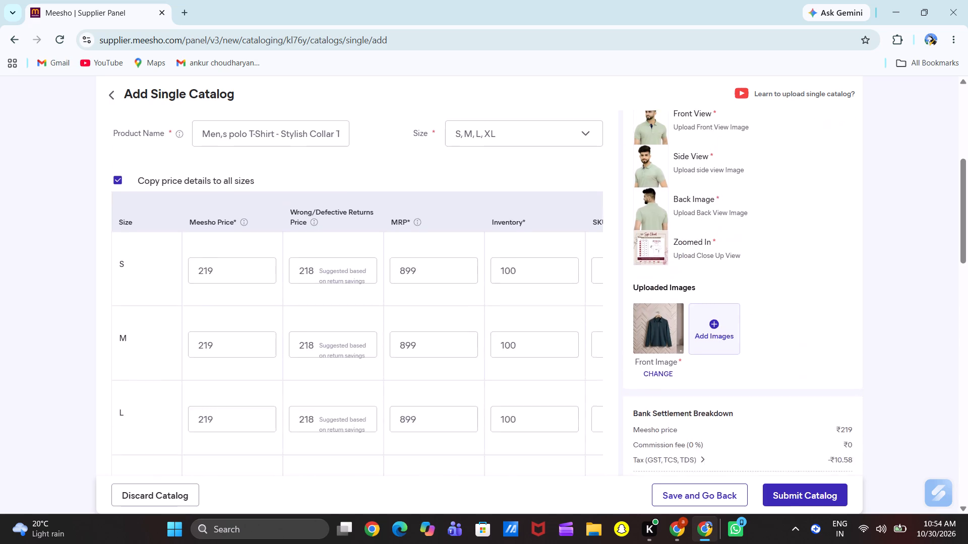
scroll(394, 211, up, 3)
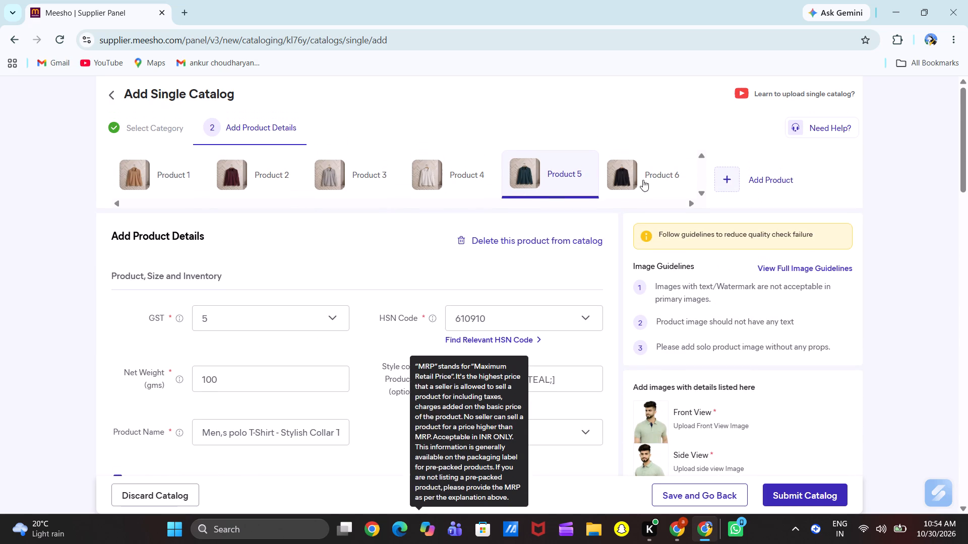
click(643, 180)
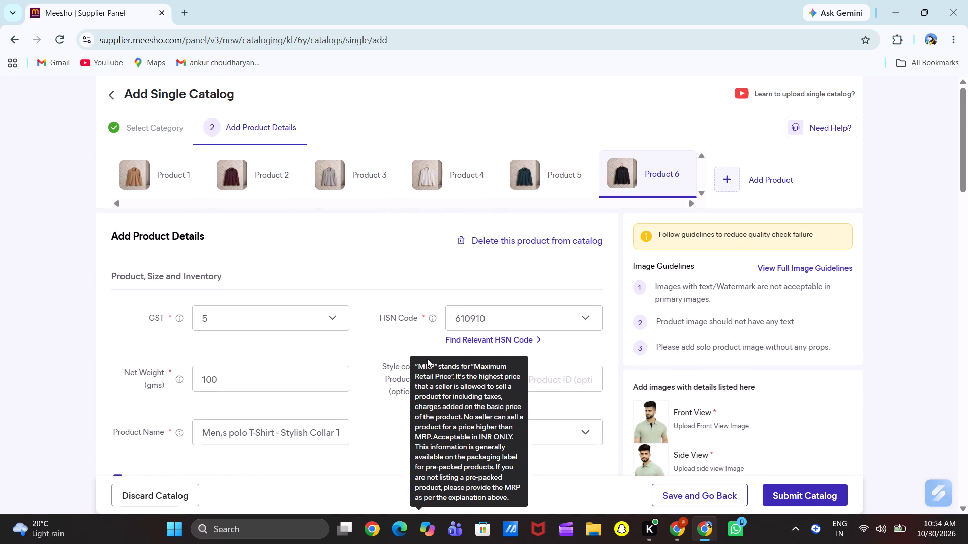
click(427, 359)
click(406, 351)
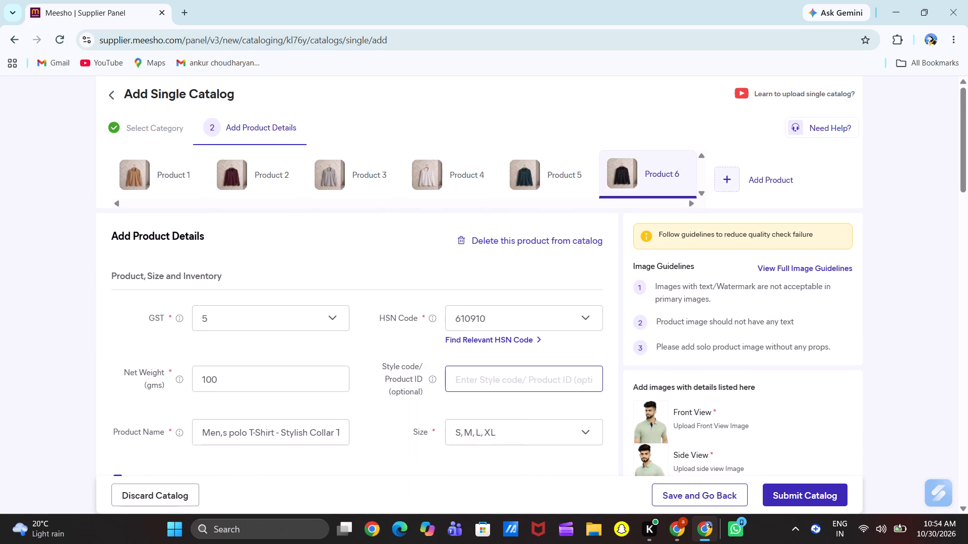
click(478, 377)
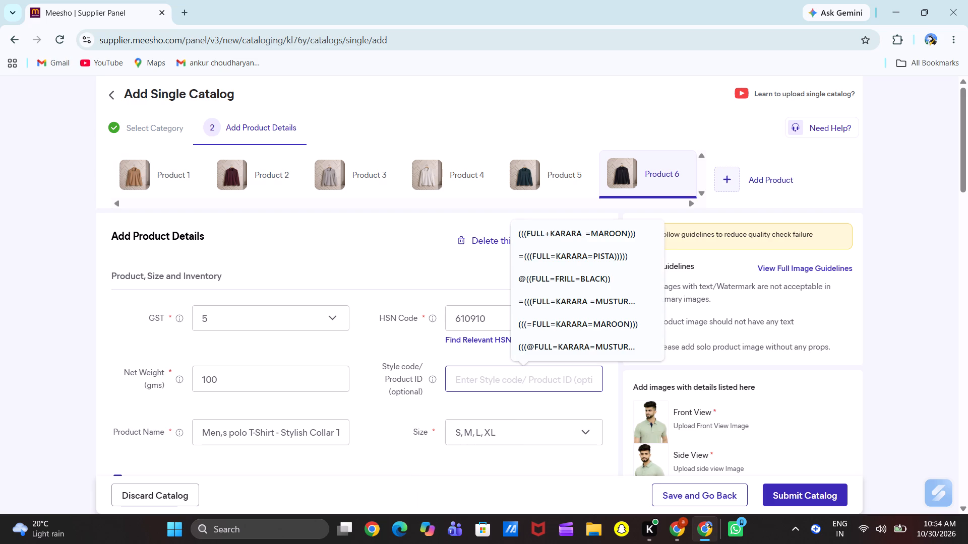
scroll(477, 382, down, 3)
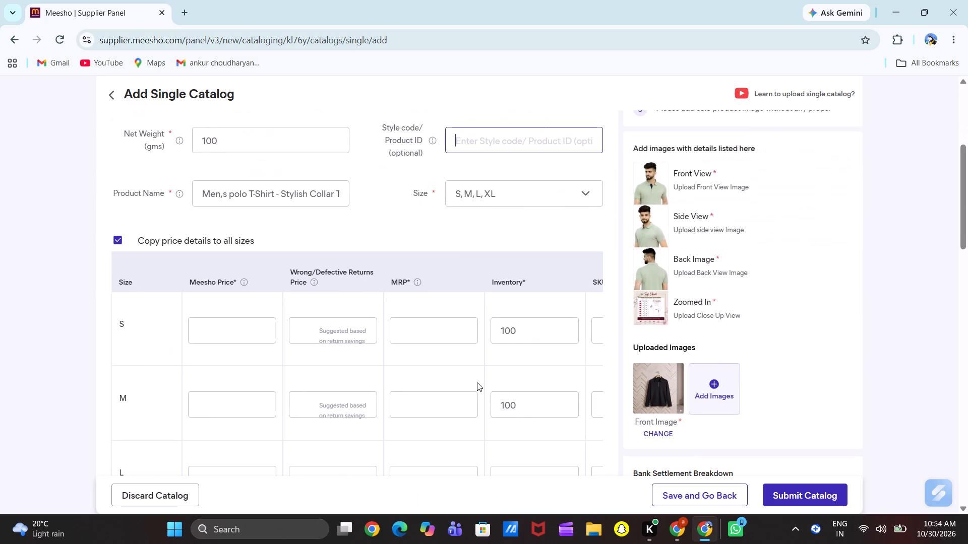
click(219, 336)
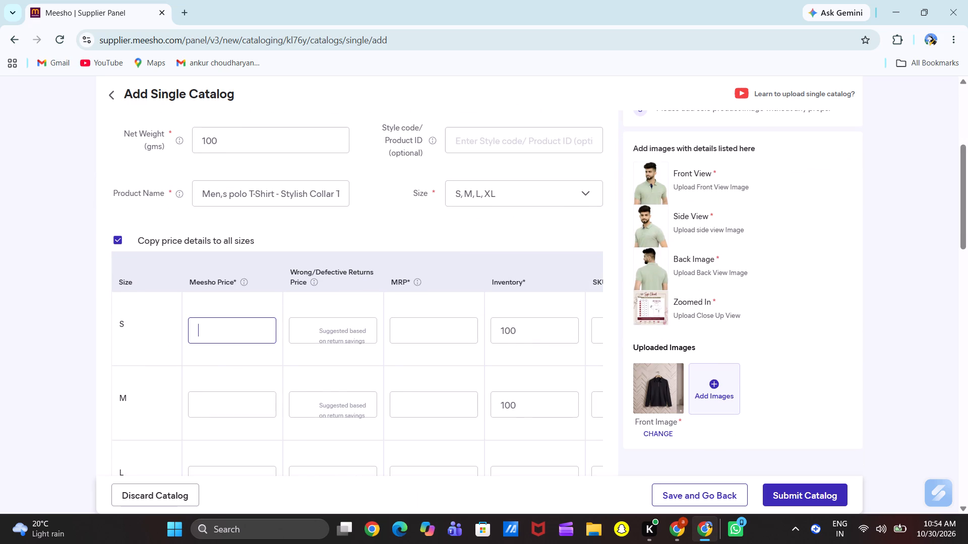
text(219)
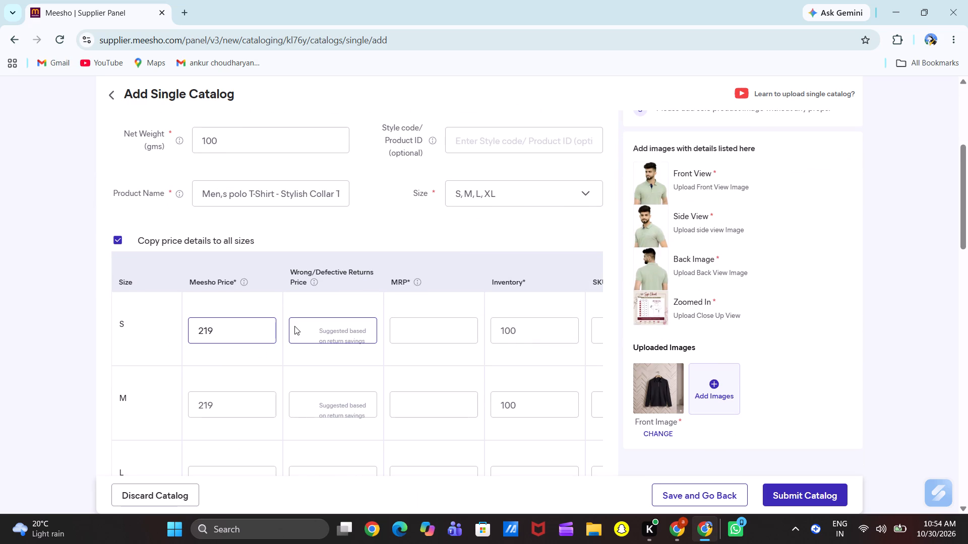
click(294, 326)
key(BackSpace)
key(BackSpace)
key(BackSpace)
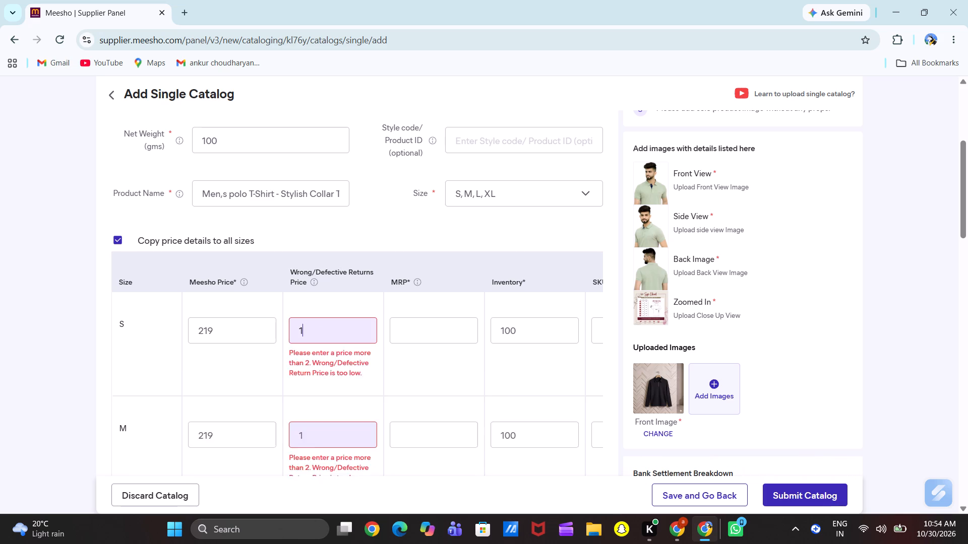
text(218)
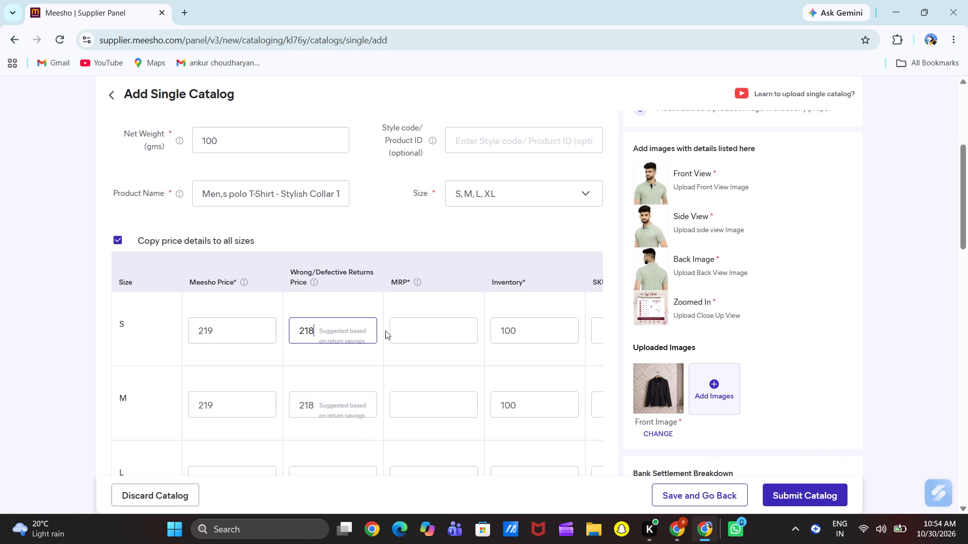
click(439, 329)
text(899)
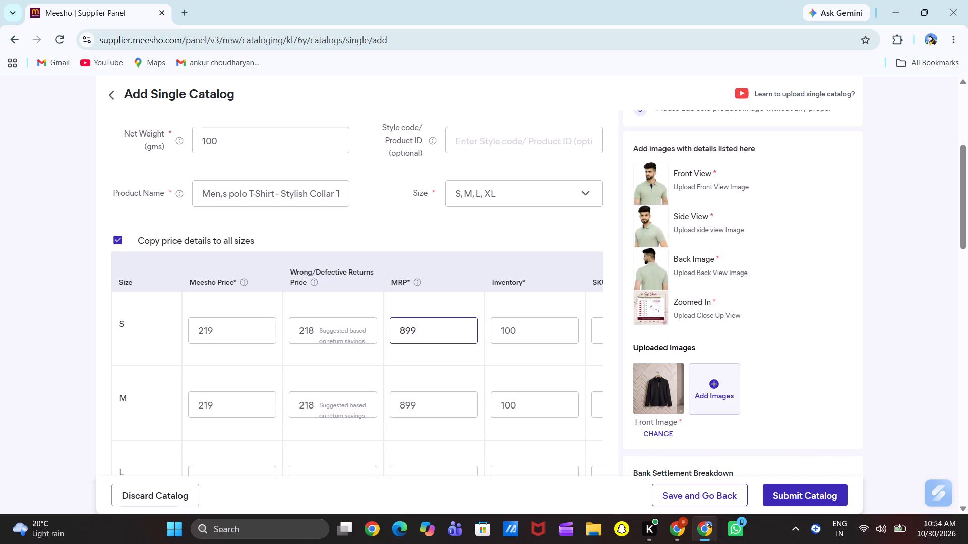
Set Product 6's shoulder size to 14.5 inches for size S and 15.5 inches for size M.
scroll(485, 375, left, 7)
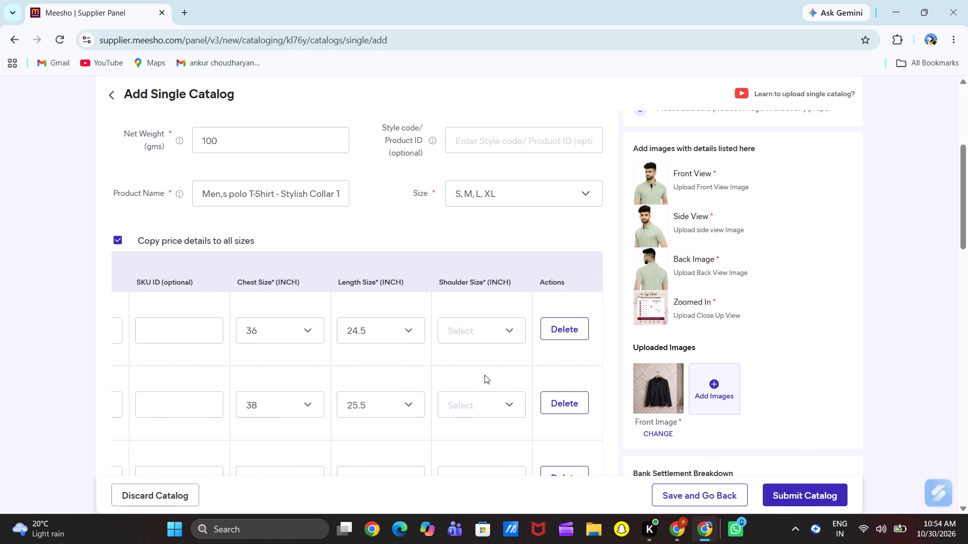
click(489, 331)
scroll(483, 411, down, 2)
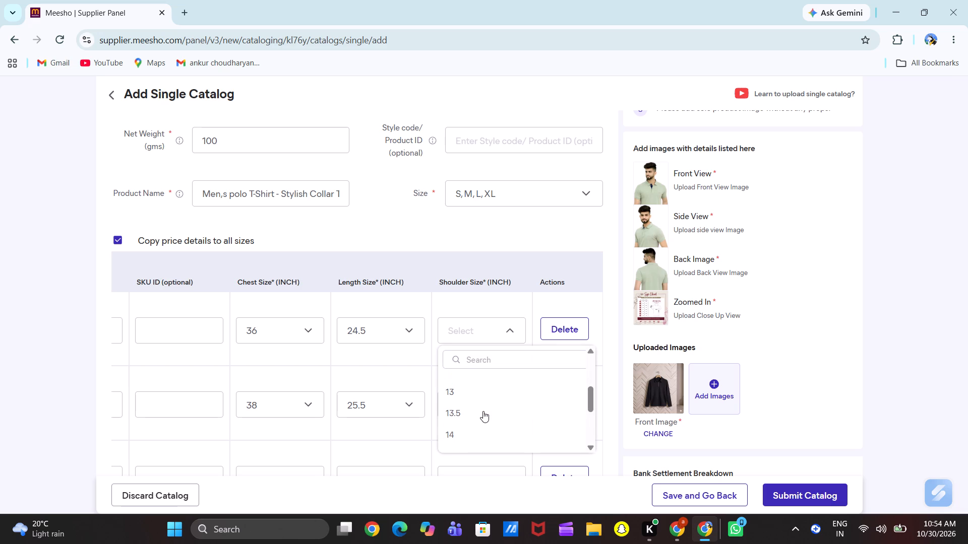
scroll(483, 411, down, 1)
click(483, 411)
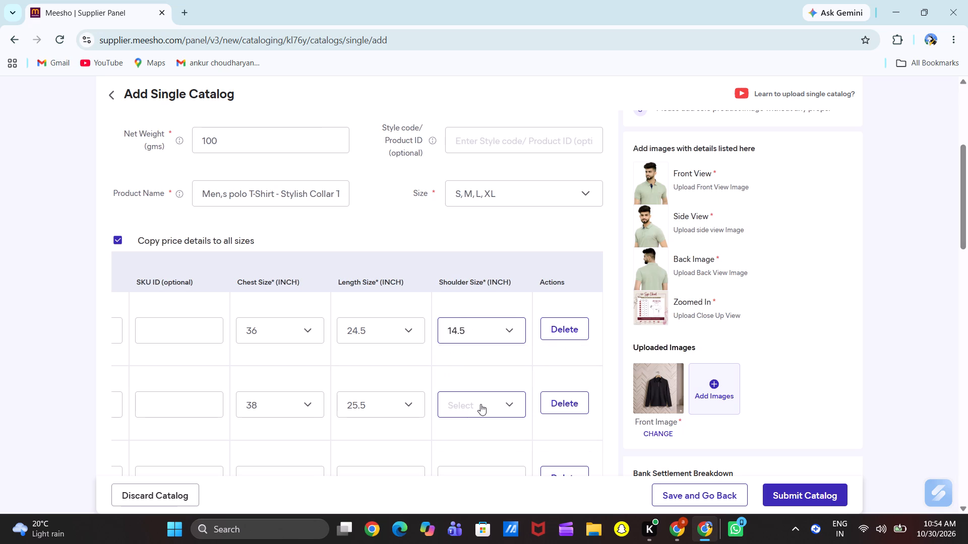
click(480, 404)
scroll(516, 451, down, 3)
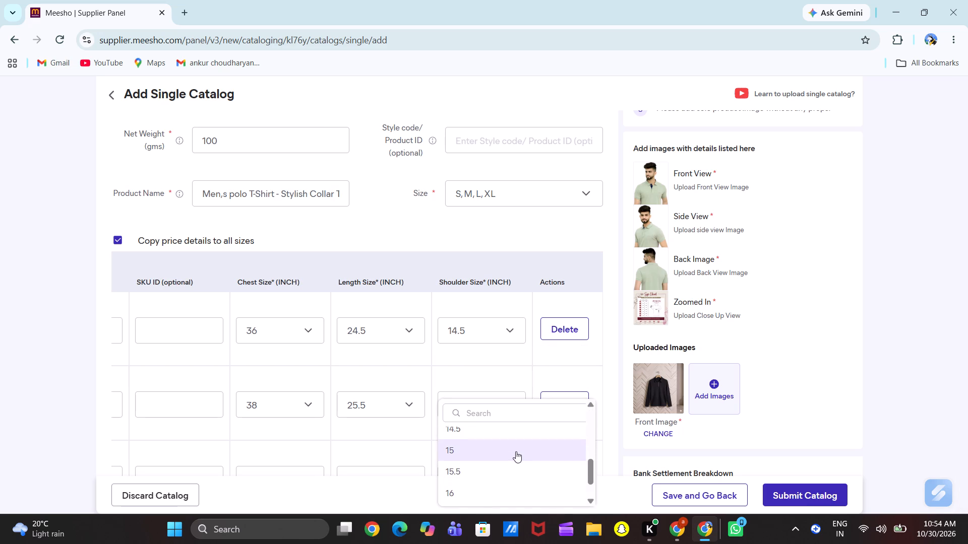
scroll(516, 451, down, 1)
click(516, 451)
Set Product 6's shoulder size to 16.5 inches for size L and 17.5 inches for size XL.
scroll(465, 451, down, 2)
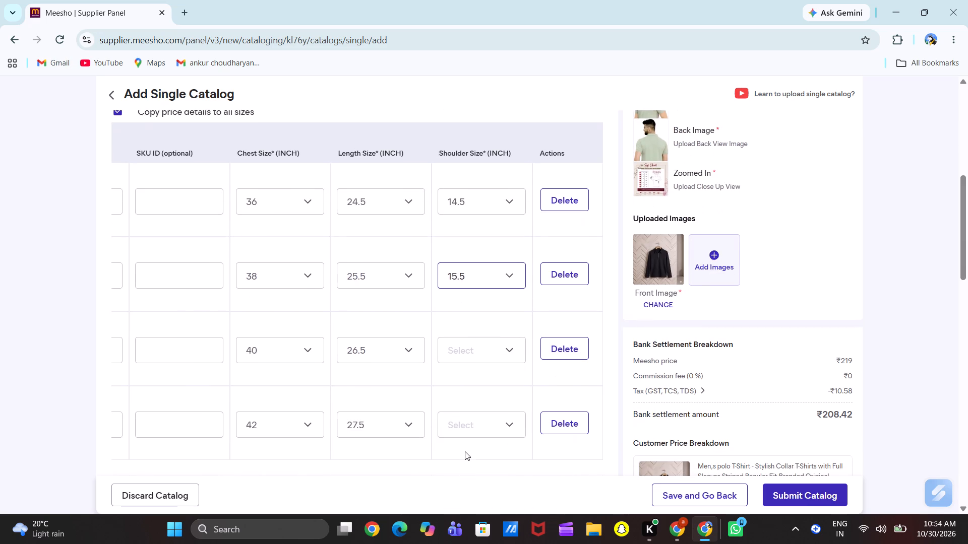
click(472, 361)
scroll(499, 442, down, 2)
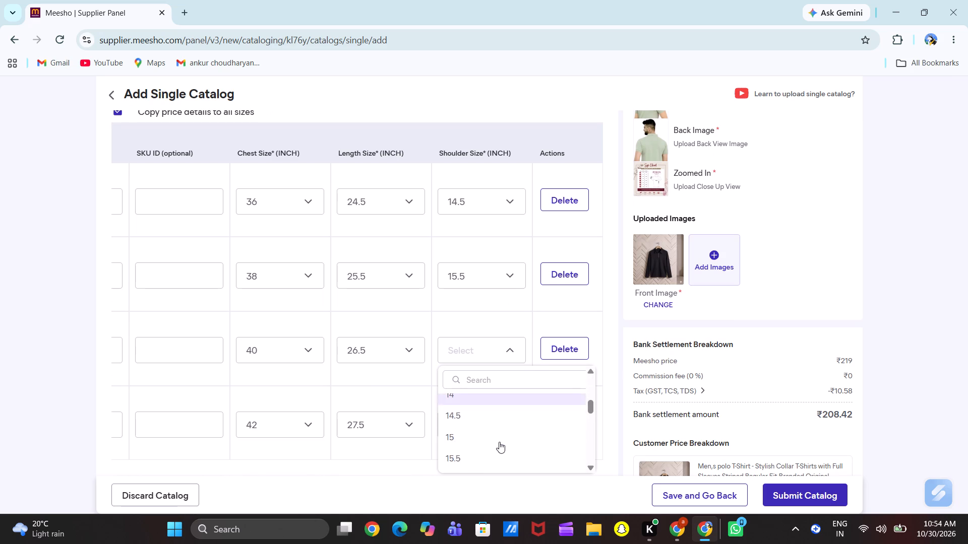
scroll(499, 442, down, 2)
click(483, 434)
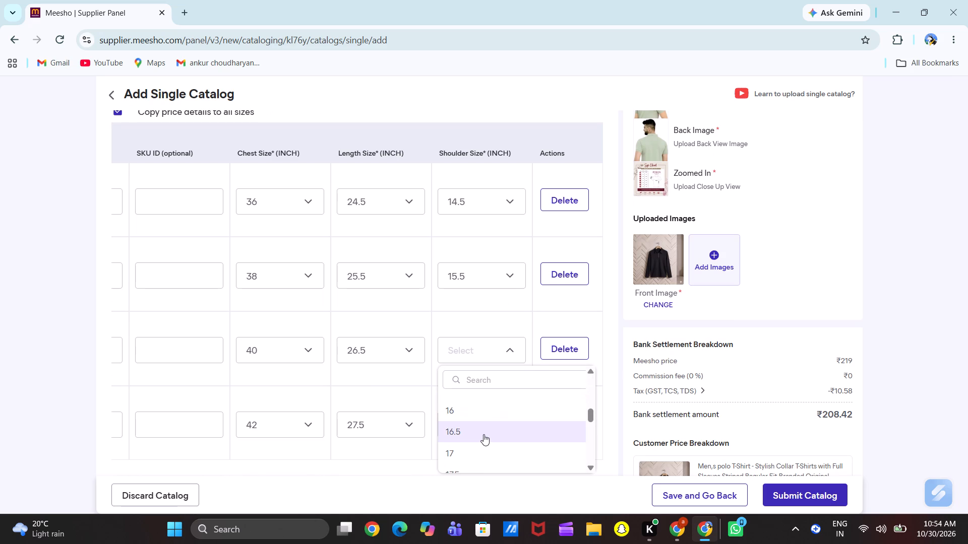
click(450, 434)
scroll(498, 477, down, 1)
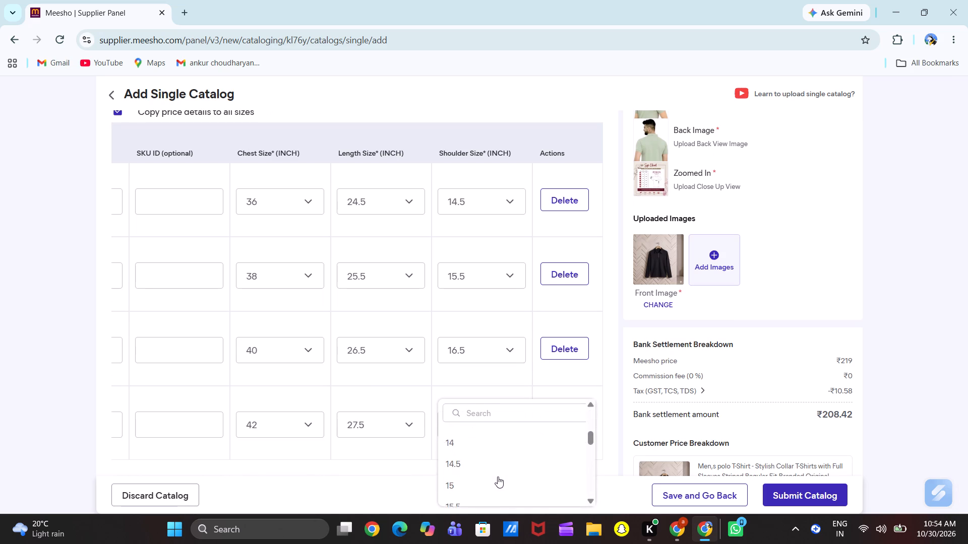
scroll(498, 477, down, 3)
click(469, 461)
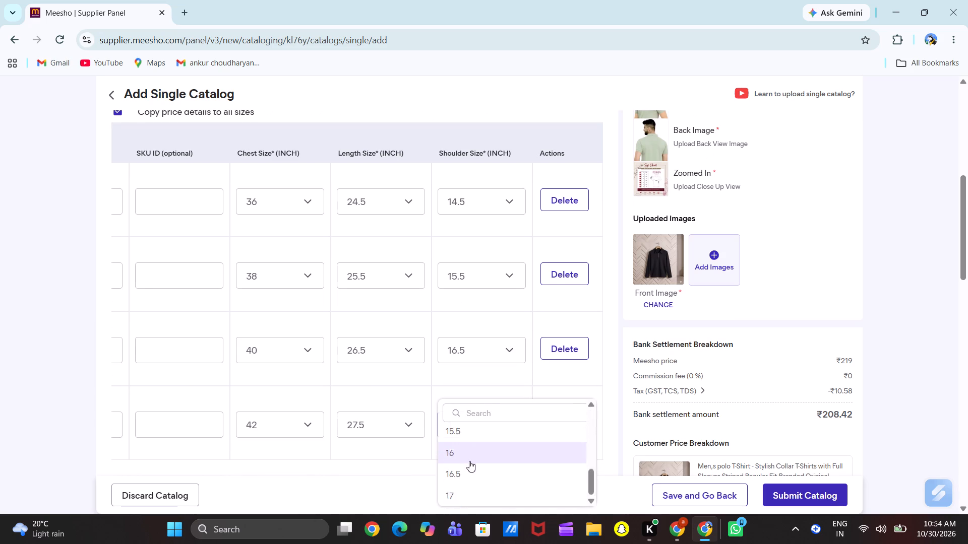
Enter FULL=KARARA;.[BLACK] as Product 6's style code/product ID.
scroll(338, 338, up, 5)
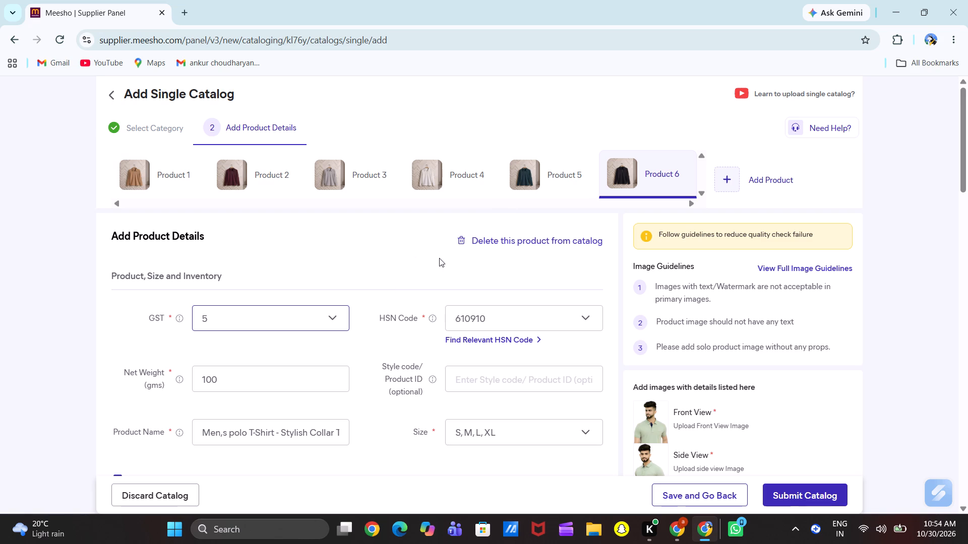
click(505, 380)
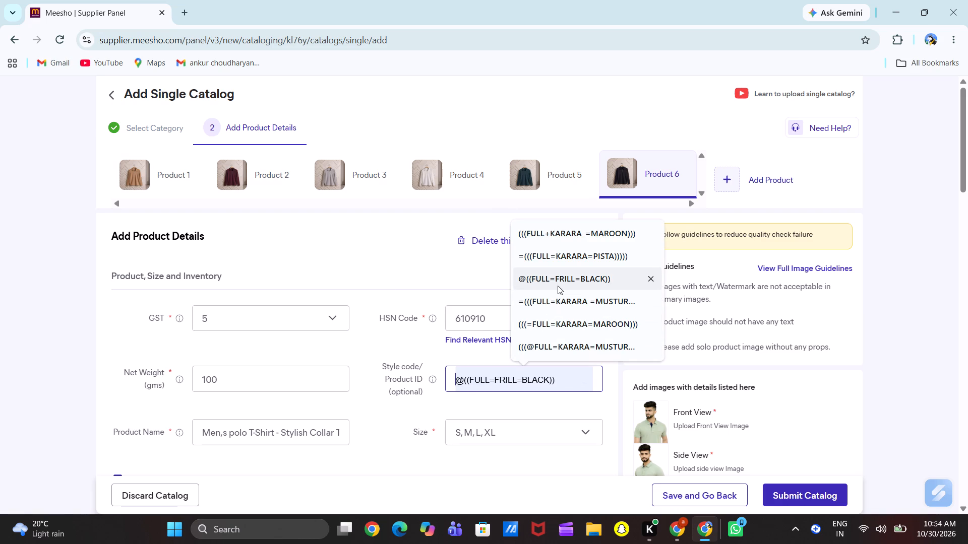
text(FULL)
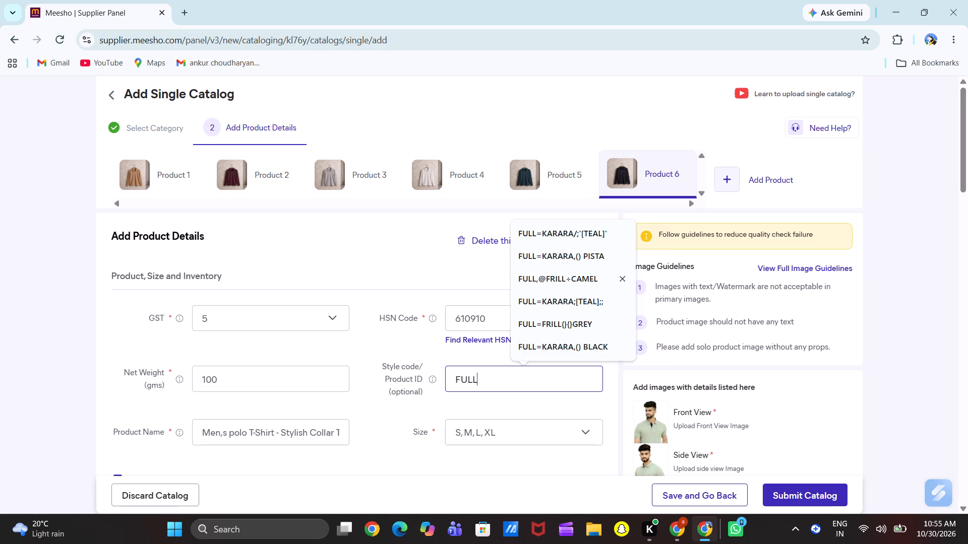
key(equal)
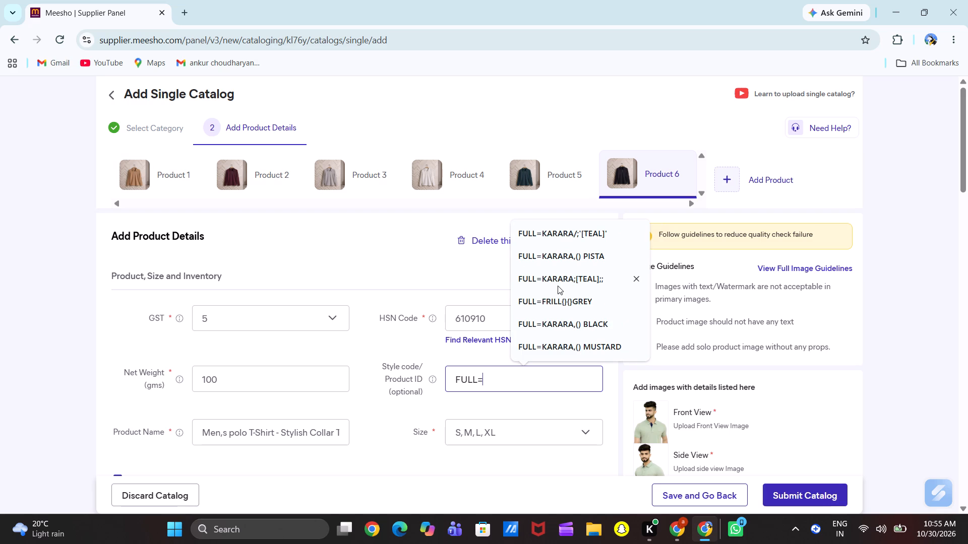
text(KARARA)
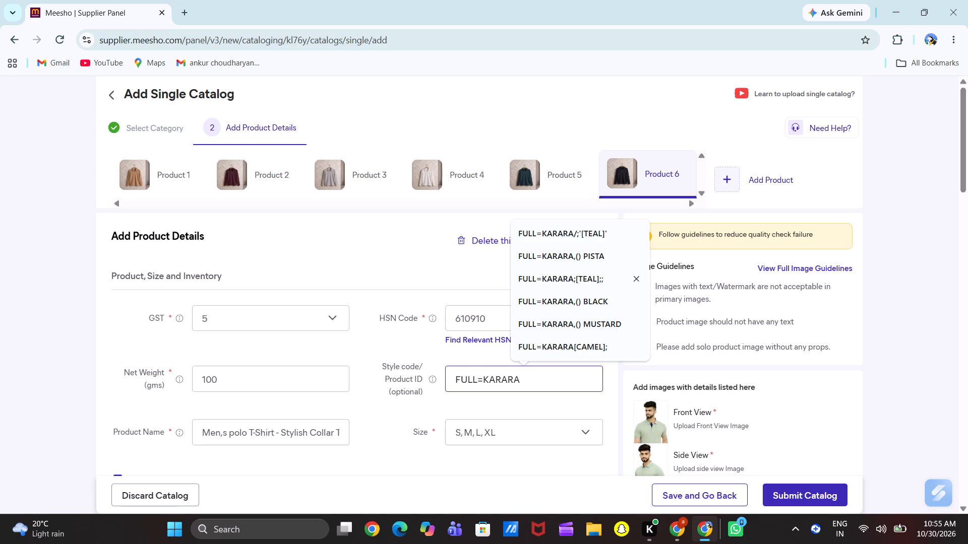
key(semicolon)
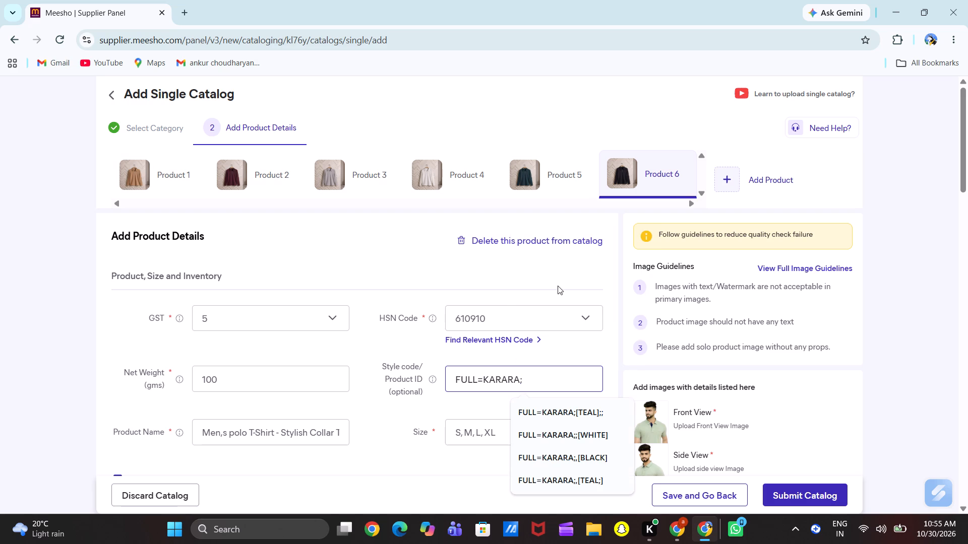
key(period)
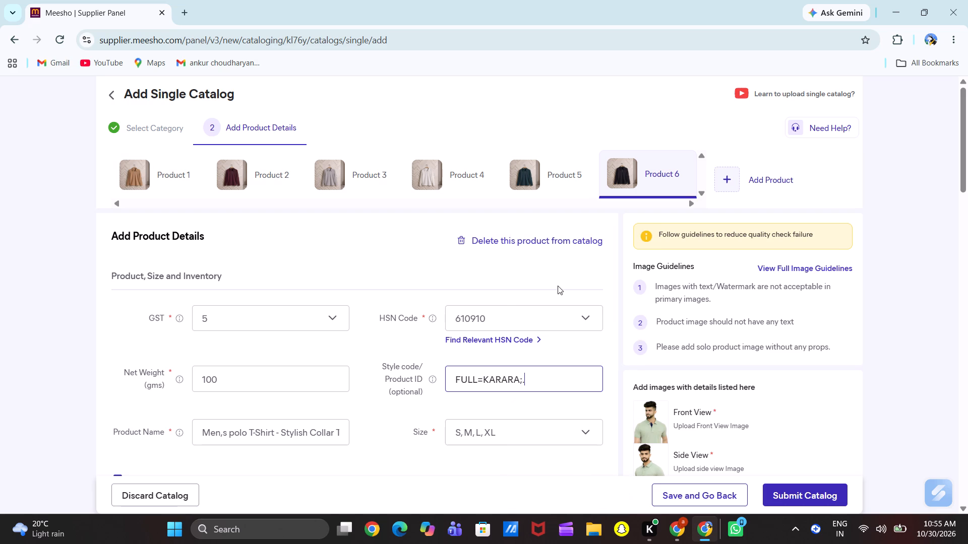
key(bracketleft)
text(BLACK)
key(bracketright)
Set Product 6's color to Black and its fabric to Cotton Blend in the product details.
scroll(413, 389, down, 4)
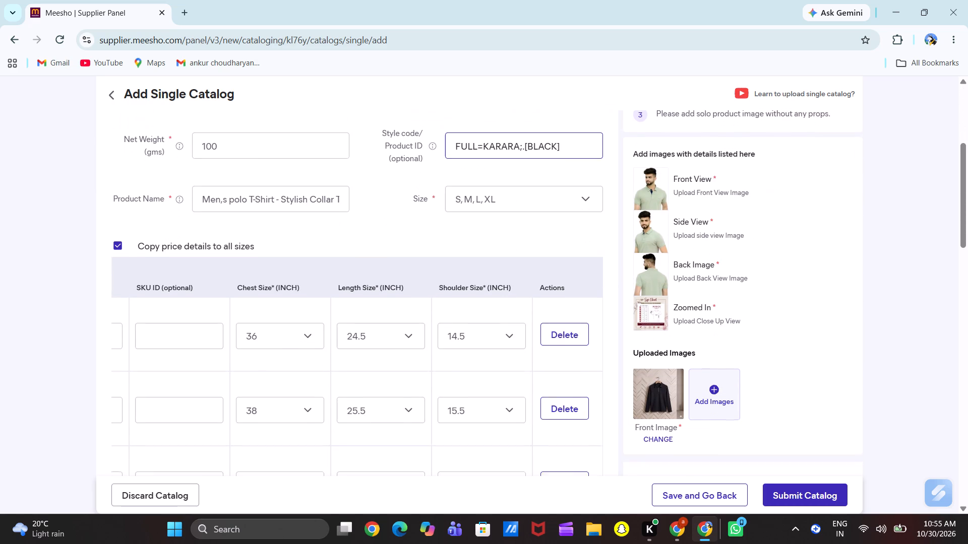
scroll(268, 375, down, 3)
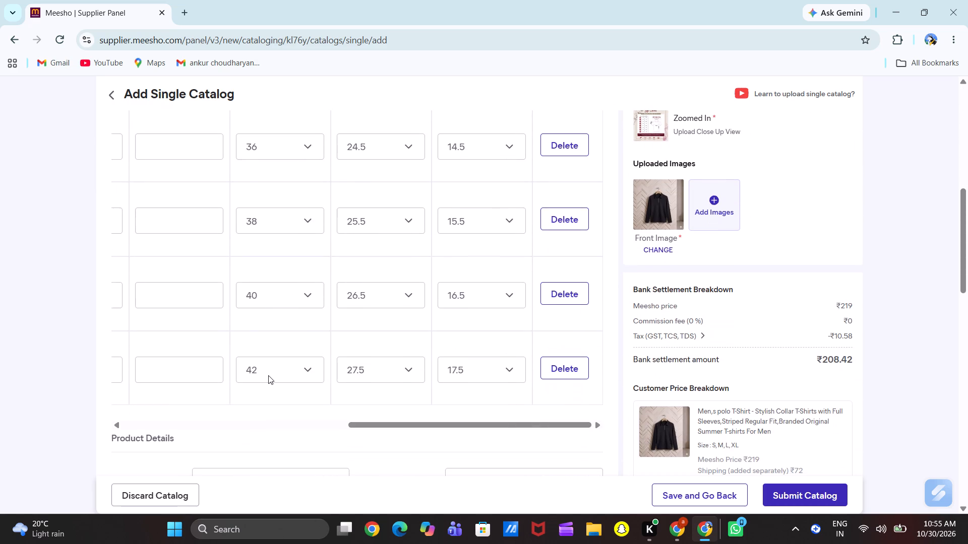
scroll(249, 337, right, 6)
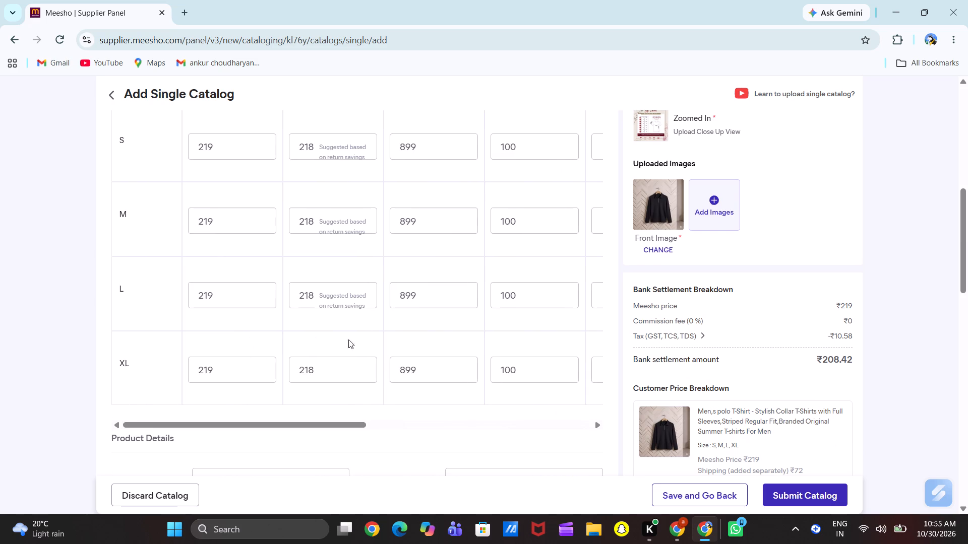
scroll(382, 331, down, 1)
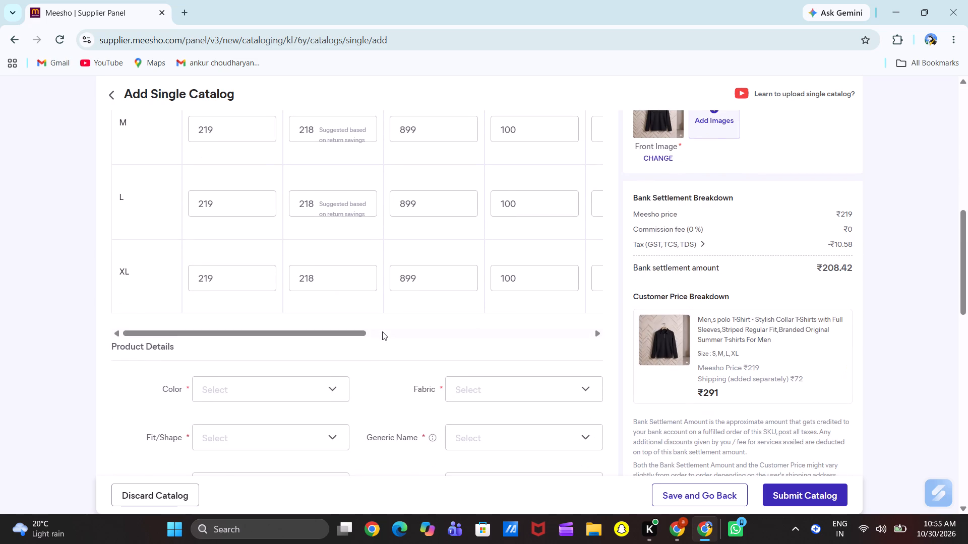
click(247, 388)
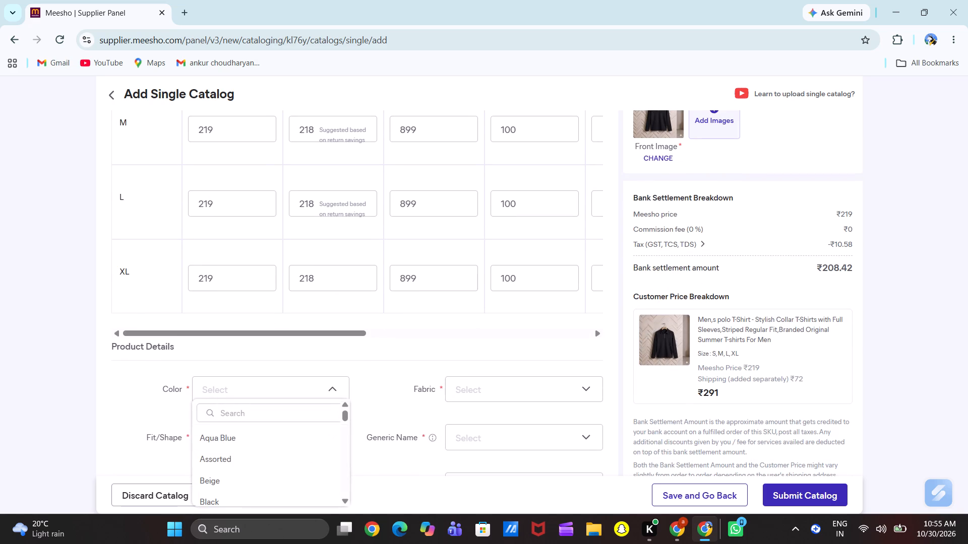
click(264, 414)
text(BL)
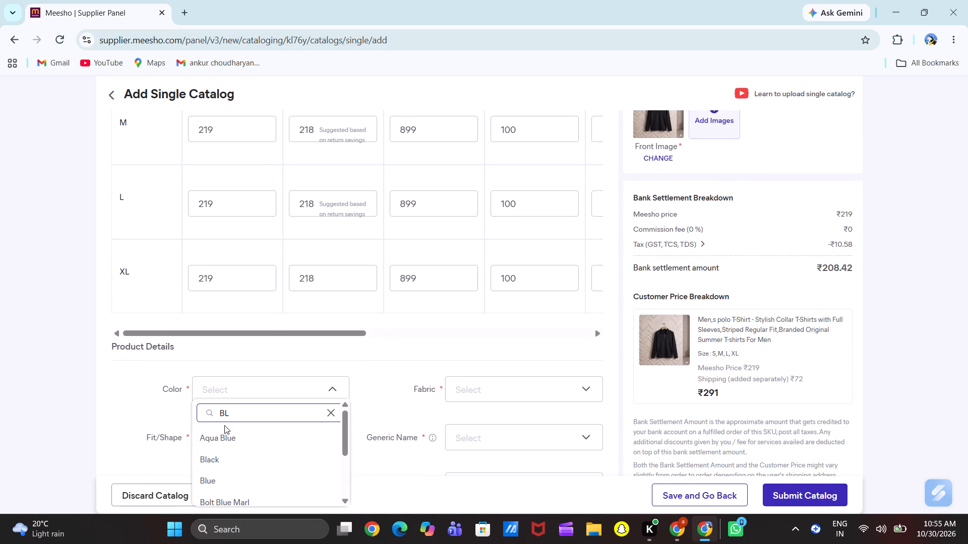
click(219, 462)
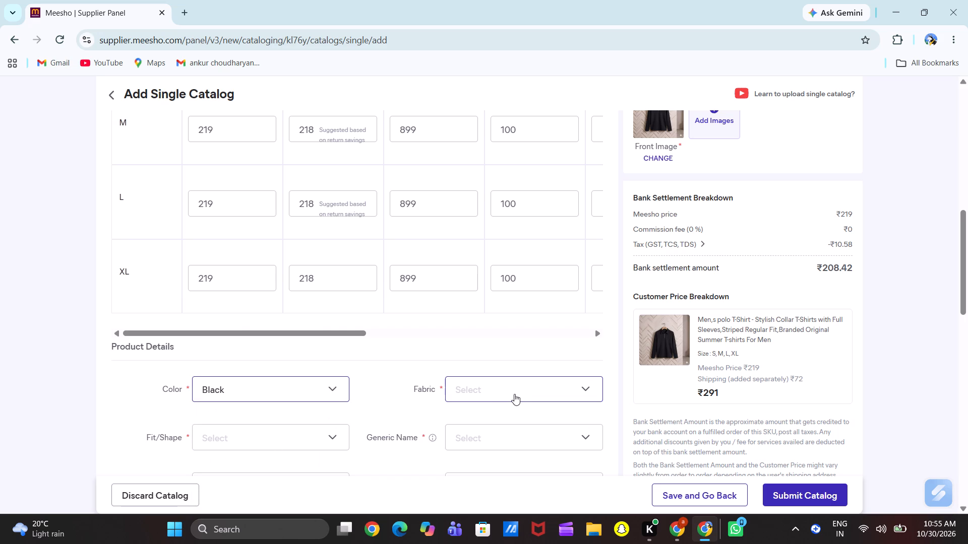
click(514, 394)
scroll(488, 466, down, 2)
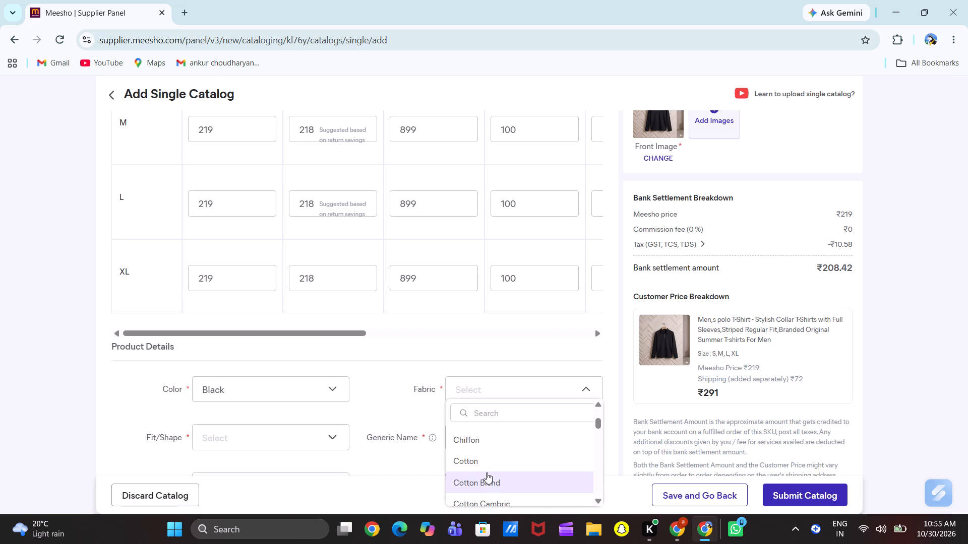
click(498, 482)
Set Product 6's fit/shape to Regular and its generic name to Tshirts.
scroll(397, 450, down, 3)
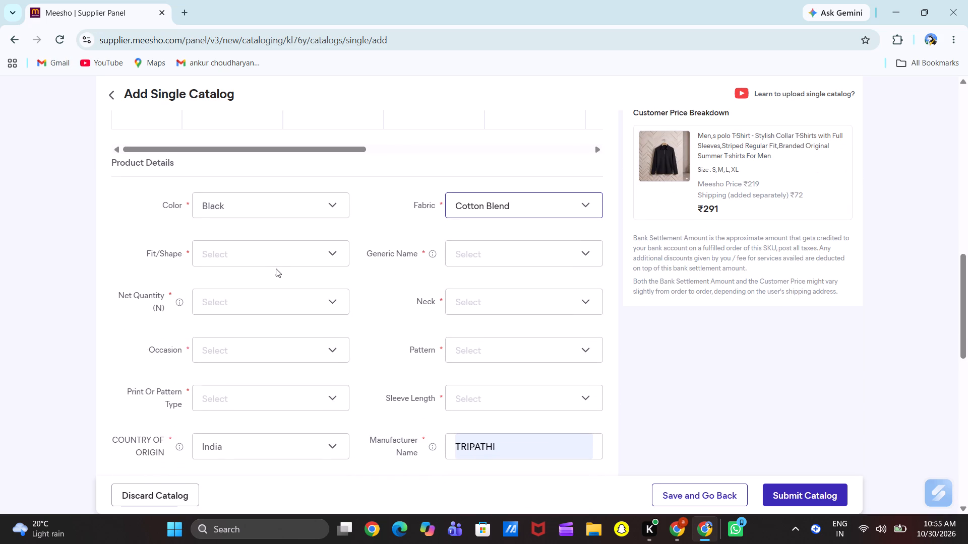
click(276, 268)
click(263, 254)
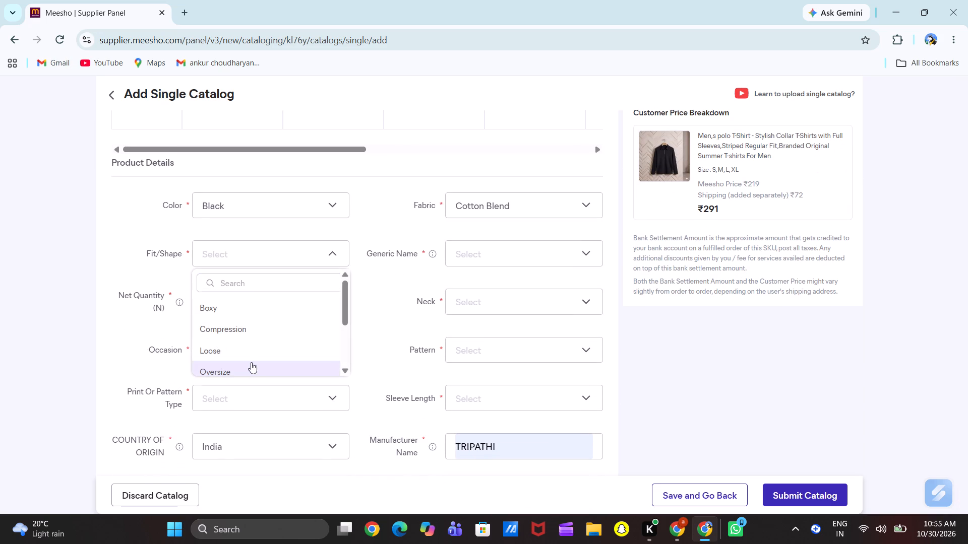
scroll(229, 363, down, 1)
click(222, 336)
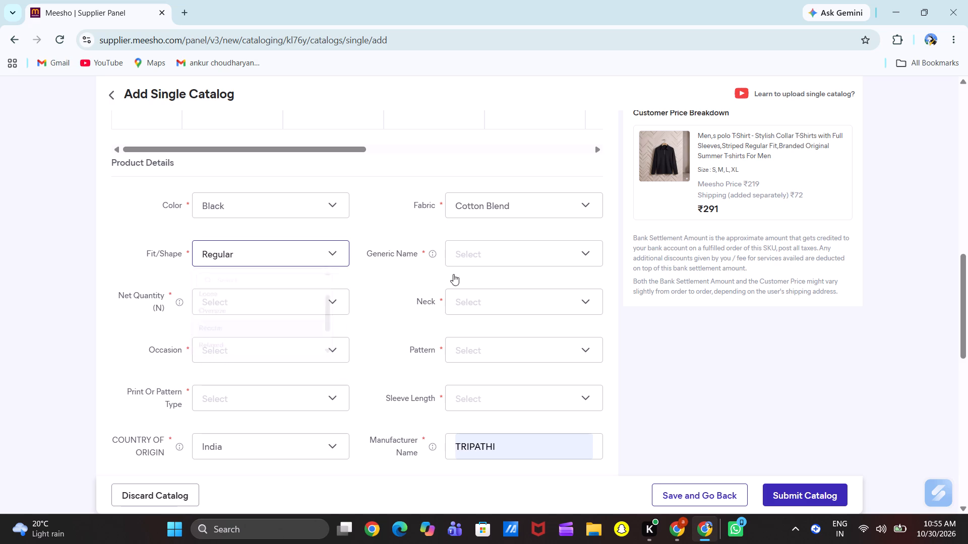
click(496, 258)
scroll(481, 349, down, 2)
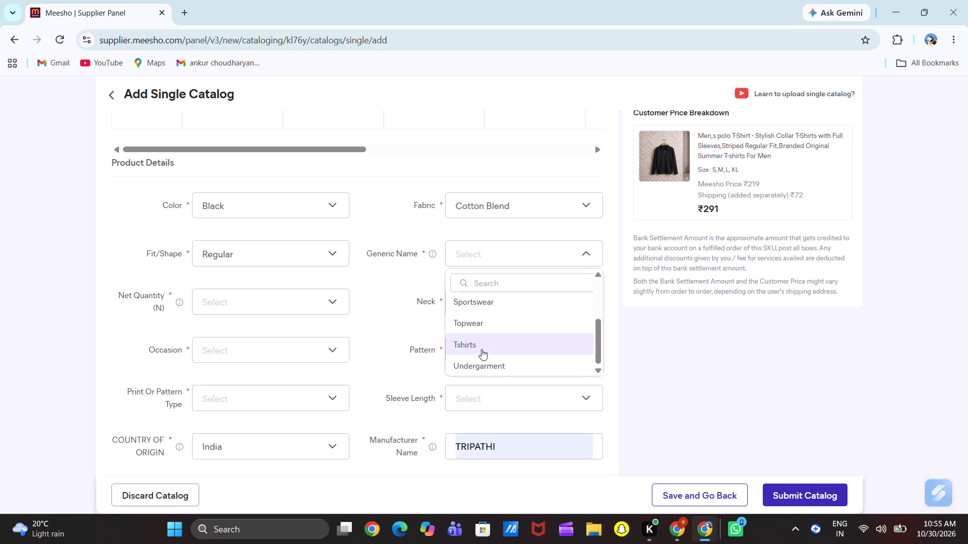
click(481, 349)
Set Product 6's occasion to Casual and its net quantity to 1.
click(291, 348)
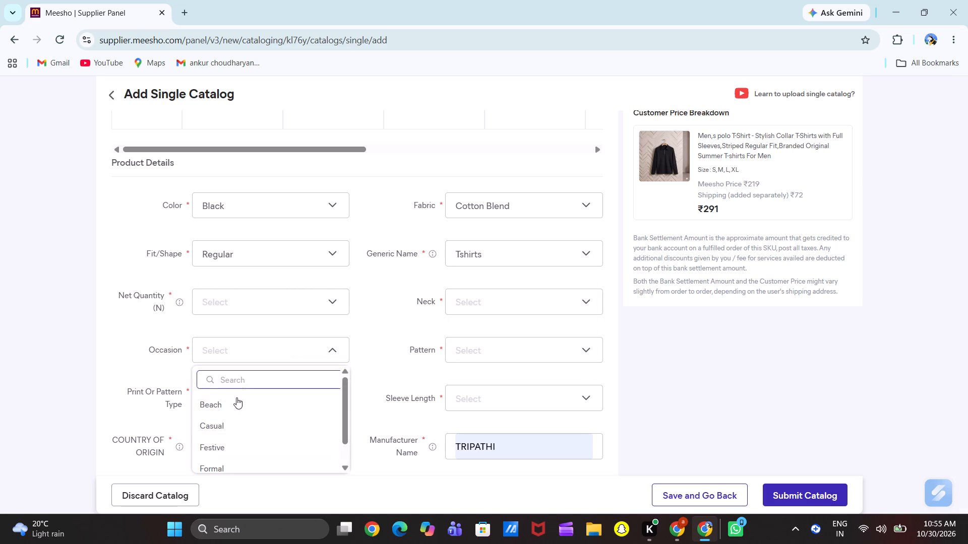
click(246, 422)
click(243, 294)
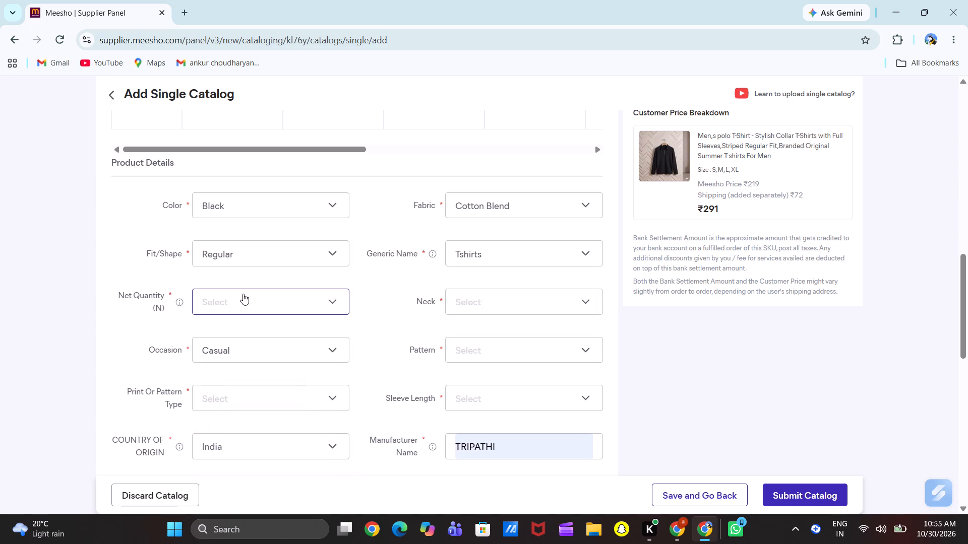
click(238, 352)
Set Product 6's neck to Polo and its pattern to Solid.
click(483, 302)
scroll(498, 373, down, 1)
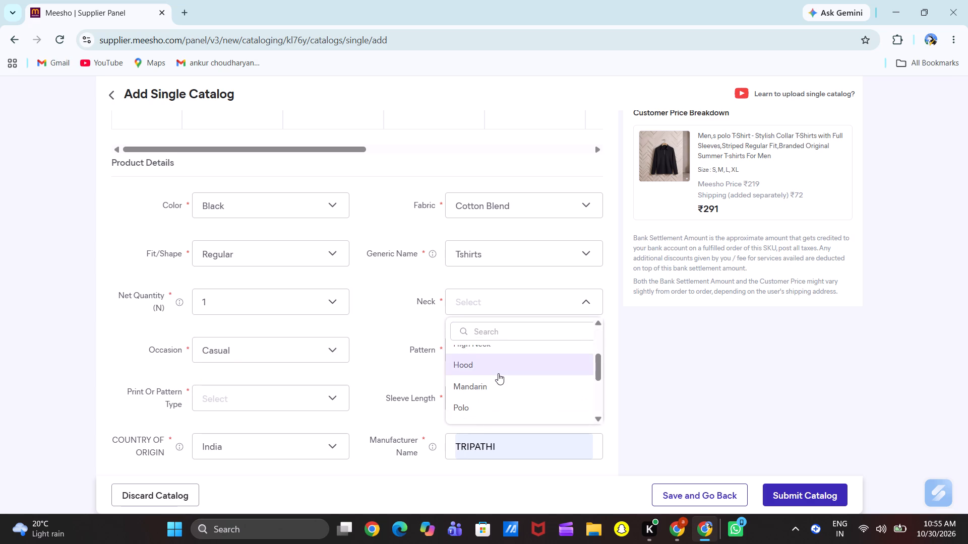
scroll(498, 373, down, 1)
click(498, 373)
click(484, 360)
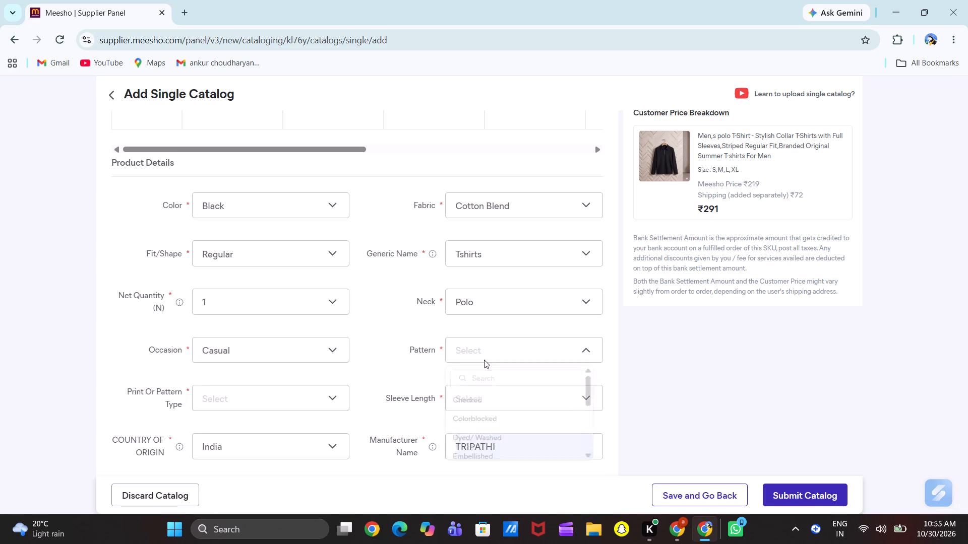
scroll(495, 436, down, 2)
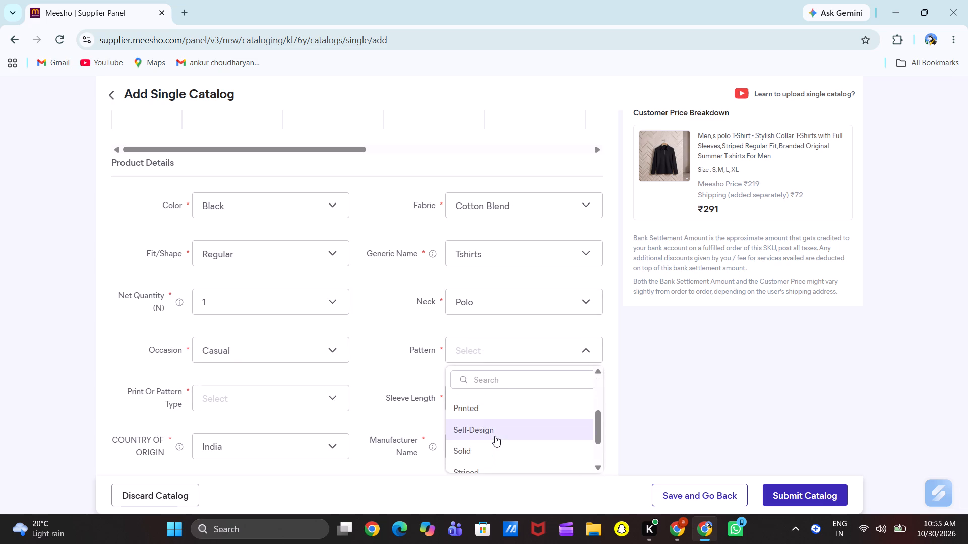
click(478, 451)
Set Product 6's print or pattern type to Solid and its sleeve length to Long Sleeves.
click(260, 416)
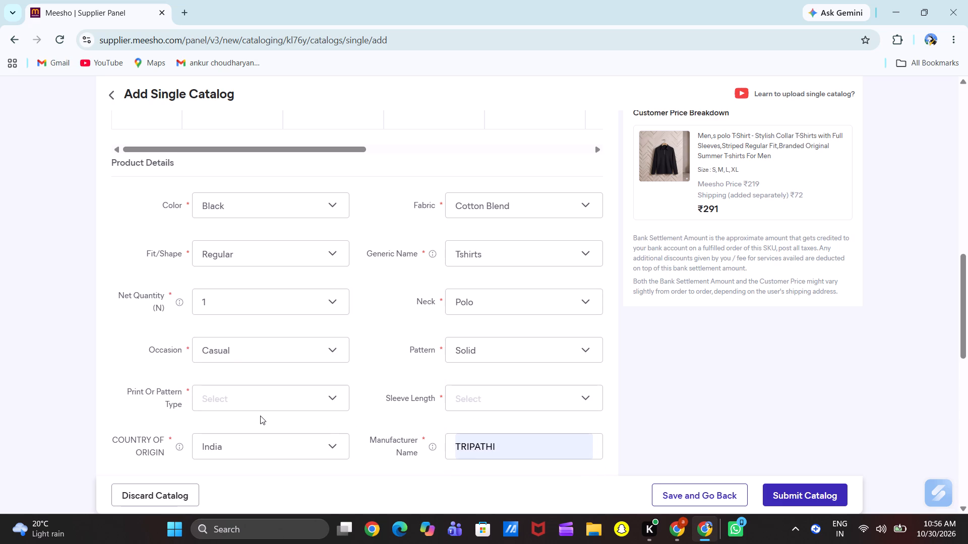
click(230, 397)
scroll(252, 447, down, 2)
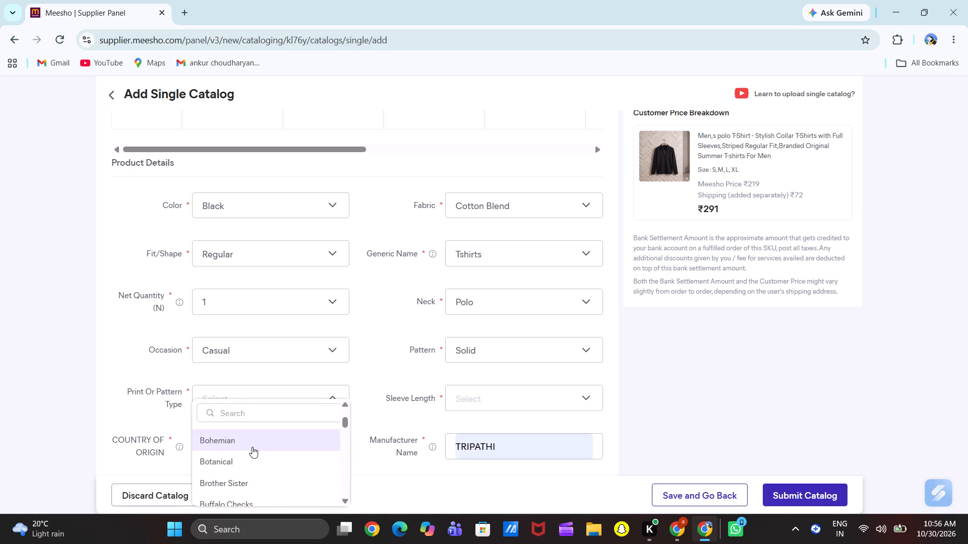
scroll(252, 447, down, 3)
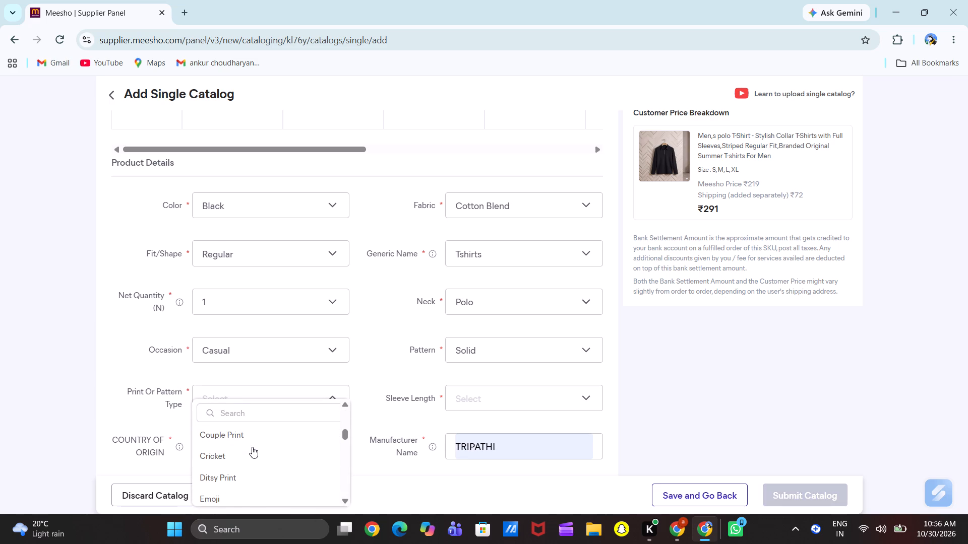
click(245, 416)
text(SO)
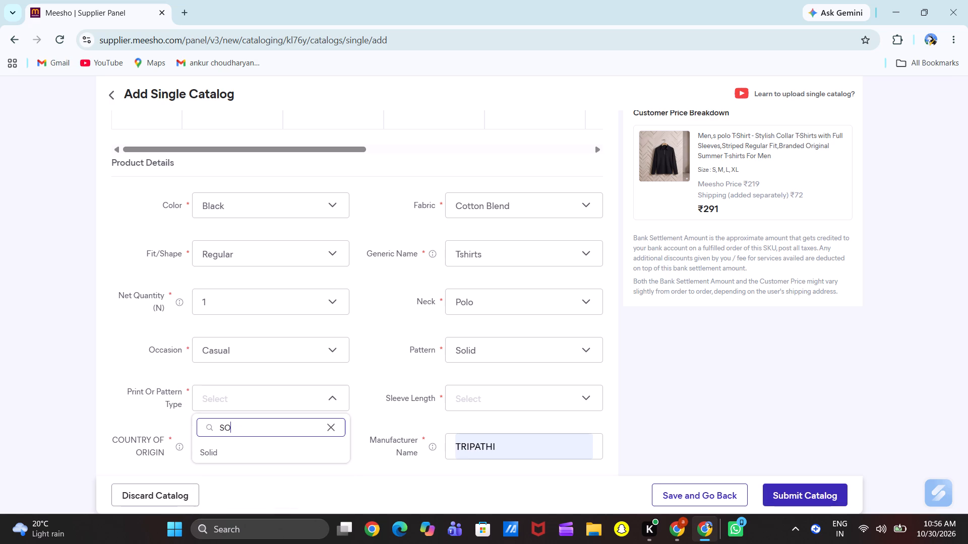
click(278, 444)
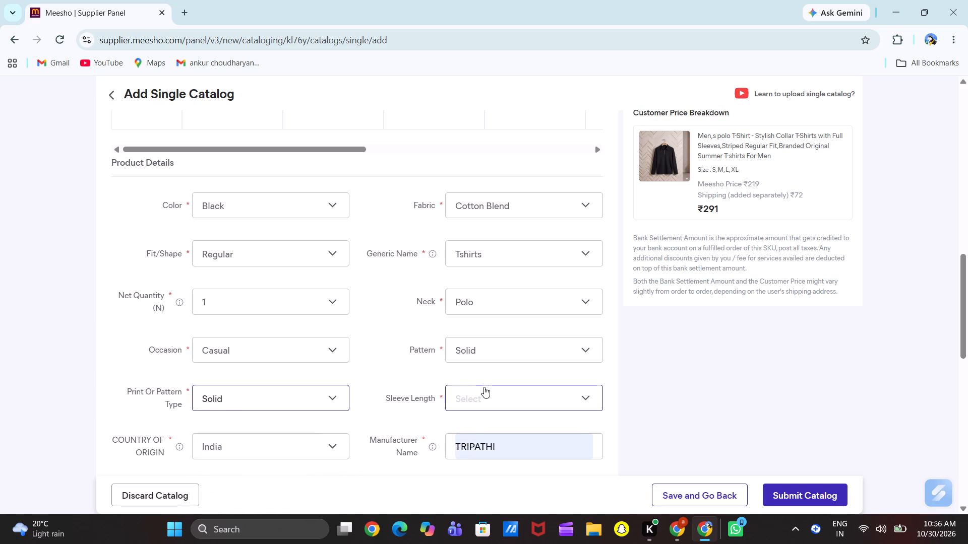
click(484, 387)
click(471, 432)
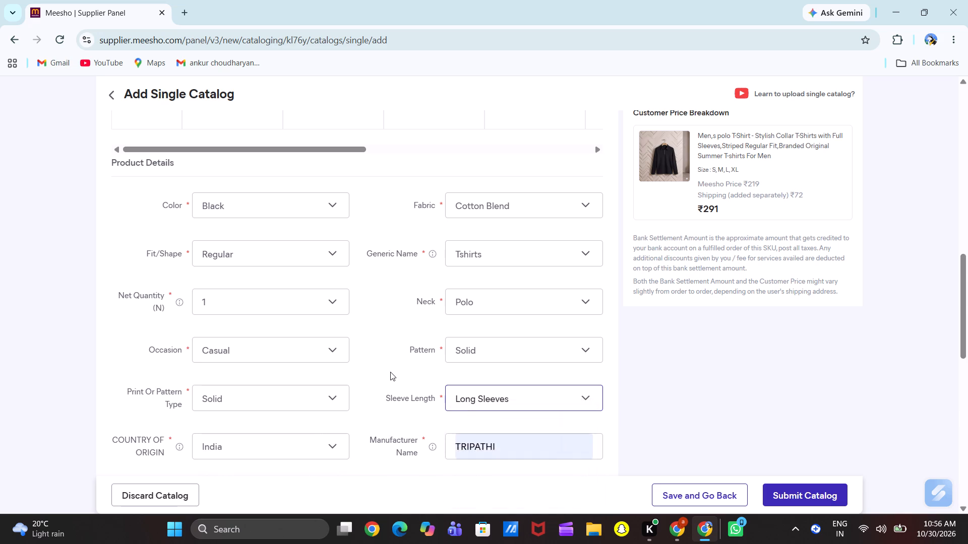
Fill in Product 6's other attributes with length Regular, style Korean and number of pockets No Pocket.
scroll(390, 372, down, 3)
scroll(378, 281, down, 2)
scroll(362, 234, down, 4)
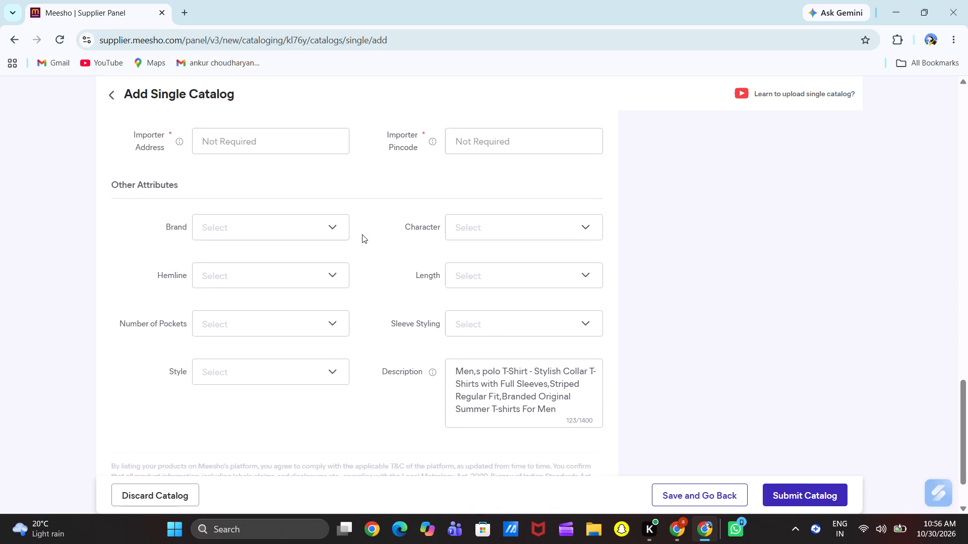
click(500, 241)
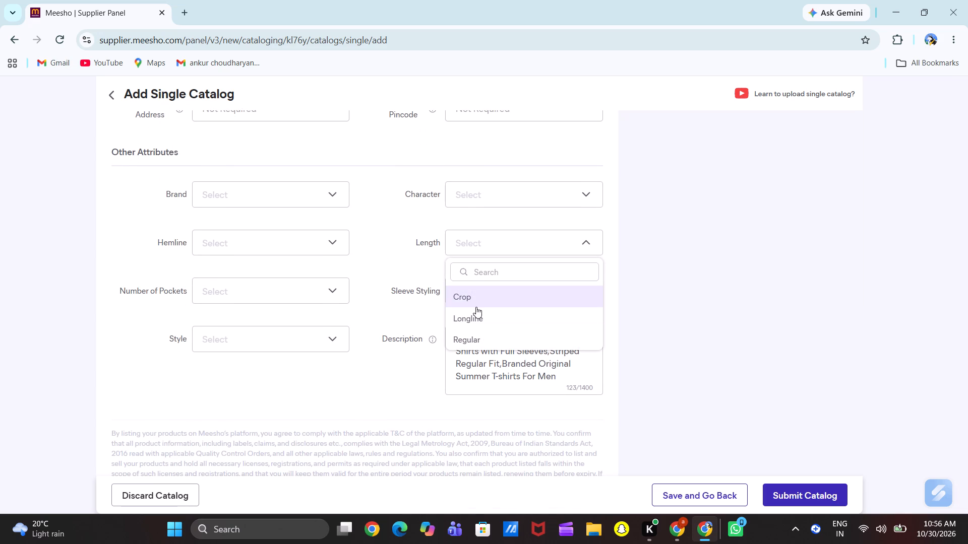
click(483, 331)
click(278, 332)
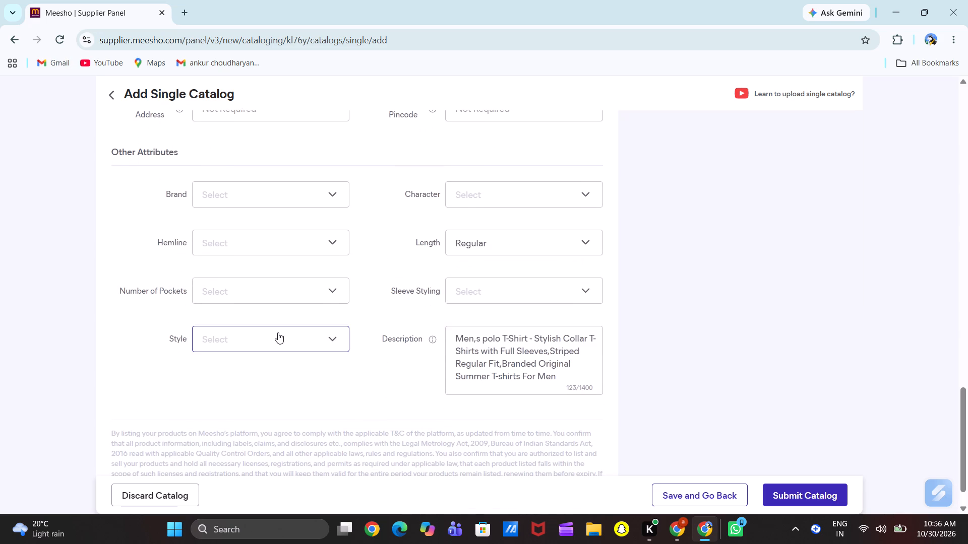
click(228, 412)
click(256, 284)
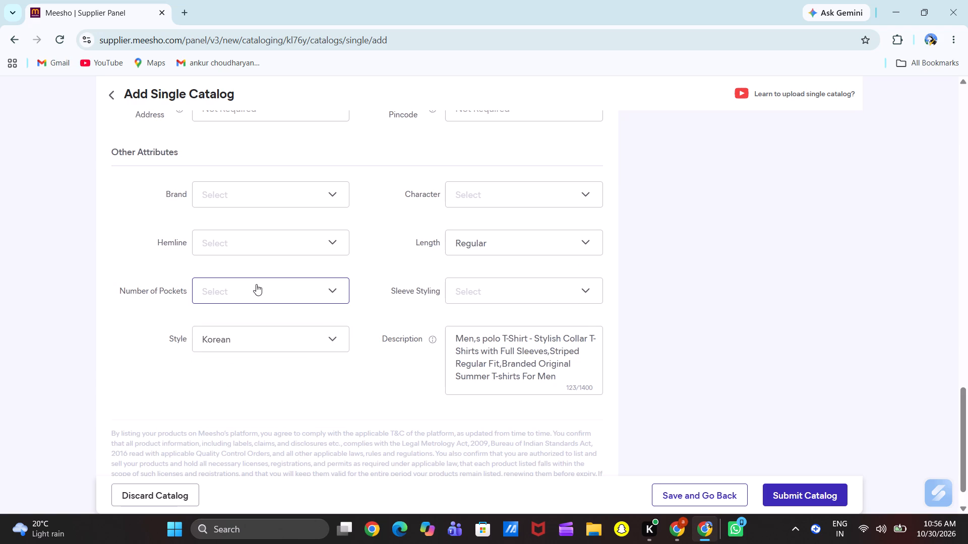
click(258, 383)
Review all of Product 6's entries, from the size and price table through the product details and other attributes.
scroll(400, 348, up, 12)
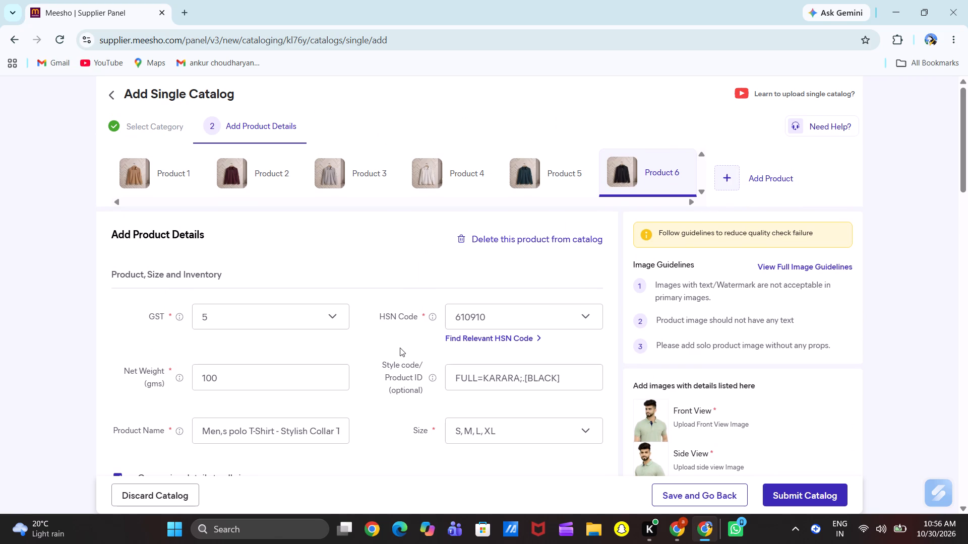
scroll(400, 348, down, 5)
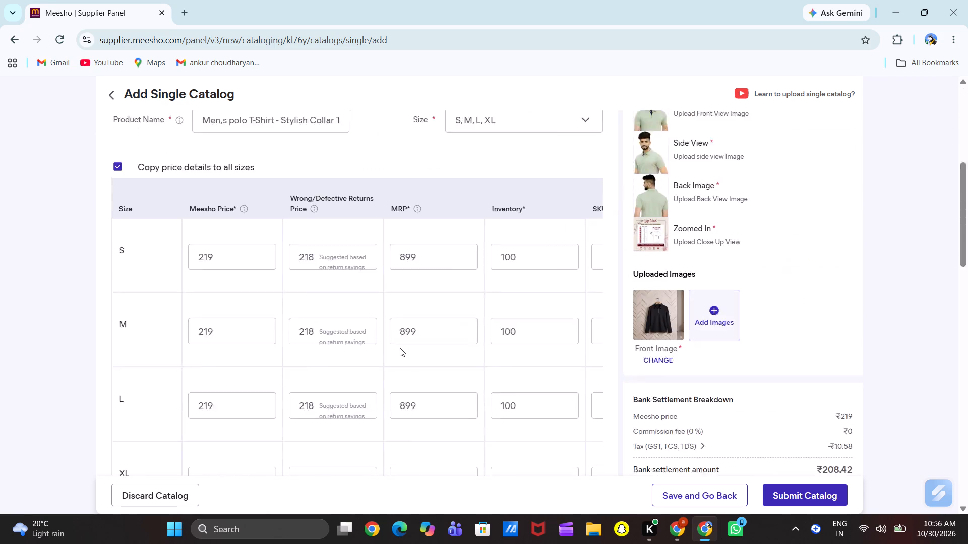
scroll(402, 417, down, 4)
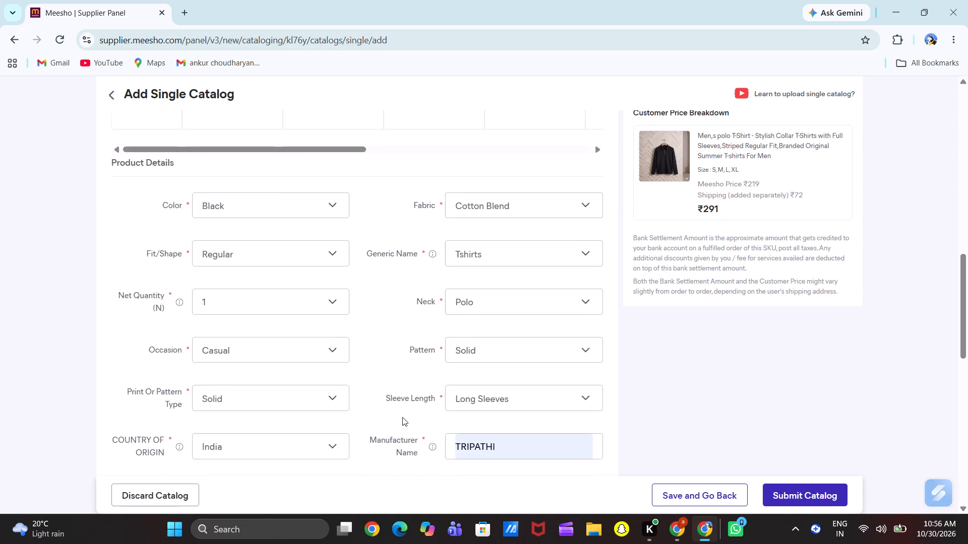
scroll(402, 417, down, 4)
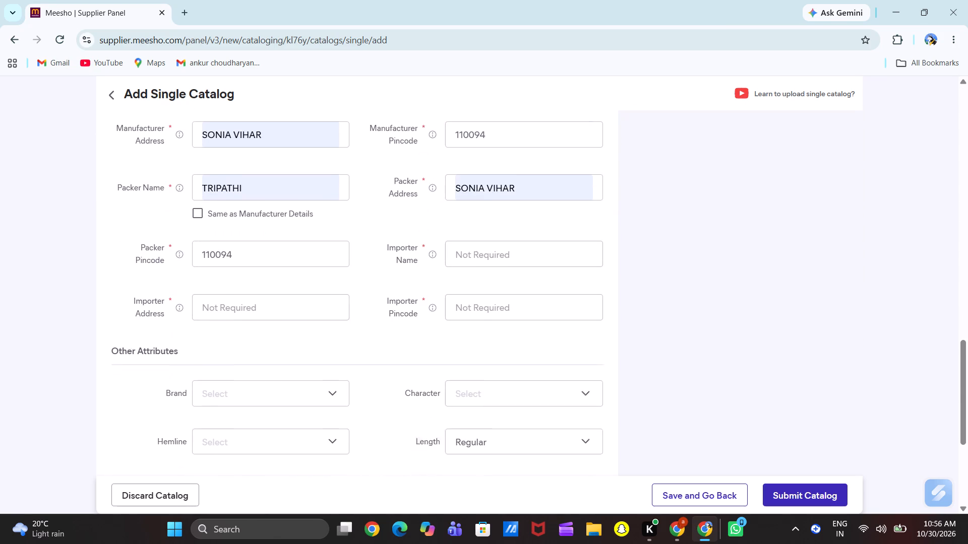
scroll(402, 417, down, 5)
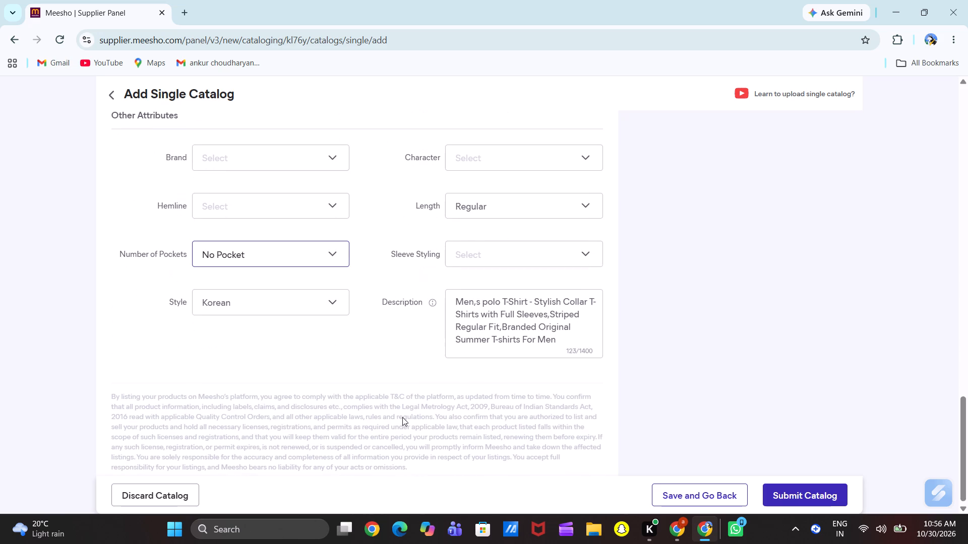
Submit the completed catalog.
click(795, 492)
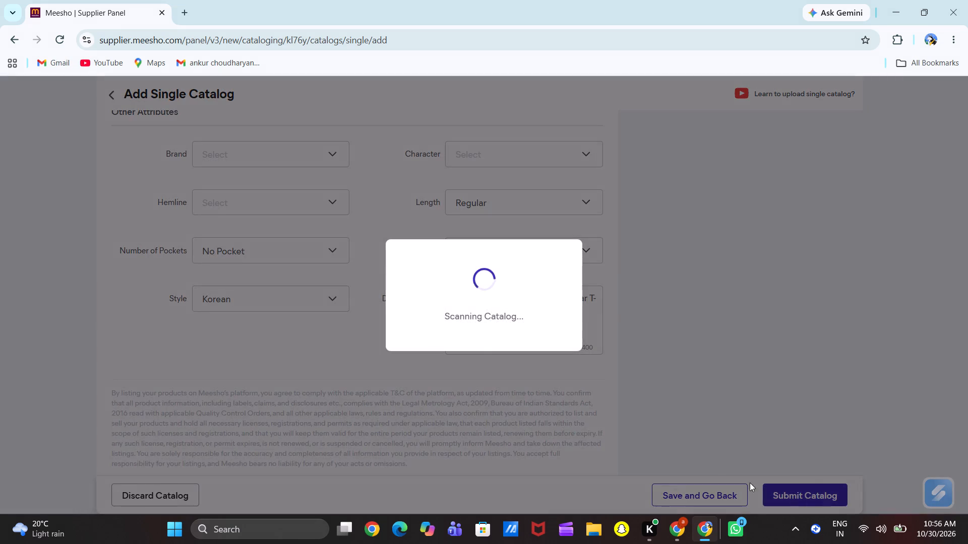
Finish the catalog submission and dismiss the booster ad campaign offer.
click(574, 320)
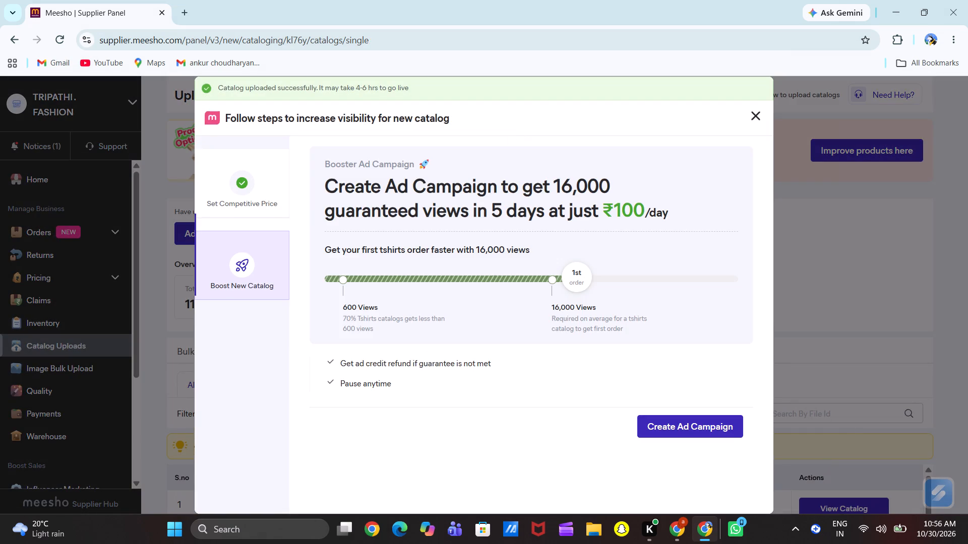
click(754, 116)
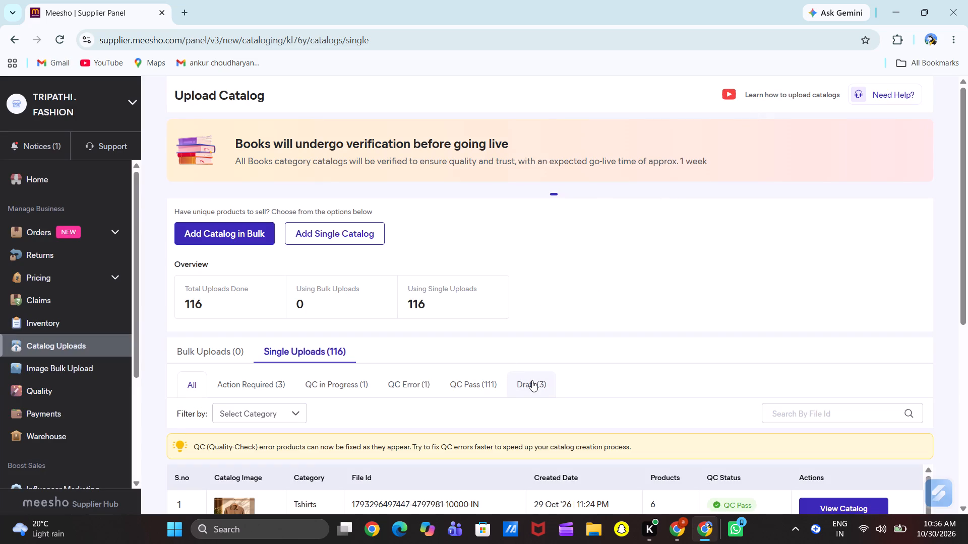
Check the catalogs in quality check, and open the draft T-shirts catalog created 29 Oct '26 at 11:09 PM for editing.
click(353, 387)
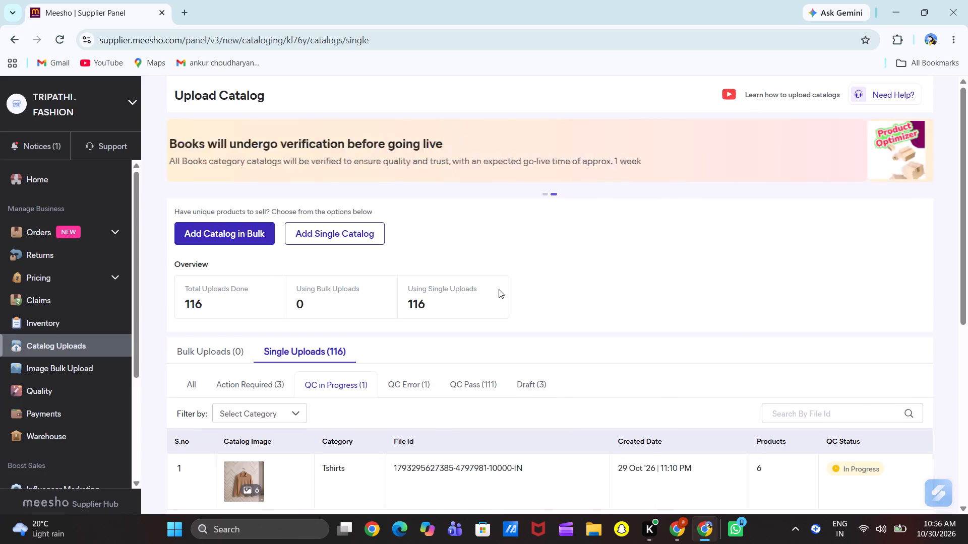
scroll(499, 289, down, 2)
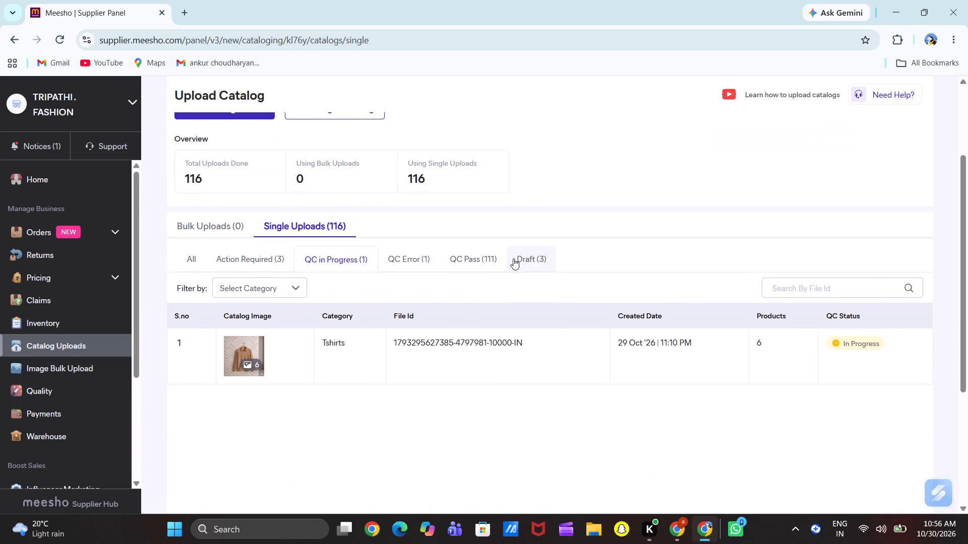
click(522, 257)
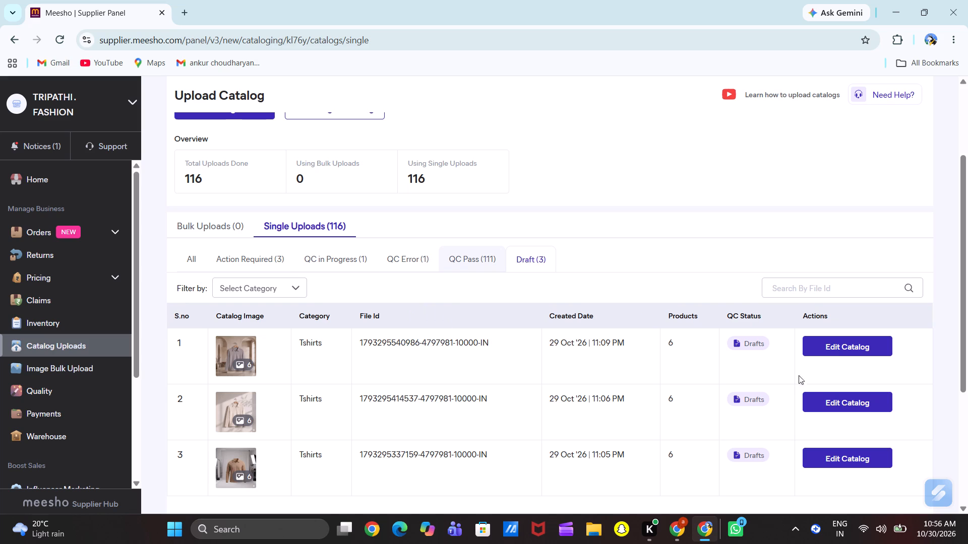
click(839, 352)
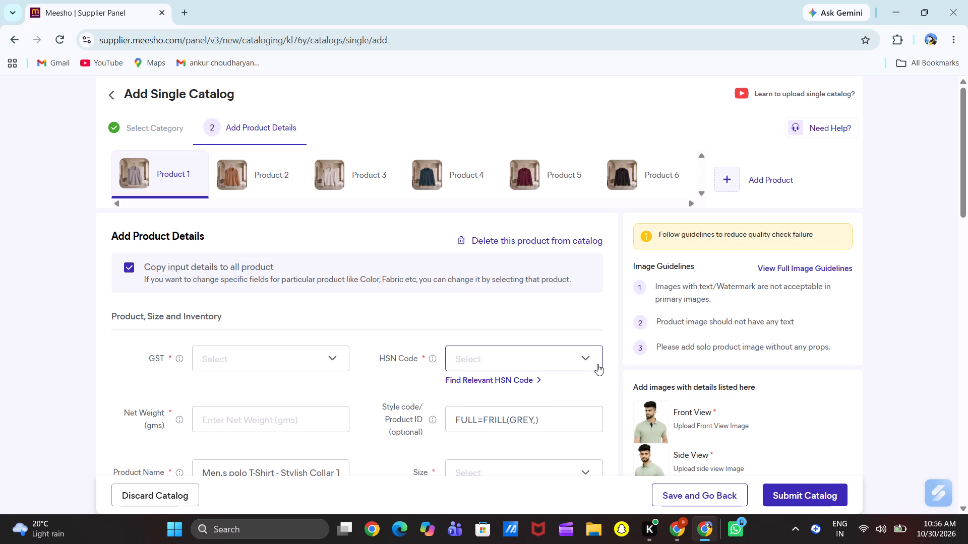
Set Product 1's GST to 5, HSN code to 610910 and net weight to 100 gms.
click(209, 357)
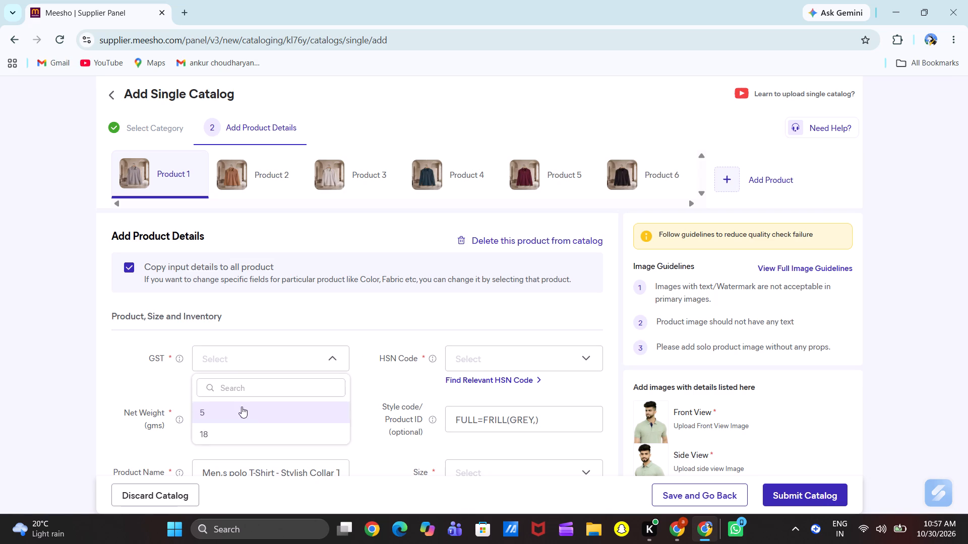
click(252, 416)
click(507, 366)
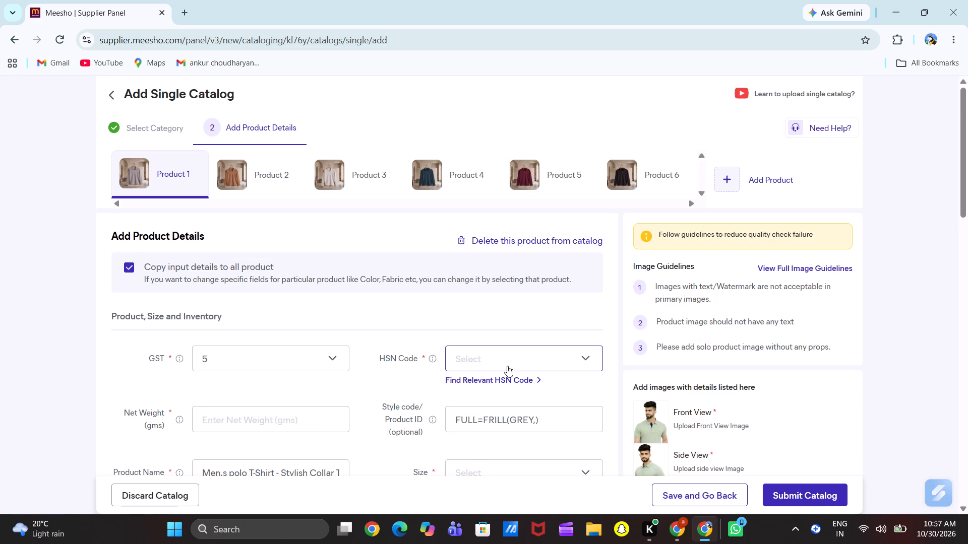
click(496, 471)
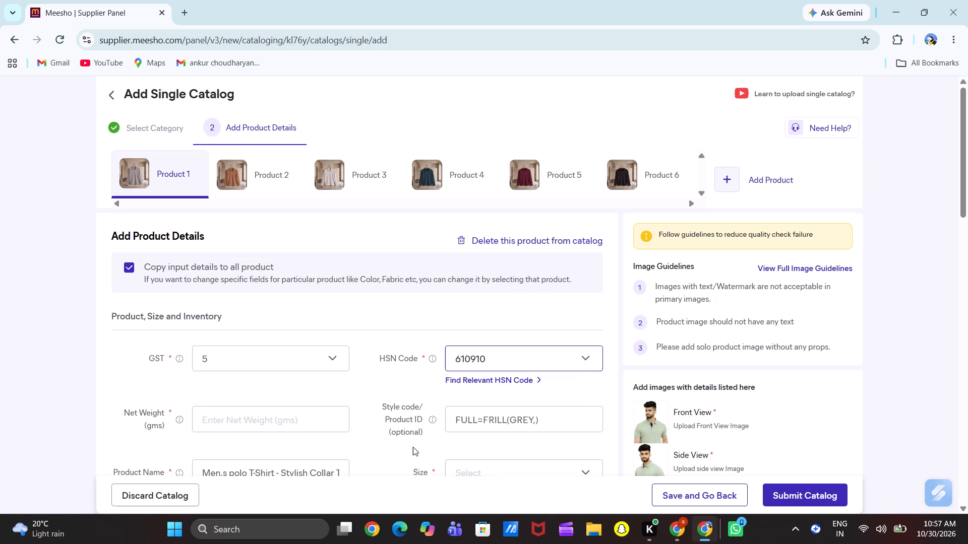
scroll(395, 433, down, 2)
click(255, 293)
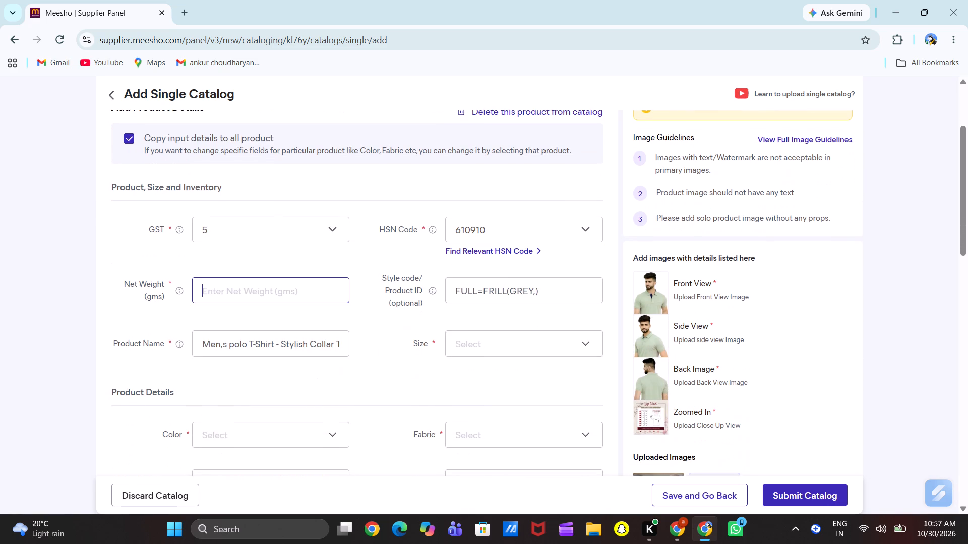
text(100)
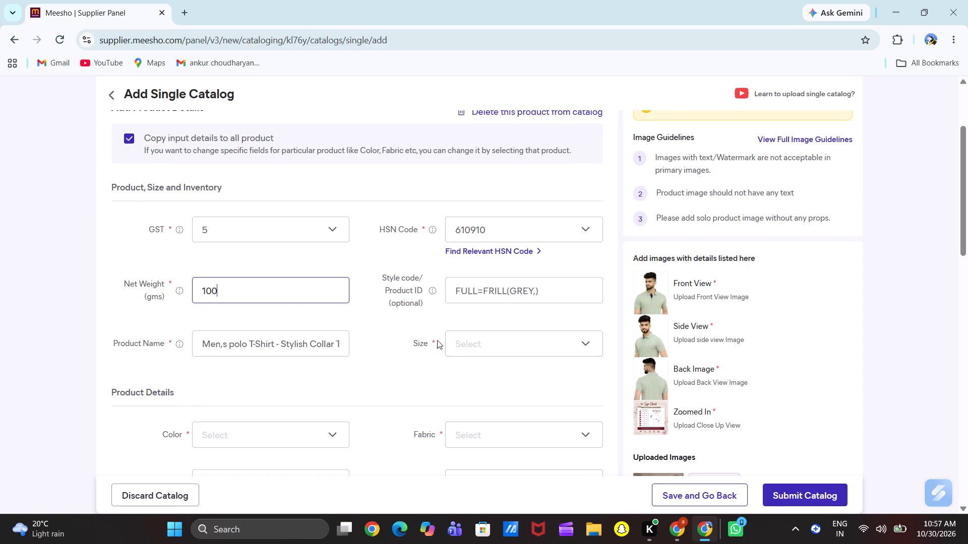
Apply the sizes S, M, L and XL to Product 1.
click(482, 339)
click(555, 372)
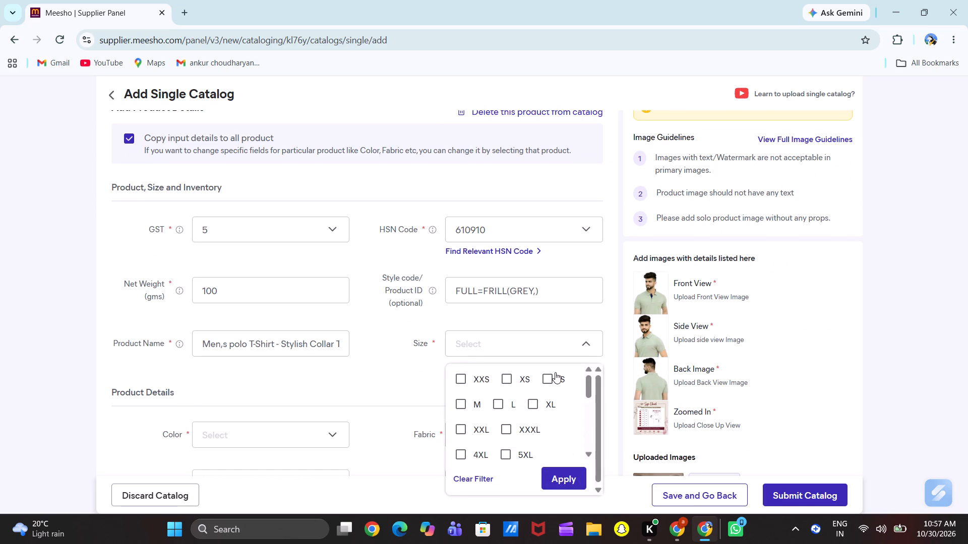
click(543, 382)
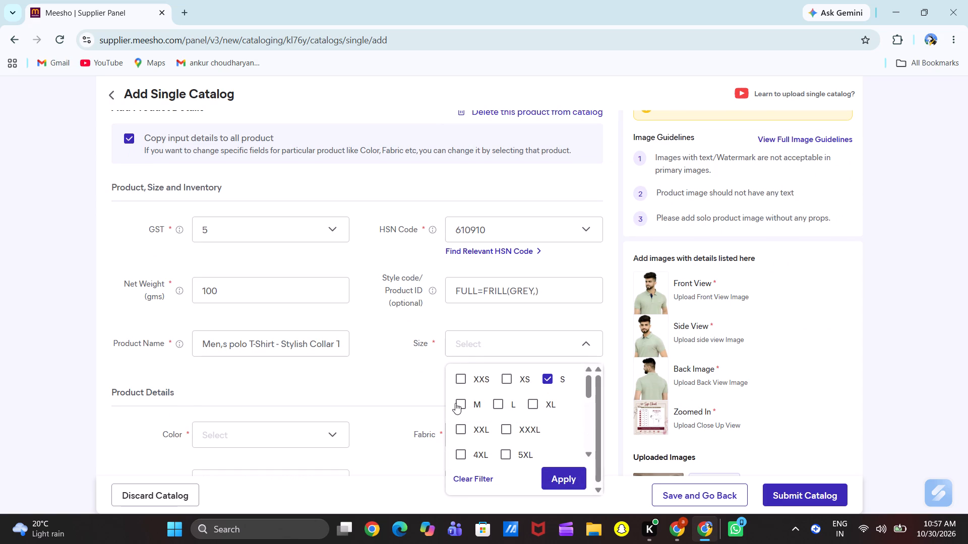
click(455, 403)
click(494, 402)
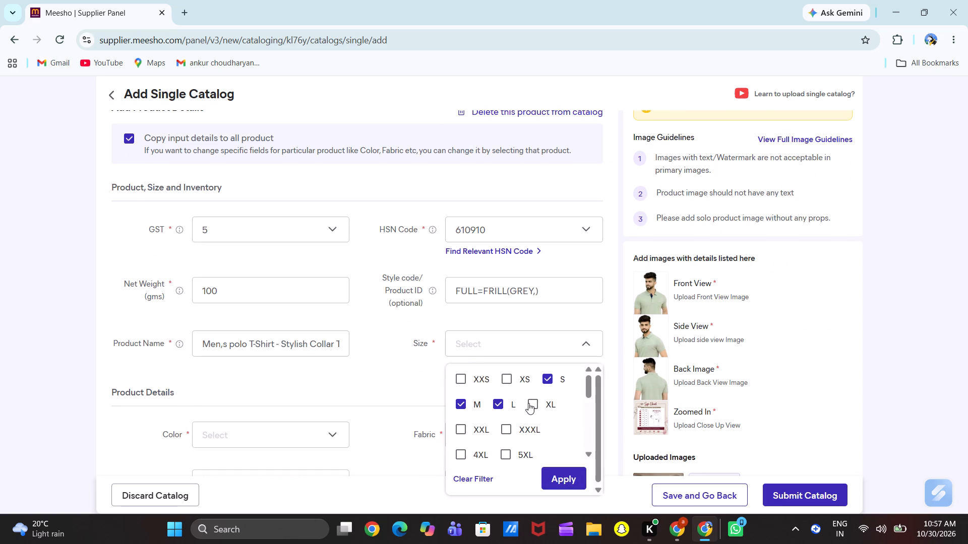
click(528, 403)
click(560, 473)
Set the Meesho price to 217 for all of Product 1's sizes.
scroll(330, 423, down, 3)
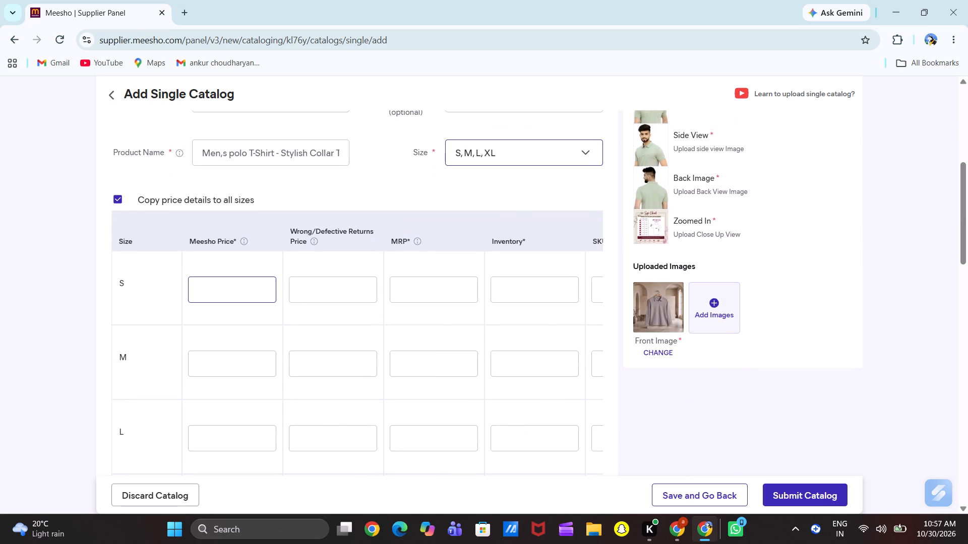
click(229, 288)
text(21)
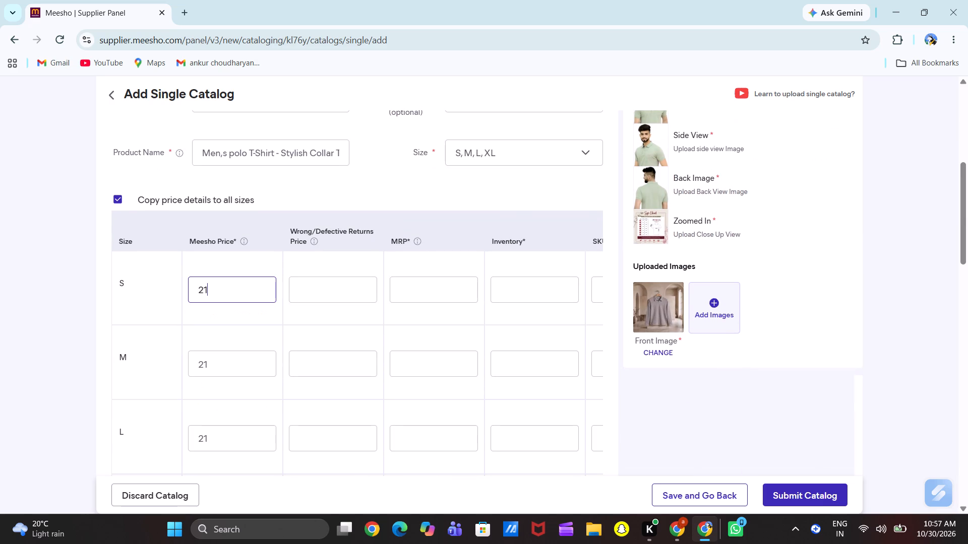
key(7)
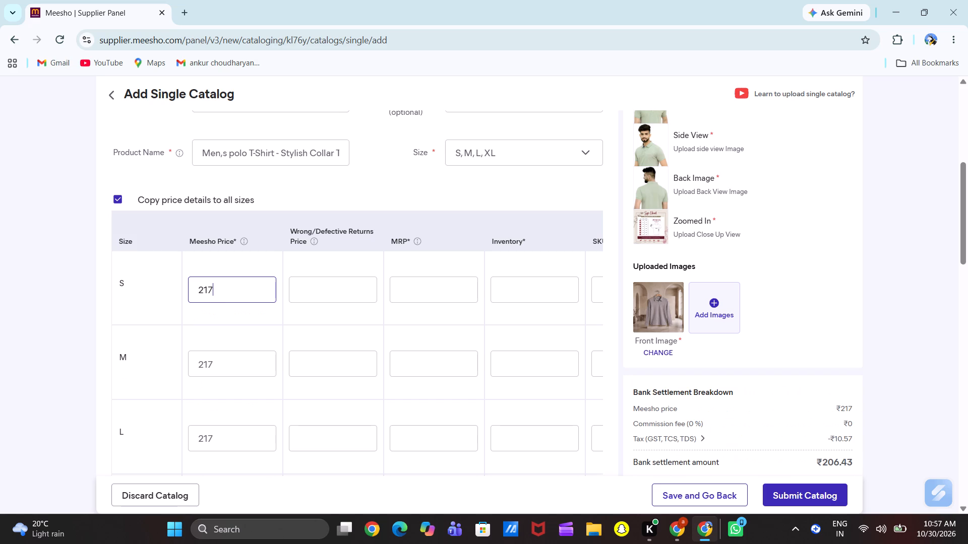
key(BackSpace)
key(BackSpace)
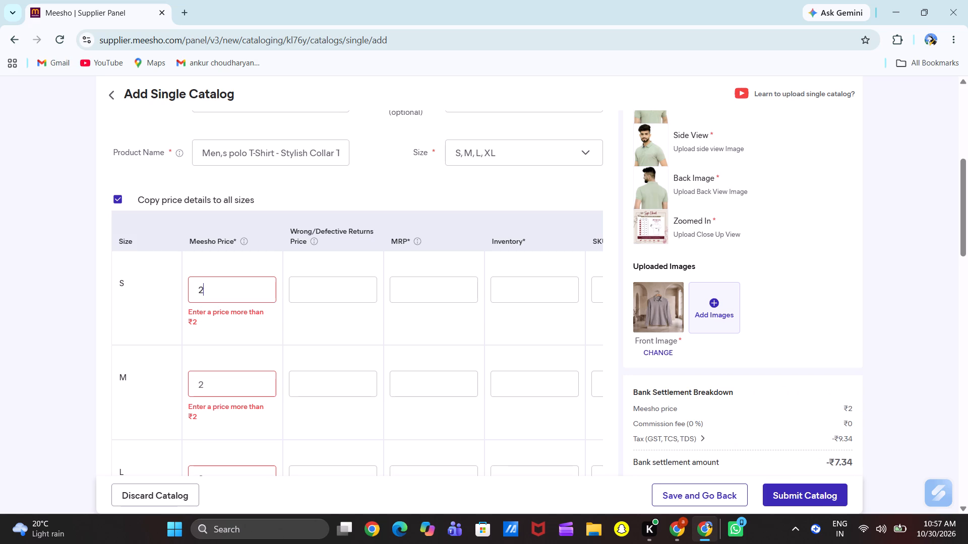
key(7)
key(BackSpace)
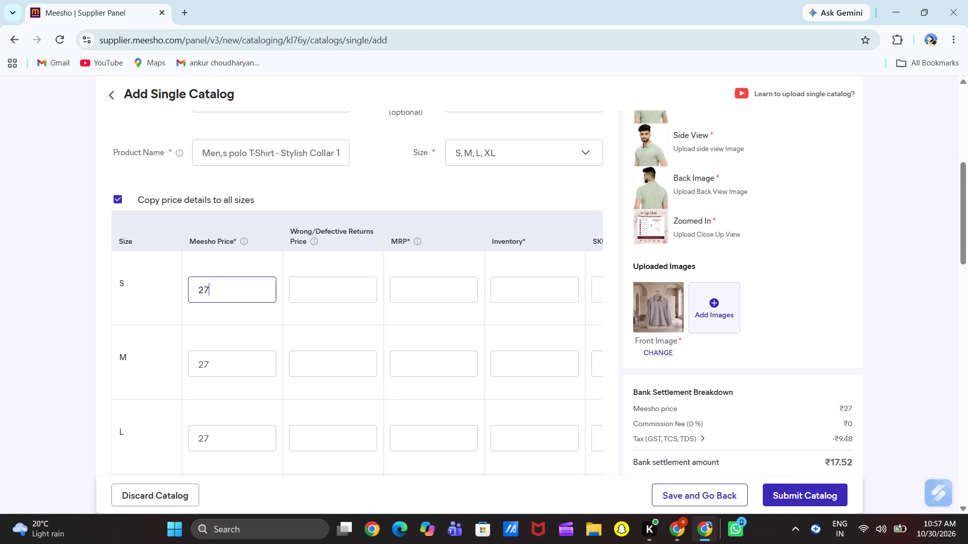
text(17)
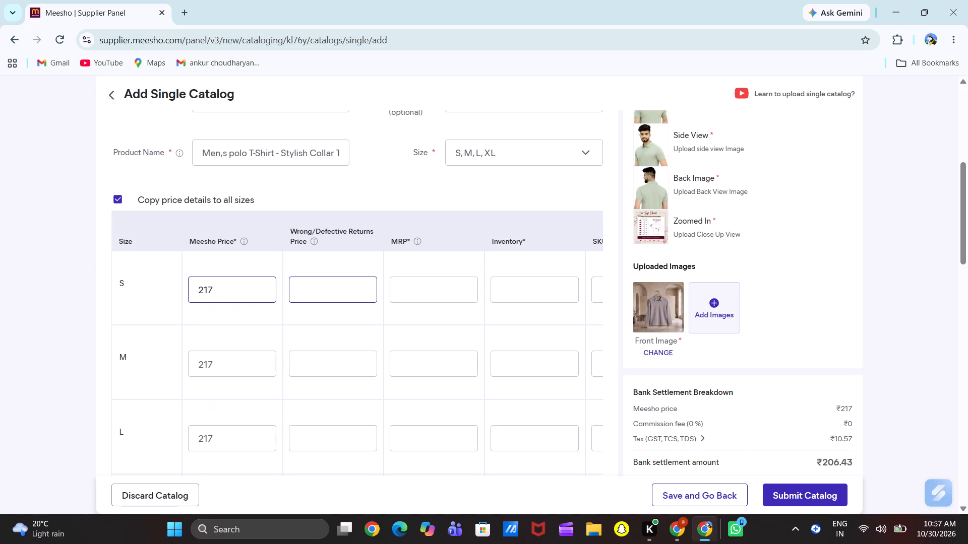
Set the wrong/defective returns price to 216 and the MRP to 799 for all of Product 1's sizes.
click(314, 283)
key(BackSpace)
key(BackSpace)
key(BackSpace)
key(BackSpace)
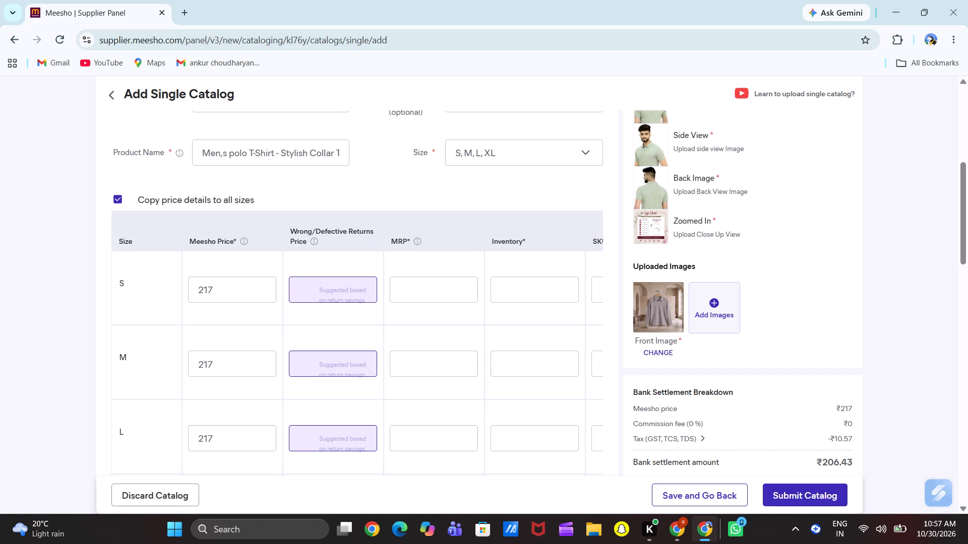
text(21)
key(6)
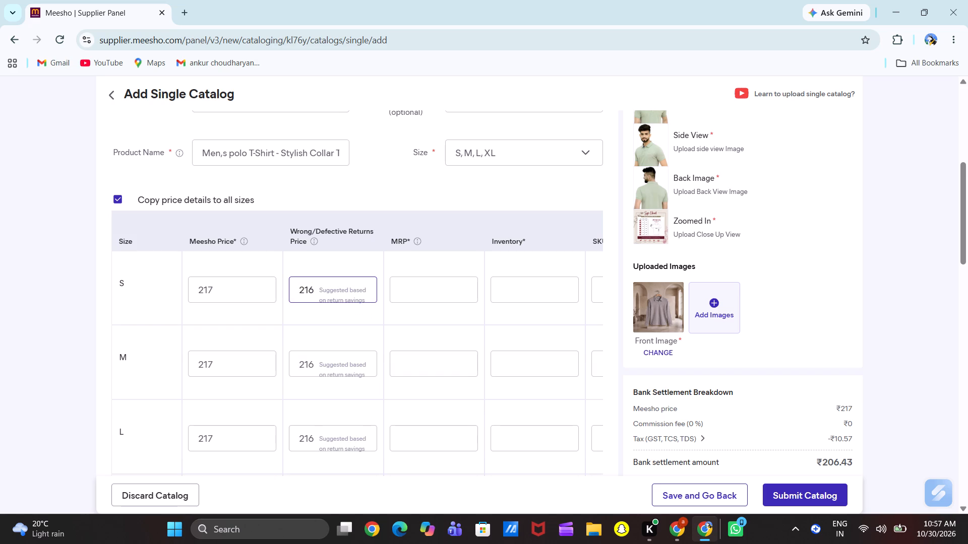
click(413, 283)
text(799)
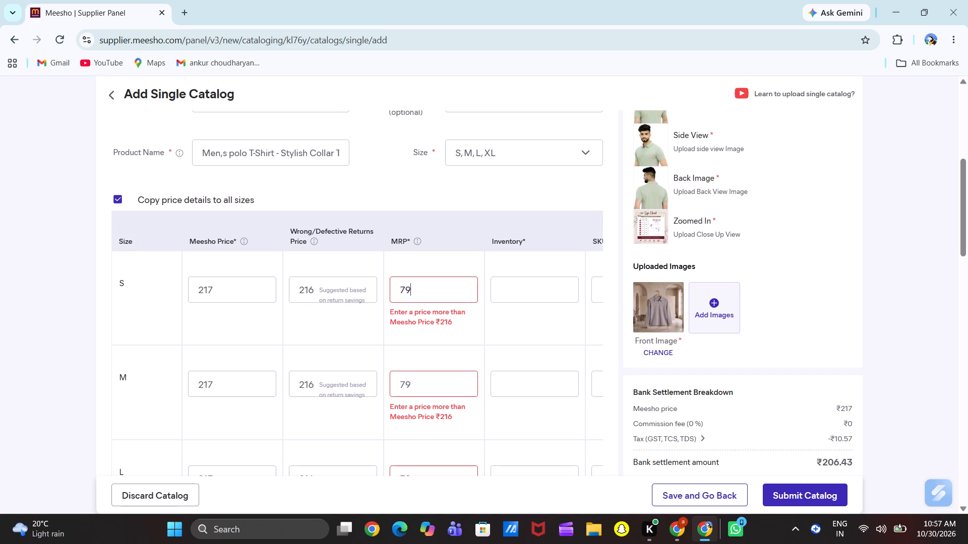
Enter an inventory of 100 for each of Product 1's sizes S, M, L and XL.
click(520, 282)
text(19)
key(BackSpace)
text(00)
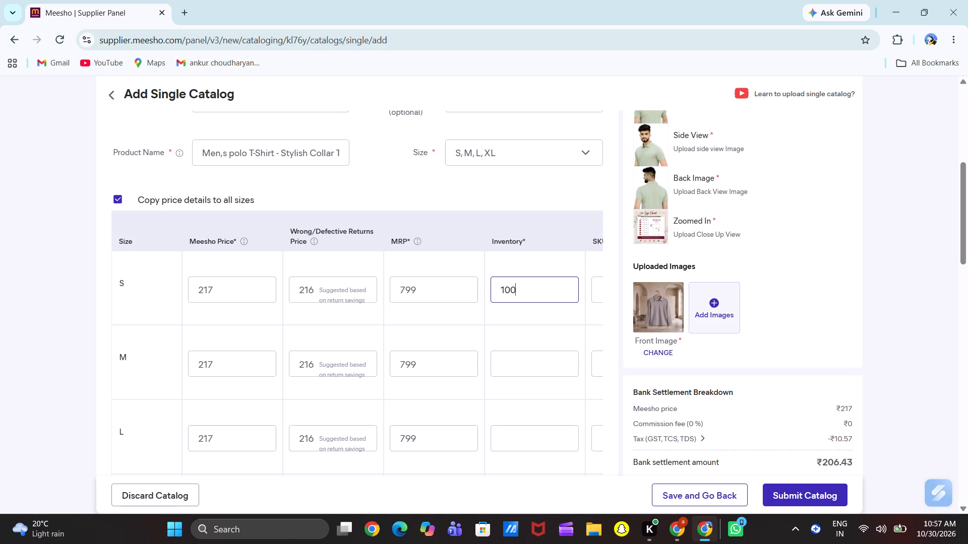
click(554, 352)
text(100)
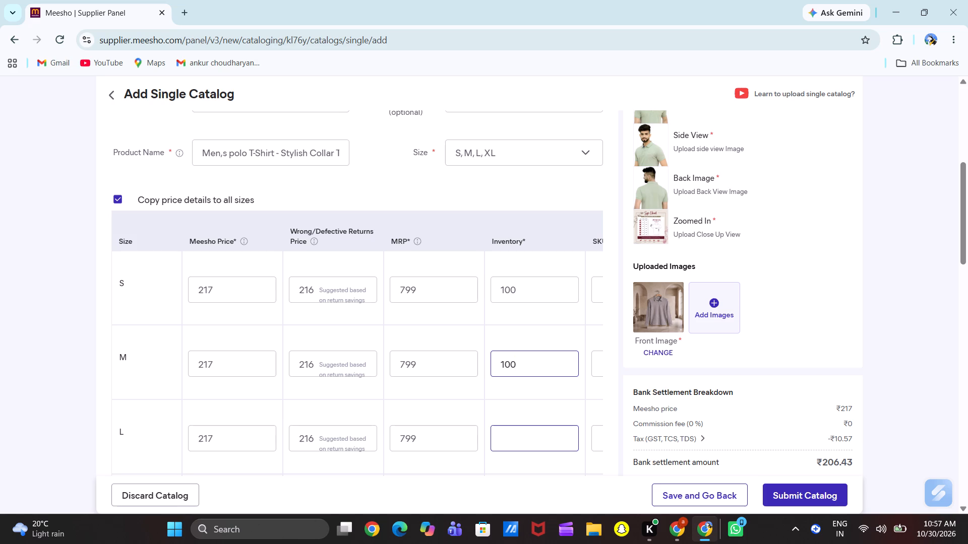
text(10)
key(BackSpace)
key(BackSpace)
click(532, 447)
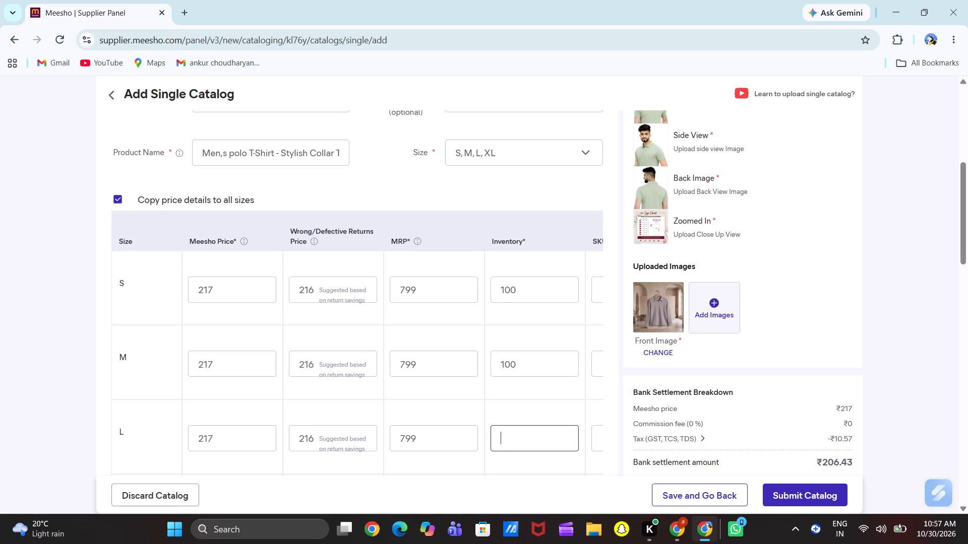
text(100)
scroll(504, 398, down, 3)
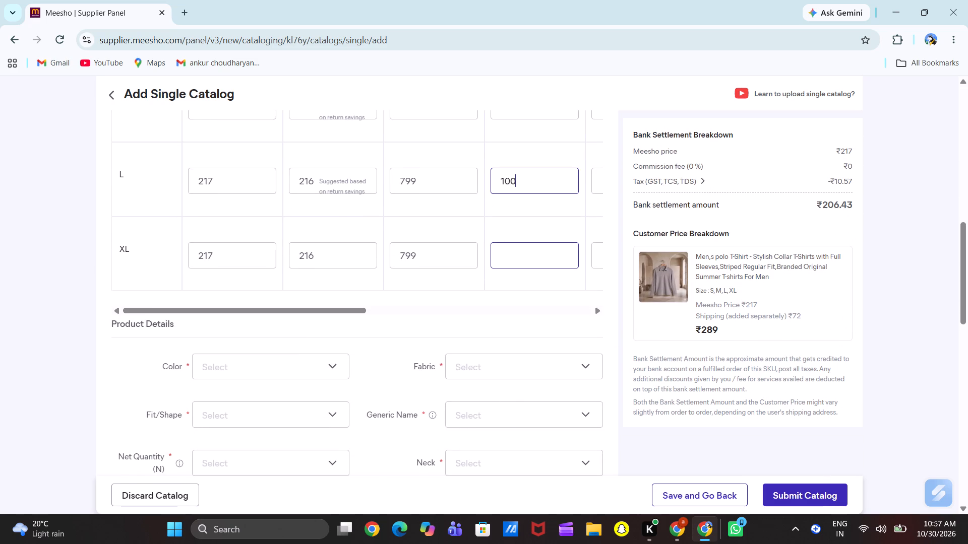
click(520, 251)
text(100)
Set Product 1's chest size to 36 inches for size S and 38 inches for size M.
scroll(539, 194, left, 5)
scroll(539, 194, up, 2)
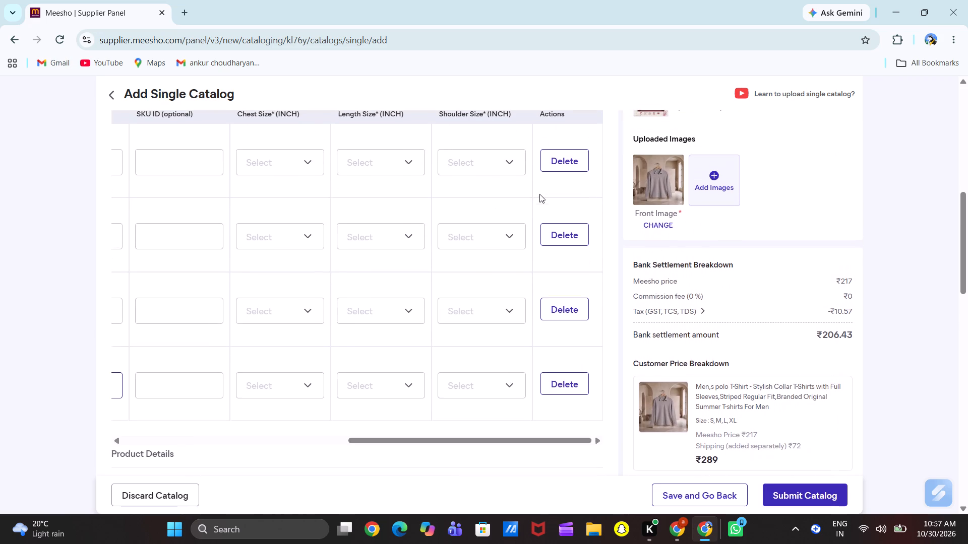
scroll(539, 194, up, 1)
click(261, 170)
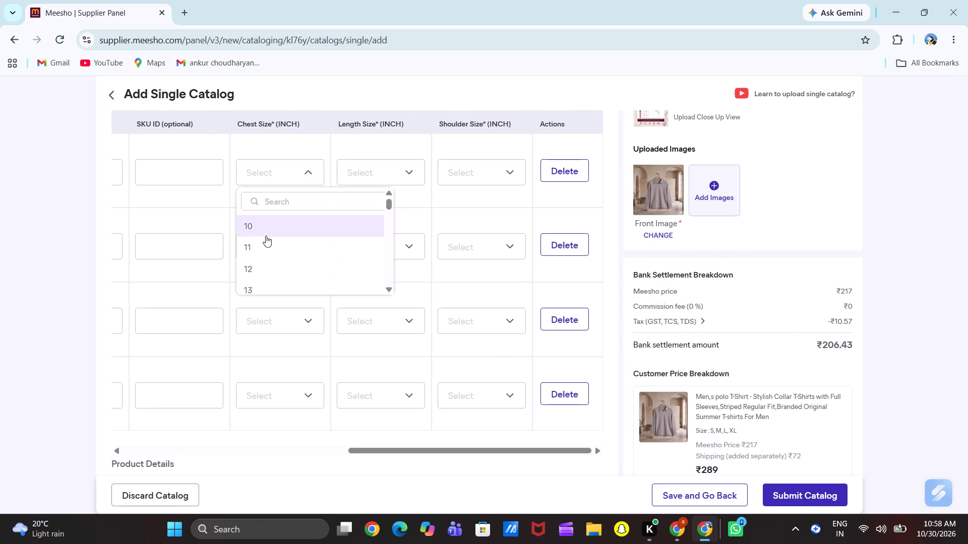
scroll(279, 255, down, 5)
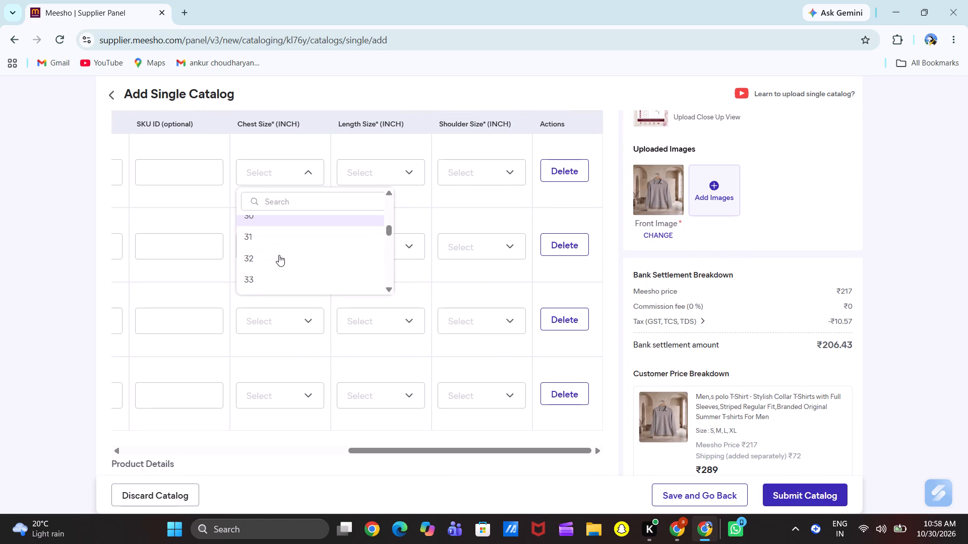
scroll(279, 255, down, 1)
click(279, 255)
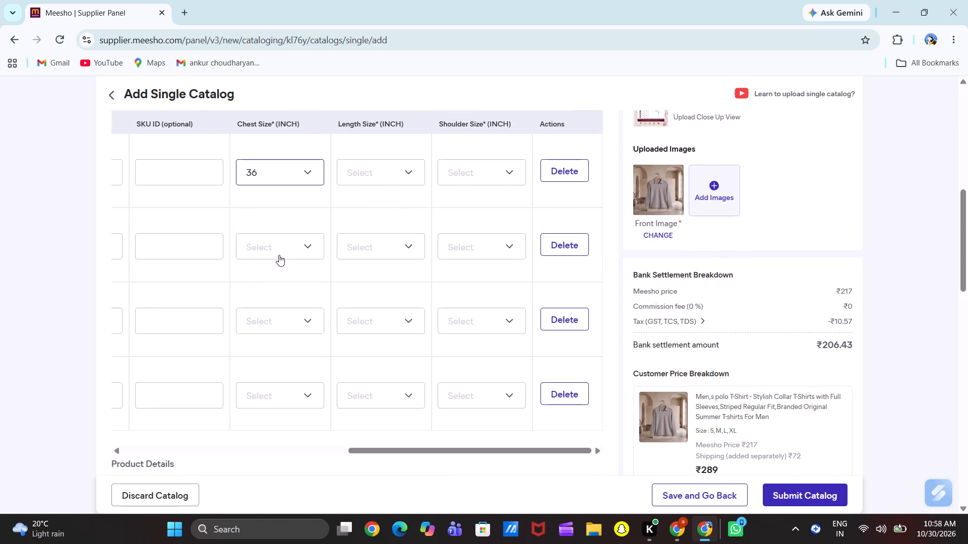
click(271, 247)
scroll(295, 325, down, 2)
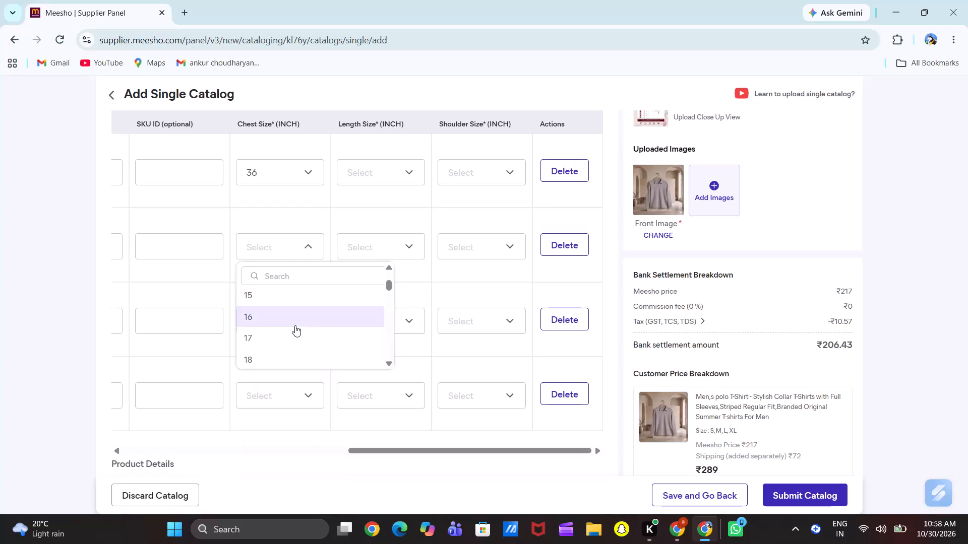
scroll(295, 325, down, 4)
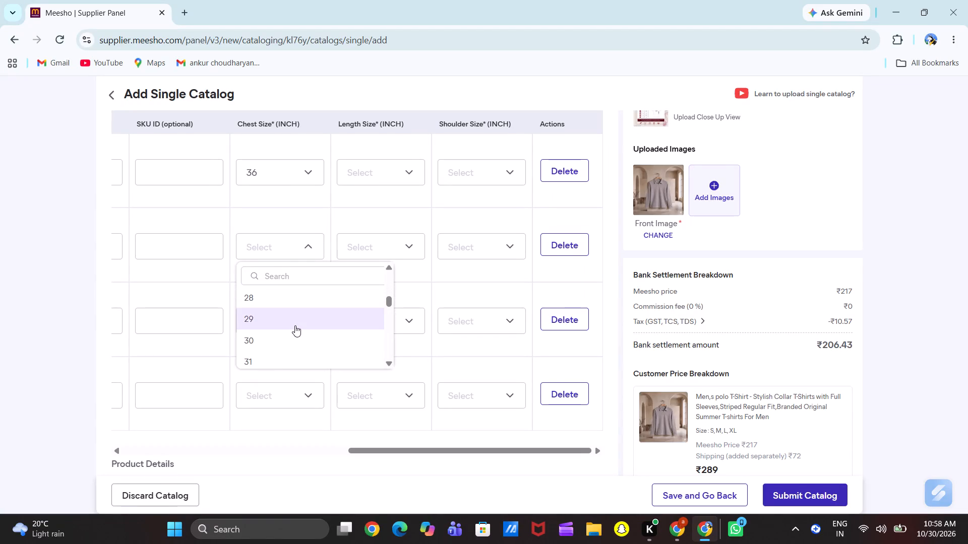
scroll(295, 325, down, 3)
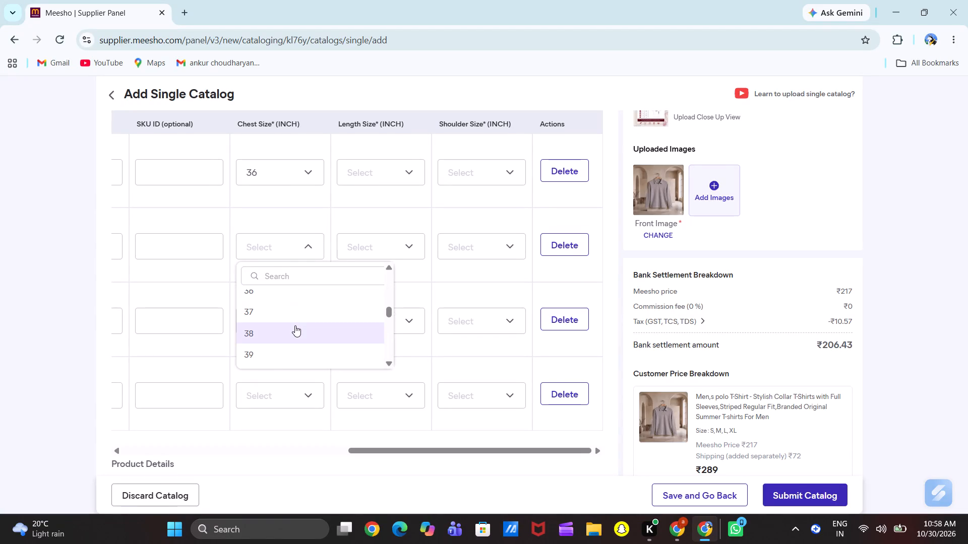
click(295, 325)
Set Product 1's chest size to 40 inches for size L and 42 inches for size XL.
click(291, 321)
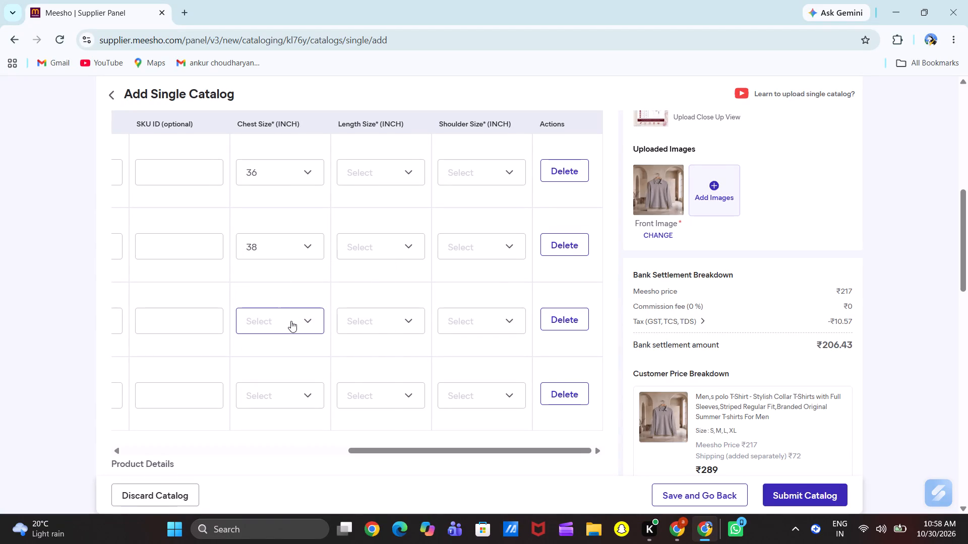
scroll(314, 400, down, 3)
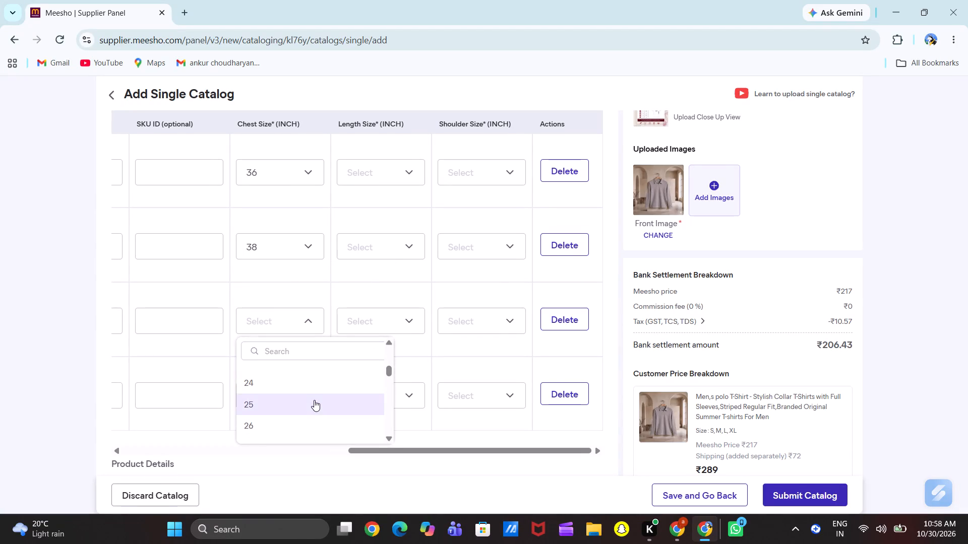
scroll(314, 400, down, 3)
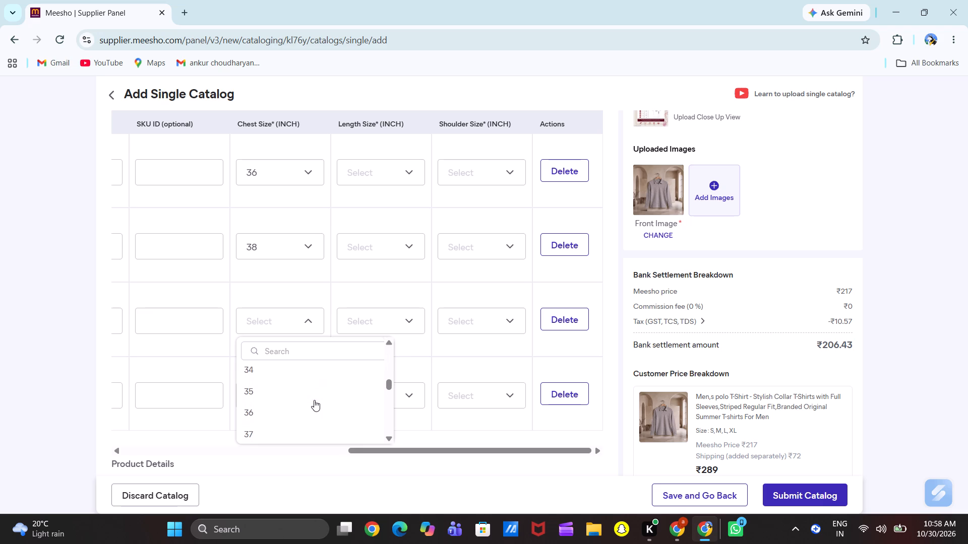
scroll(314, 400, down, 3)
click(314, 400)
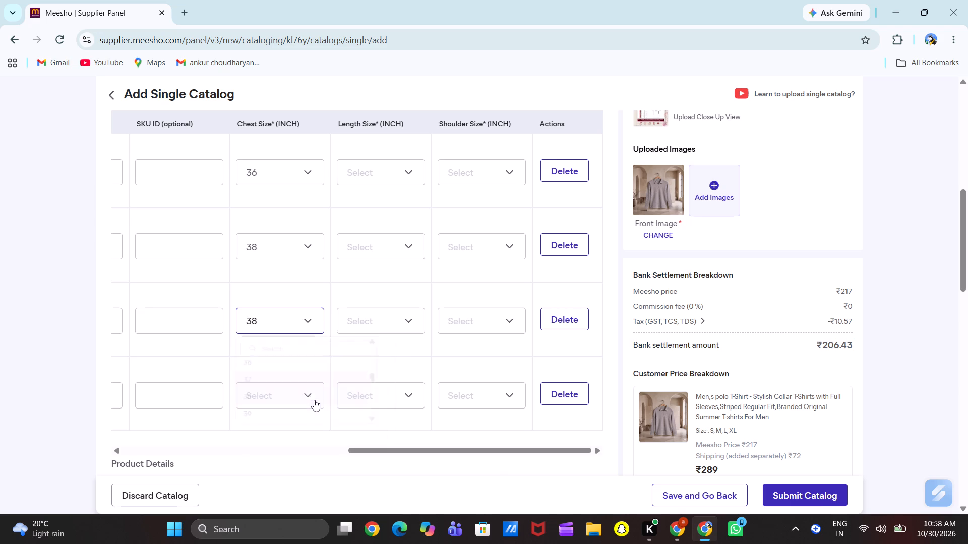
click(304, 321)
scroll(307, 403, down, 1)
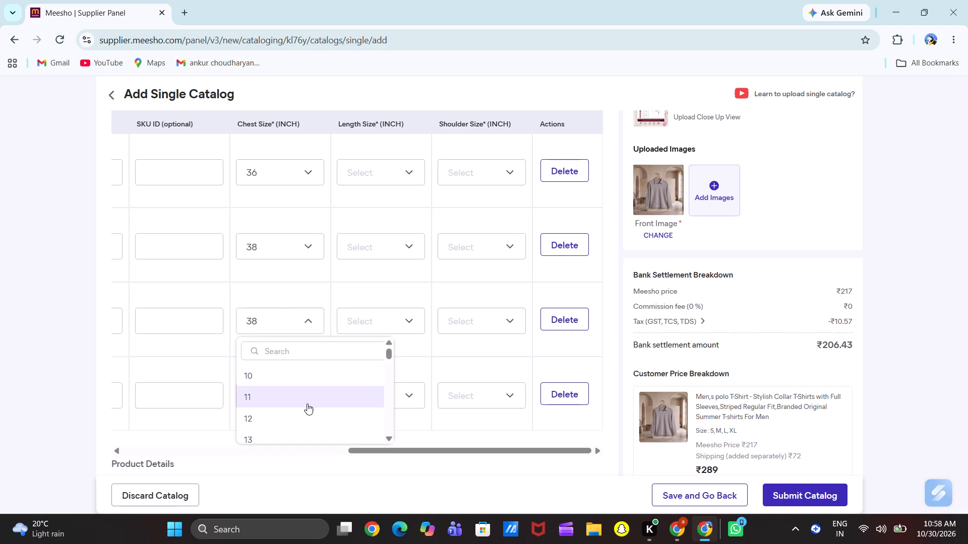
scroll(307, 403, down, 5)
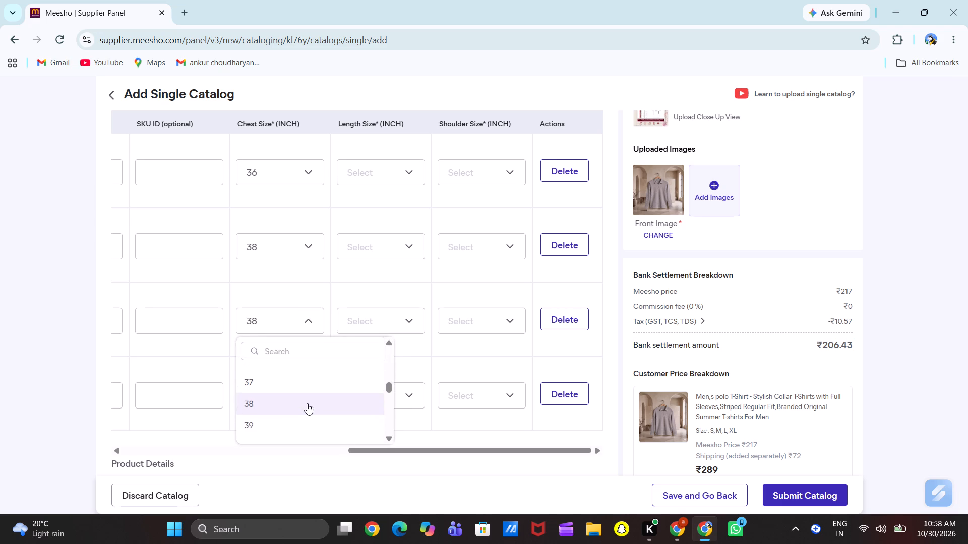
scroll(307, 403, down, 3)
click(307, 403)
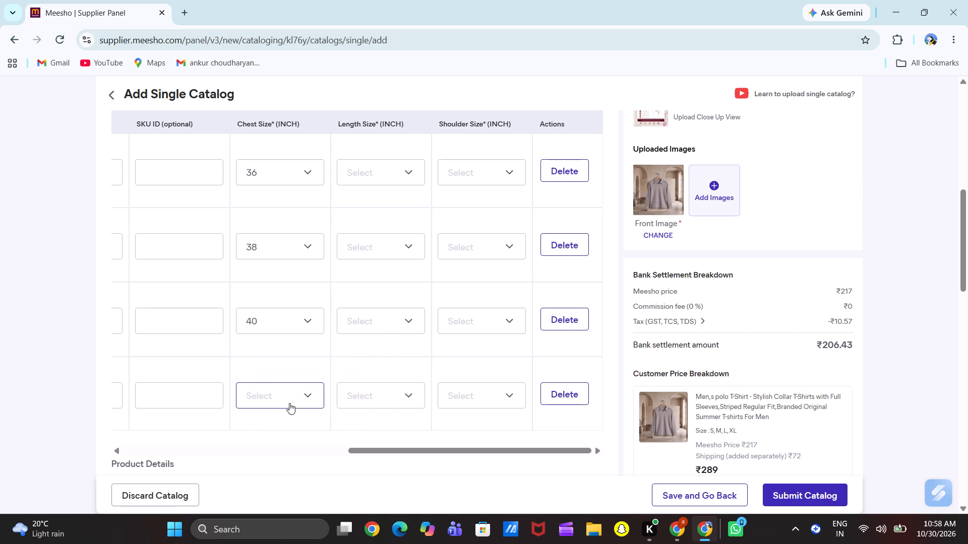
click(289, 403)
scroll(312, 452, down, 5)
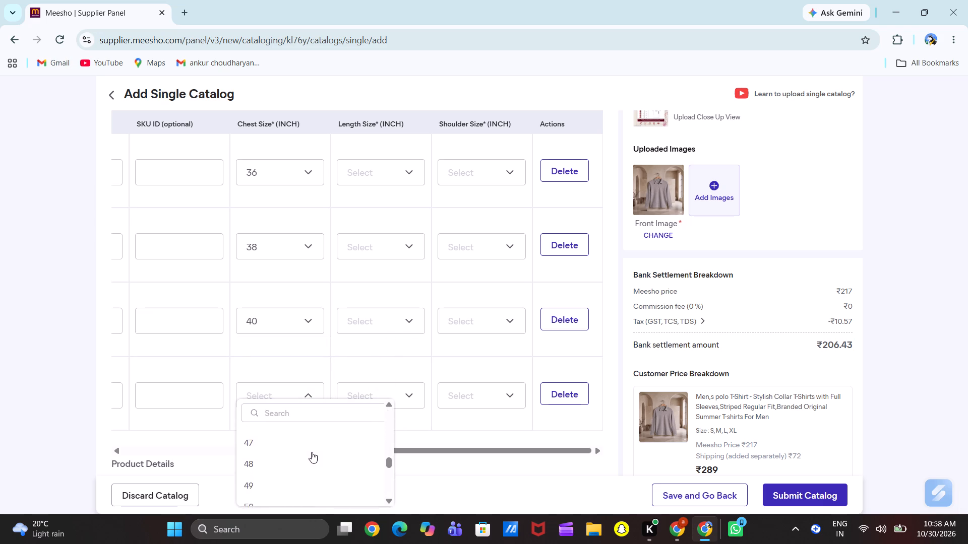
scroll(312, 452, up, 2)
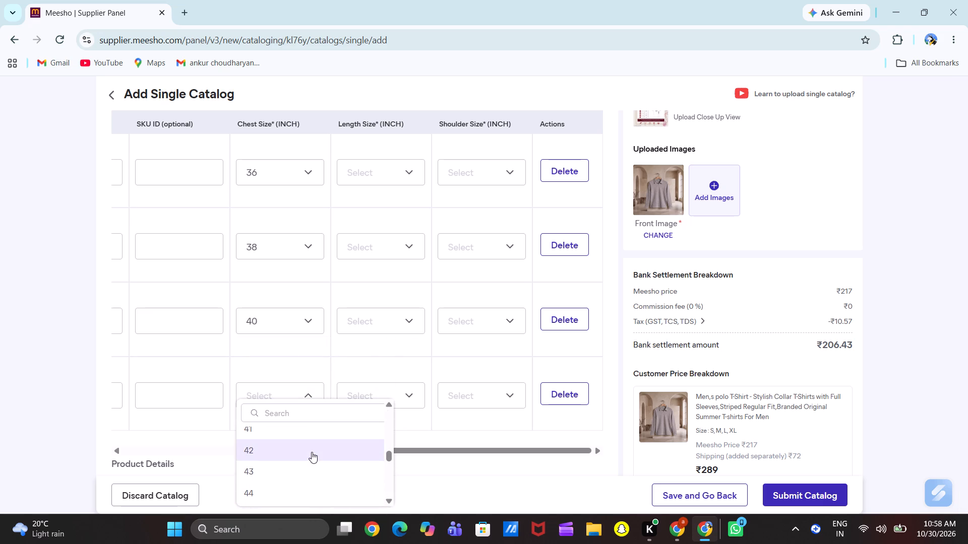
click(312, 452)
Set Product 1's length size to 24.5 inches for size S and 25.5 inches for size M.
click(398, 182)
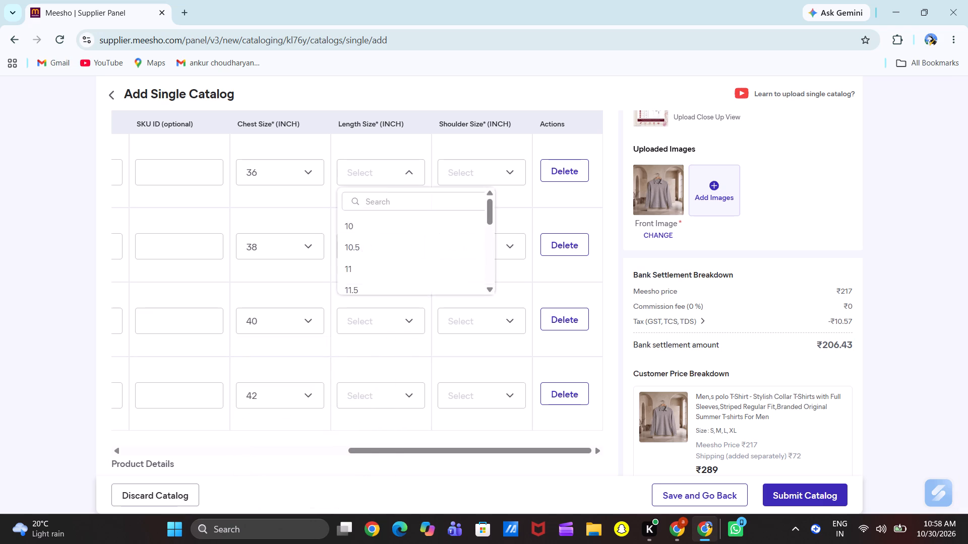
scroll(396, 292, down, 5)
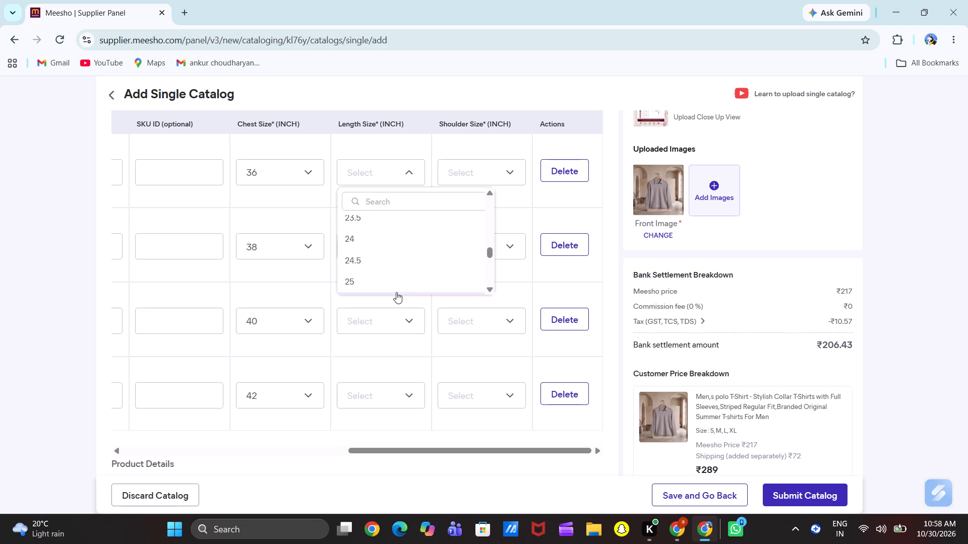
click(376, 251)
click(368, 236)
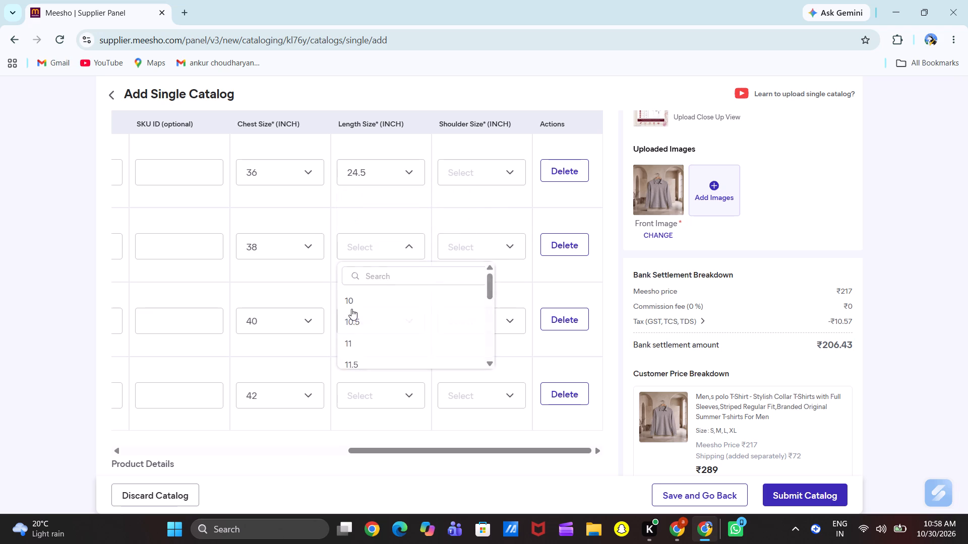
scroll(399, 325, down, 3)
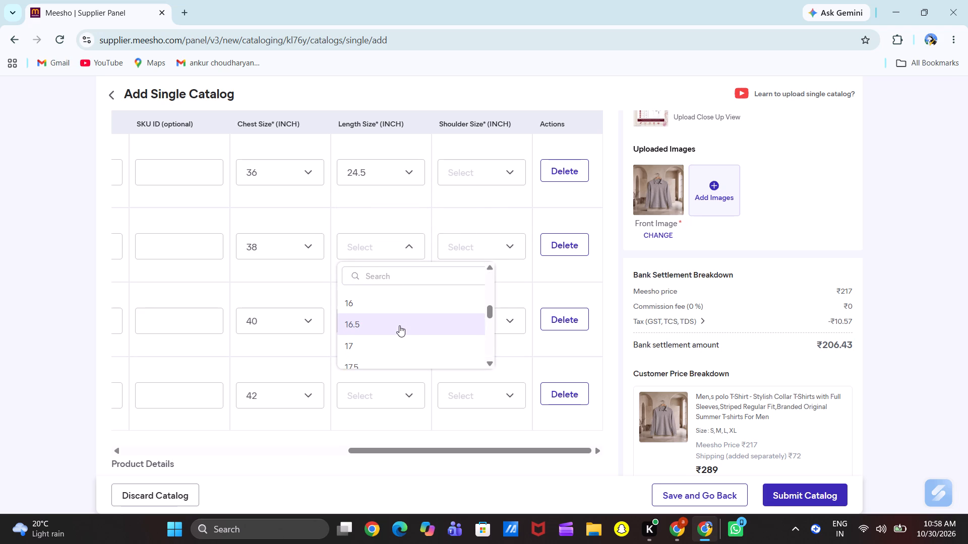
scroll(399, 325, down, 2)
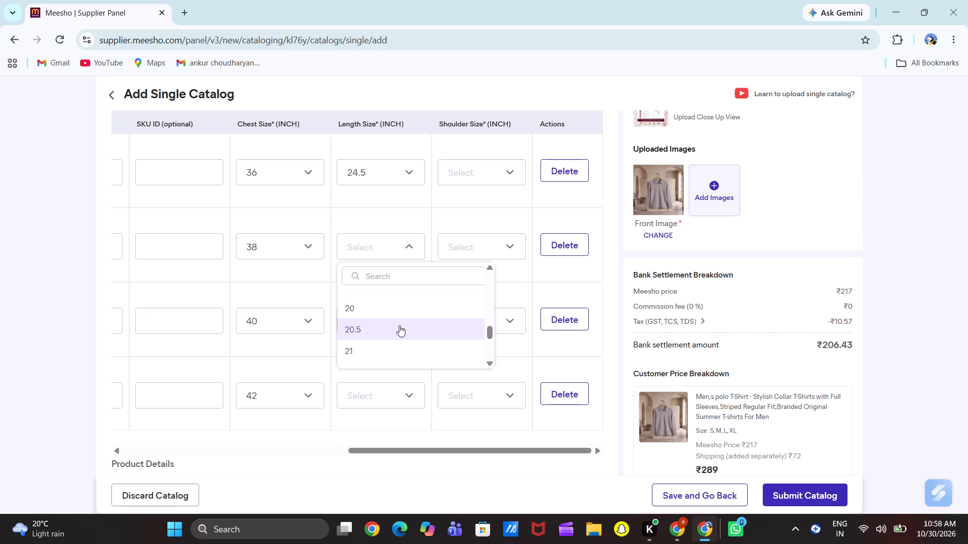
scroll(399, 325, down, 3)
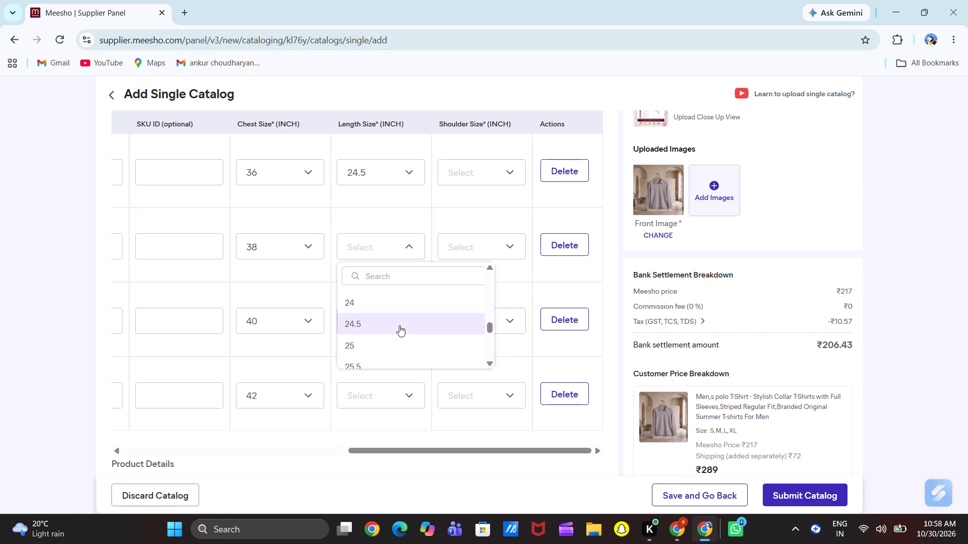
scroll(399, 325, down, 2)
click(399, 325)
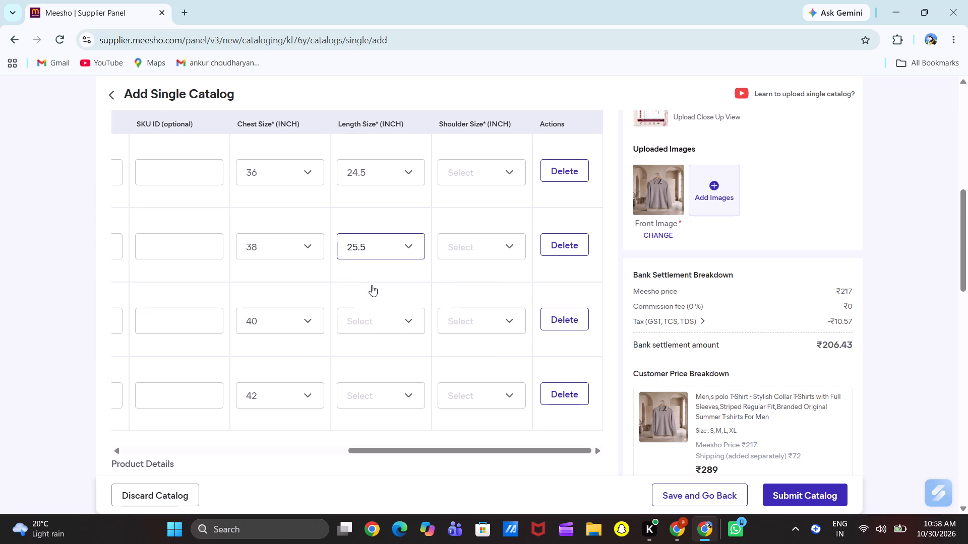
Set Product 1's length size to 26.5 inches for size L and 27.5 inches for size XL.
click(395, 319)
scroll(390, 390, down, 1)
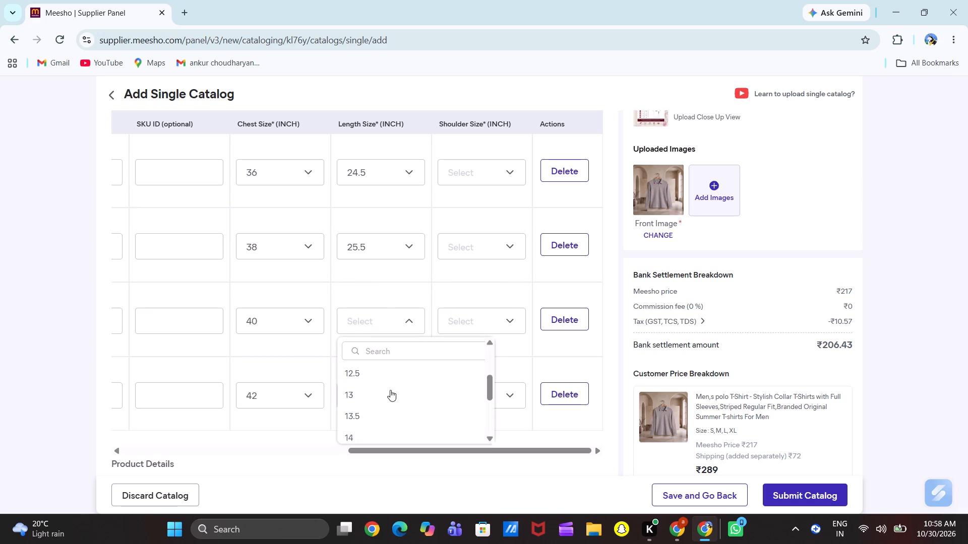
scroll(390, 390, down, 4)
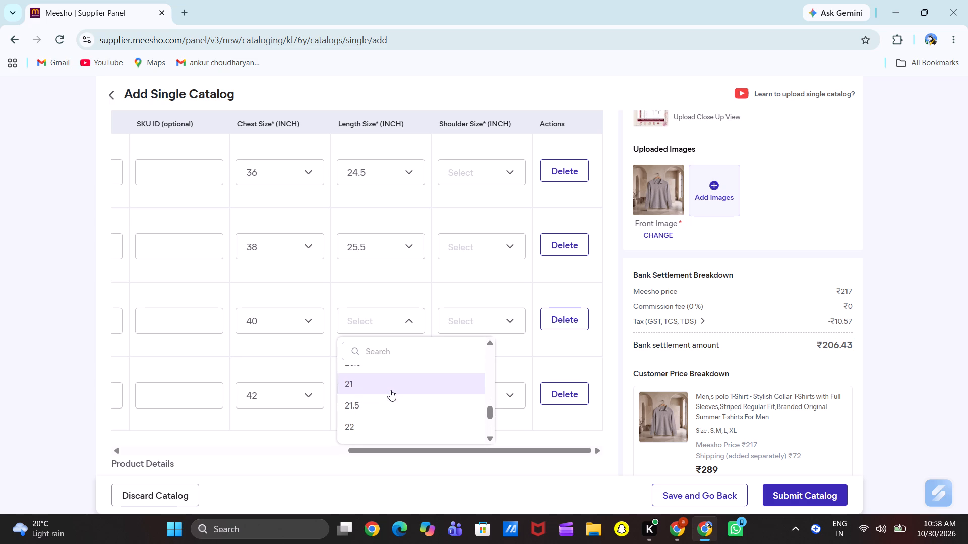
scroll(390, 390, down, 4)
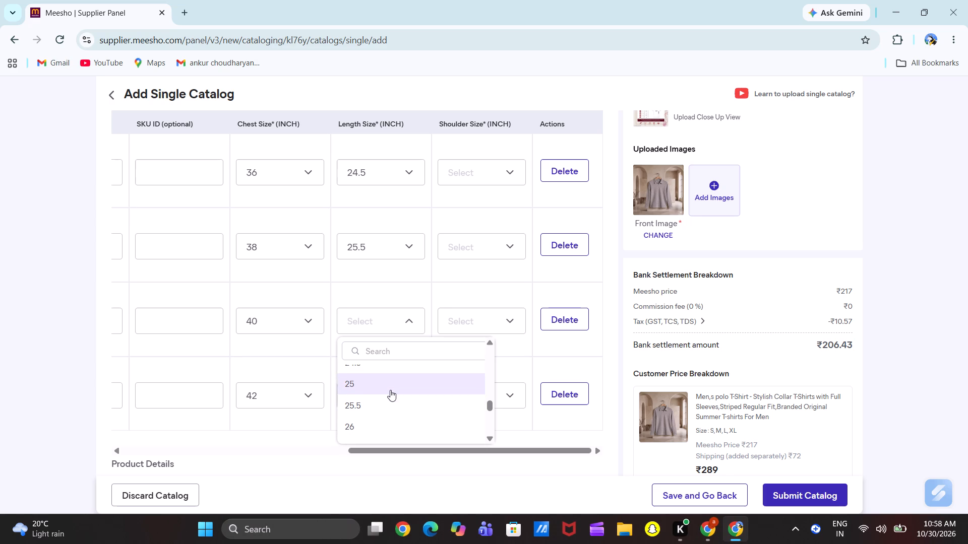
scroll(387, 414, down, 1)
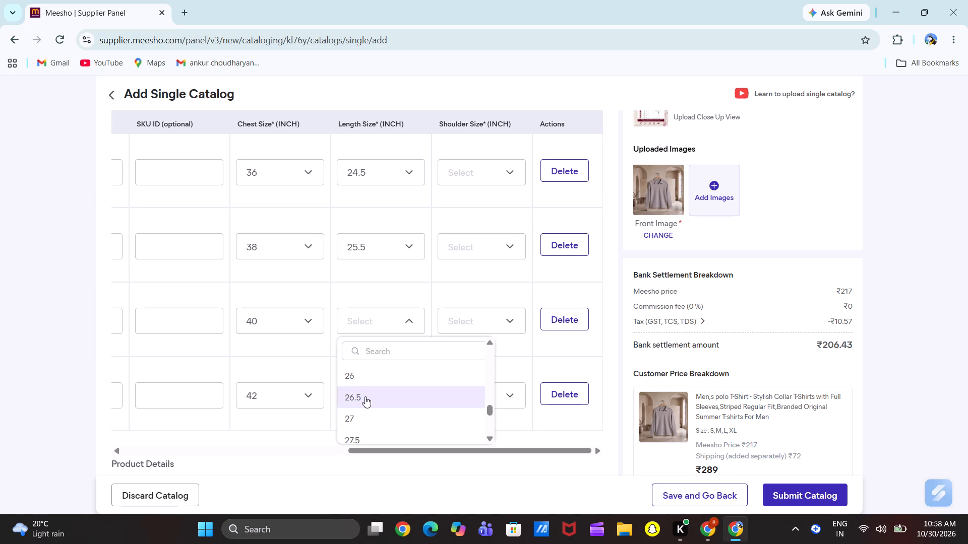
click(365, 396)
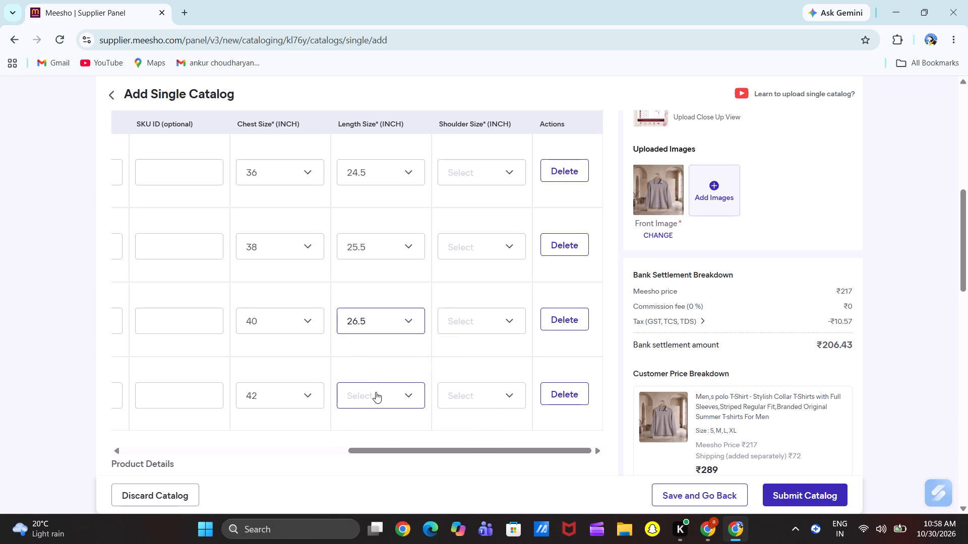
click(376, 392)
scroll(393, 433, down, 3)
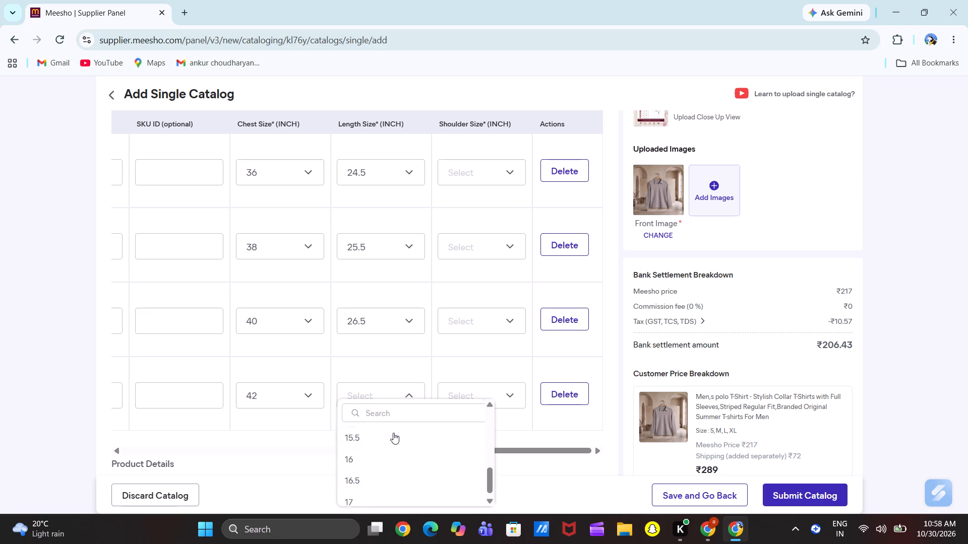
scroll(393, 433, down, 5)
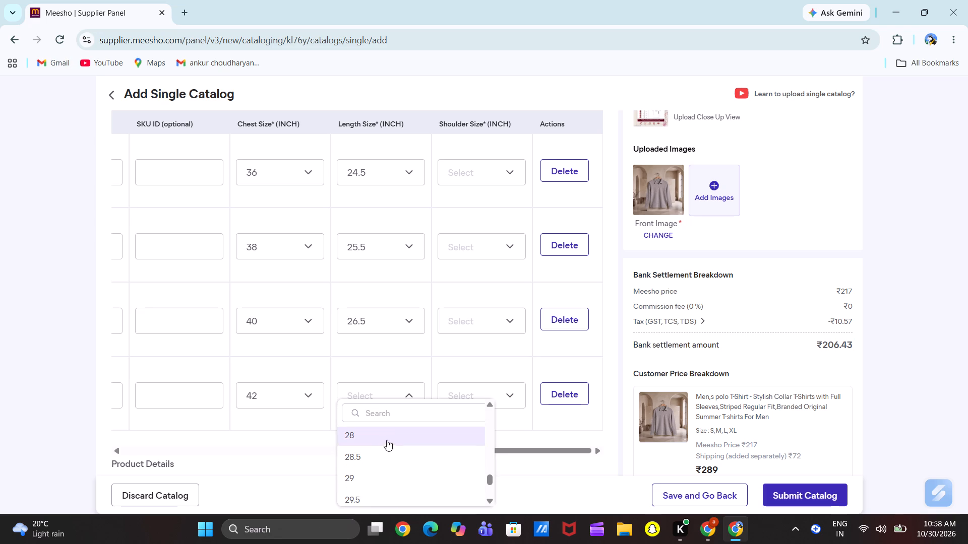
scroll(381, 446, up, 1)
click(381, 446)
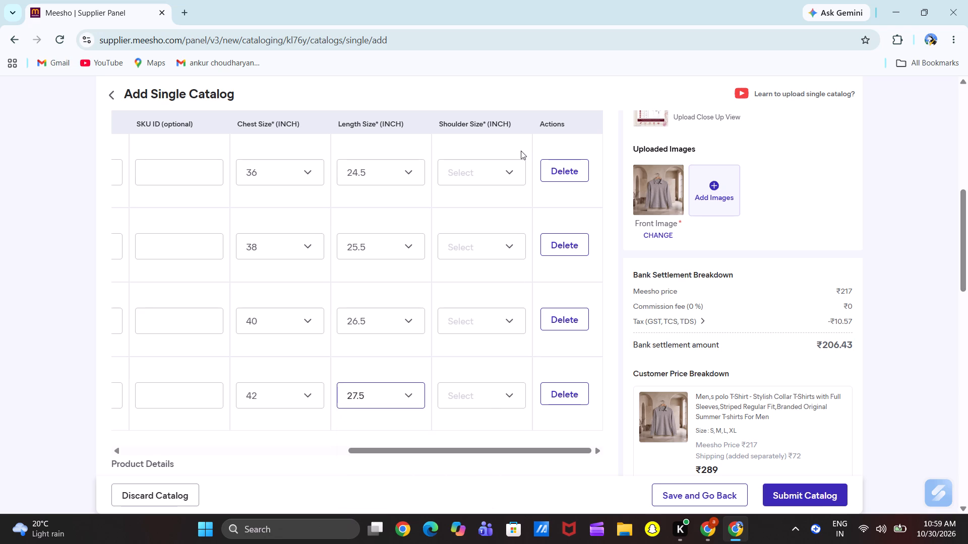
Set Product 1's shoulder size to 14.5 inches for size S.
click(491, 163)
scroll(493, 245, down, 2)
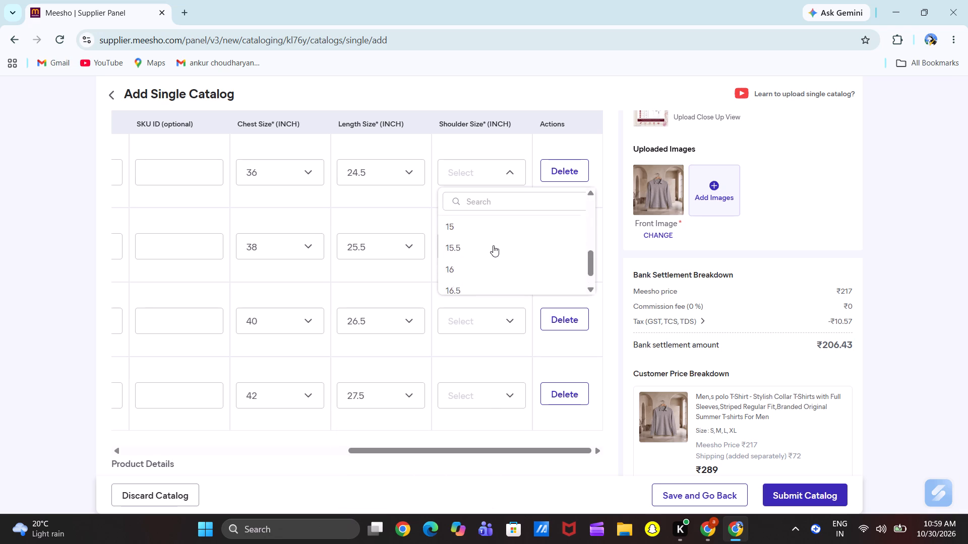
click(493, 245)
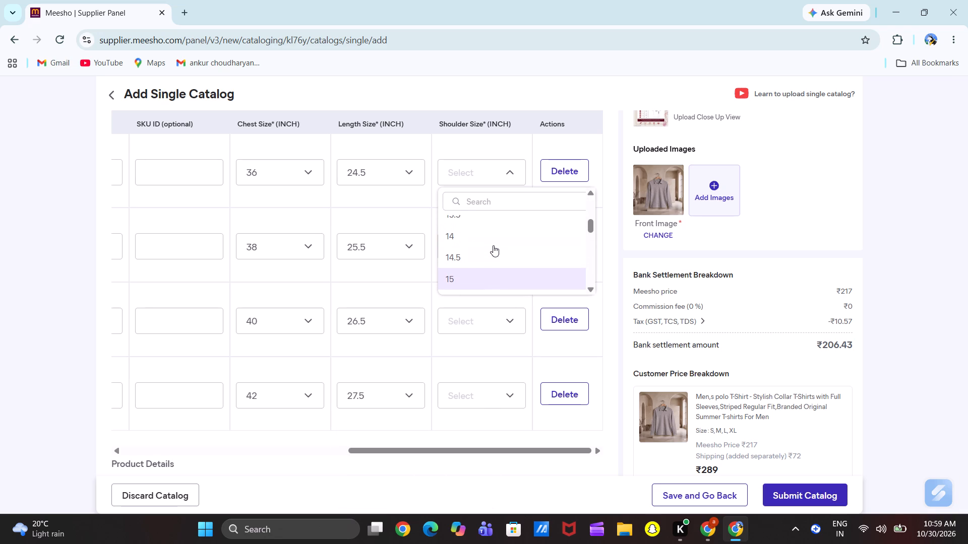
click(476, 170)
scroll(504, 265, down, 1)
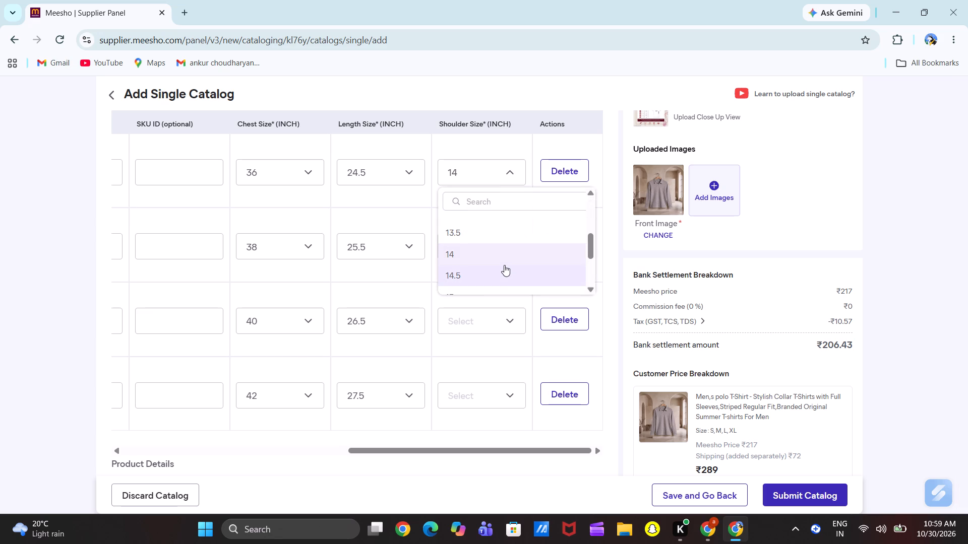
scroll(504, 265, down, 1)
click(504, 265)
Set Product 1's shoulder size to 15.5 inches for size M and 16.5 inches for size L.
click(475, 250)
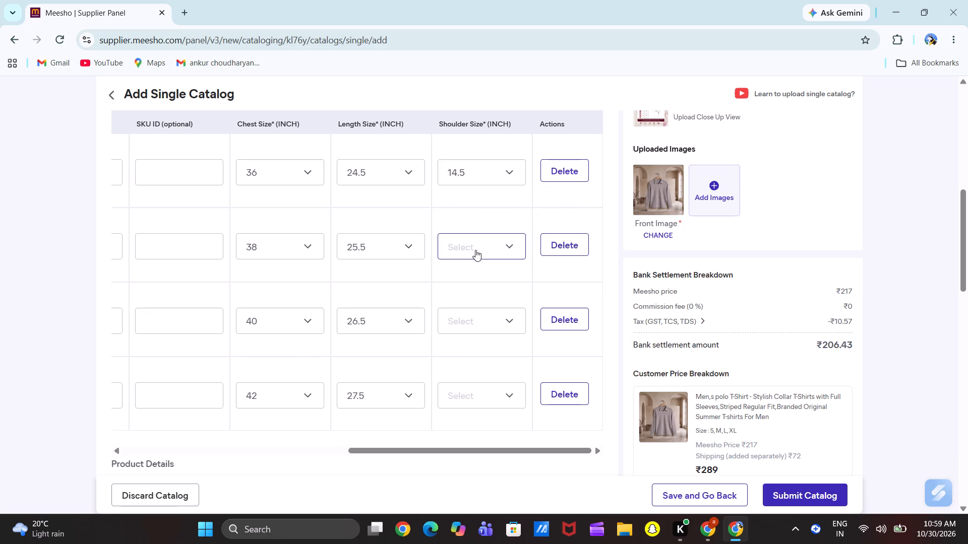
scroll(466, 326, down, 2)
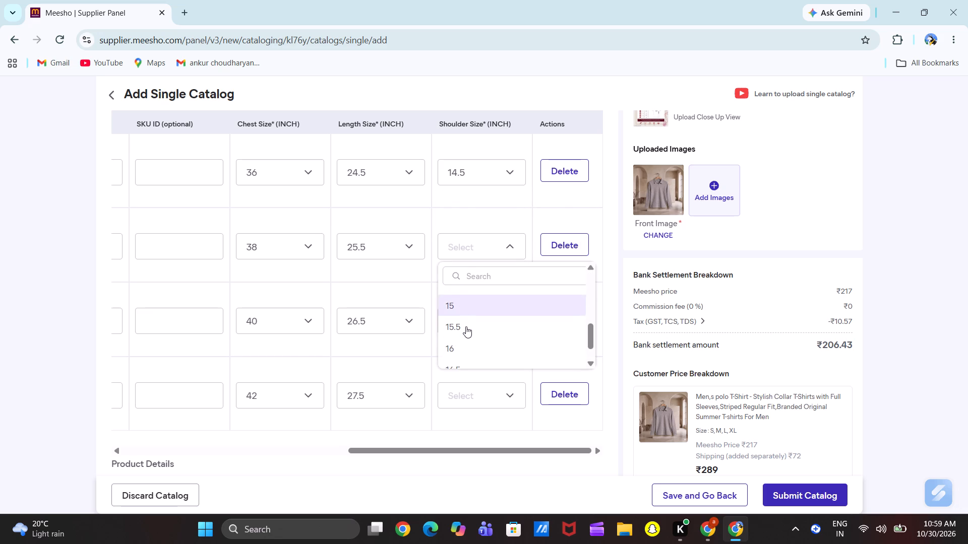
scroll(466, 326, down, 1)
click(466, 326)
click(457, 323)
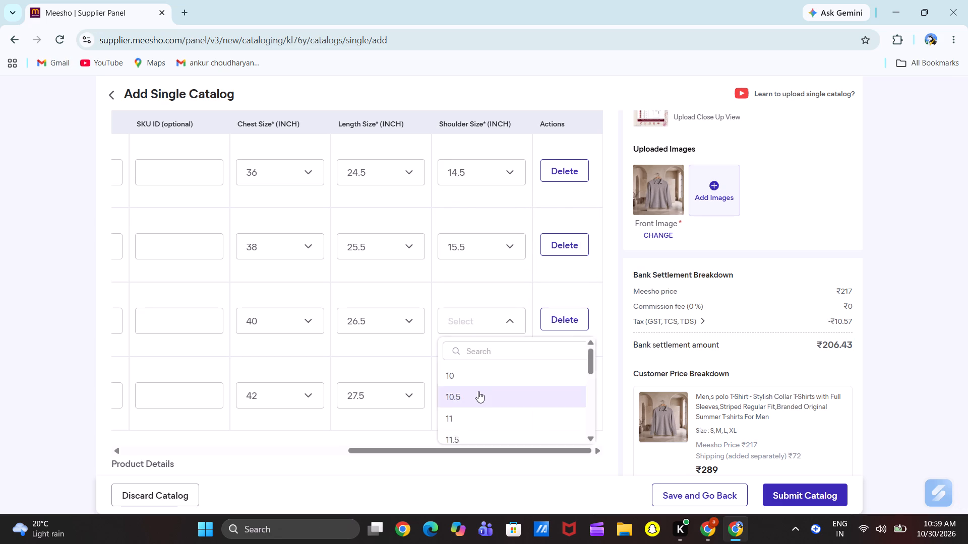
scroll(478, 391, down, 3)
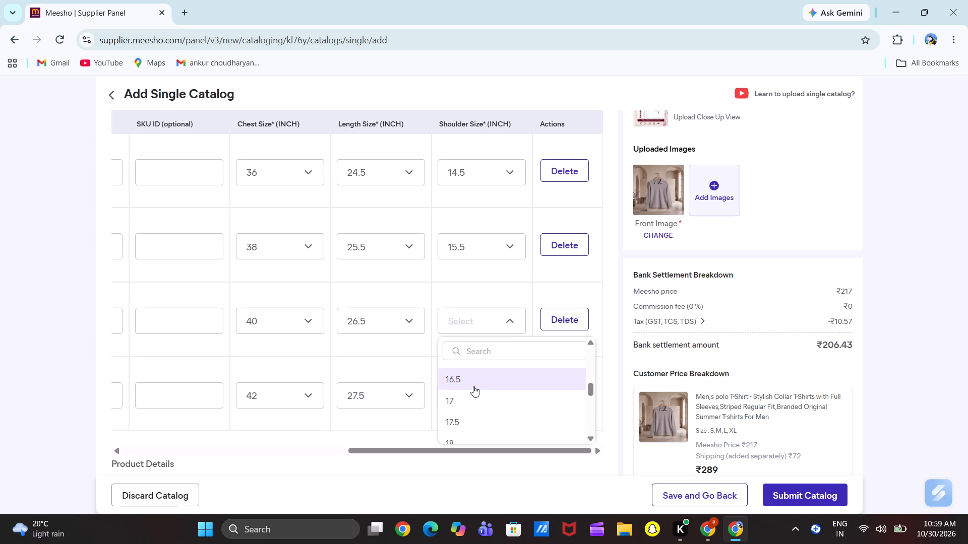
click(473, 386)
Set Product 1's shoulder size to 17.5 inches for size XL.
drag(469, 393, 494, 448)
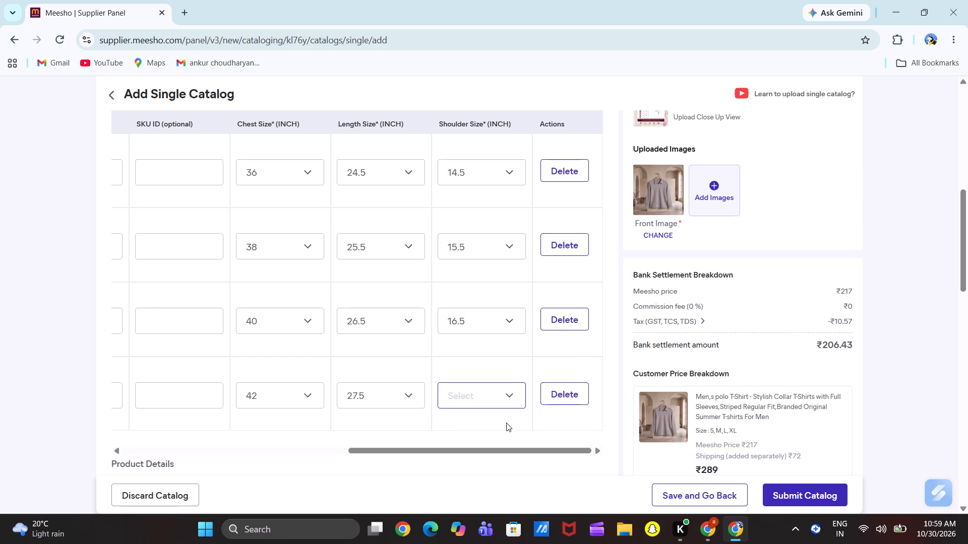
click(500, 392)
scroll(489, 424, down, 1)
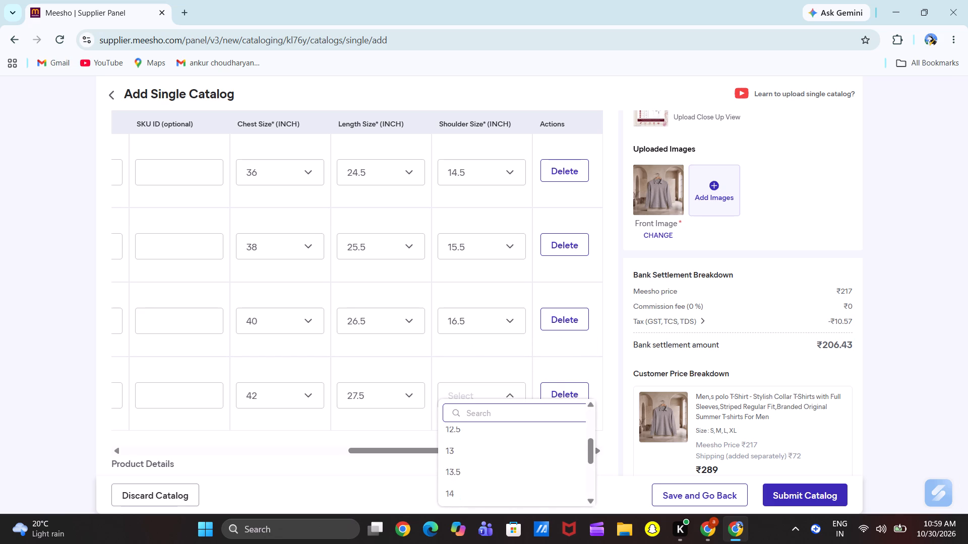
scroll(489, 424, down, 3)
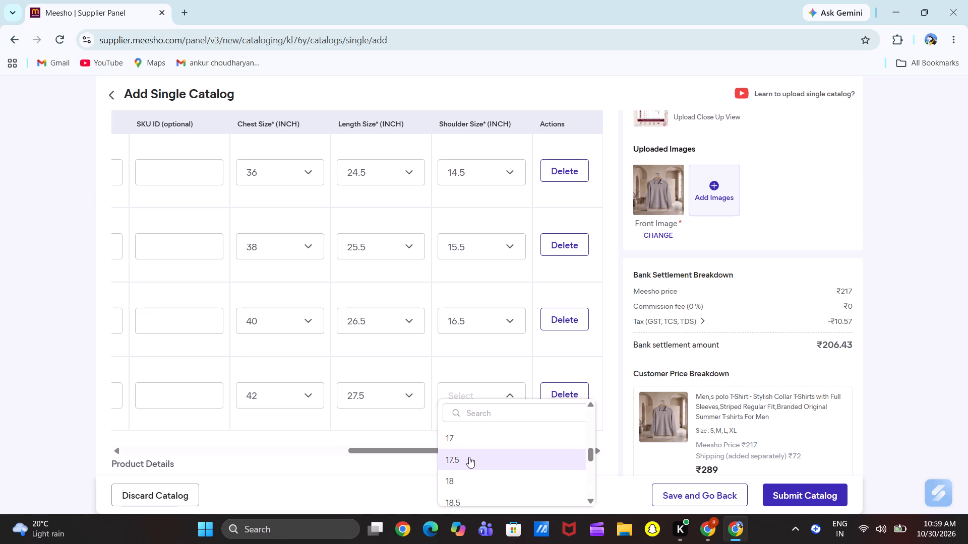
click(469, 457)
Set Product 1's color to Grey and its fabric to Cotton Blend in the product details.
scroll(366, 332, down, 3)
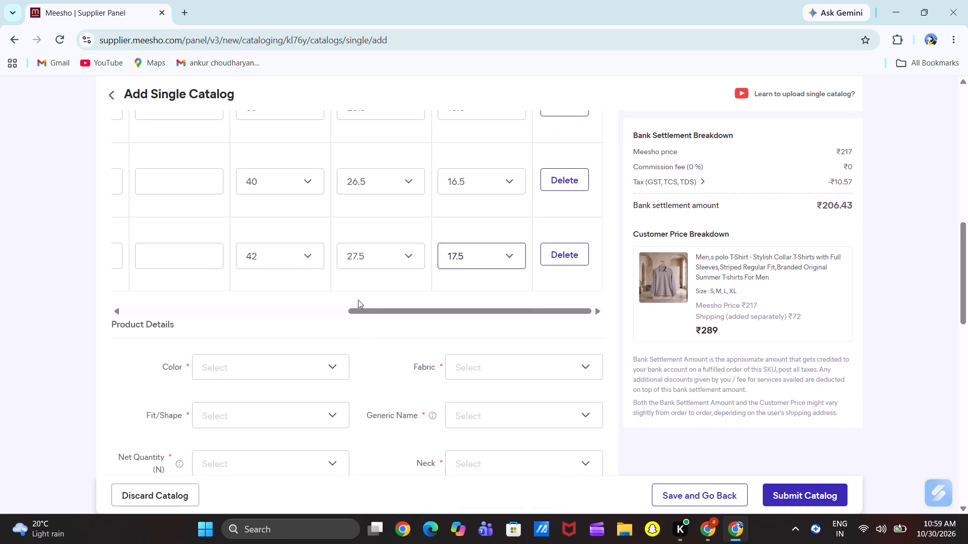
scroll(358, 300, down, 1)
click(267, 312)
click(255, 355)
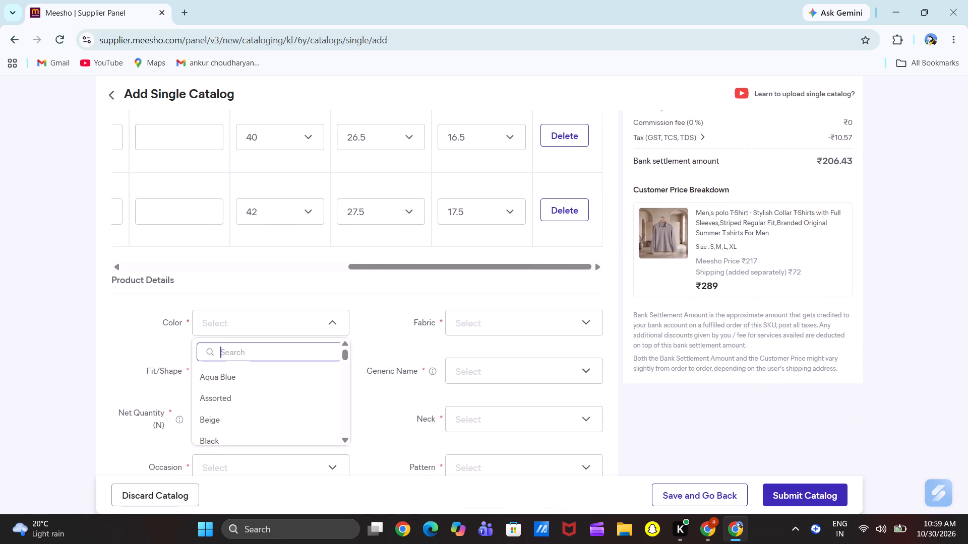
text(GRE)
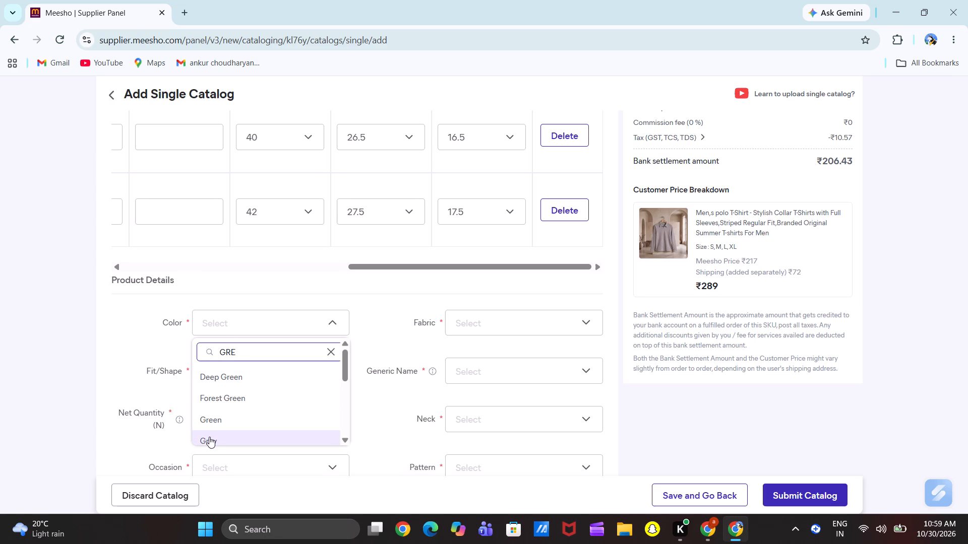
click(277, 437)
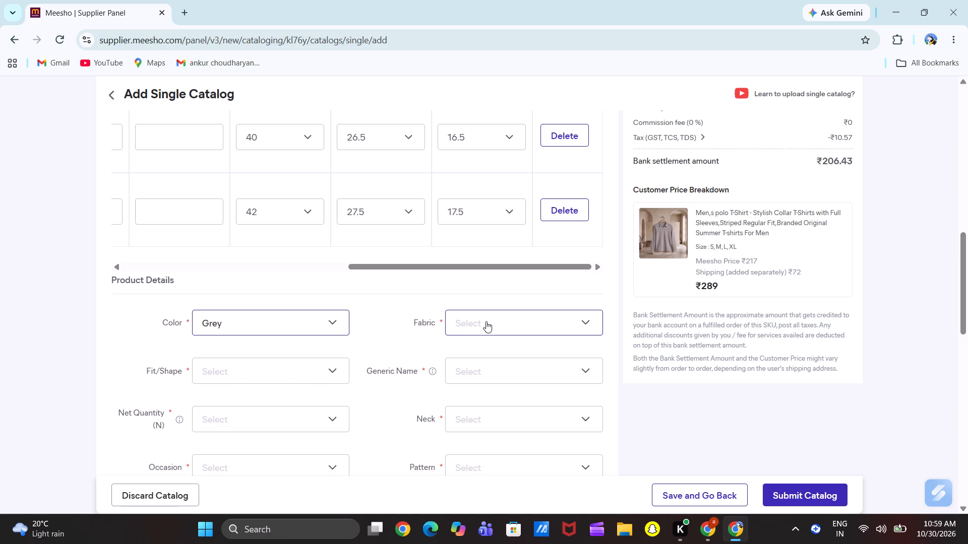
click(486, 321)
scroll(493, 391, down, 1)
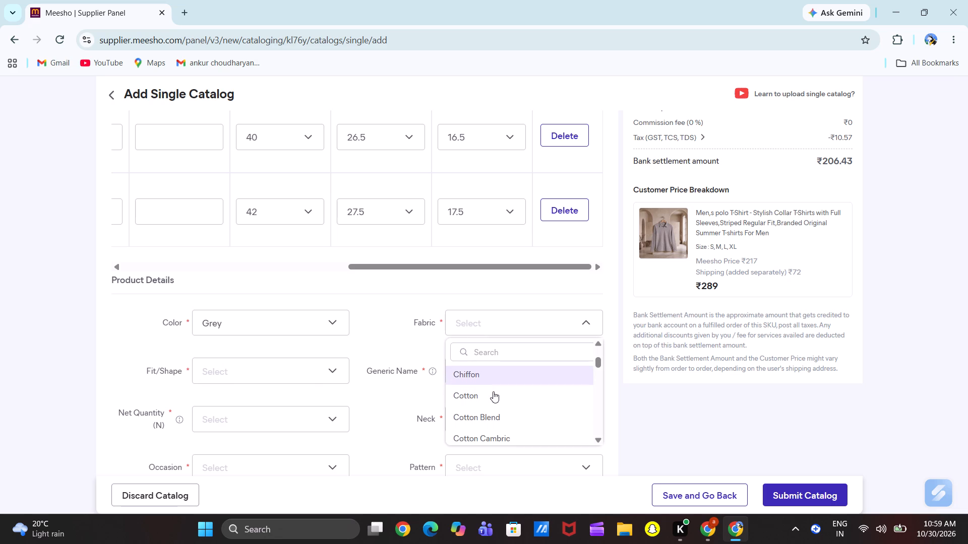
scroll(493, 391, down, 1)
click(483, 418)
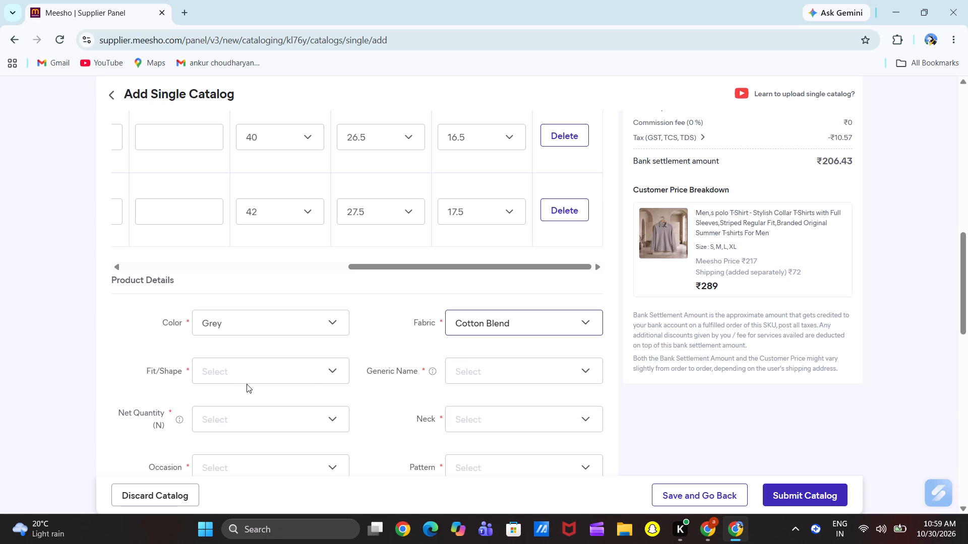
Set Product 1's fit/shape to Regular and its generic name to Tshirts.
click(231, 371)
scroll(239, 432, down, 1)
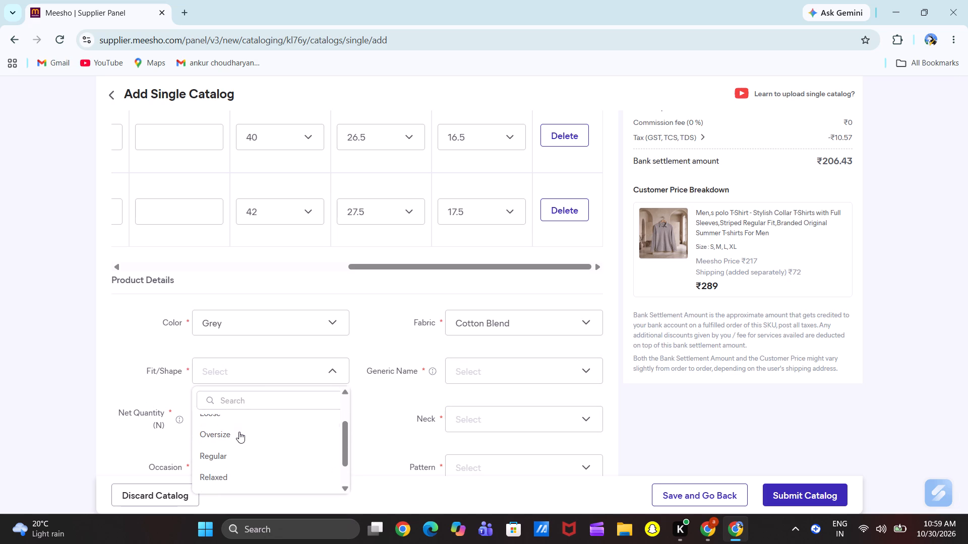
scroll(239, 432, down, 1)
click(224, 455)
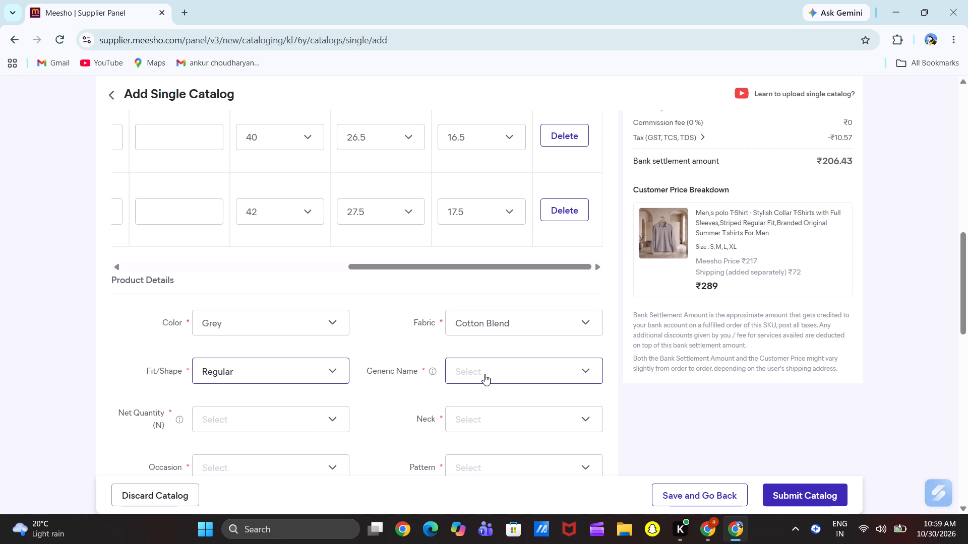
click(485, 374)
scroll(479, 461, down, 2)
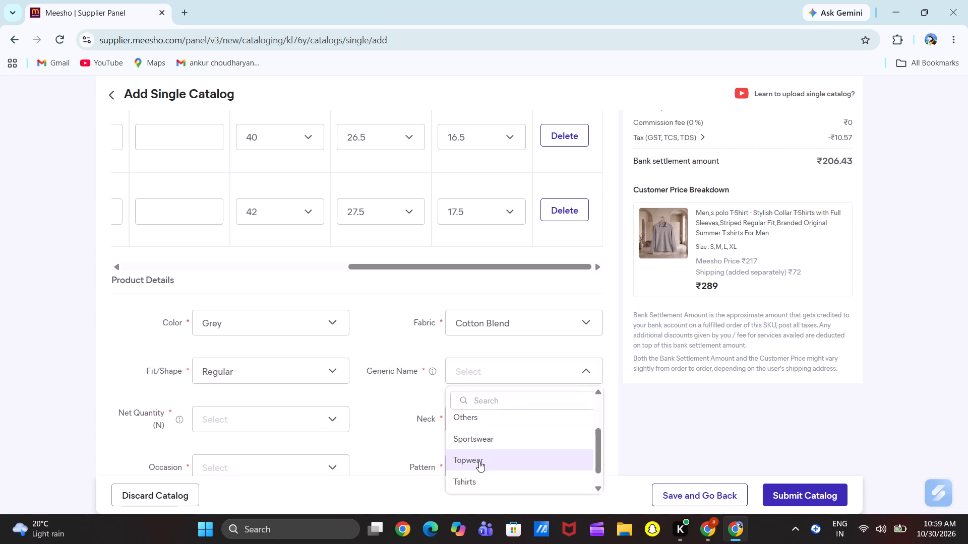
scroll(479, 461, down, 1)
click(479, 461)
Set Product 1's net quantity to 1 and its neck style to Polo.
click(249, 410)
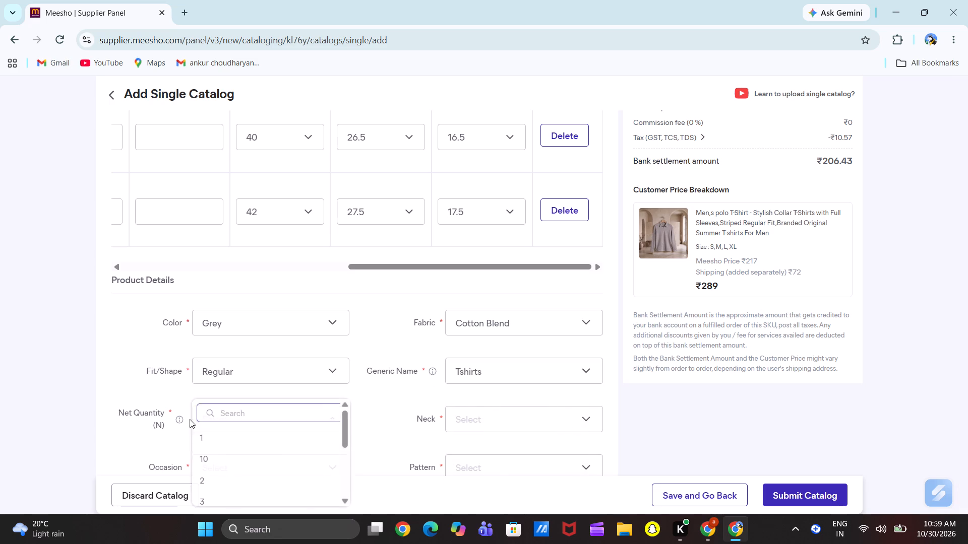
click(227, 440)
click(465, 415)
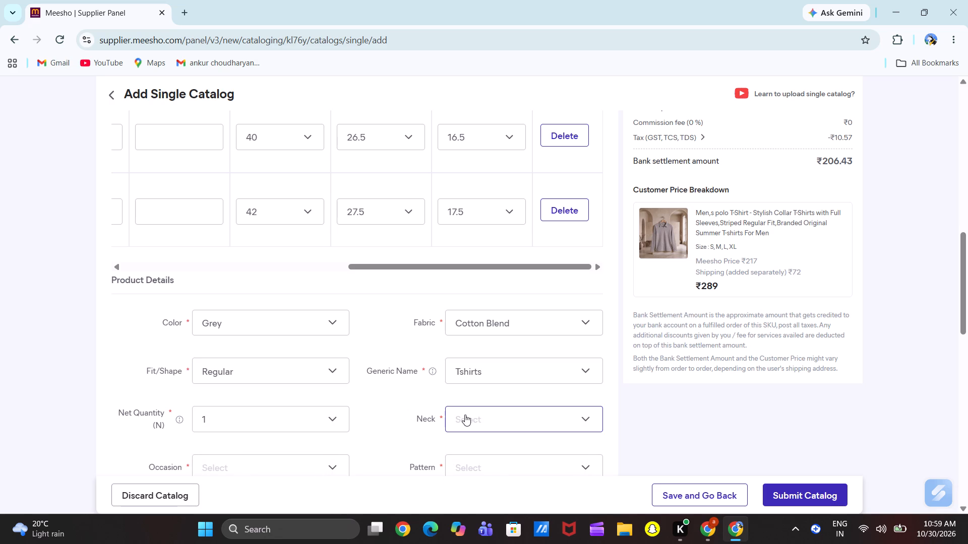
scroll(489, 462, down, 2)
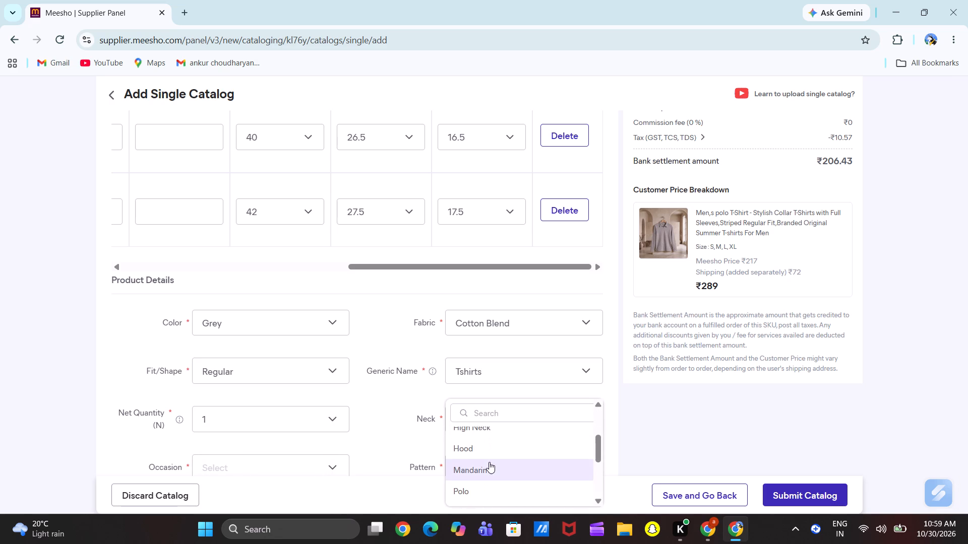
scroll(489, 462, down, 1)
click(489, 462)
Set Product 1's occasion to Casual and its pattern to Solid.
scroll(414, 449, down, 2)
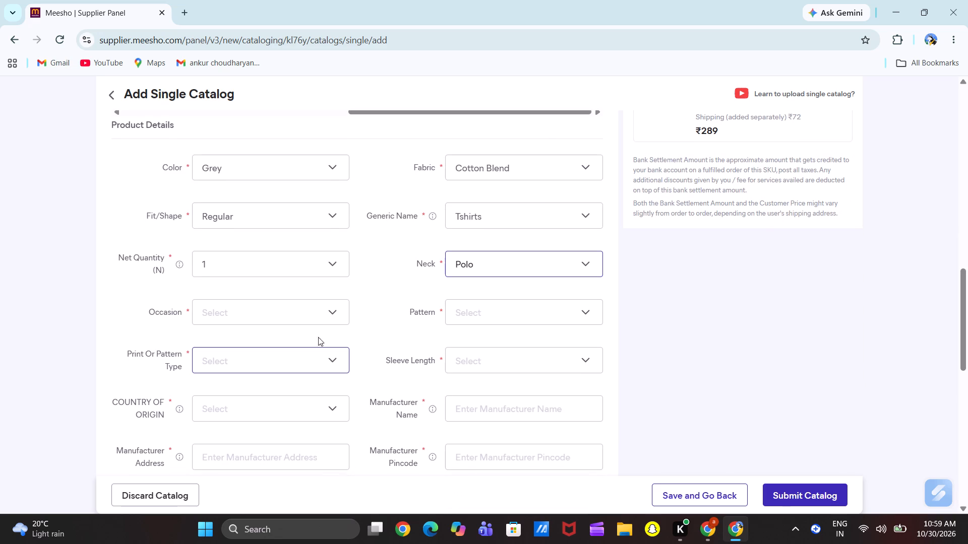
click(282, 326)
click(231, 305)
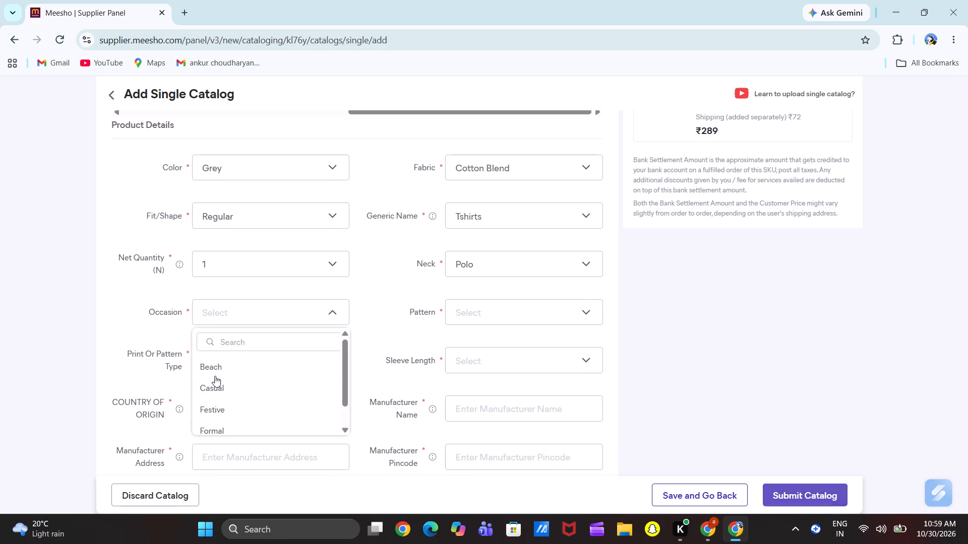
click(233, 392)
click(490, 313)
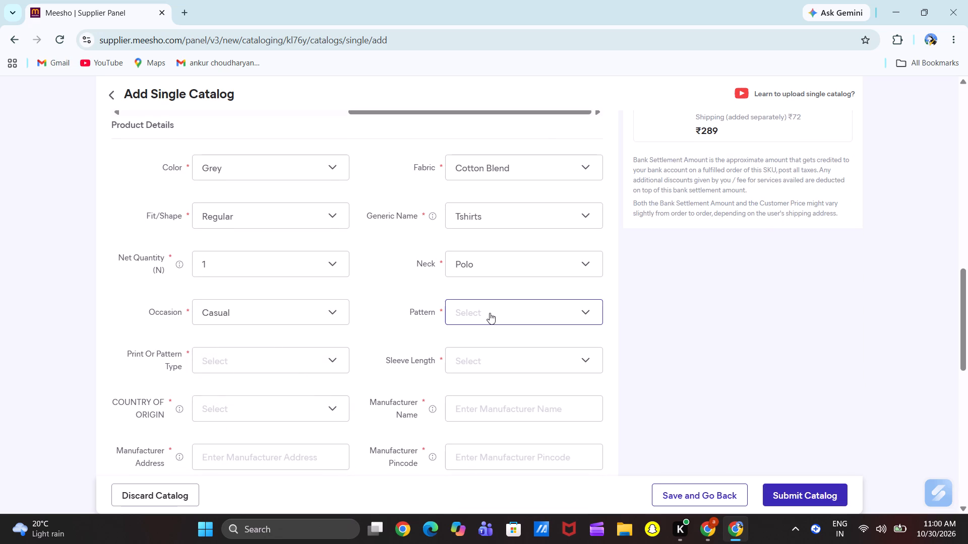
scroll(502, 423, down, 1)
click(486, 416)
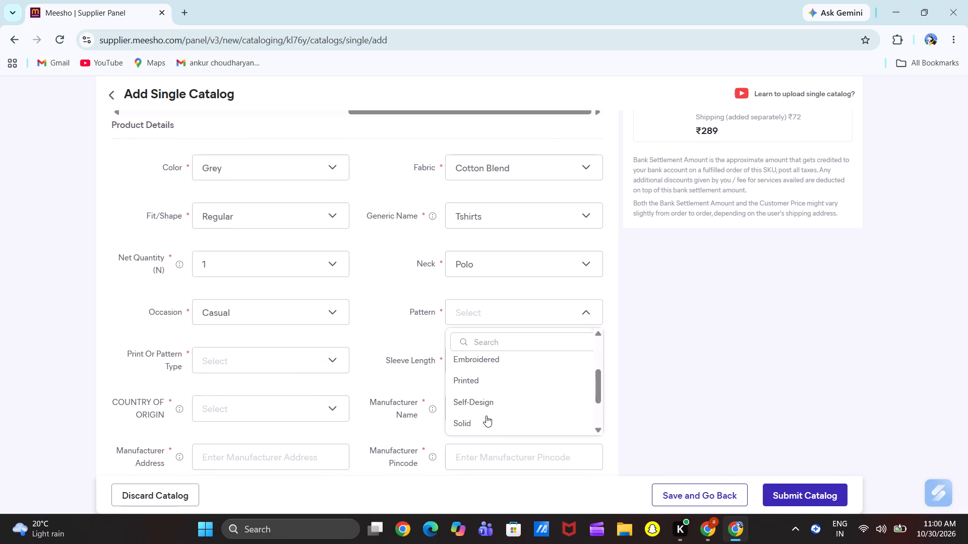
Set Product 1's print or pattern type to Solid and its sleeve length to Long Sleeves.
click(255, 358)
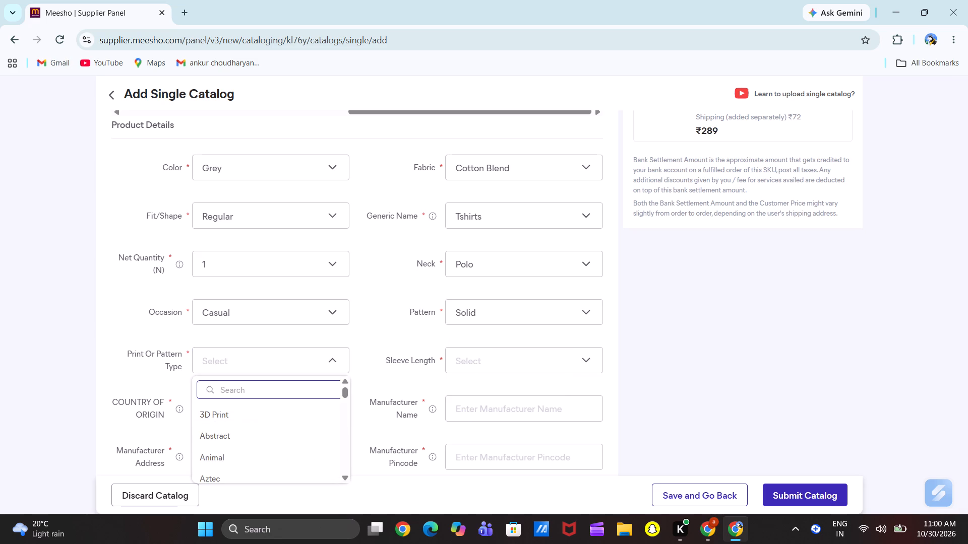
click(239, 391)
text(SO)
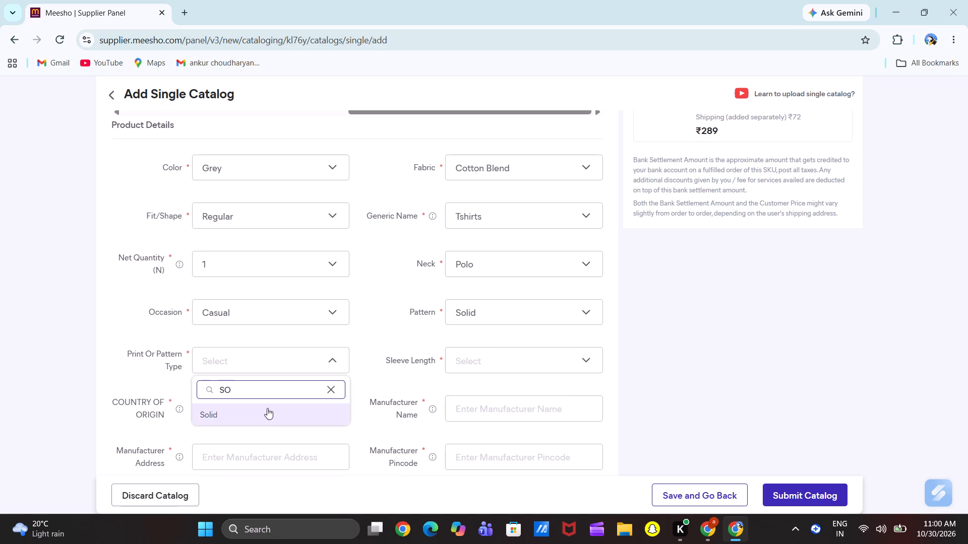
click(267, 408)
click(478, 369)
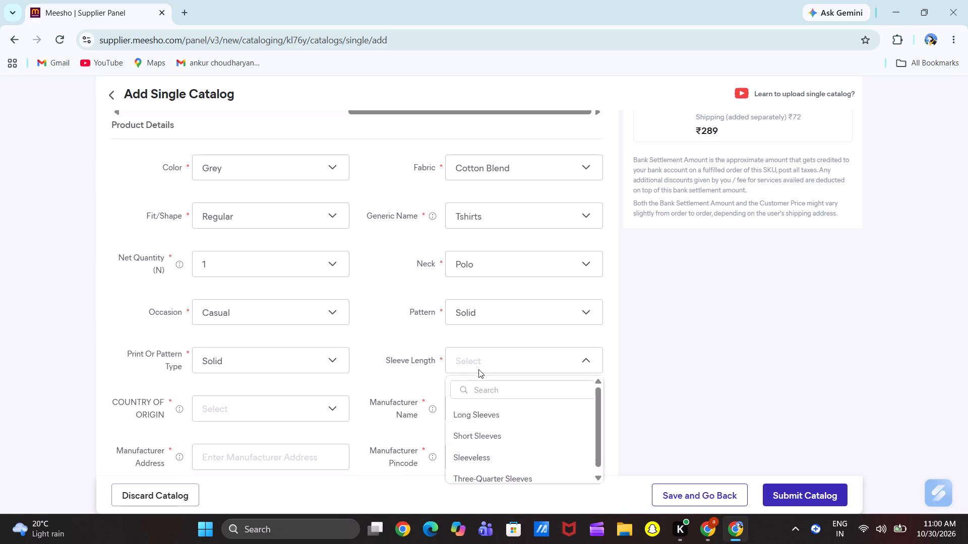
click(477, 408)
Set Product 1's country of origin to India.
scroll(419, 401, down, 2)
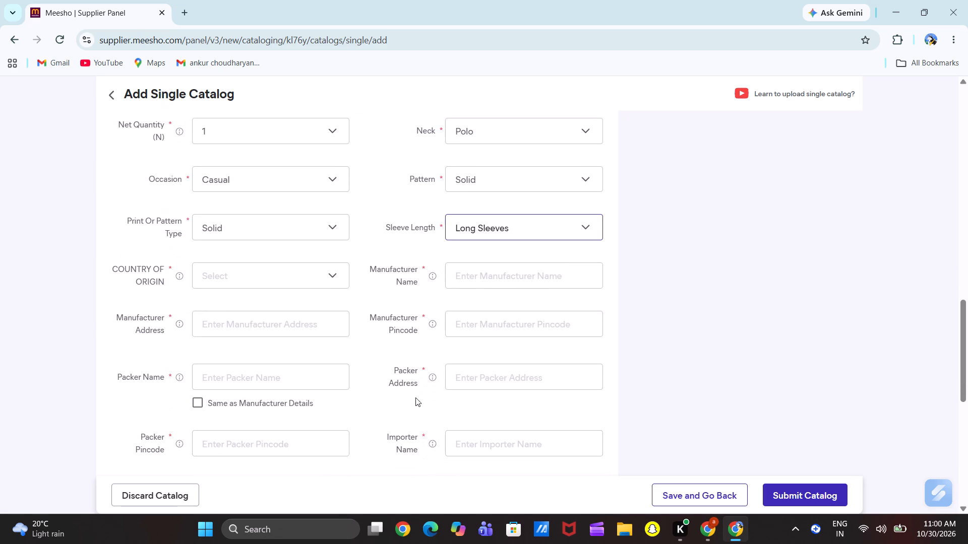
click(260, 284)
click(251, 325)
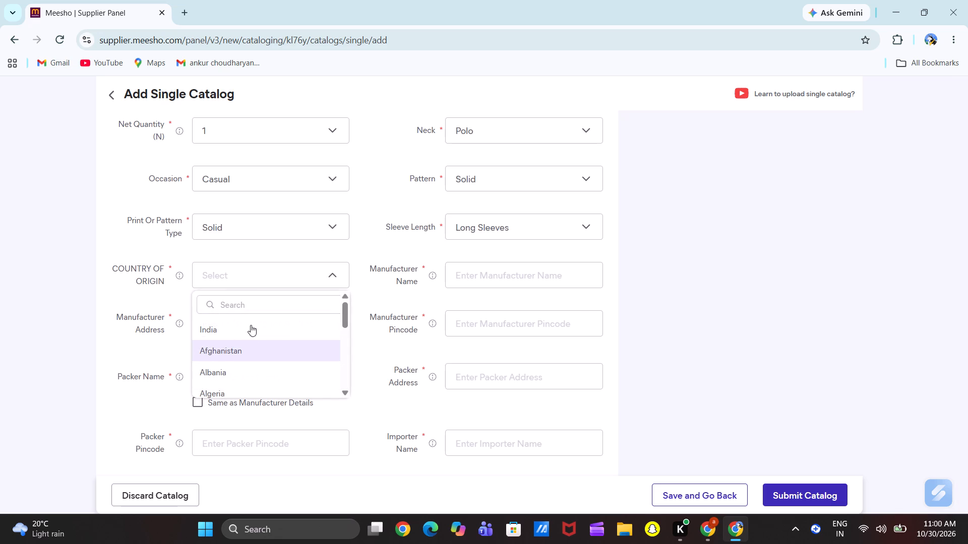
Fill in the manufacturer's name, address and pincode for Product 1 using the seller's saved details.
click(473, 276)
click(543, 310)
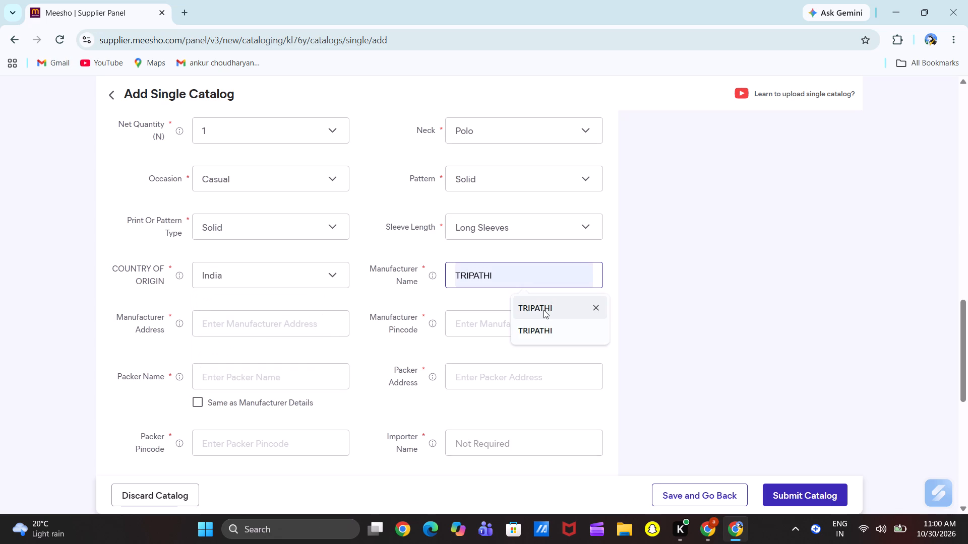
click(302, 334)
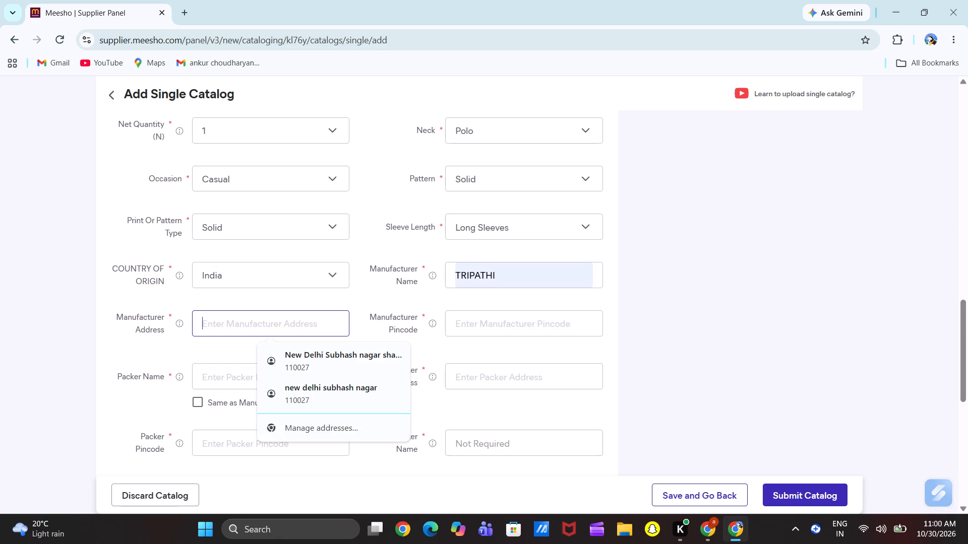
key(s)
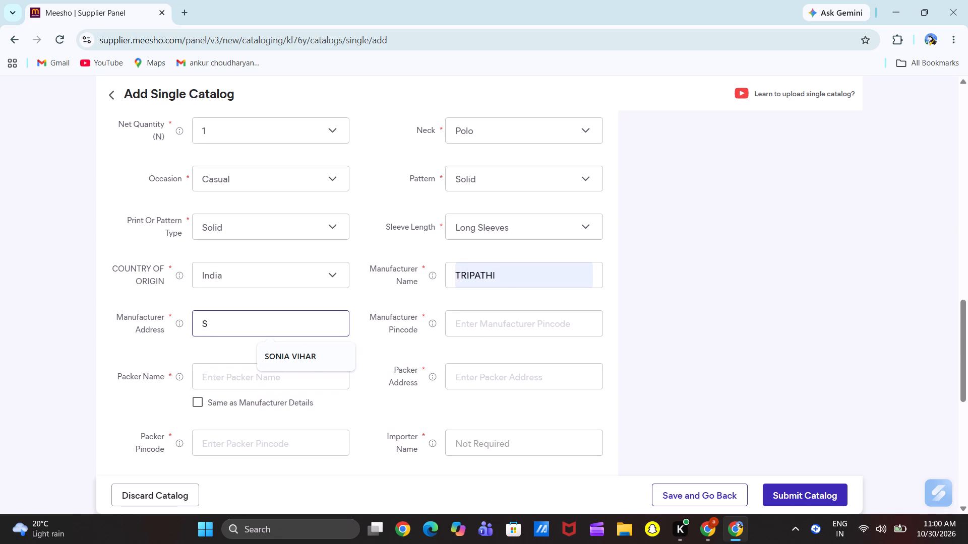
click(299, 366)
click(482, 323)
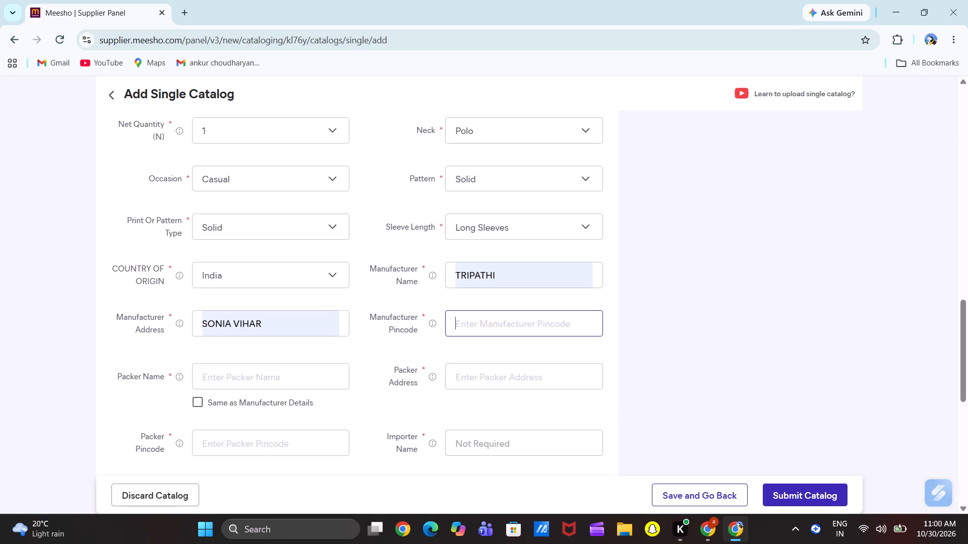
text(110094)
Fill in Product 1's packer name, address and pincode with the seller's saved details and mark them as same as the manufacturer's.
click(279, 370)
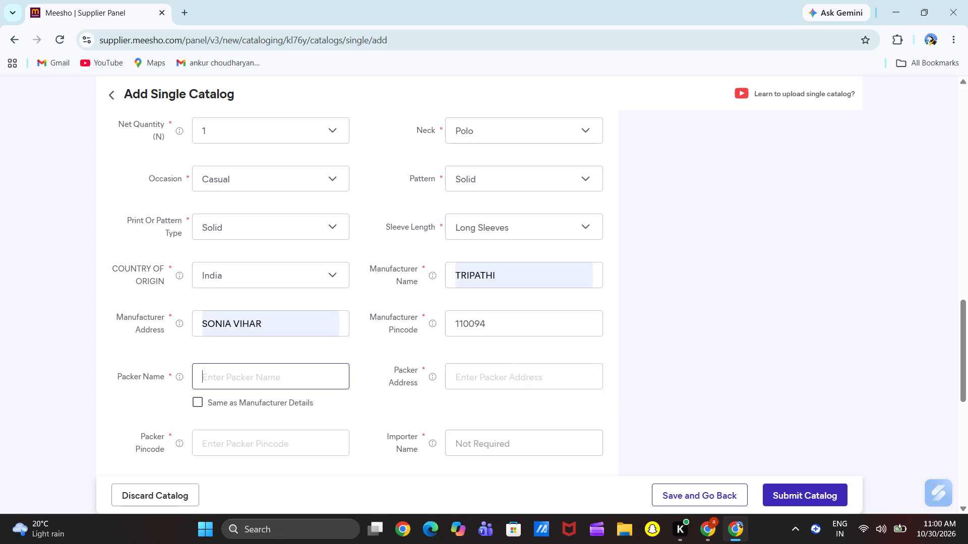
click(275, 418)
click(464, 376)
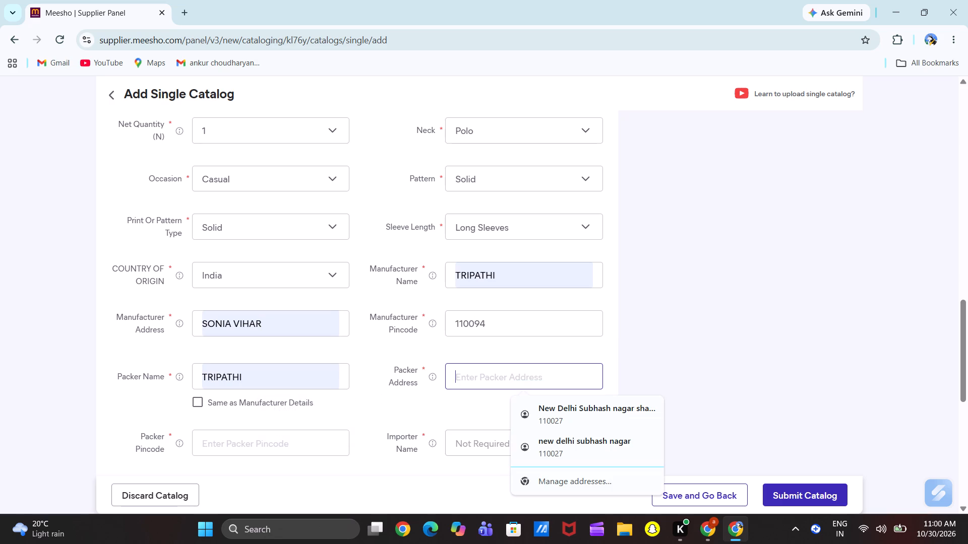
key(s)
click(572, 419)
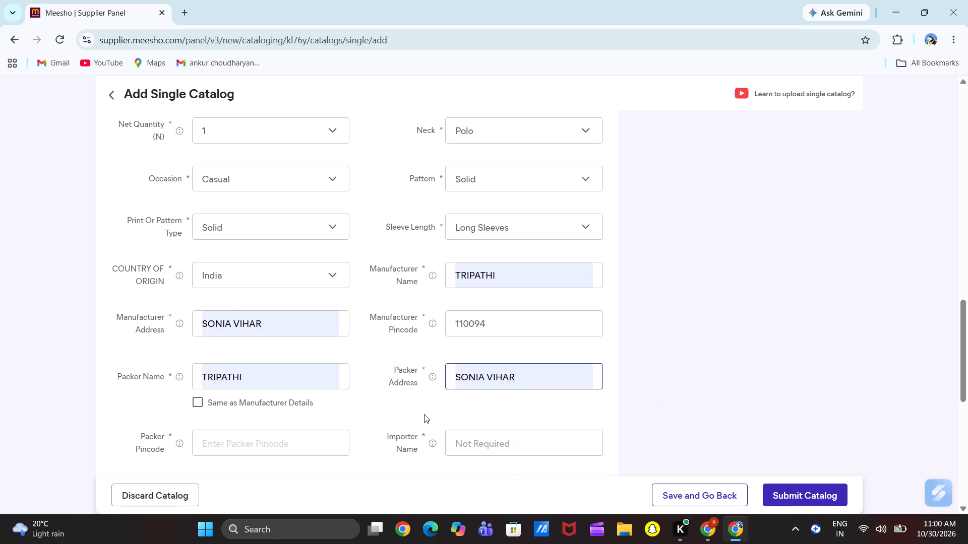
scroll(424, 414, down, 2)
click(250, 332)
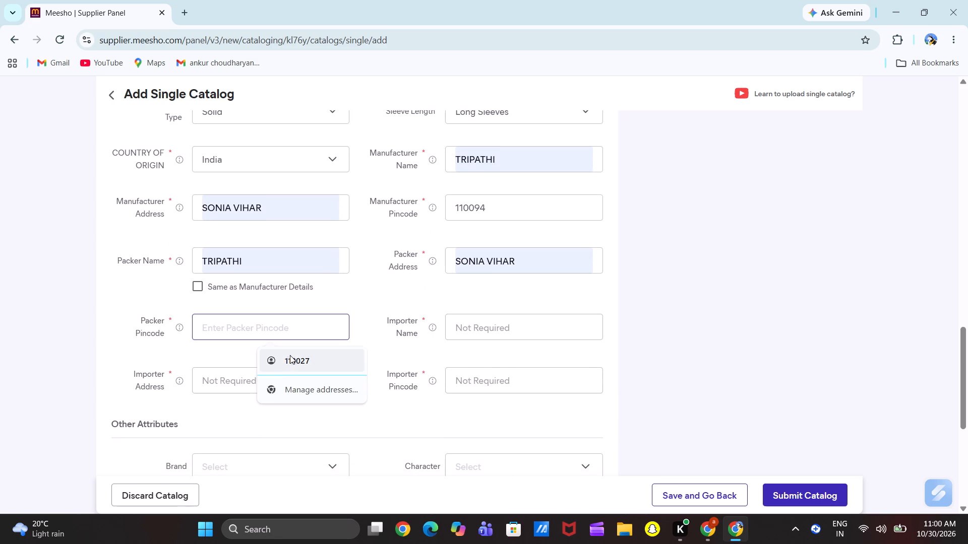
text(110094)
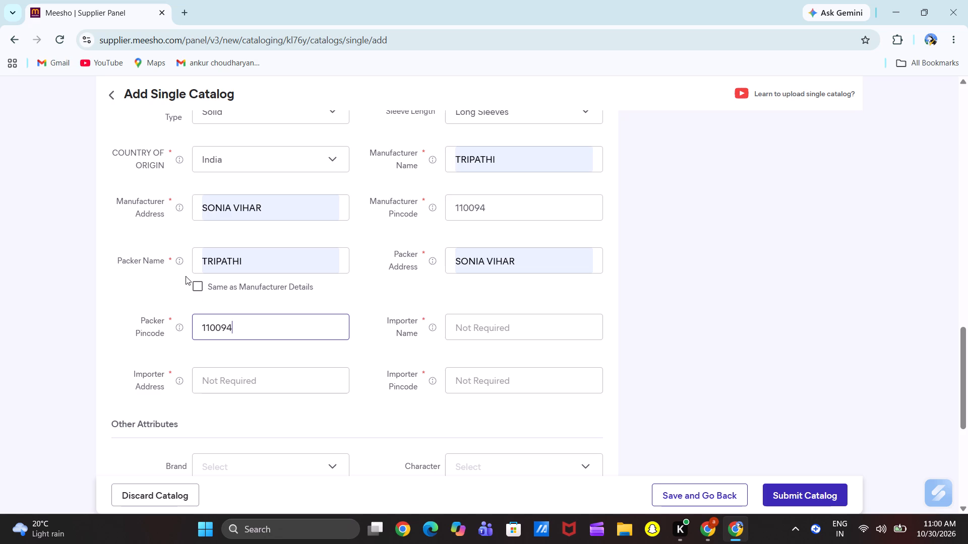
click(193, 282)
click(199, 284)
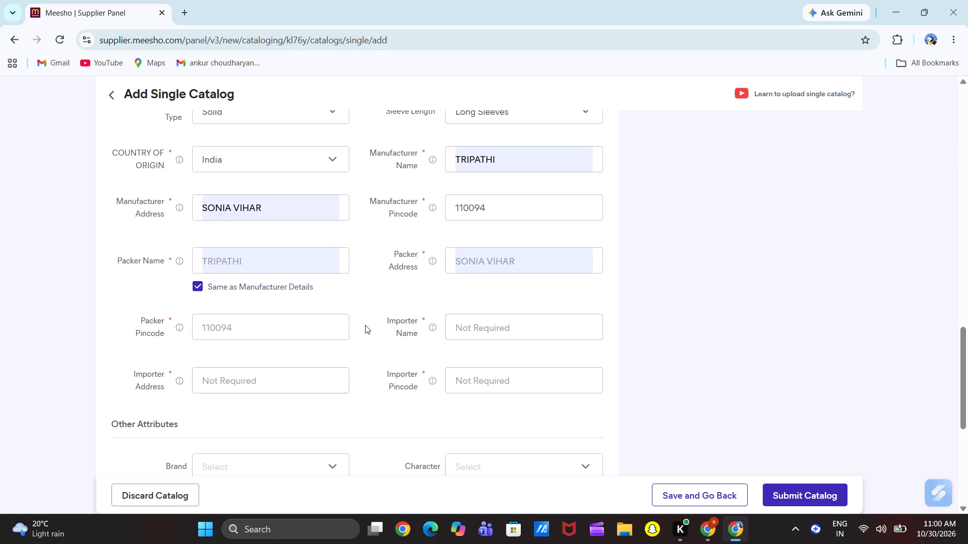
Complete Product 1's other attributes with length Regular, style Korean and number of pockets No Pocket.
scroll(365, 325, down, 2)
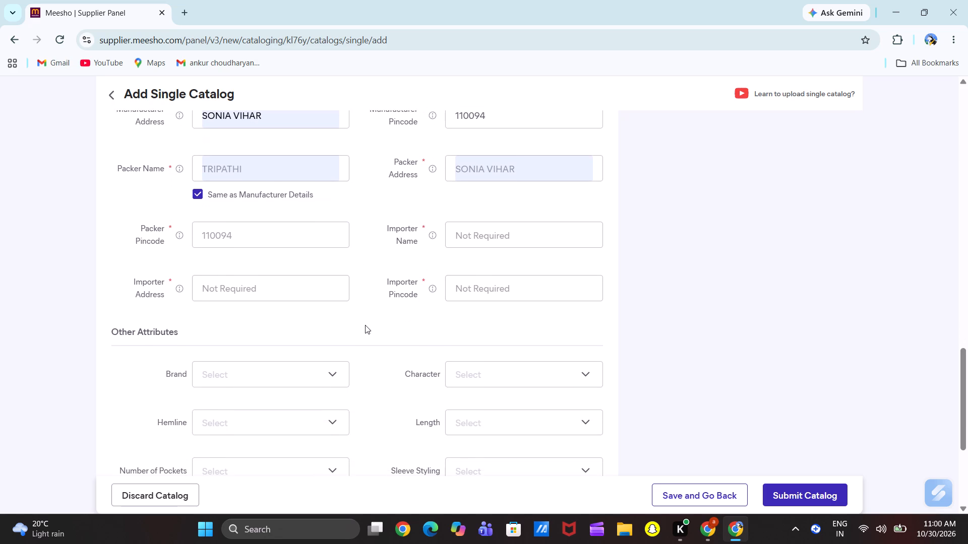
scroll(365, 325, down, 2)
click(496, 325)
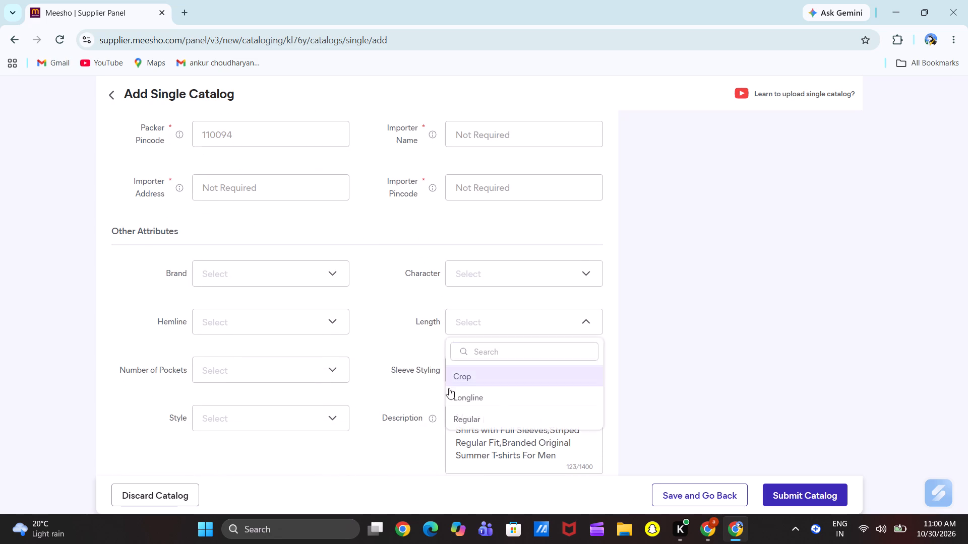
click(481, 419)
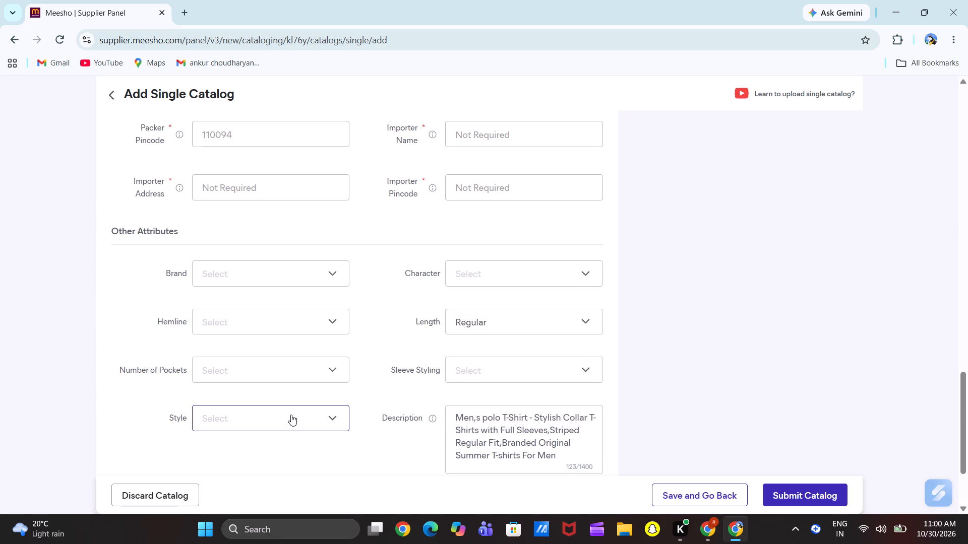
click(291, 415)
click(248, 490)
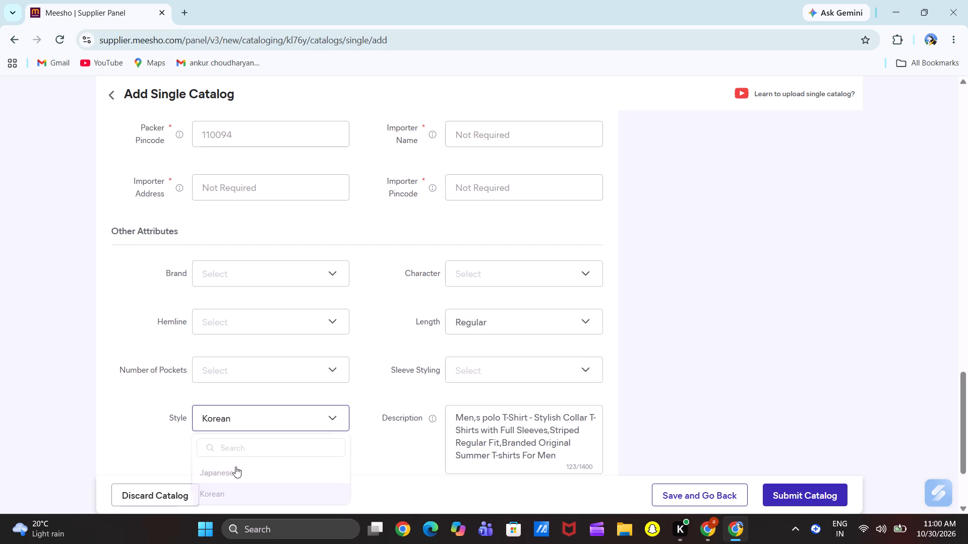
click(267, 372)
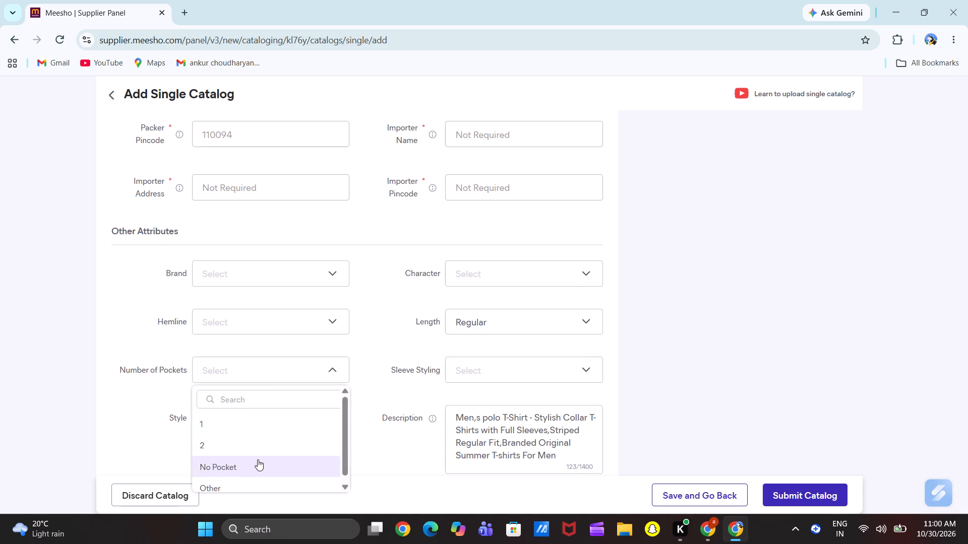
click(258, 459)
Open Product 2 and enter FULL=KARARA;.,[CAMEL] as its style code.
scroll(364, 327, up, 9)
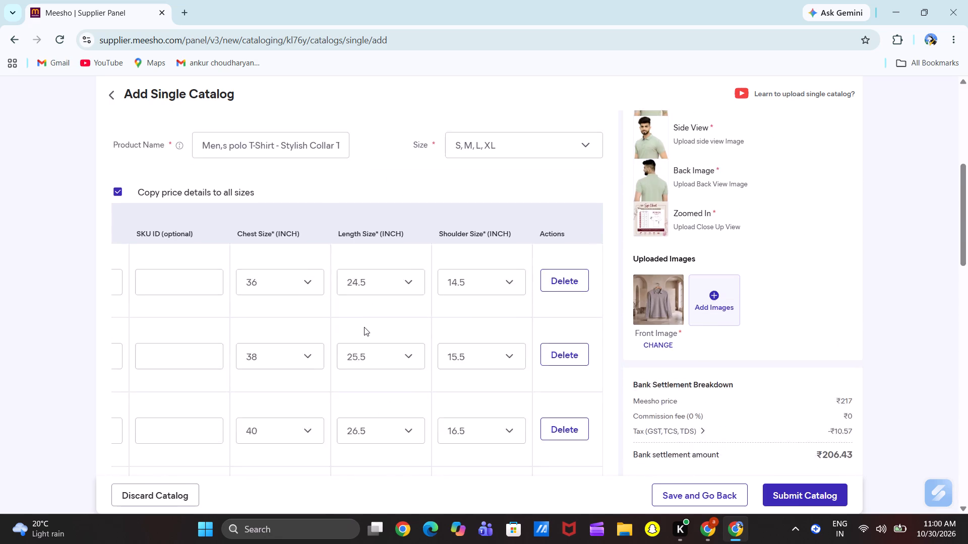
scroll(382, 247, up, 4)
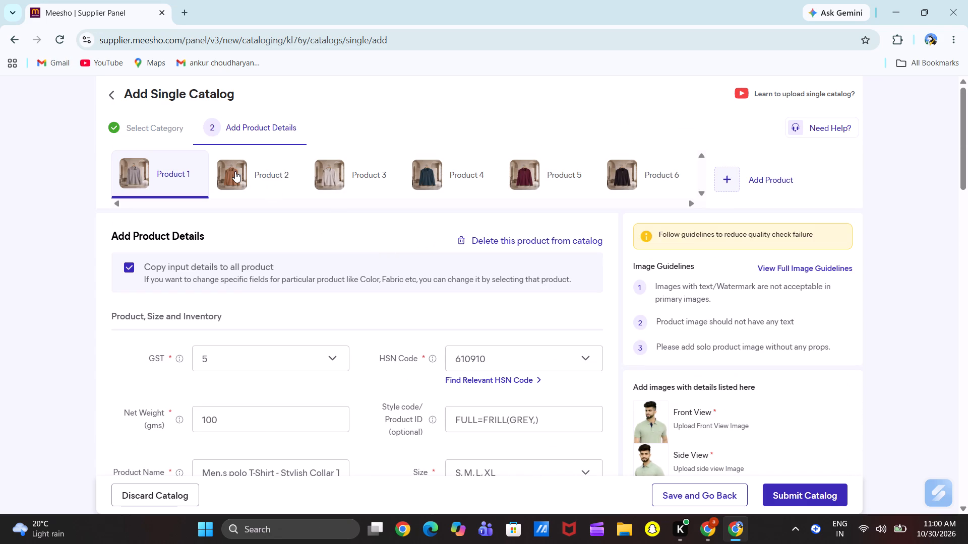
click(235, 171)
scroll(398, 345, down, 1)
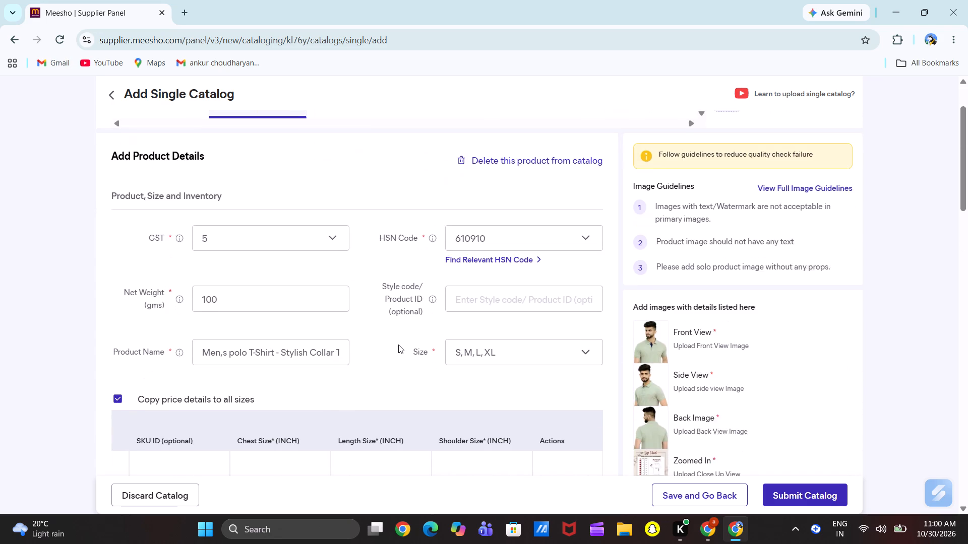
scroll(398, 345, down, 1)
scroll(398, 345, up, 3)
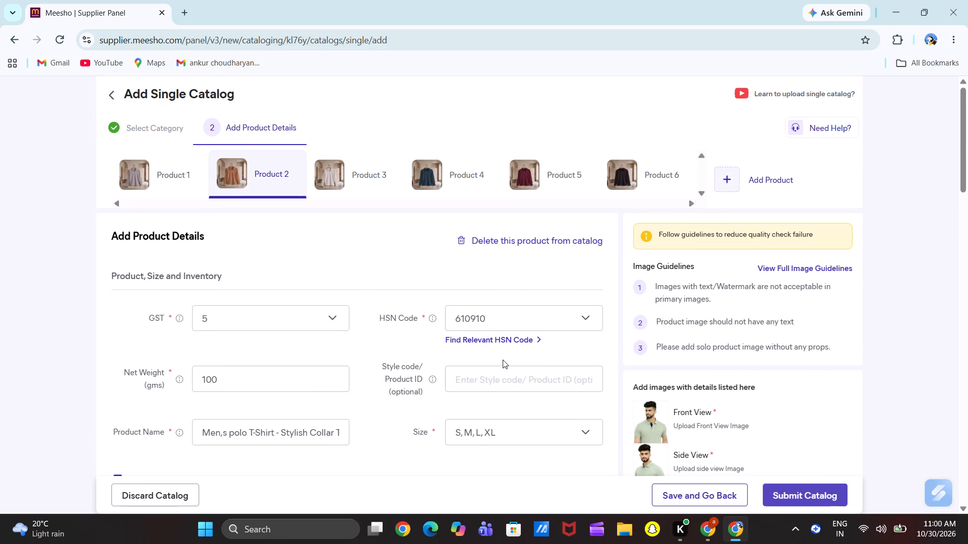
click(490, 378)
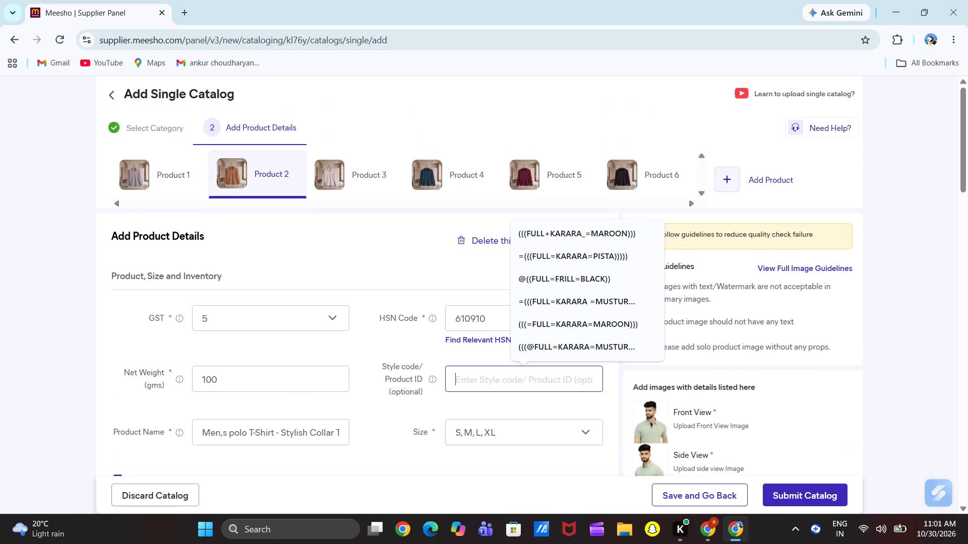
text(FU)
text(LL)
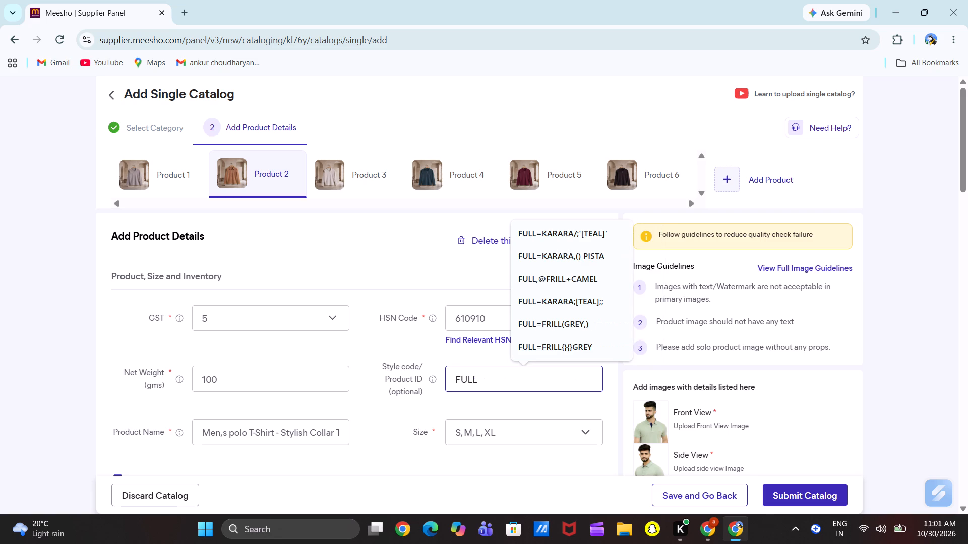
key(equal)
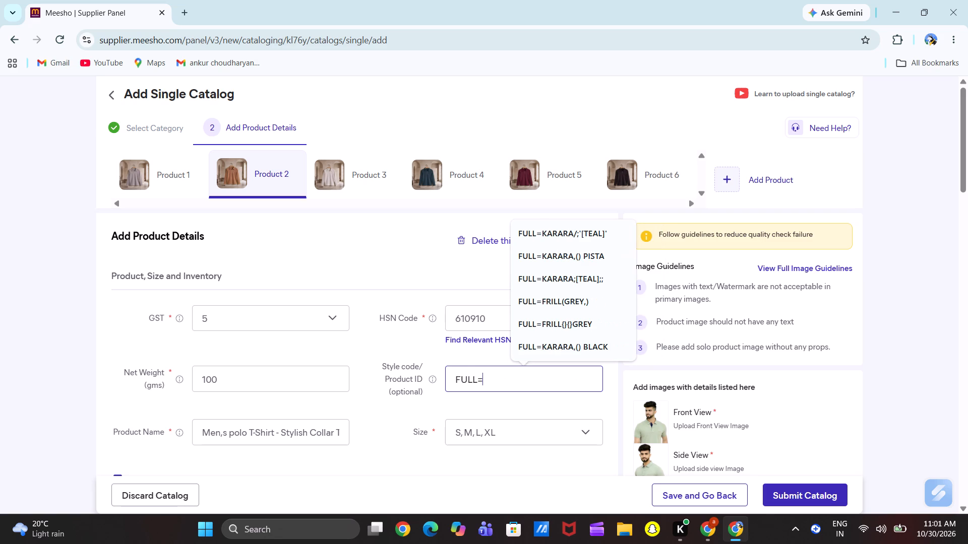
text(KARARA)
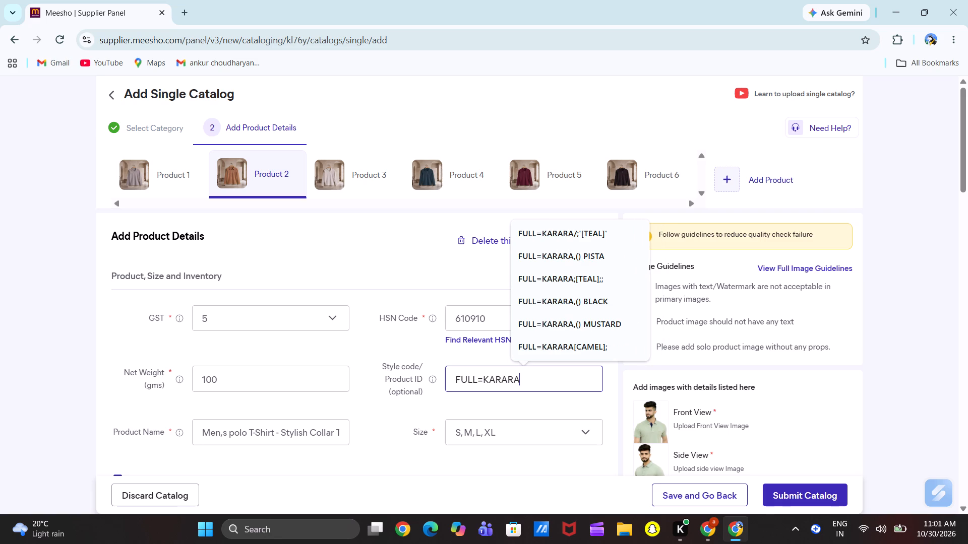
text(;.,)
key(bracketleft)
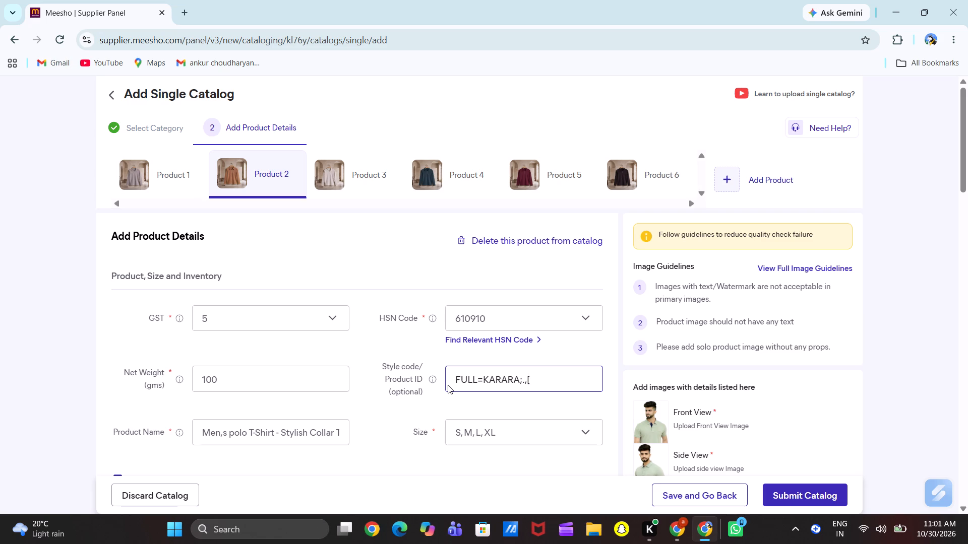
text(CAM)
text(EL)
key(bracketright)
Set Product 2's Meesho price to 217 in the size S row, with price details copied to all sizes.
scroll(377, 377, down, 3)
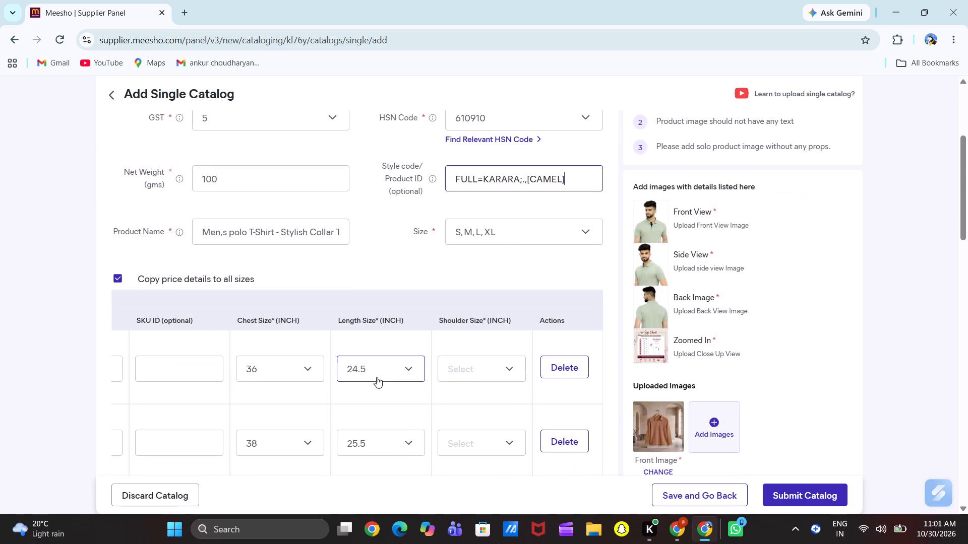
scroll(321, 401, right, 5)
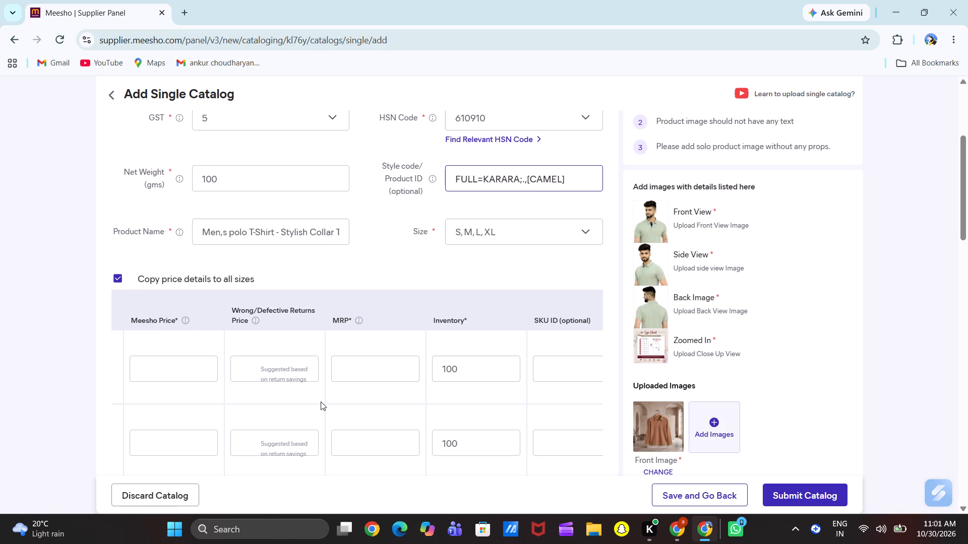
scroll(321, 401, right, 2)
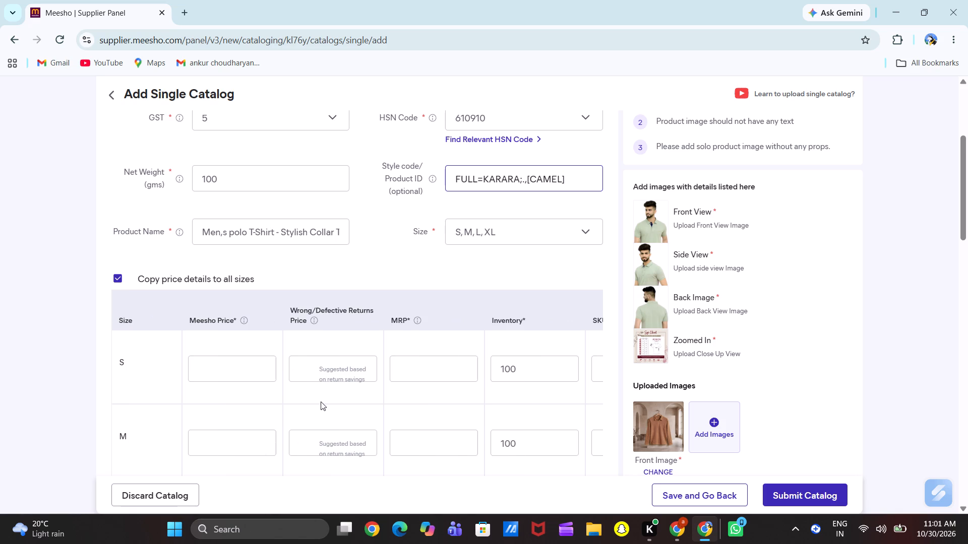
scroll(321, 401, right, 1)
click(211, 376)
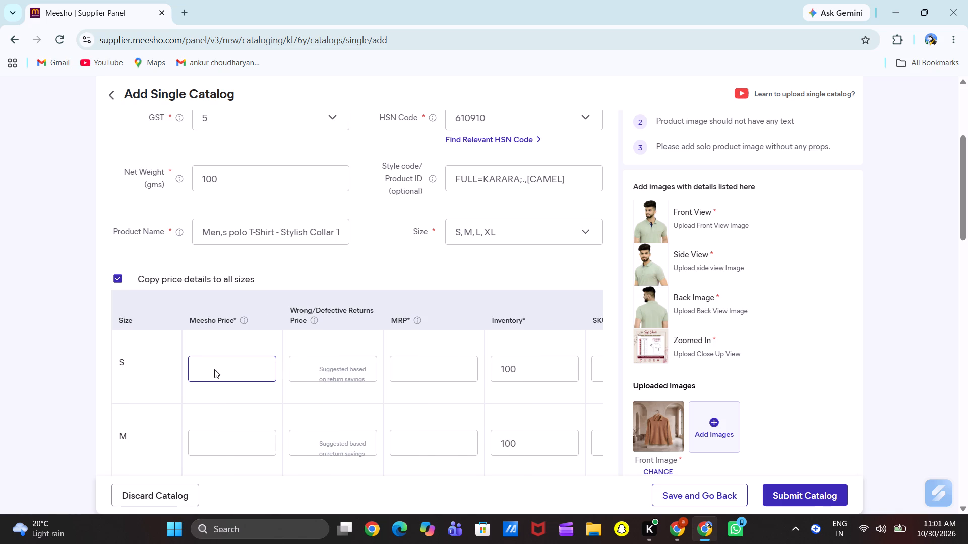
scroll(380, 221, up, 4)
click(143, 177)
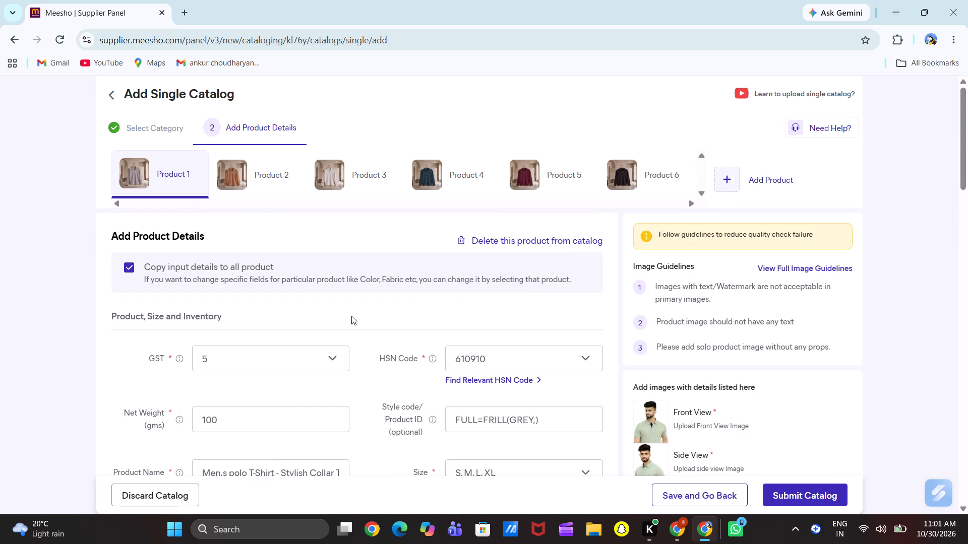
click(235, 175)
scroll(438, 403, down, 2)
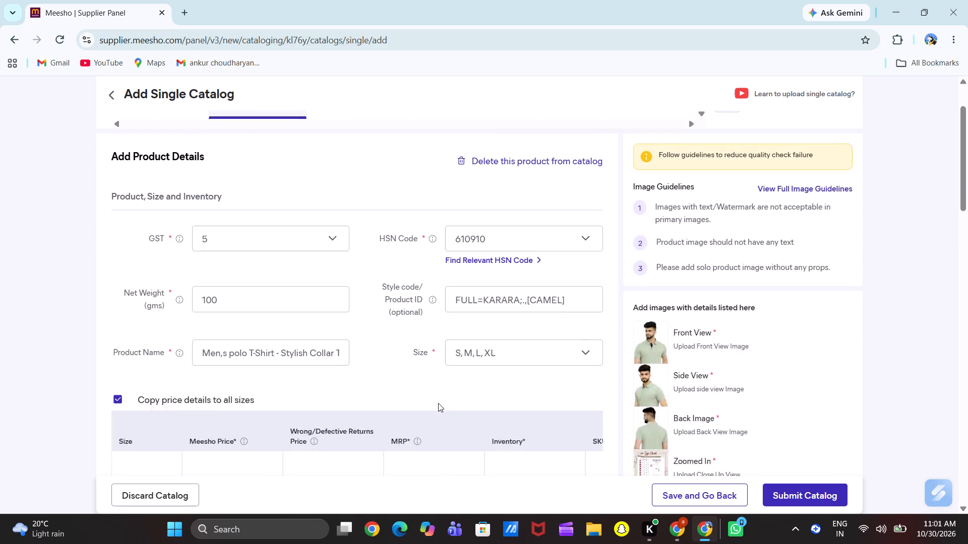
scroll(438, 403, down, 2)
click(214, 330)
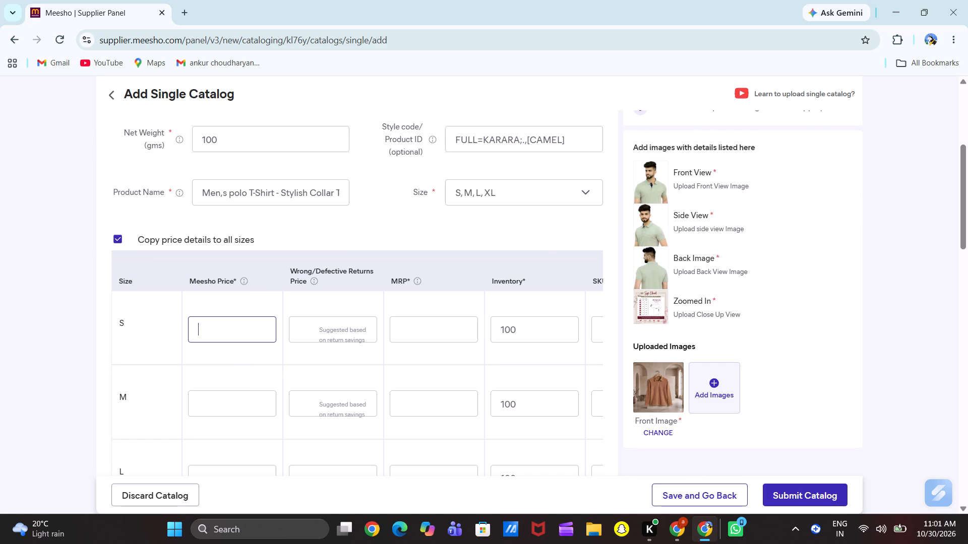
text(217)
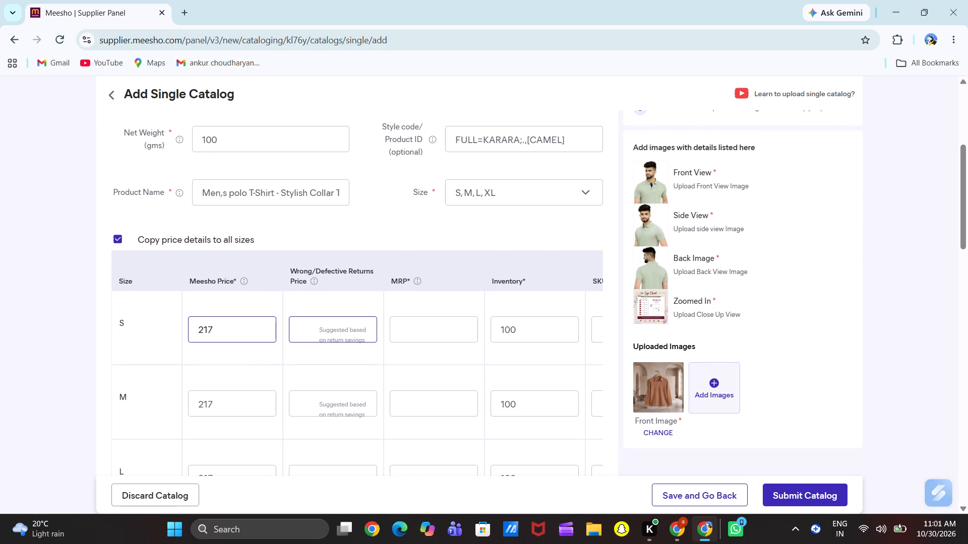
Set Product 2's wrong/defective returns price to 216 and its MRP to 799.
click(304, 334)
click(311, 330)
key(BackSpace)
key(BackSpace)
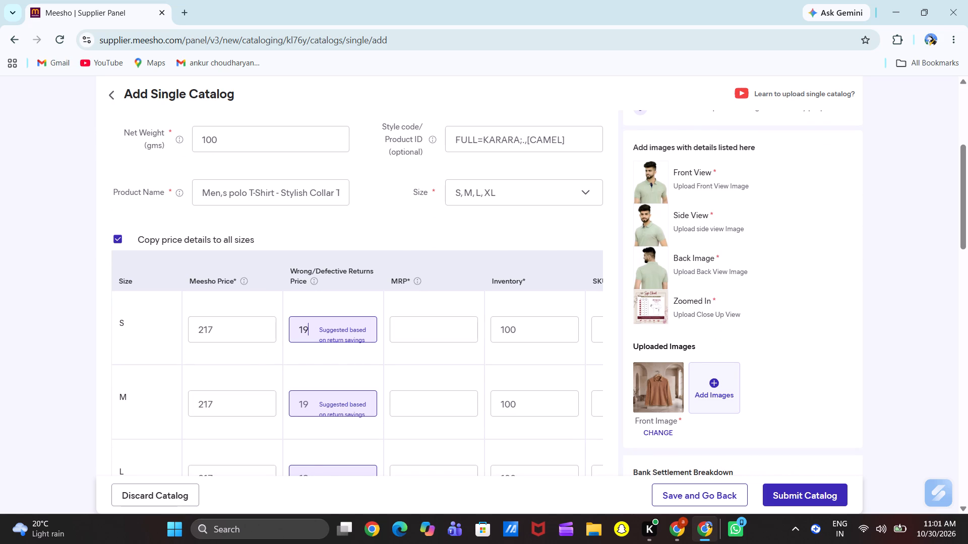
key(BackSpace)
text(216)
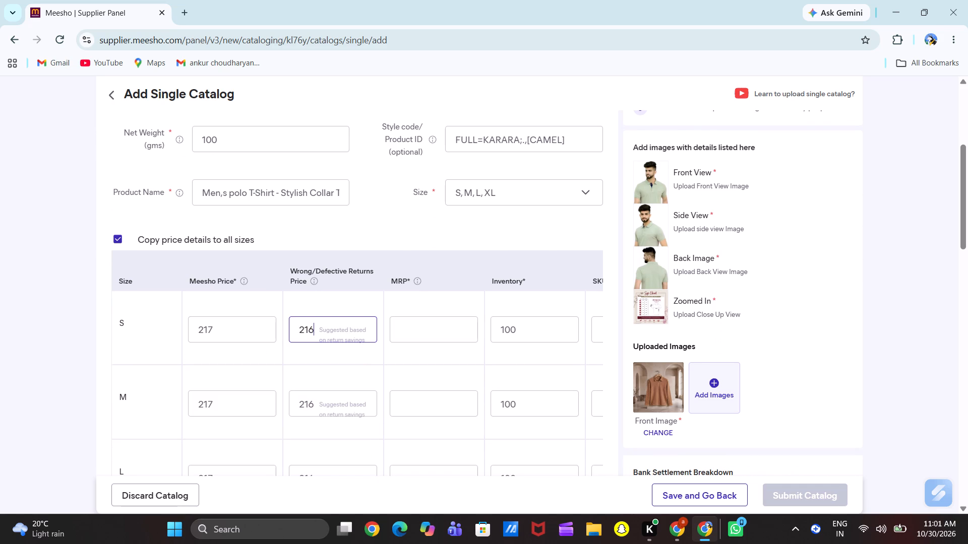
click(438, 336)
text(799)
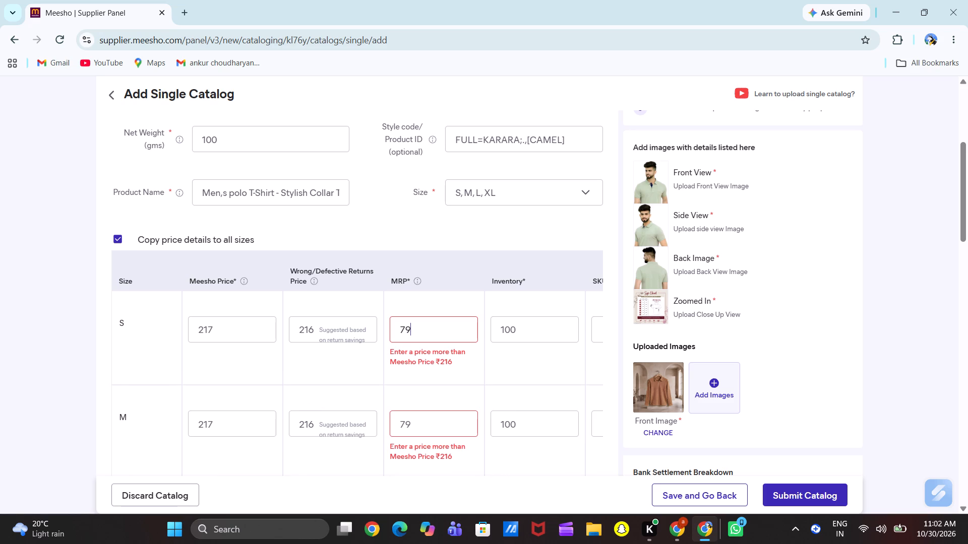
Set Product 2's shoulder size to 14.5 inches for size S and 15.5 inches for size M.
scroll(509, 378, left, 4)
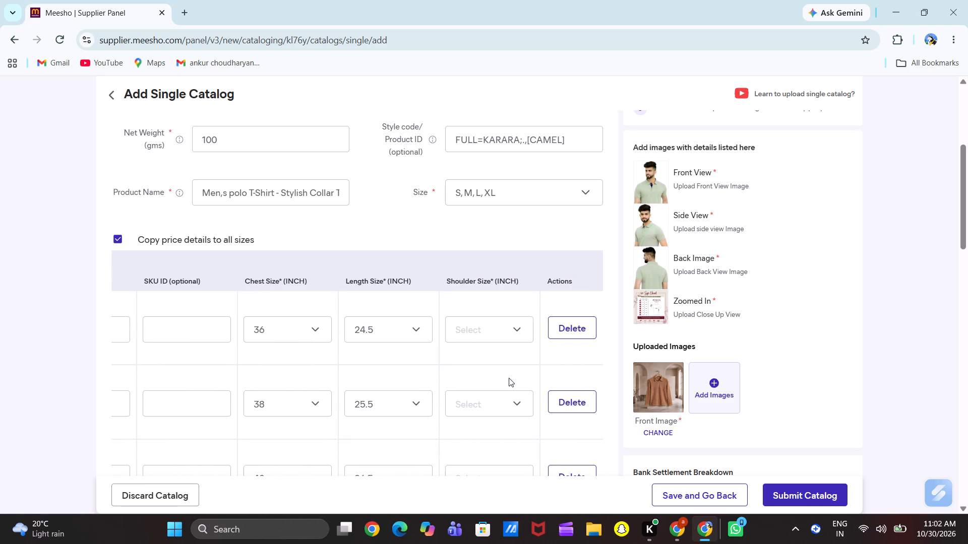
click(473, 333)
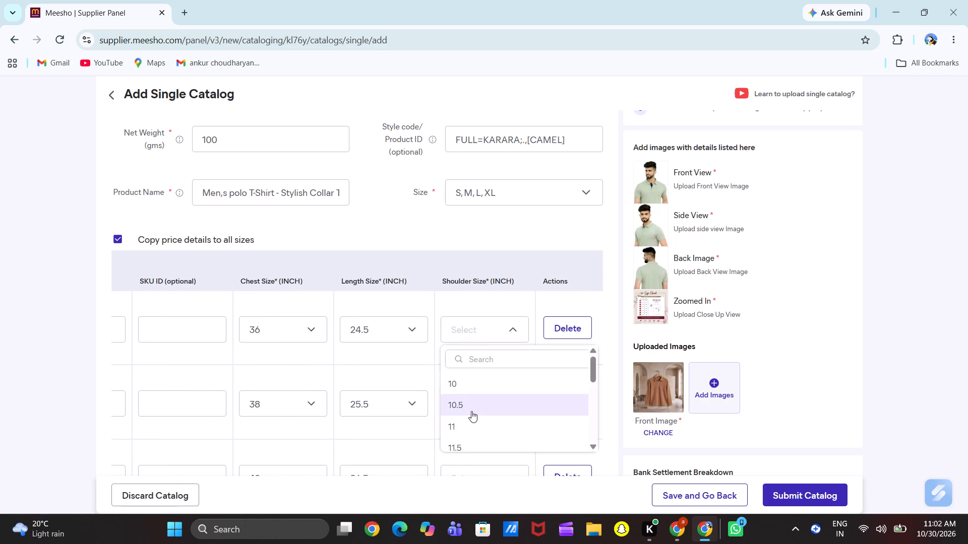
scroll(471, 411, down, 2)
click(471, 411)
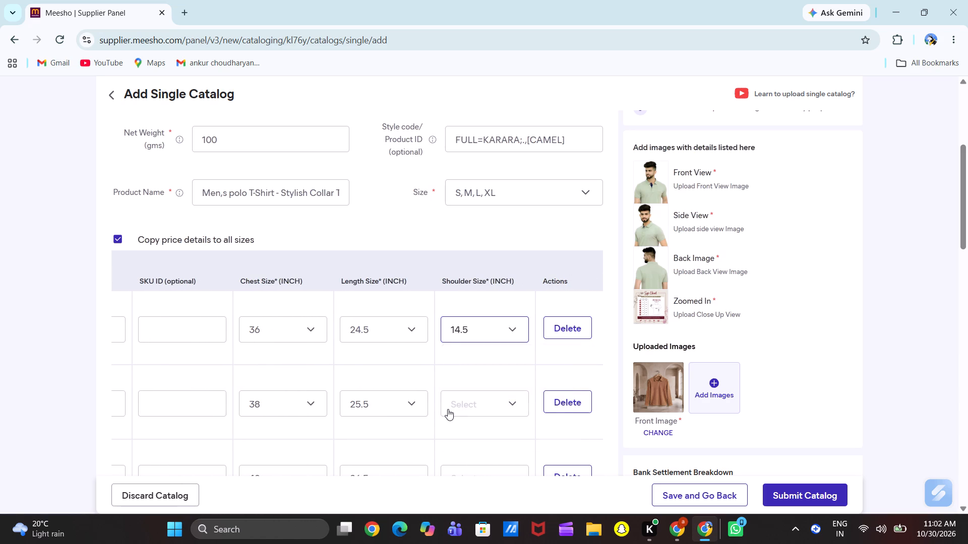
click(464, 410)
scroll(496, 468, down, 2)
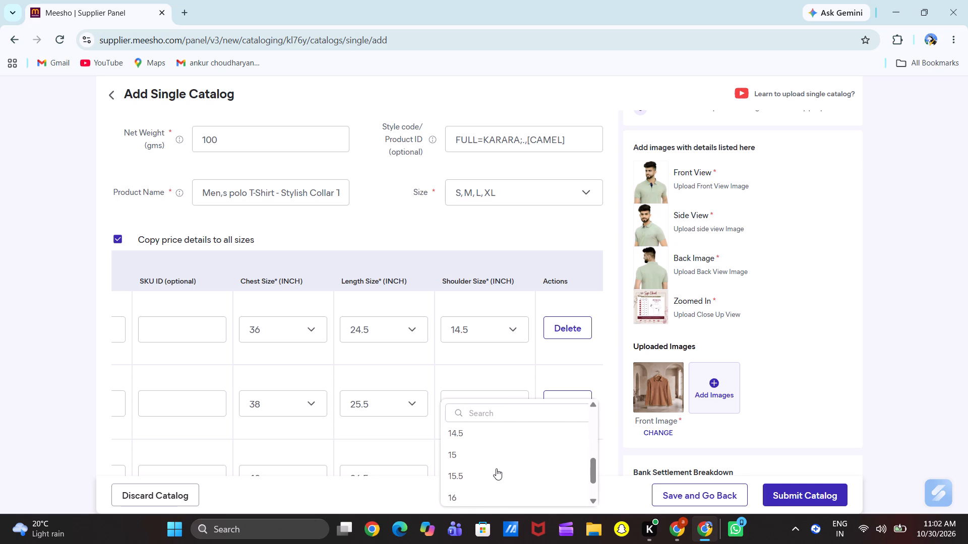
scroll(496, 468, down, 1)
click(496, 468)
Set Product 2's shoulder size to 16.5 inches for size L and 17.5 inches for size XL.
scroll(450, 414, down, 2)
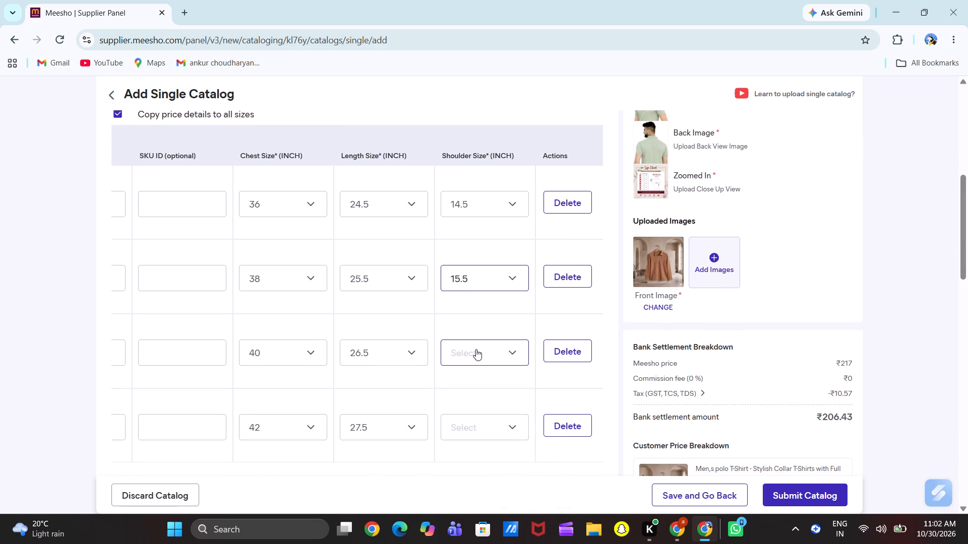
click(476, 349)
scroll(482, 433, down, 2)
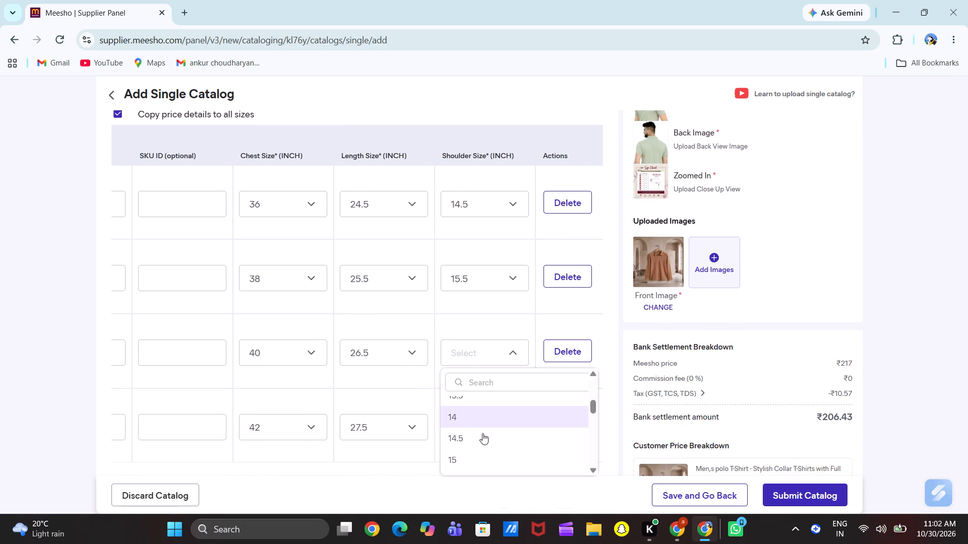
scroll(482, 433, down, 3)
click(482, 433)
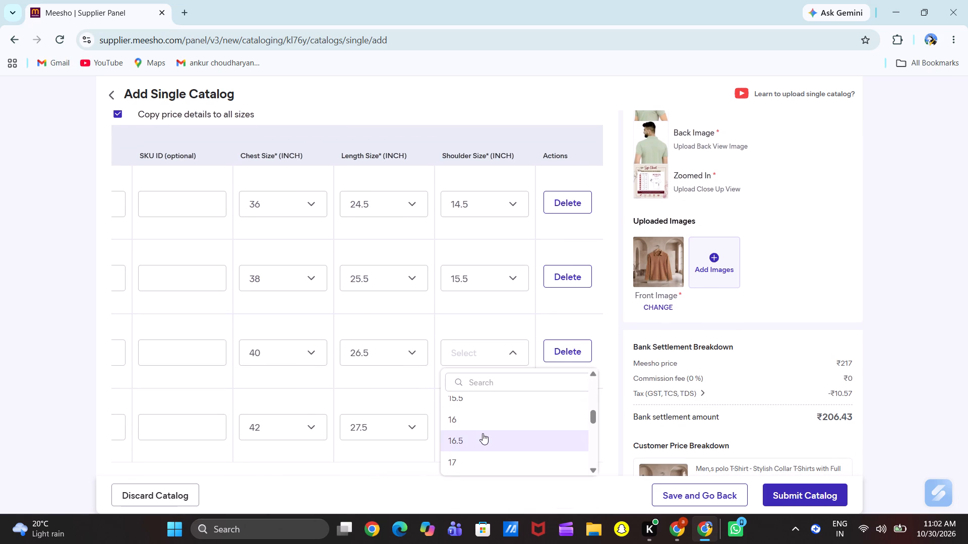
click(481, 427)
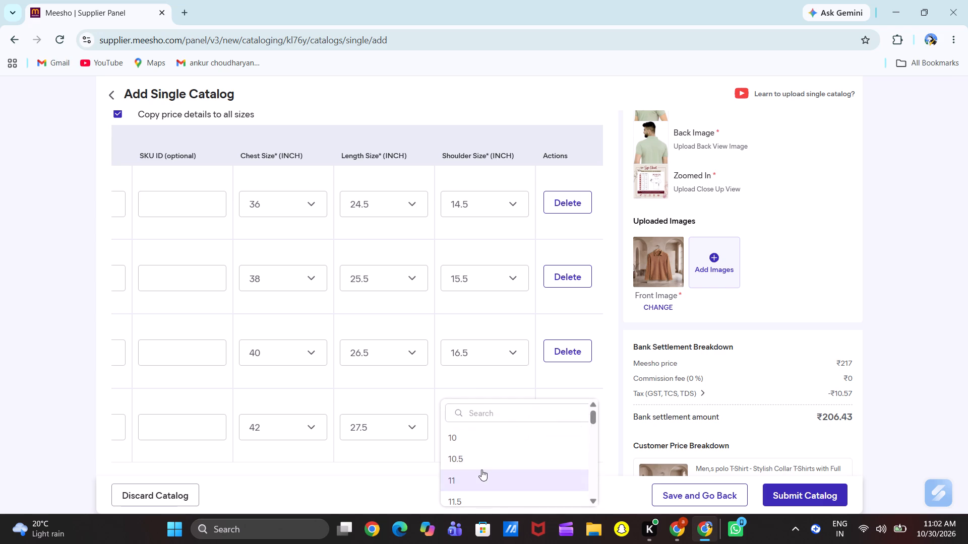
scroll(481, 469, down, 5)
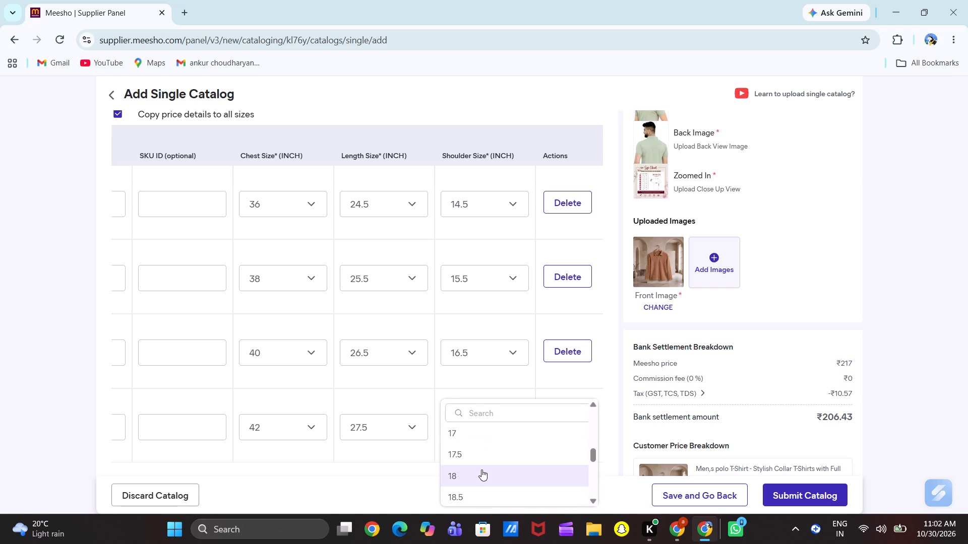
click(481, 469)
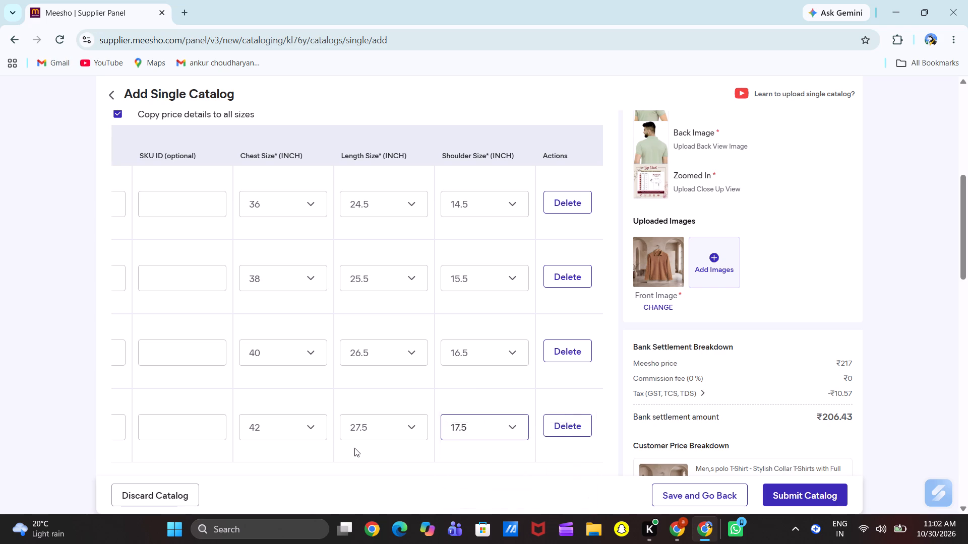
Set Product 2's color to Caramel Brown and its fabric to Cotton Blend in the product details.
scroll(354, 448, down, 3)
click(267, 347)
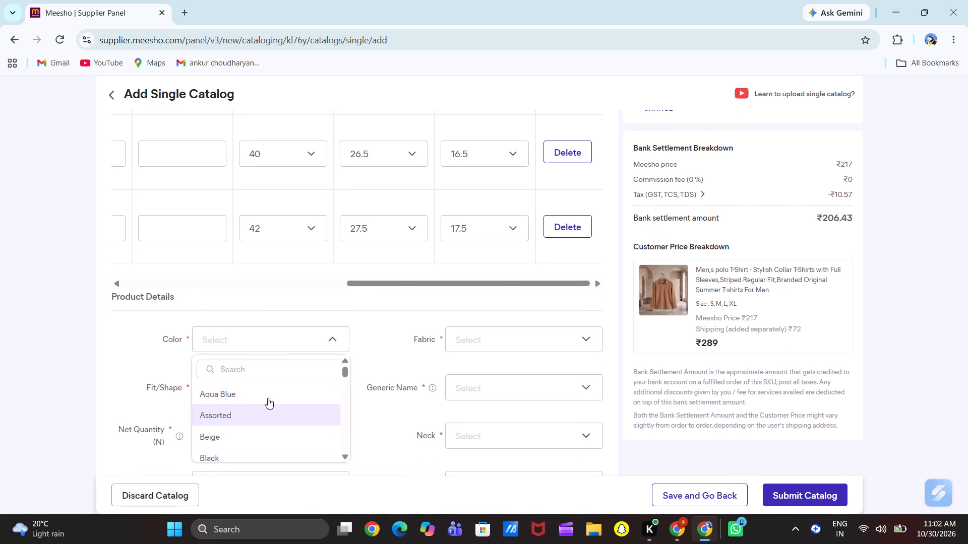
click(261, 372)
text(CE)
key(BackSpace)
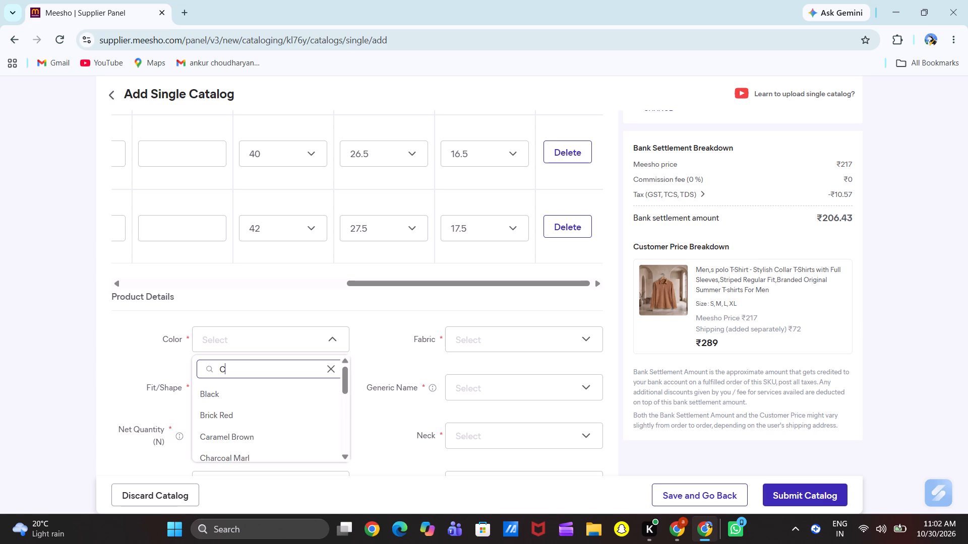
key(a)
click(267, 397)
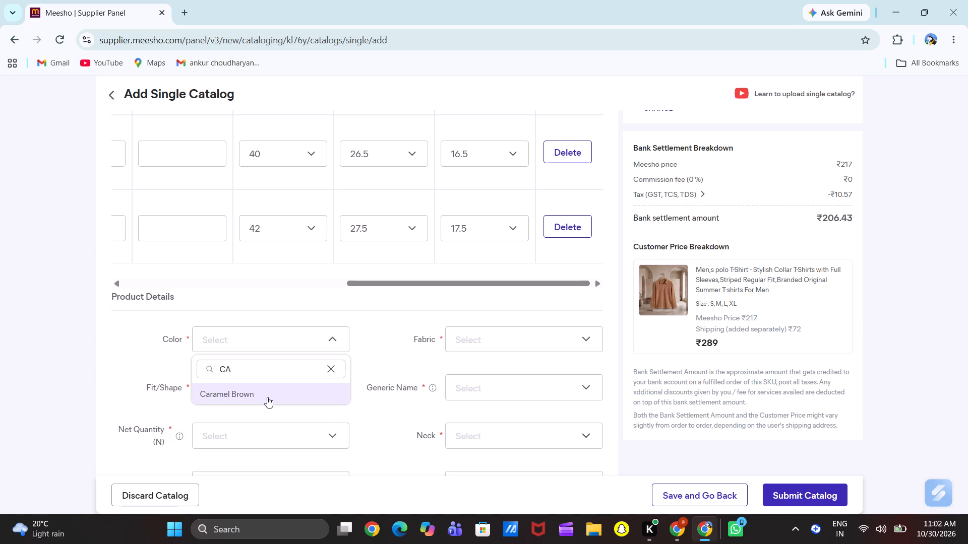
click(574, 335)
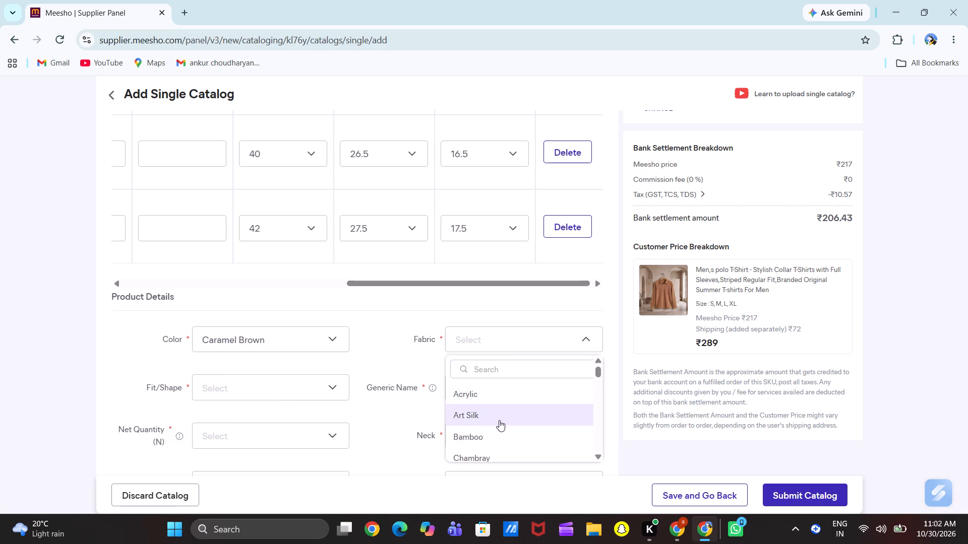
scroll(499, 420, down, 3)
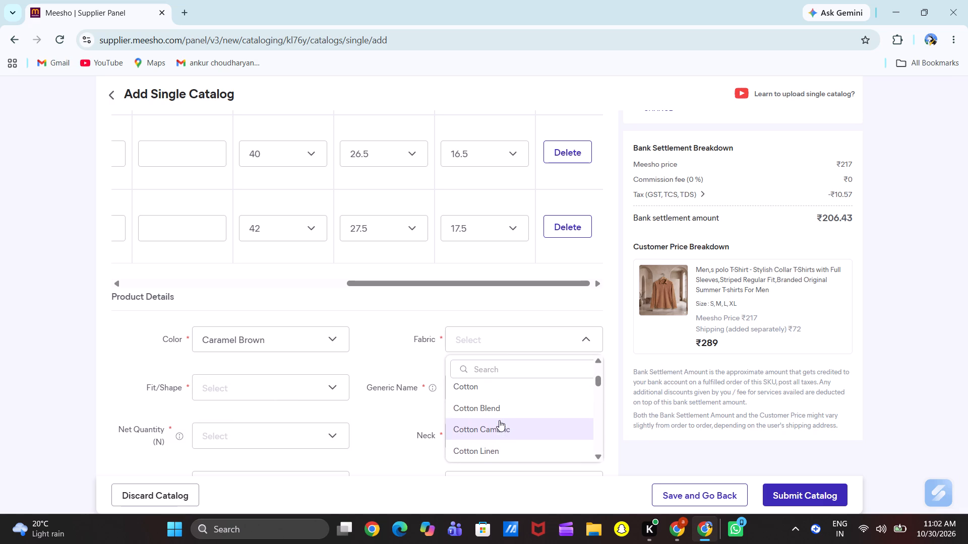
click(499, 420)
Set Product 2's fit/shape to Regular, generic name to Tshirts and net quantity to 1.
click(258, 383)
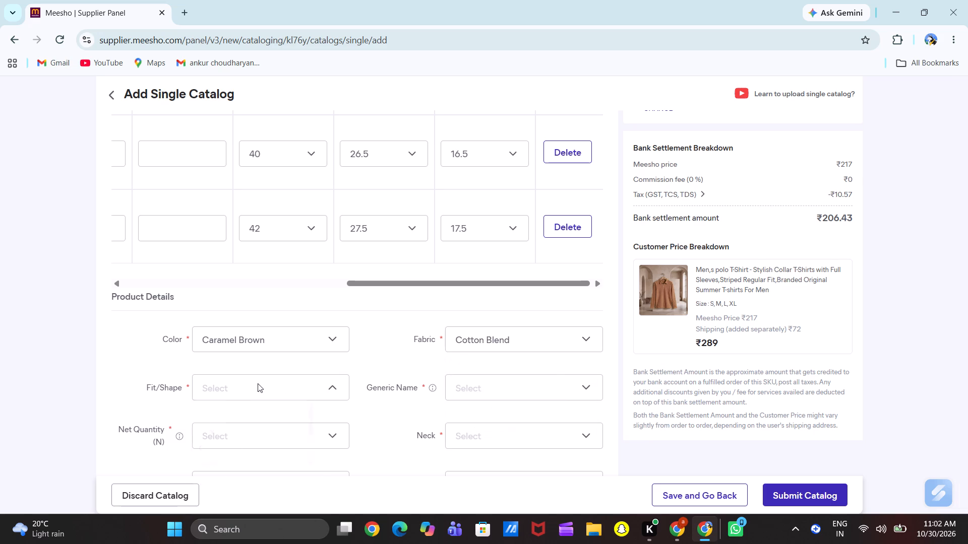
scroll(234, 477, down, 1)
click(234, 477)
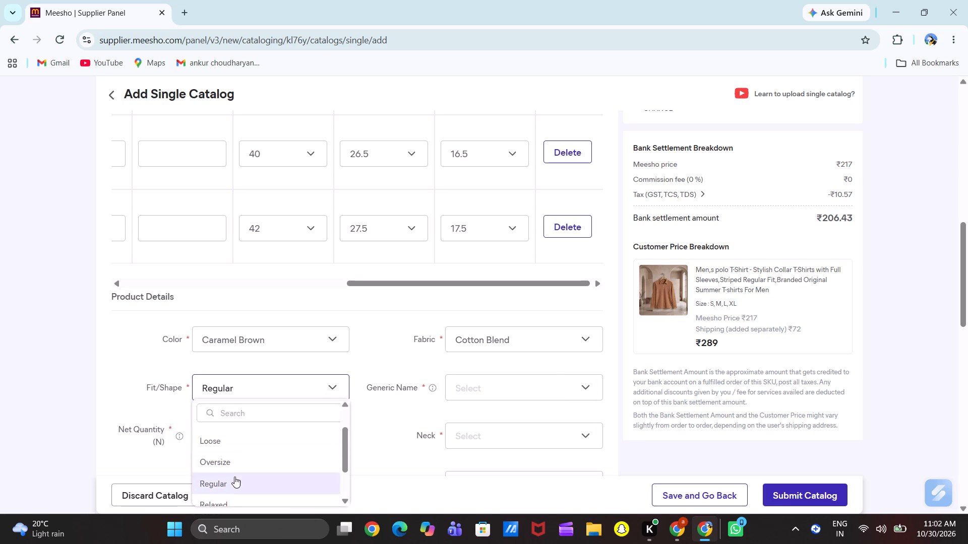
click(494, 381)
scroll(492, 468, down, 1)
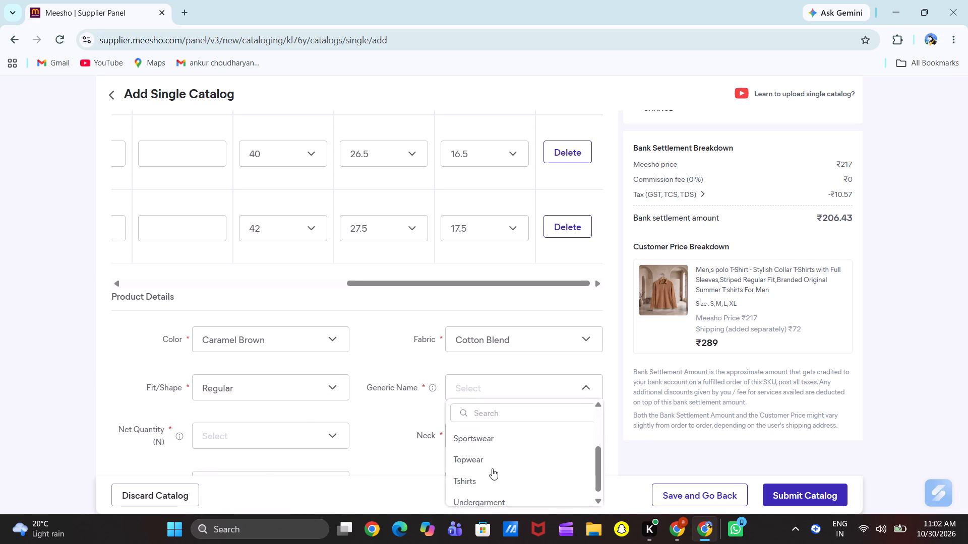
scroll(492, 468, down, 1)
click(492, 468)
click(227, 424)
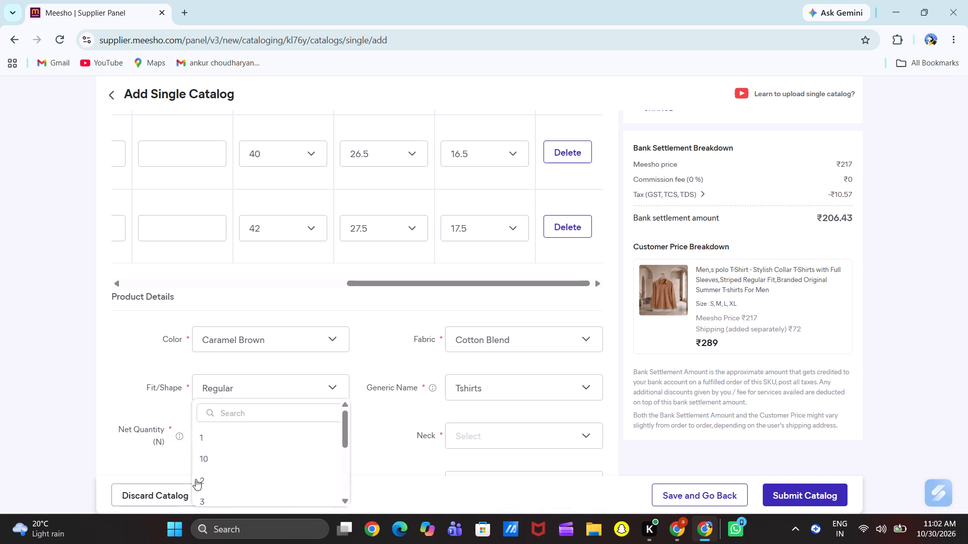
click(227, 433)
Set Product 2's neck to Polo, occasion to Casual and pattern to Solid.
click(509, 430)
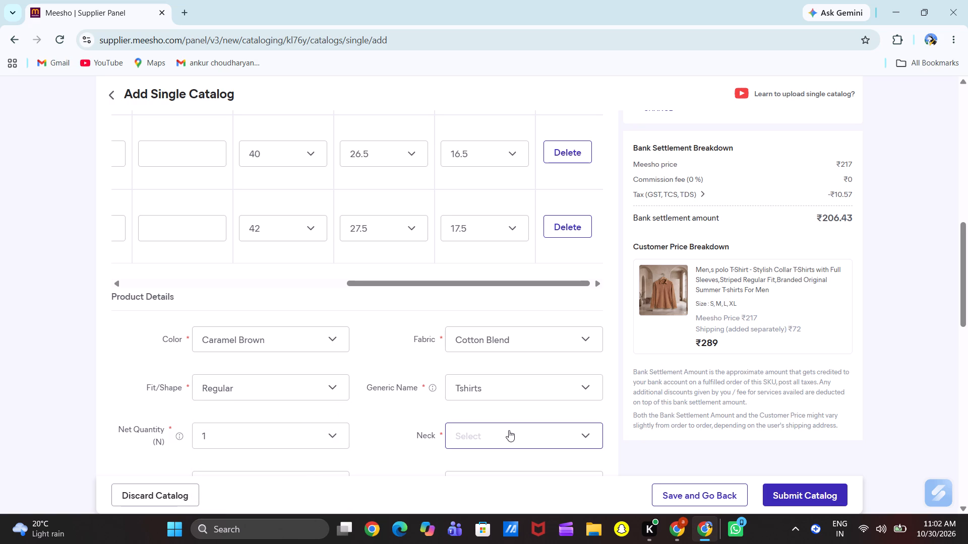
scroll(499, 469, down, 1)
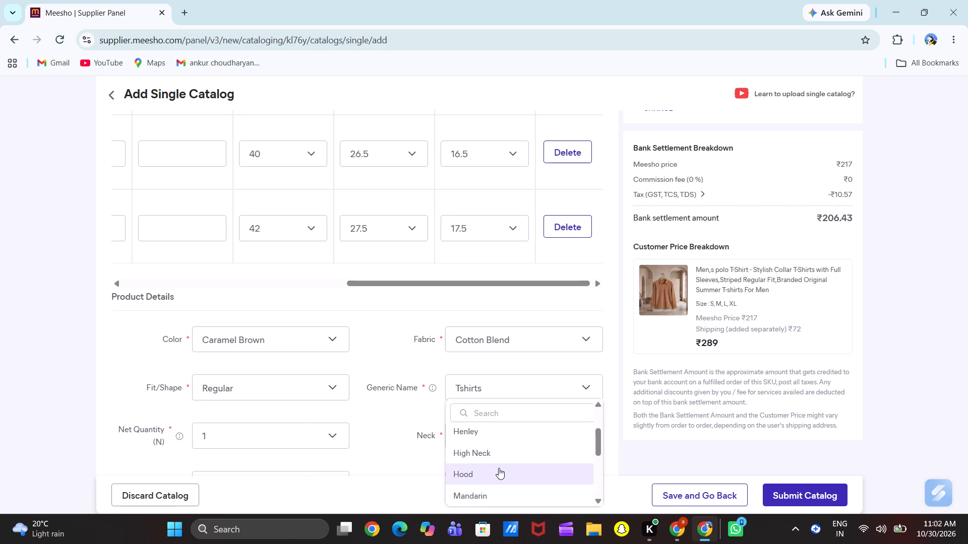
scroll(491, 454, down, 2)
click(491, 454)
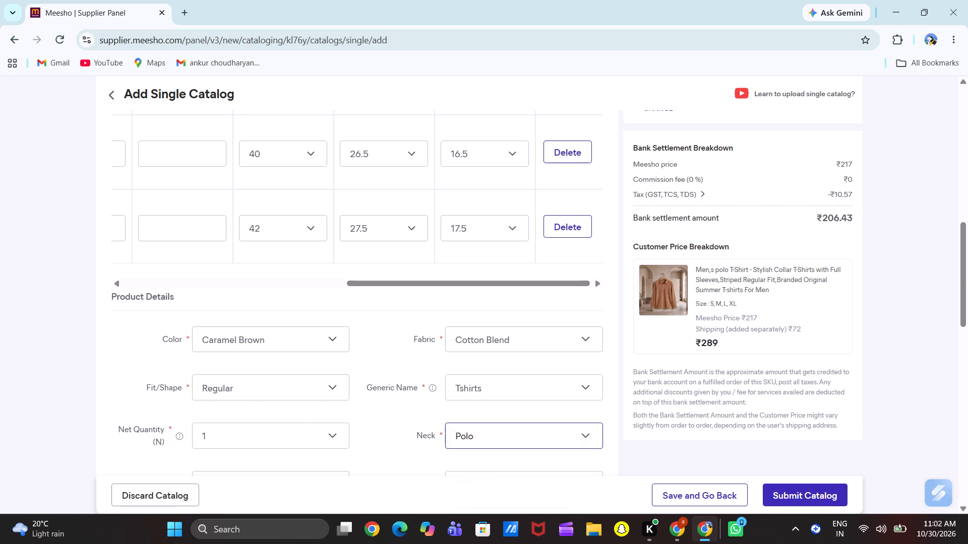
scroll(422, 439, down, 2)
click(261, 298)
click(248, 307)
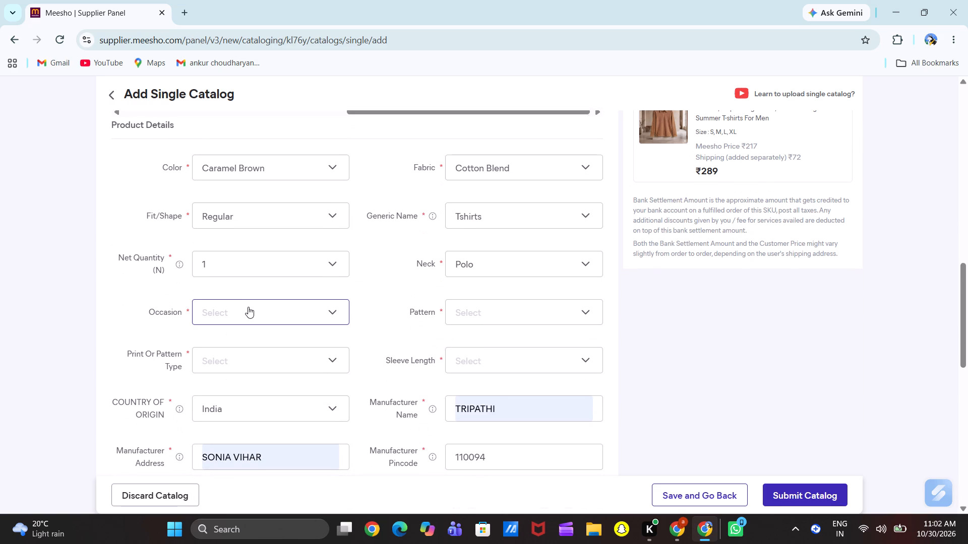
click(244, 379)
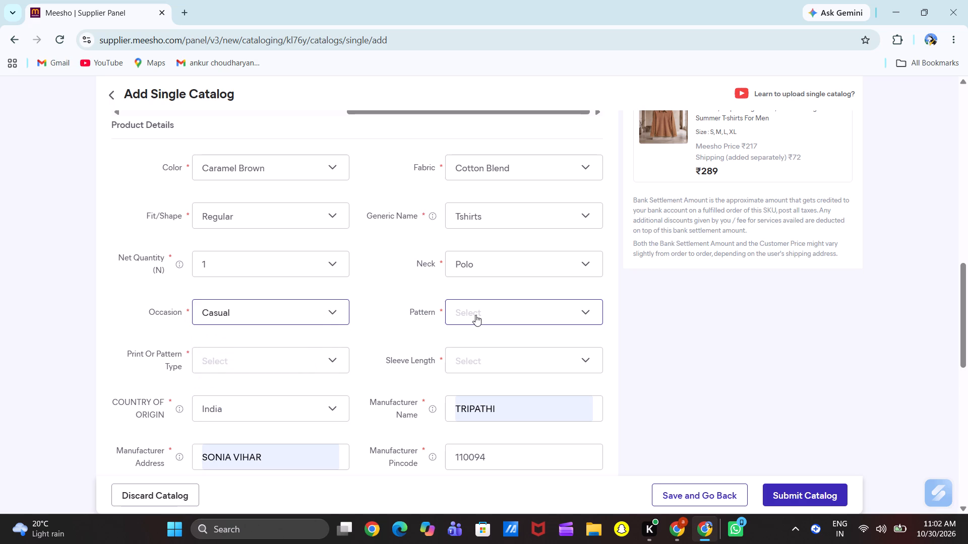
click(475, 315)
scroll(472, 414, down, 1)
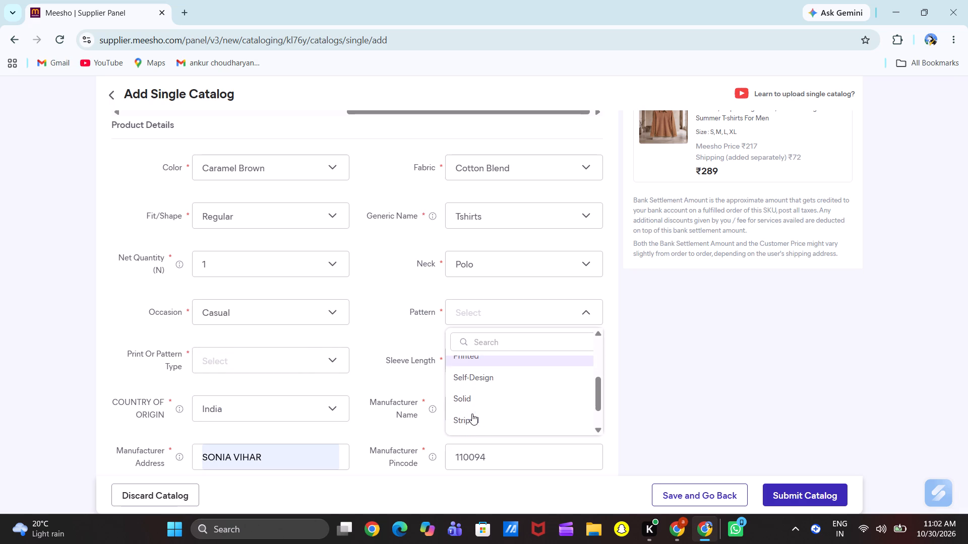
scroll(472, 414, down, 1)
click(465, 404)
Set Product 2's print or pattern type to Solid and its sleeve length to Long Sleeves.
click(257, 369)
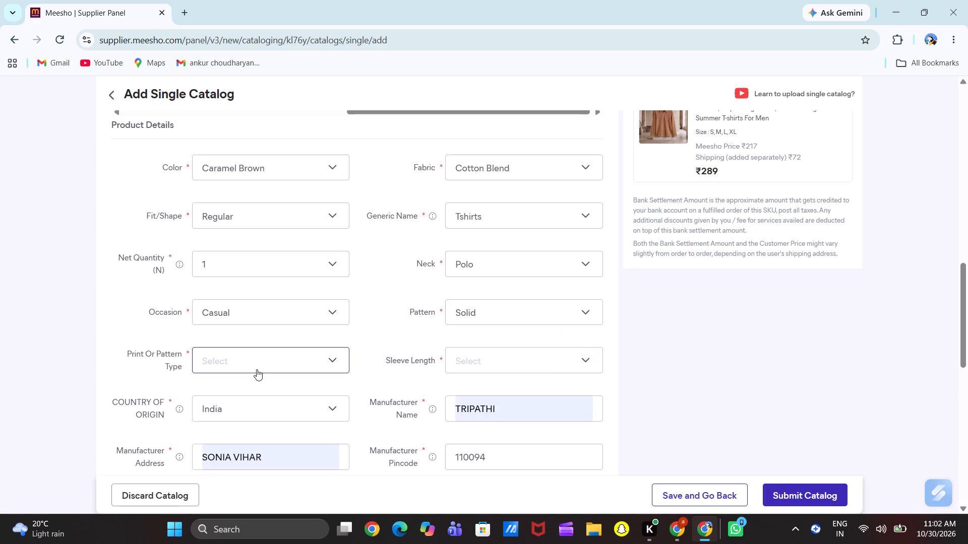
scroll(235, 428, down, 3)
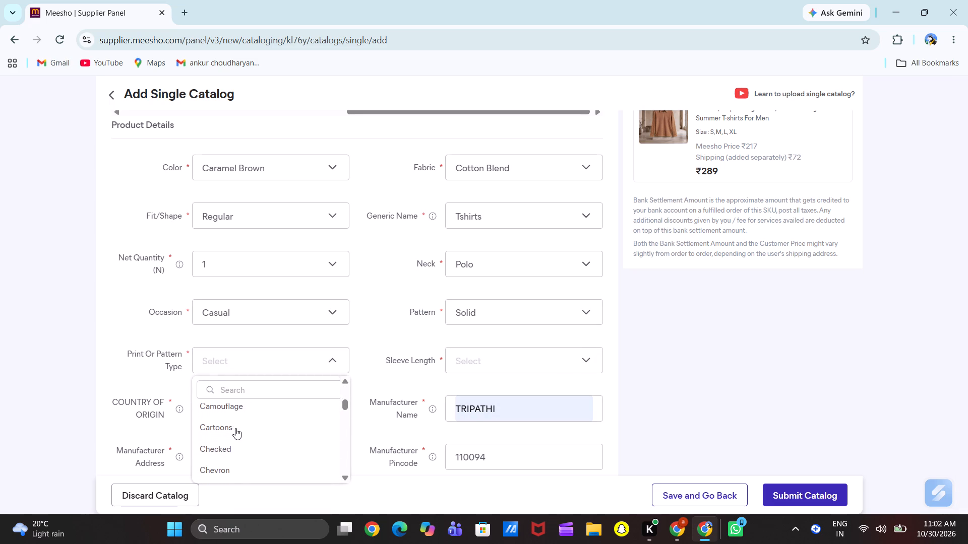
scroll(235, 428, down, 1)
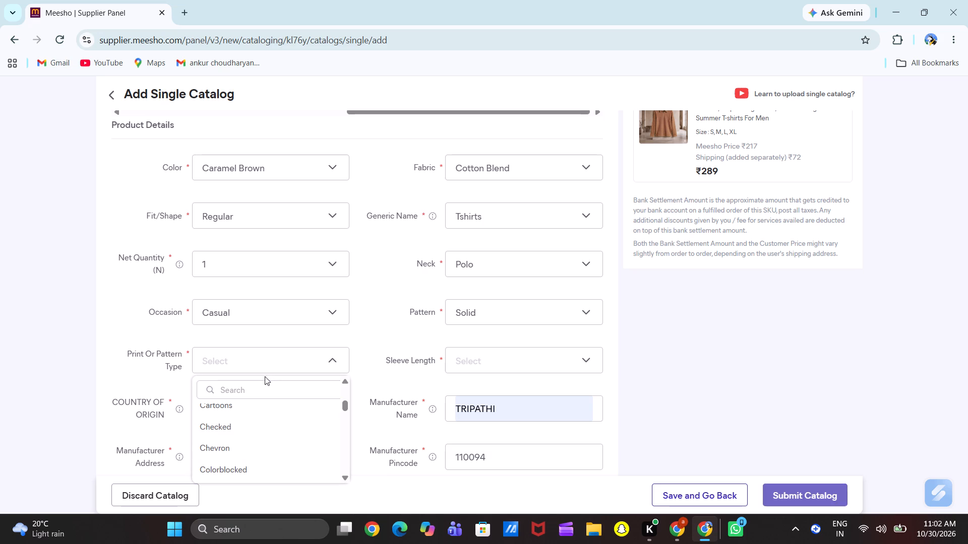
click(265, 384)
text(SO)
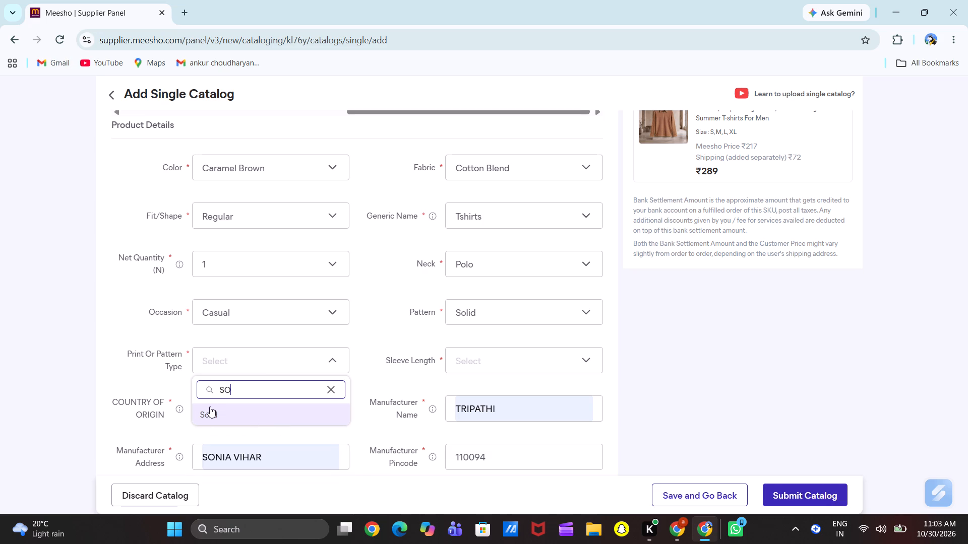
click(306, 413)
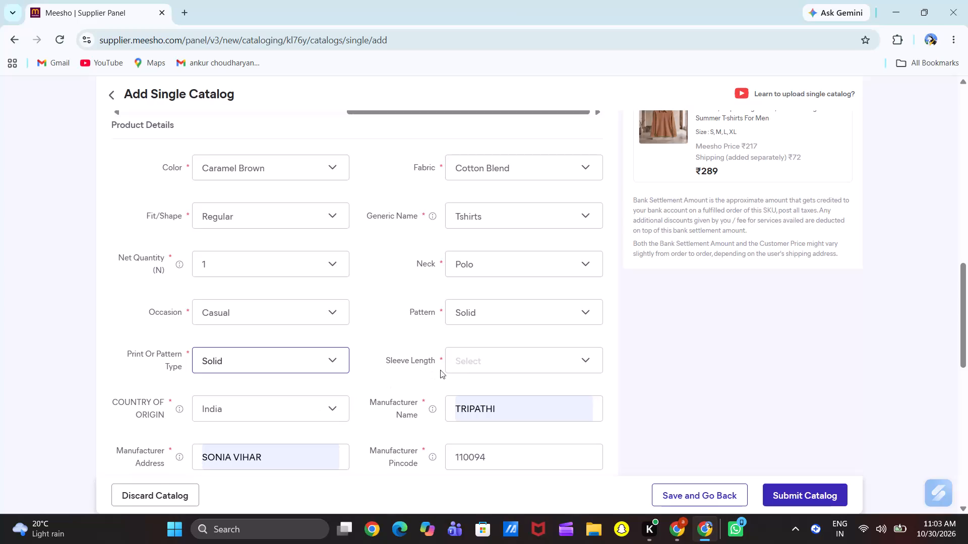
click(463, 361)
click(486, 410)
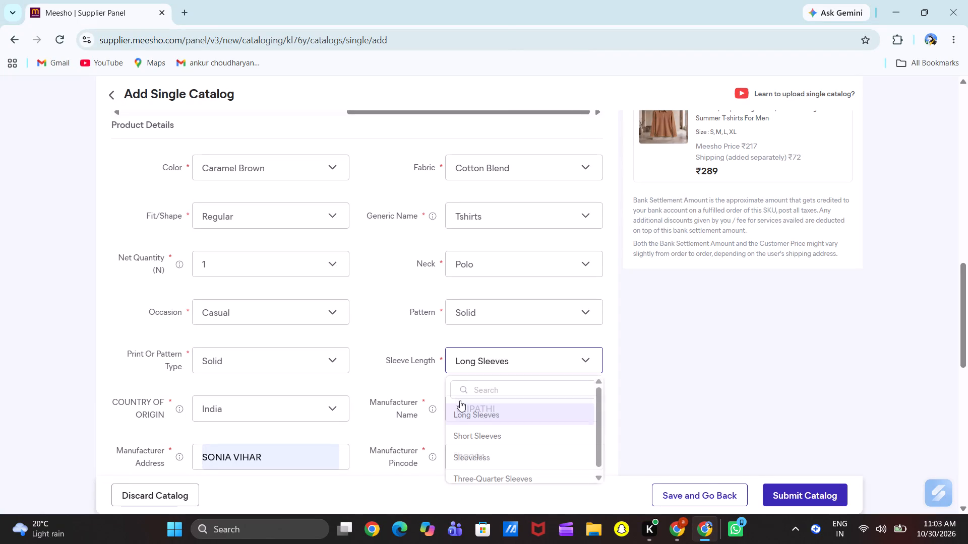
Set Product 2's length to Regular in the other attributes.
scroll(374, 375, down, 4)
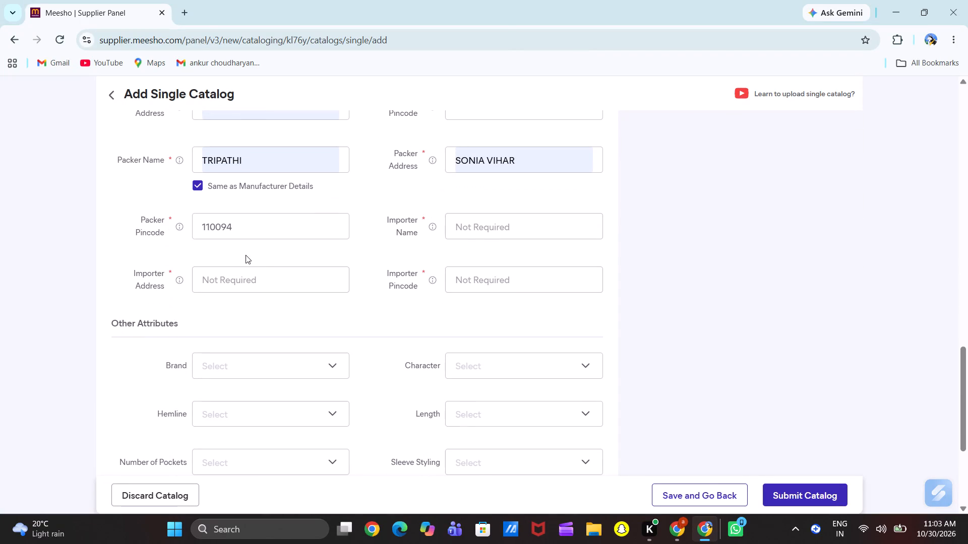
scroll(428, 401, down, 1)
click(486, 357)
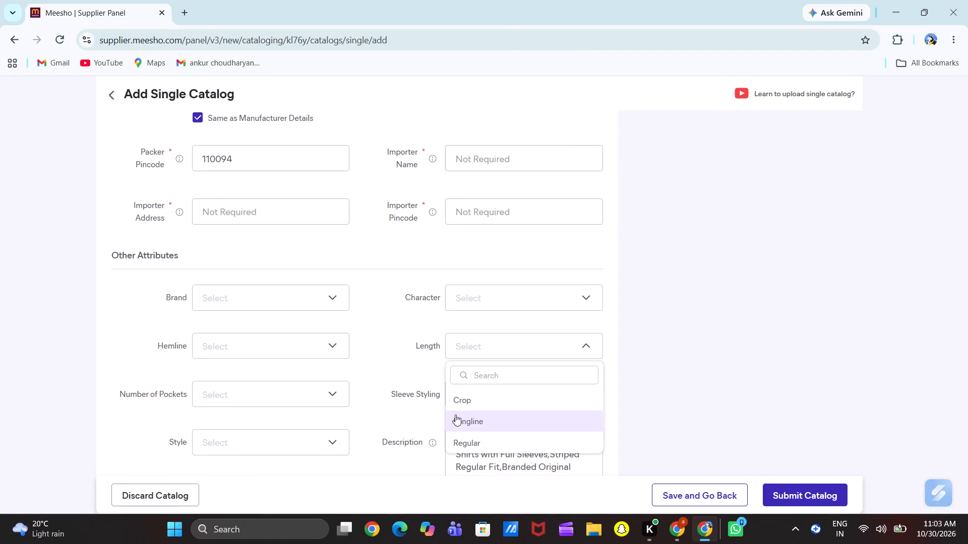
click(502, 443)
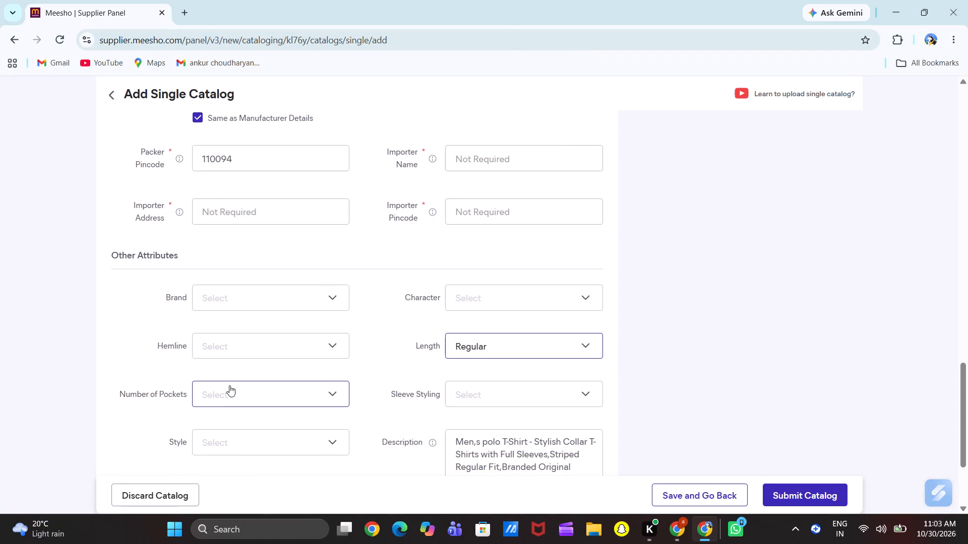
Set Product 2's number of pockets to No Pocket and its style to Korean.
click(229, 385)
click(267, 479)
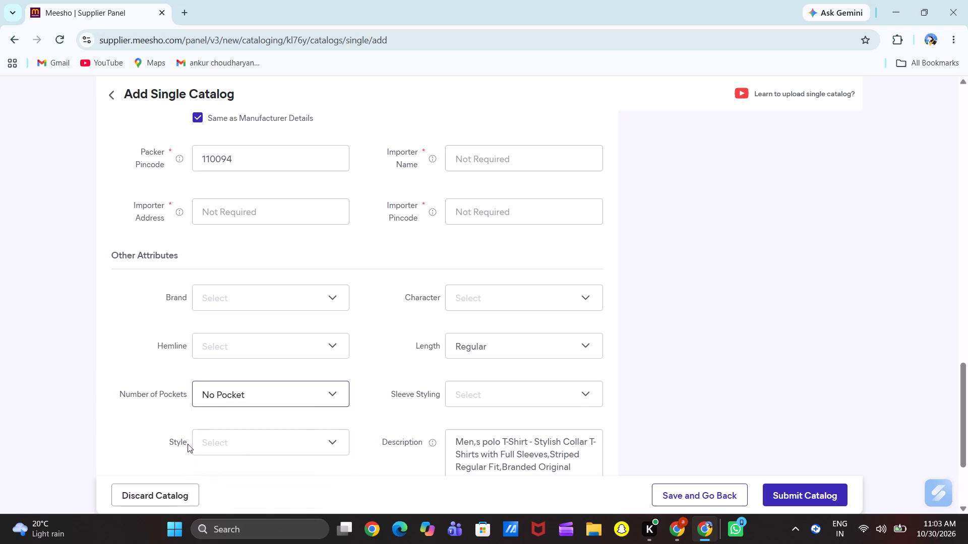
click(235, 449)
click(231, 497)
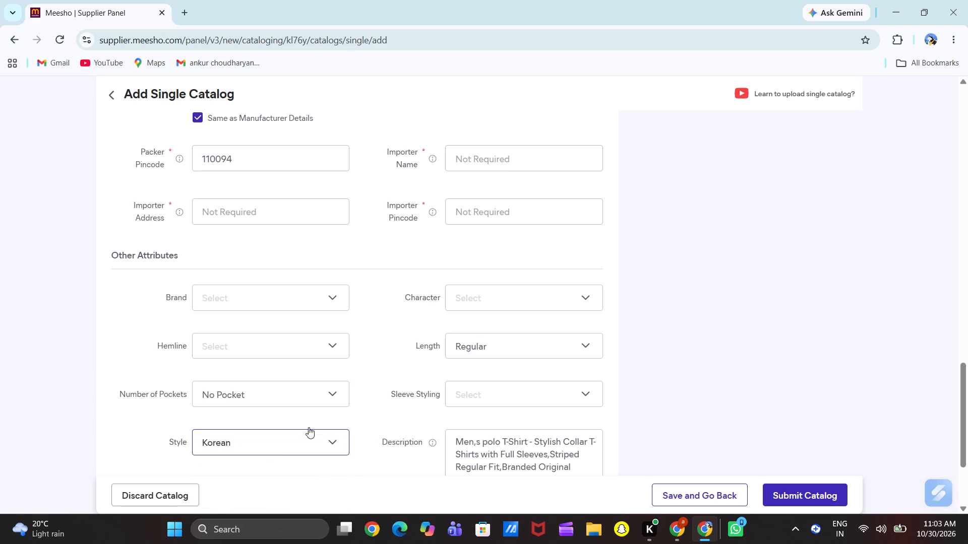
Open Product 3 and enter FULL=KARARA;.[WHITE] as its style code/product ID.
scroll(344, 397, up, 8)
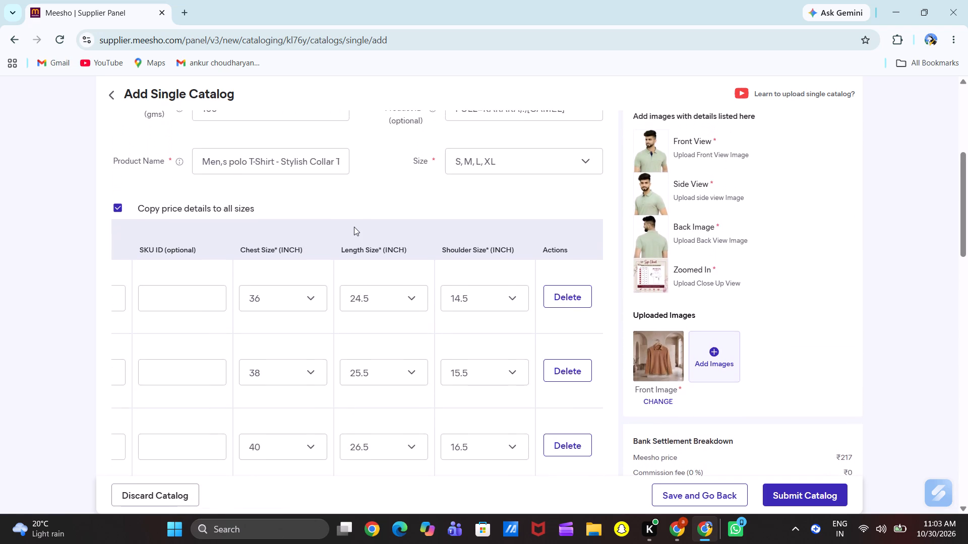
scroll(354, 227, up, 4)
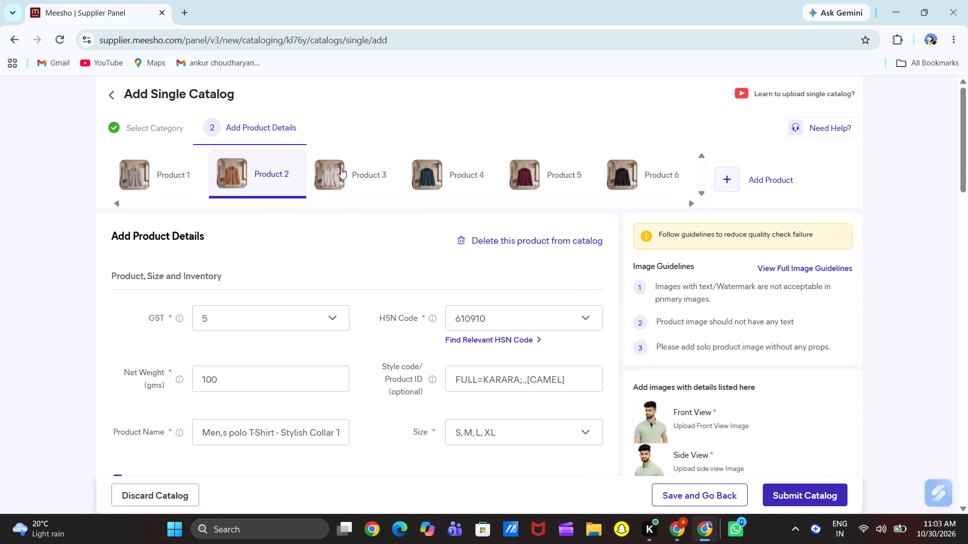
click(341, 168)
click(514, 380)
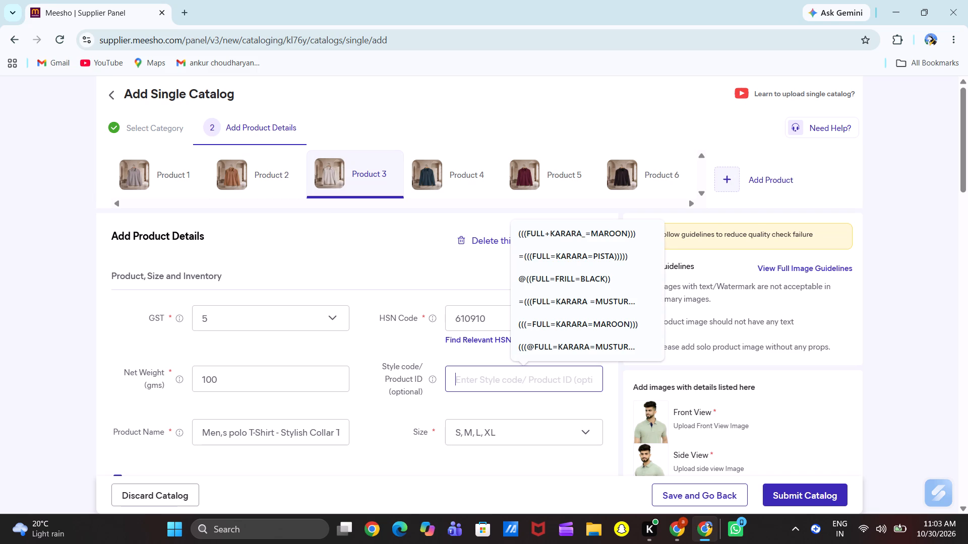
text(FULL)
key(equal)
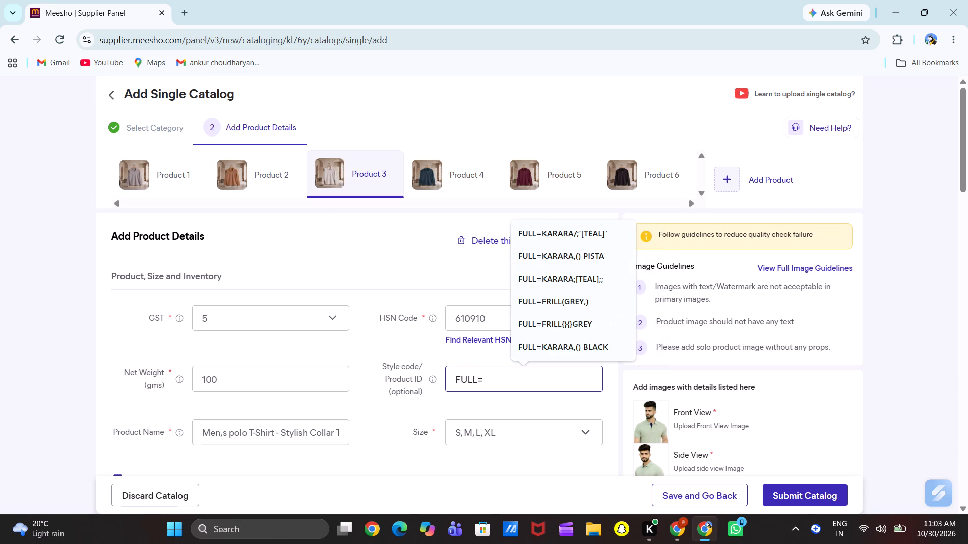
text(FRILL)
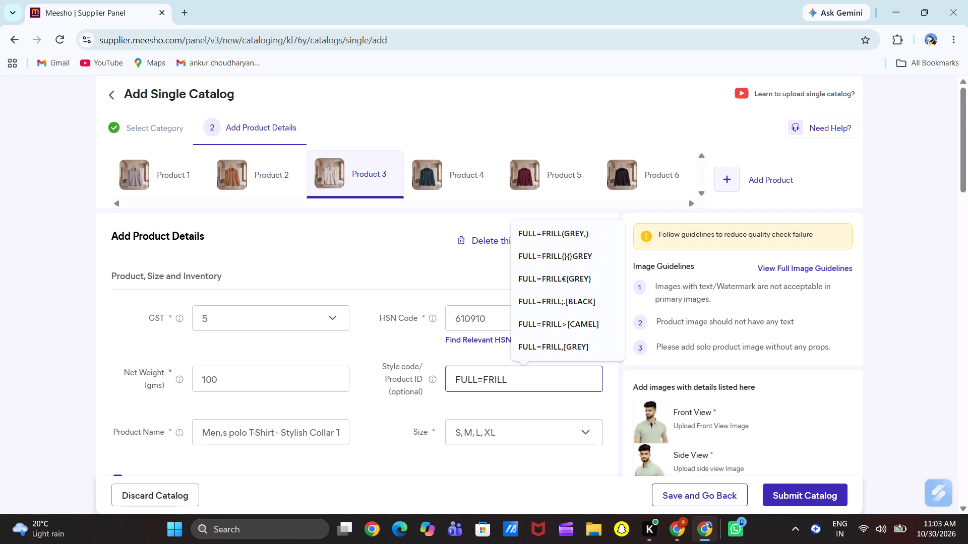
key(BackSpace)
key(BackSpace)
key(BackSpace)
key(BackSpace)
key(BackSpace)
text(KARA)
text(RA)
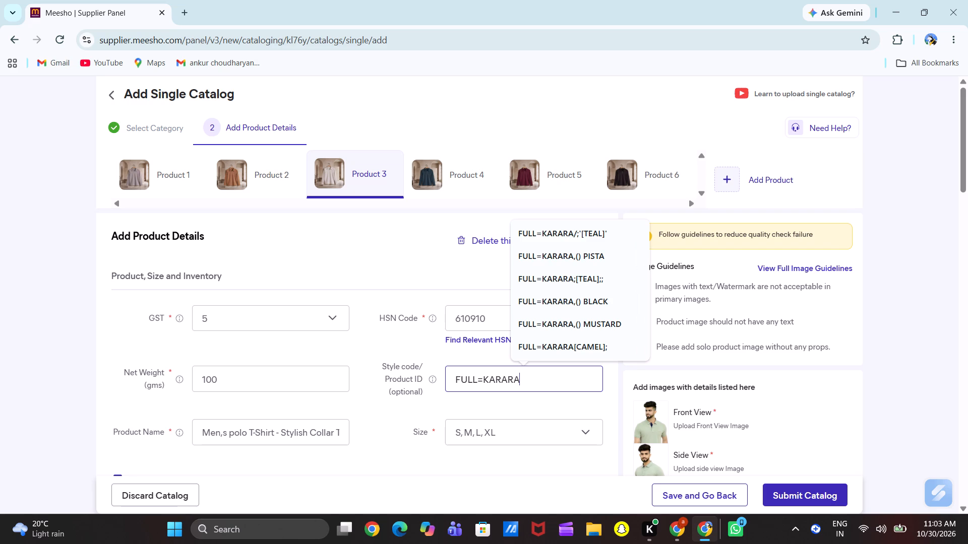
key(equal)
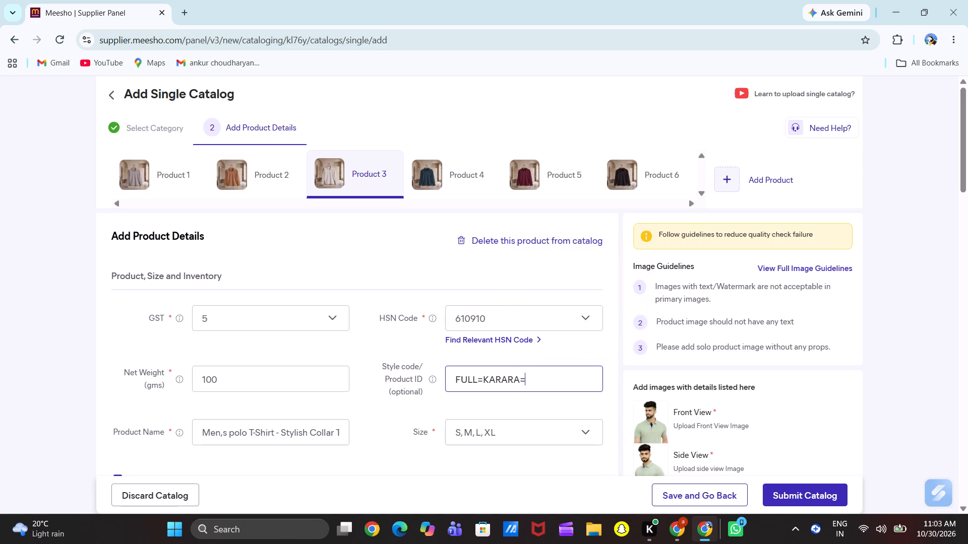
key(BackSpace)
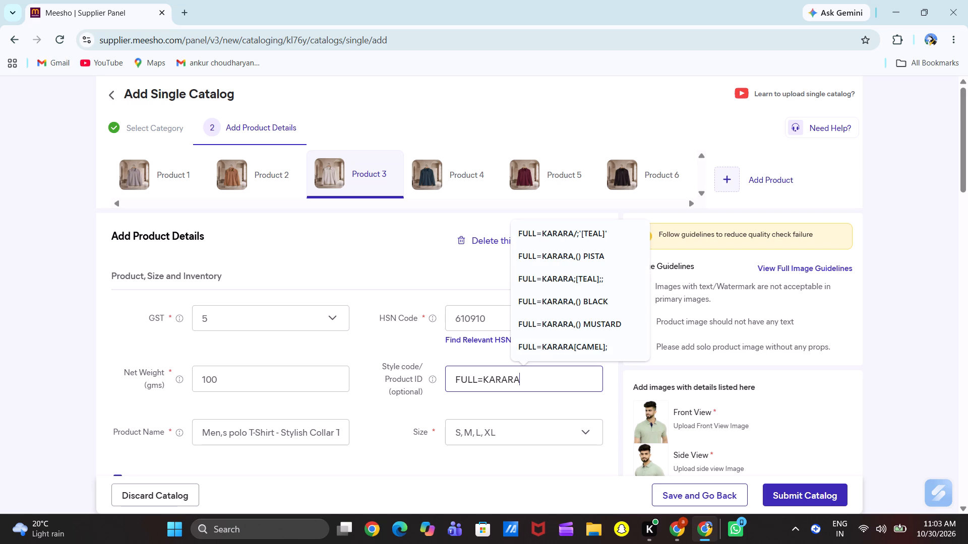
key(period)
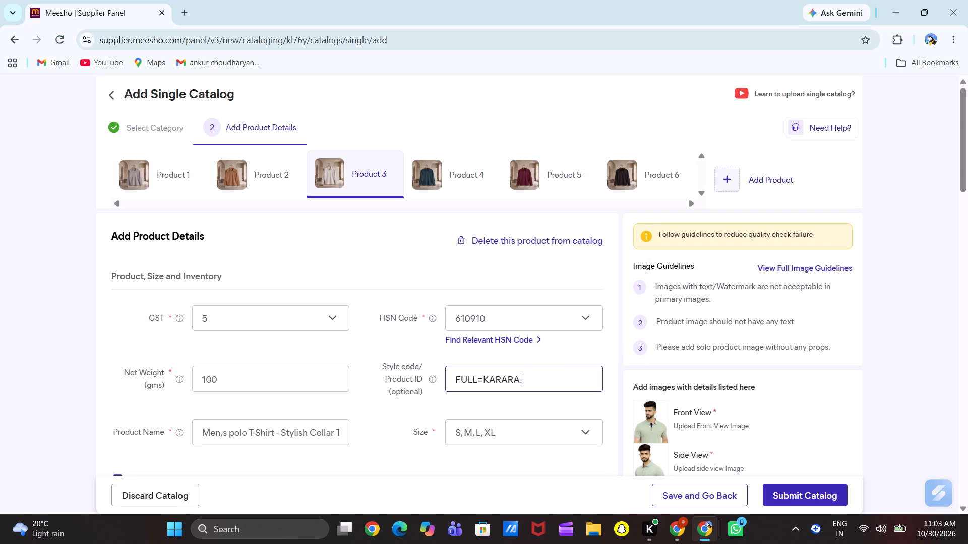
key(bracketleft)
text(WHITE)
key(bracketright)
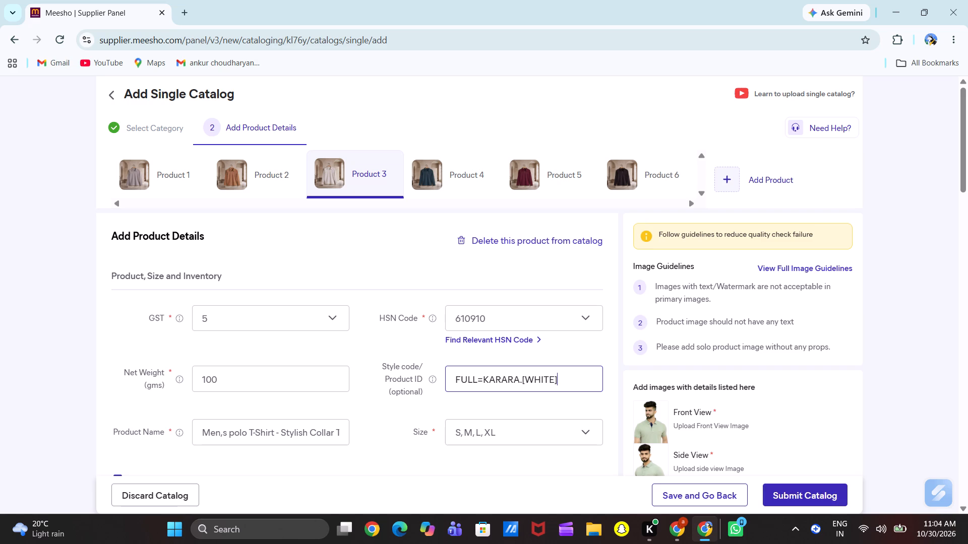
click(517, 377)
key(semicolon)
Find Product 3's empty price fields and check the prices entered for Product 2 as a reference.
scroll(367, 415, down, 1)
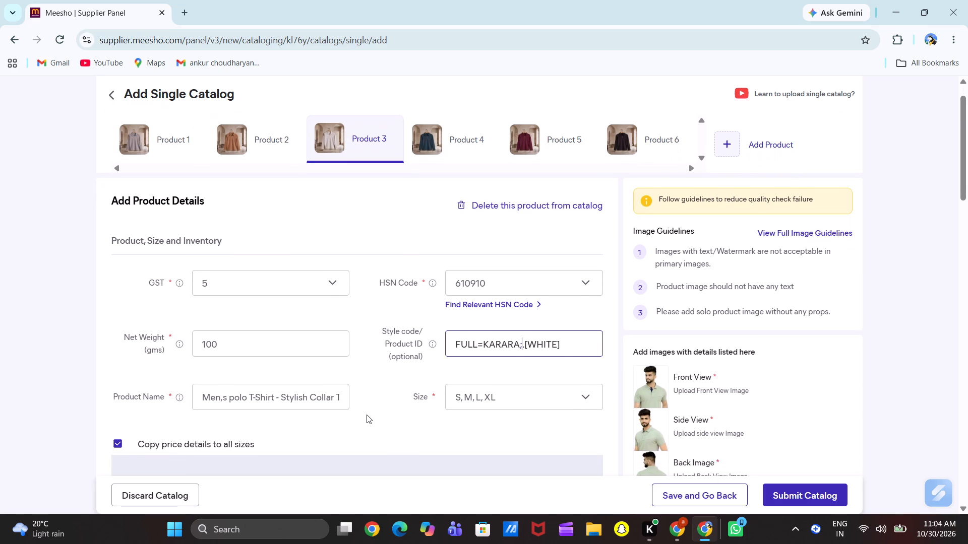
scroll(367, 415, down, 4)
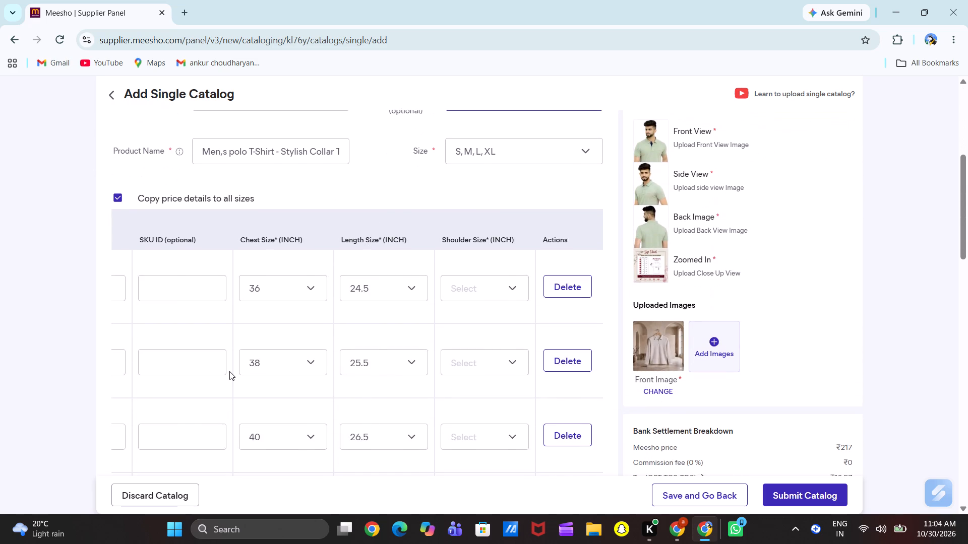
scroll(229, 371, right, 6)
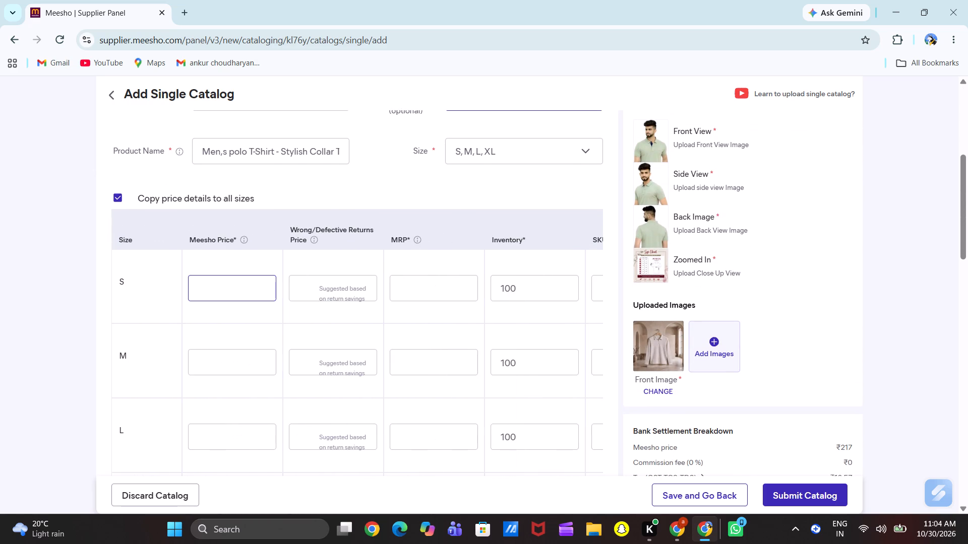
click(213, 286)
scroll(240, 199, up, 4)
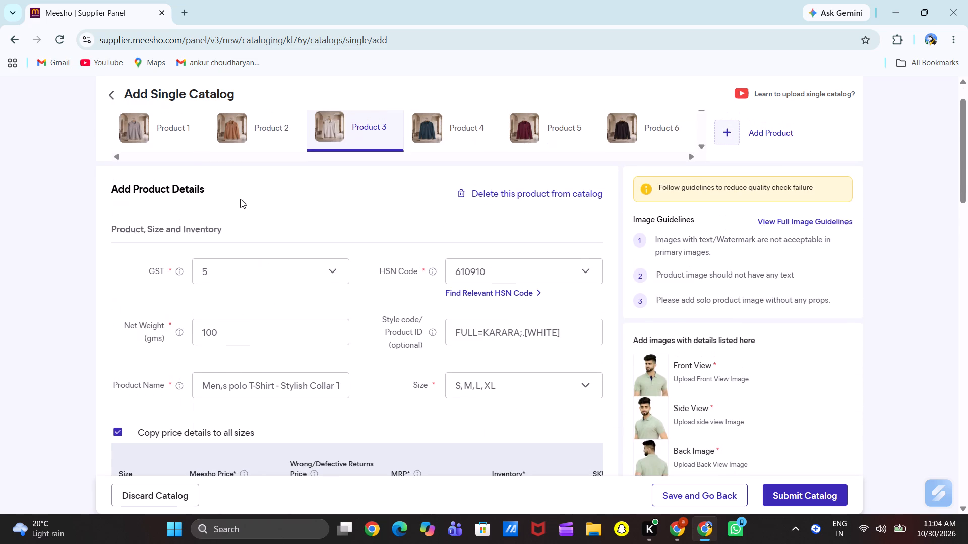
click(232, 129)
scroll(362, 212, up, 1)
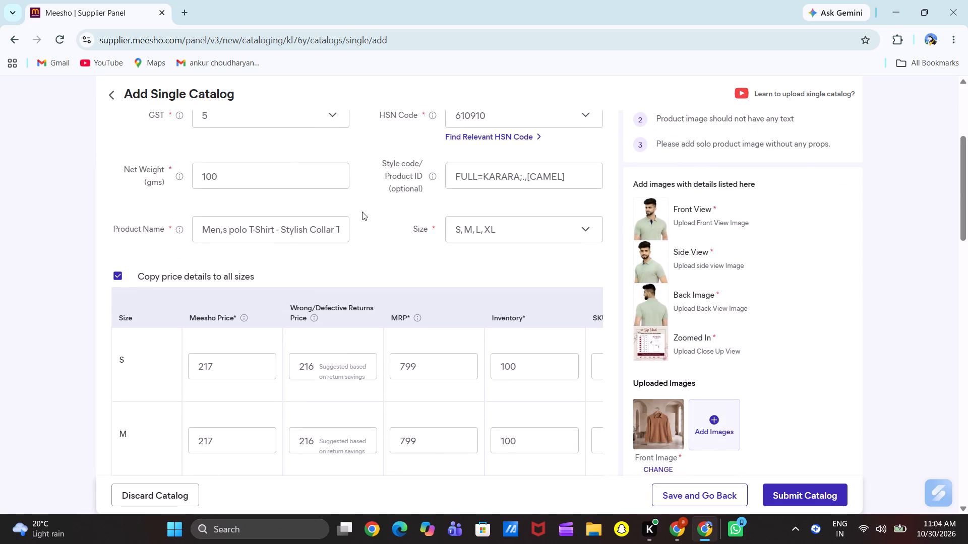
scroll(362, 212, up, 1)
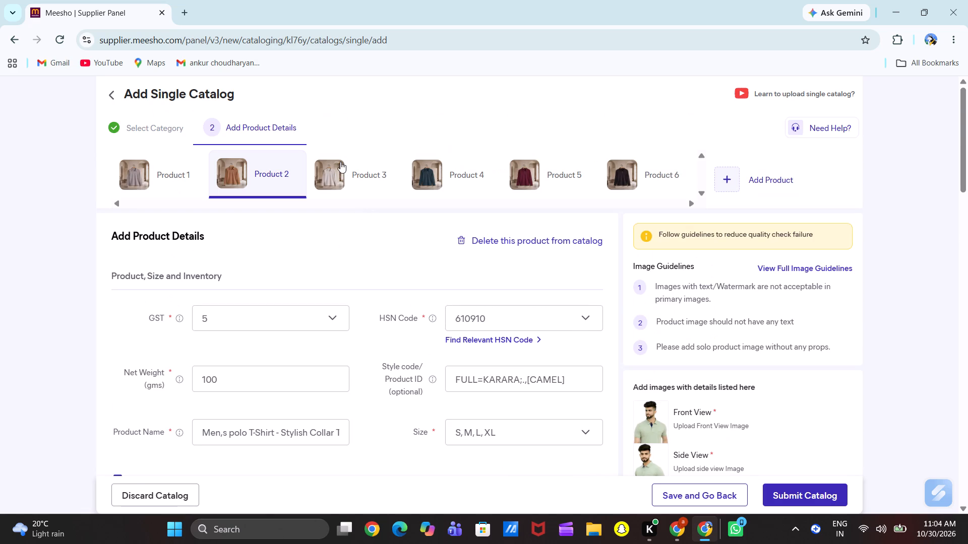
Set Product 3's Meesho price to 217, wrong/defective returns price to 216 and MRP to 799 for all sizes.
click(340, 162)
scroll(377, 273, down, 2)
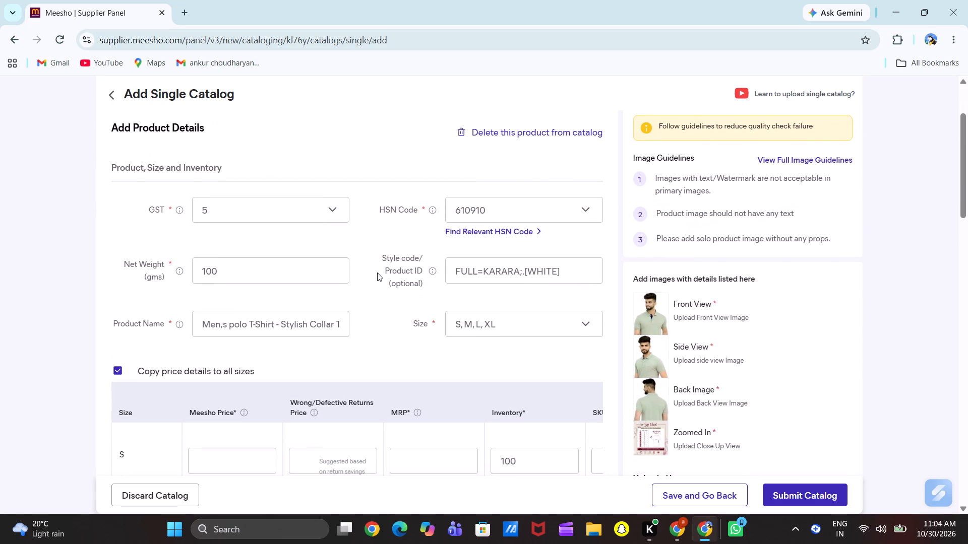
scroll(377, 273, down, 2)
click(229, 399)
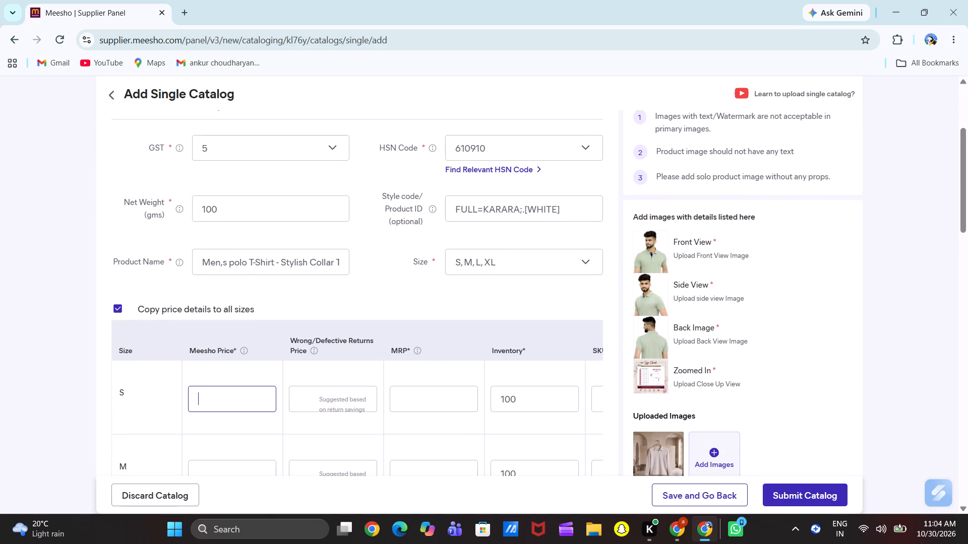
text(217)
click(299, 401)
click(312, 396)
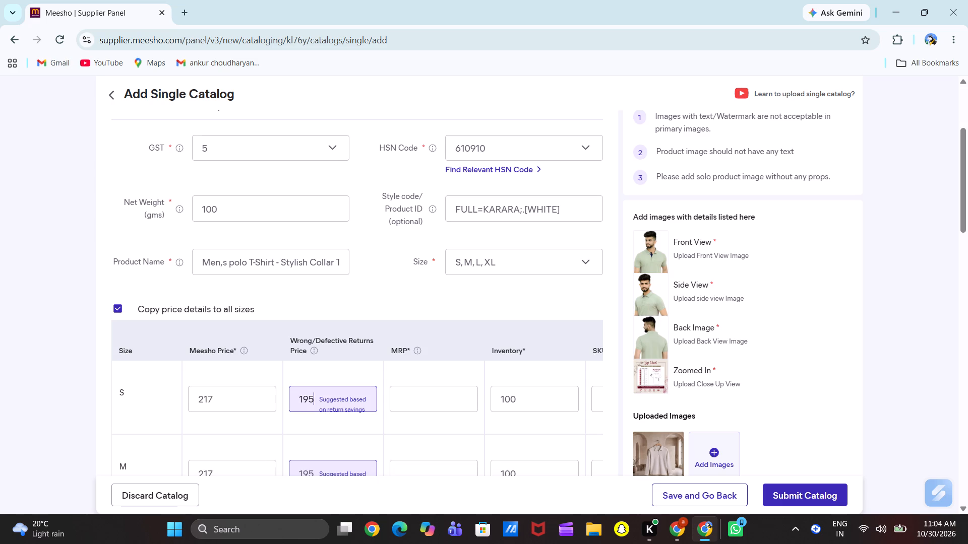
key(BackSpace)
key(BackSpace)
key(BackSpace)
key(BackSpace)
text(216)
click(410, 402)
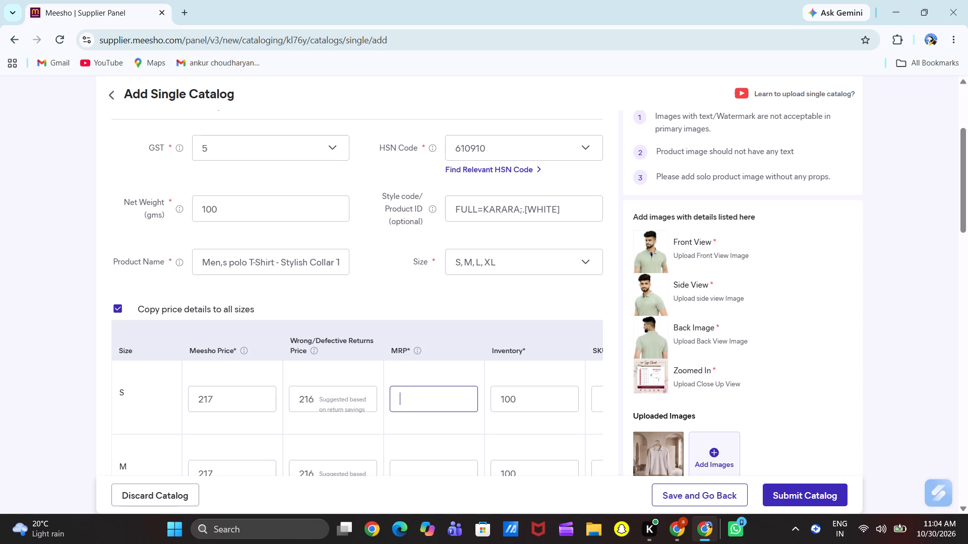
text(799)
Set Product 3's shoulder size for size S to 14.5 inches.
scroll(447, 350, down, 2)
scroll(447, 350, left, 5)
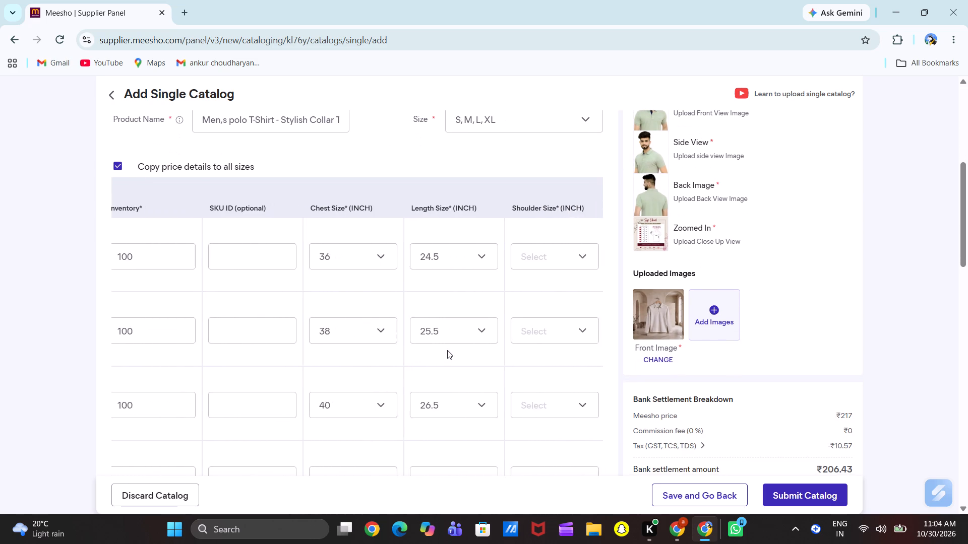
scroll(447, 350, left, 1)
click(491, 262)
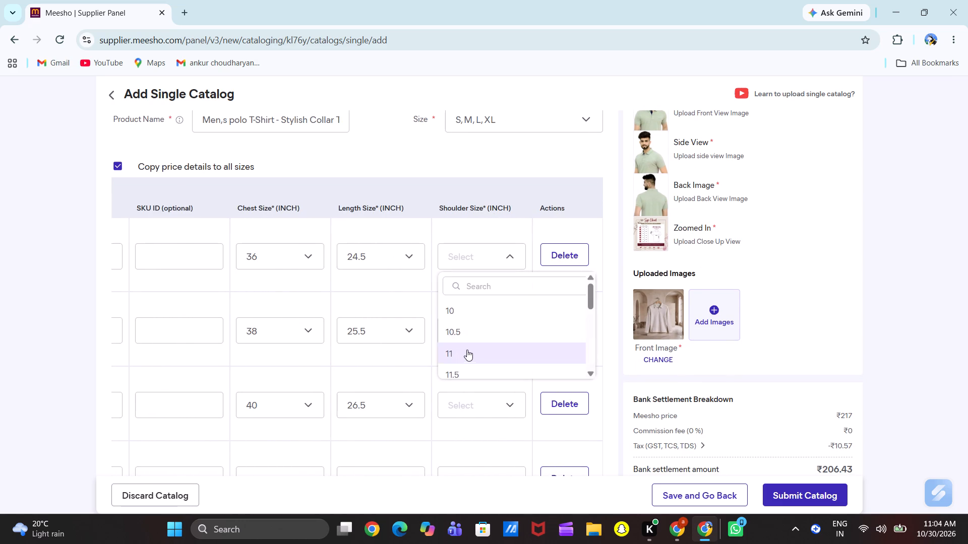
scroll(472, 351, down, 2)
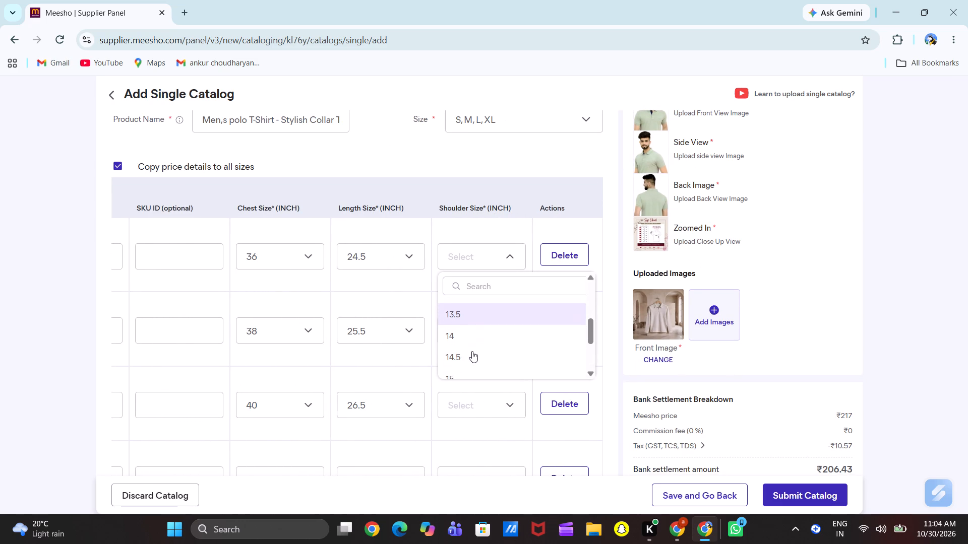
scroll(472, 351, down, 1)
click(472, 351)
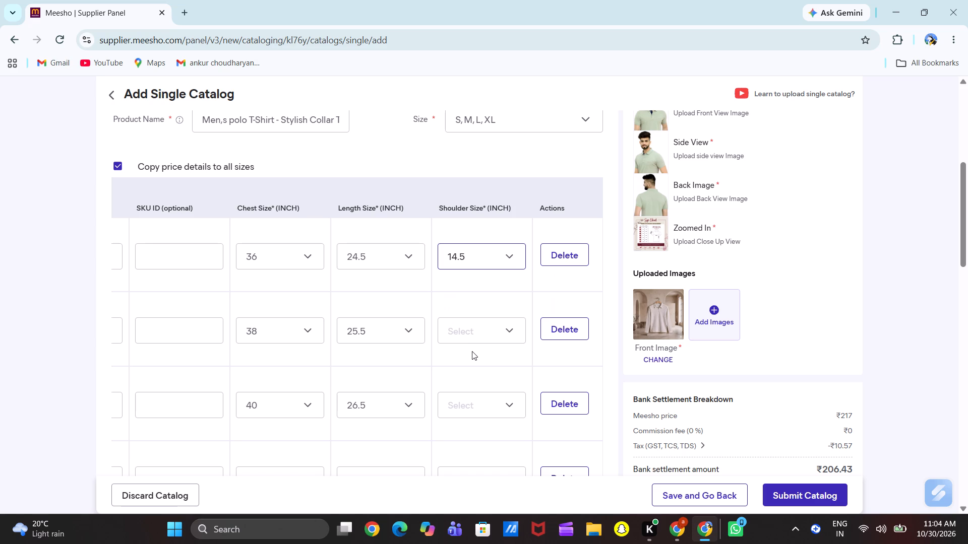
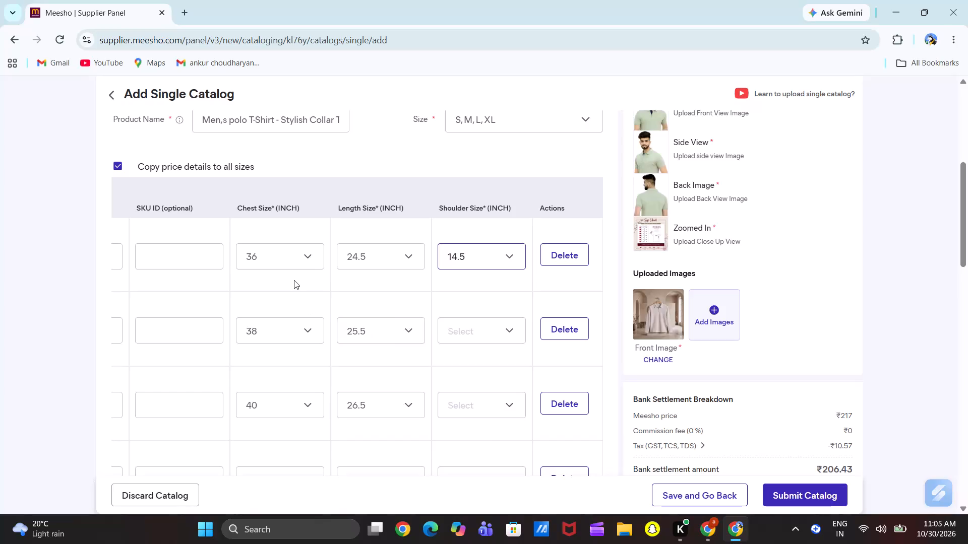
In Product 3's product details, set the color to White and the fabric to Cotton Blend.
scroll(294, 280, right, 7)
scroll(294, 280, down, 2)
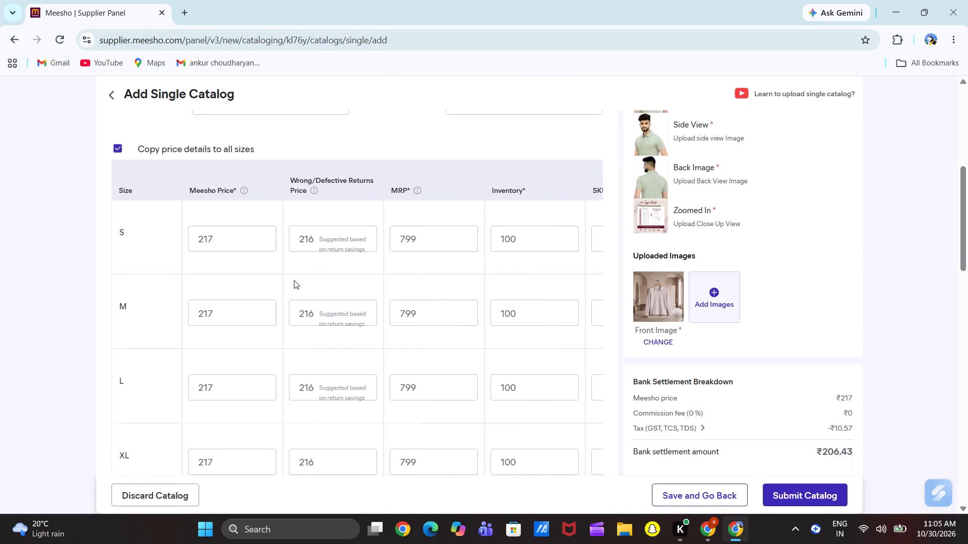
scroll(294, 280, down, 3)
click(279, 276)
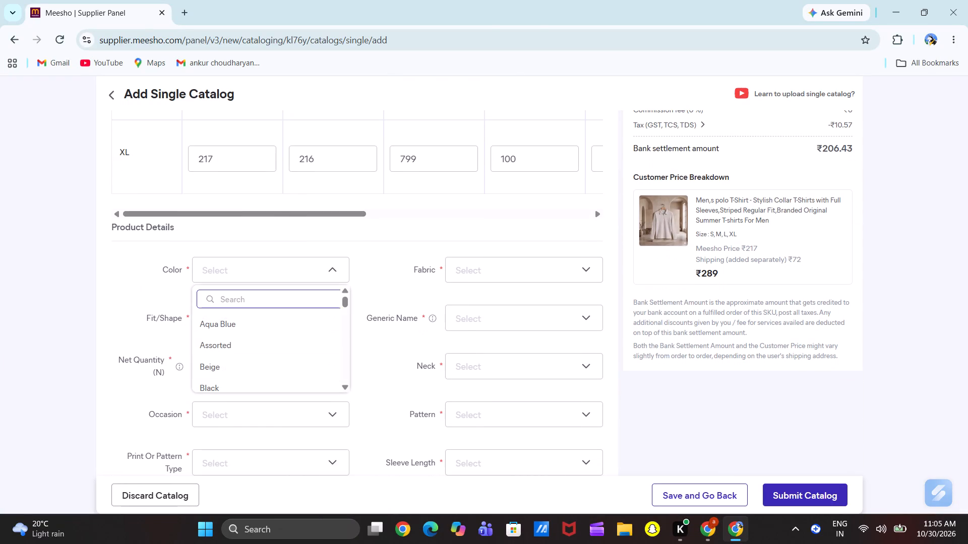
click(239, 301)
text(WH)
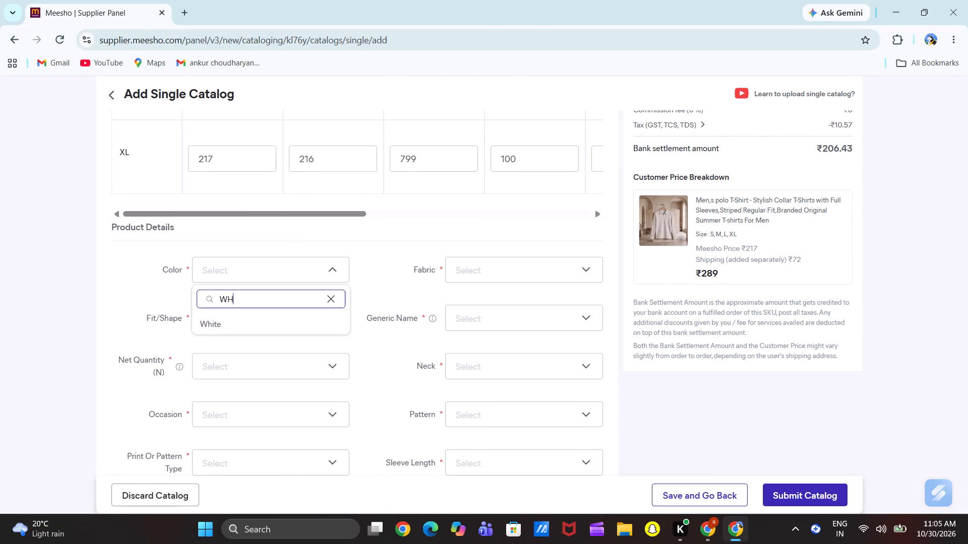
click(301, 323)
click(459, 261)
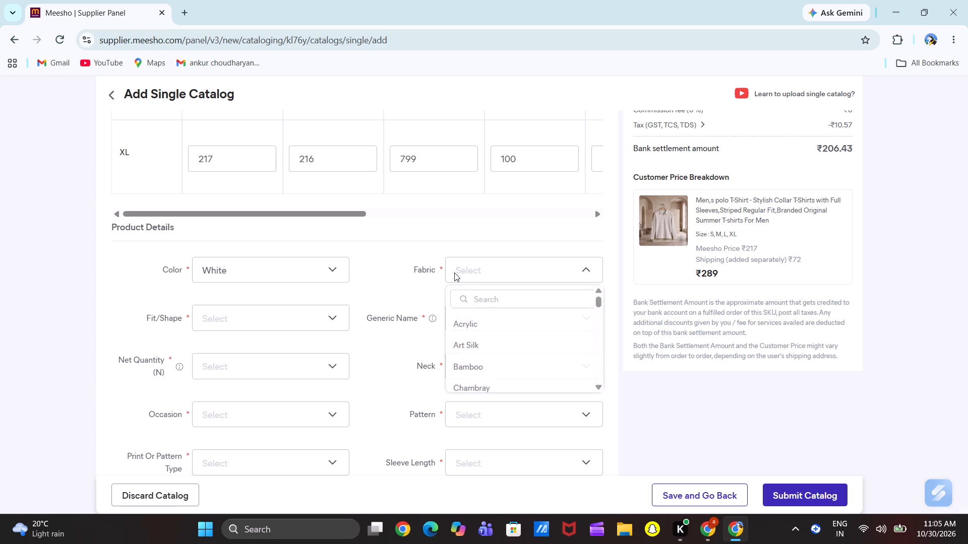
scroll(474, 360, down, 1)
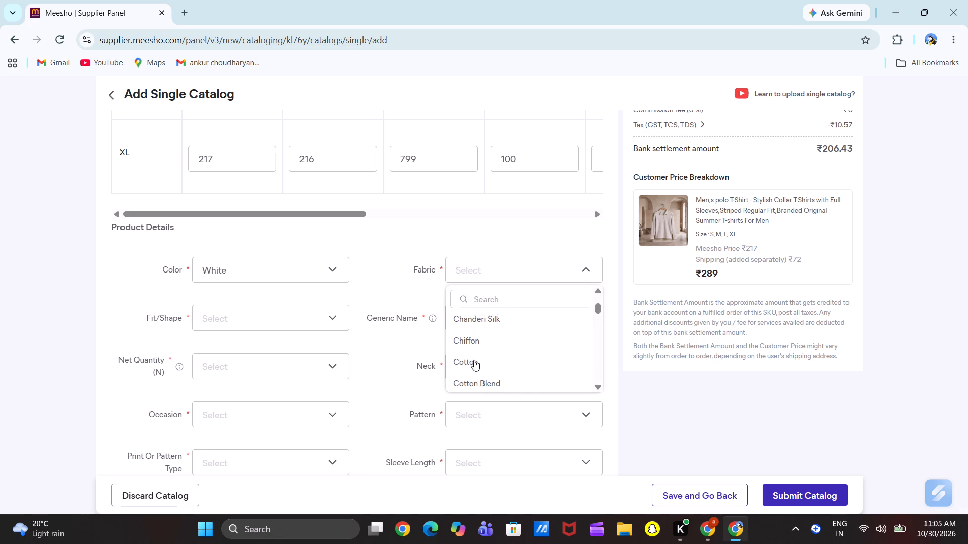
scroll(474, 360, down, 1)
click(474, 377)
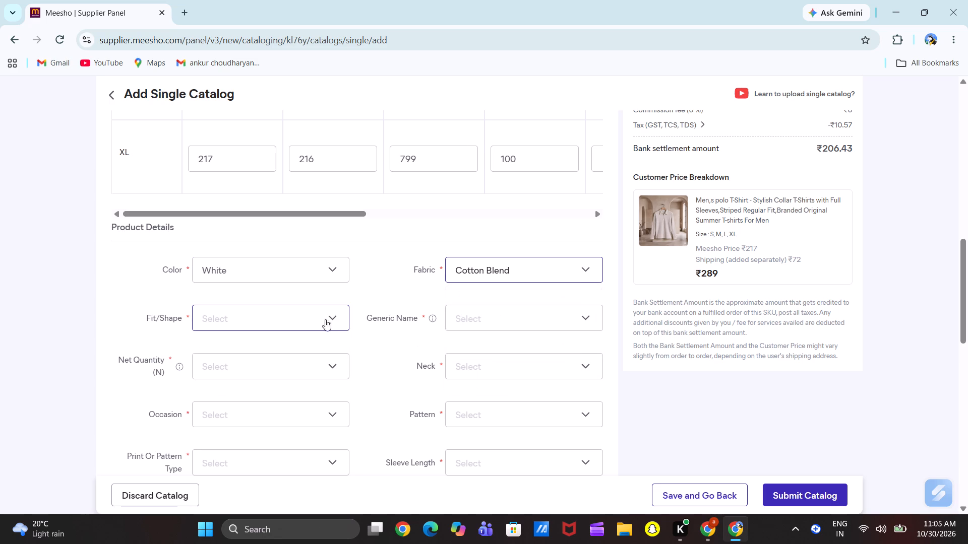
Set Product 3's fit/shape to Regular and its generic name to Tshirts.
click(280, 315)
scroll(225, 396, down, 1)
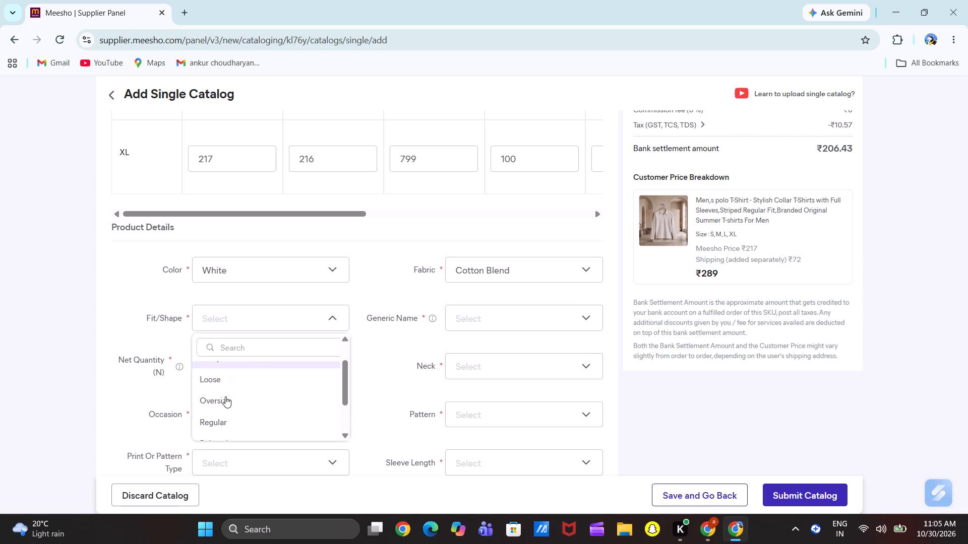
scroll(225, 396, down, 1)
click(231, 410)
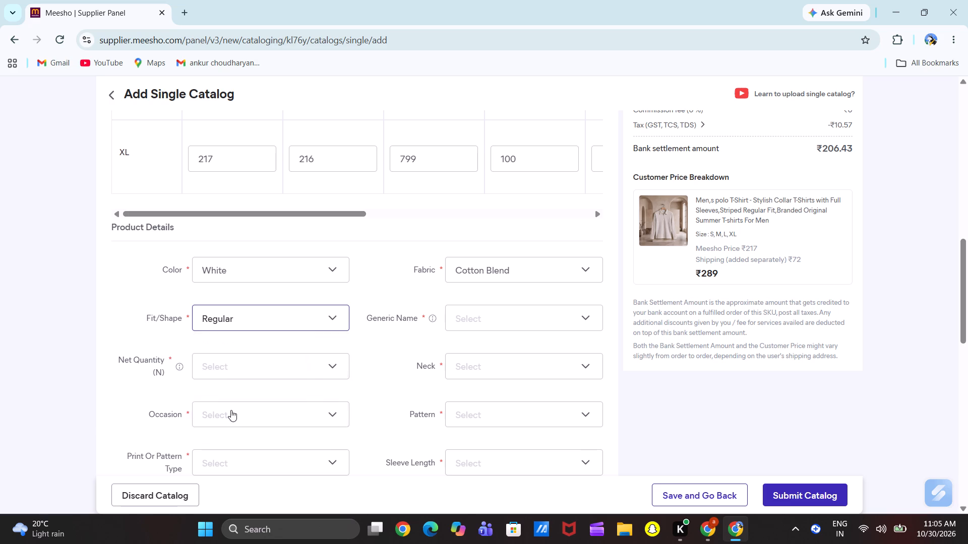
click(463, 317)
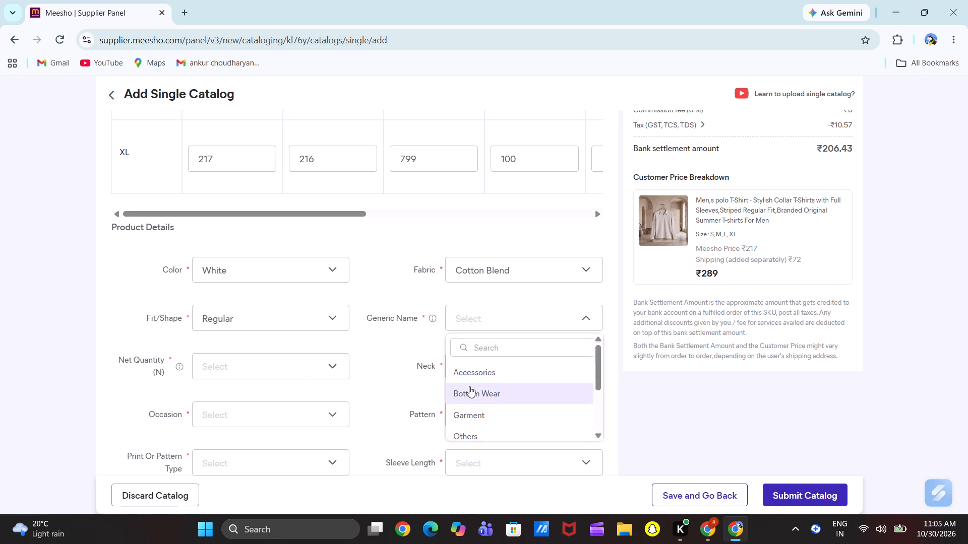
scroll(469, 386, down, 2)
click(465, 404)
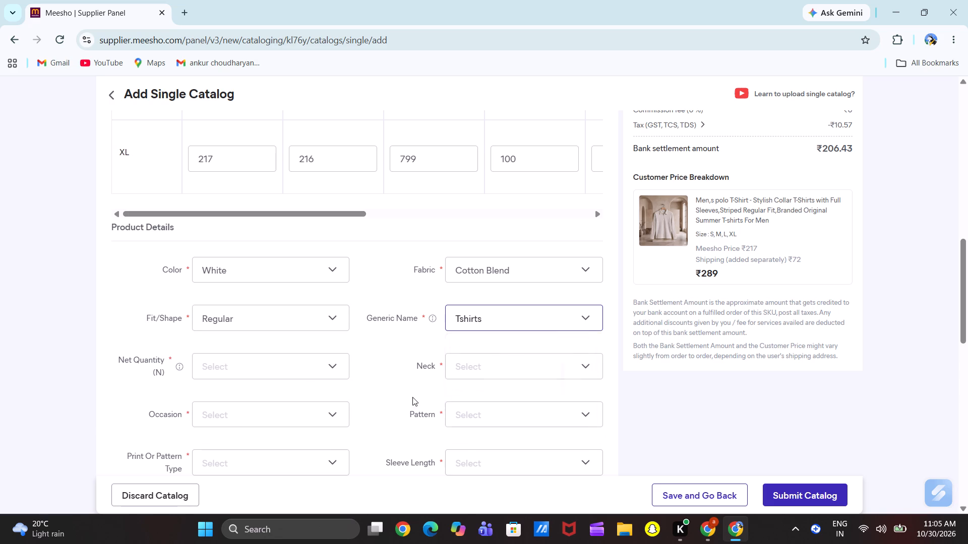
Set Product 3's net quantity to 1 and its neck style to Polo.
click(286, 359)
click(228, 425)
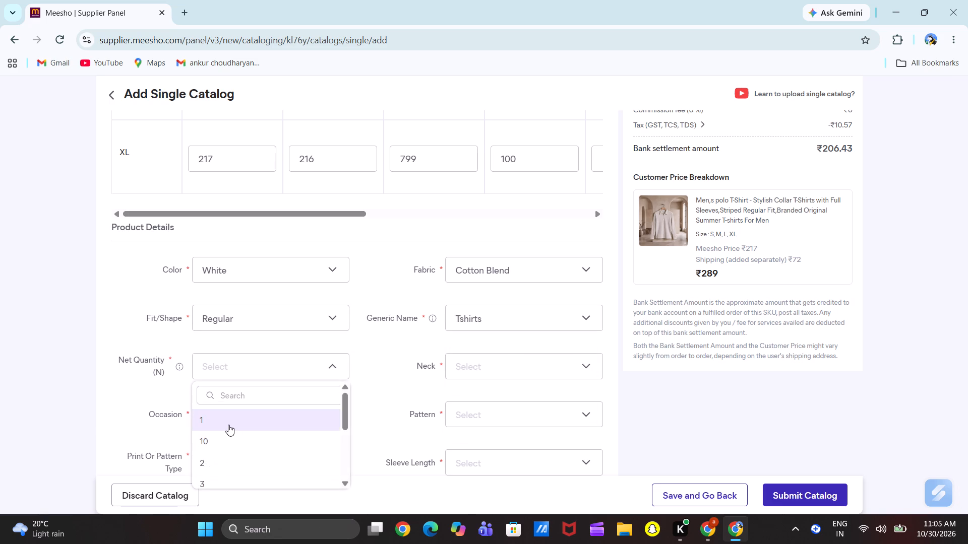
click(472, 369)
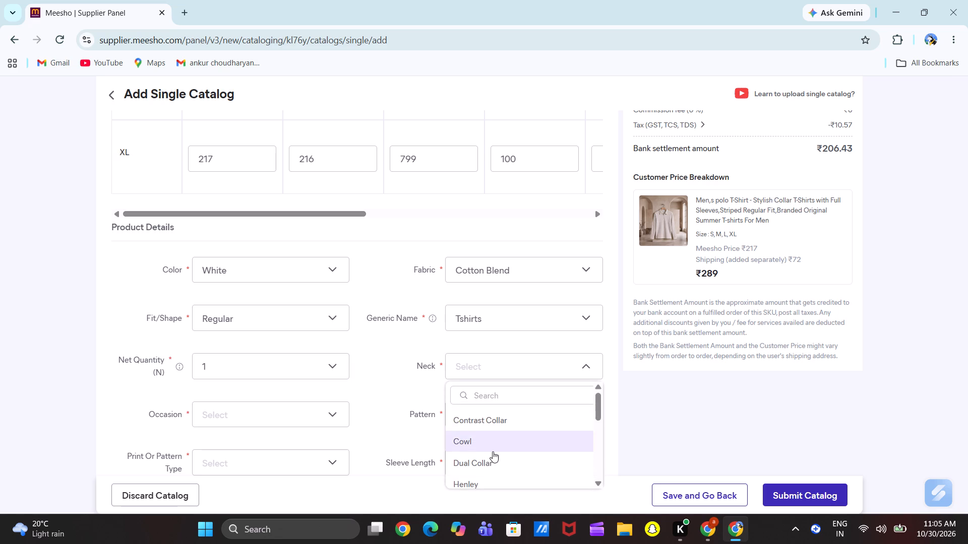
scroll(493, 451, down, 3)
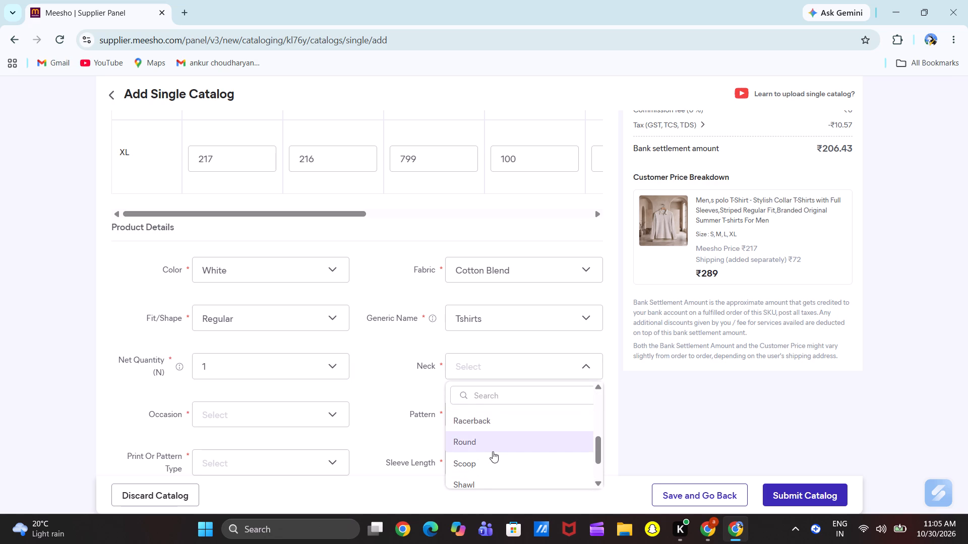
click(493, 451)
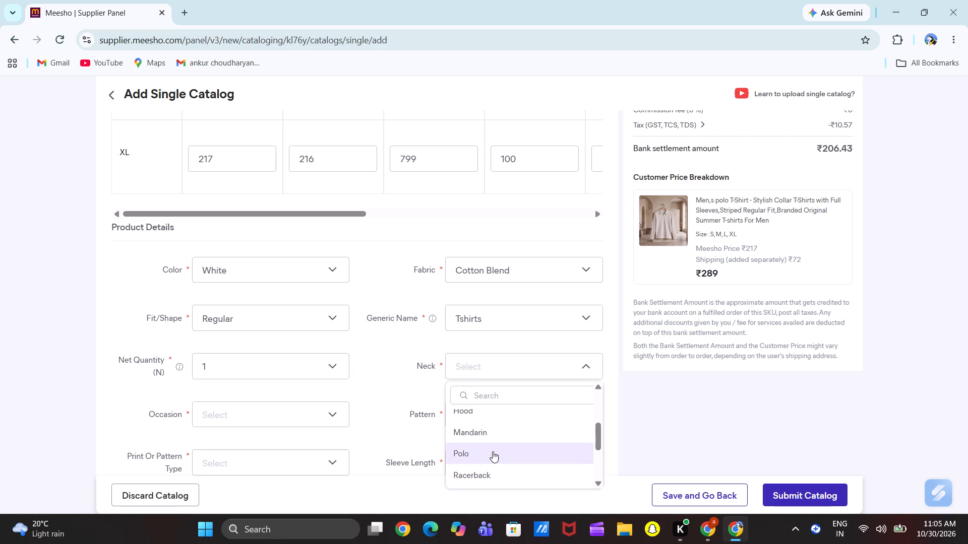
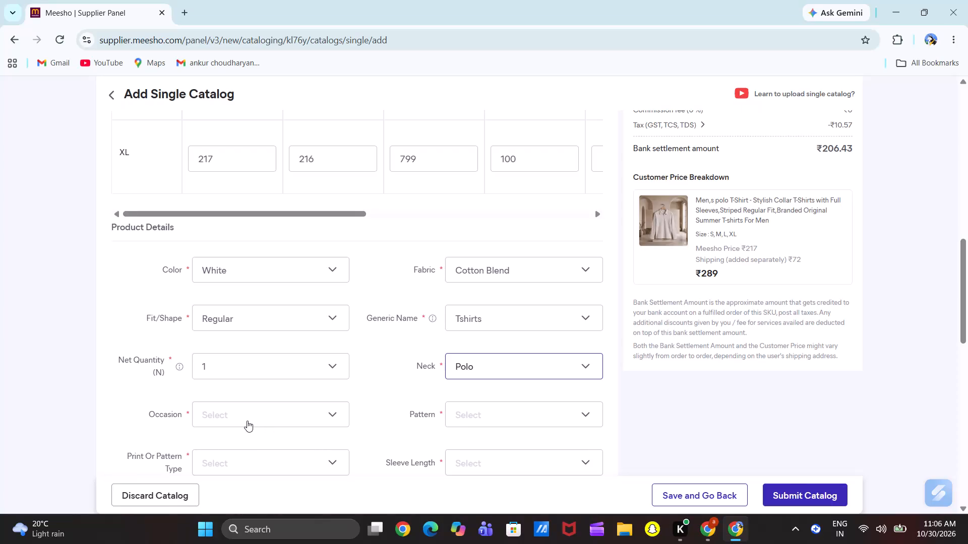
Set Product 3's occasion to Casual and its pattern to Solid.
click(247, 421)
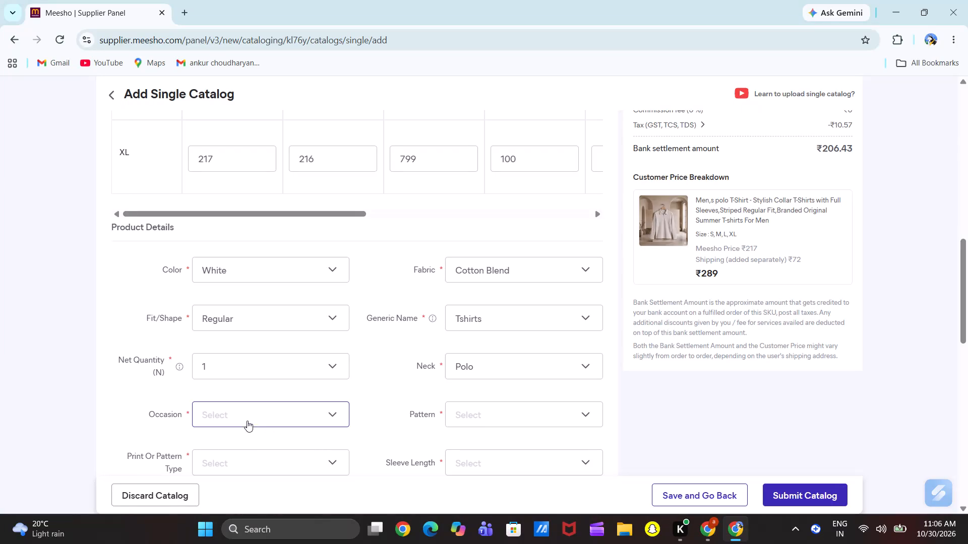
click(228, 465)
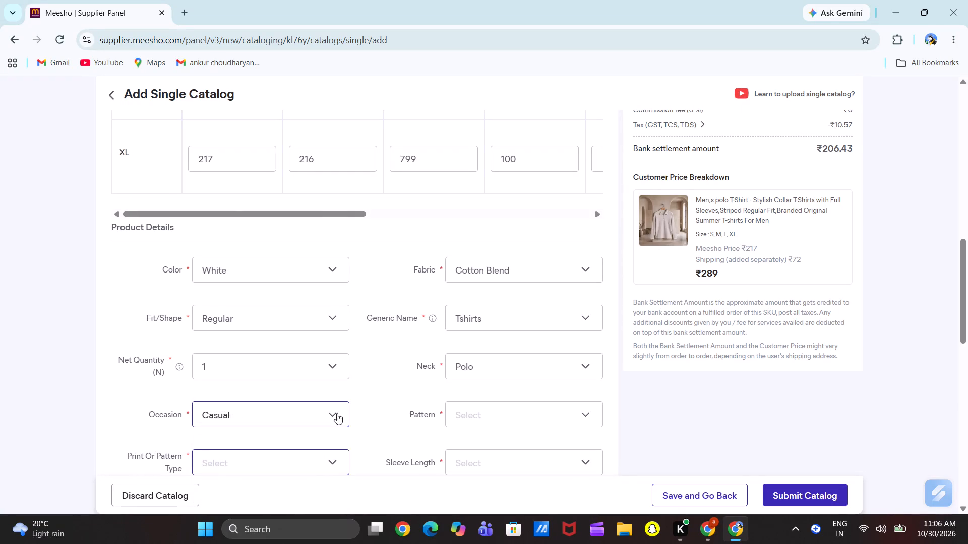
click(499, 410)
scroll(461, 462, down, 1)
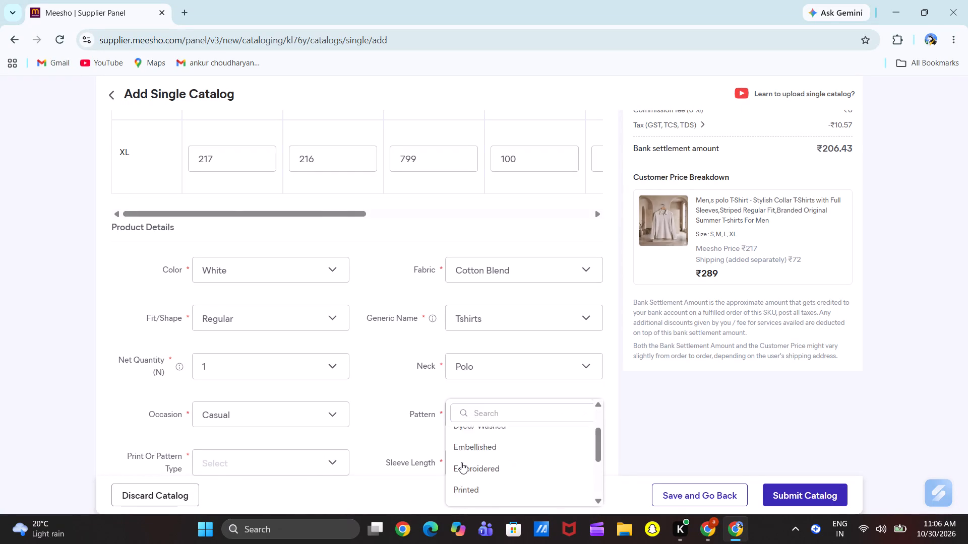
scroll(461, 462, down, 1)
click(469, 478)
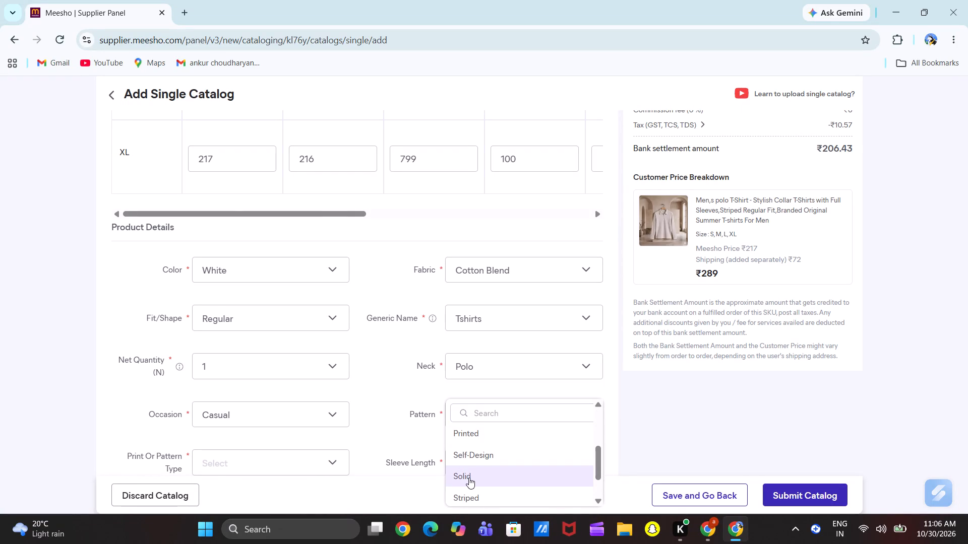
Set Product 3's print or pattern type to Solid and its sleeve length to Long Sleeves.
scroll(383, 414, down, 2)
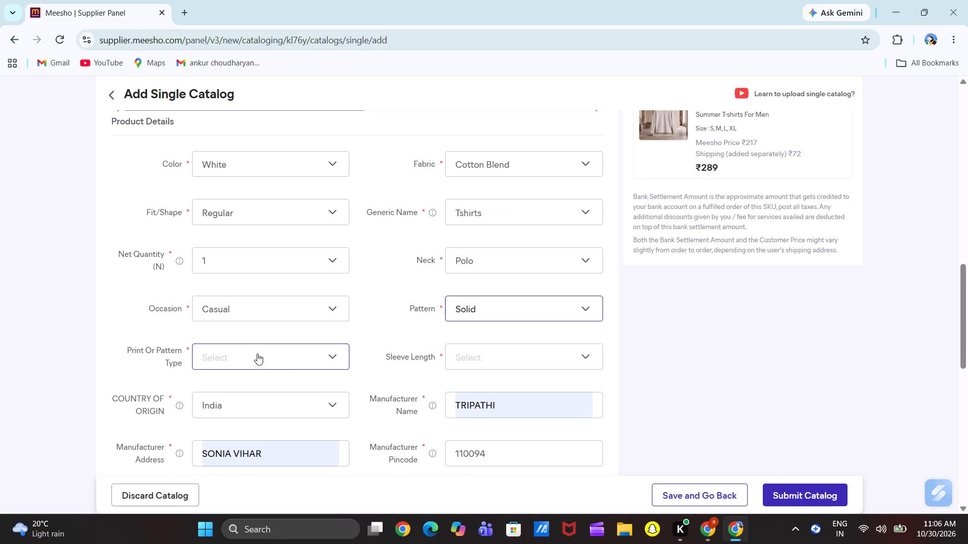
click(257, 354)
scroll(242, 431, down, 1)
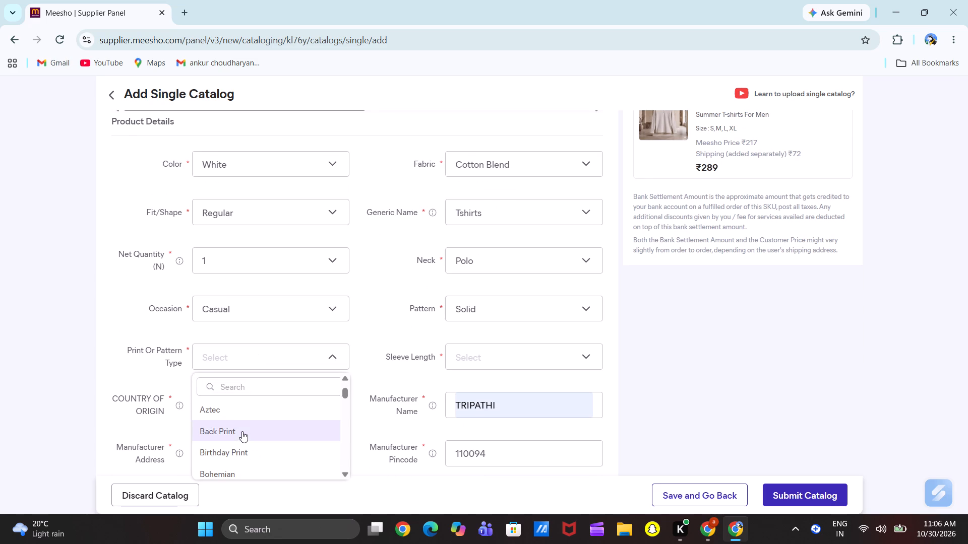
scroll(242, 431, down, 2)
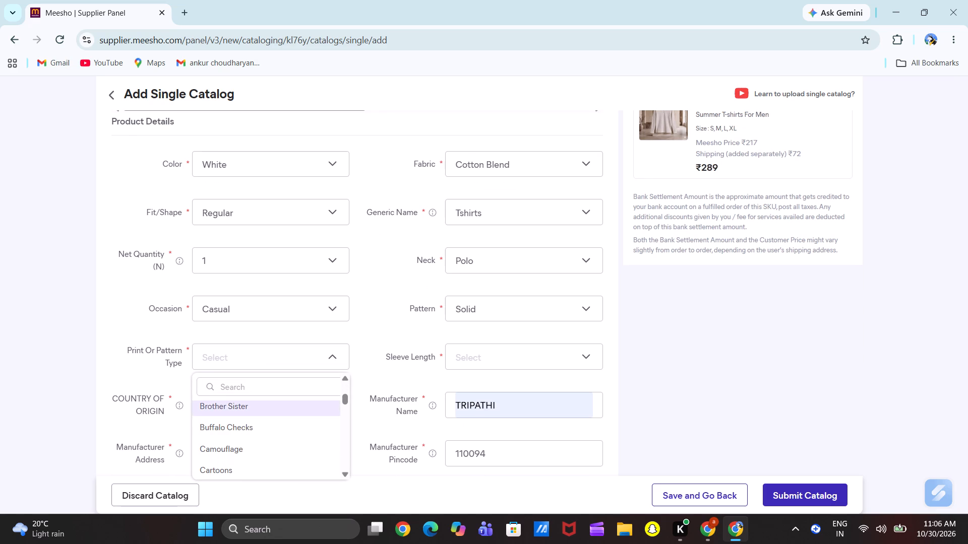
click(237, 385)
text(SO)
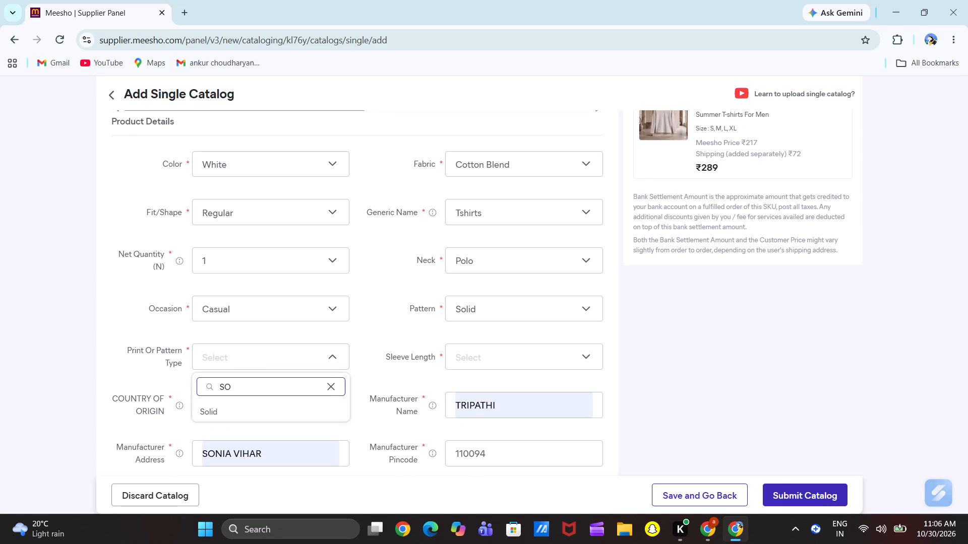
click(259, 413)
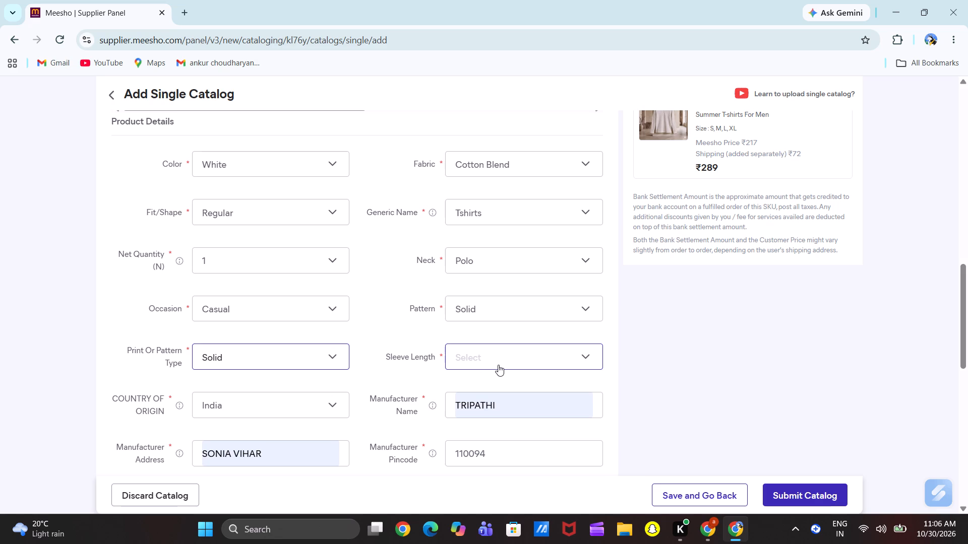
click(498, 365)
click(486, 413)
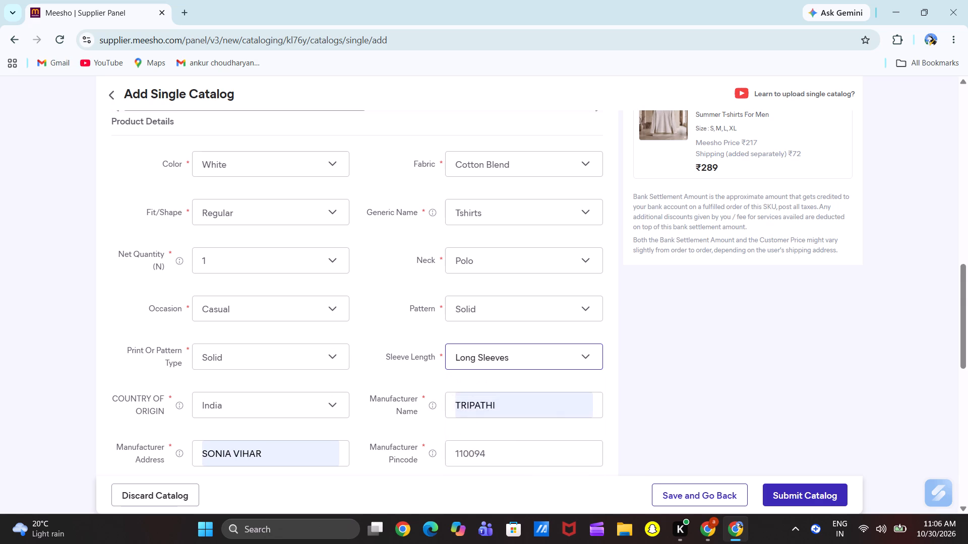
In Product 3's other attributes, set the length to Regular.
scroll(409, 395, down, 5)
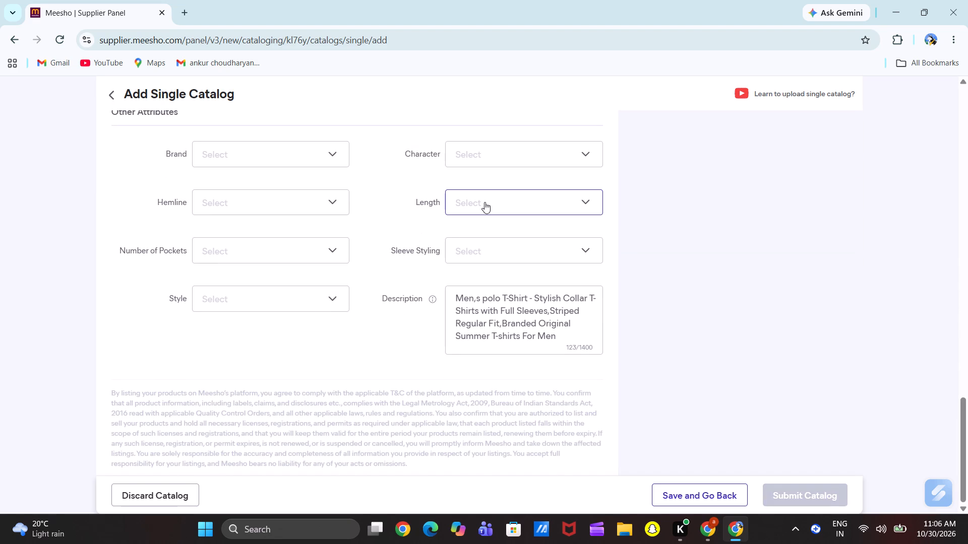
click(485, 202)
click(484, 296)
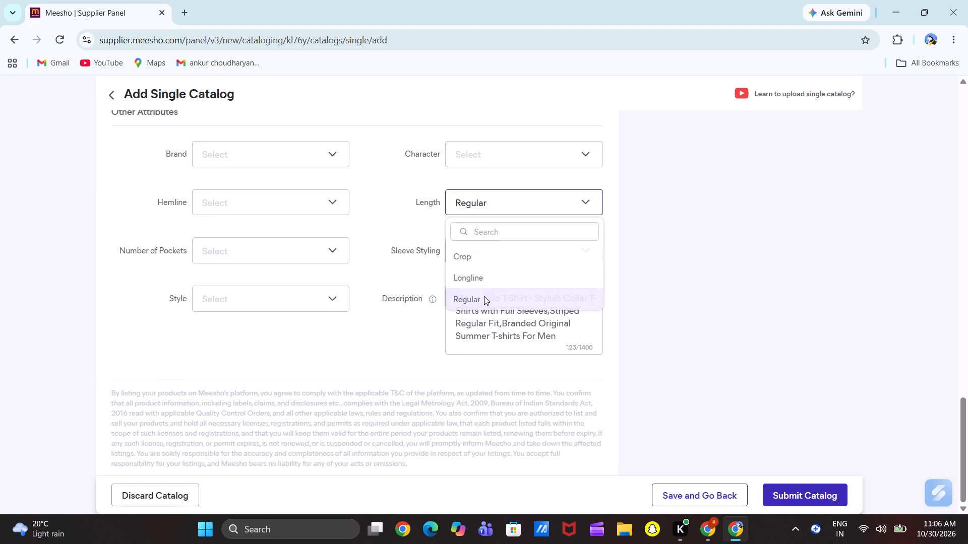
Set Product 3's style to Korean and its number of pockets to No Pocket.
click(244, 295)
click(222, 367)
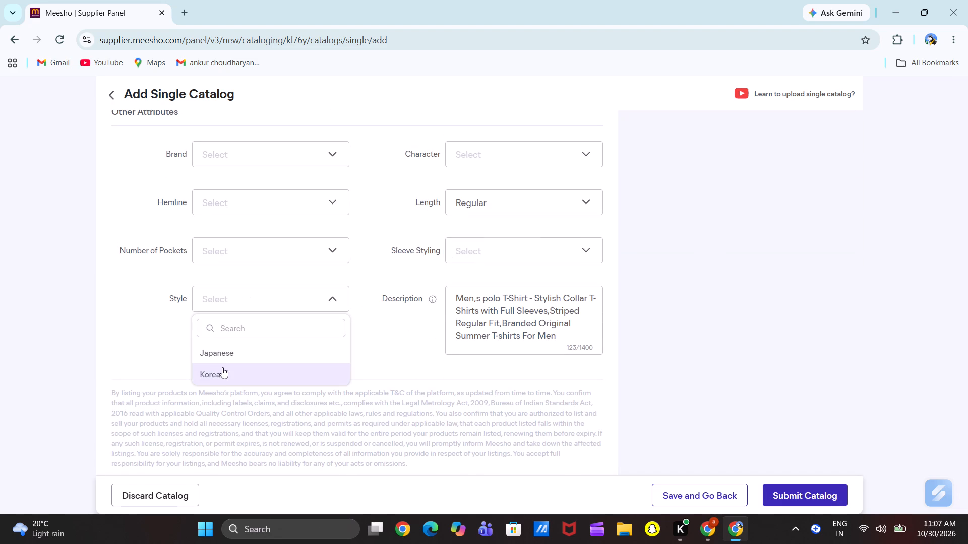
click(232, 244)
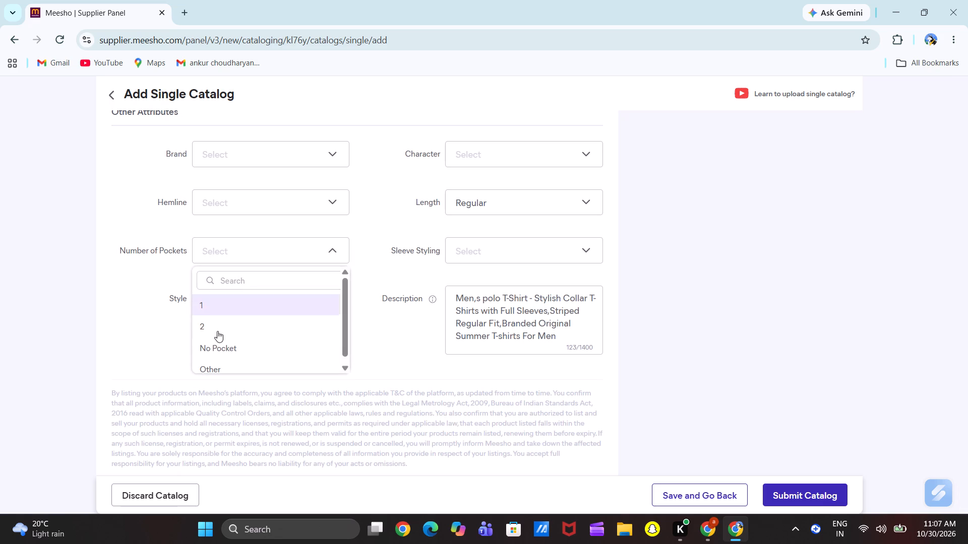
click(233, 338)
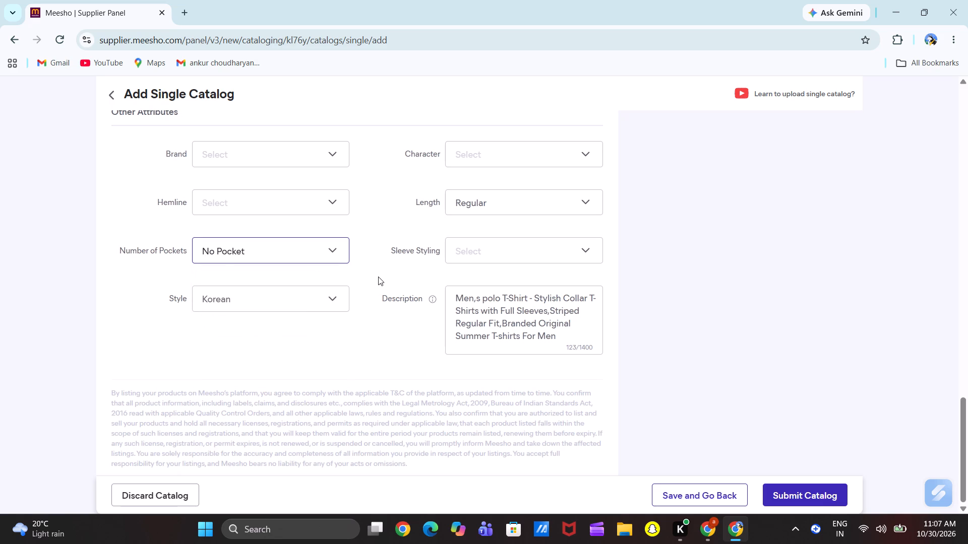
Switch to Product 4 and enter its style code/product ID as FULL=KARARA,;[CAMEL.
scroll(378, 277, up, 11)
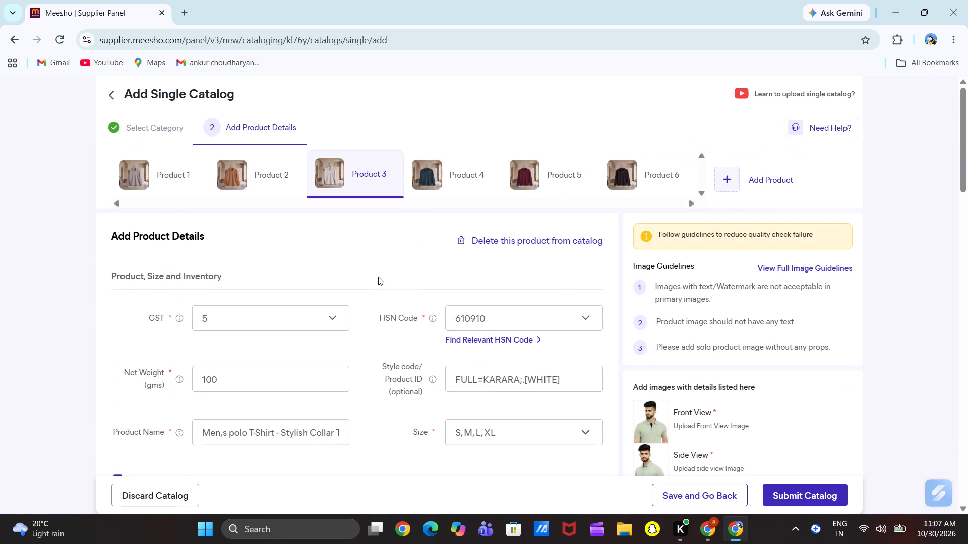
scroll(385, 308, down, 2)
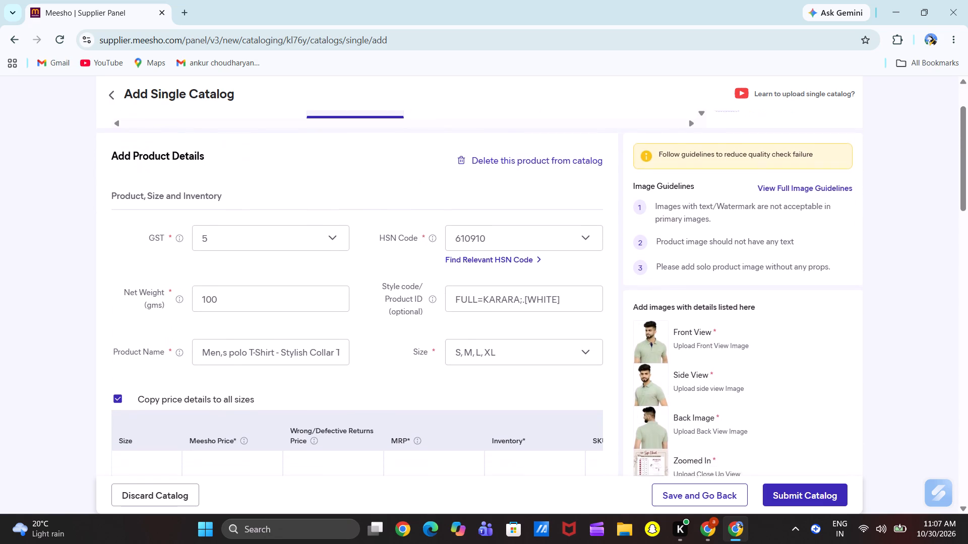
scroll(385, 308, down, 1)
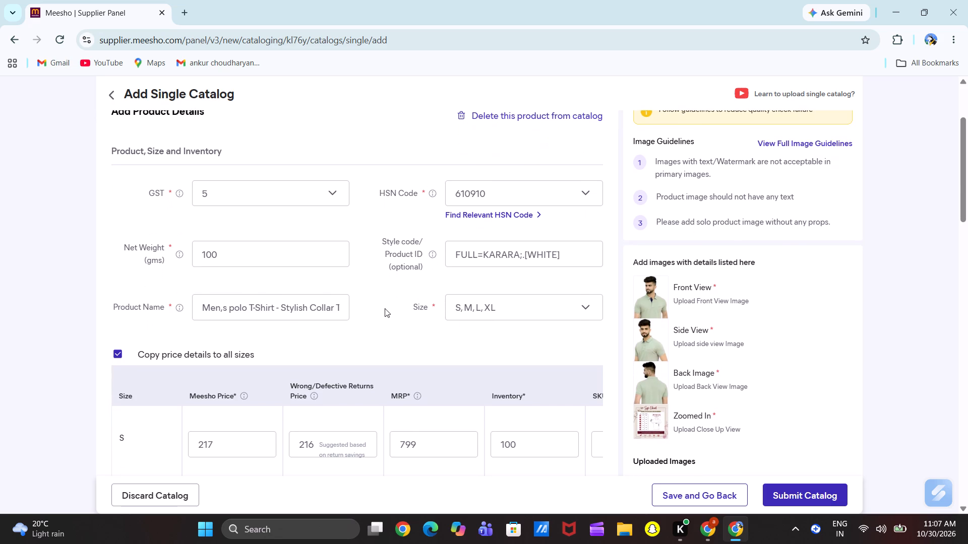
scroll(385, 308, up, 3)
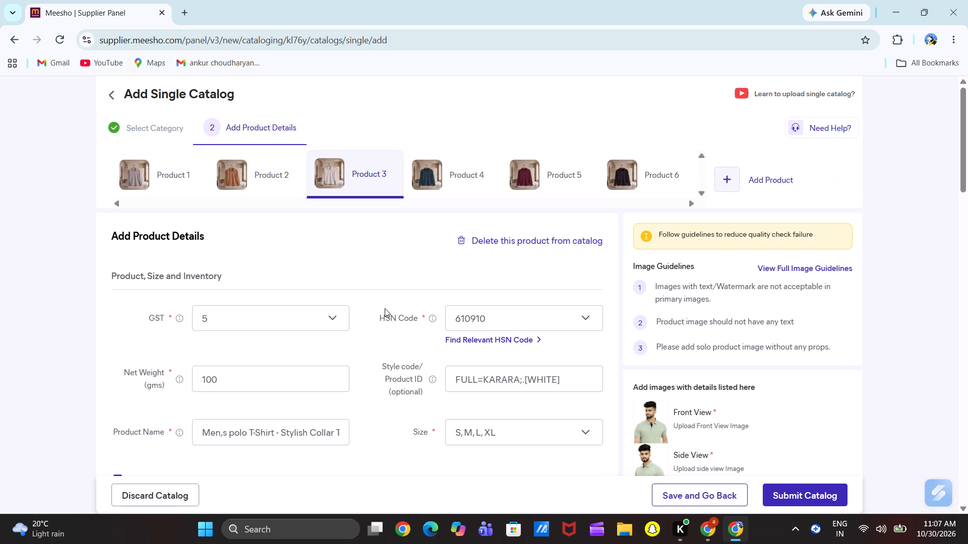
click(425, 169)
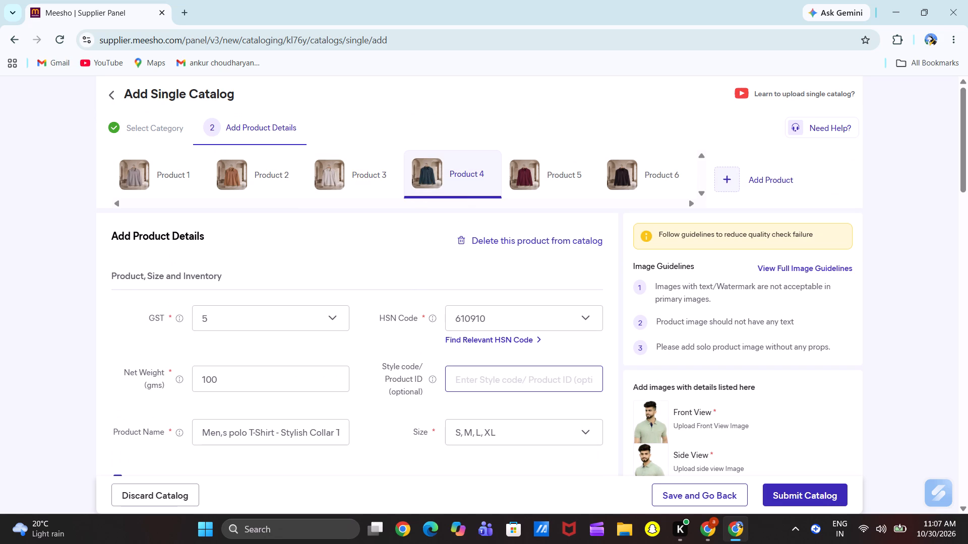
click(478, 387)
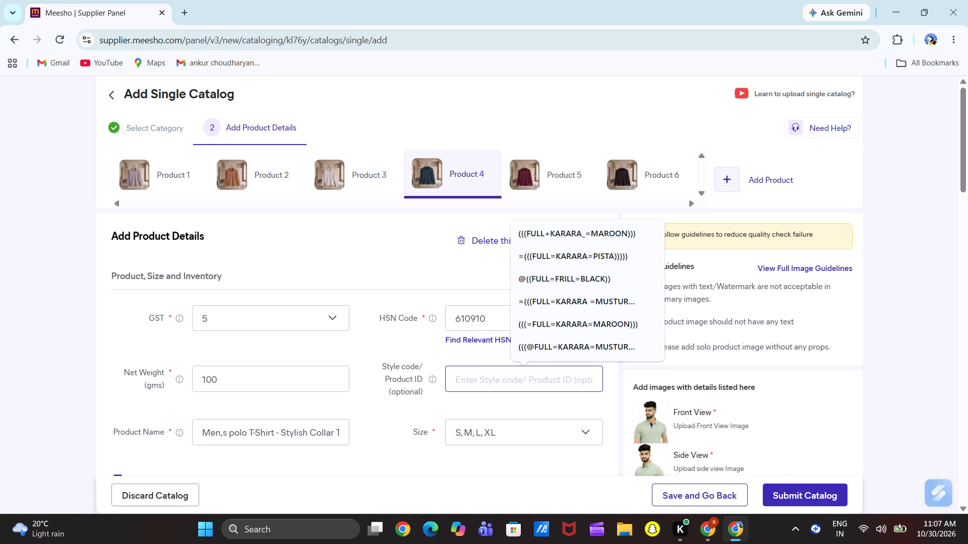
text(FULL)
key(equal)
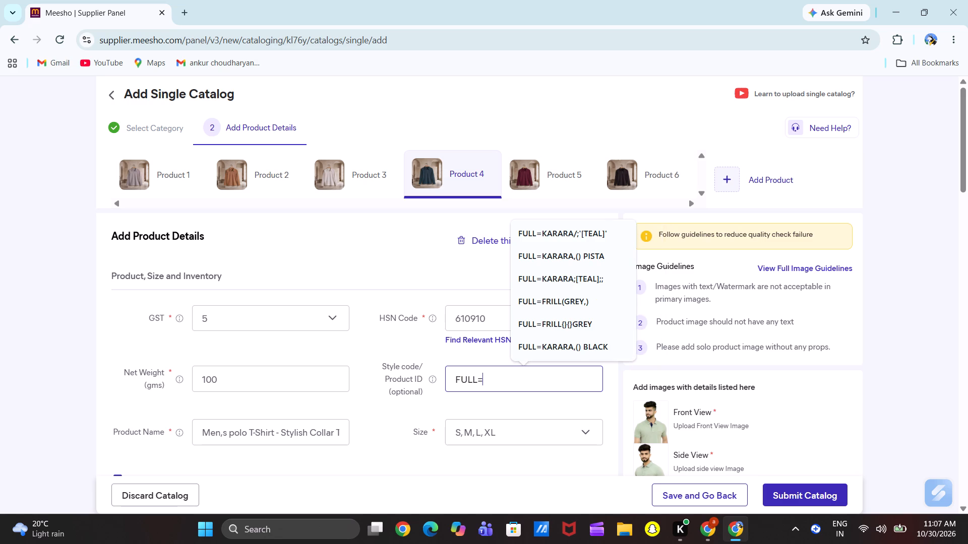
text(KARARA)
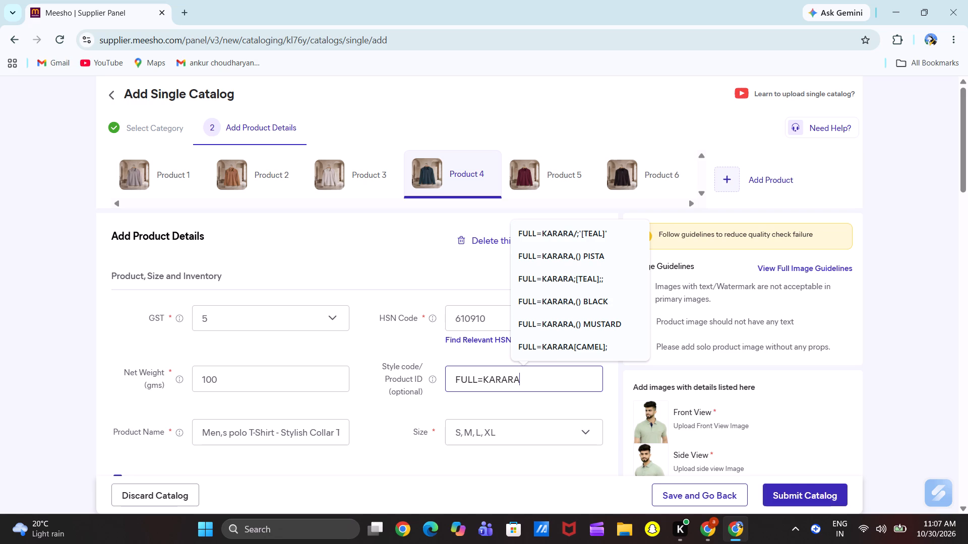
text(,;)
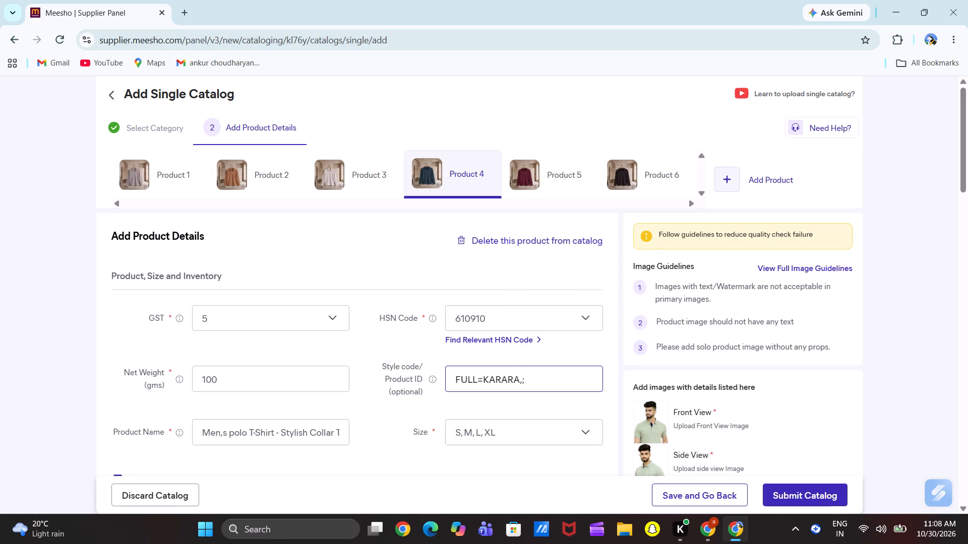
key(bracketleft)
text(CAMEL)
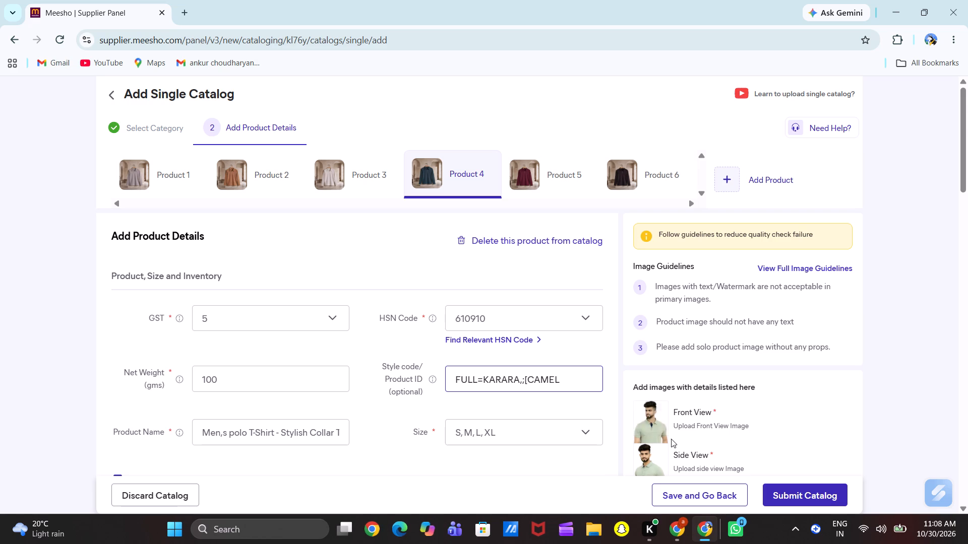
Check Product 4's image and correct the color in its style code so it reads FULL=KARARA,;[TEAL].
scroll(671, 439, left, 1)
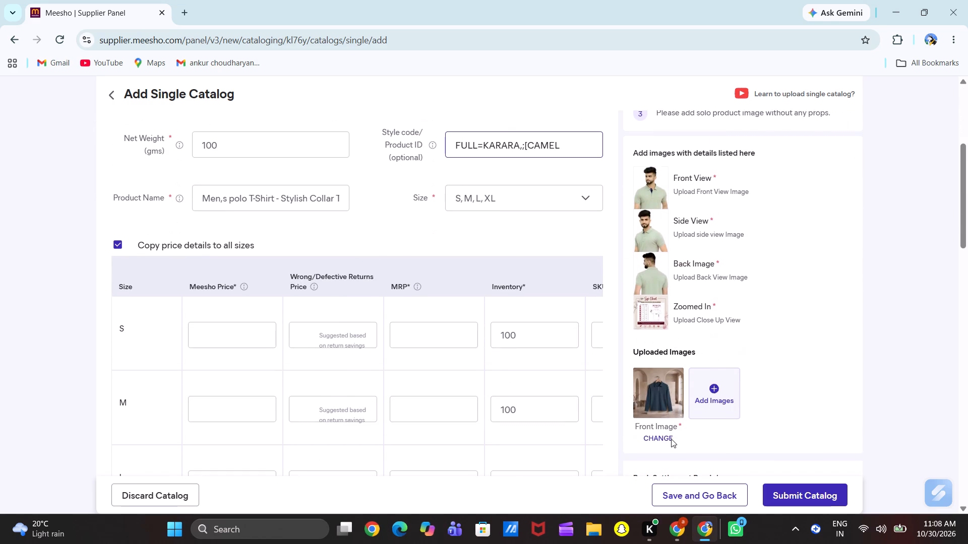
scroll(671, 439, left, 1)
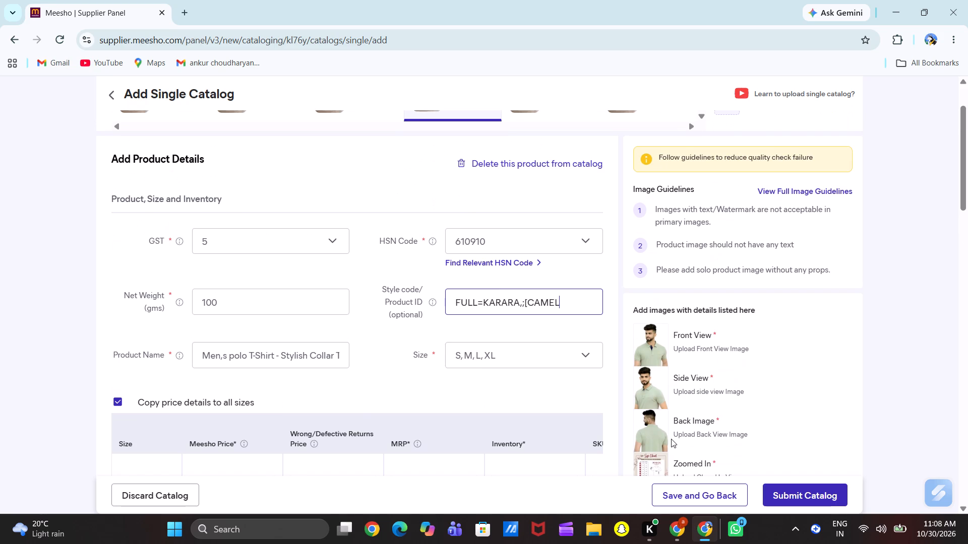
scroll(671, 439, up, 1)
key(BackSpace)
key(BackSpace)
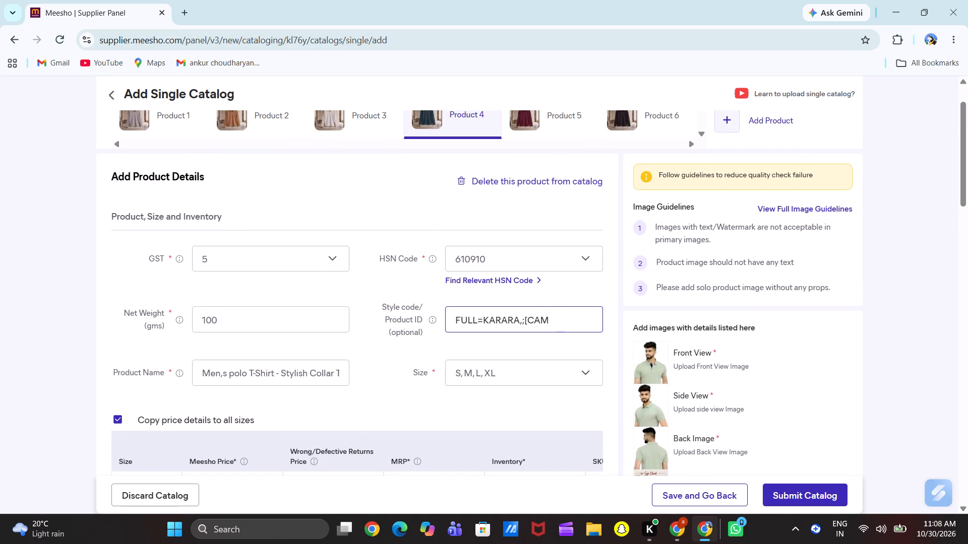
key(BackSpace)
key(BackSpace)
key(BackSpace)
text(TEAL)
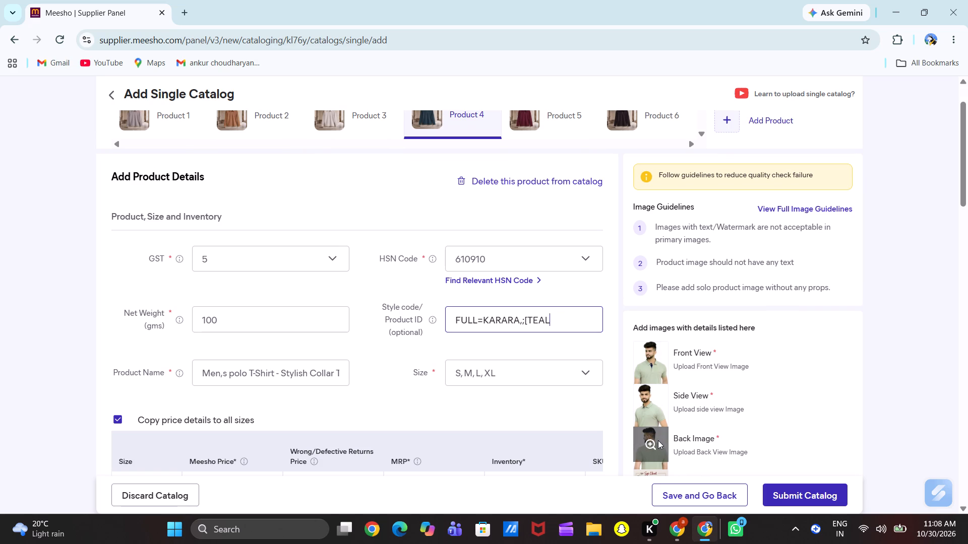
key(bracketright)
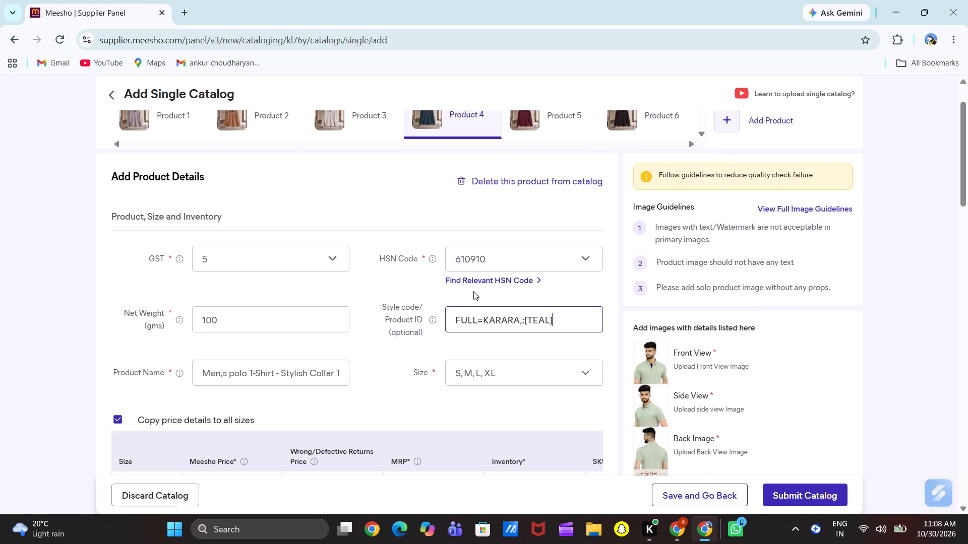
Check the price details entered for Product 3 as a reference for Product 4.
scroll(393, 295, down, 3)
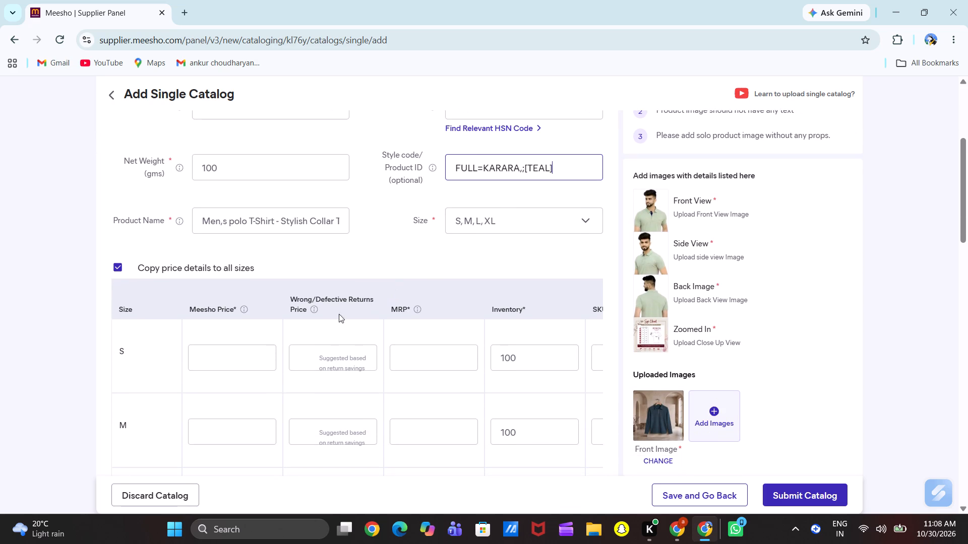
click(238, 343)
click(215, 354)
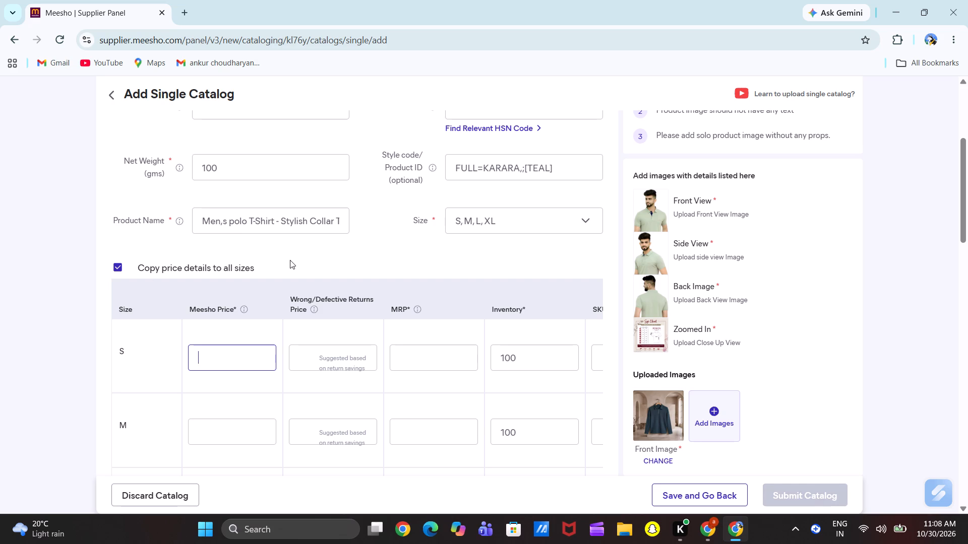
scroll(357, 189, up, 4)
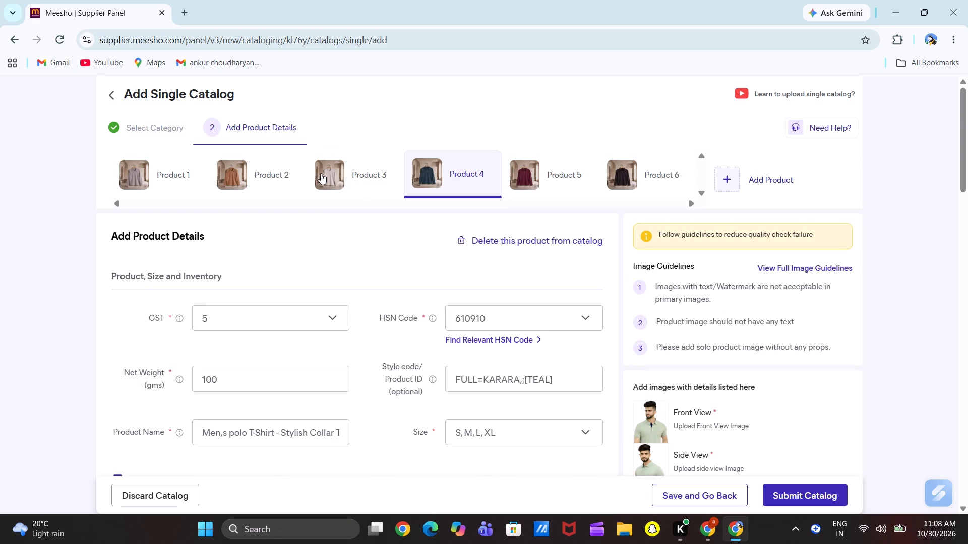
click(321, 173)
scroll(388, 324, down, 3)
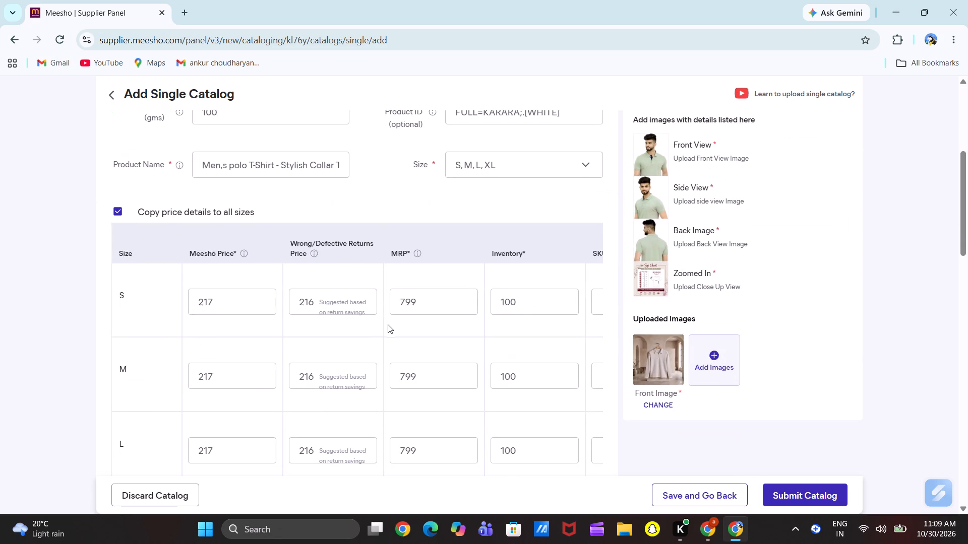
scroll(388, 324, up, 3)
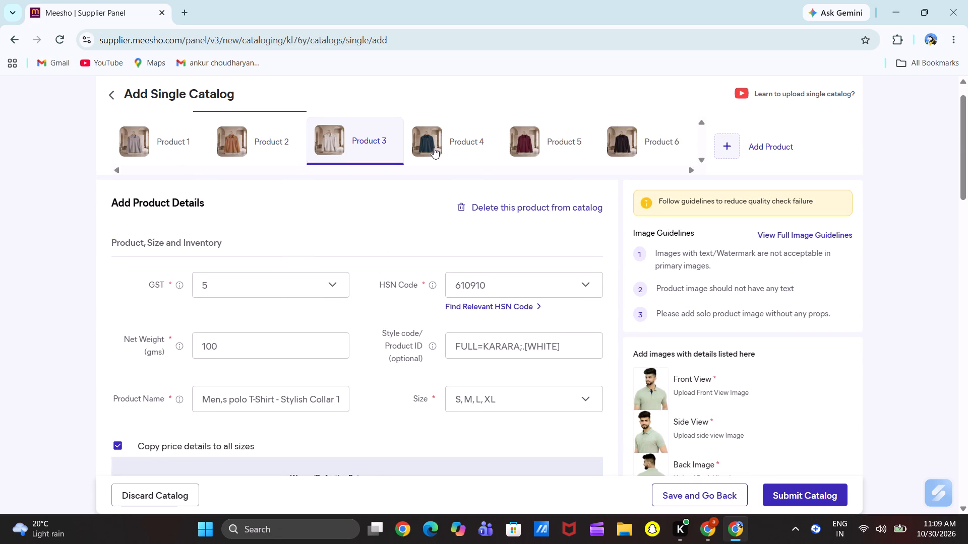
Return to Product 4 and set its Meesho price to 217 for all sizes.
click(434, 148)
scroll(409, 217, down, 4)
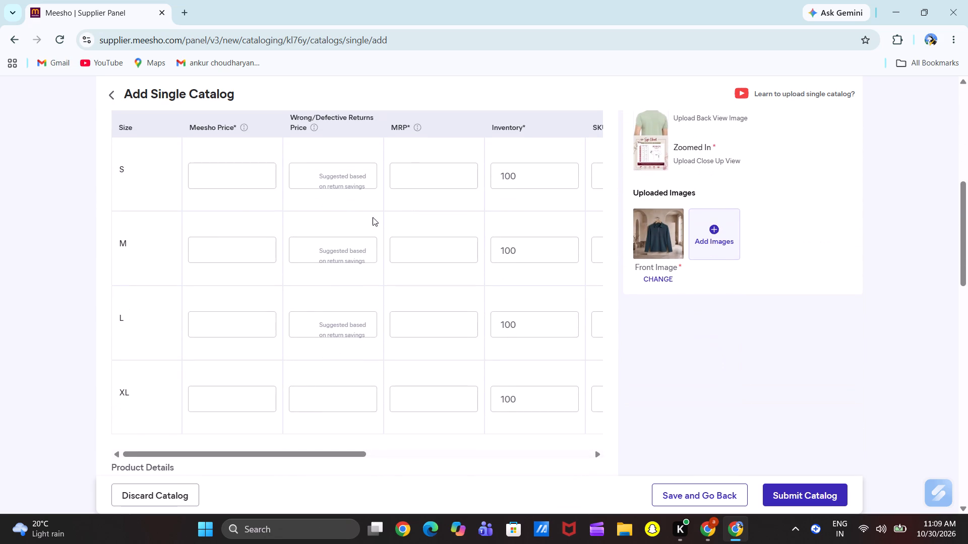
click(205, 174)
key(2)
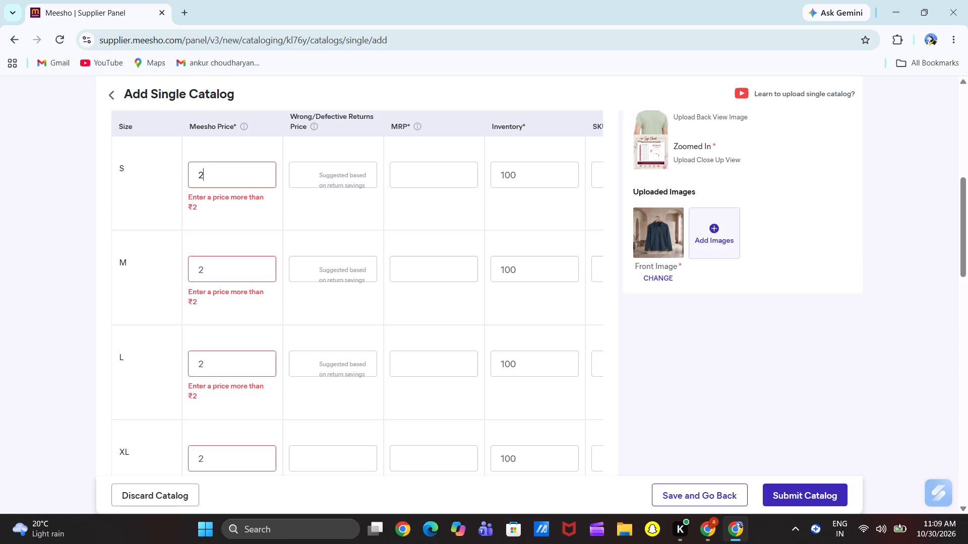
text(17)
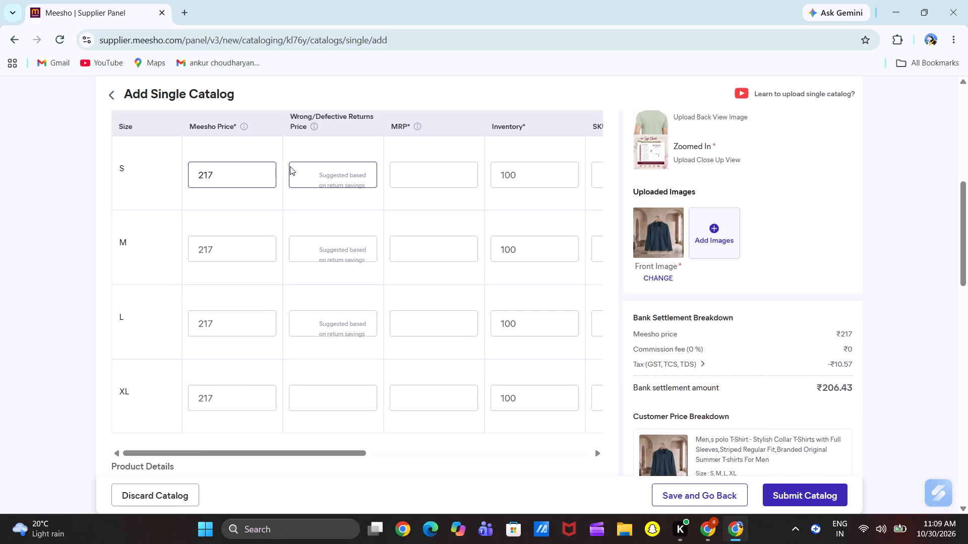
Set Product 4's wrong/defective returns price to 216 and its MRP to 799.
click(310, 171)
click(314, 171)
key(BackSpace)
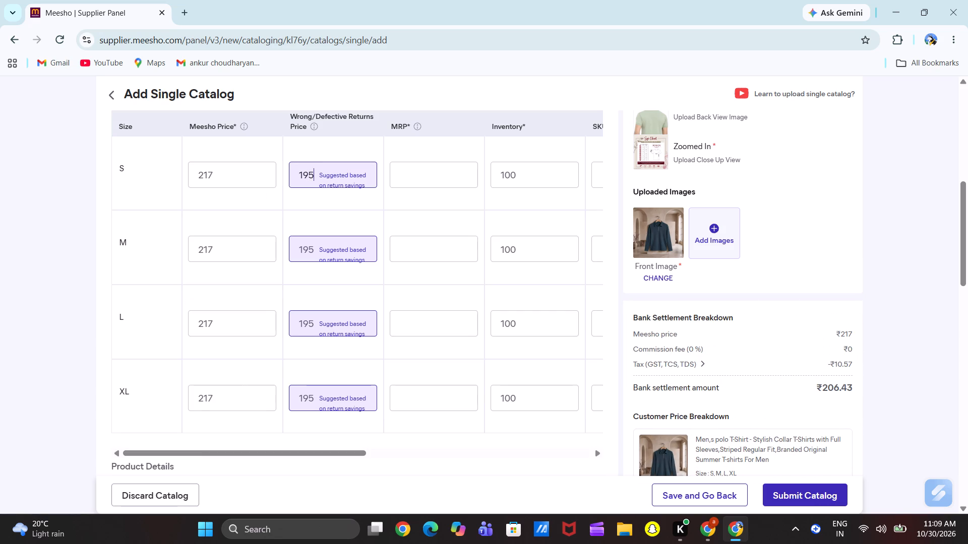
key(BackSpace)
key(BackSpace)
text(21)
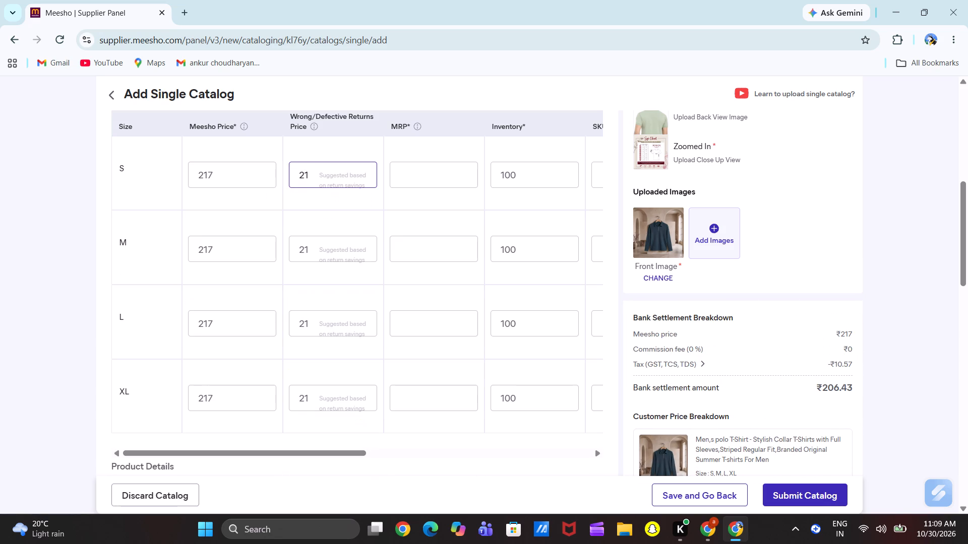
key(6)
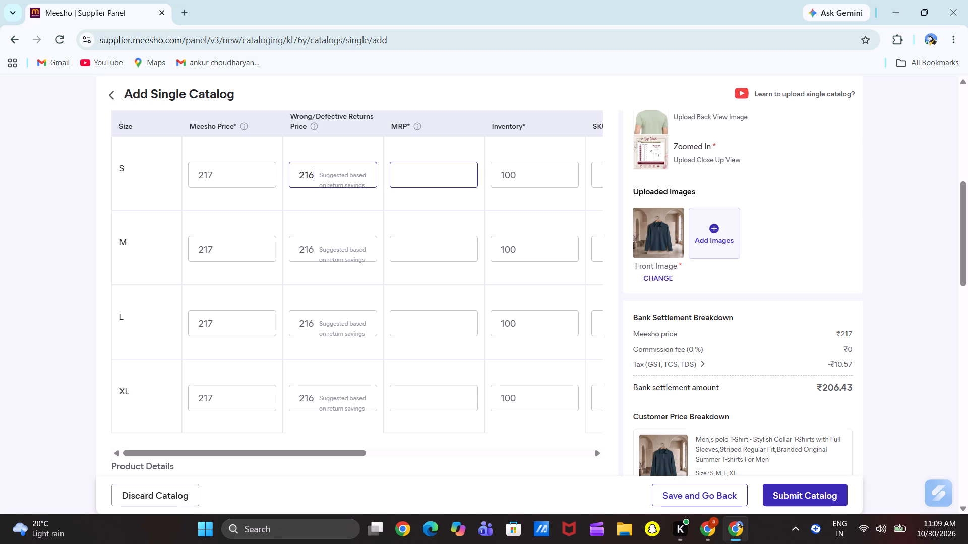
click(428, 171)
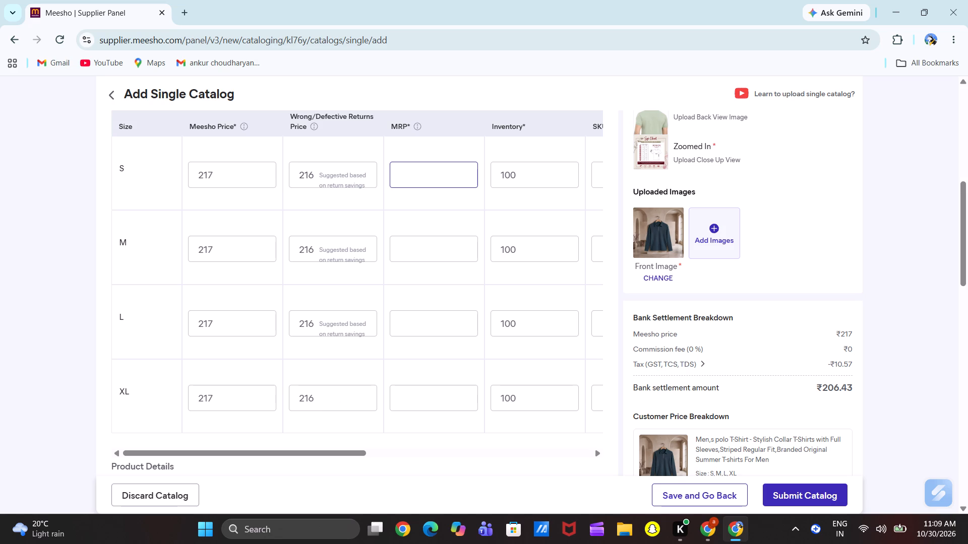
text(799)
Set Product 4's shoulder size to 14.5 inches for size S and 15.5 inches for size M.
scroll(419, 203, left, 1)
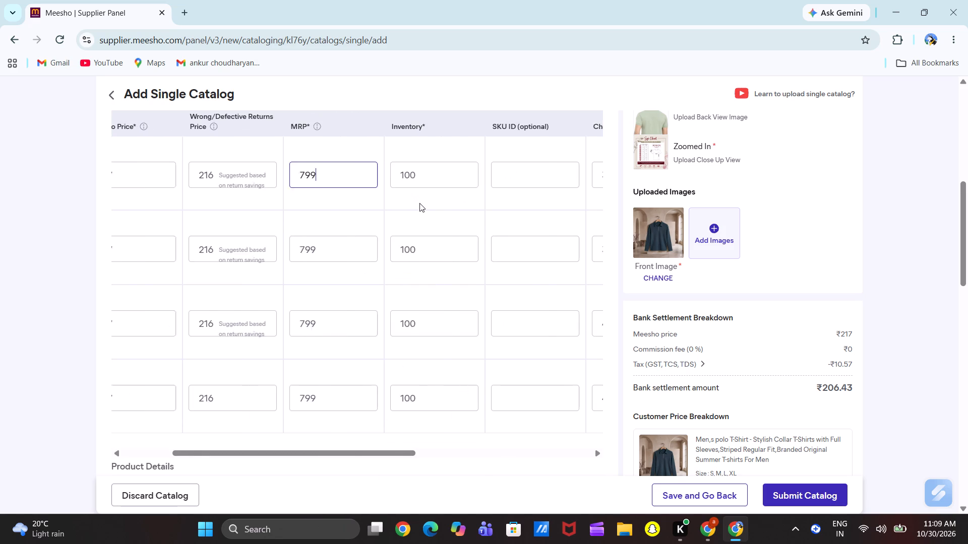
scroll(419, 203, left, 1)
scroll(491, 183, left, 4)
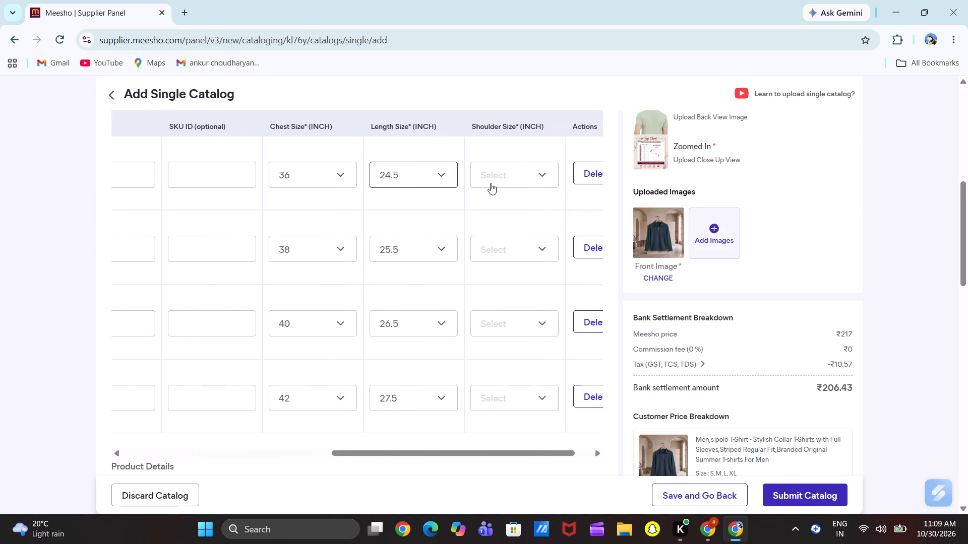
click(476, 172)
scroll(477, 280, down, 1)
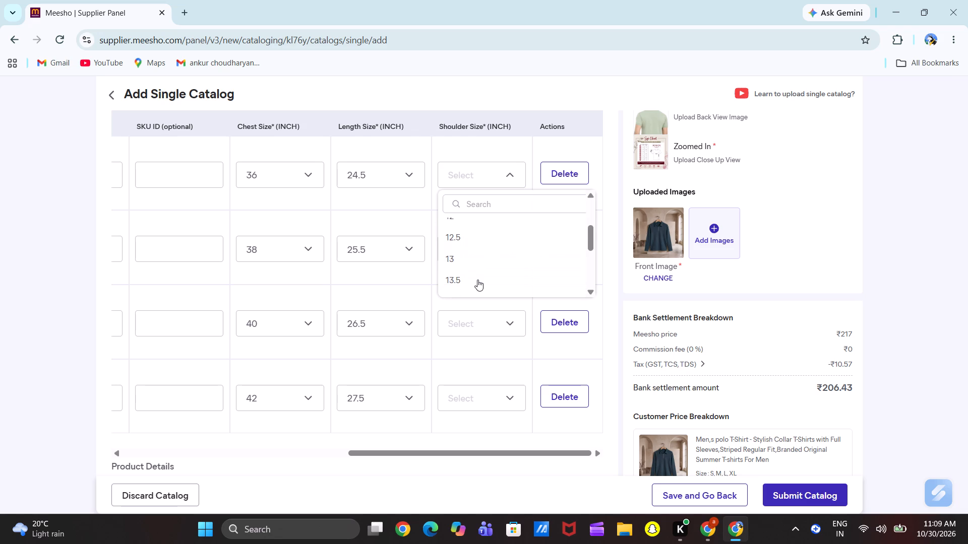
scroll(477, 280, down, 2)
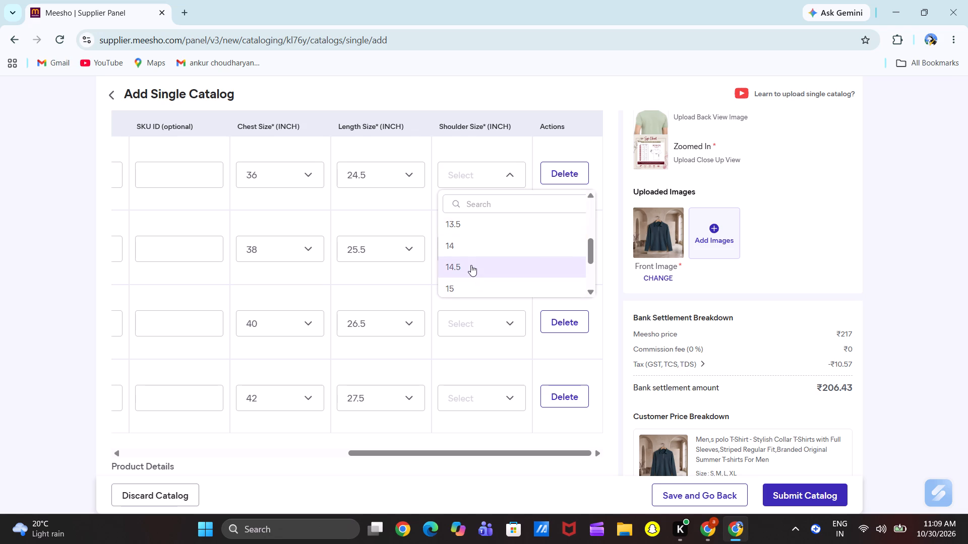
click(471, 265)
click(453, 253)
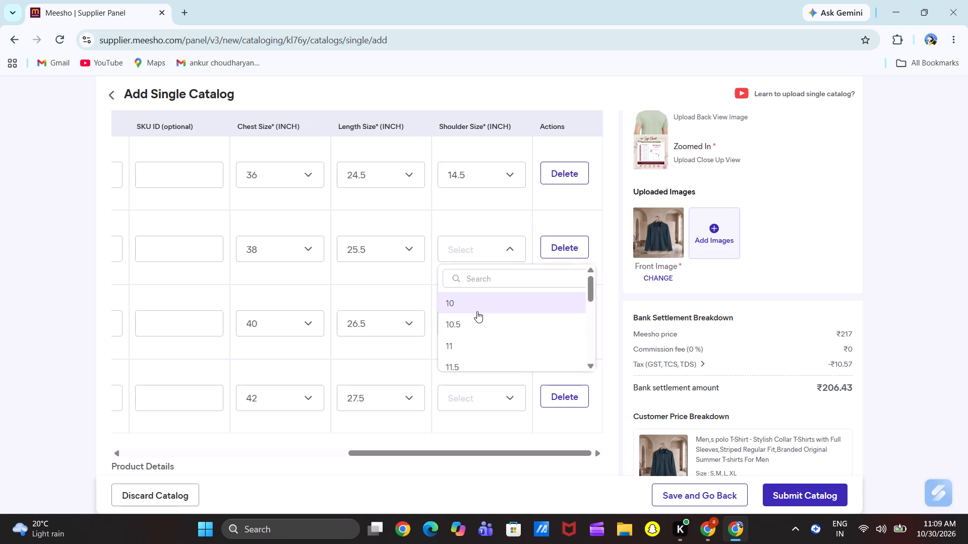
scroll(477, 311, down, 3)
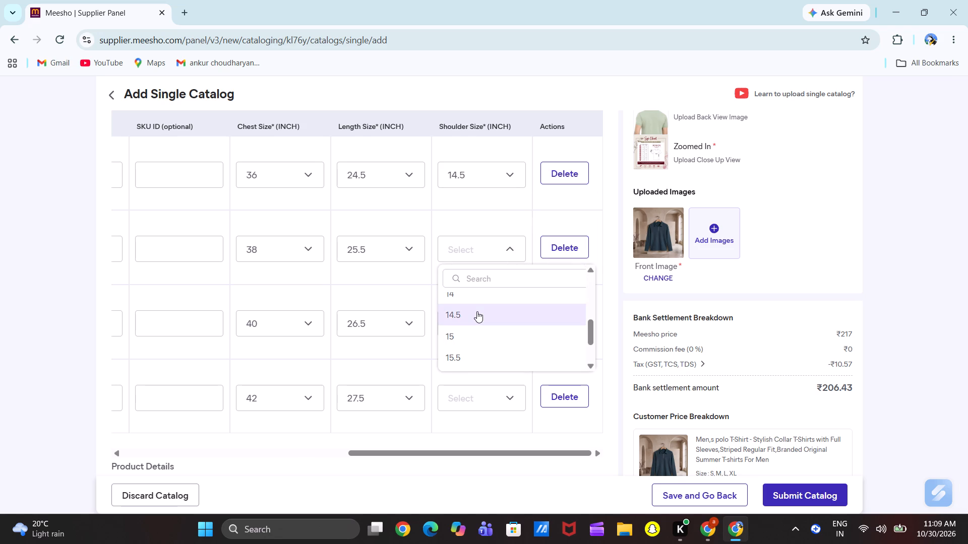
scroll(477, 311, down, 1)
click(467, 323)
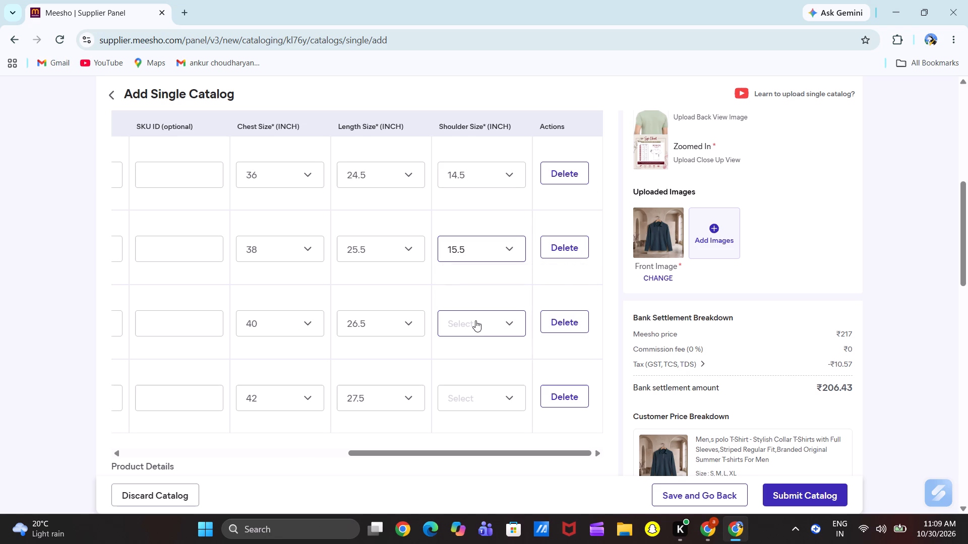
Set Product 4's shoulder size to 16.5 inches for size L and 17.5 inches for size XL.
click(475, 320)
scroll(480, 381, down, 3)
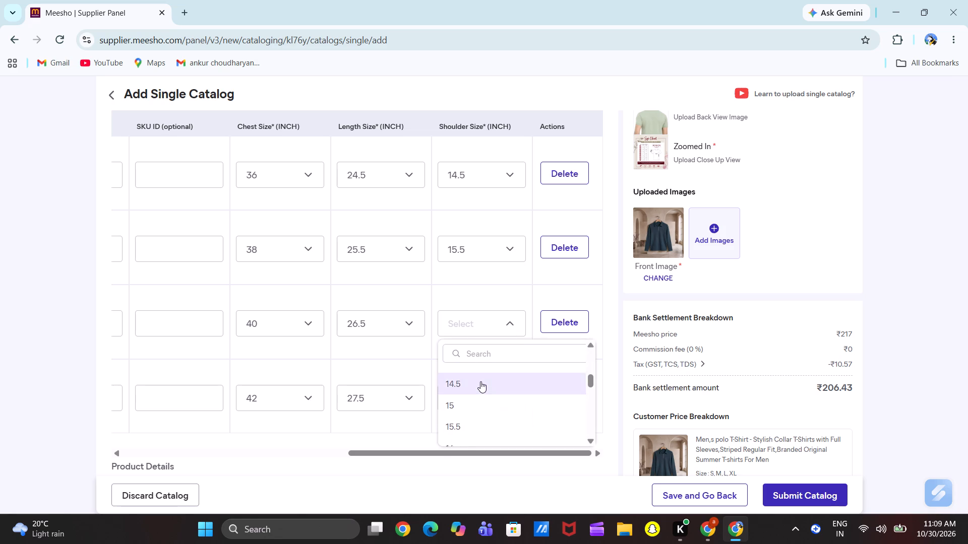
scroll(480, 381, down, 2)
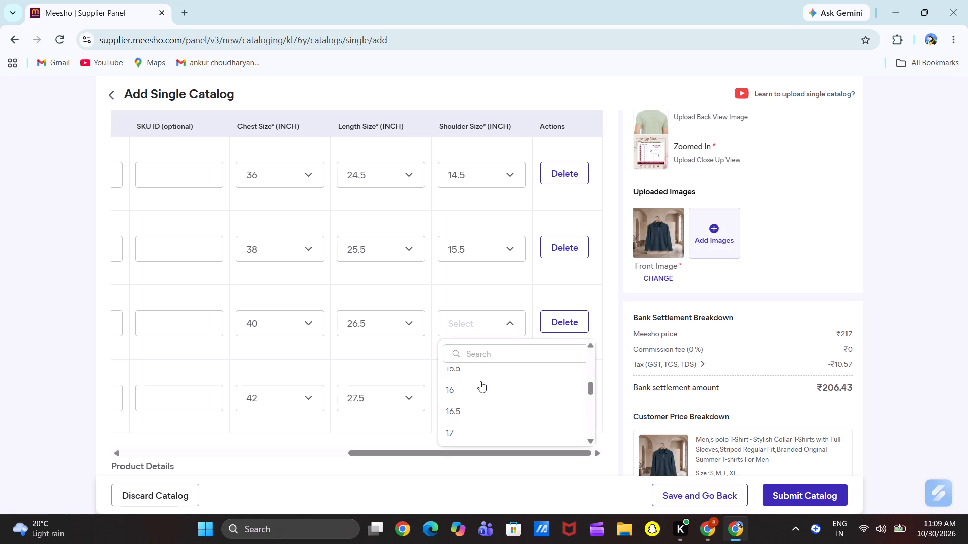
scroll(480, 381, down, 1)
click(480, 381)
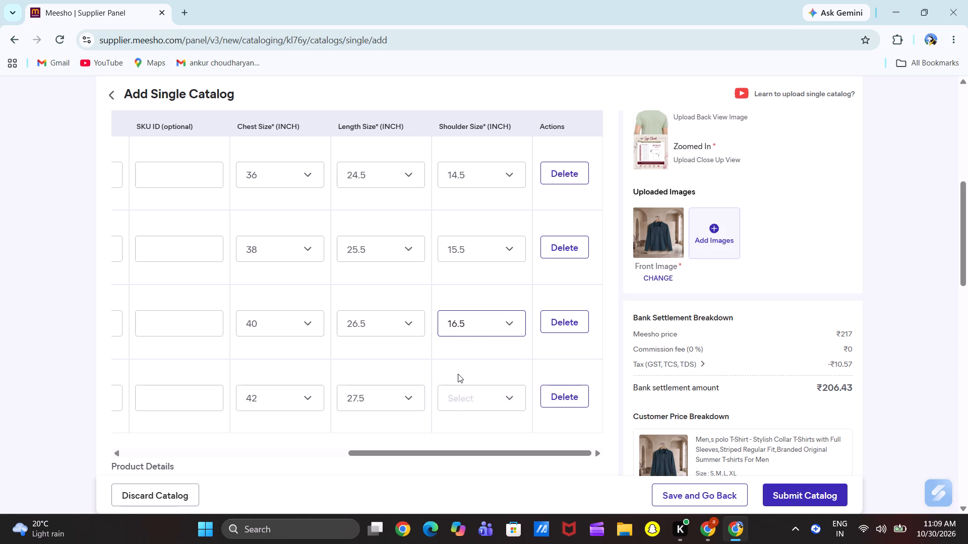
scroll(458, 374, down, 1)
click(460, 324)
scroll(488, 405, down, 1)
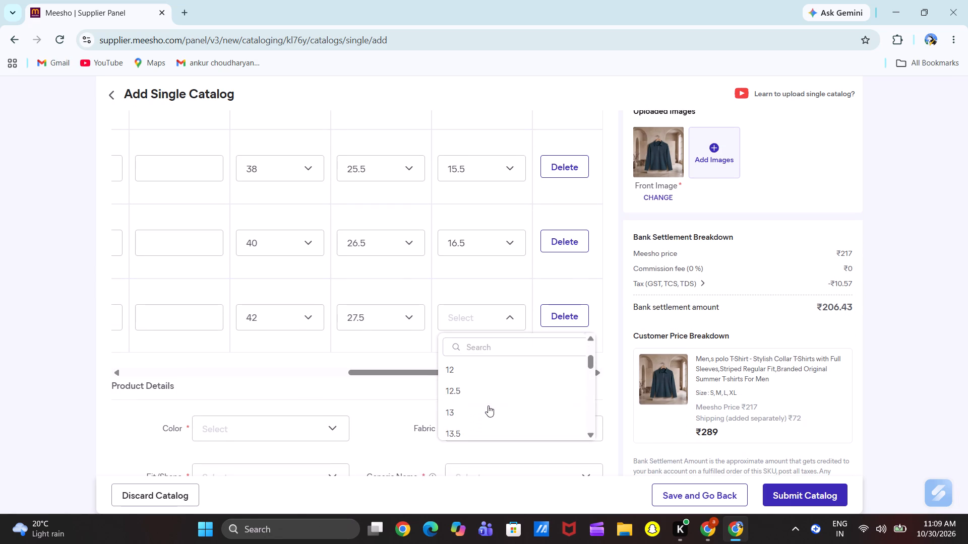
scroll(488, 405, down, 3)
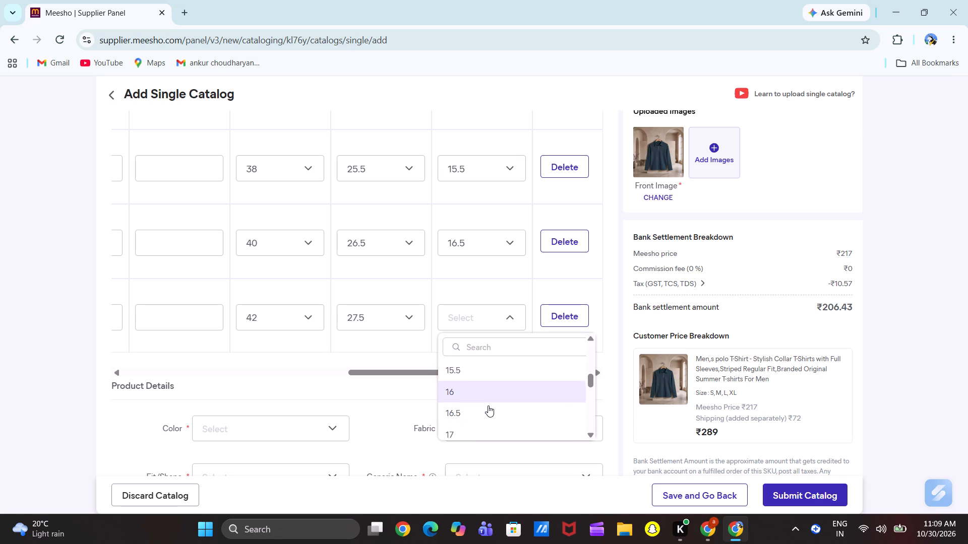
scroll(488, 405, down, 2)
click(488, 405)
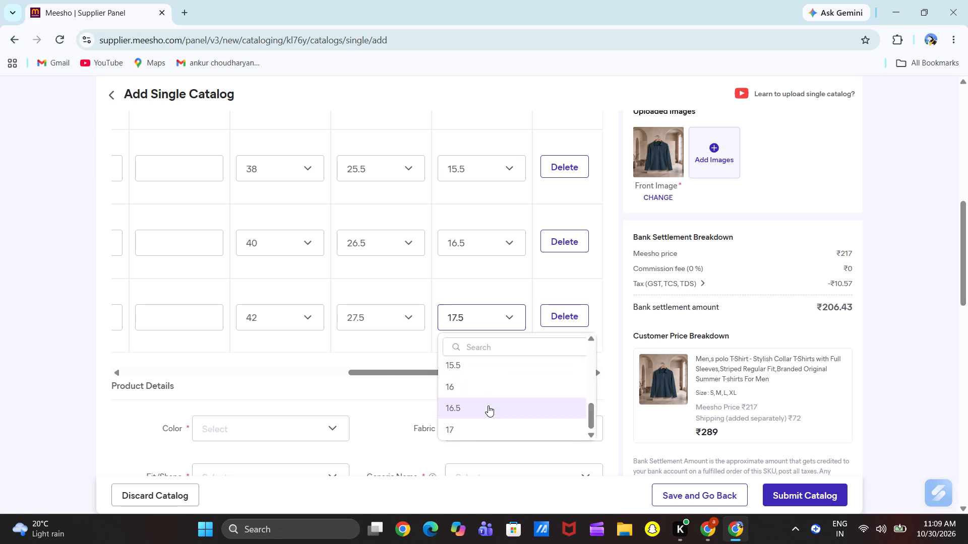
In Product 4's product details, set the color to Teal and the fabric to Cotton Blend.
scroll(383, 361, down, 2)
click(248, 262)
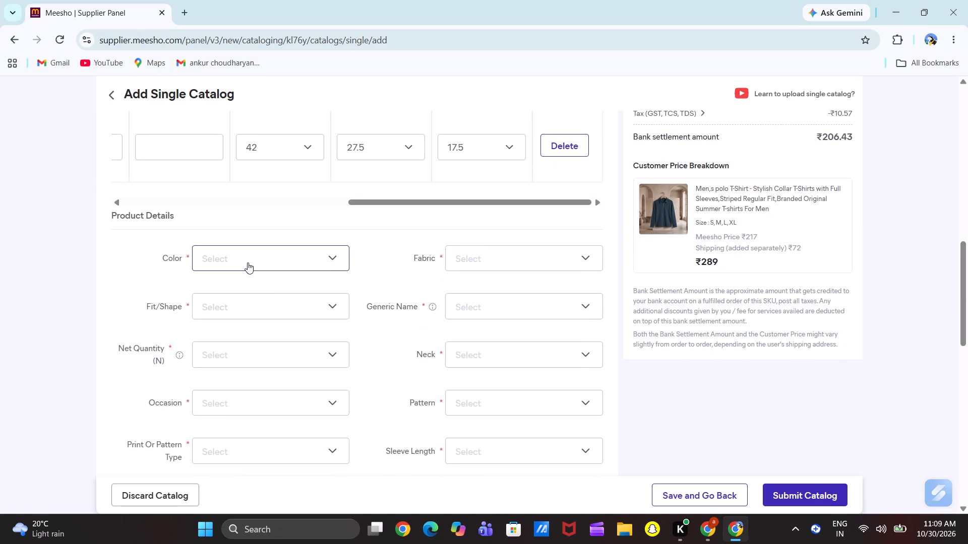
click(262, 283)
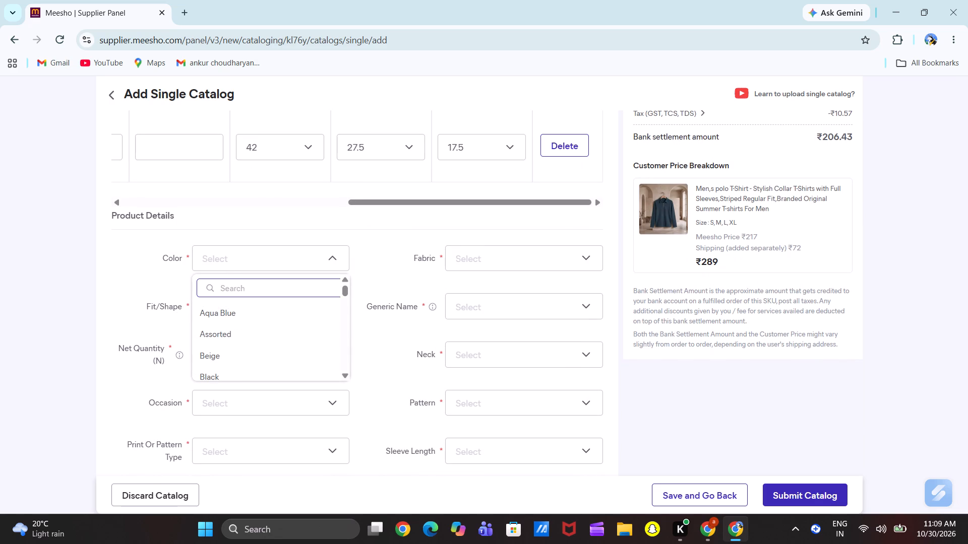
key(t)
key(e)
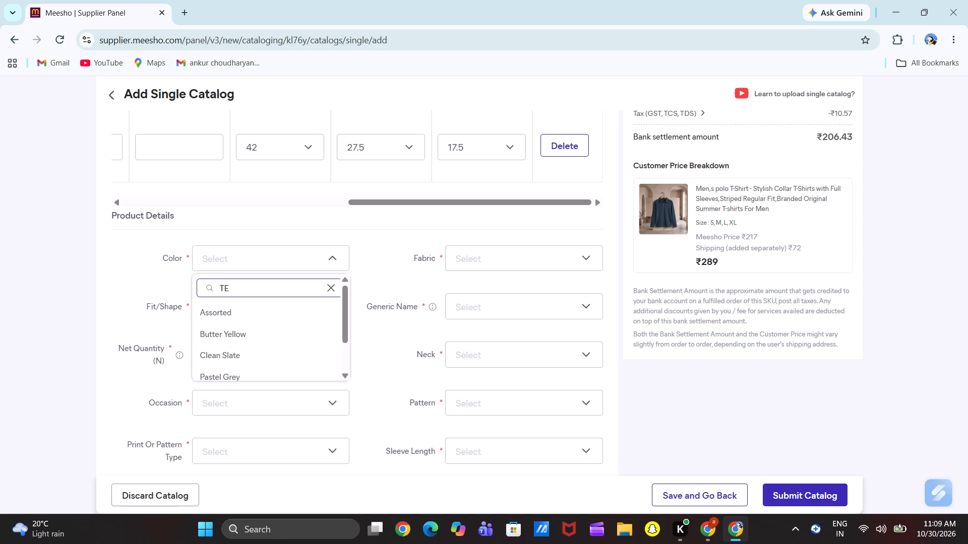
key(a)
click(242, 308)
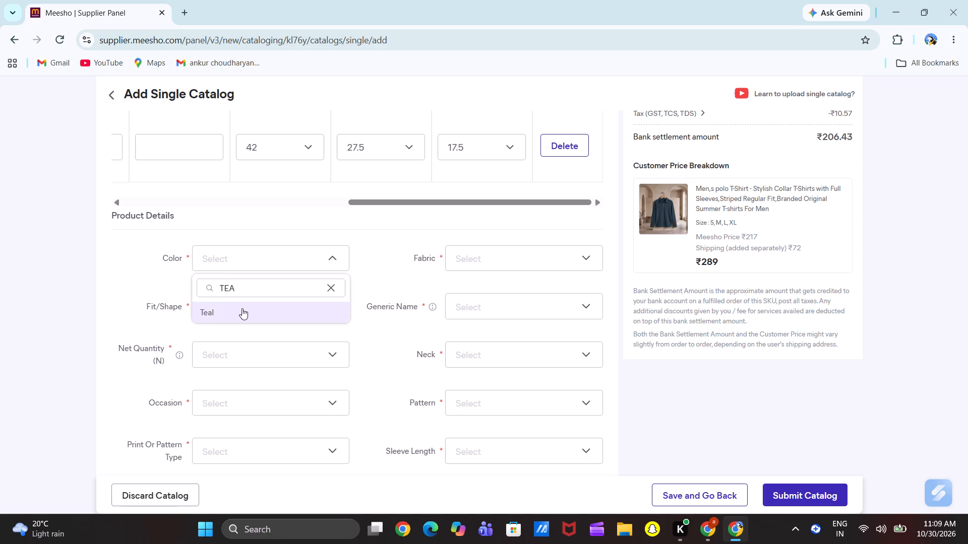
click(495, 254)
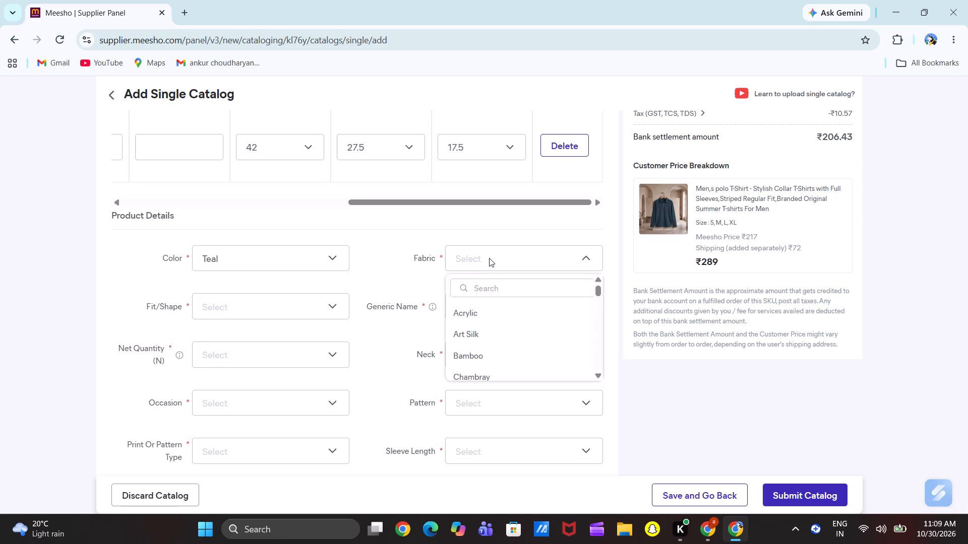
scroll(489, 348, down, 2)
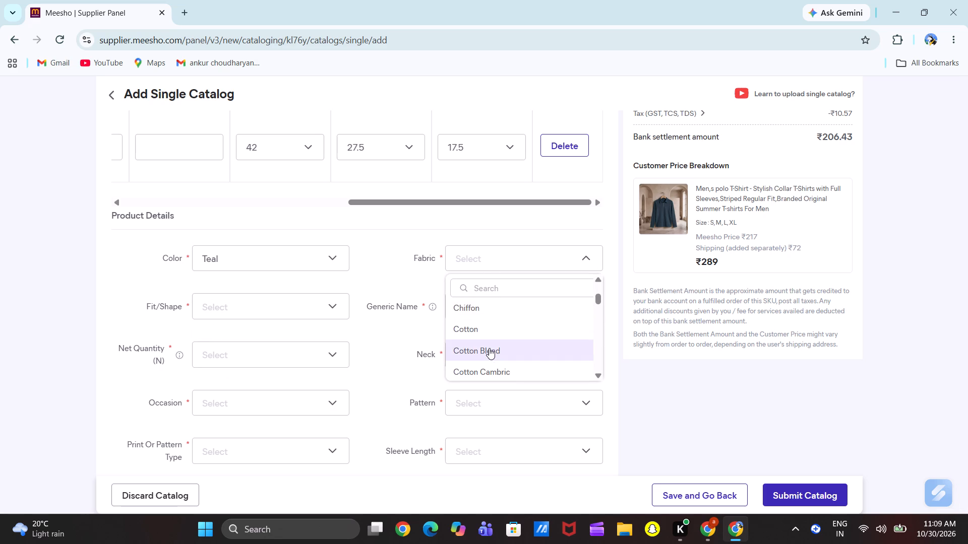
click(489, 348)
Set Product 4's fit/shape to Regular and its generic name to Tshirts.
click(274, 312)
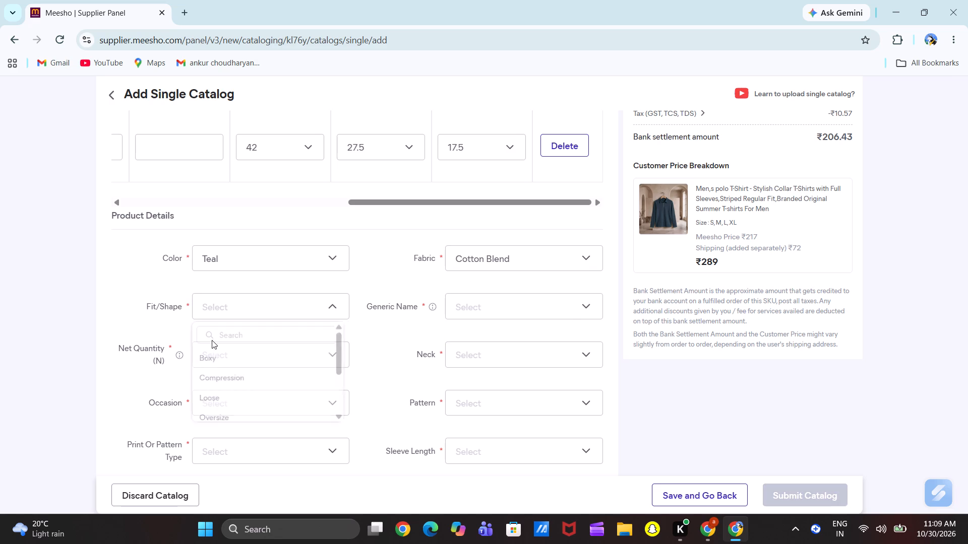
scroll(267, 391, down, 1)
click(241, 381)
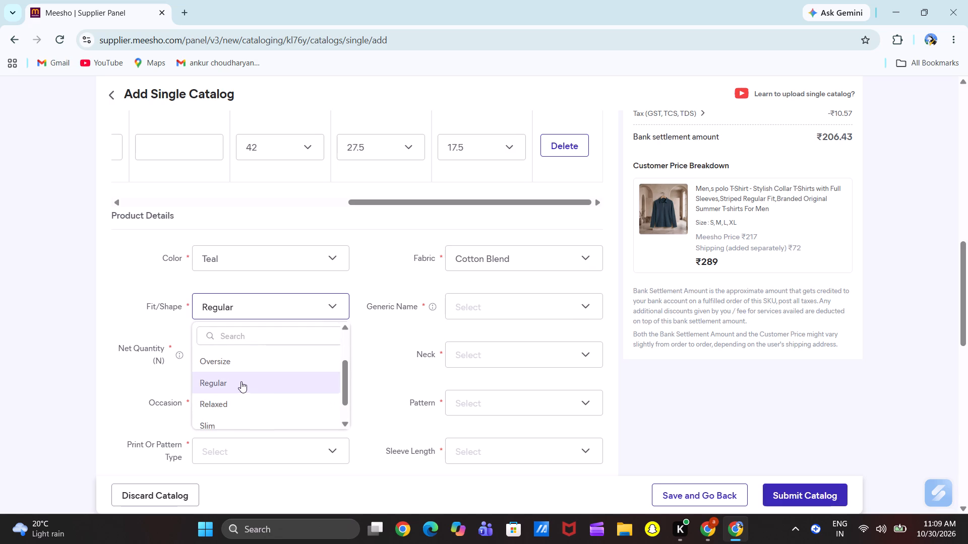
click(479, 310)
scroll(503, 387, down, 1)
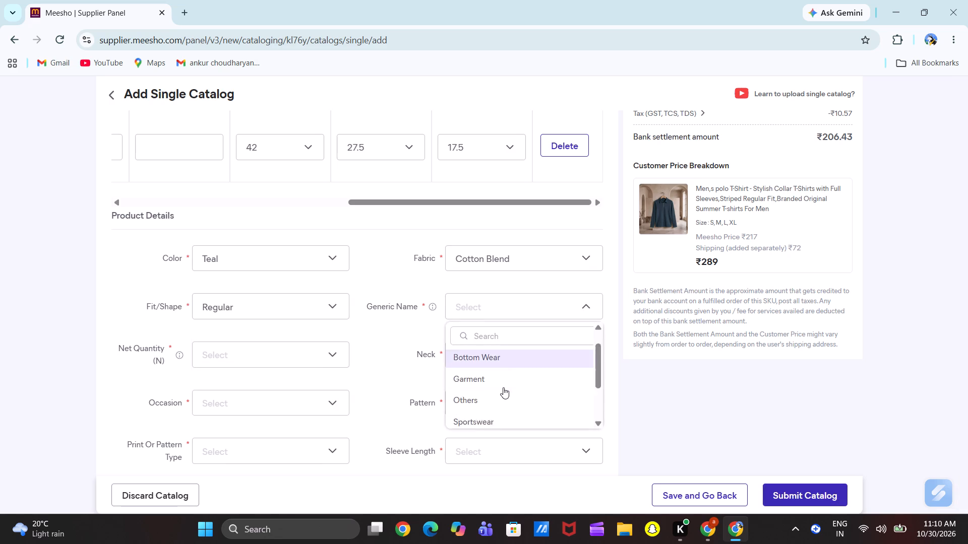
scroll(503, 387, down, 1)
click(481, 399)
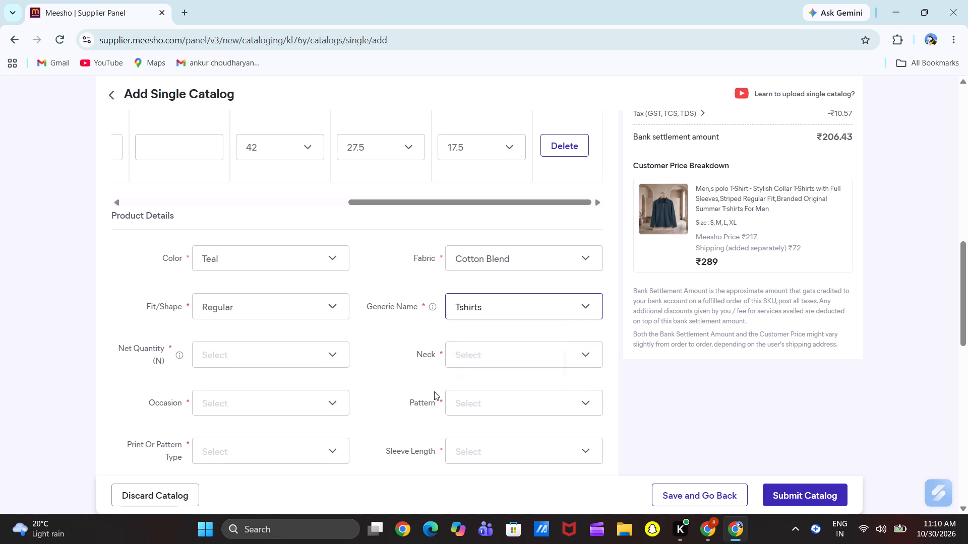
Set Product 4's net quantity to 1 and its neck to Polo.
click(280, 363)
click(220, 406)
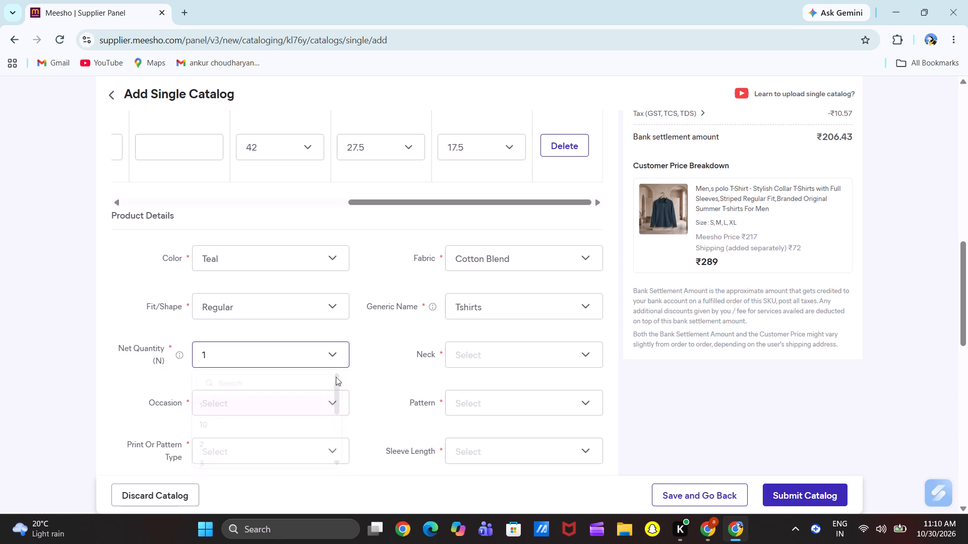
click(478, 360)
scroll(493, 422, down, 2)
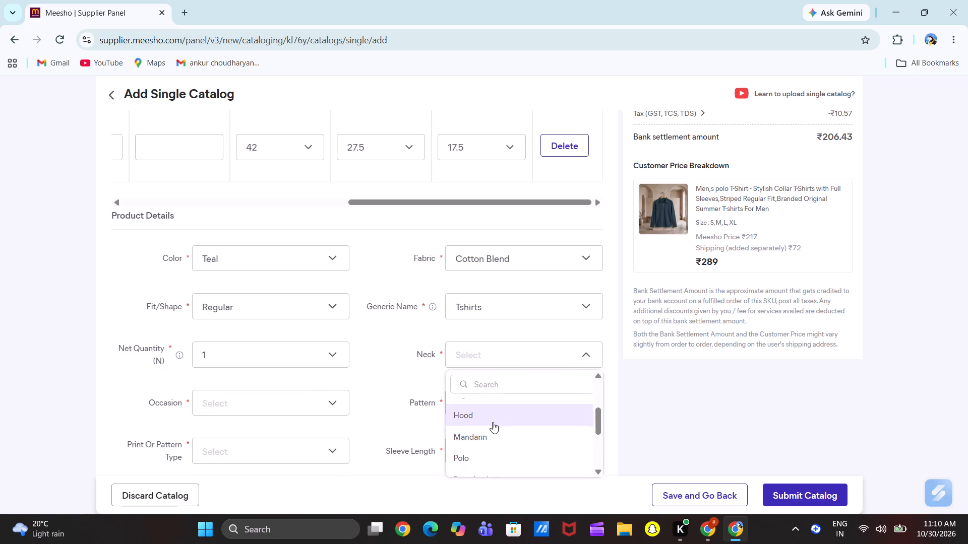
scroll(493, 422, down, 1)
click(493, 422)
Set Product 4's occasion to Casual and its pattern to Solid.
scroll(394, 400, down, 2)
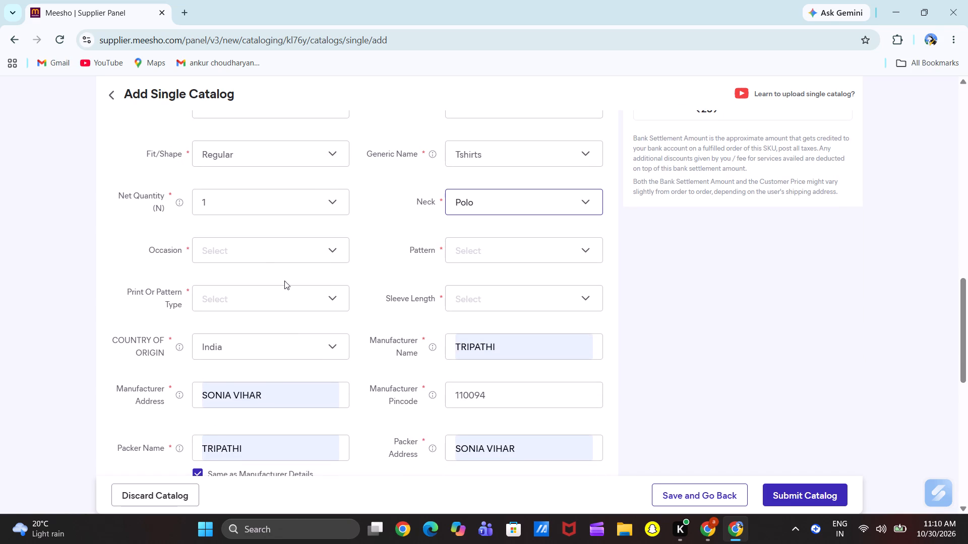
click(265, 257)
click(243, 332)
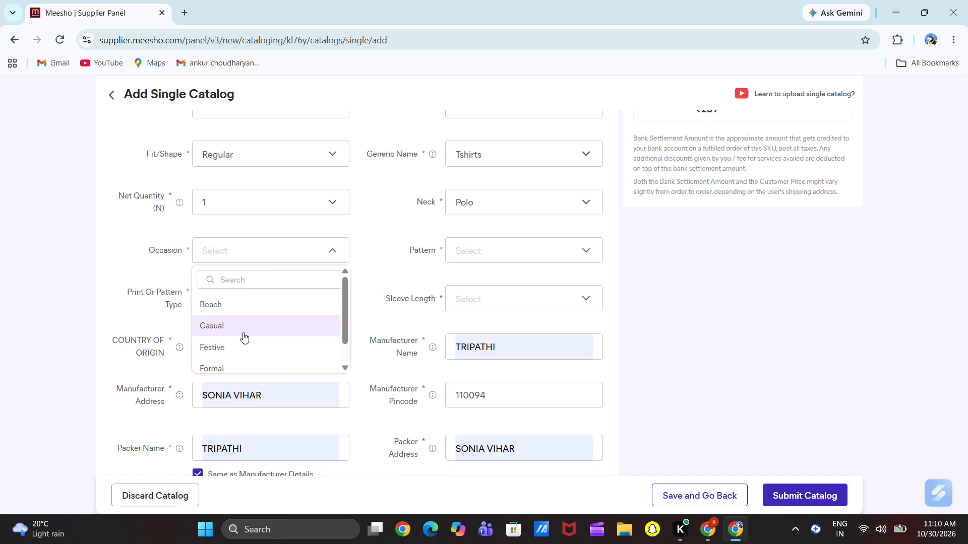
click(498, 257)
scroll(504, 353, down, 1)
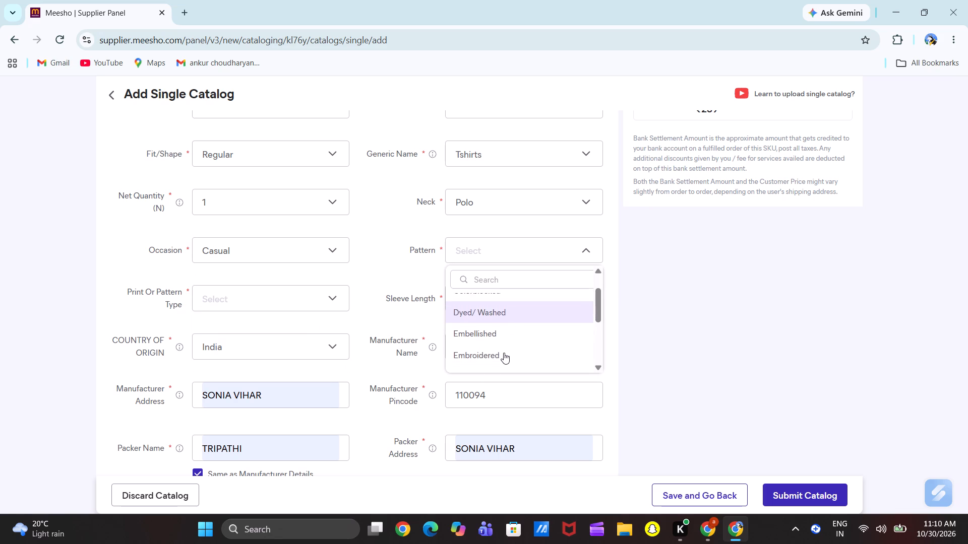
scroll(504, 353, down, 2)
click(504, 353)
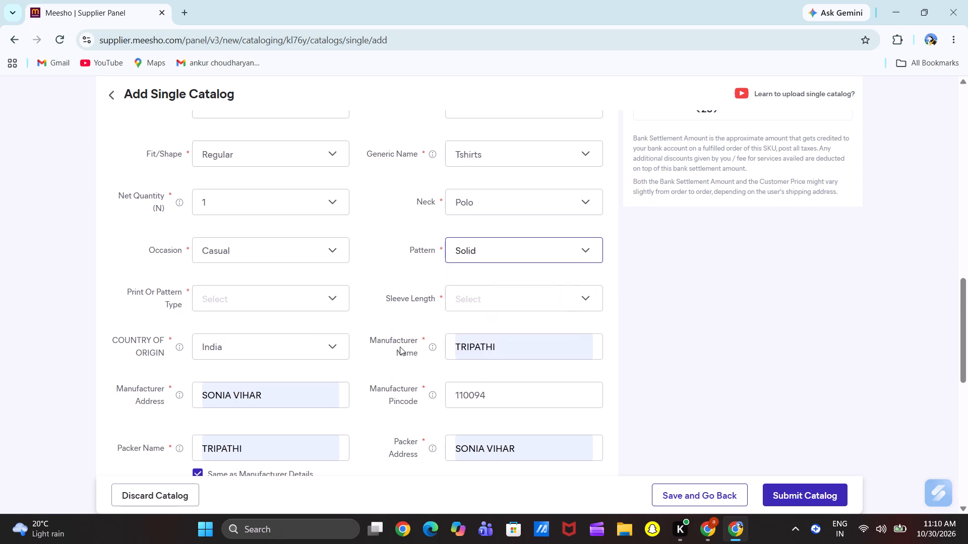
Set Product 4's sleeve length to Long Sleeves and its print or pattern type to Solid.
scroll(400, 347, down, 2)
click(251, 156)
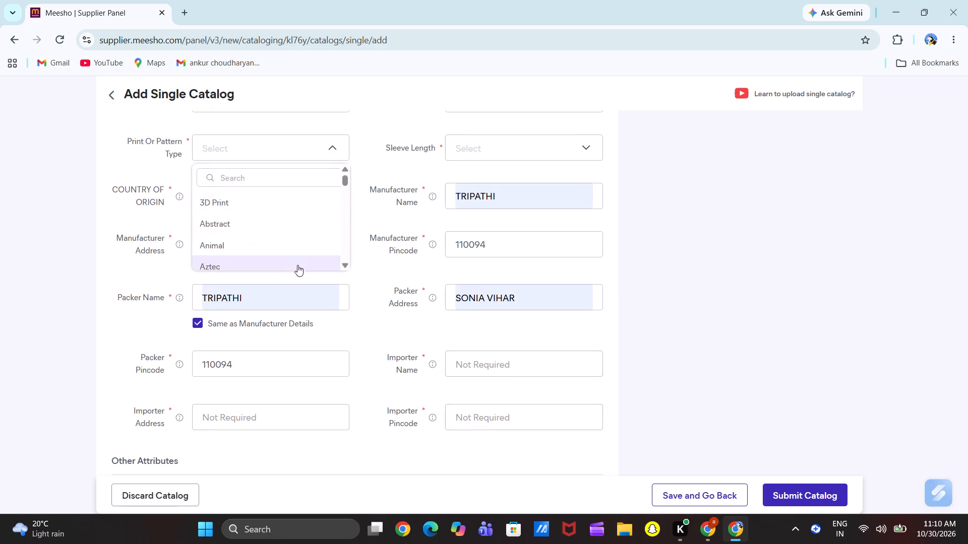
click(493, 145)
click(486, 156)
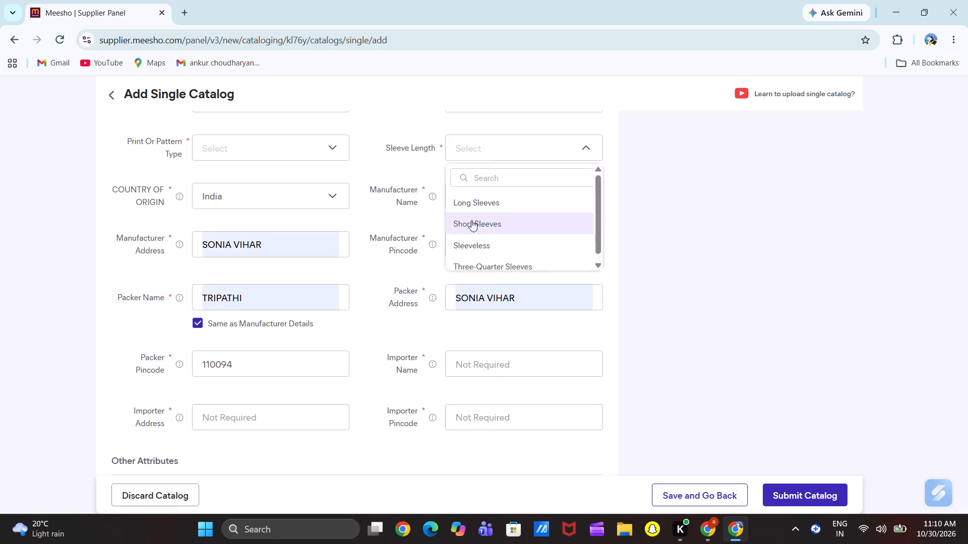
click(476, 192)
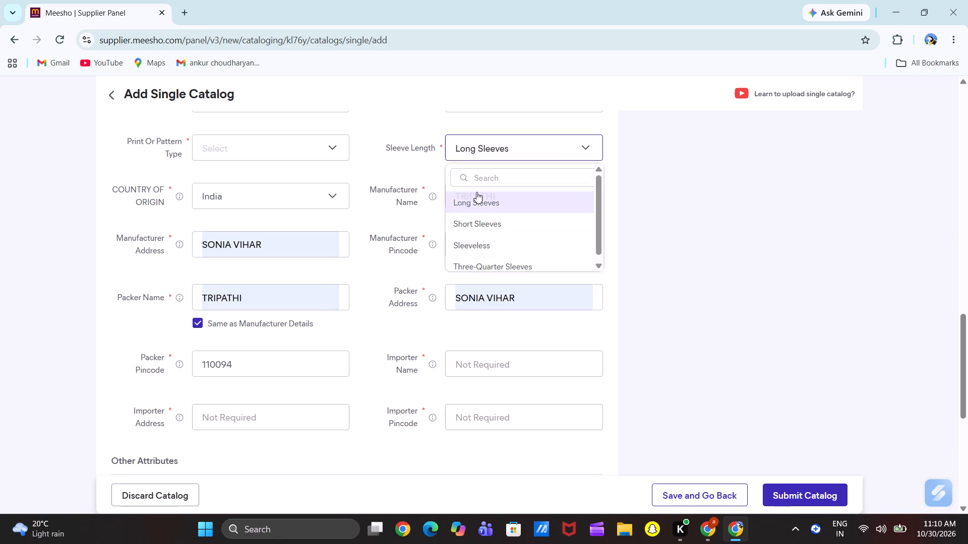
scroll(384, 202, up, 1)
click(259, 258)
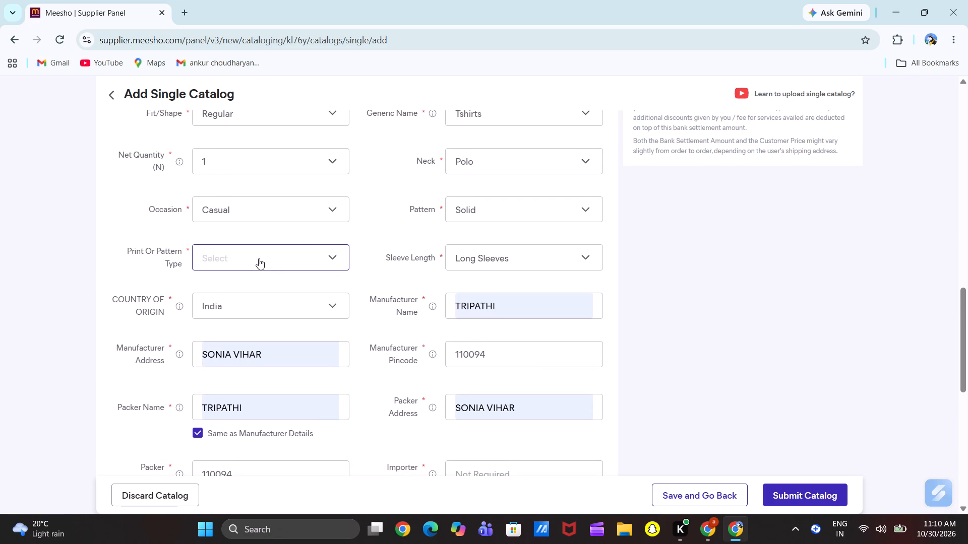
scroll(231, 334, down, 4)
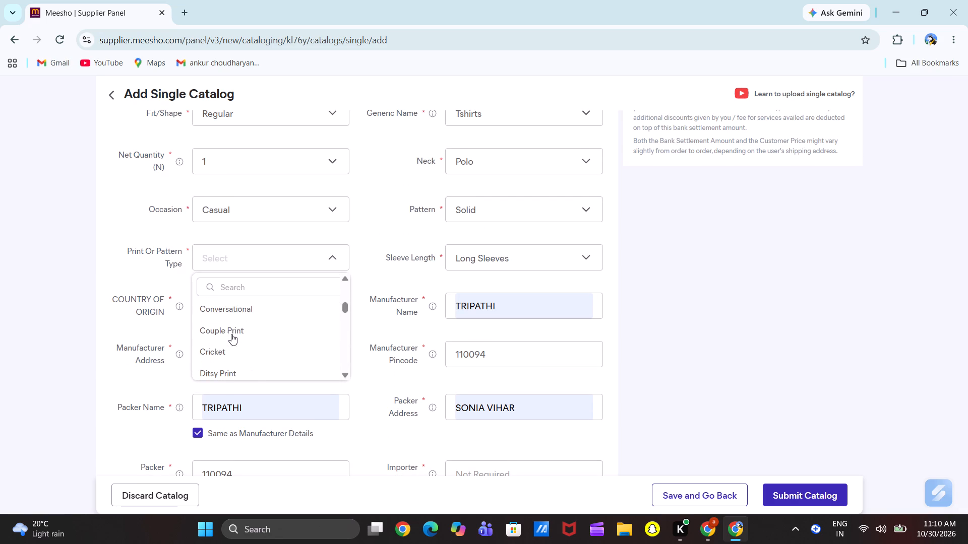
click(241, 289)
text(SO)
click(245, 303)
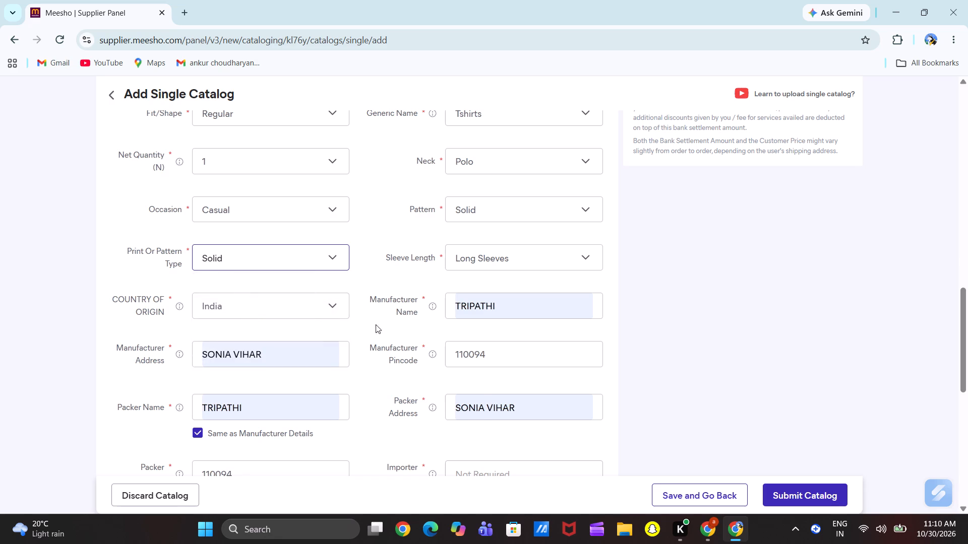
Fill Product 4's other attributes with length Regular, number of pockets No Pocket and style Korean.
scroll(385, 329, down, 6)
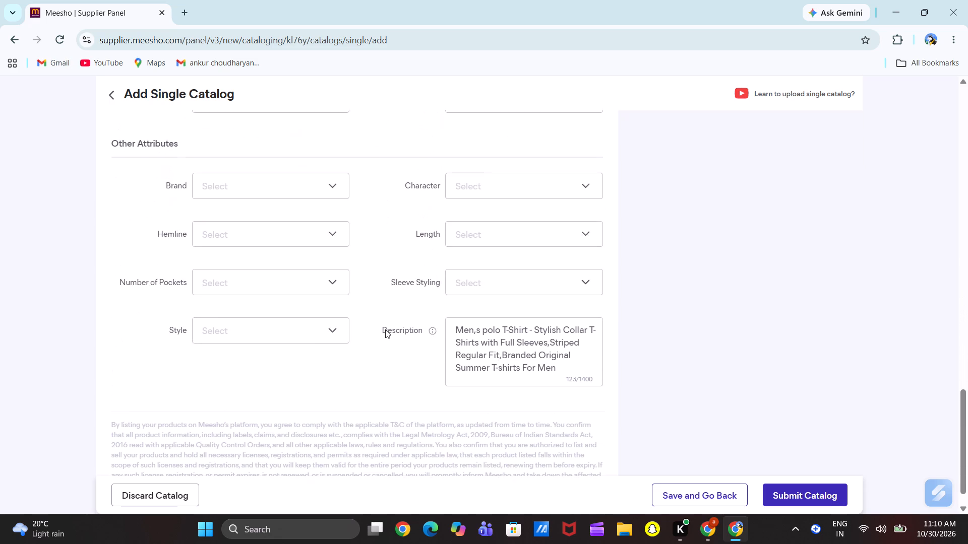
click(491, 225)
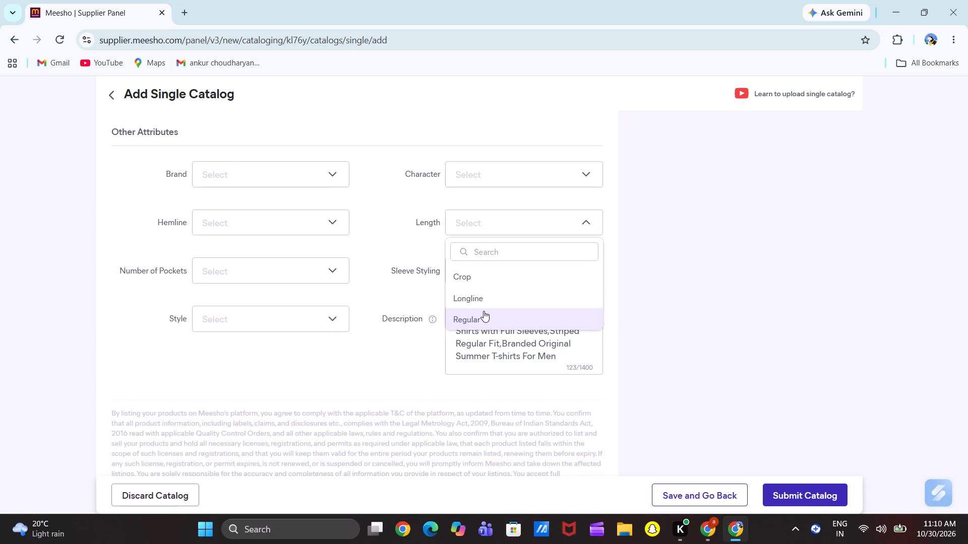
click(483, 311)
click(257, 271)
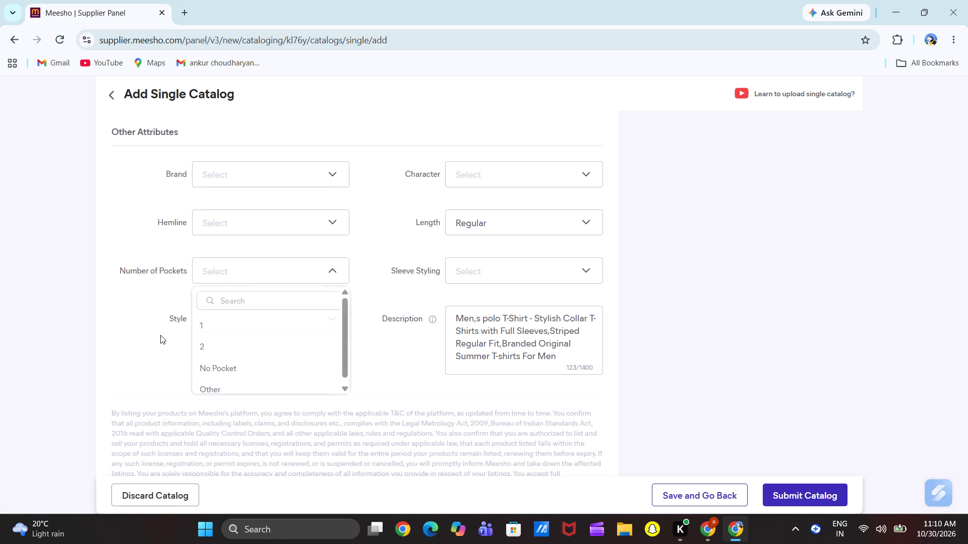
click(249, 366)
drag(268, 304, 282, 309)
click(282, 309)
click(246, 398)
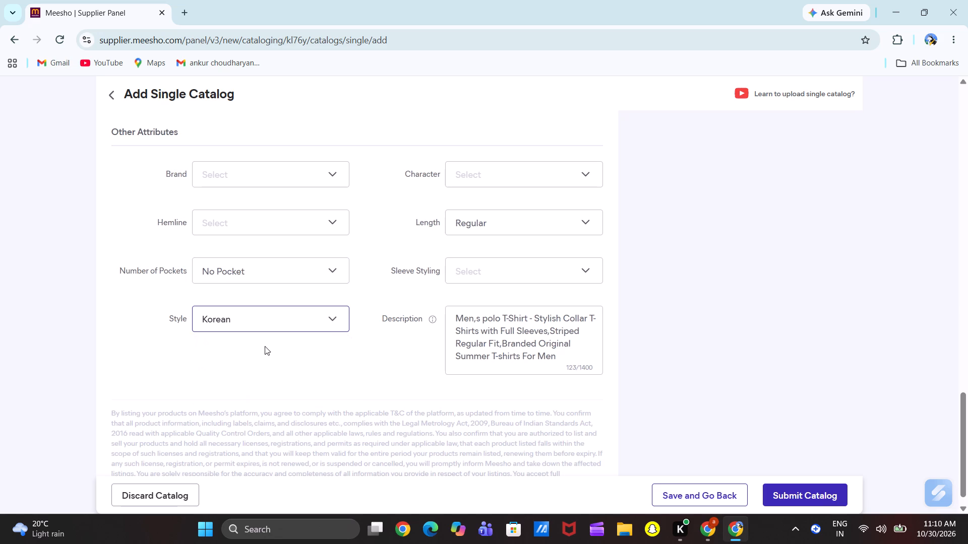
For Product 5, enter the style code/product ID FULL=KARARA;,'[MAROON].
scroll(392, 317, up, 7)
scroll(377, 219, up, 2)
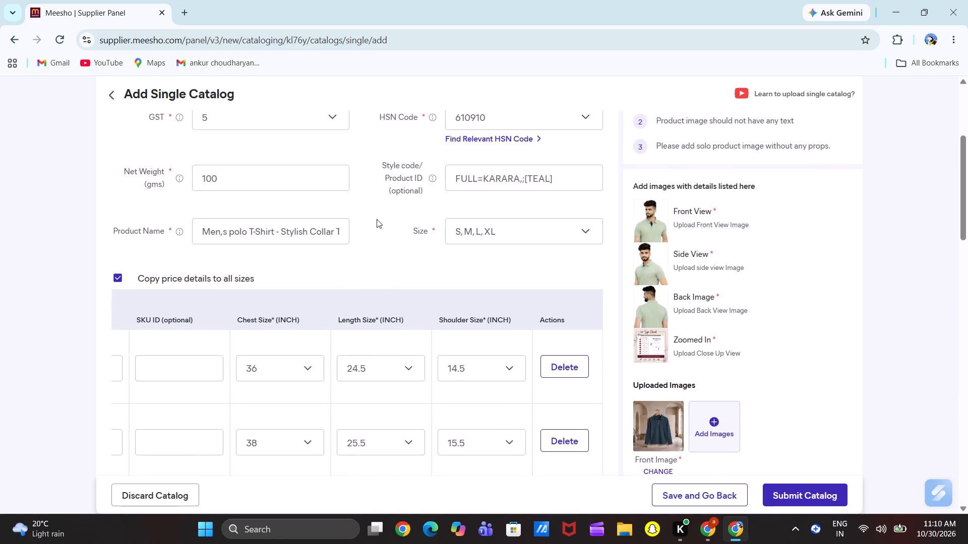
scroll(377, 219, up, 3)
click(536, 169)
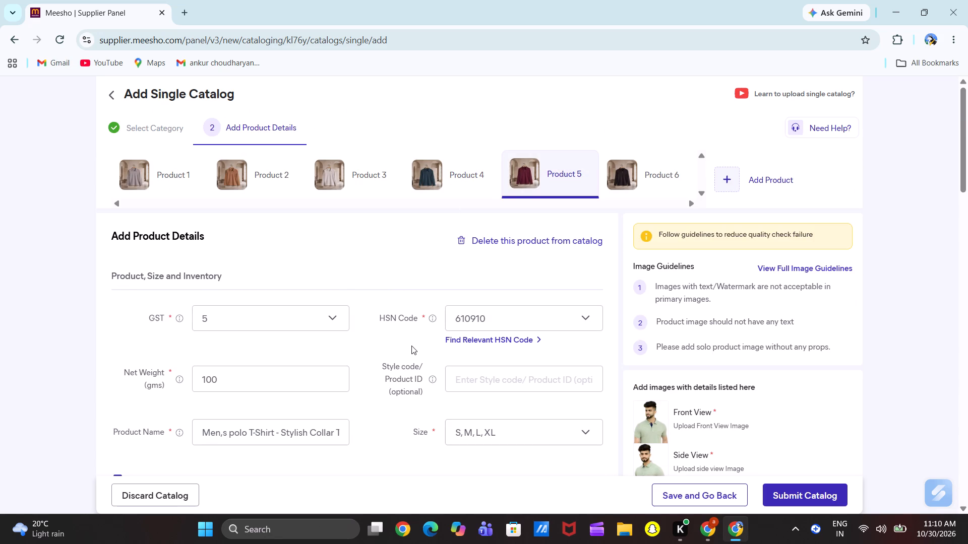
scroll(411, 346, down, 3)
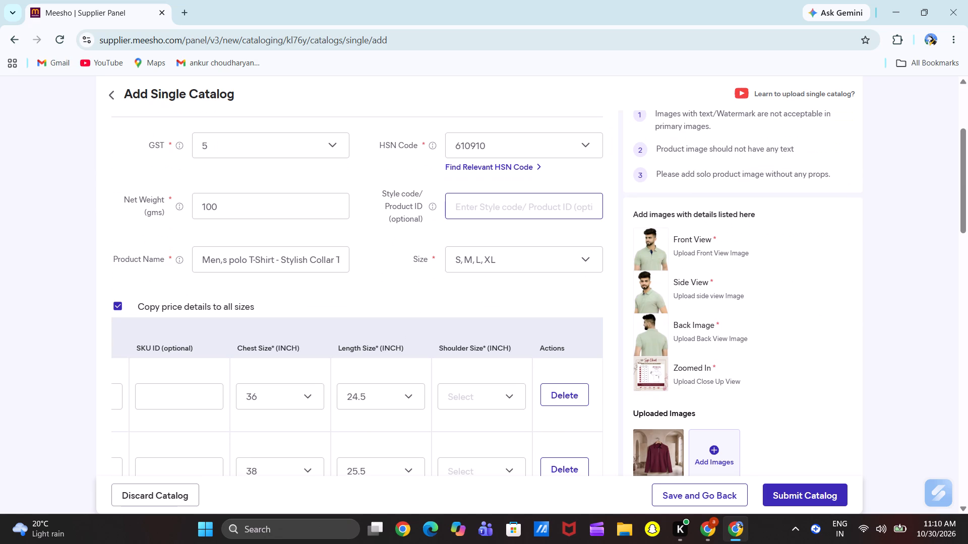
click(467, 210)
text(FULL)
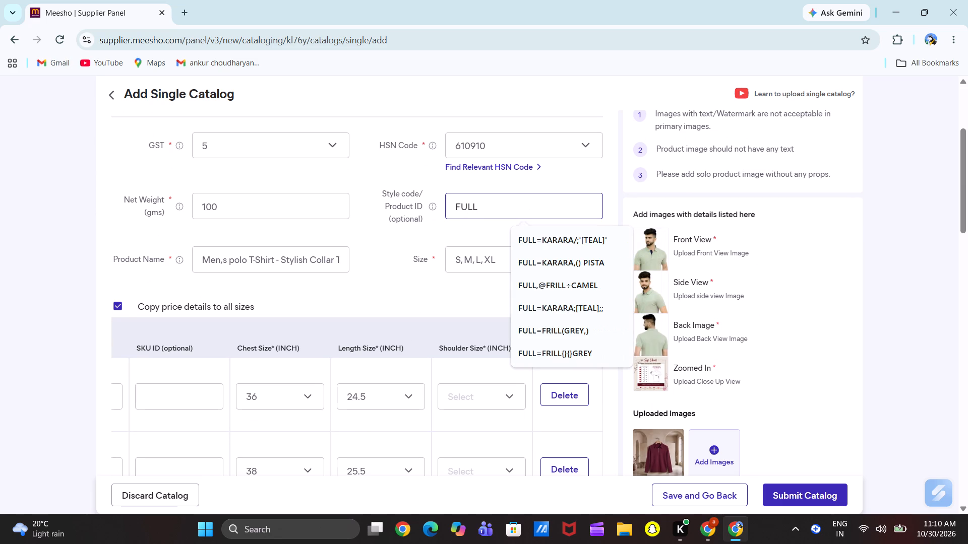
key(equal)
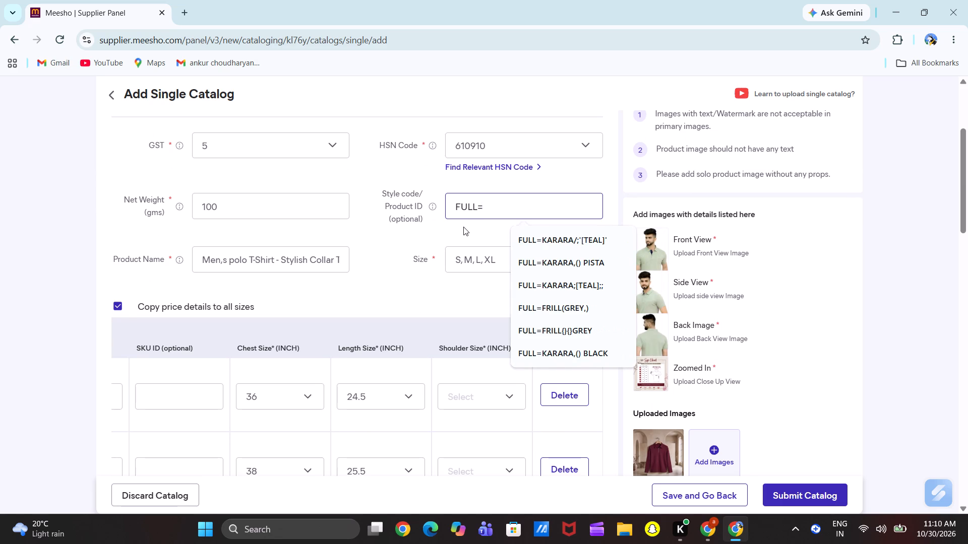
text(KAR)
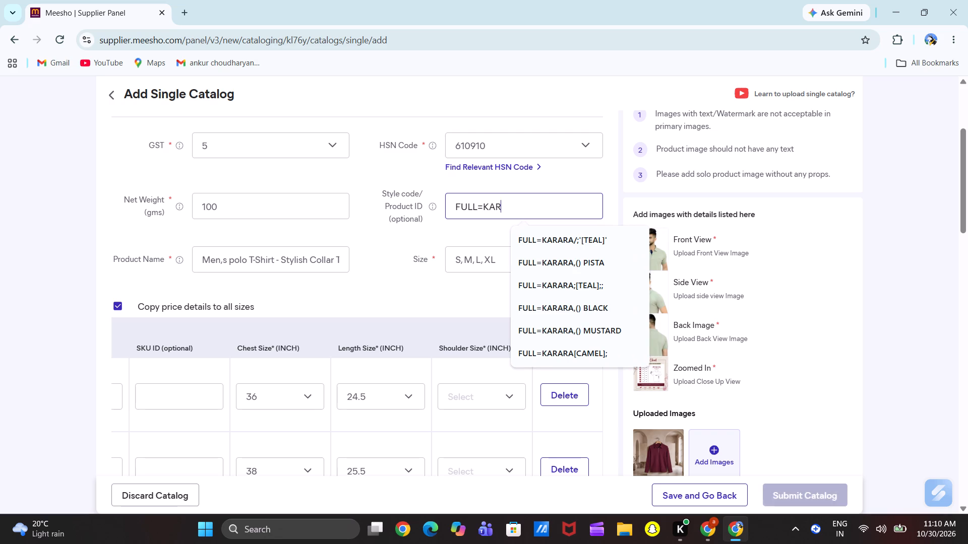
text(ARA)
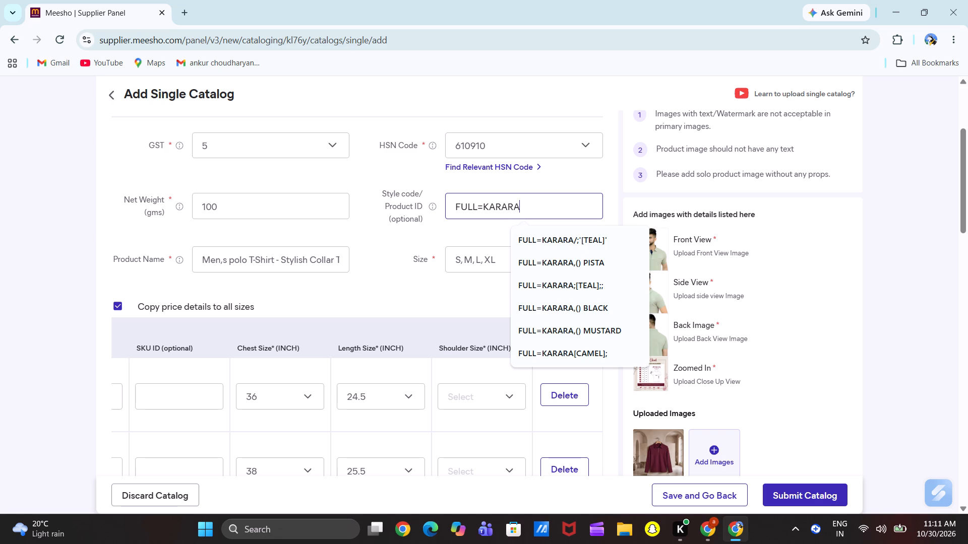
text(;,)
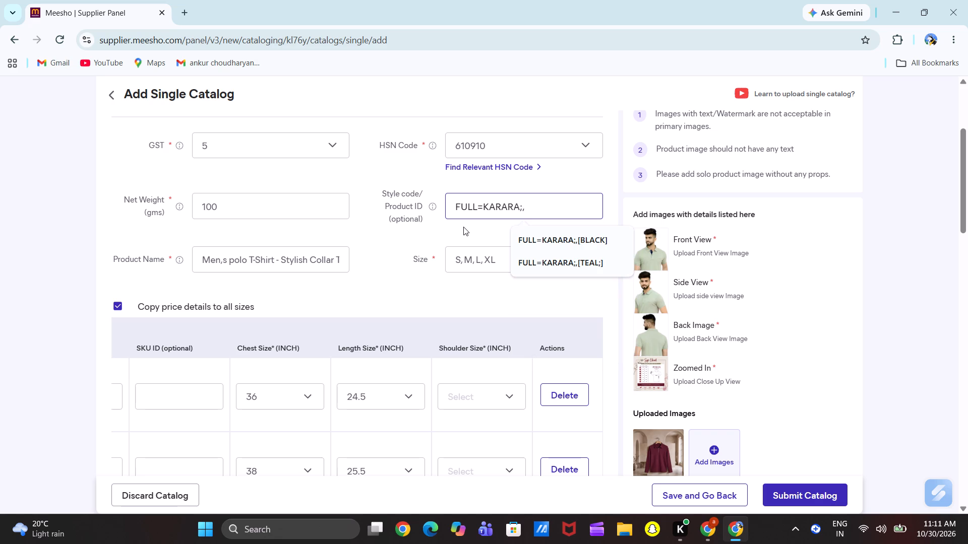
key(apostrophe)
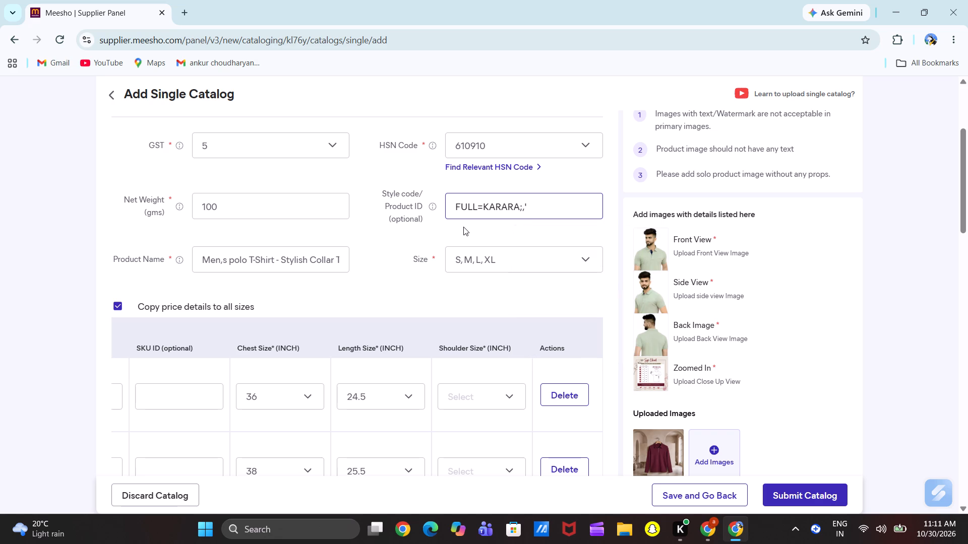
key(bracketleft)
text(MAROON)
key(backslash)
key(BackSpace)
key(bracketright)
Price all of Product 5's sizes with Meesho price 217, wrong/defective returns price 216 and MRP 799.
scroll(341, 284, down, 3)
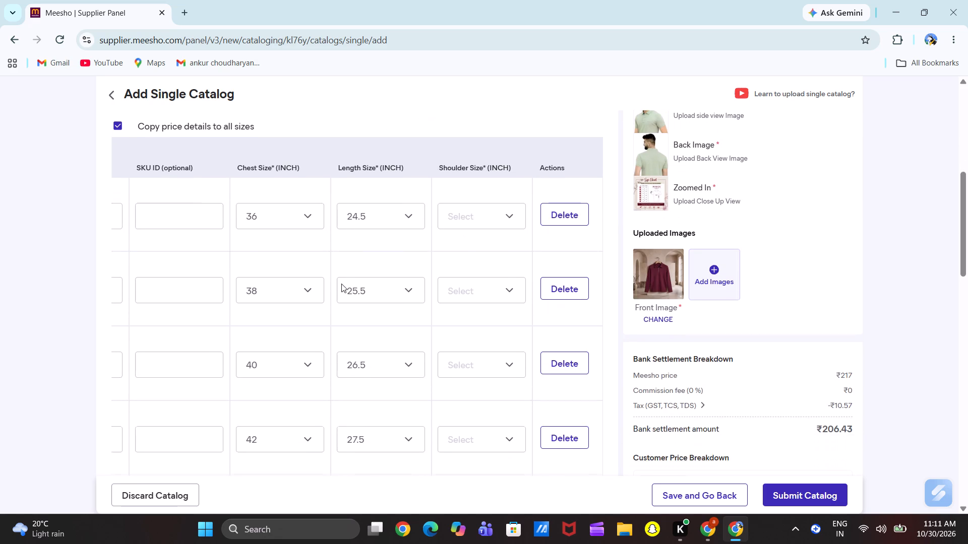
scroll(202, 273, right, 5)
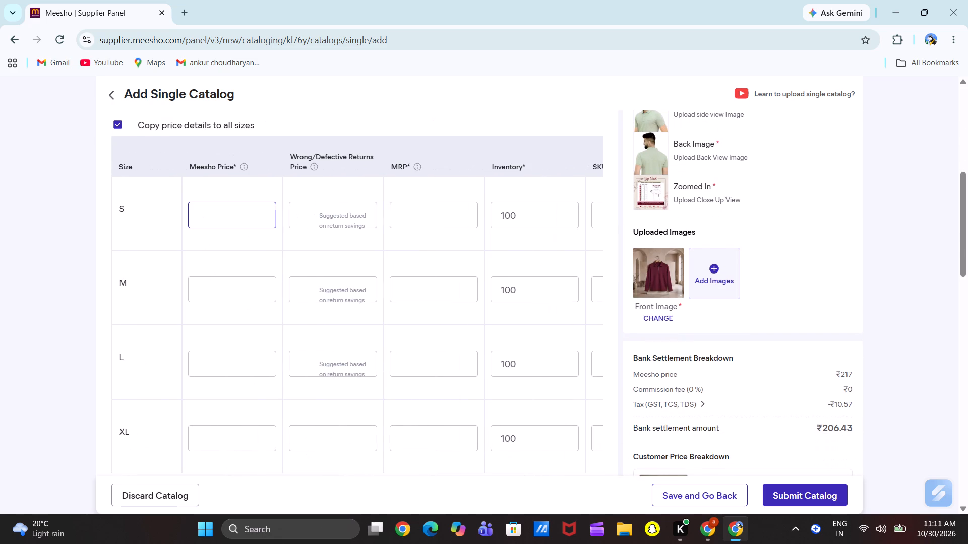
click(220, 216)
text(217)
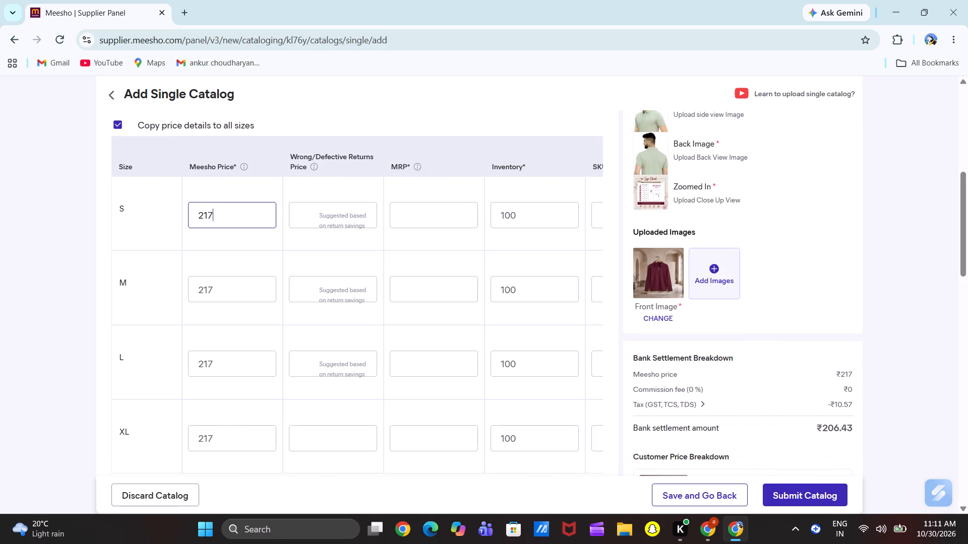
click(302, 215)
click(311, 215)
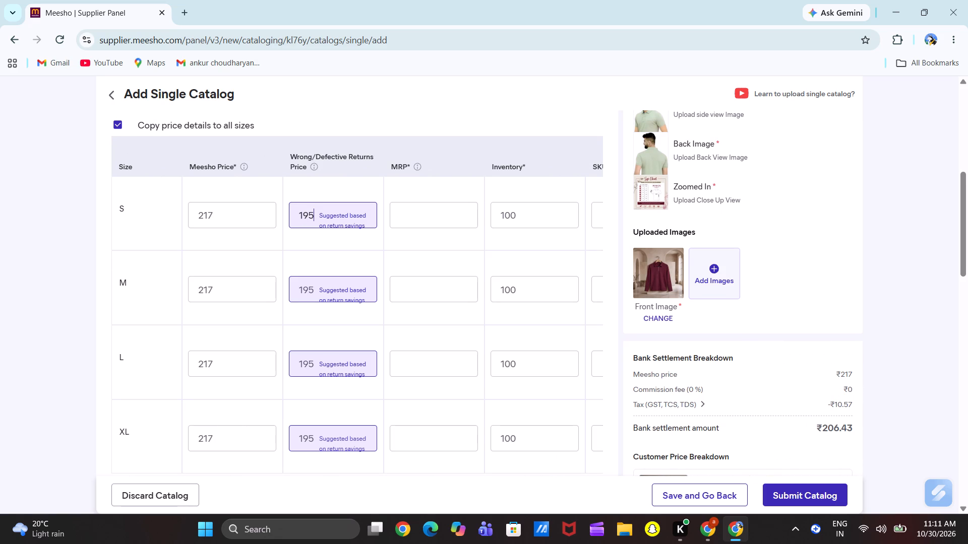
key(BackSpace)
key(BackSpace)
key(BackSpace)
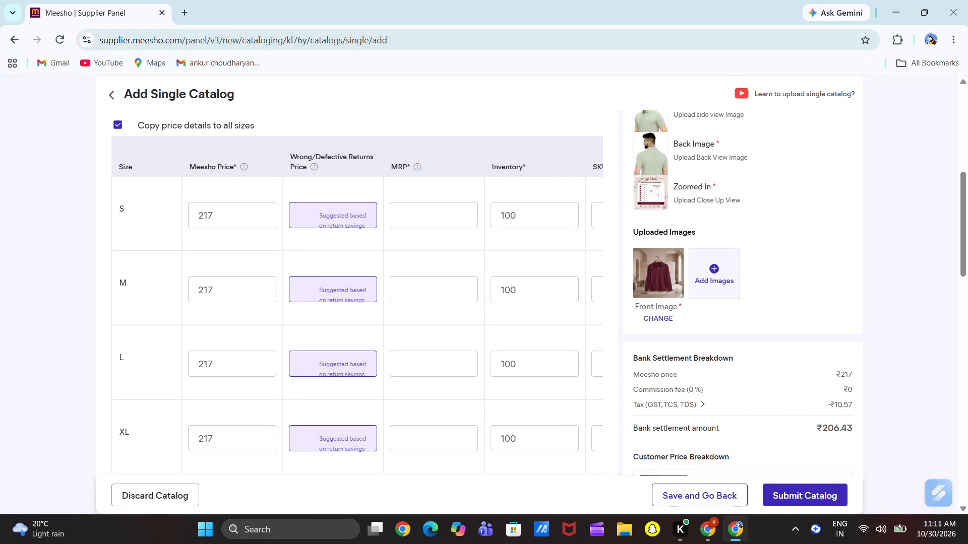
text(216)
click(407, 210)
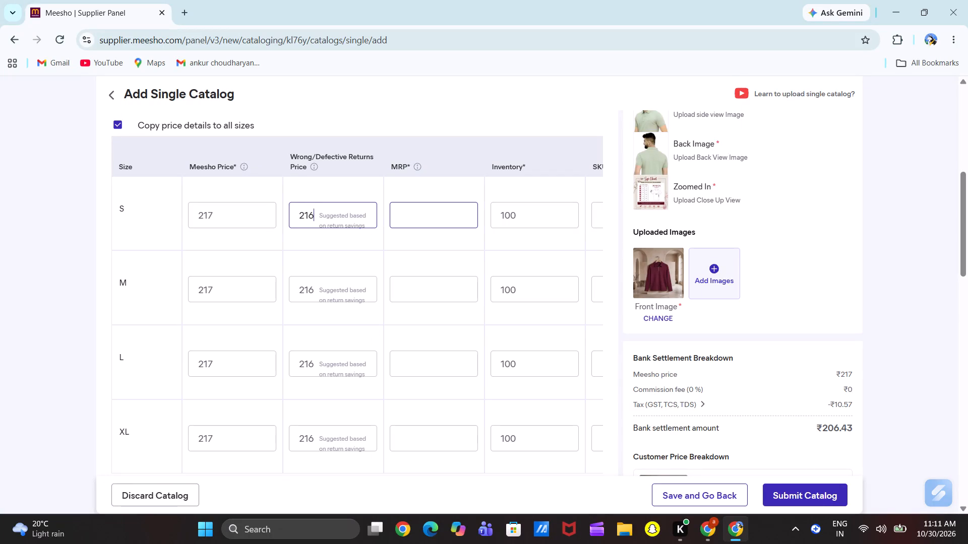
text(799)
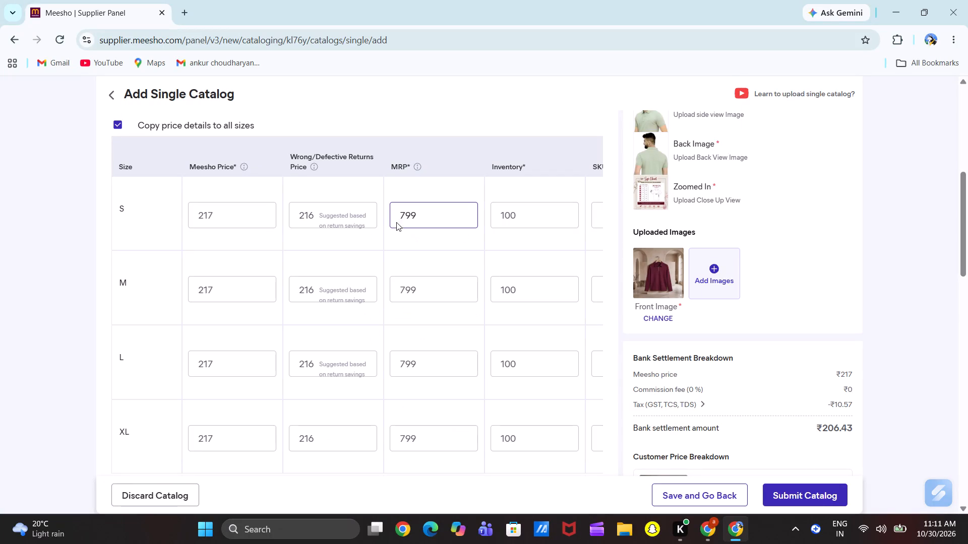
Set Product 5's shoulder size to 14.5 inches for S and 15.5 inches for M.
scroll(446, 261, left, 6)
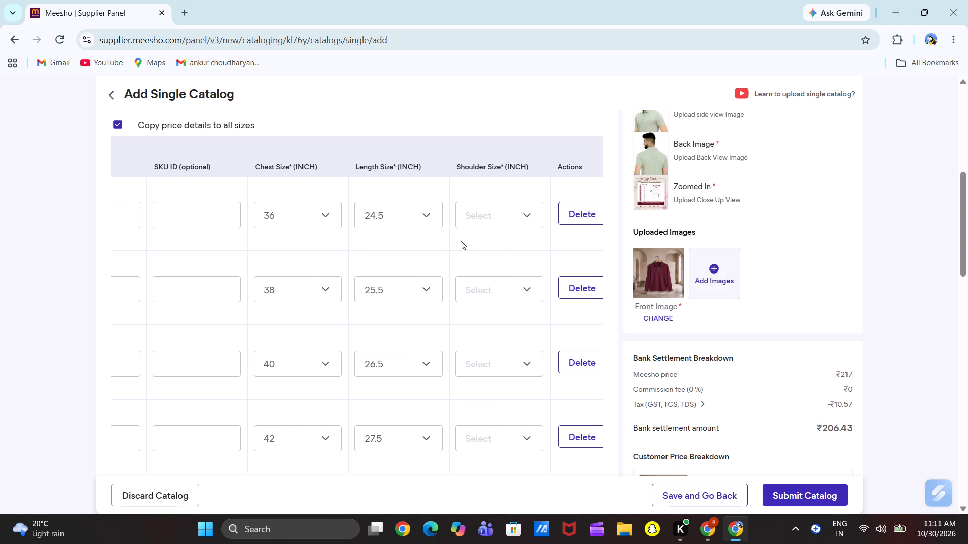
click(481, 214)
scroll(502, 316, down, 1)
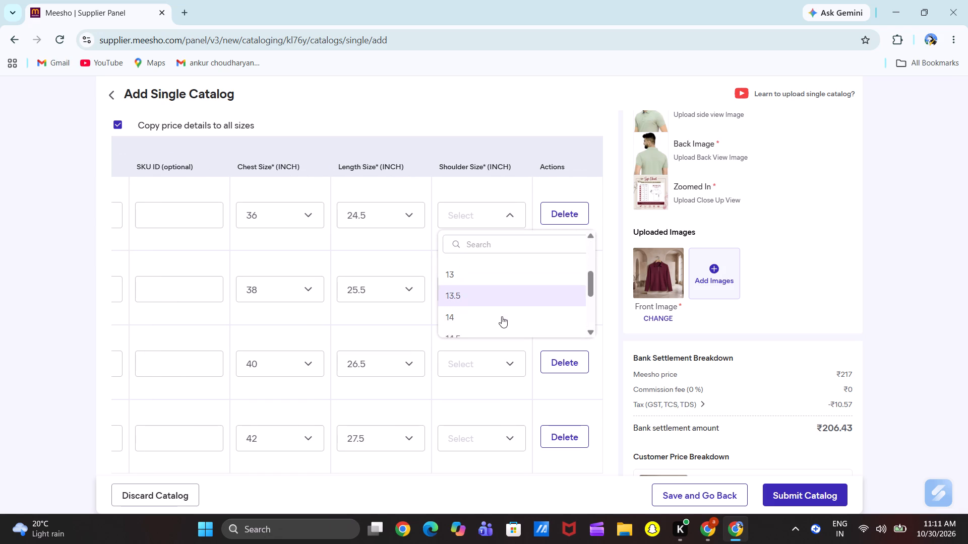
scroll(502, 316, down, 2)
click(502, 316)
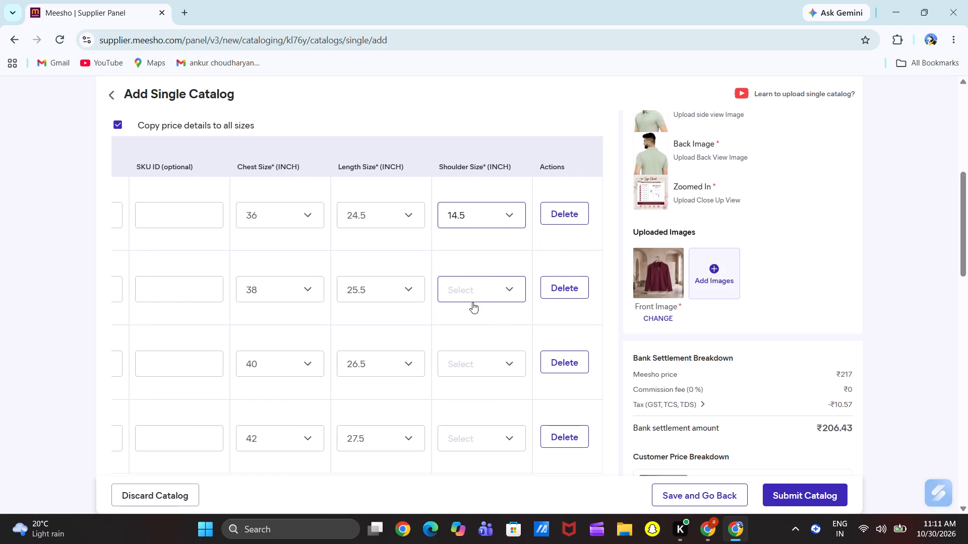
click(472, 302)
scroll(479, 338, down, 1)
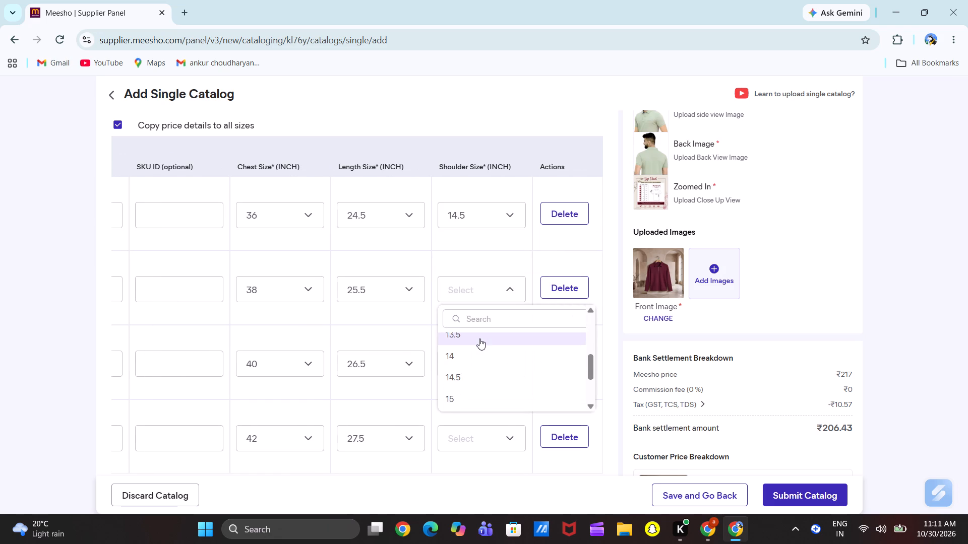
scroll(479, 338, down, 2)
click(472, 352)
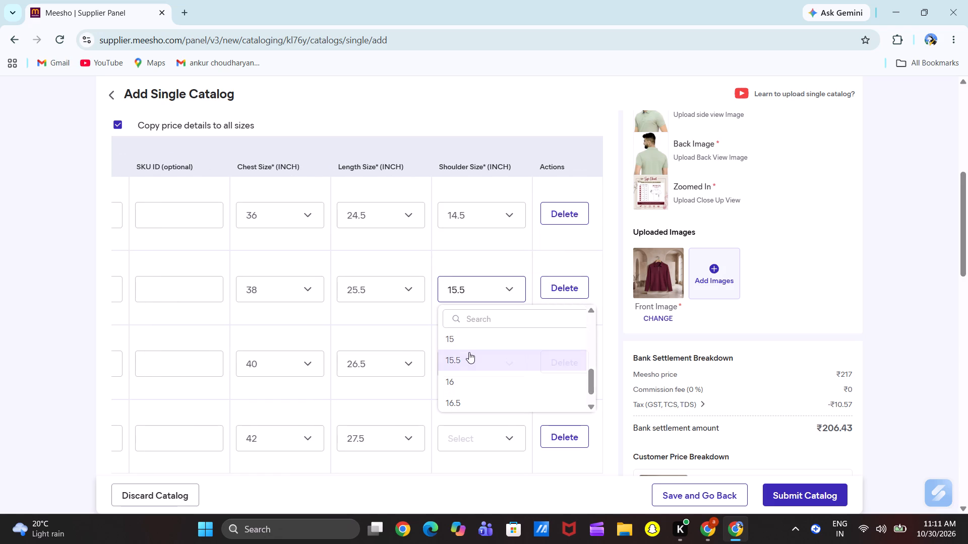
Set Product 5's shoulder size to 16.5 inches for L and 17.5 inches for XL.
scroll(434, 330, down, 1)
click(462, 290)
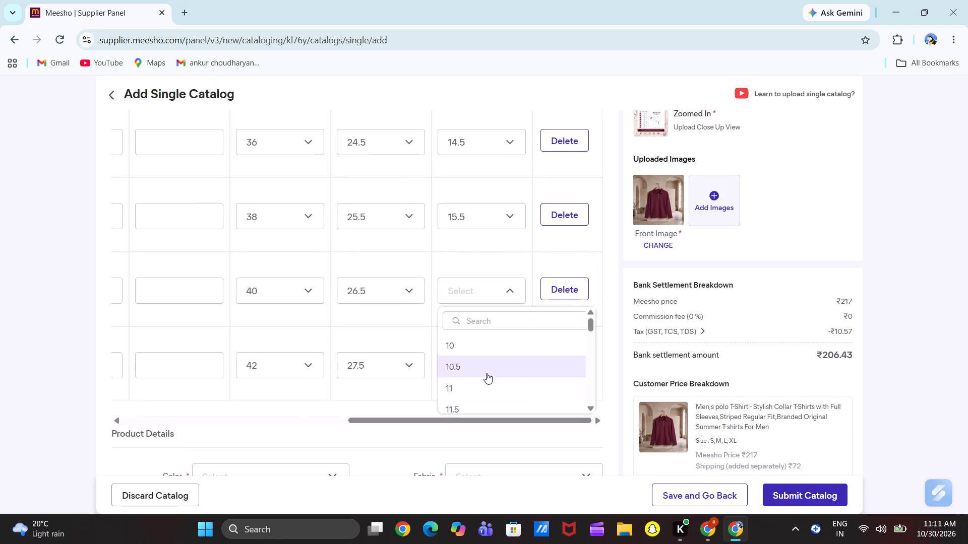
scroll(487, 373, down, 2)
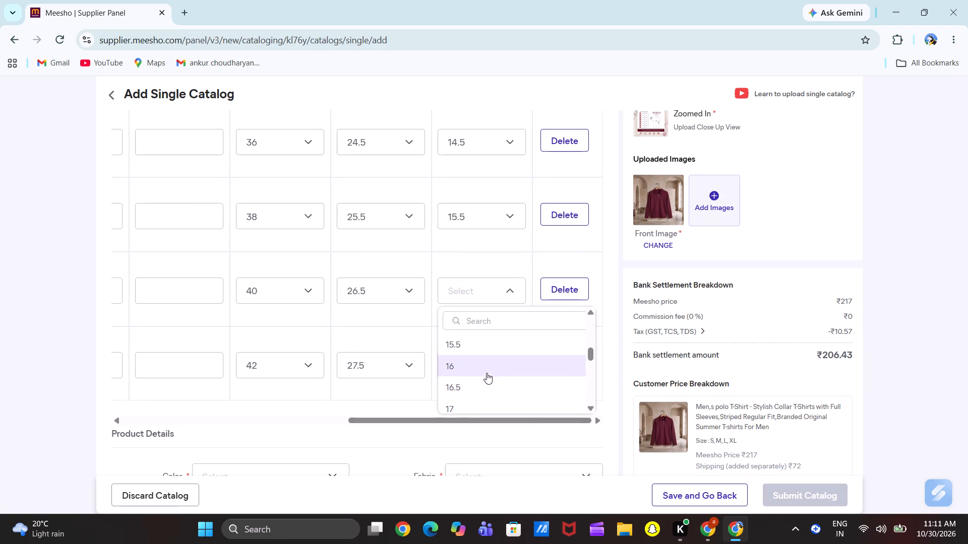
scroll(487, 373, down, 2)
click(487, 373)
scroll(433, 336, down, 1)
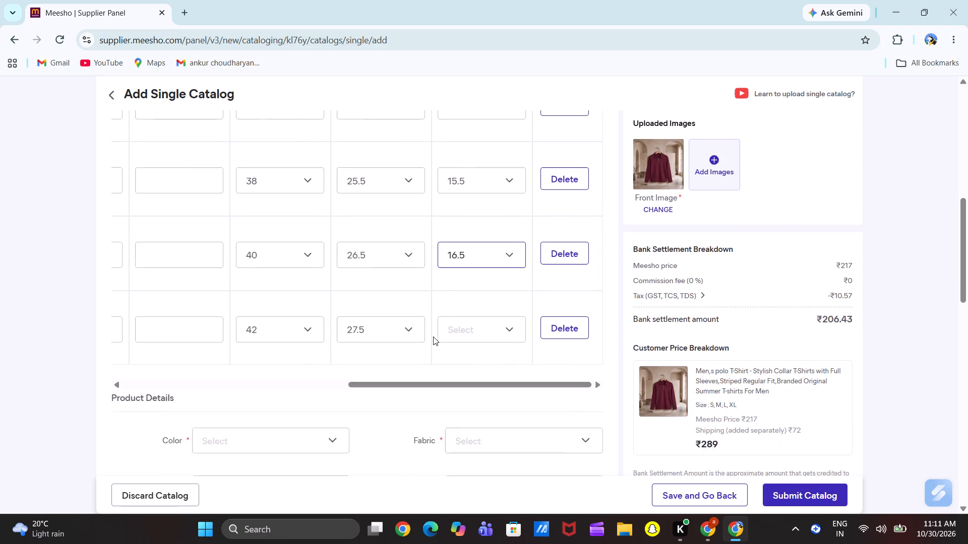
scroll(433, 336, down, 1)
drag(457, 309, 494, 371)
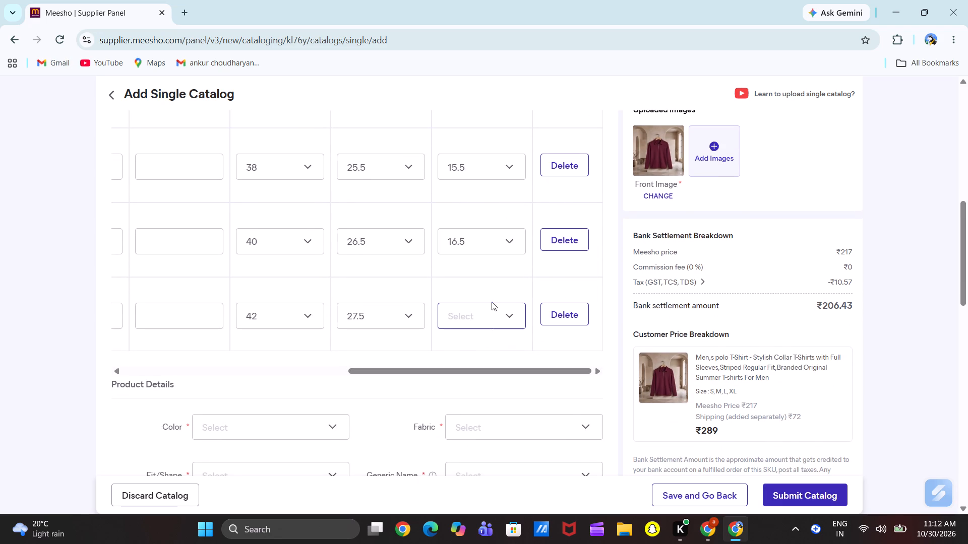
click(492, 302)
click(485, 313)
scroll(493, 389, down, 1)
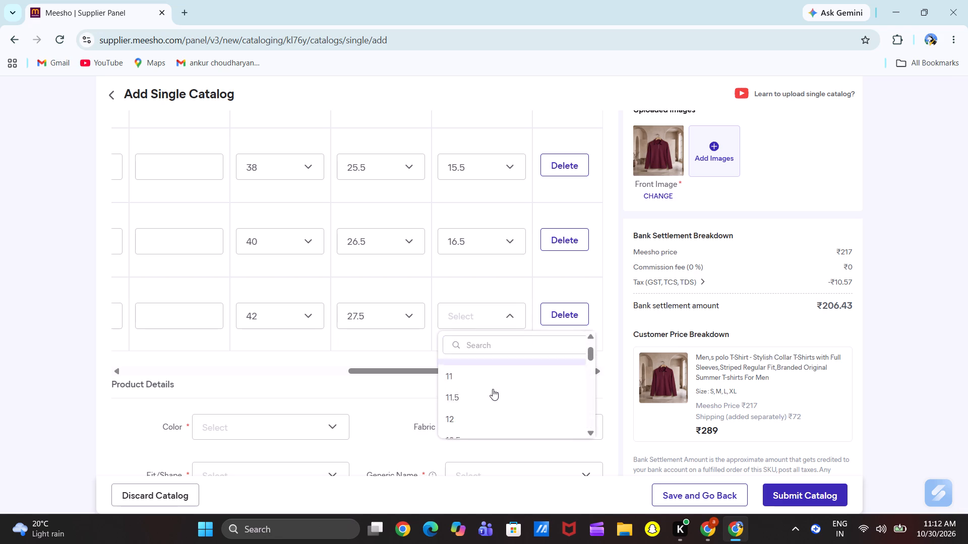
scroll(493, 389, down, 3)
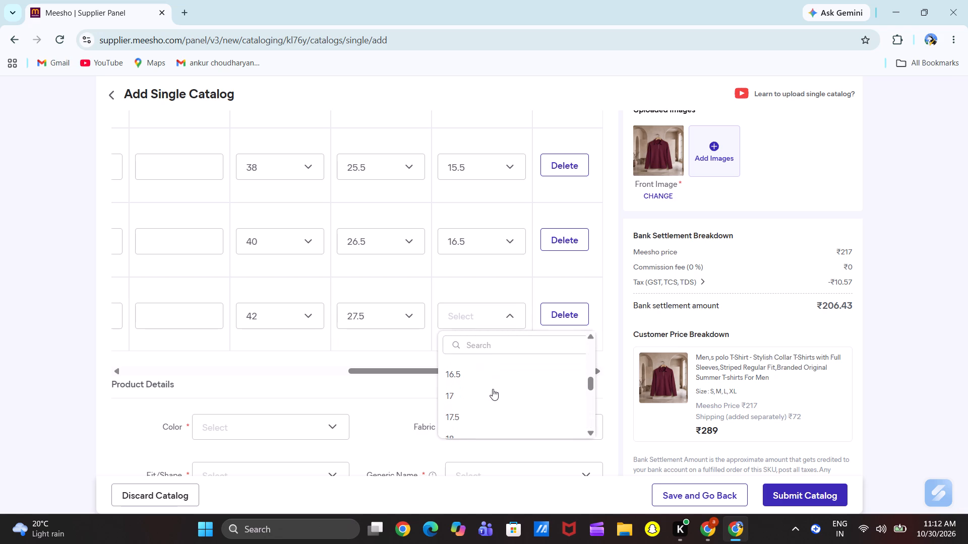
scroll(493, 389, down, 1)
click(475, 409)
Set Product 5's color to Maroon and its fabric to Cotton Blend.
scroll(369, 357, down, 2)
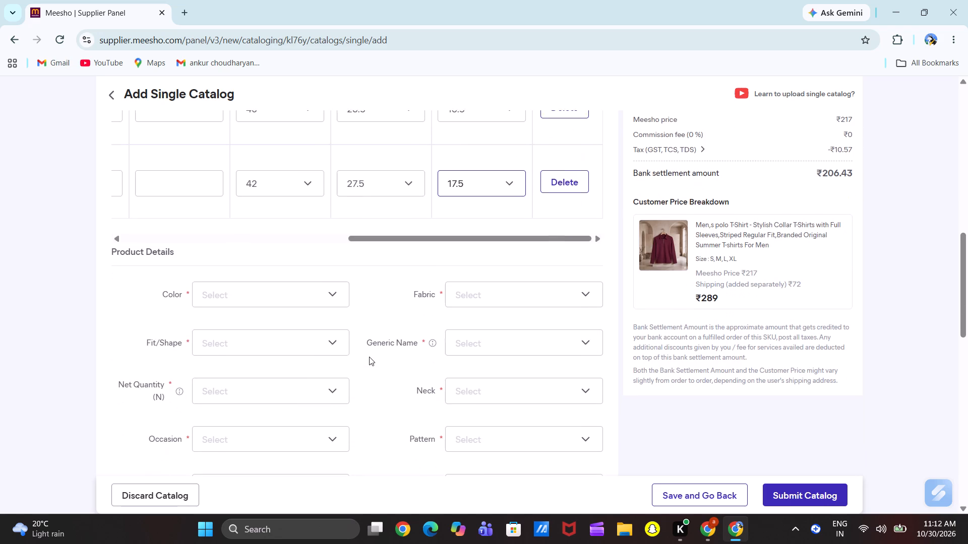
click(249, 296)
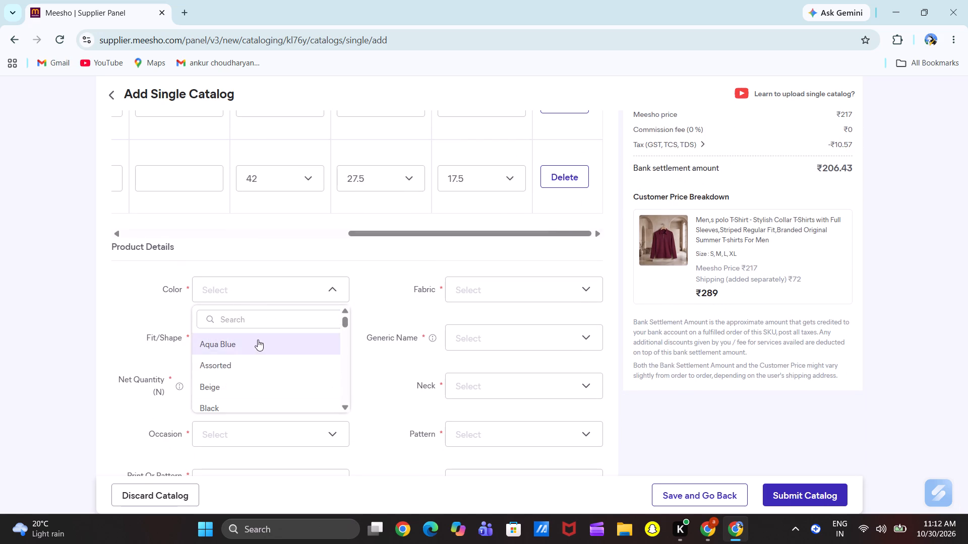
click(270, 323)
text(MAR)
click(235, 380)
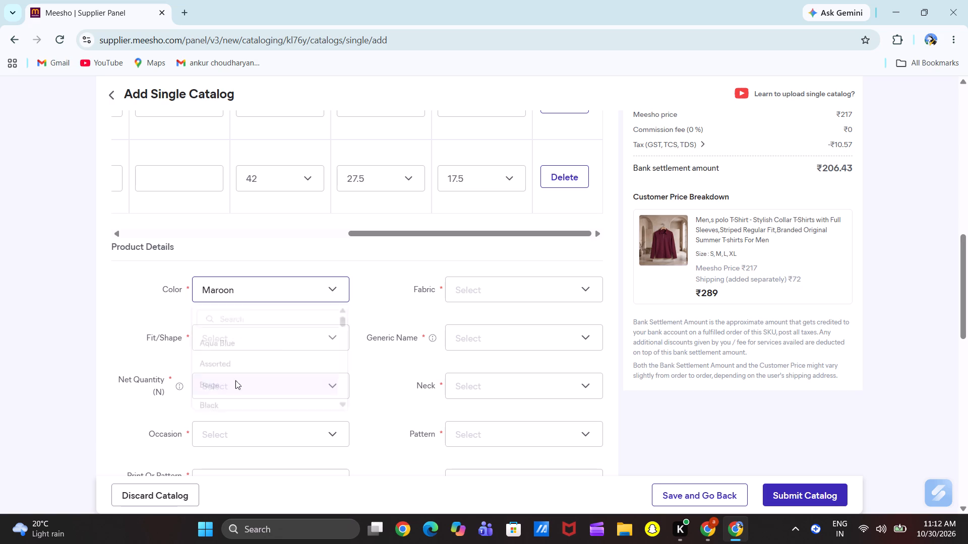
click(476, 291)
scroll(479, 390, down, 2)
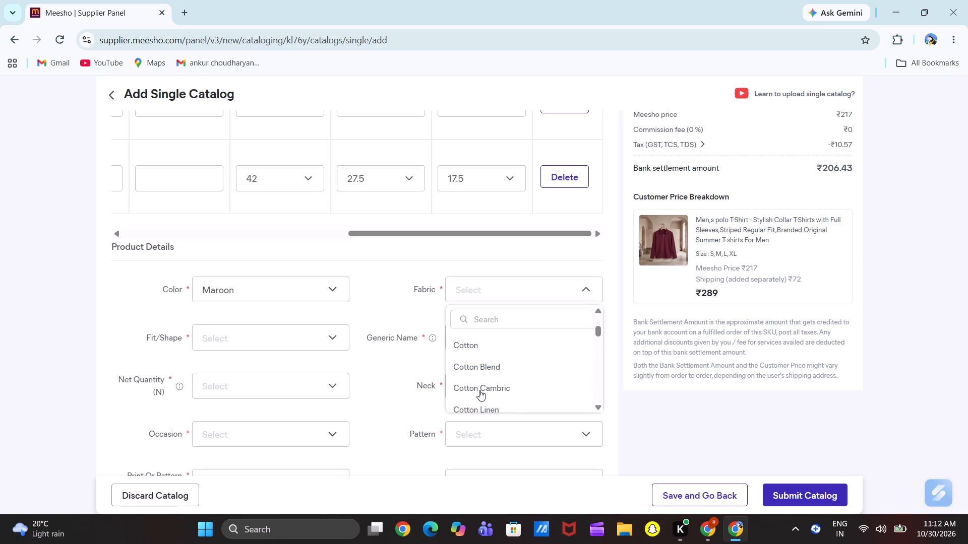
scroll(479, 390, down, 1)
click(462, 353)
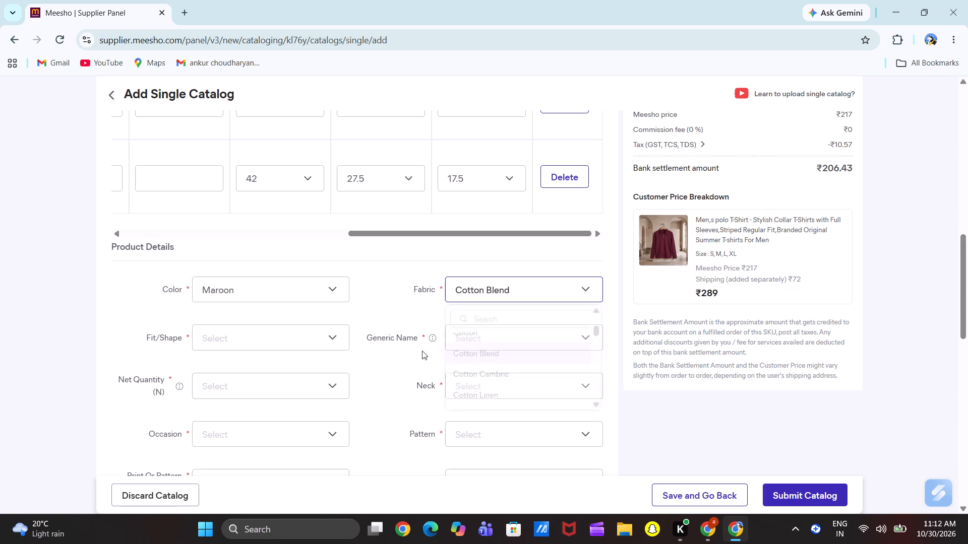
Fill Product 5's details with fit/shape Regular, generic name Tshirts and net quantity 1.
click(228, 333)
scroll(232, 415, down, 1)
click(214, 409)
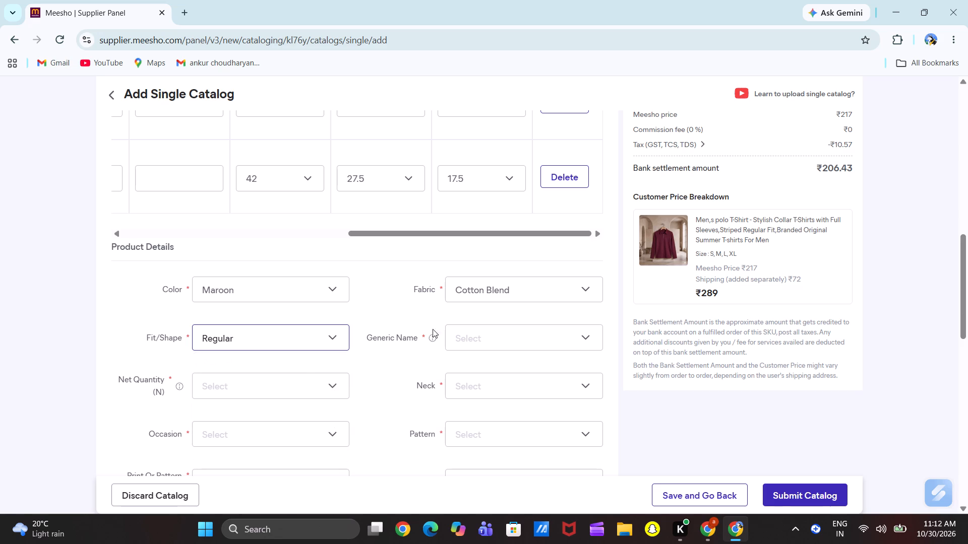
click(477, 335)
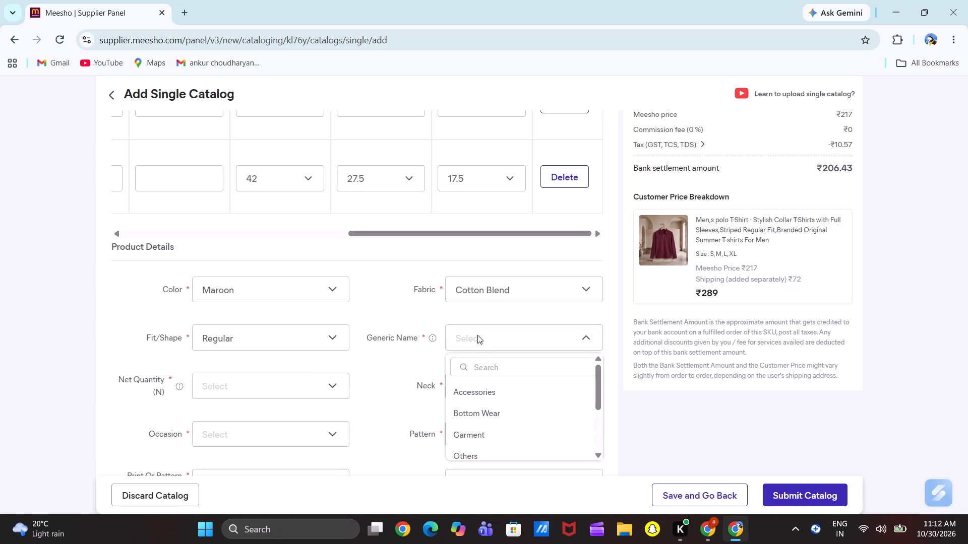
click(491, 365)
scroll(489, 436, down, 1)
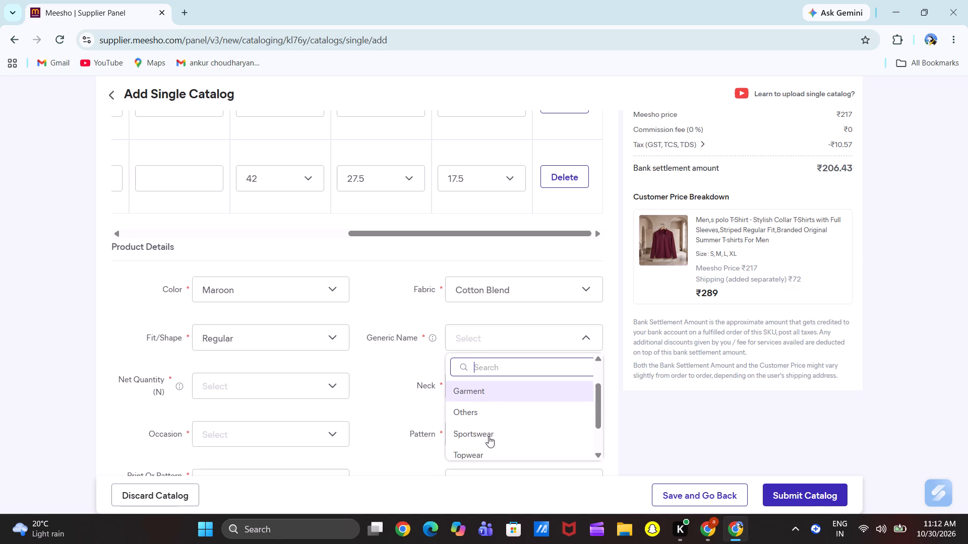
scroll(489, 436, down, 1)
click(471, 441)
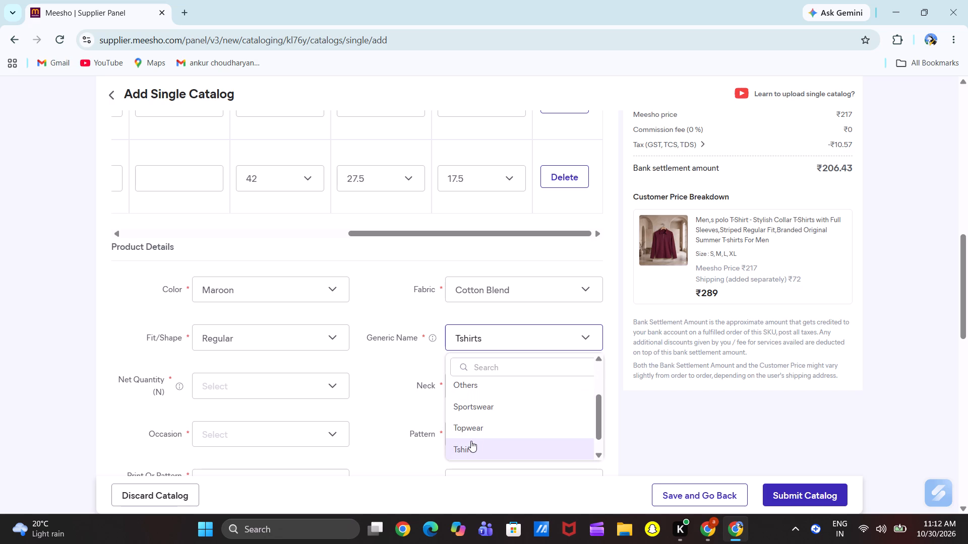
click(251, 387)
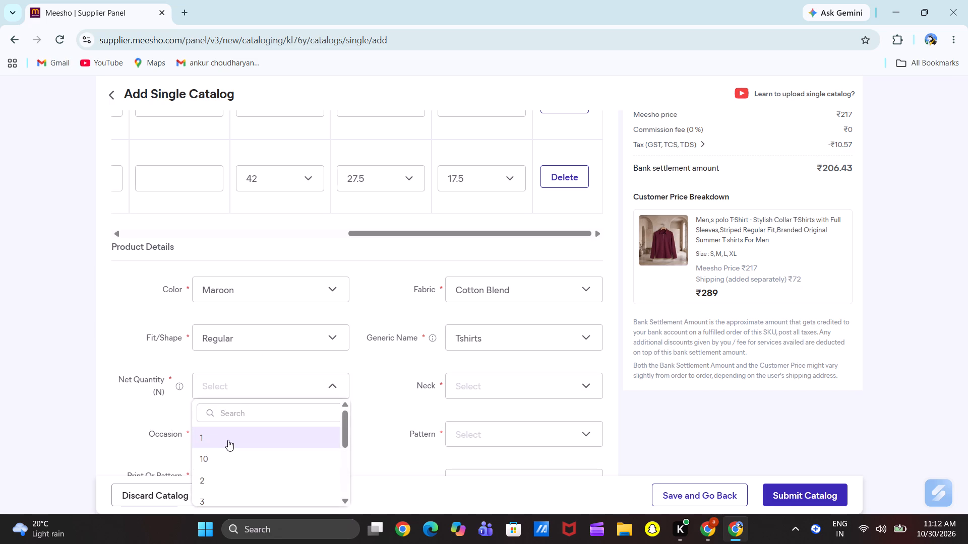
click(228, 440)
Fill Product 5's details with neck Polo, occasion Casual and pattern Solid.
click(477, 386)
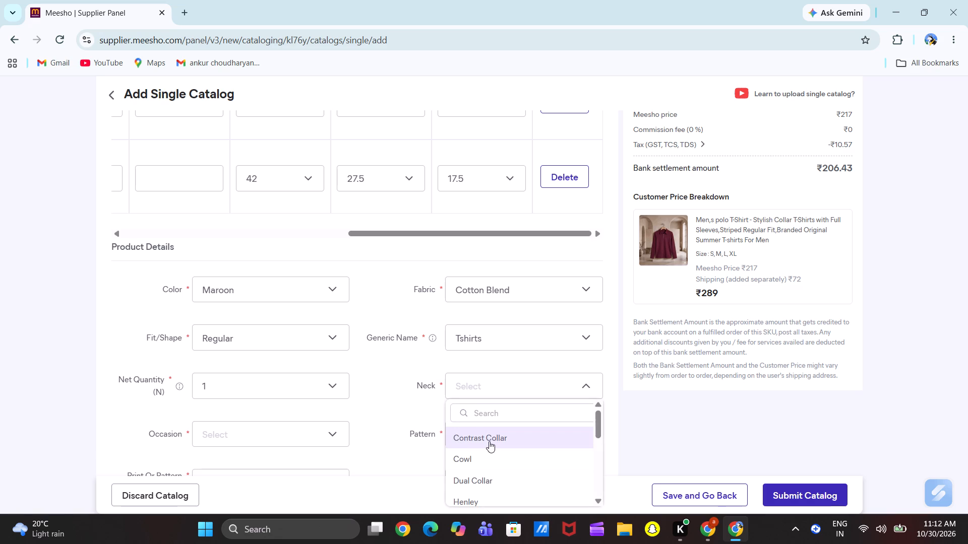
scroll(492, 474, down, 1)
click(492, 474)
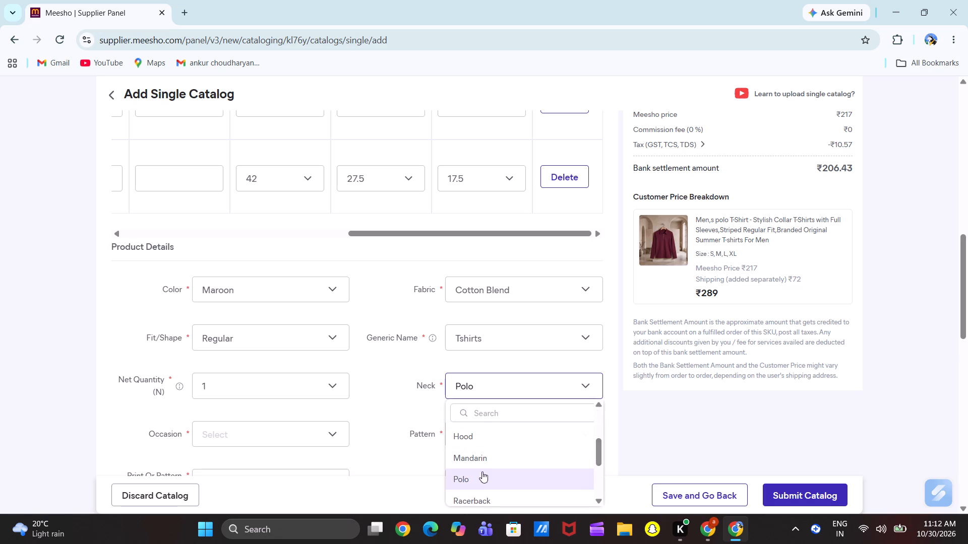
scroll(408, 418, down, 2)
click(258, 311)
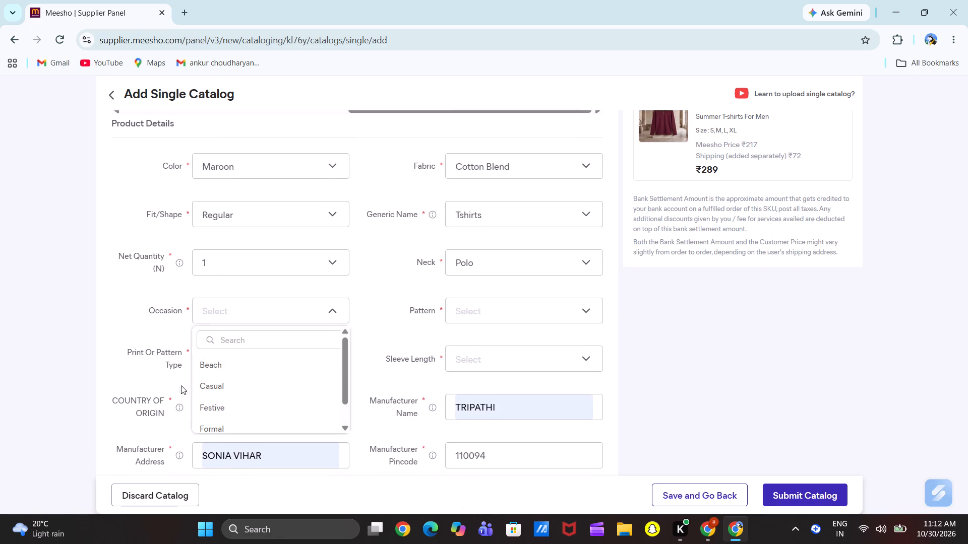
click(235, 395)
click(501, 317)
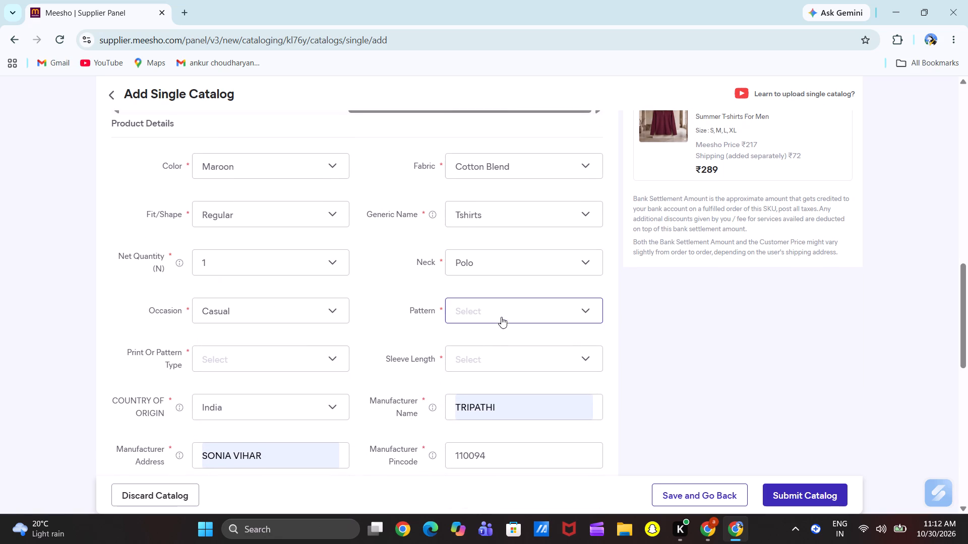
scroll(486, 405, down, 1)
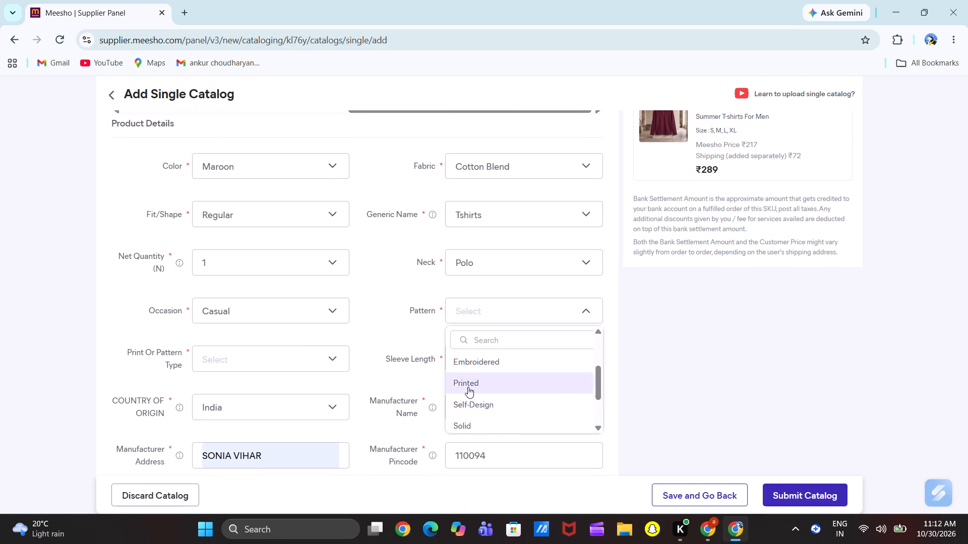
click(482, 432)
Set Product 5's print or pattern type to Solid and its sleeve length to Long Sleeves.
click(245, 358)
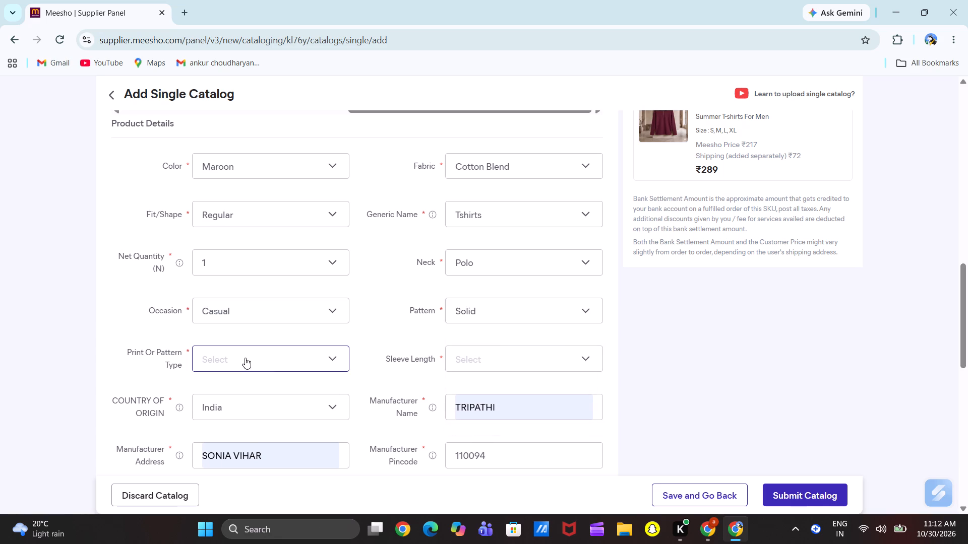
click(256, 383)
text(SO)
click(260, 409)
click(487, 359)
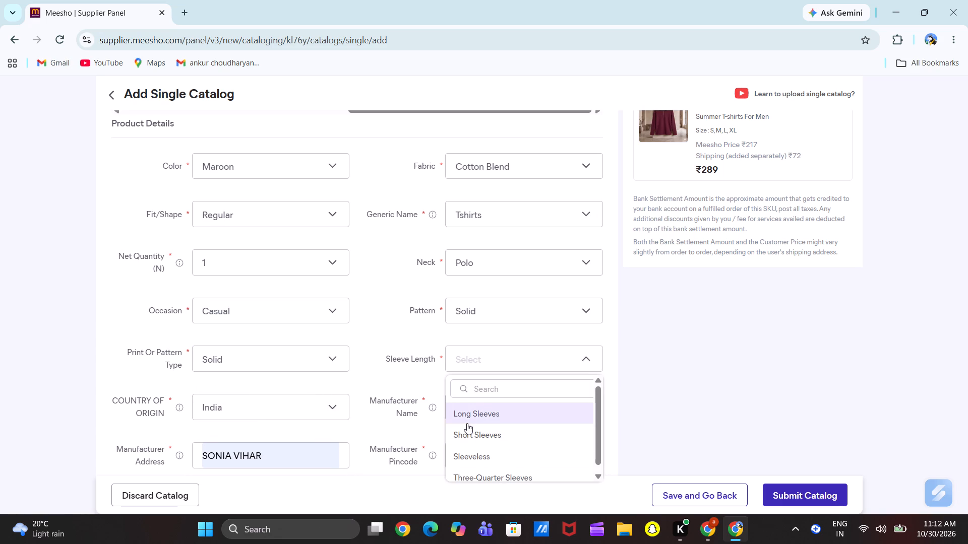
click(467, 423)
Fill Product 5's other attributes with length Regular, style Korean and number of pockets No Pocket.
scroll(397, 404, down, 4)
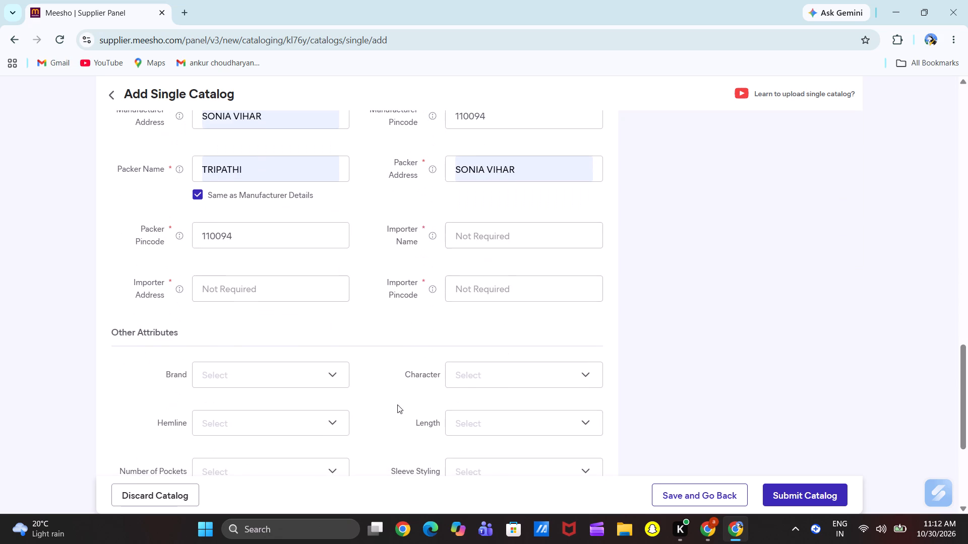
scroll(406, 300, down, 2)
click(491, 279)
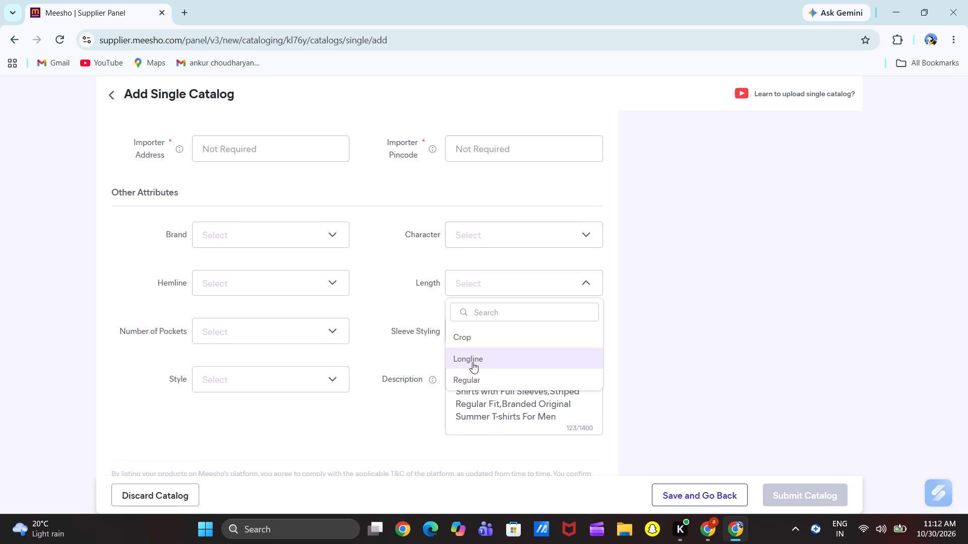
click(481, 376)
click(261, 366)
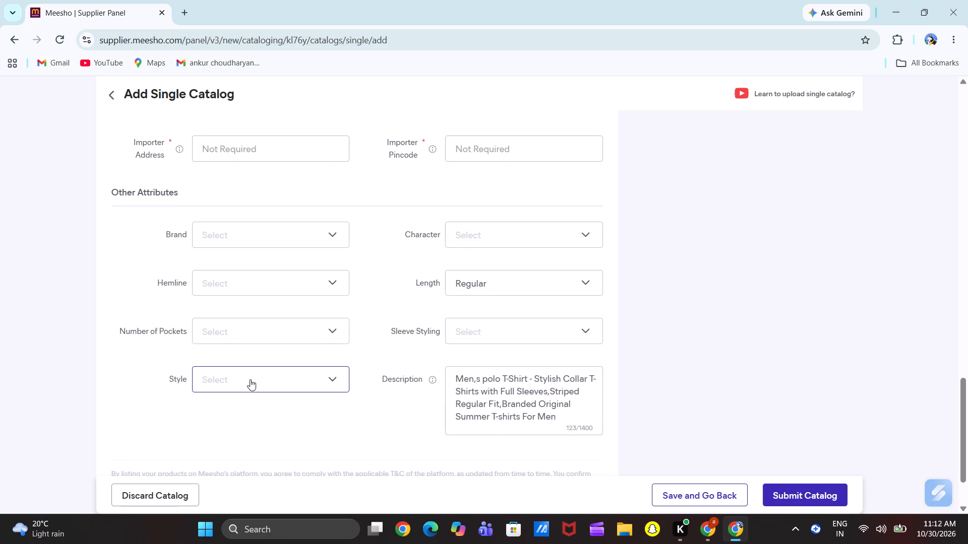
click(250, 379)
click(280, 452)
click(283, 344)
click(243, 432)
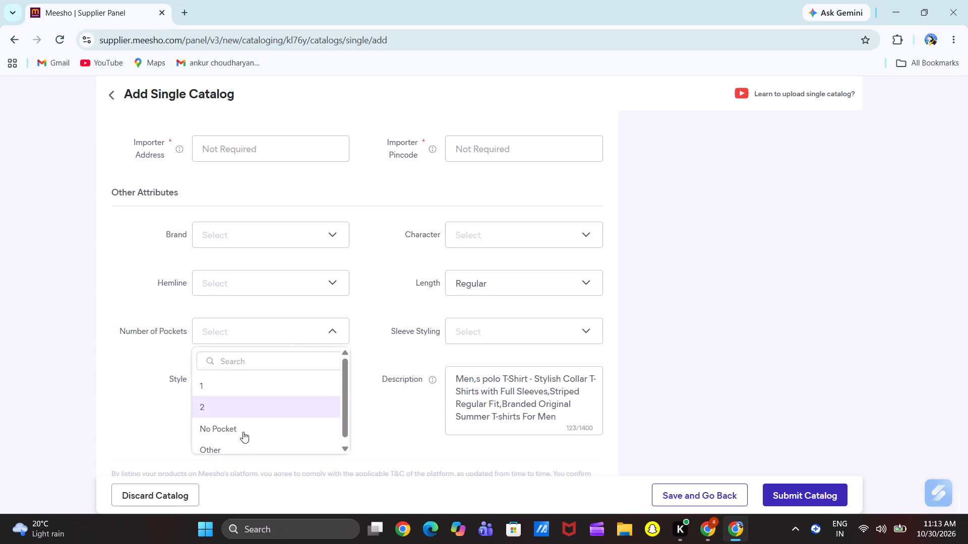
Switch to Product 6 and enter FULL=KARARA;.'[BLACK] as its style code/product ID.
scroll(391, 346, up, 6)
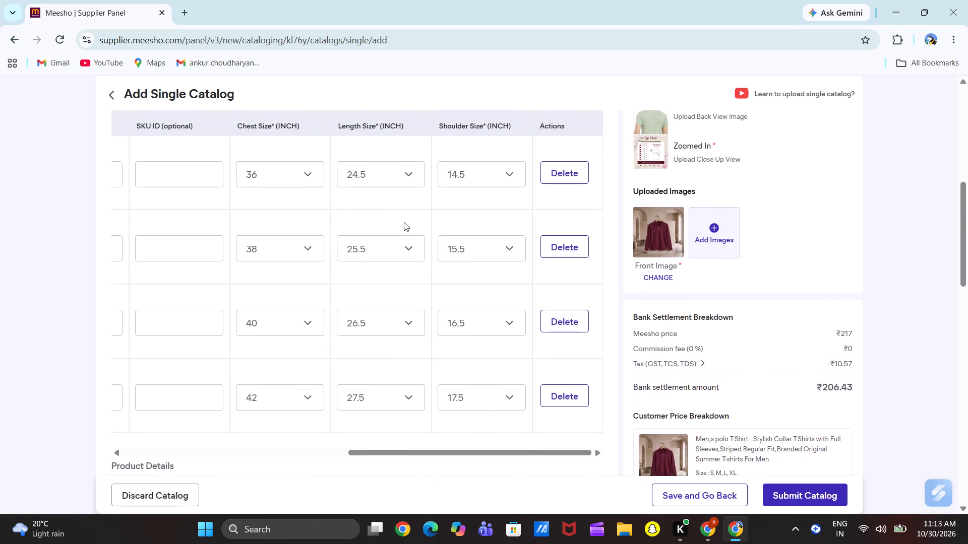
scroll(404, 222, up, 5)
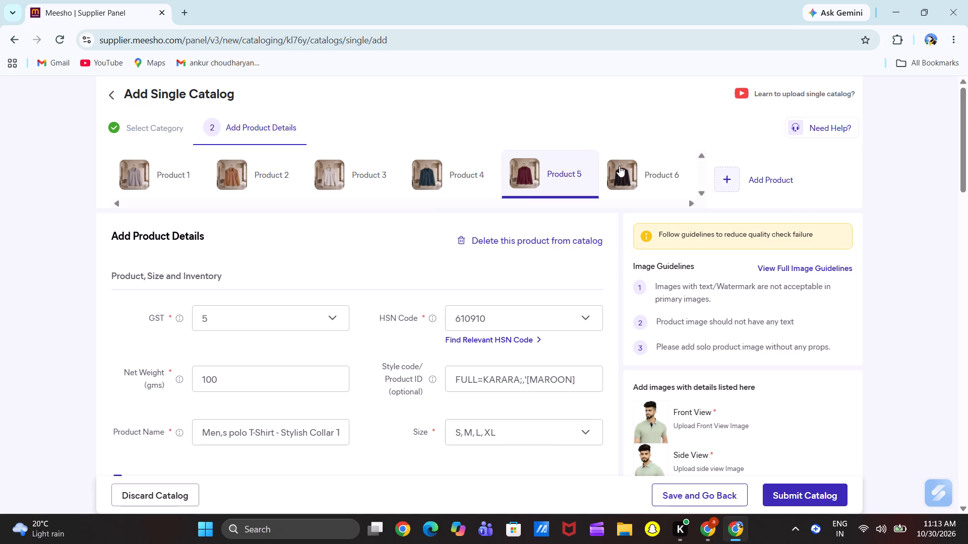
click(619, 166)
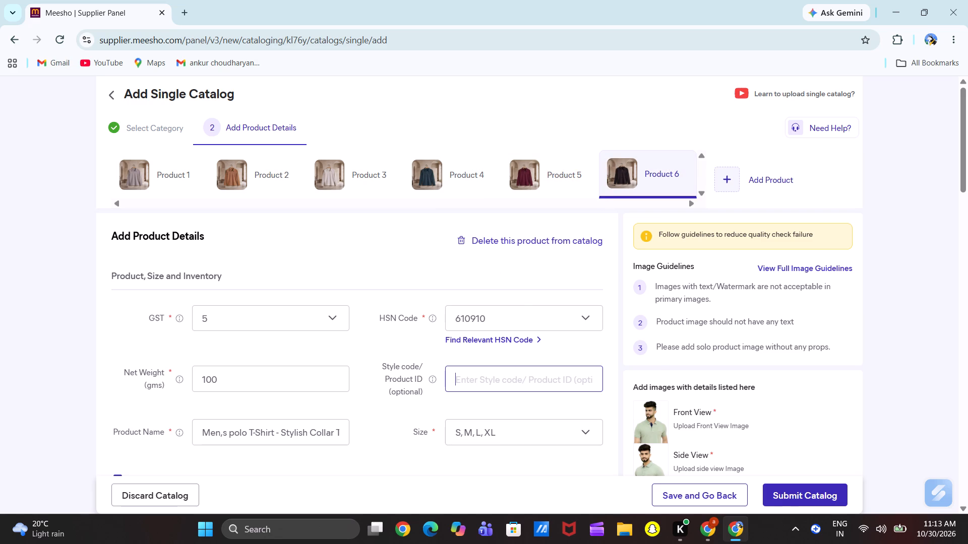
click(475, 377)
text(FULL)
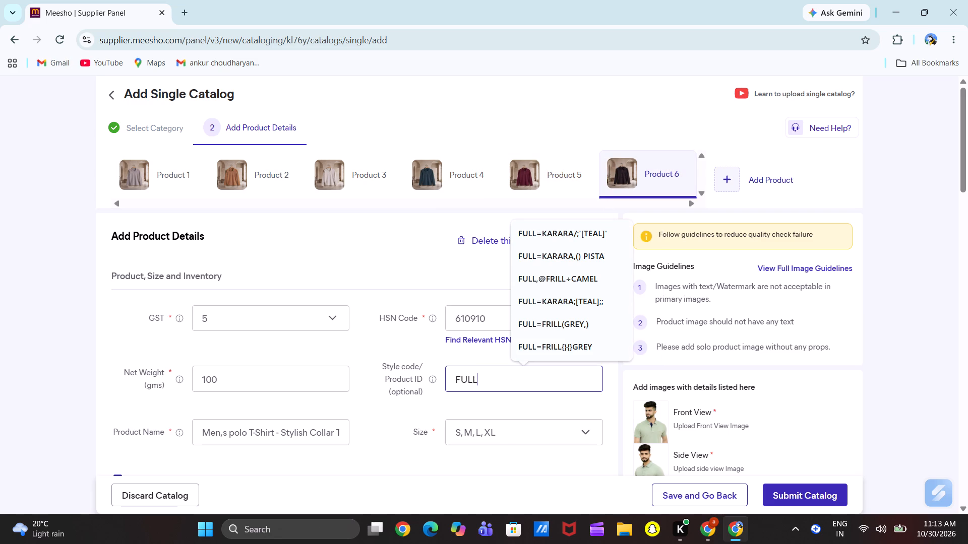
key(equal)
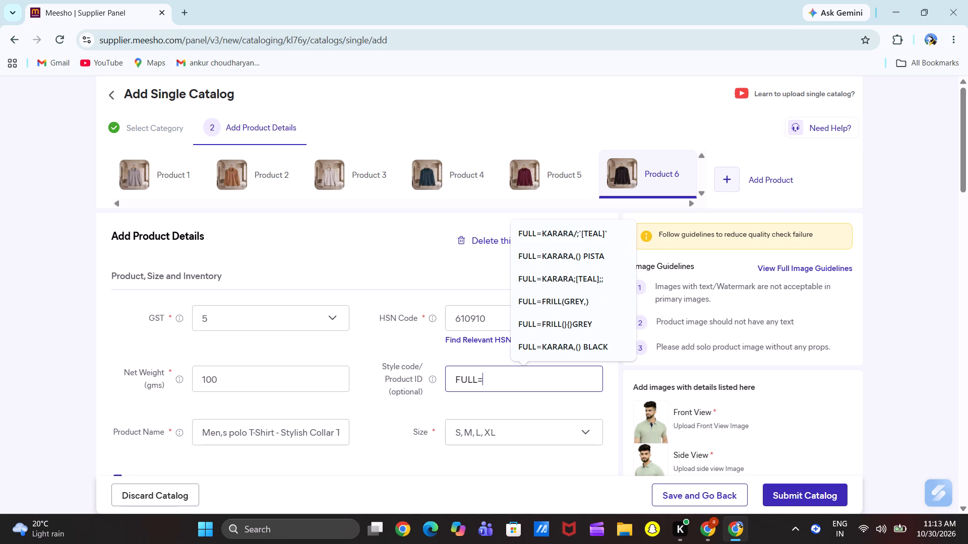
text(KARA)
text(RA)
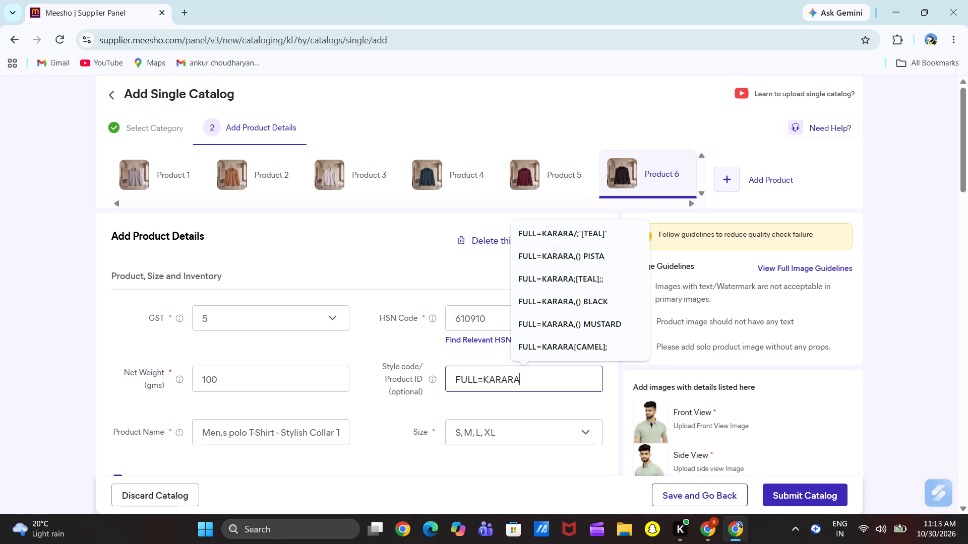
text(;.')
key(bracketleft)
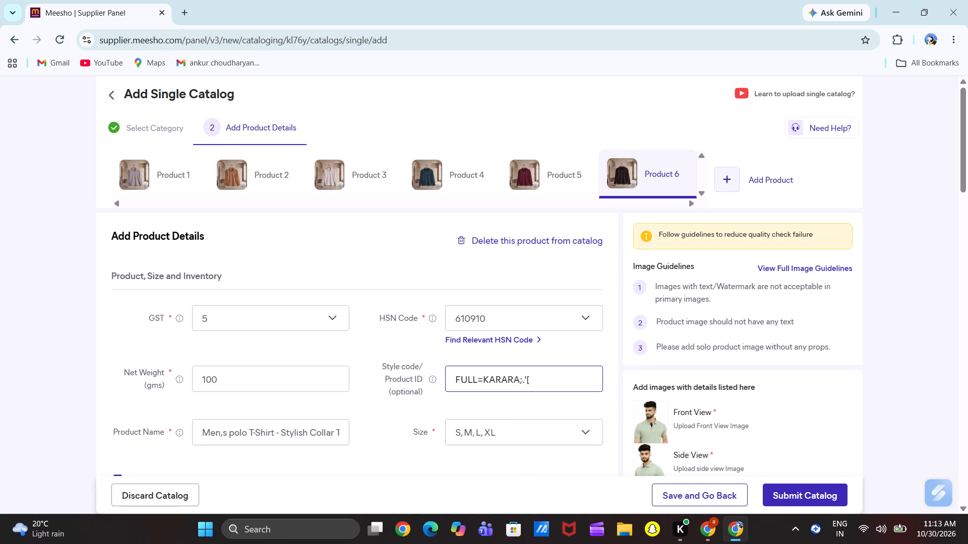
text(BLACK)
key(bracketright)
Set Product 6's Meesho price to 217, wrong/defective returns price to 216 and MRP to 799.
scroll(384, 419, down, 3)
scroll(219, 406, right, 7)
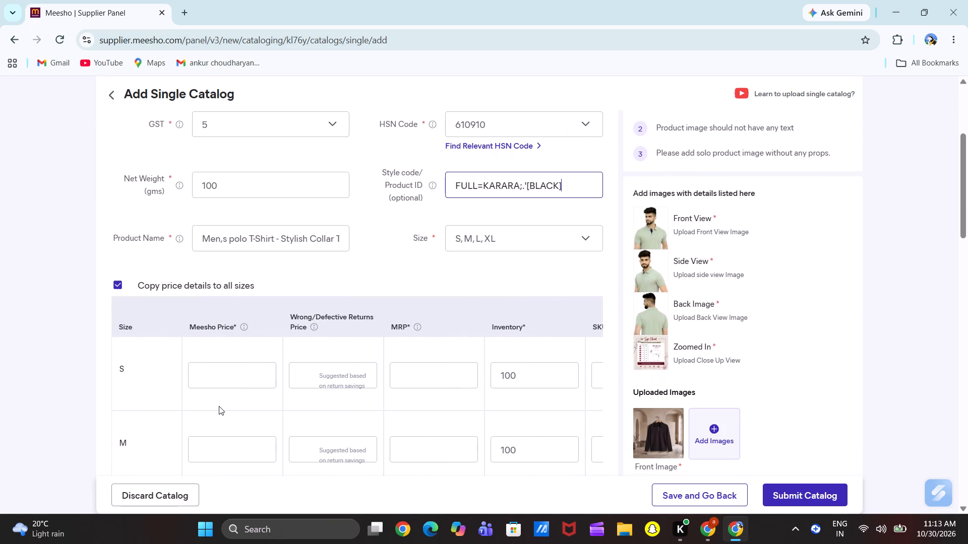
click(222, 378)
text(217)
click(310, 378)
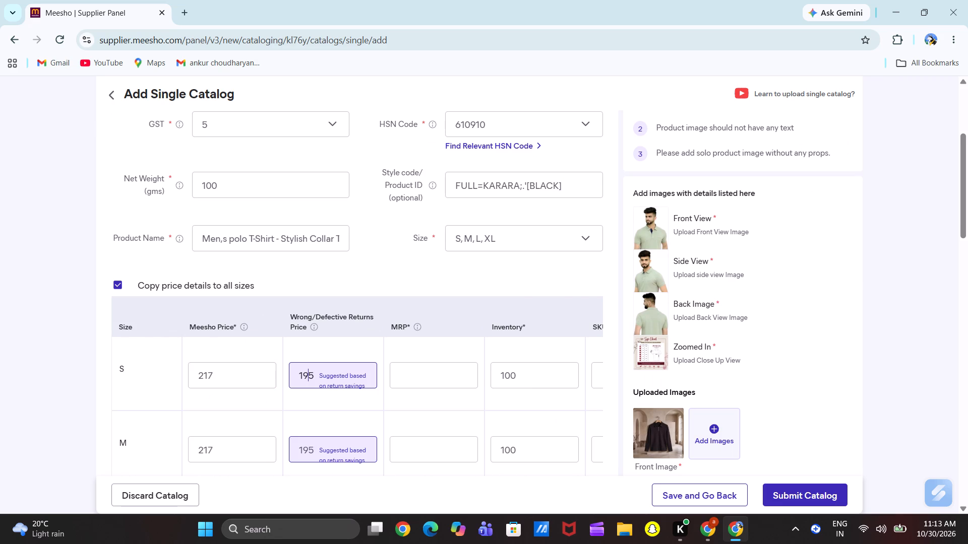
click(313, 374)
key(BackSpace)
key(BackSpace)
text(216)
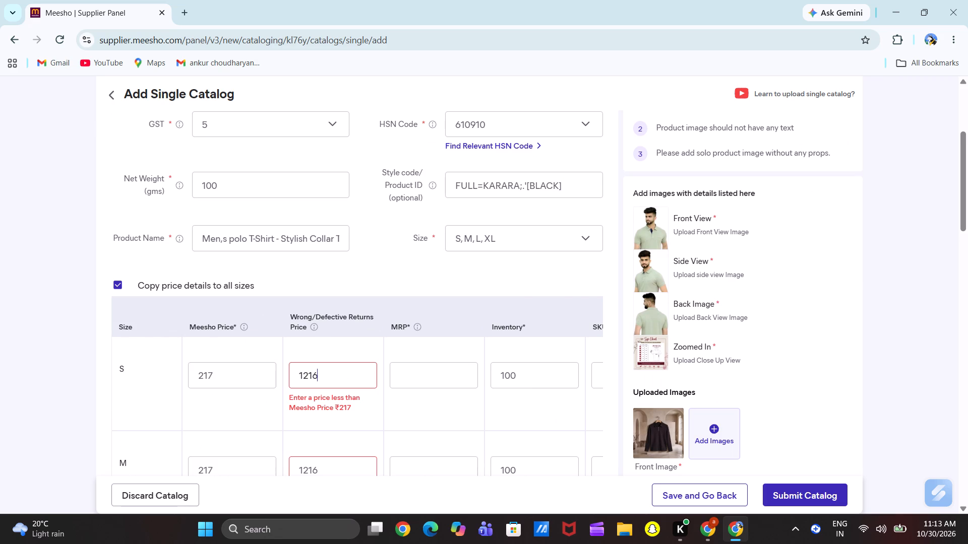
key(BackSpace)
key(BackSpace)
key(BackSpace)
key(BackSpace)
key(BackSpace)
text(216)
click(413, 381)
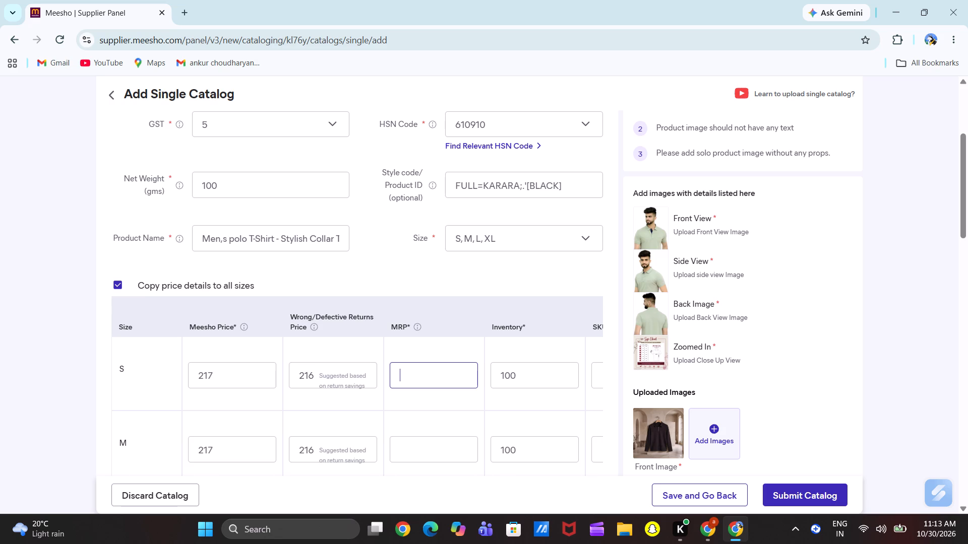
text(799)
Set Product 6's shoulder size for size S to 14.5 inches.
scroll(453, 336, down, 2)
scroll(453, 336, left, 5)
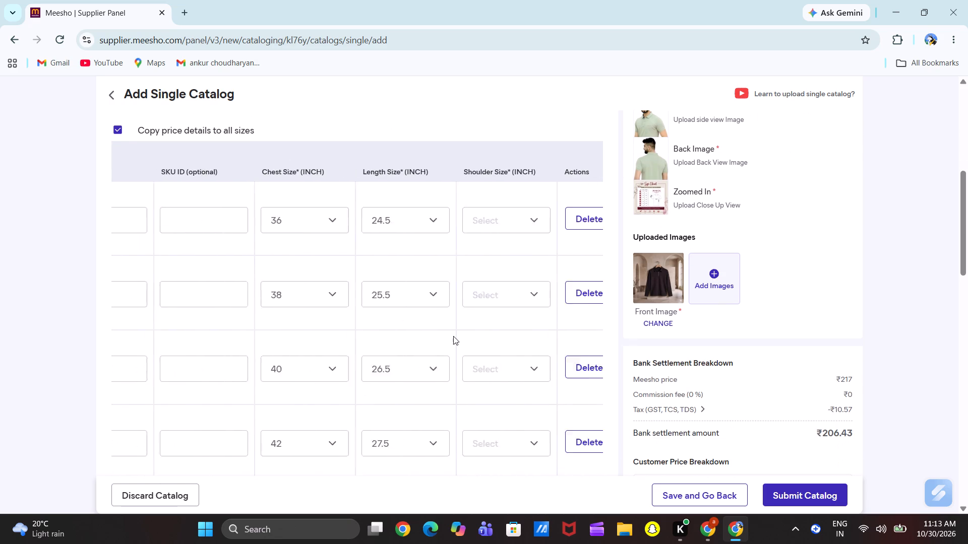
click(495, 212)
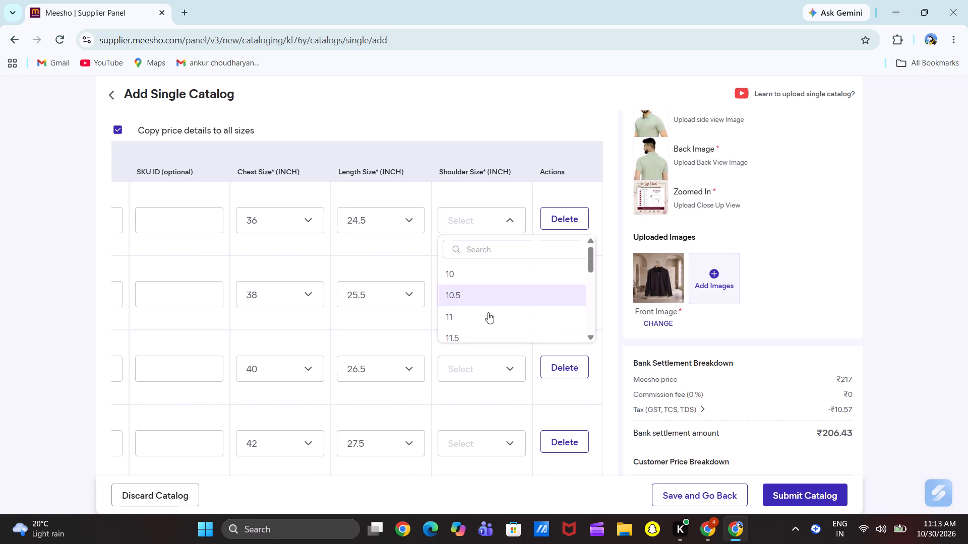
scroll(488, 312, down, 3)
click(488, 312)
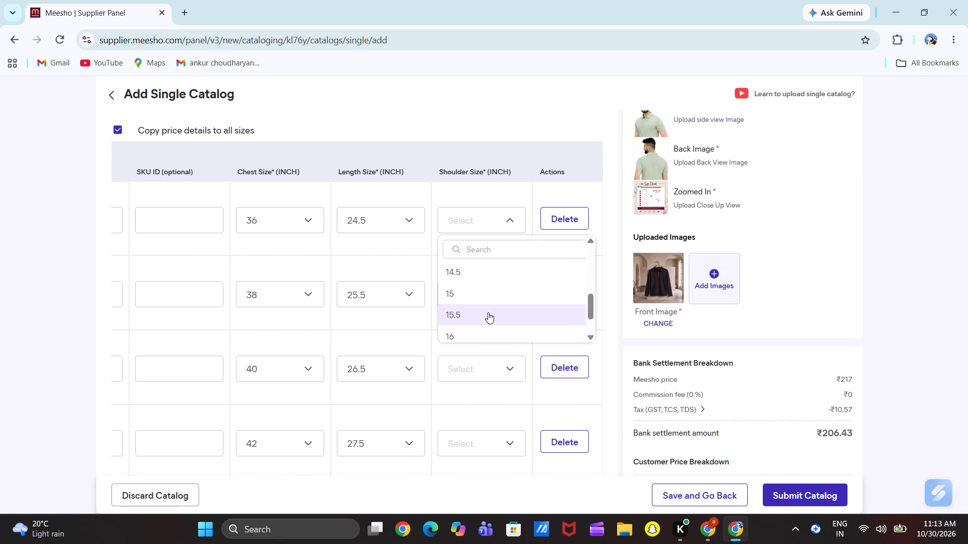
click(482, 296)
scroll(491, 373, down, 1)
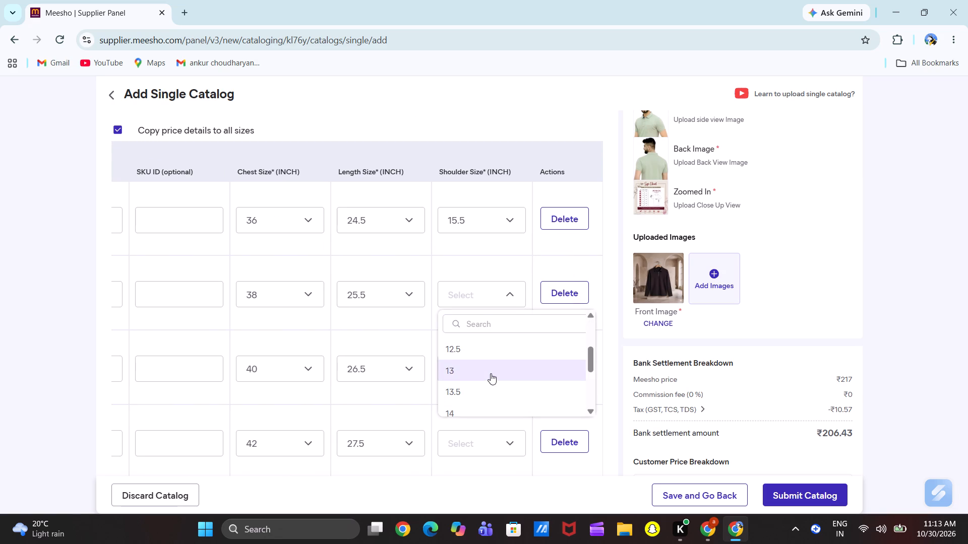
scroll(491, 373, down, 1)
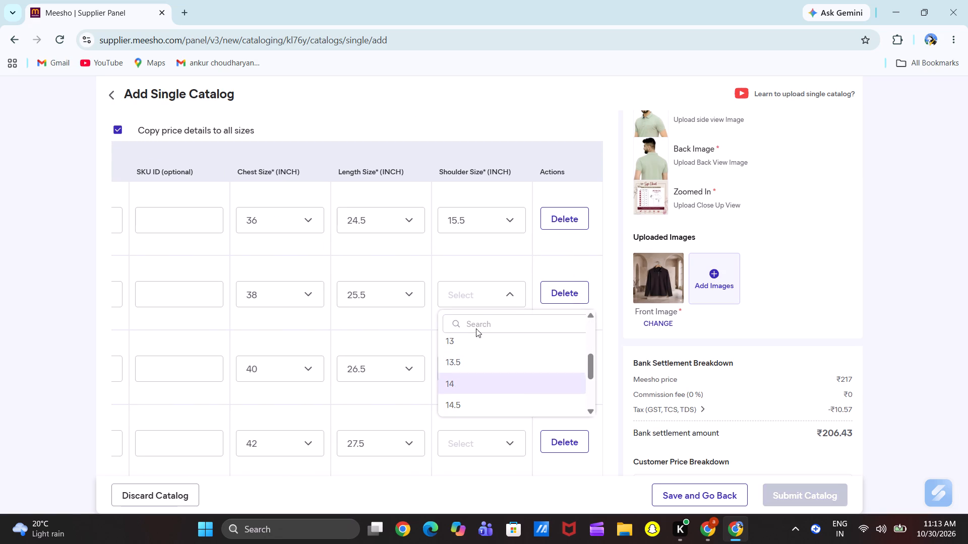
click(456, 217)
click(486, 219)
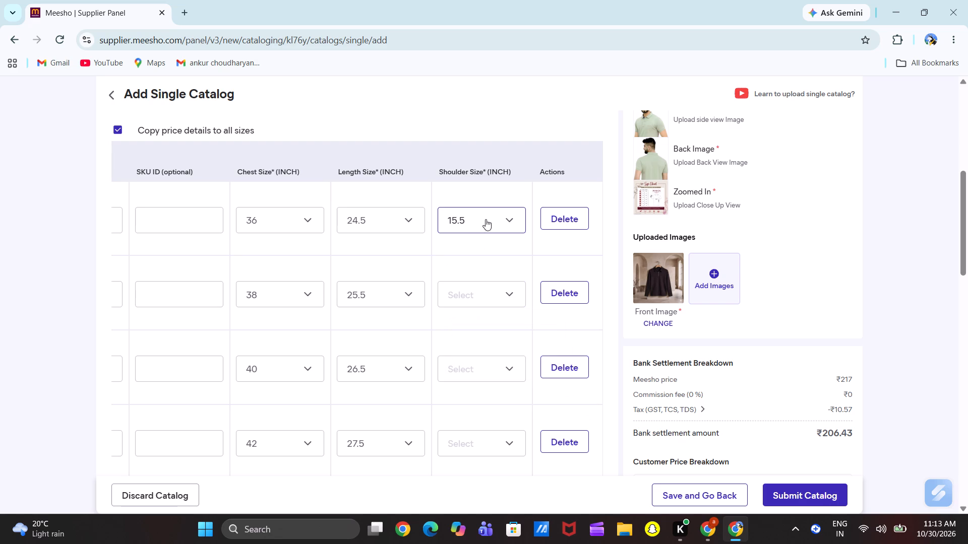
scroll(476, 326, down, 2)
click(476, 326)
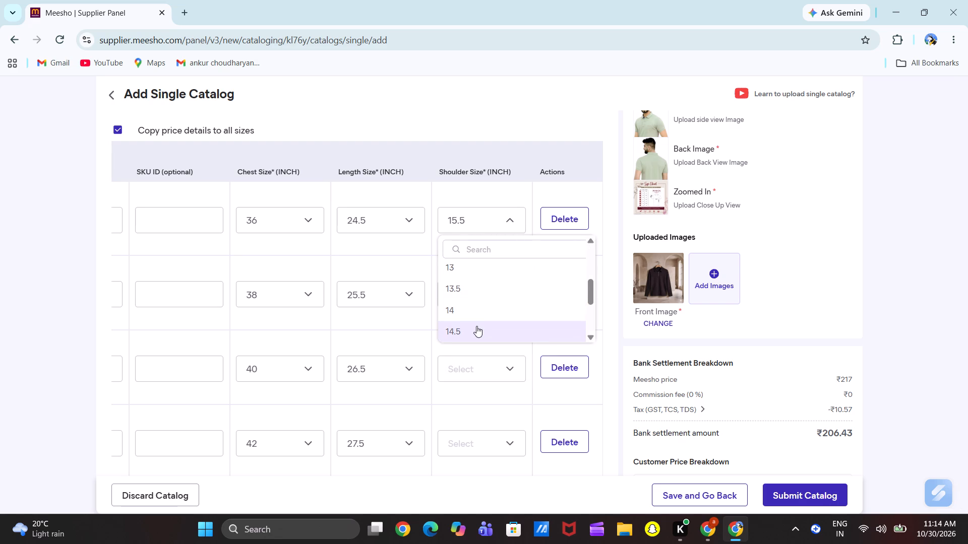
Set Product 6's shoulder size to 15.5 inches for size M and 16.5 inches for size L.
click(472, 294)
scroll(476, 368, down, 1)
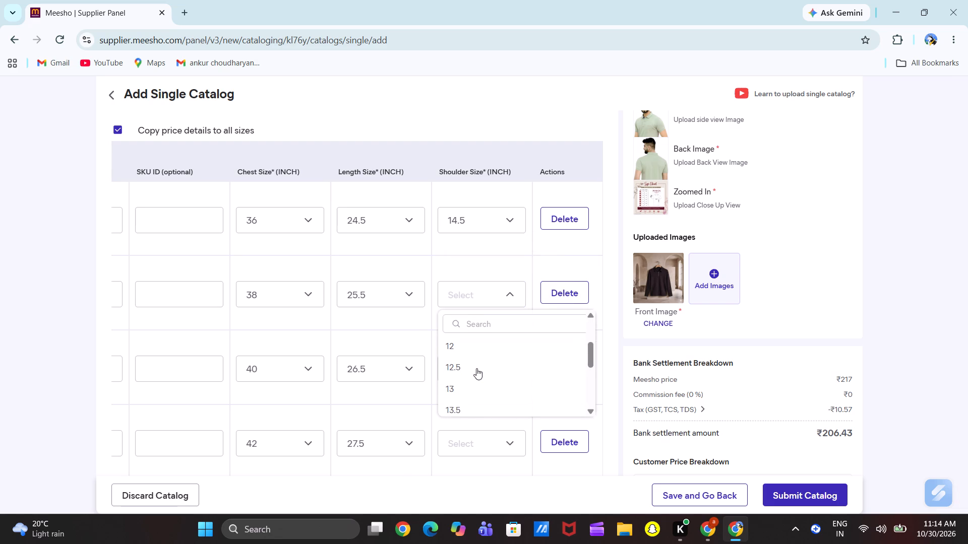
scroll(476, 368, down, 2)
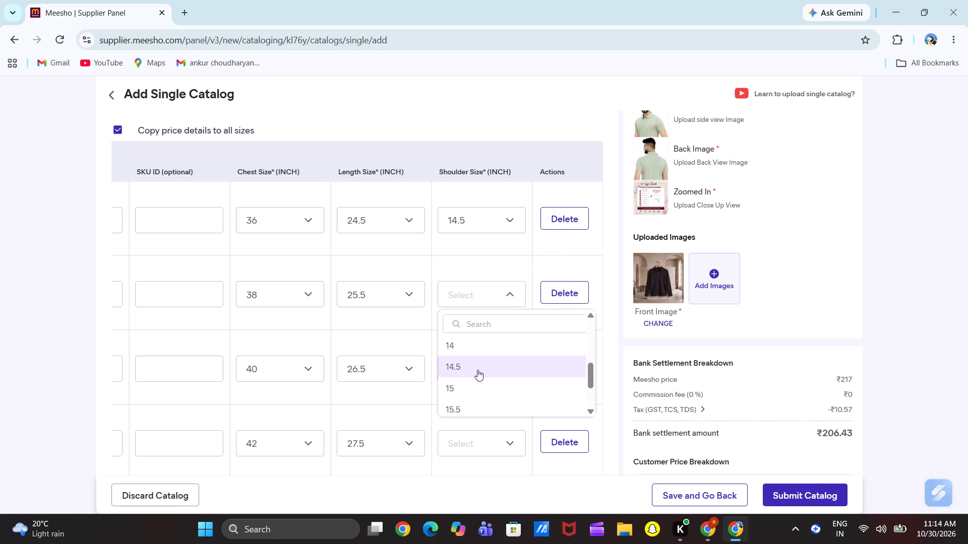
click(483, 405)
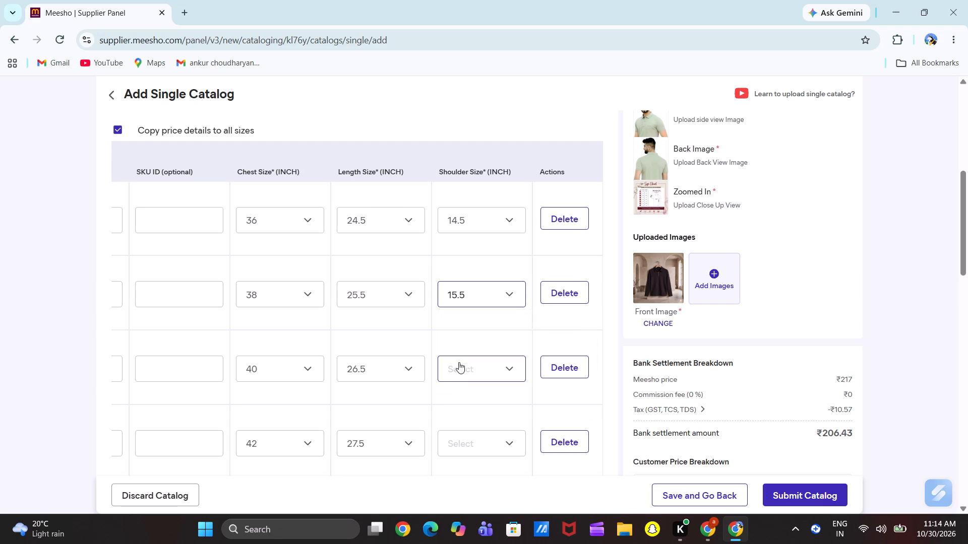
click(468, 365)
scroll(487, 417, down, 3)
scroll(487, 417, left, 1)
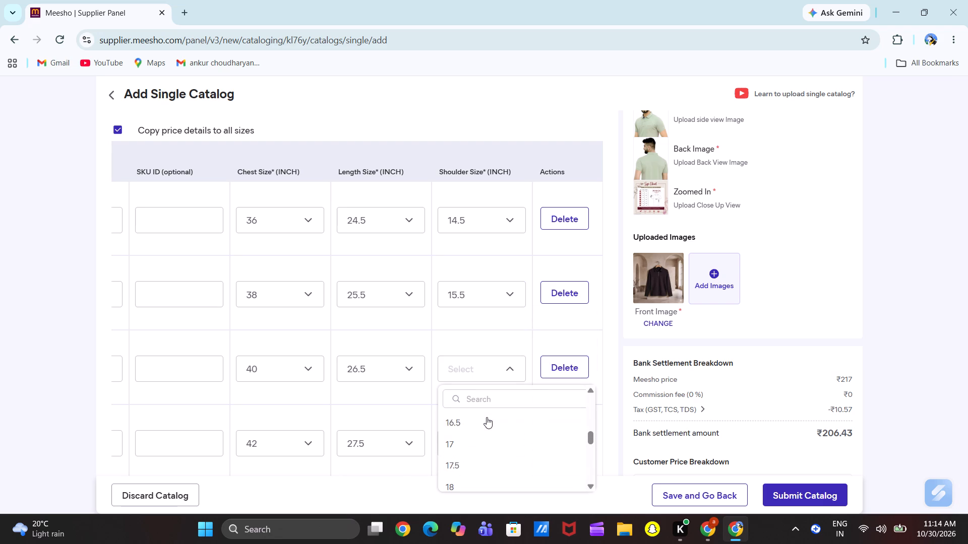
scroll(487, 417, left, 2)
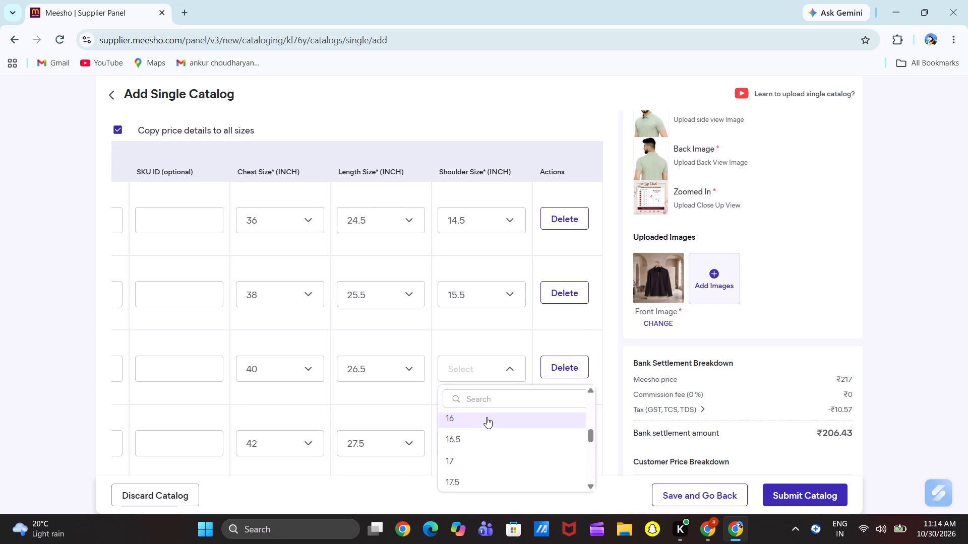
scroll(487, 417, left, 1)
click(474, 444)
Set Product 6's shoulder size for size XL to 17.5 inches.
click(482, 435)
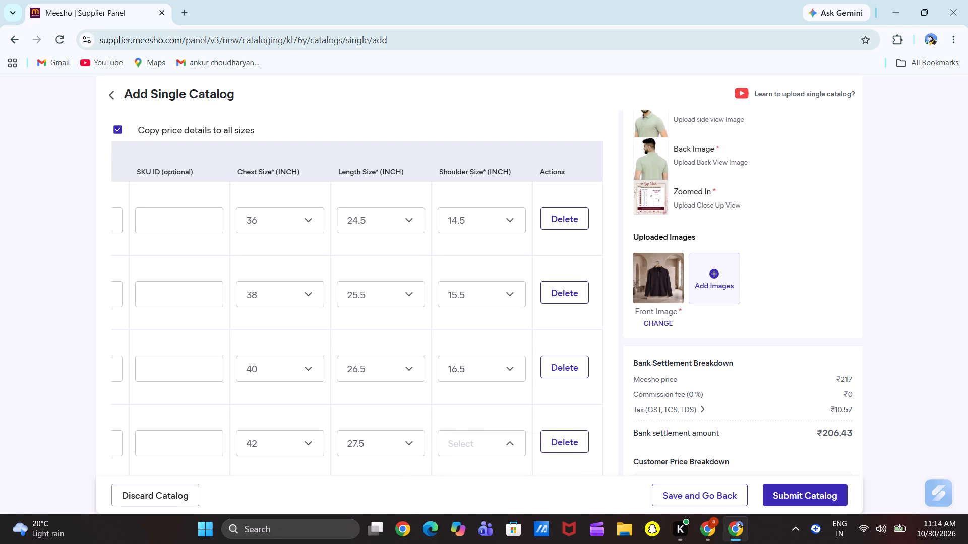
scroll(477, 481, down, 4)
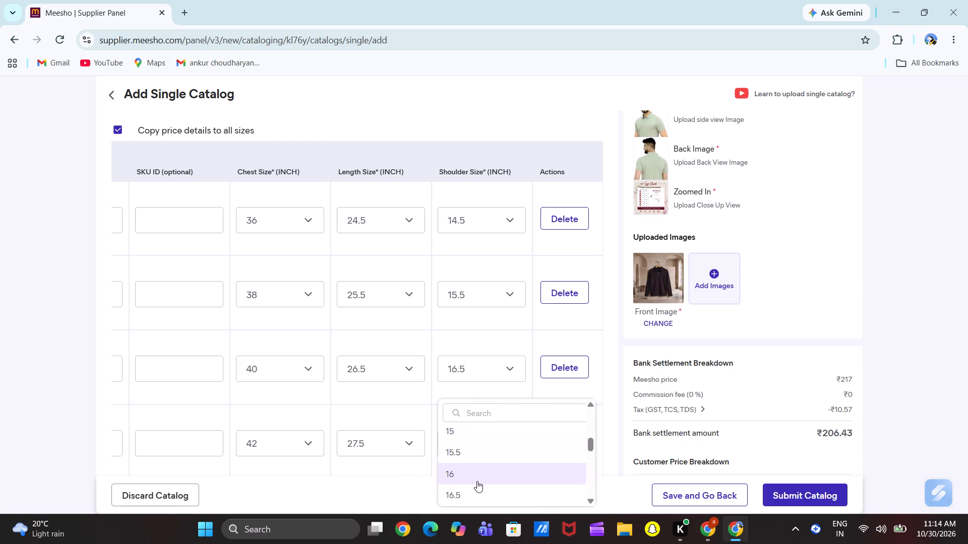
scroll(477, 481, down, 1)
click(468, 495)
Fill Product 6's details with color Black and fabric Cotton Blend.
scroll(365, 431, down, 3)
click(215, 342)
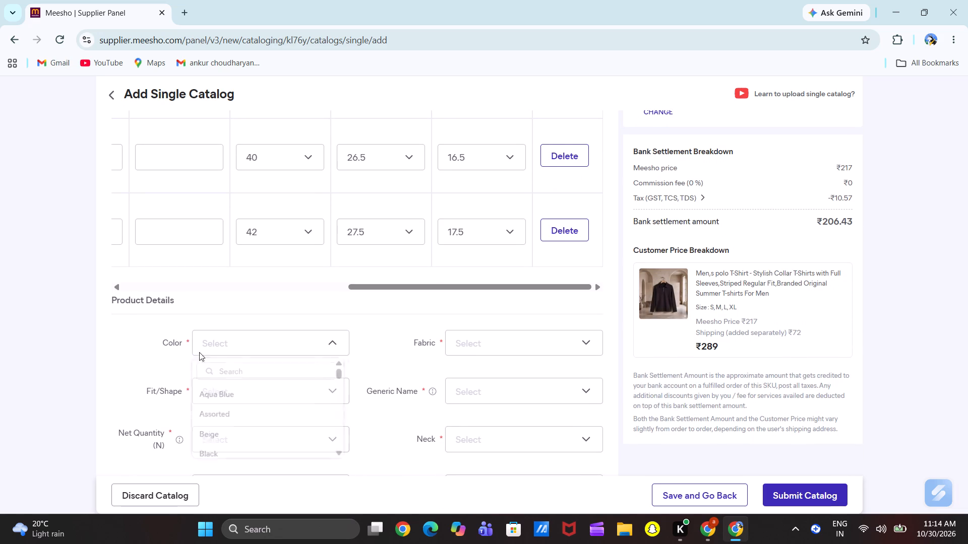
click(259, 374)
text(BLAK)
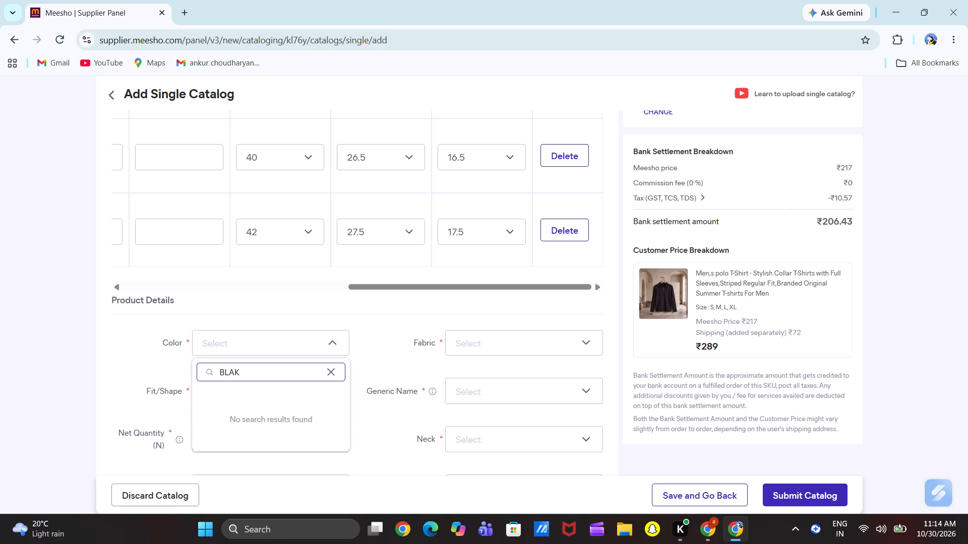
key(BackSpace)
click(226, 402)
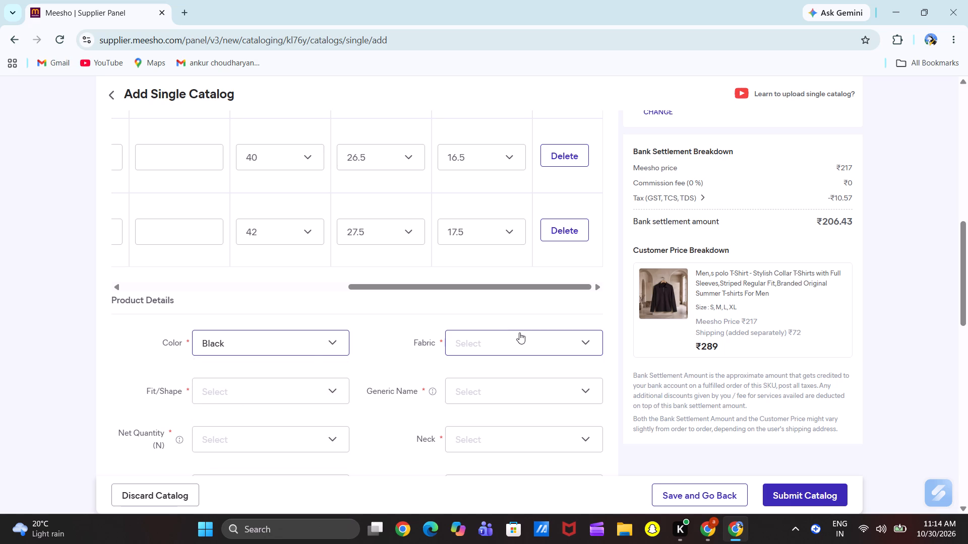
click(519, 332)
scroll(472, 417, down, 3)
click(472, 417)
Set Product 6's fit/shape to Regular and its generic name to Tshirts.
scroll(366, 397, down, 2)
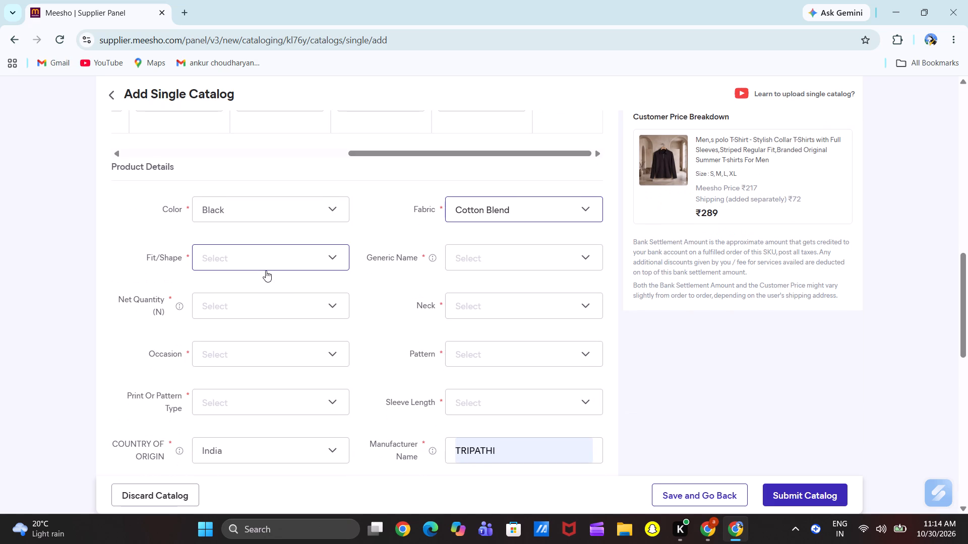
click(266, 270)
scroll(240, 343, down, 1)
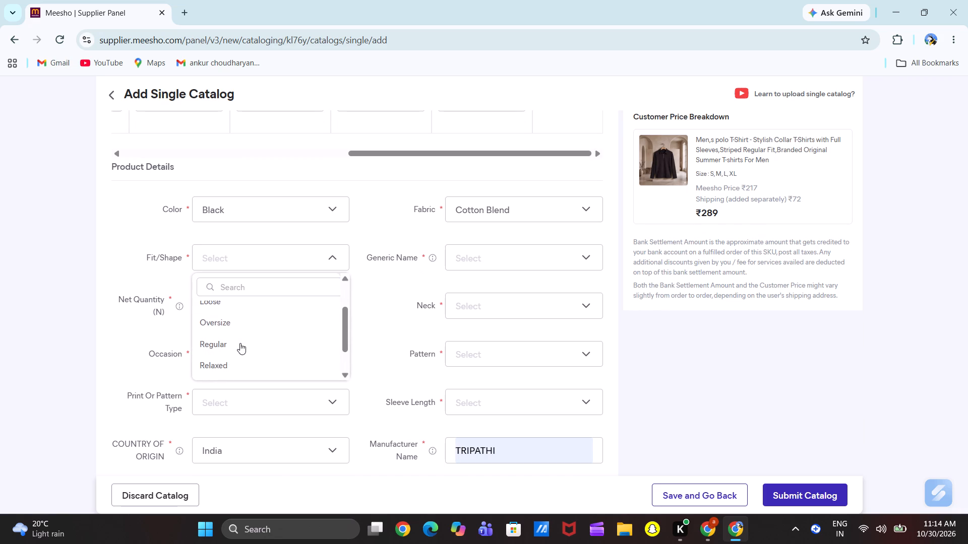
click(240, 343)
click(505, 246)
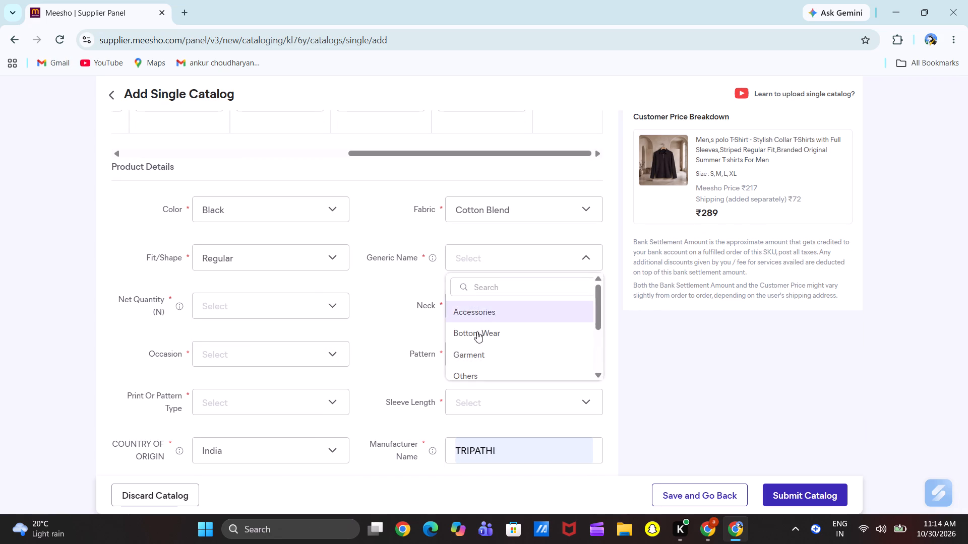
scroll(492, 354, down, 1)
click(474, 361)
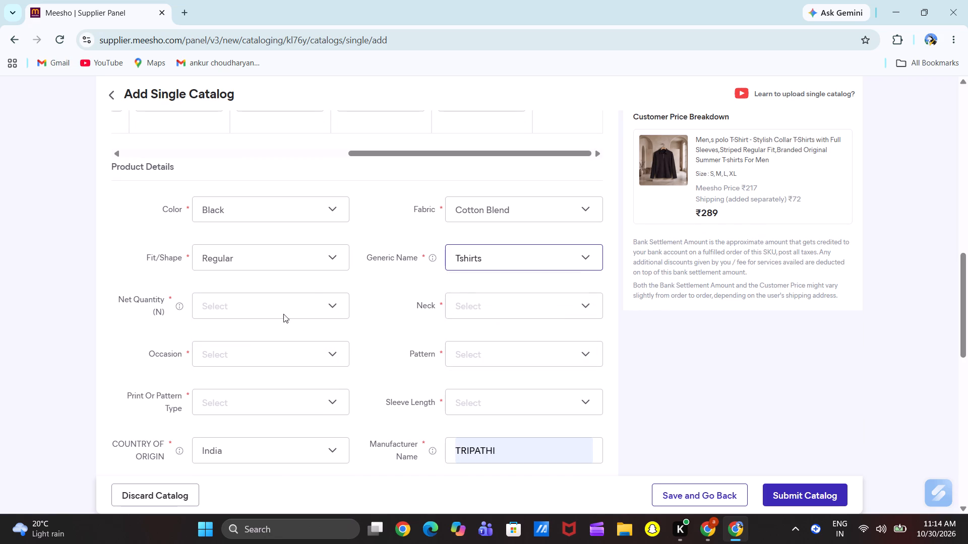
Set Product 6's net quantity to 1 and its neck to Polo.
click(270, 313)
click(236, 354)
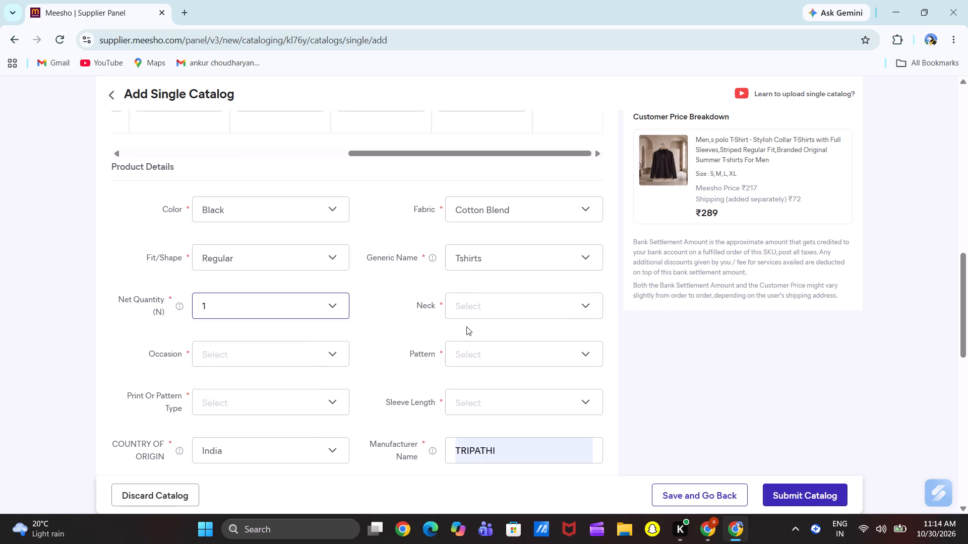
click(480, 312)
scroll(489, 395, down, 1)
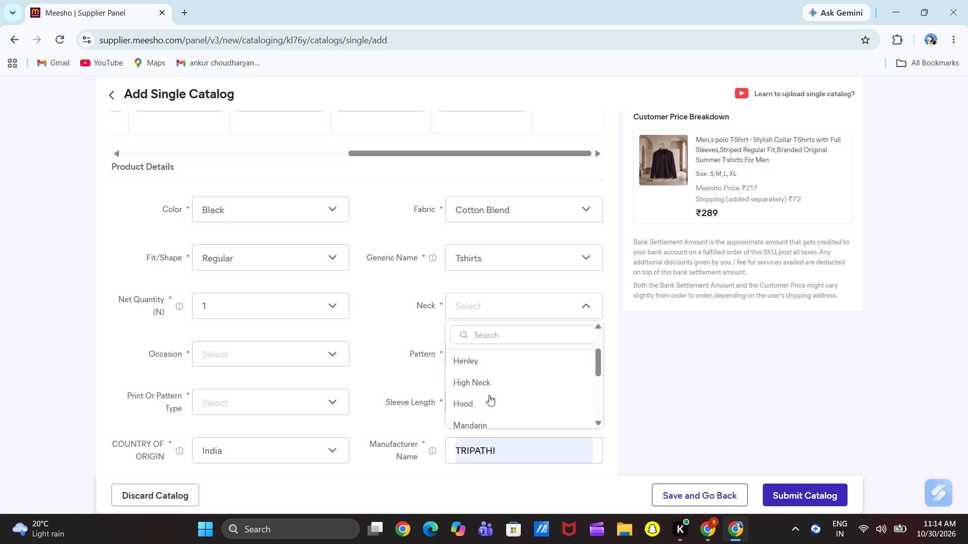
scroll(489, 395, down, 1)
click(474, 414)
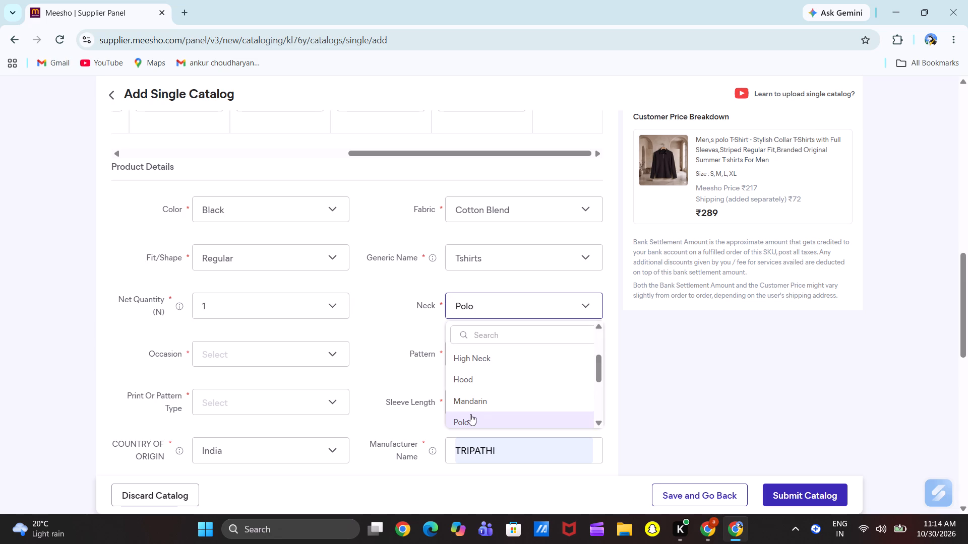
Set Product 6's occasion to Casual and its pattern to Solid.
scroll(391, 380, down, 2)
click(263, 223)
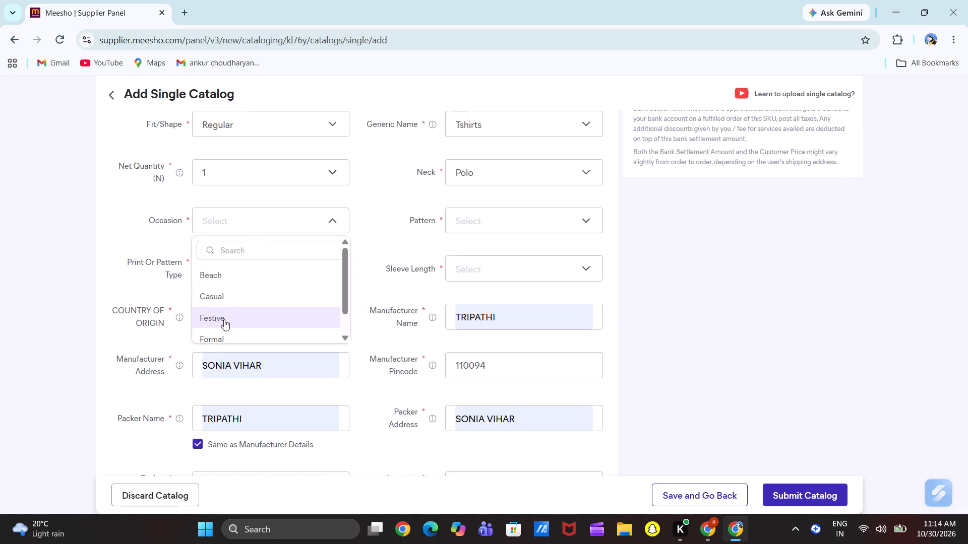
click(218, 289)
drag(493, 224, 478, 217)
click(478, 217)
double_click(478, 217)
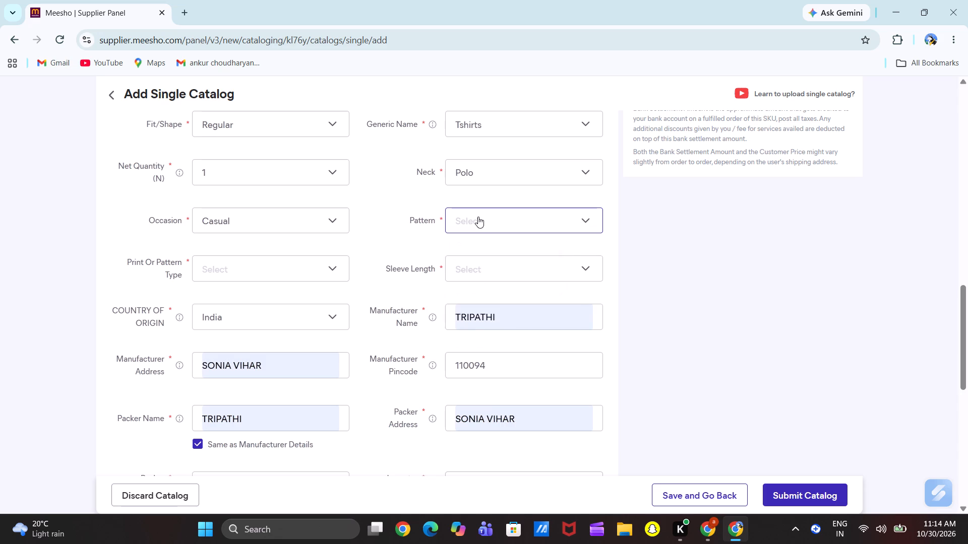
click(551, 218)
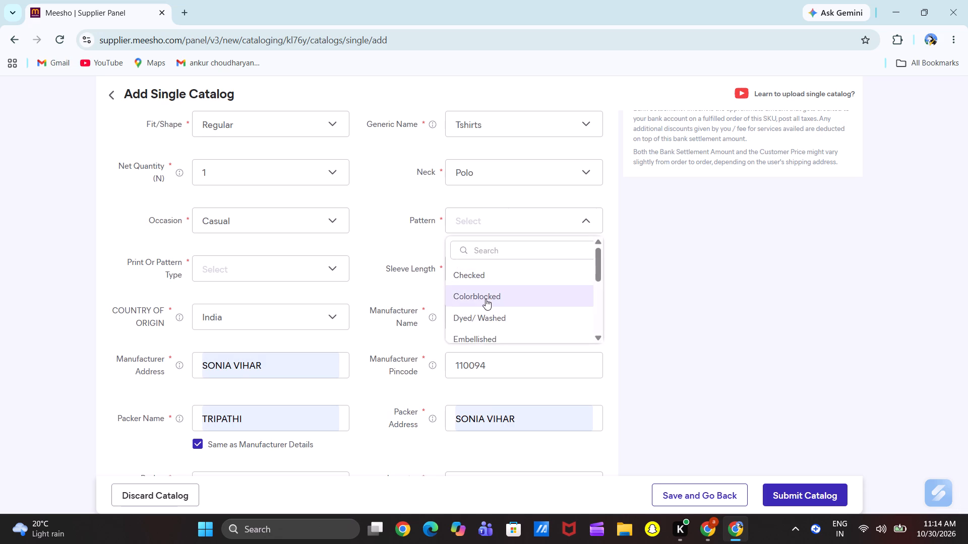
scroll(486, 299, down, 2)
click(486, 299)
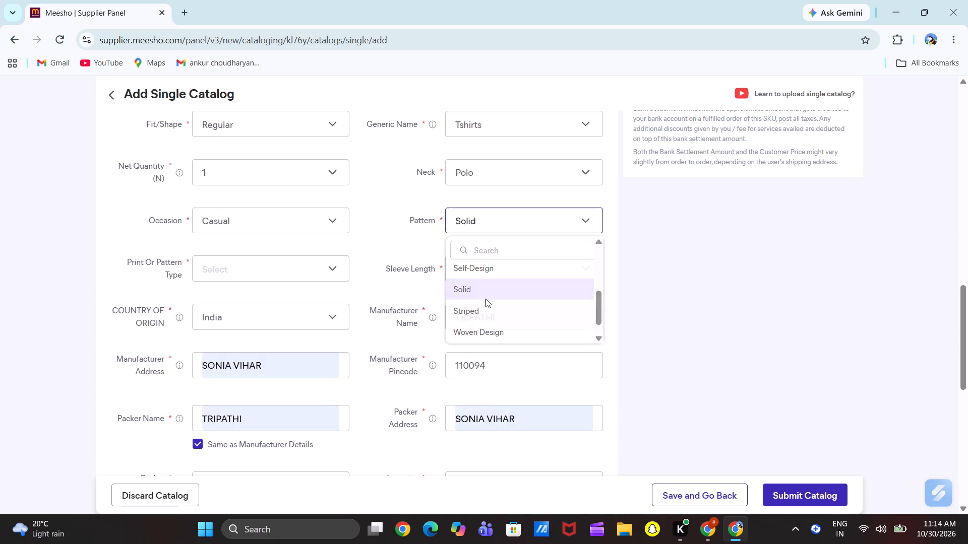
Set Product 6's print or pattern type to Solid and its sleeve length to Long Sleeves.
click(288, 274)
scroll(245, 352, down, 1)
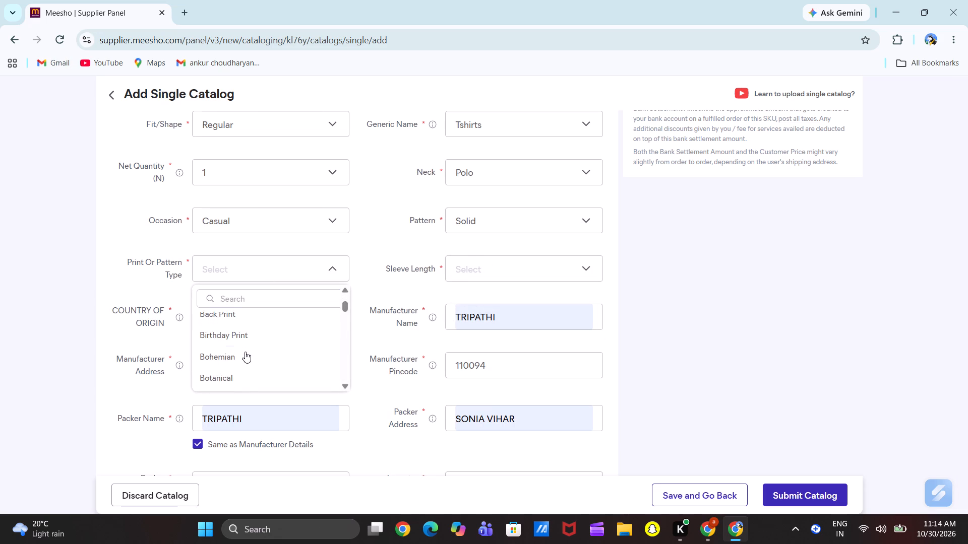
scroll(245, 352, down, 2)
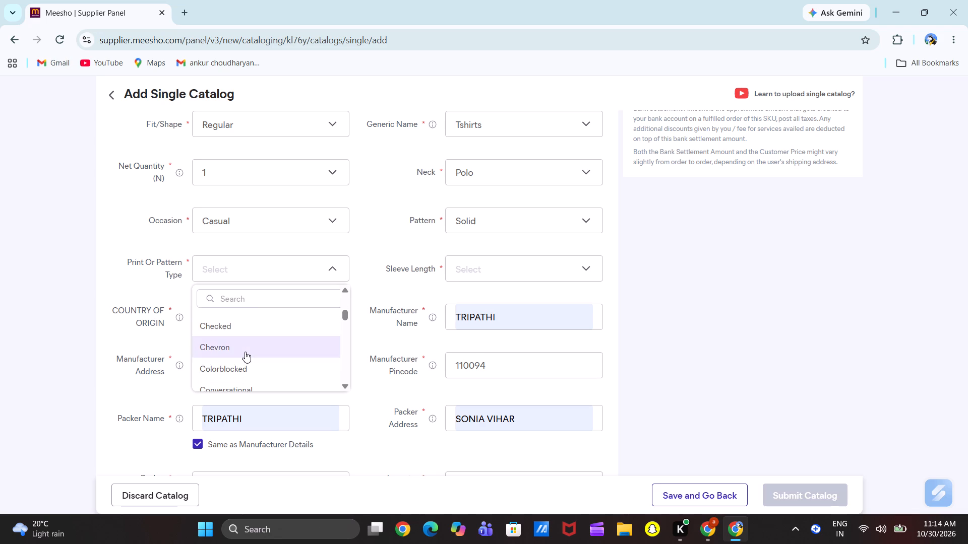
scroll(245, 352, down, 1)
click(251, 292)
text(SO)
click(258, 317)
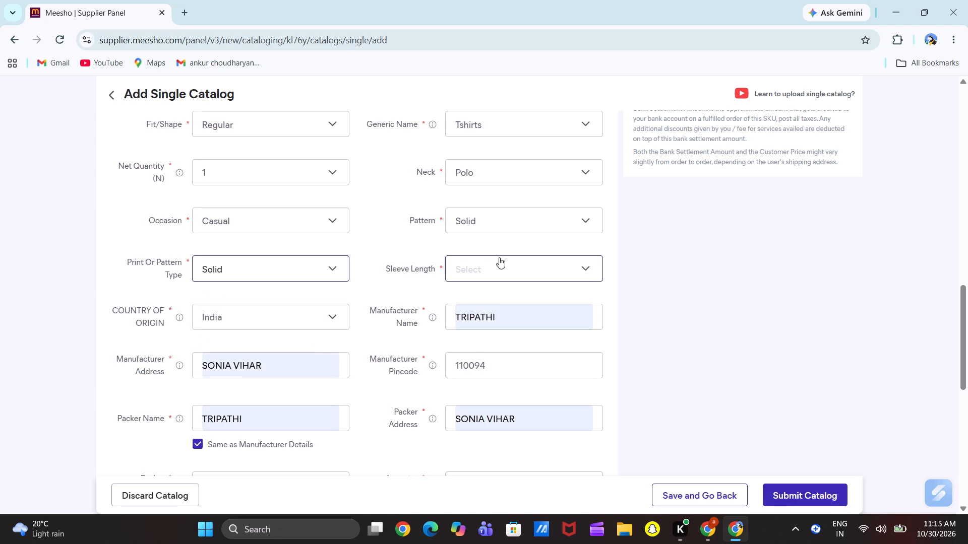
click(499, 257)
click(478, 330)
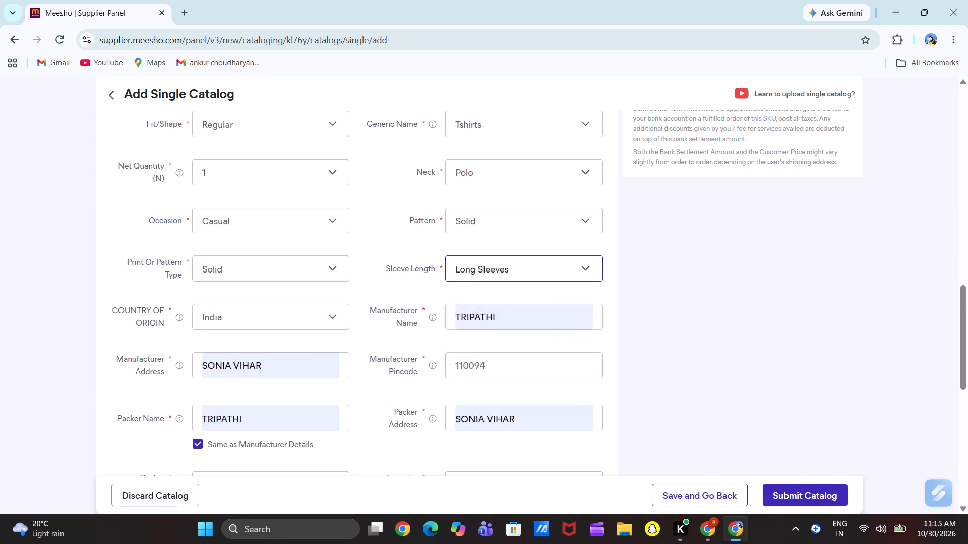
Fill Product 6's other attributes with length Regular, style Korean and No Pocket for the number of pockets.
scroll(411, 327, down, 3)
scroll(323, 293, down, 3)
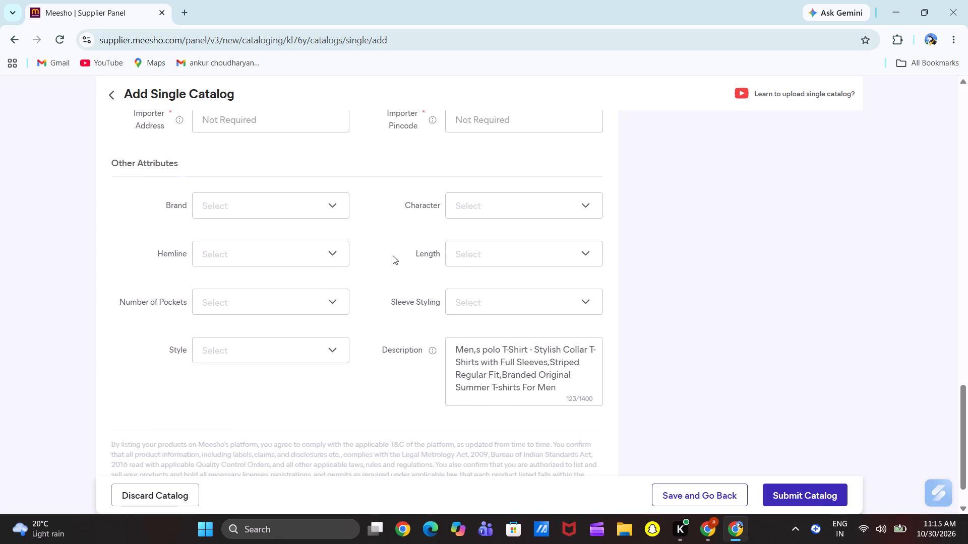
click(496, 249)
click(492, 348)
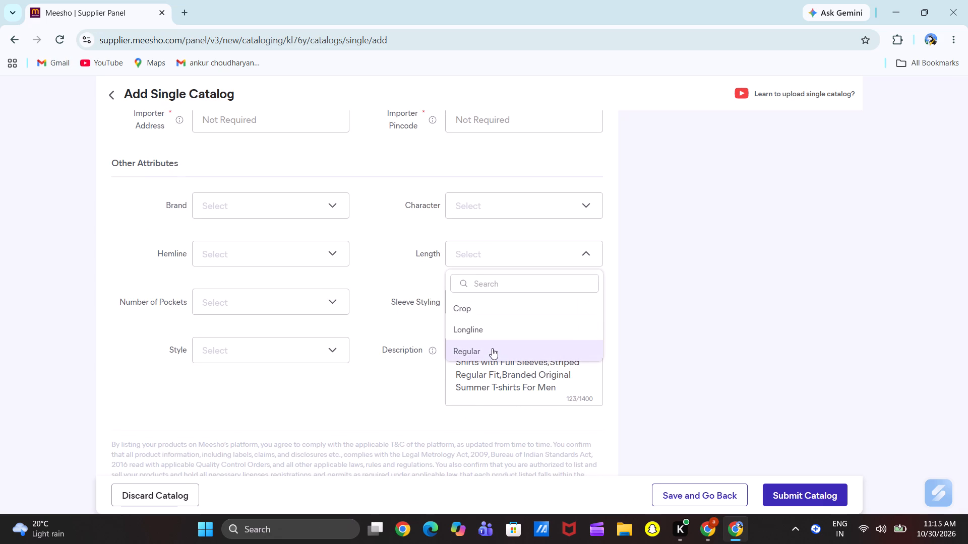
click(264, 347)
click(244, 433)
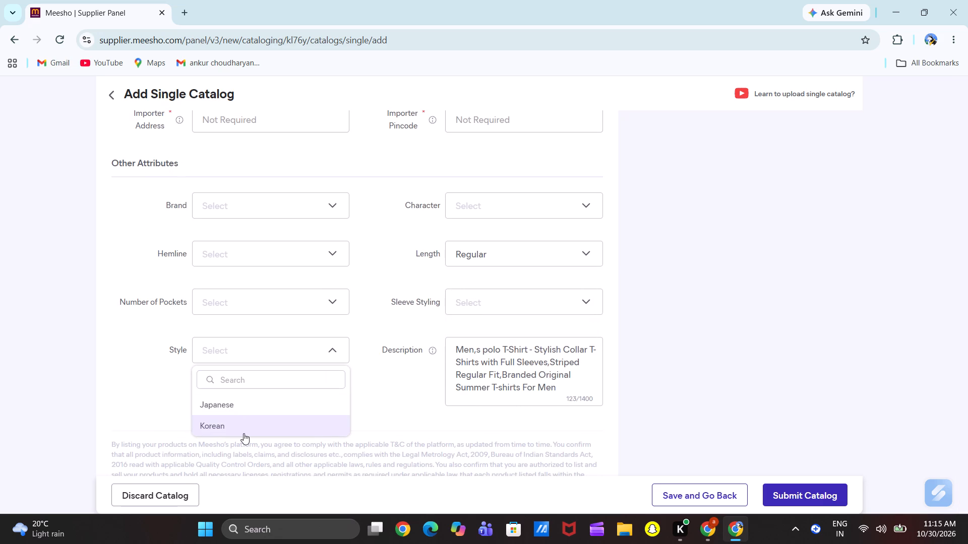
click(239, 310)
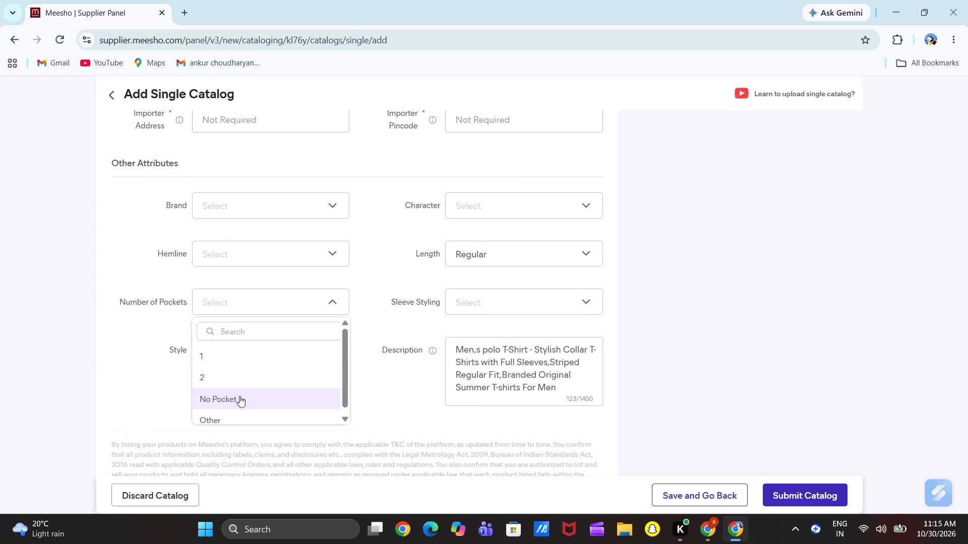
click(239, 396)
Review Product 6's filled-in details, from its other attributes back to the size and price table.
scroll(391, 285, up, 5)
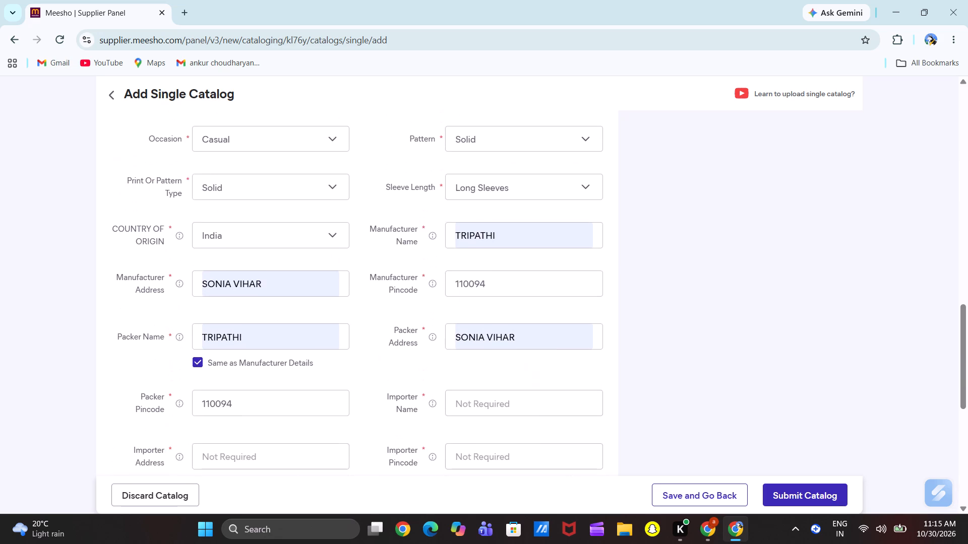
scroll(391, 285, down, 3)
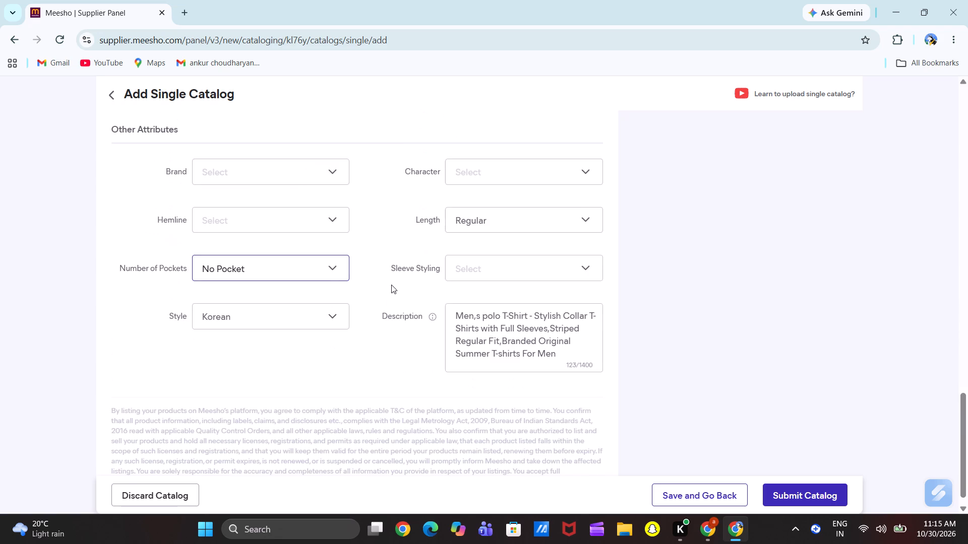
scroll(391, 285, up, 11)
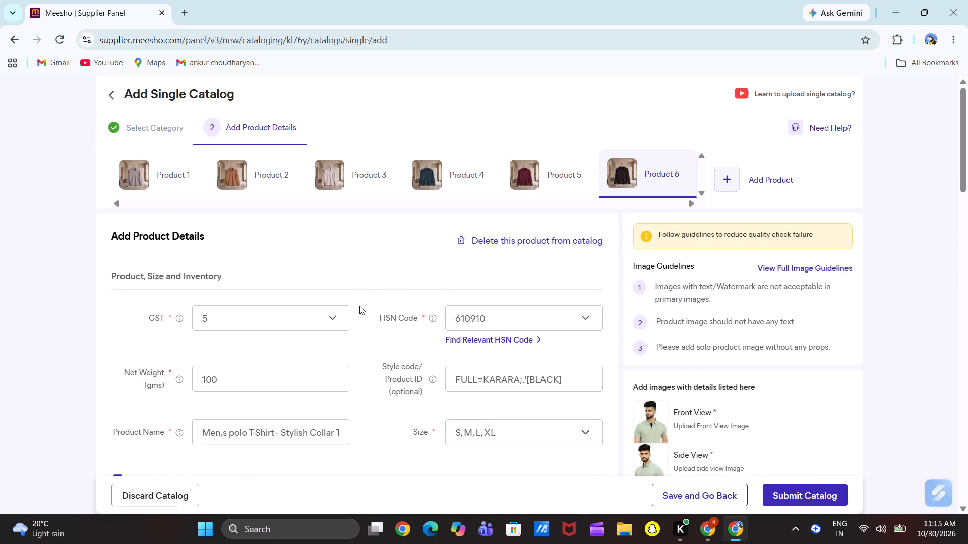
scroll(359, 306, down, 4)
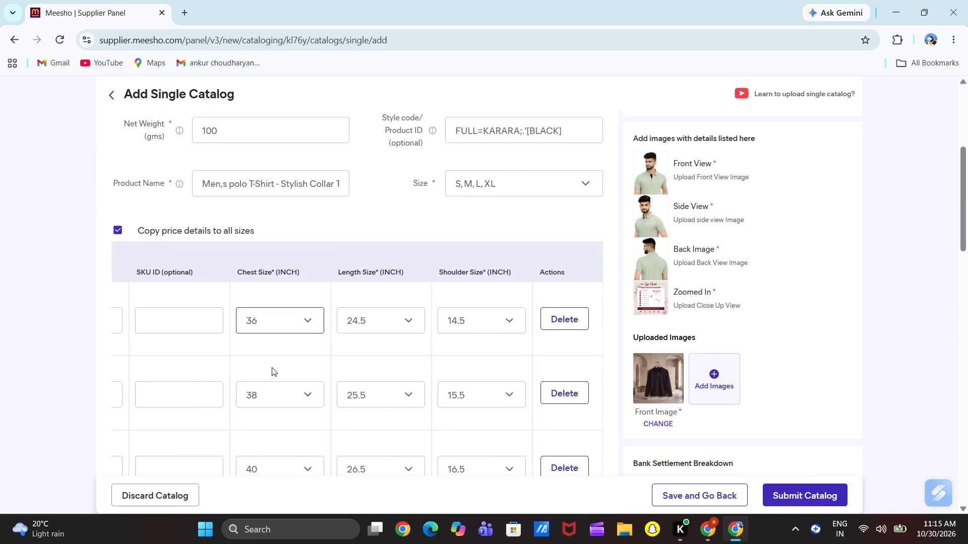
scroll(272, 367, right, 7)
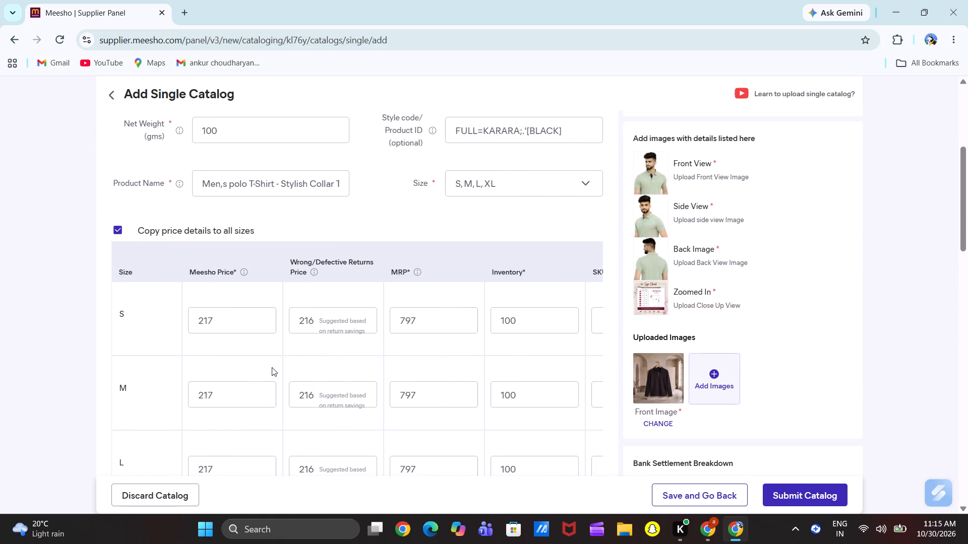
scroll(272, 367, up, 3)
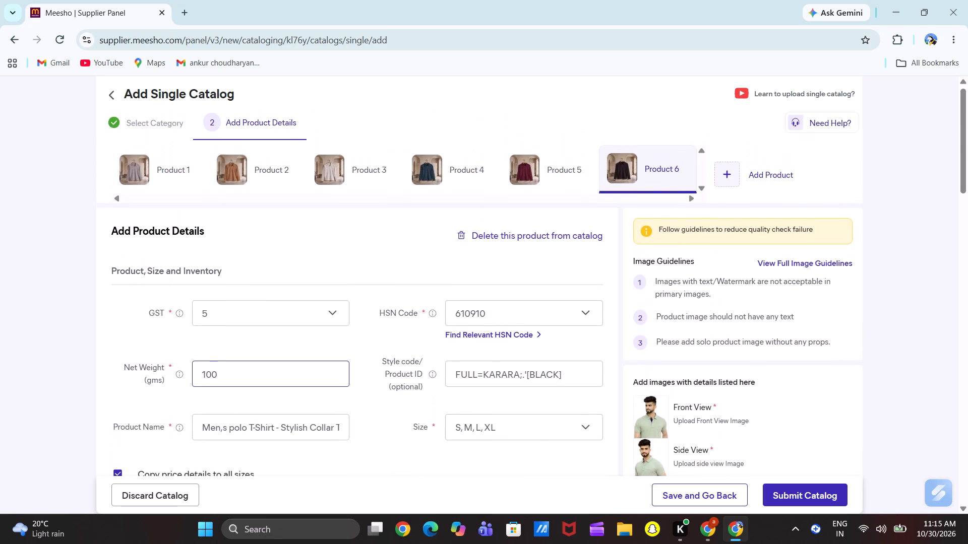
Switch to Product 1 and try to submit the catalog.
click(105, 165)
click(131, 164)
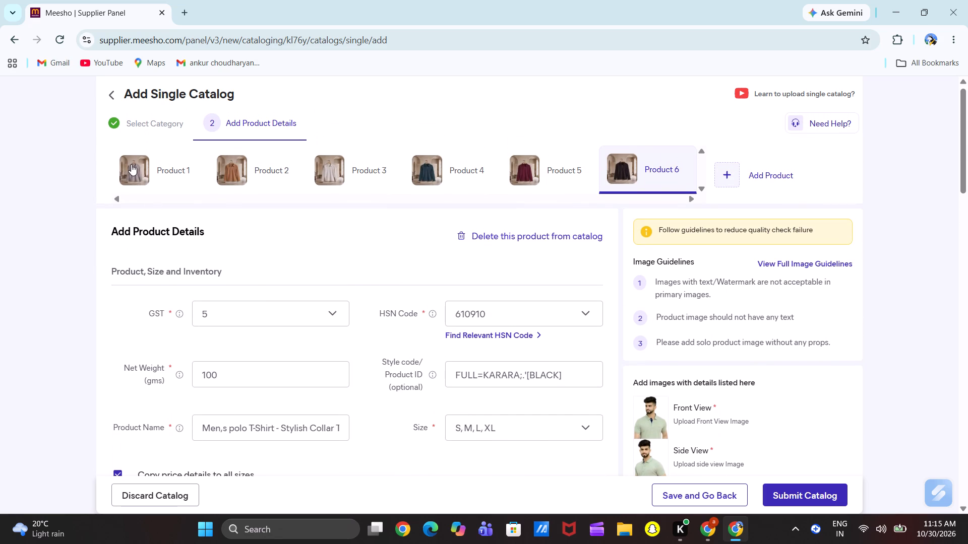
scroll(368, 259, up, 2)
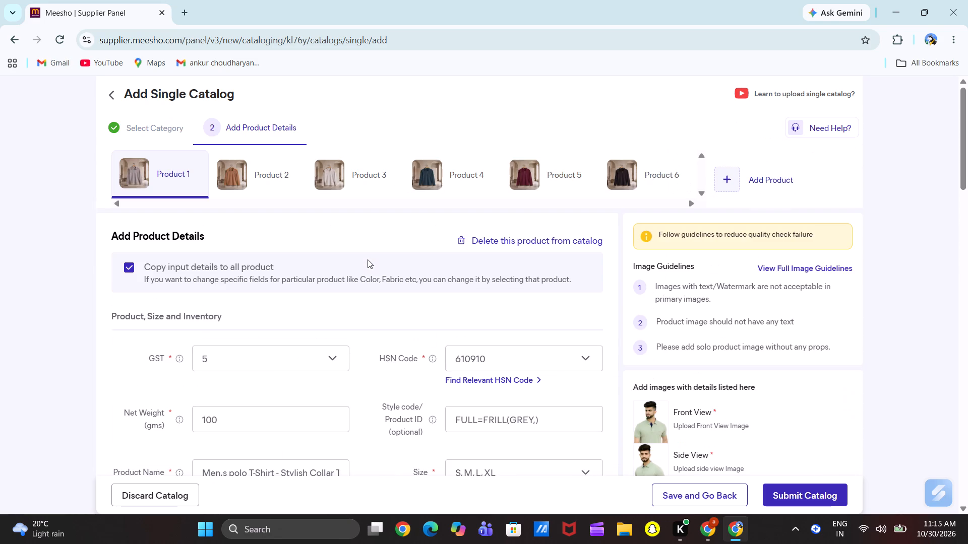
click(810, 497)
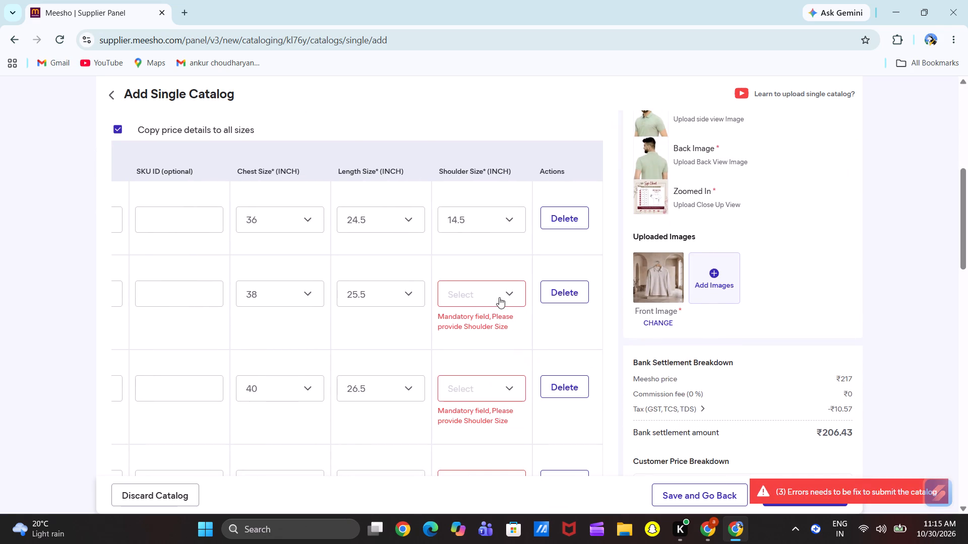
Set Product 1's shoulder size to 15.5 inches for size M and 16.5 inches for size L.
click(492, 296)
scroll(485, 400, down, 1)
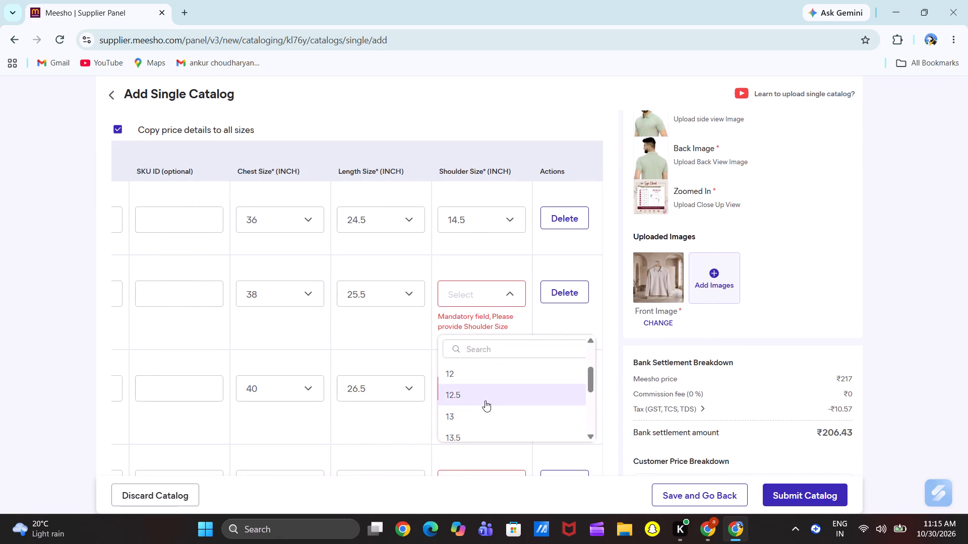
scroll(485, 400, down, 2)
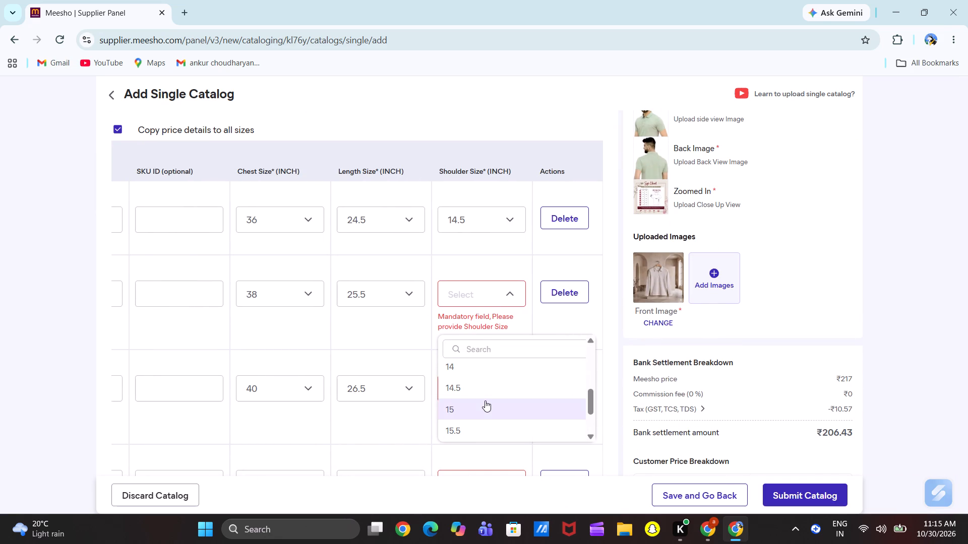
scroll(485, 400, down, 1)
click(485, 400)
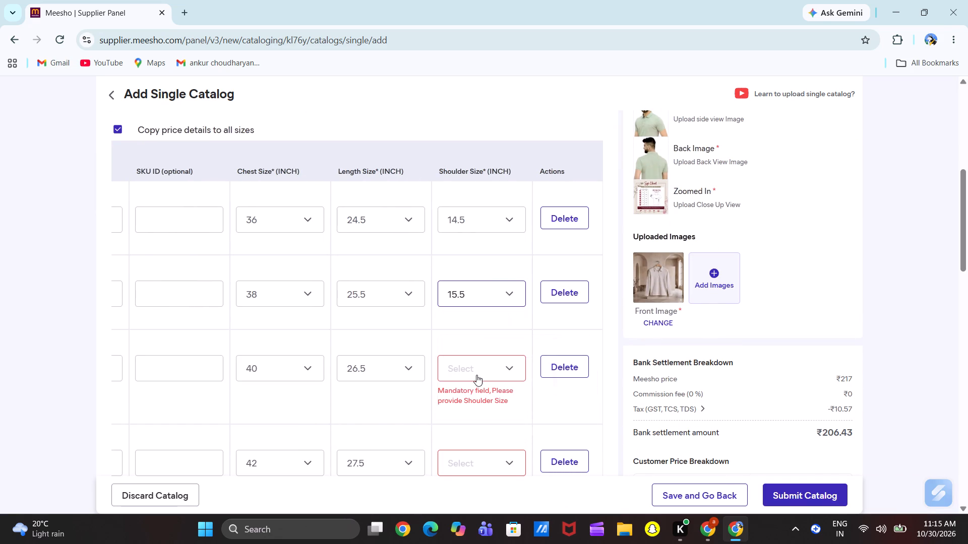
click(476, 375)
scroll(473, 446, down, 2)
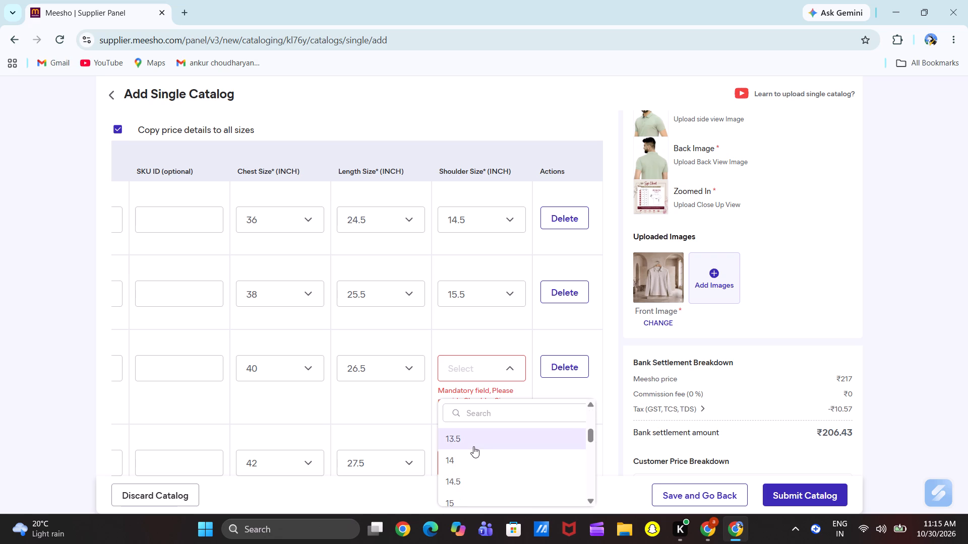
scroll(473, 446, down, 3)
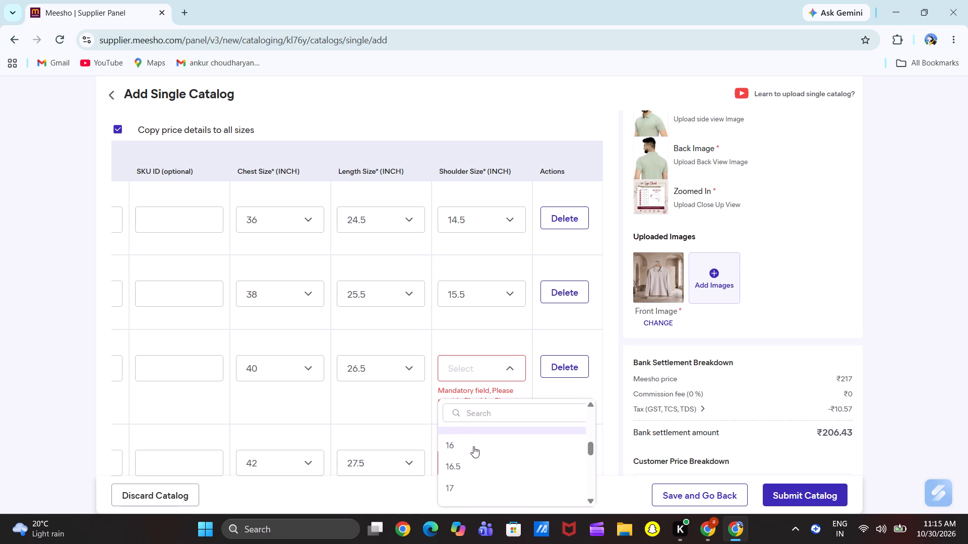
scroll(473, 446, down, 1)
click(473, 446)
Set Product 1's shoulder size to 17.5 inches for size XL.
scroll(449, 395, down, 1)
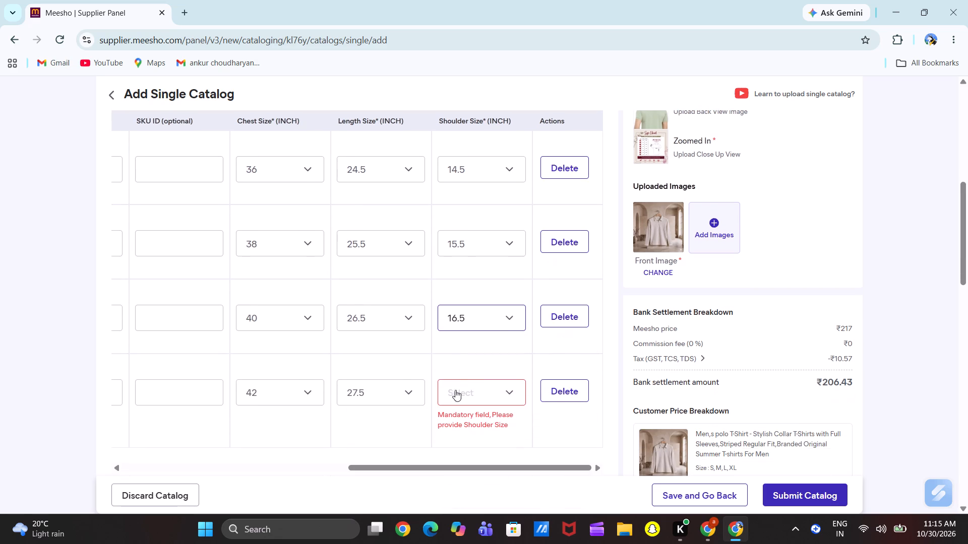
click(468, 386)
scroll(494, 456, down, 2)
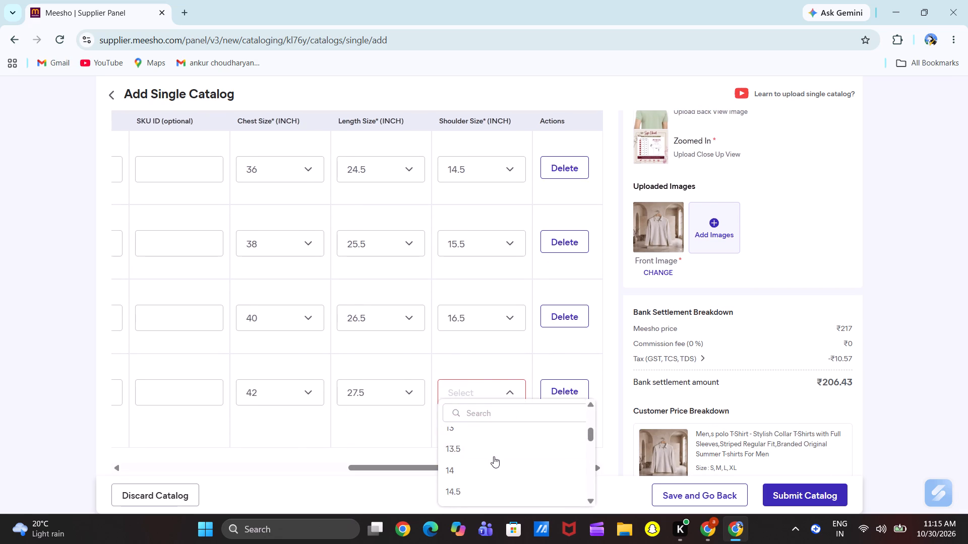
scroll(494, 456, down, 3)
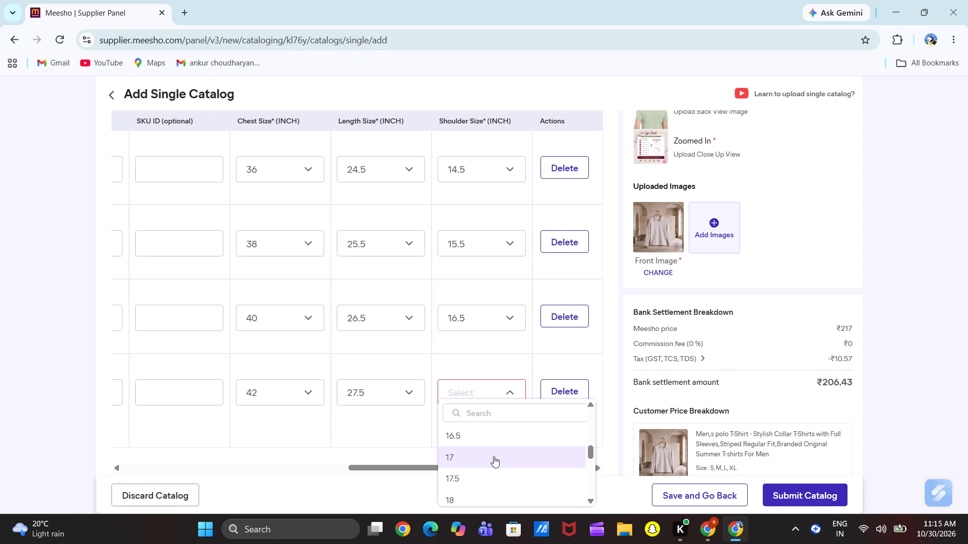
scroll(494, 456, down, 1)
click(494, 456)
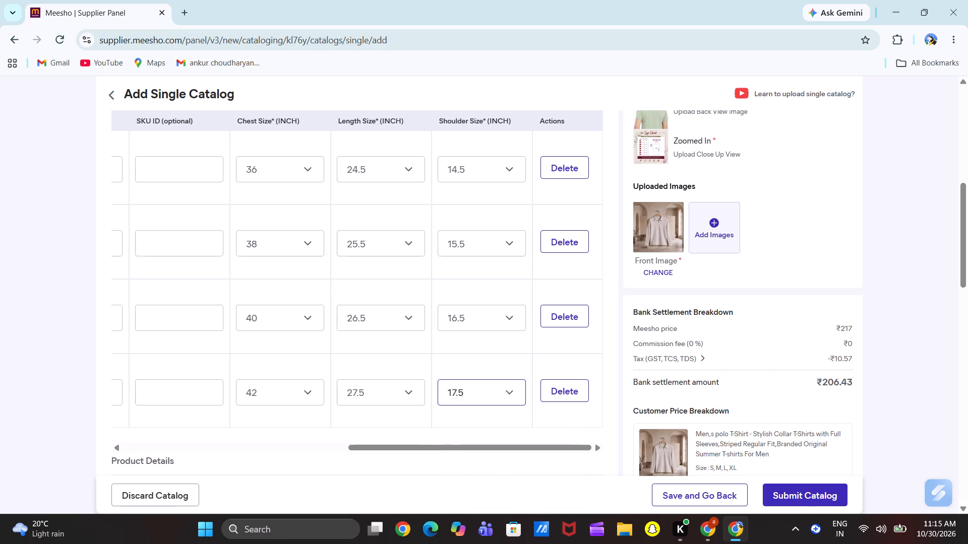
Submit the completed T-shirt catalog and dismiss the ad campaign offer without creating a campaign.
click(803, 491)
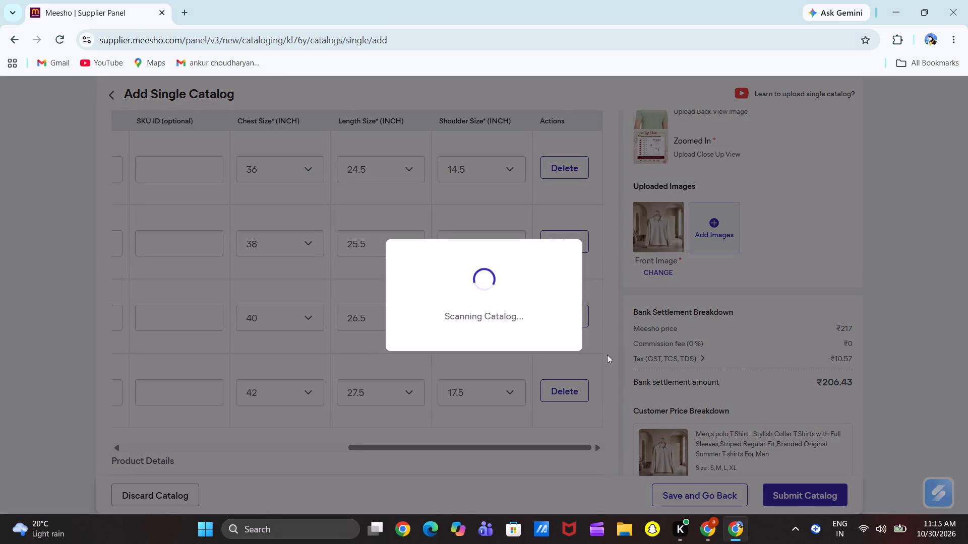
click(569, 323)
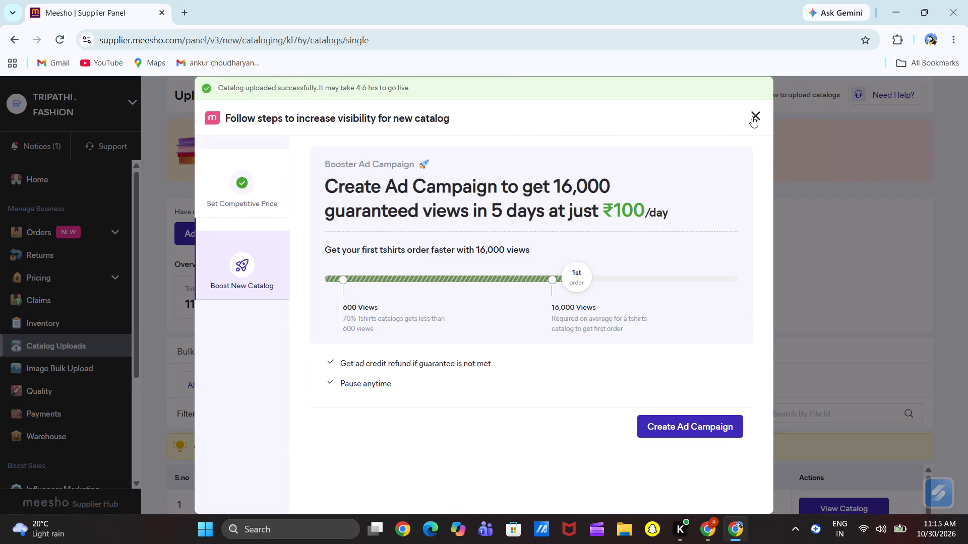
click(752, 116)
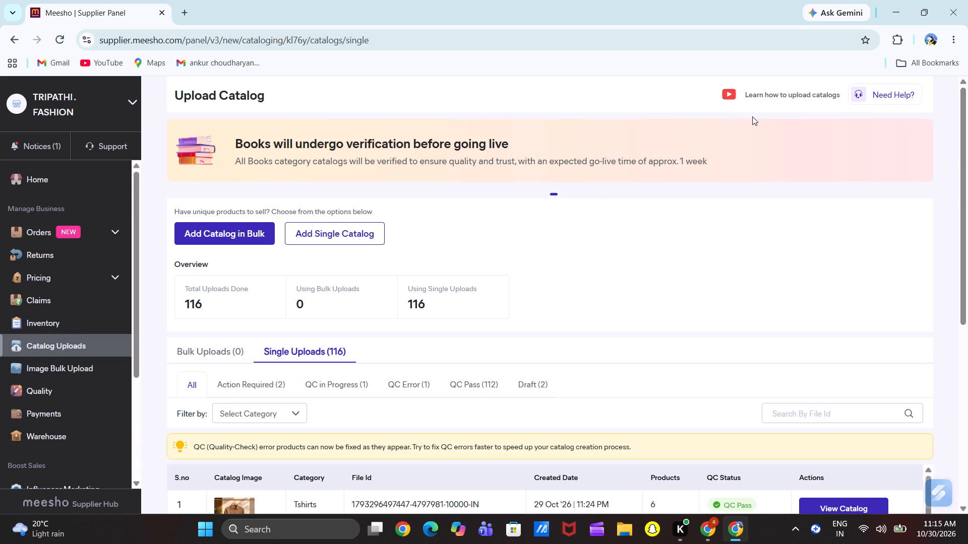
Check the single uploads that are in QC progress, and bring up the draft catalogs.
scroll(610, 281, down, 3)
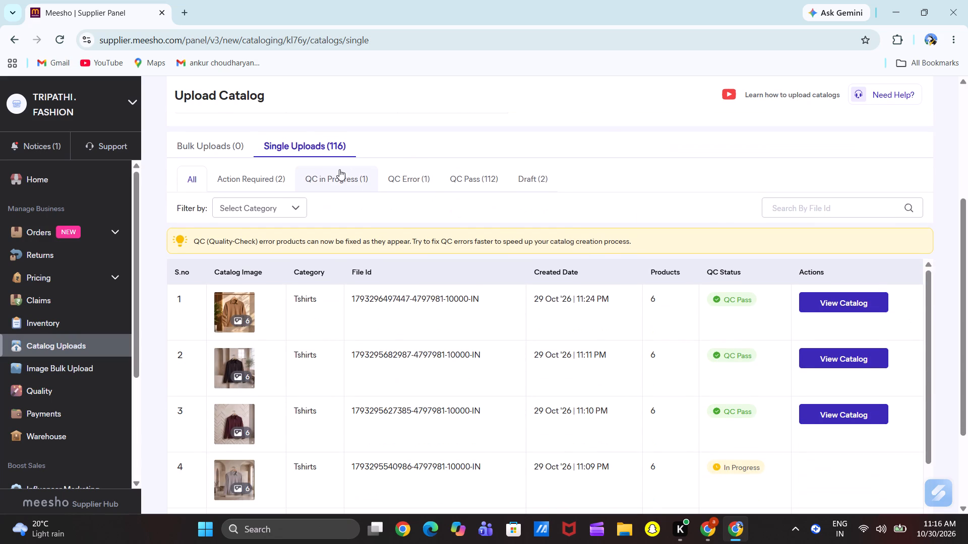
click(338, 174)
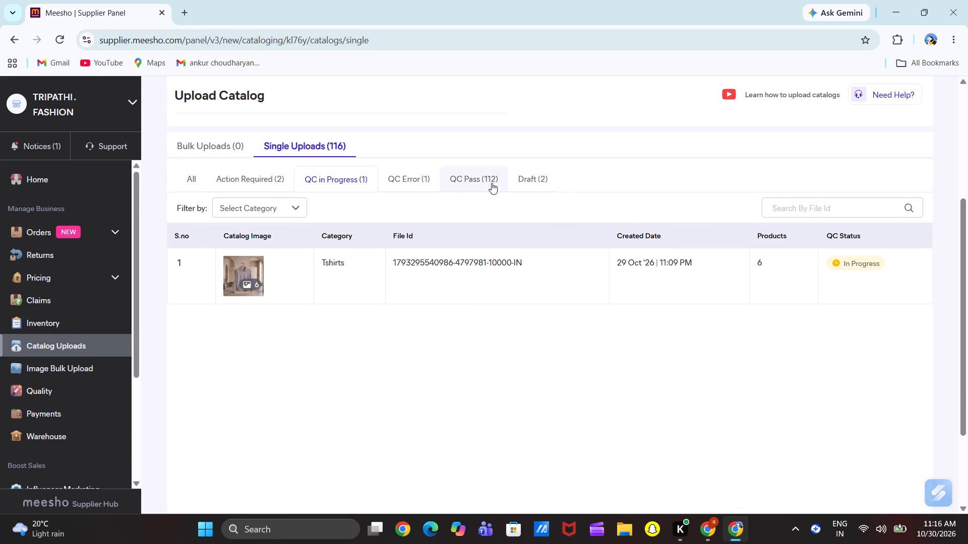
click(533, 173)
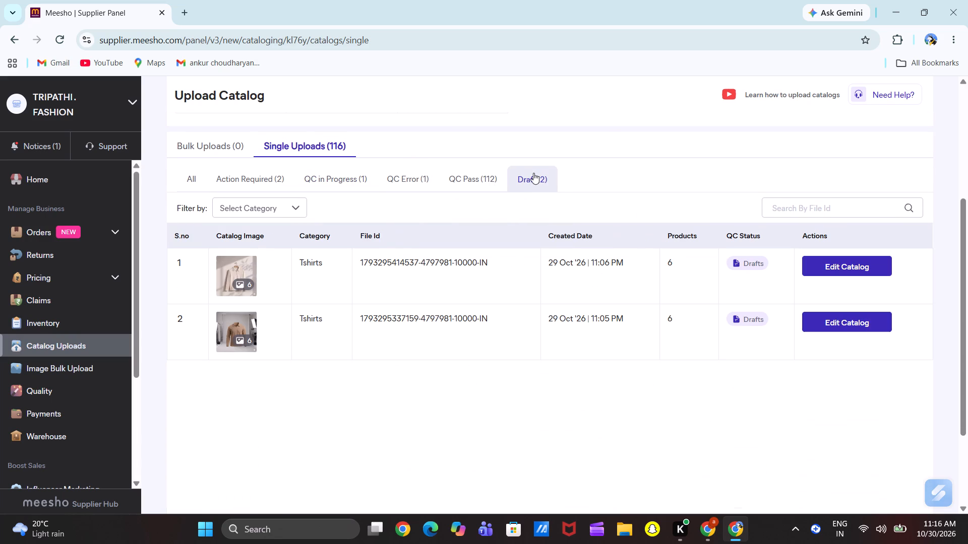
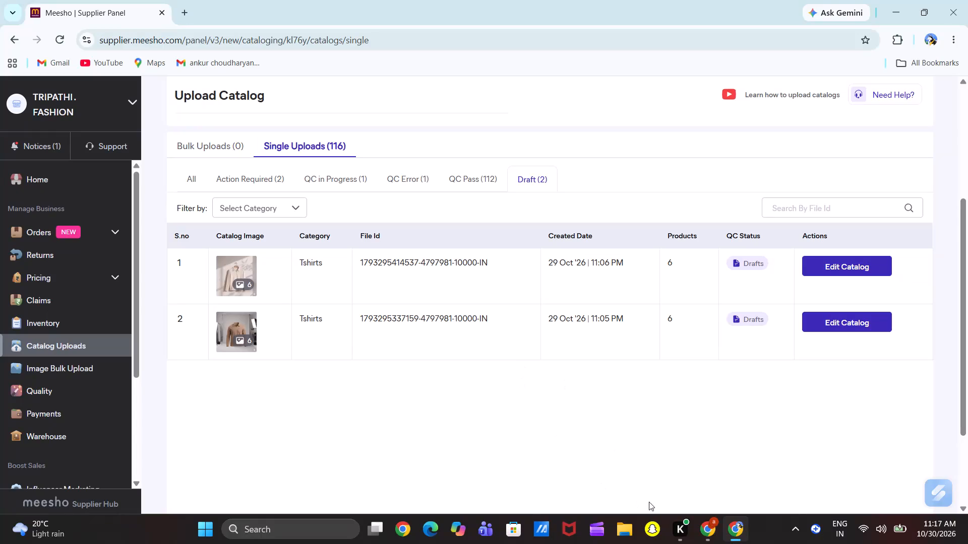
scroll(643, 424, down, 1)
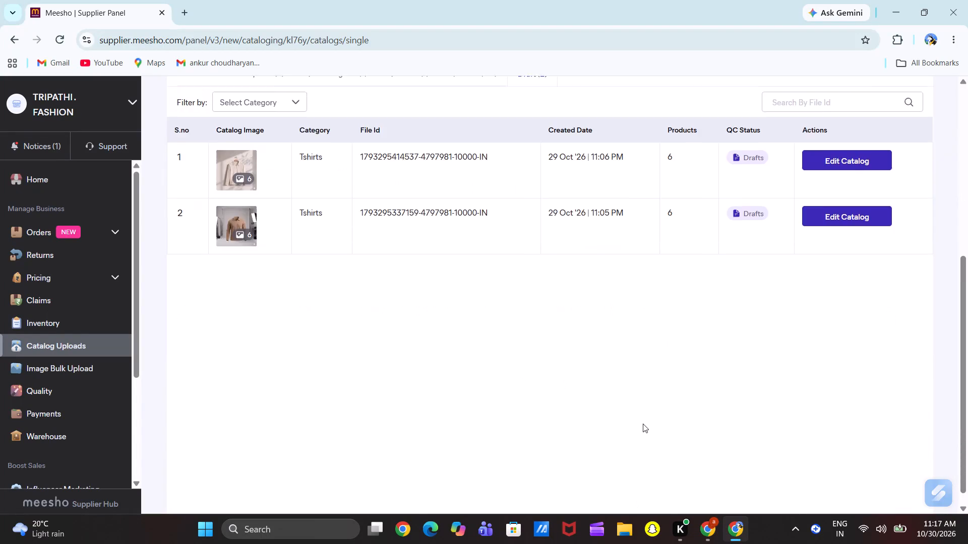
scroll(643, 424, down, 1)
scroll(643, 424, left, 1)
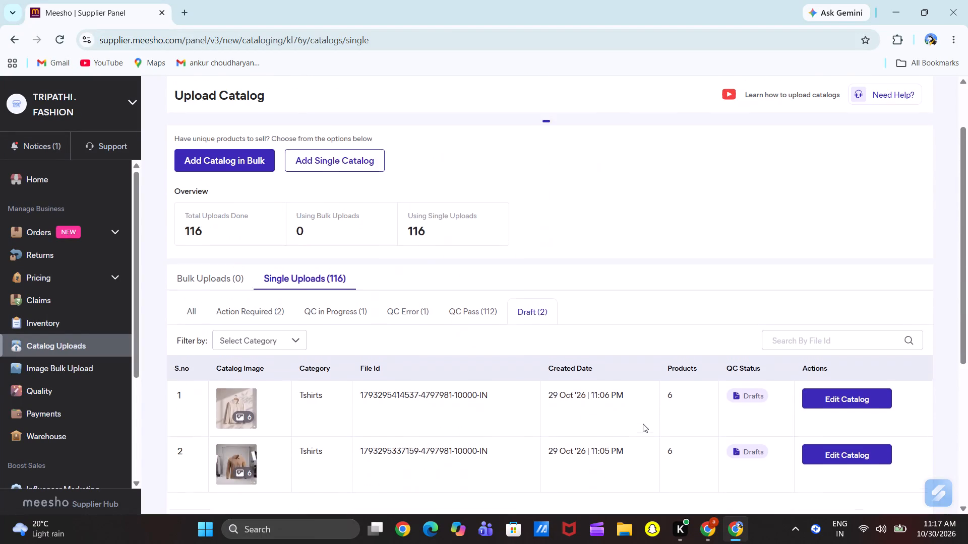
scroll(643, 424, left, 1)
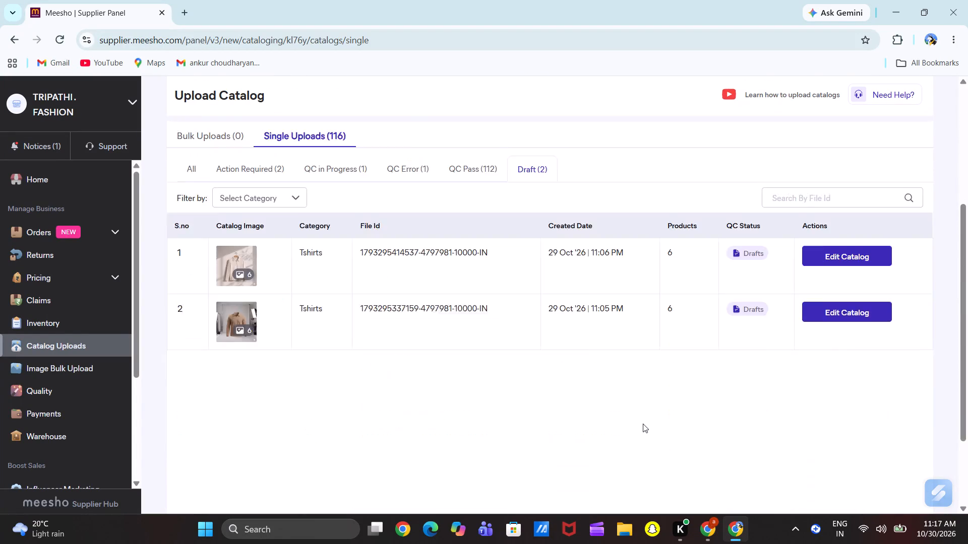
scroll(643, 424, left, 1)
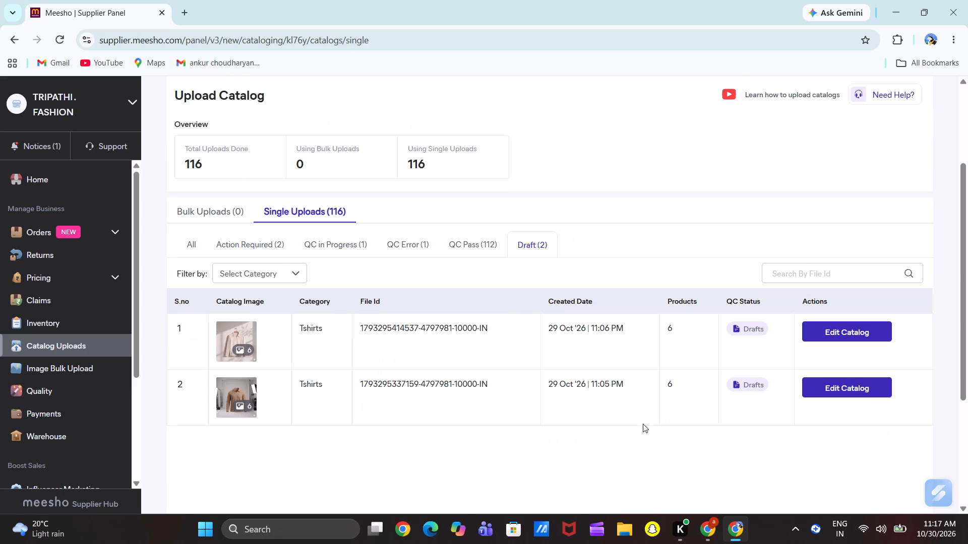